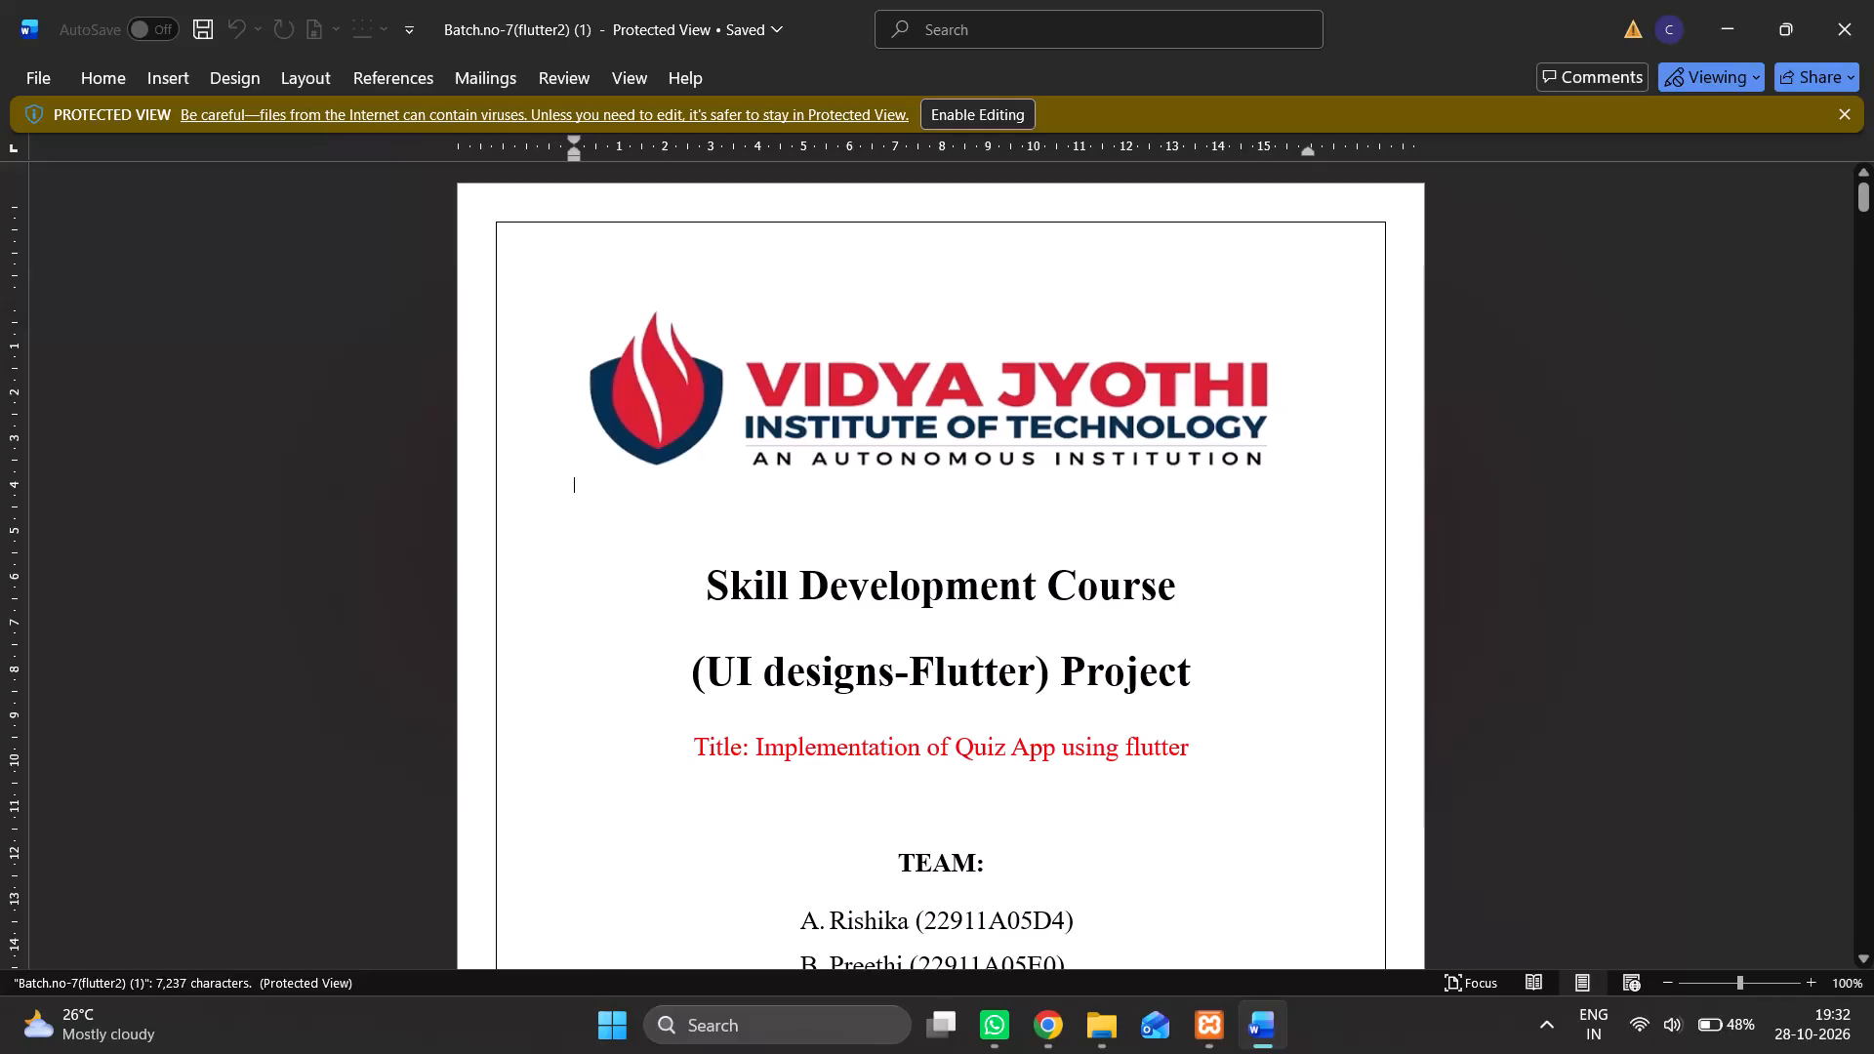
scroll(1021, 748, down, 20)
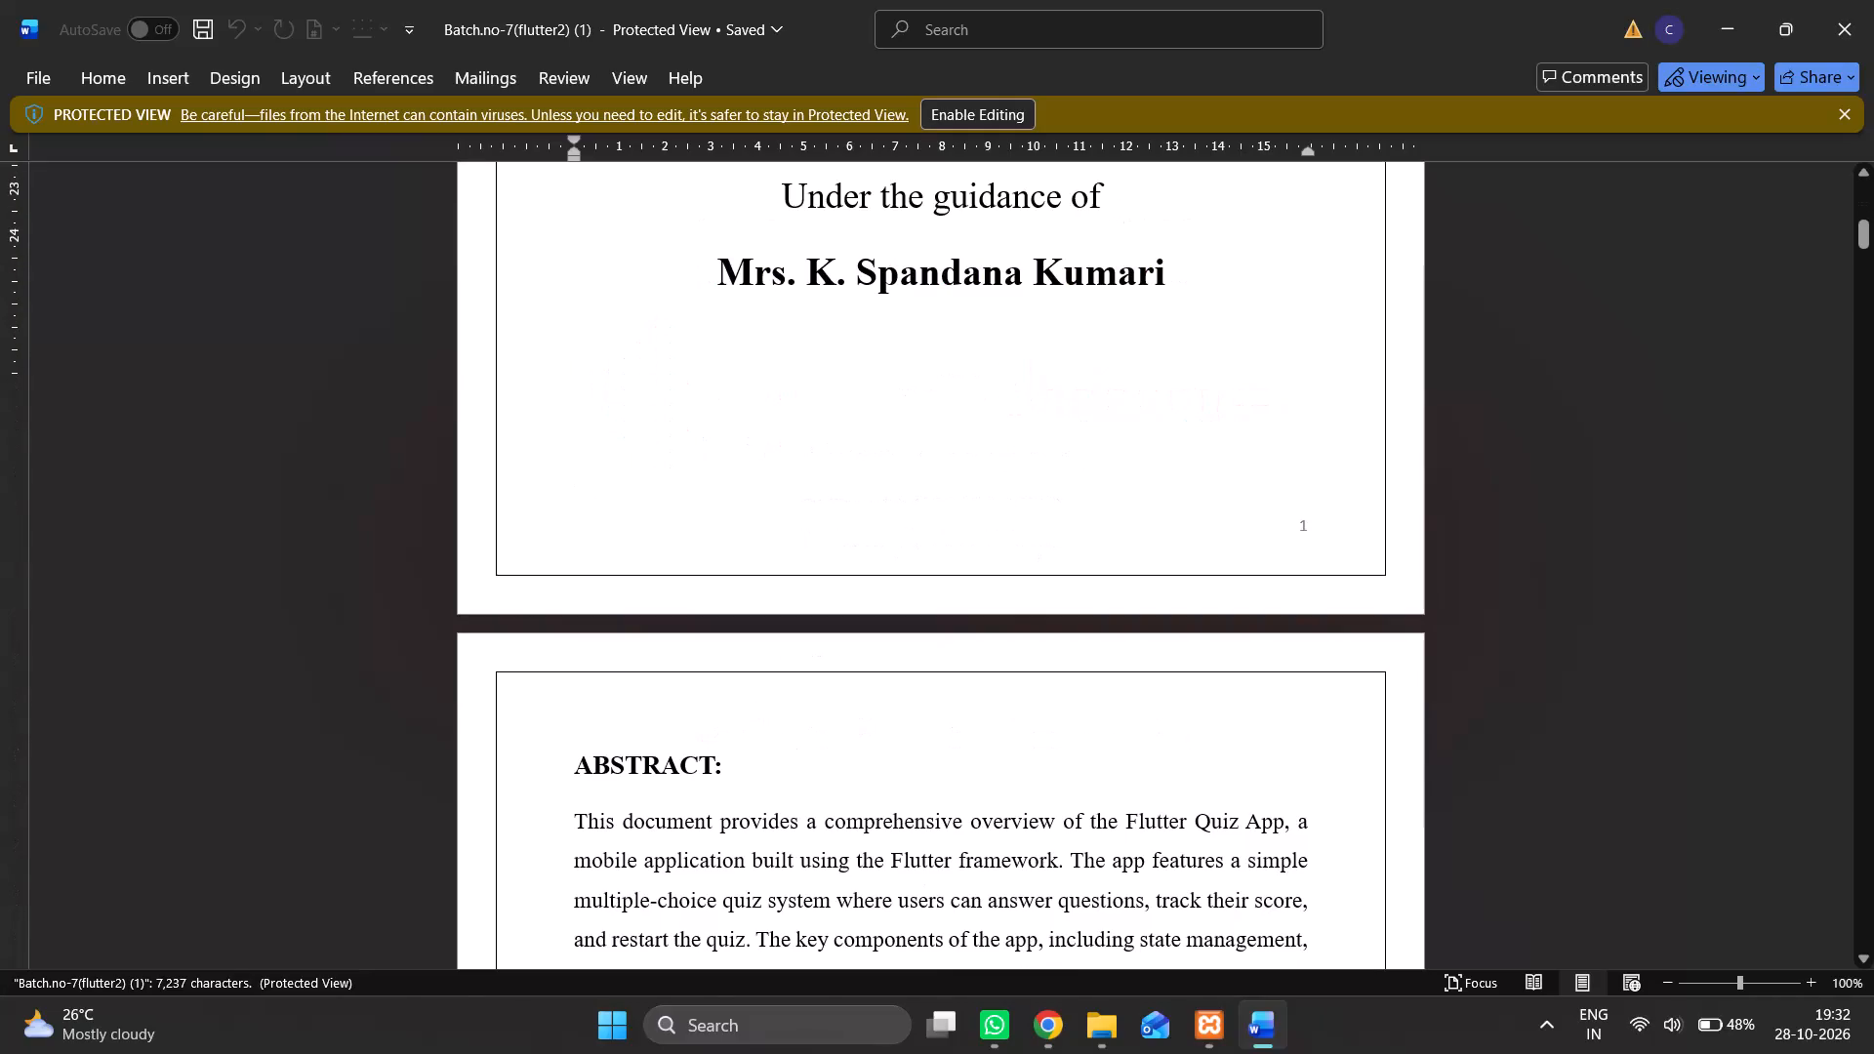
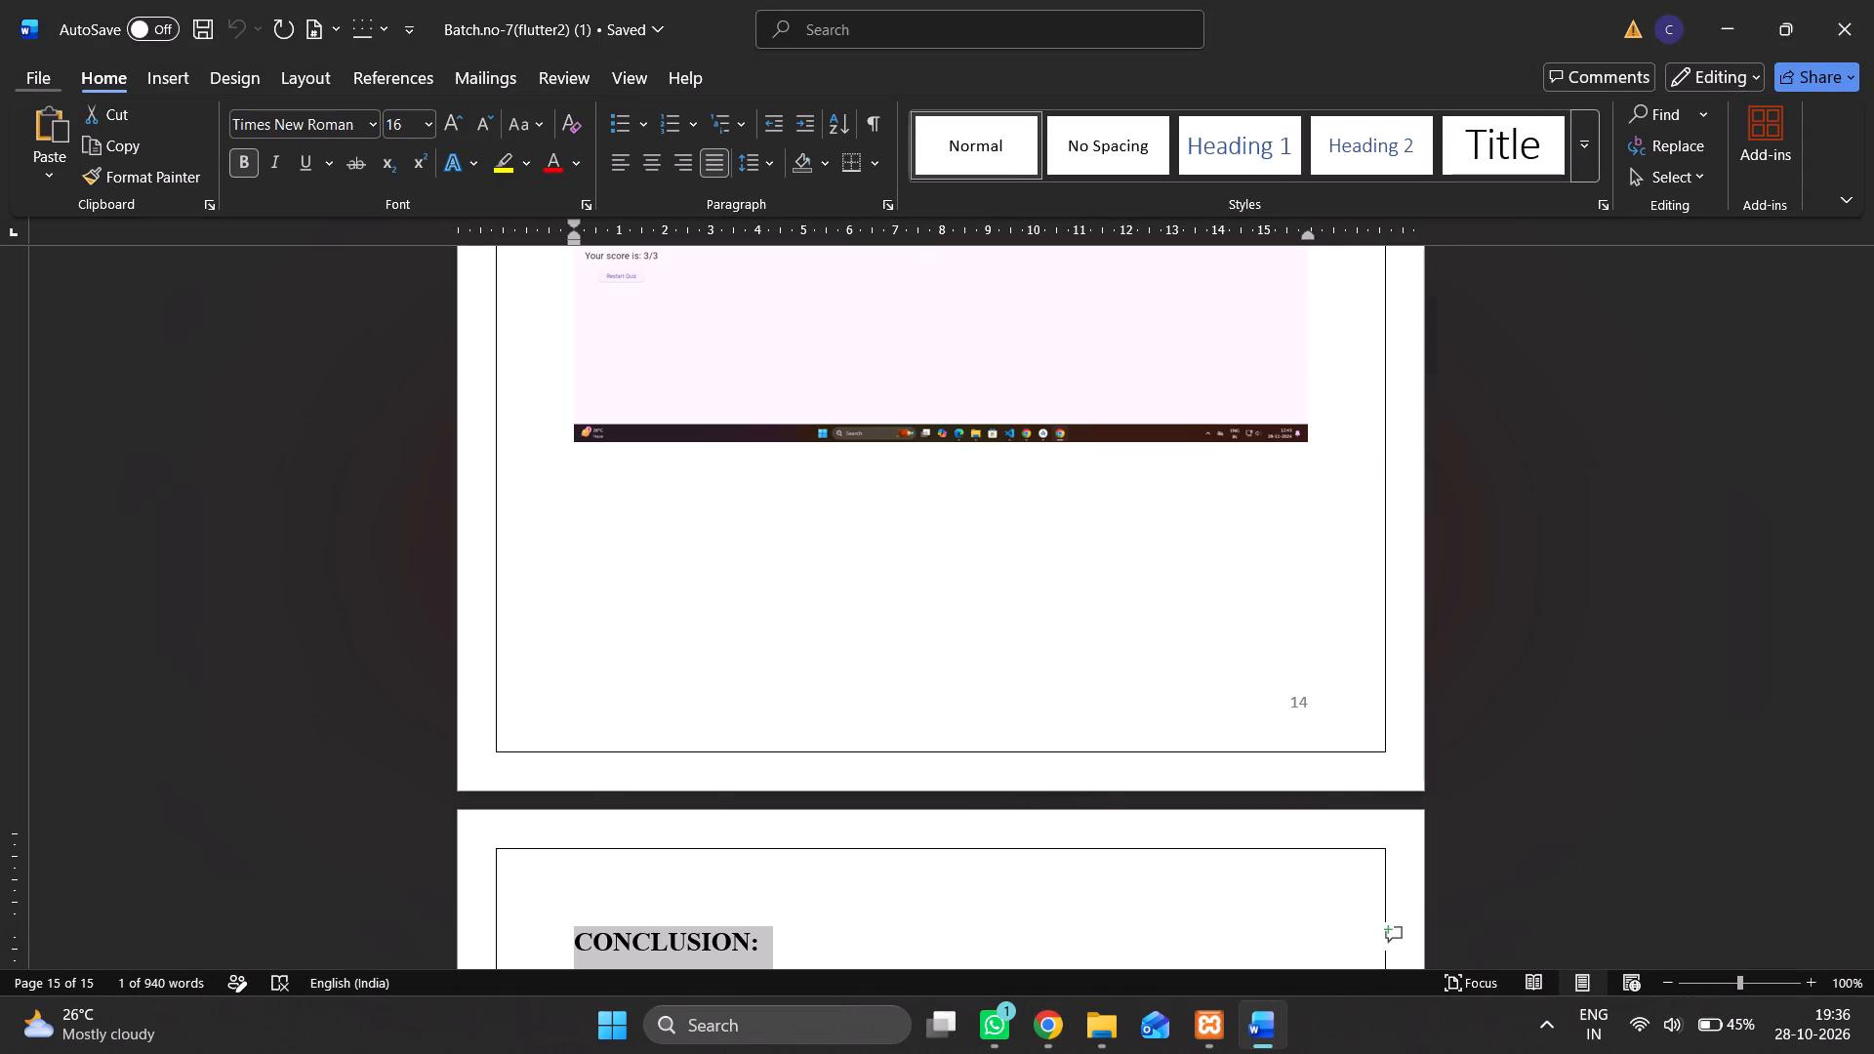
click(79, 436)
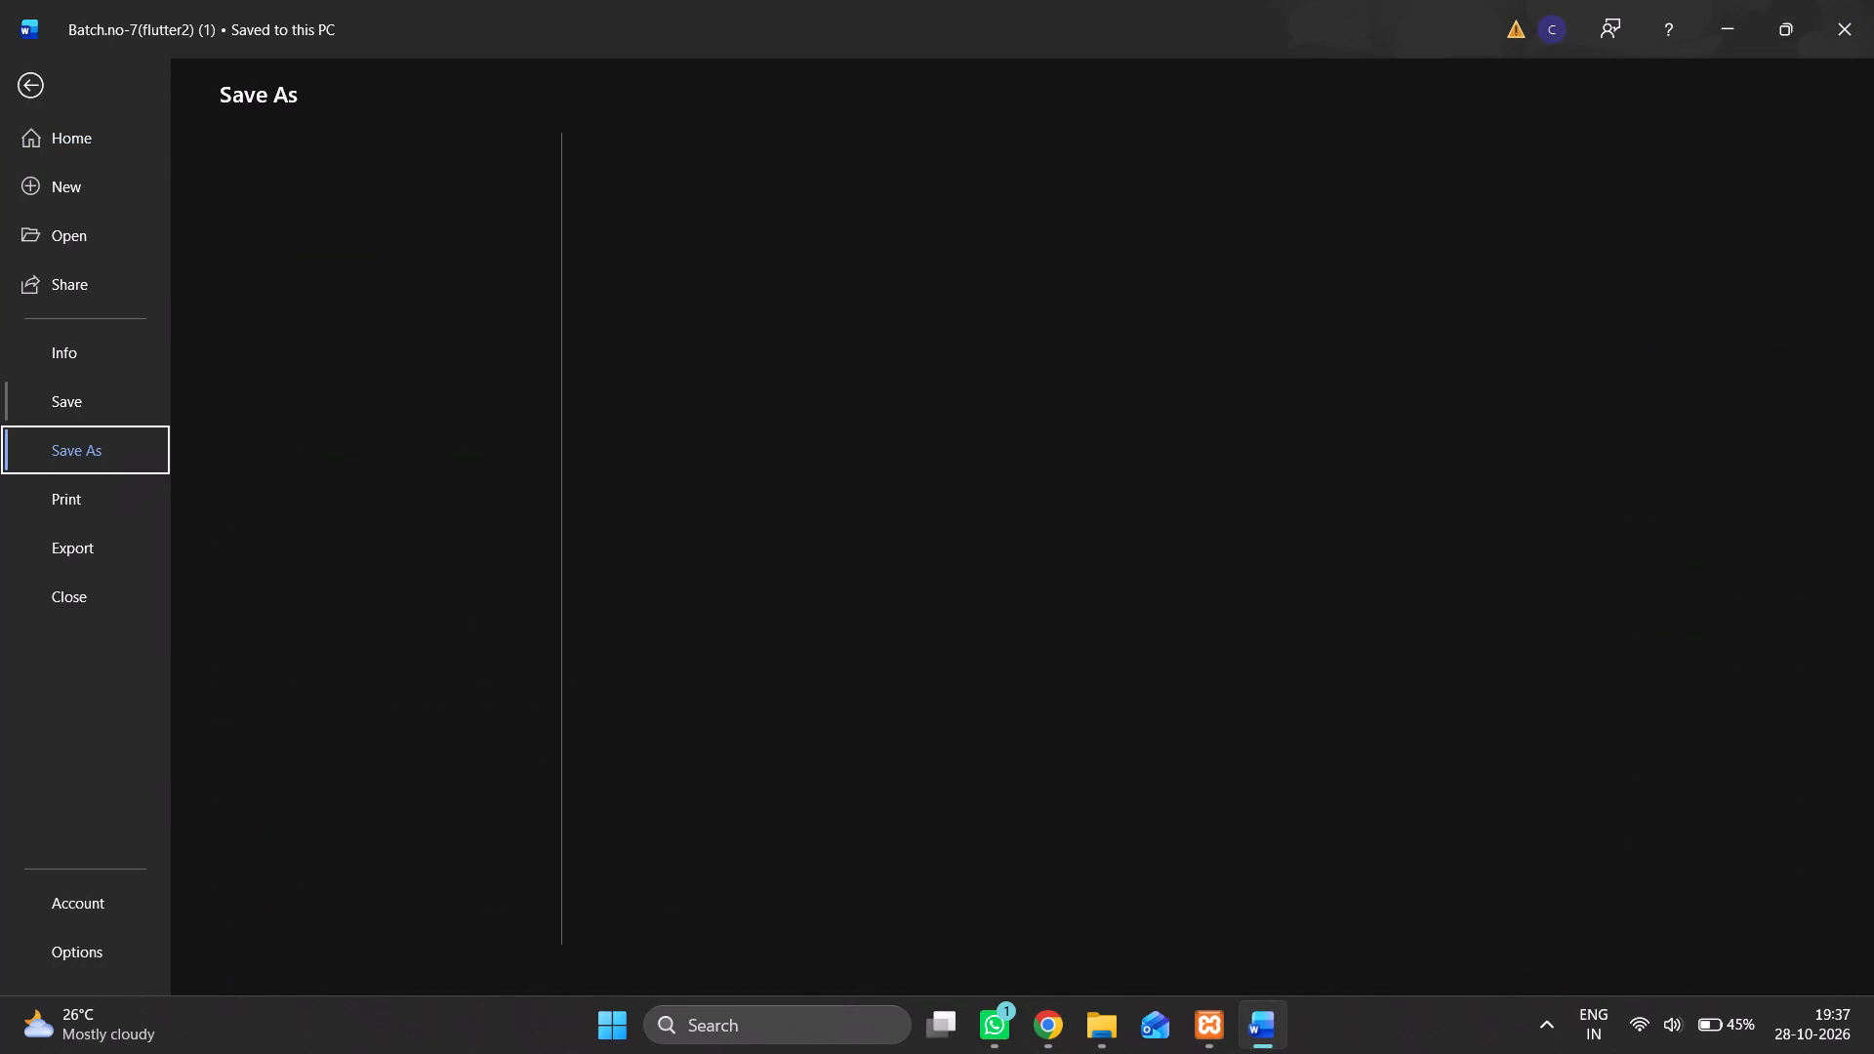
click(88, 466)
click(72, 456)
Close the Flutter report in Word and return to the ChatGPT page in Chrome.
click(1873, 11)
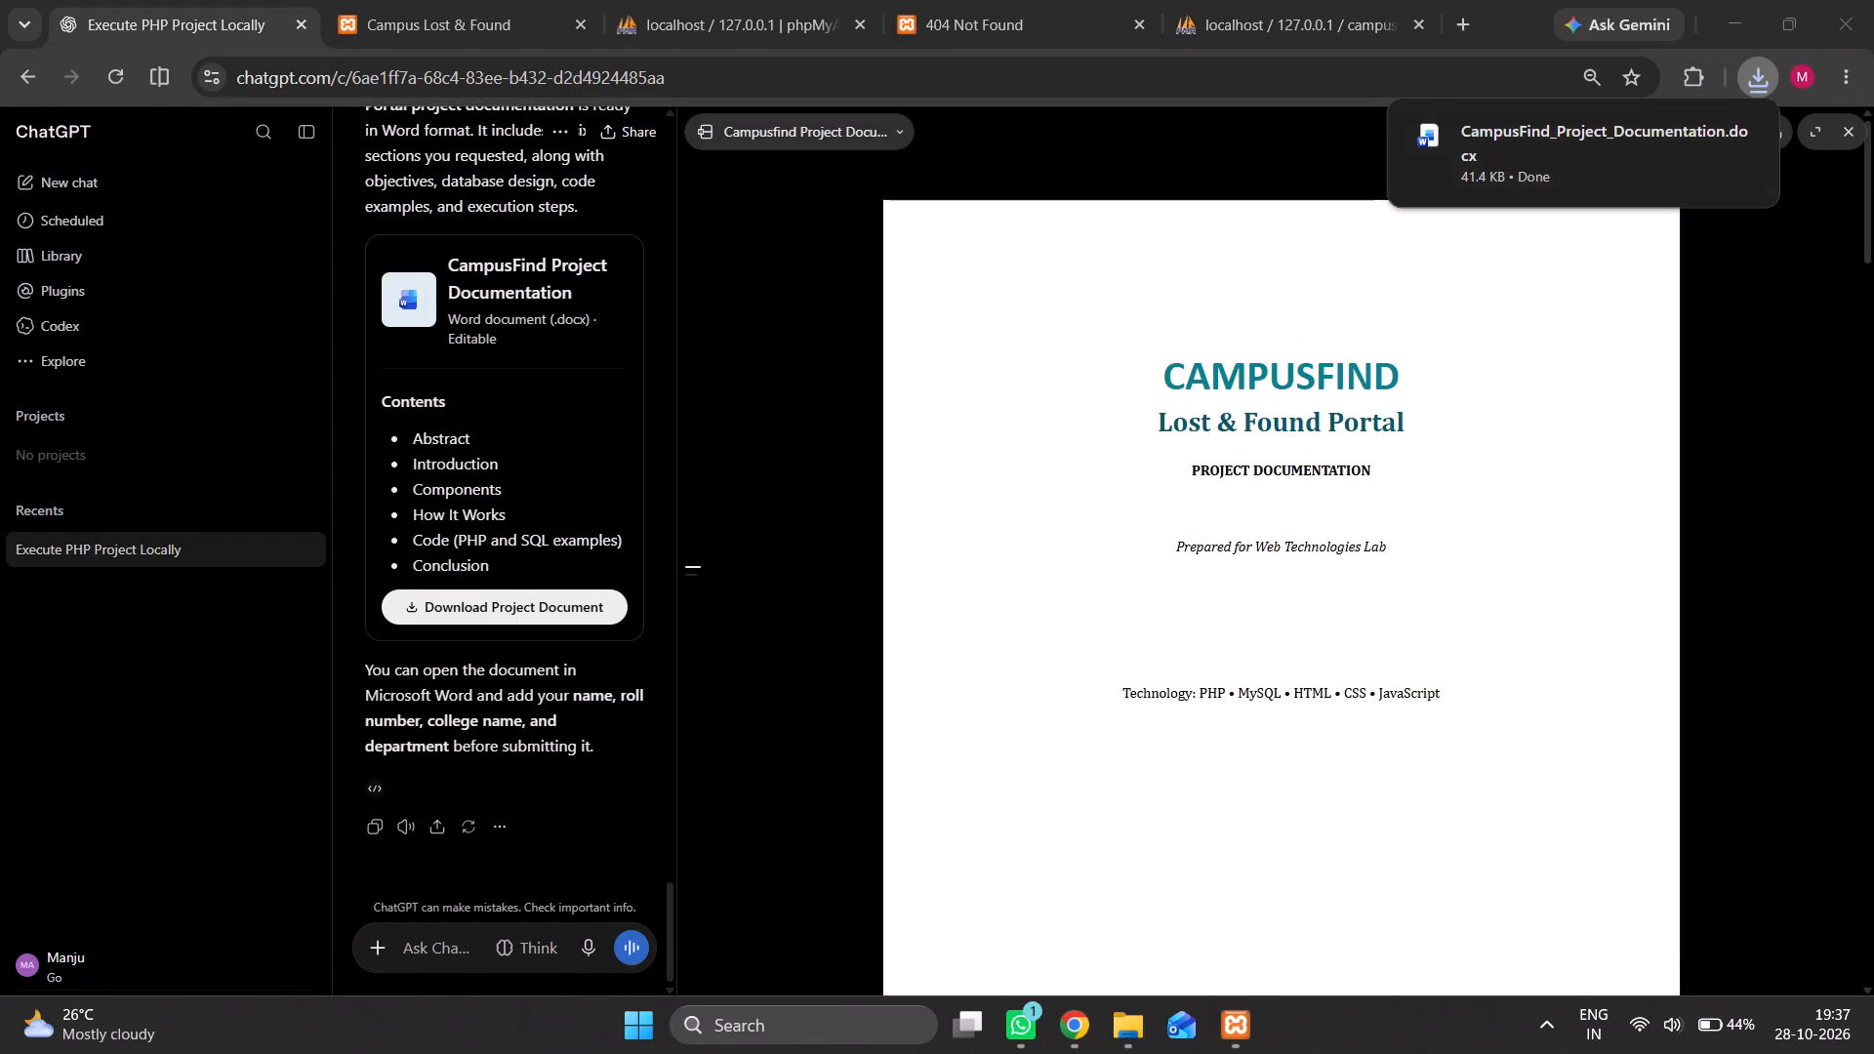
click(1081, 1035)
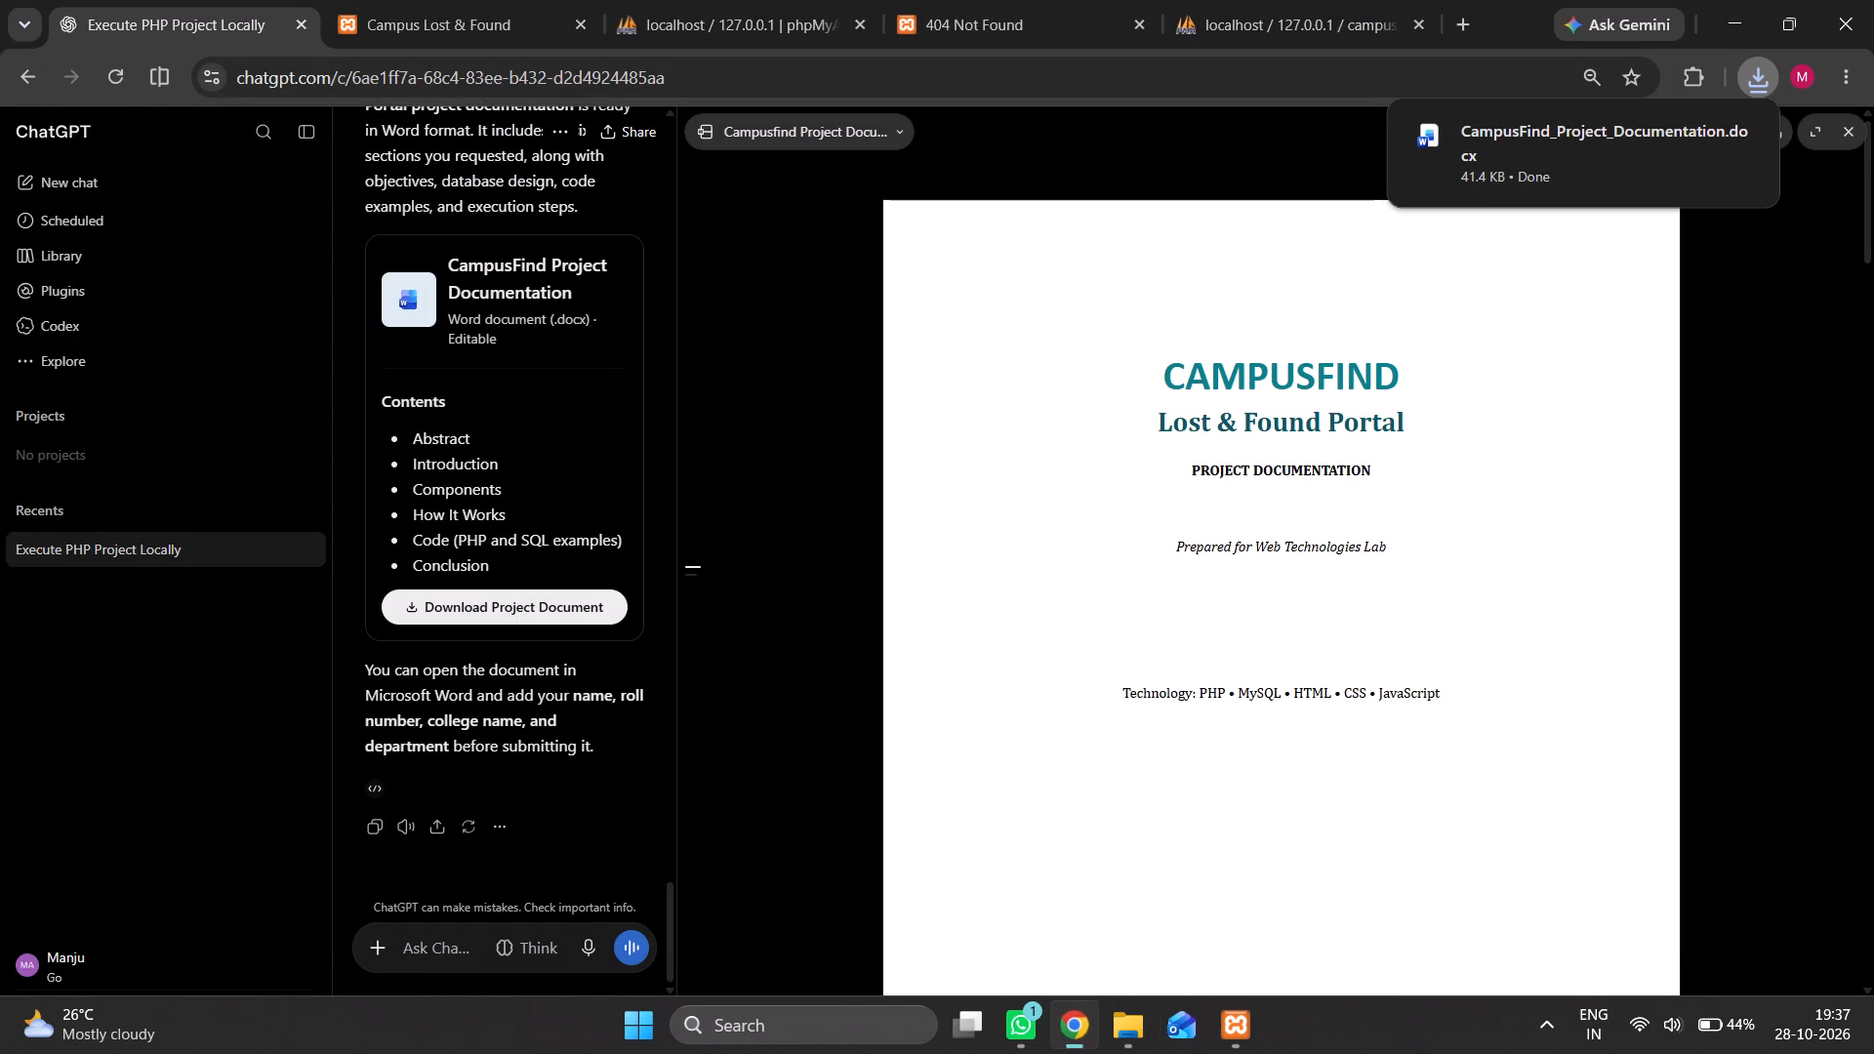
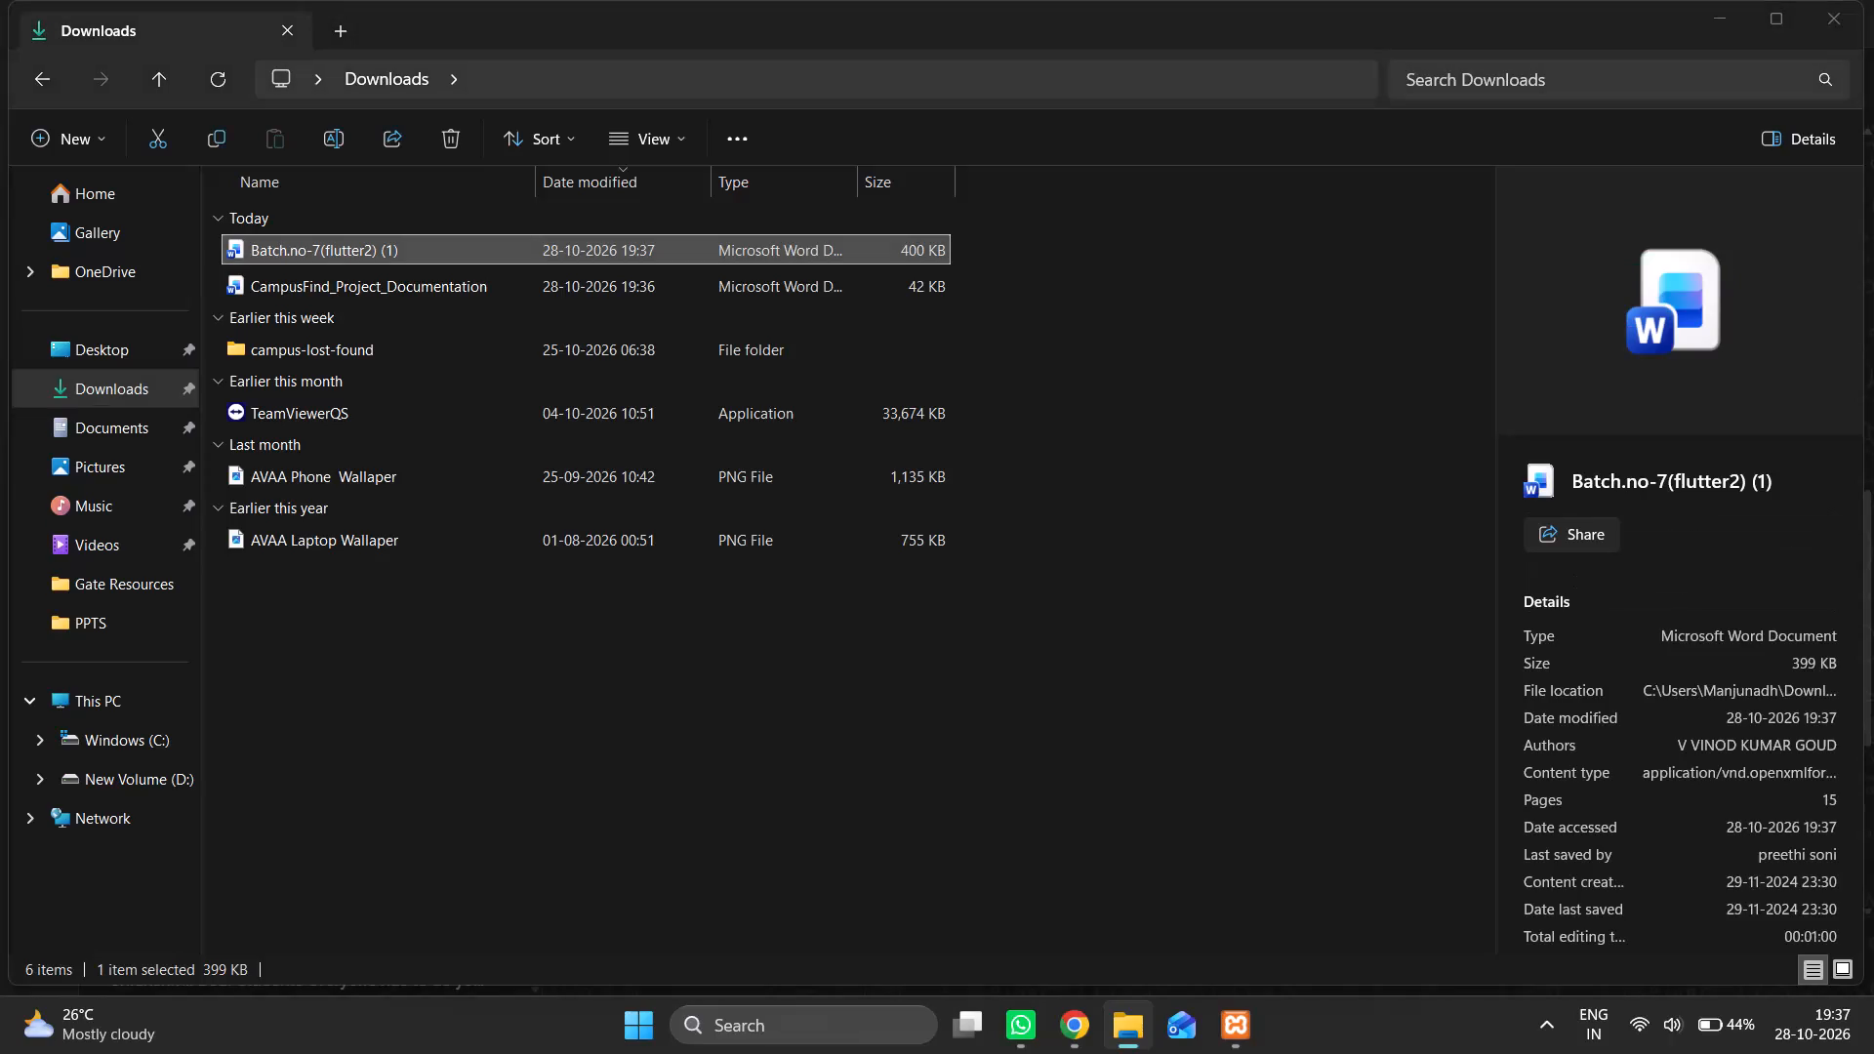
Open the Batch.no-7(flutter2) (1) report in Word and enable editing.
click(1064, 393)
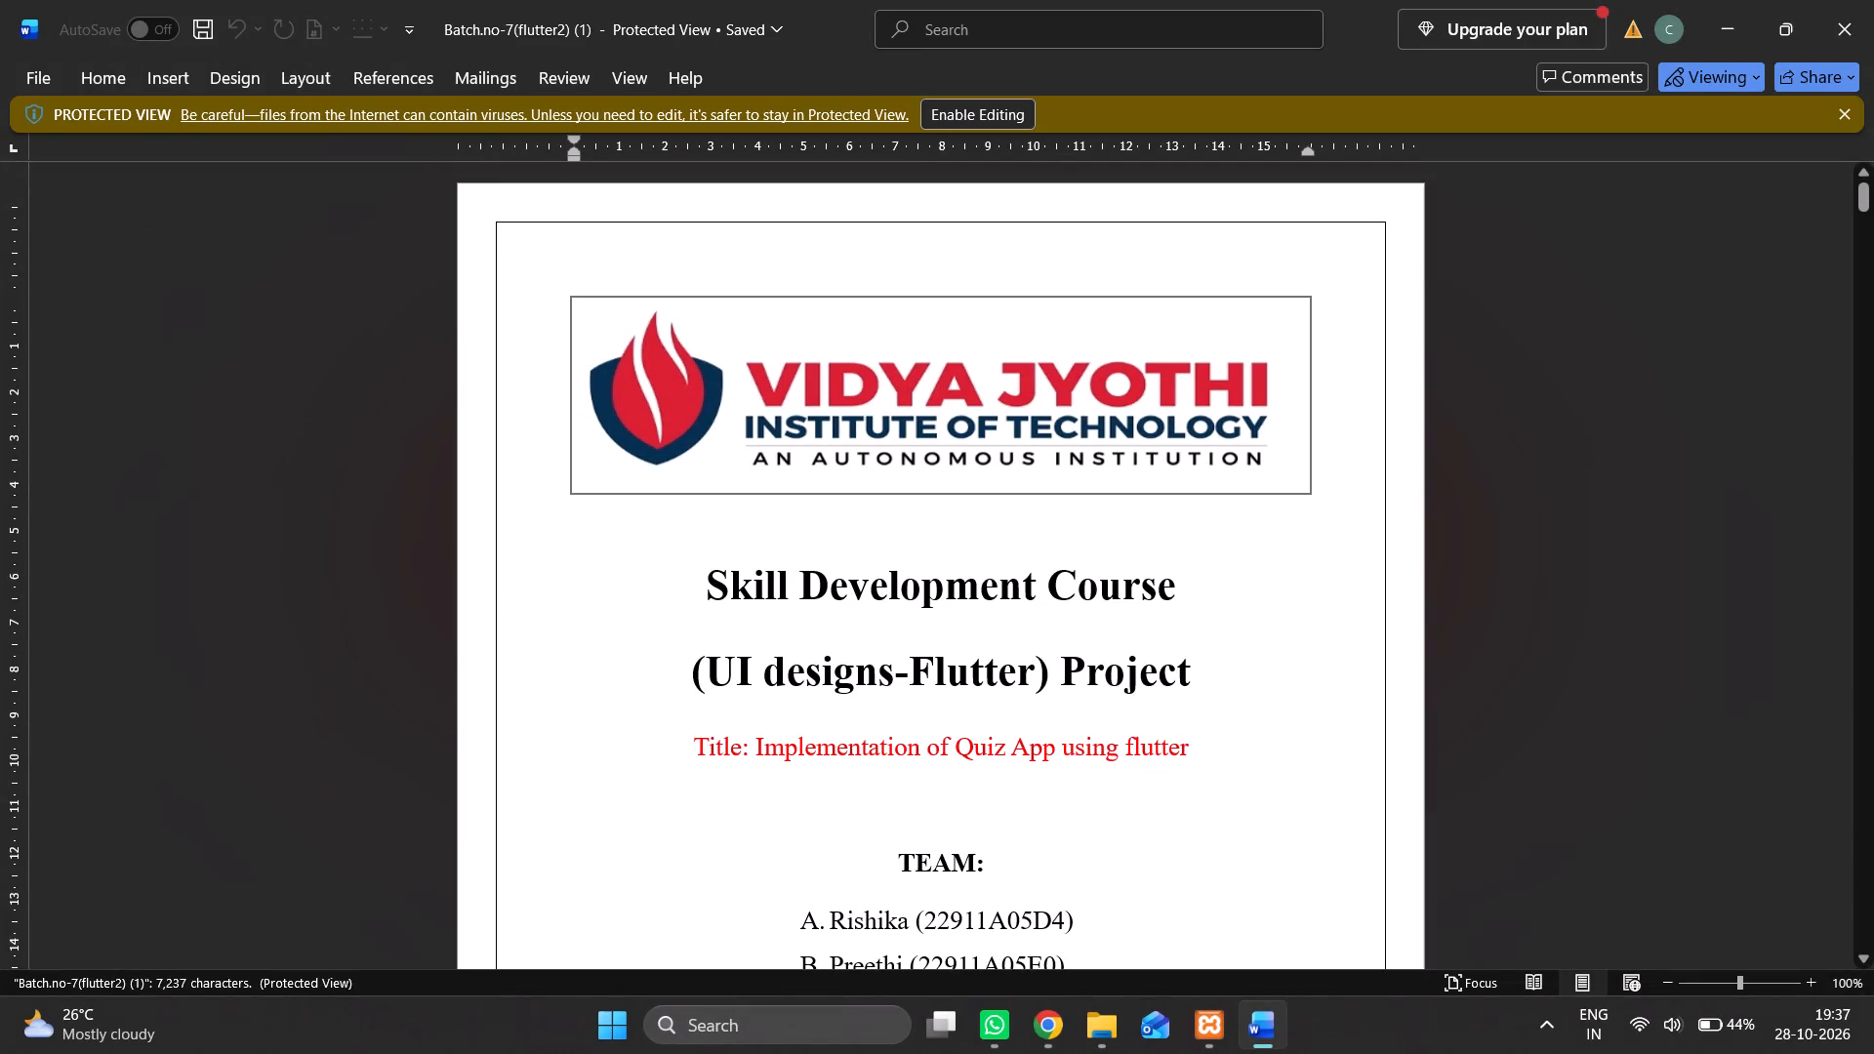
click(1005, 126)
Reduce the height and width of the college logo on the cover page and centre it horizontally.
click(920, 374)
click(920, 472)
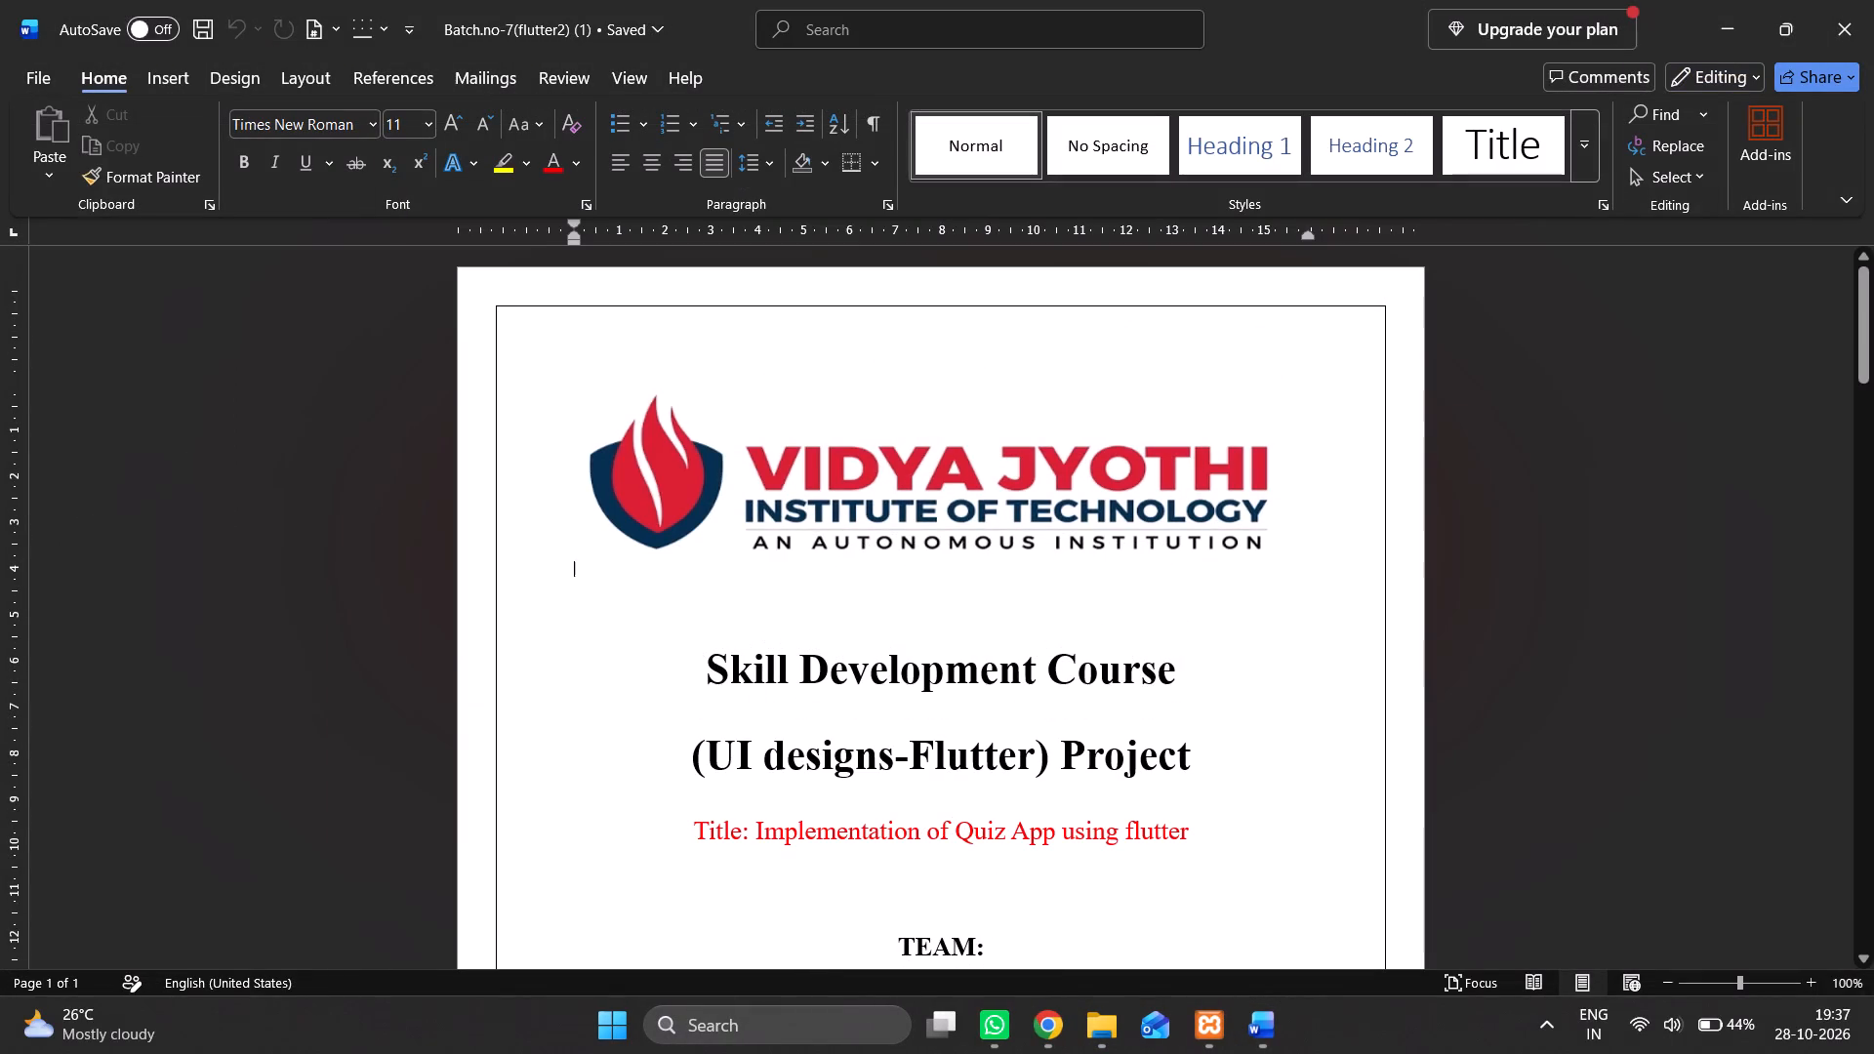
click(921, 482)
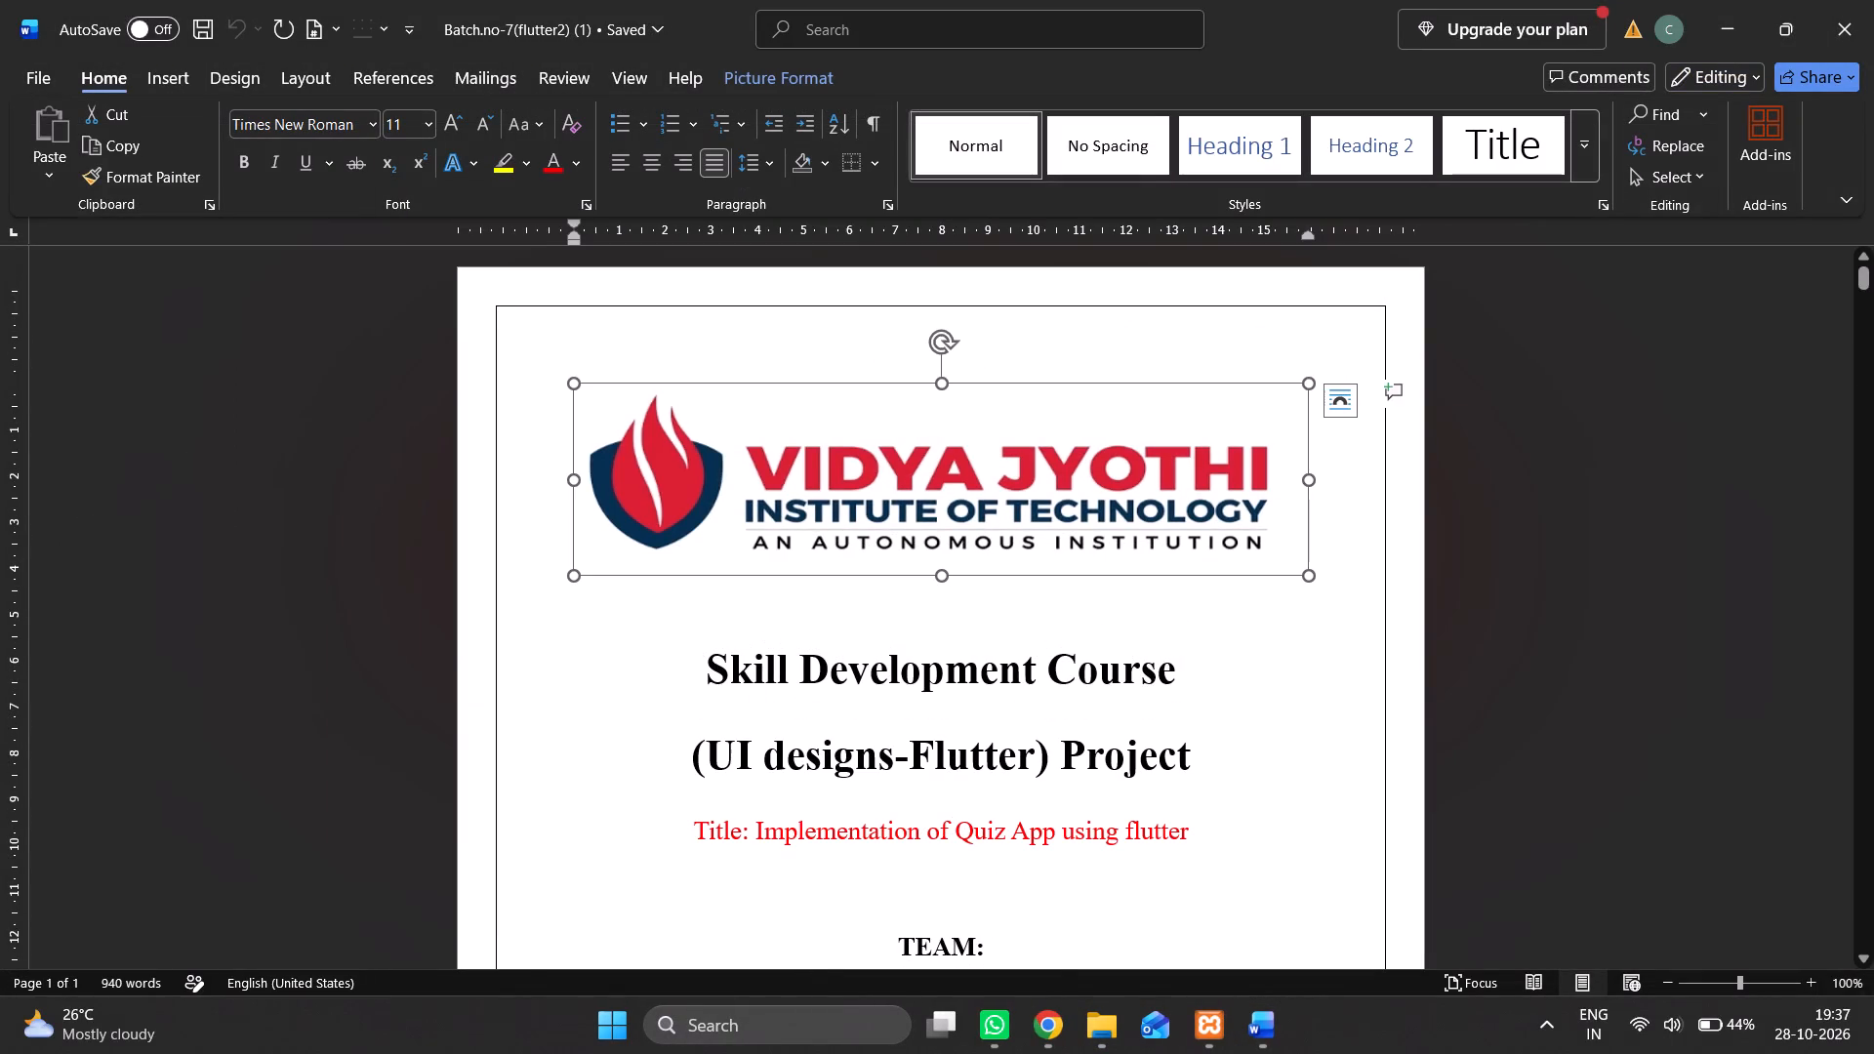
drag(942, 574, 947, 523)
drag(570, 452, 597, 454)
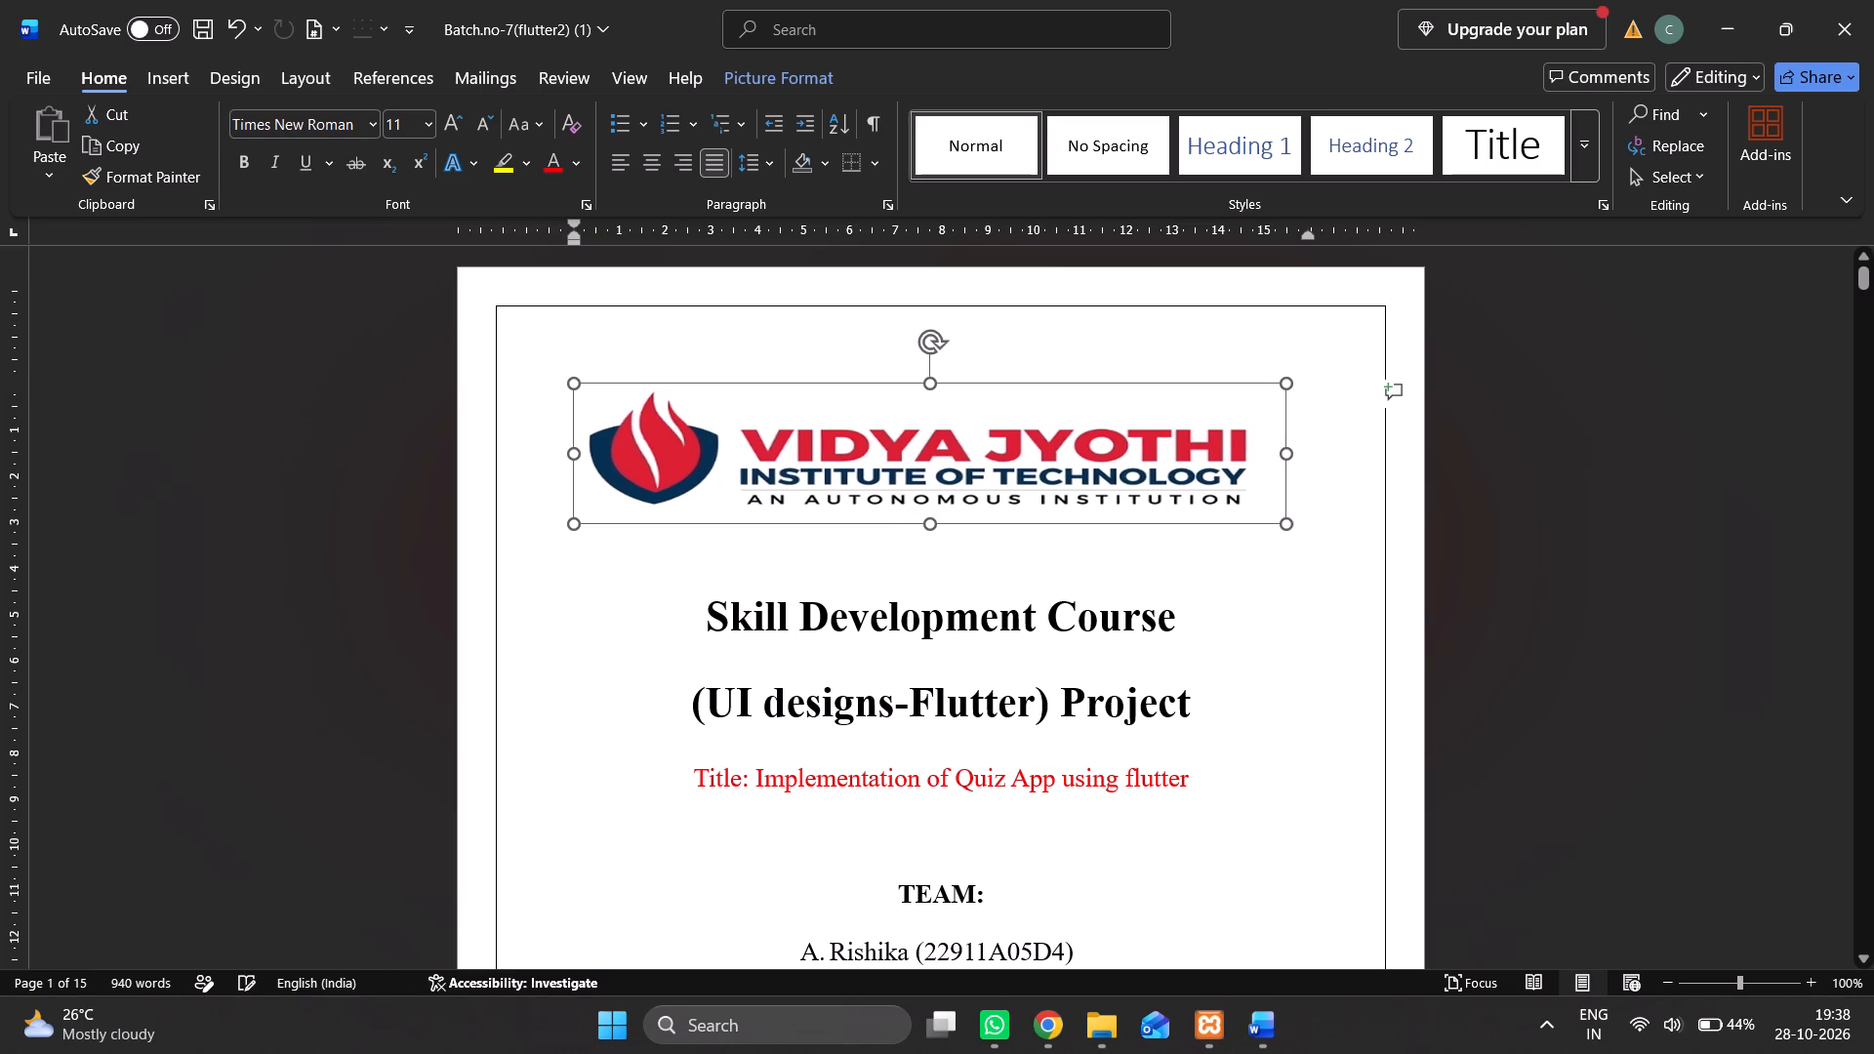
drag(597, 454, 633, 464)
click(658, 157)
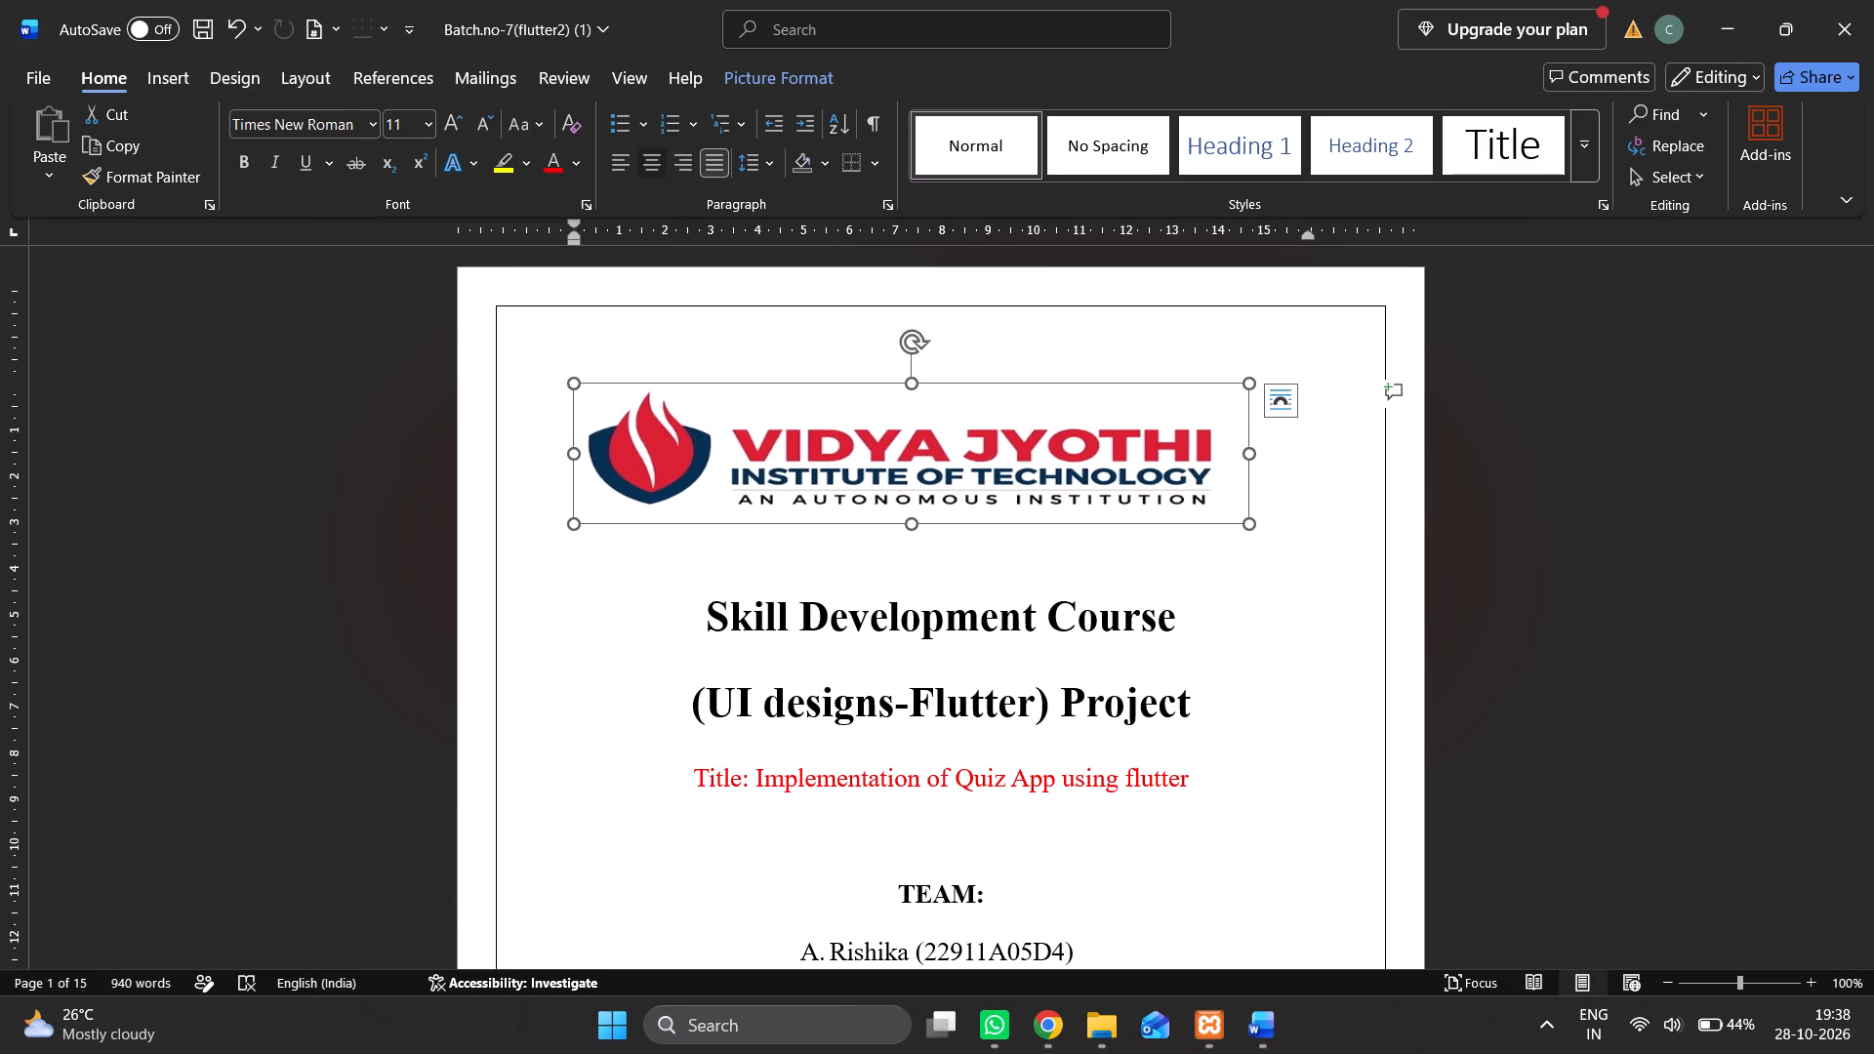
click(908, 591)
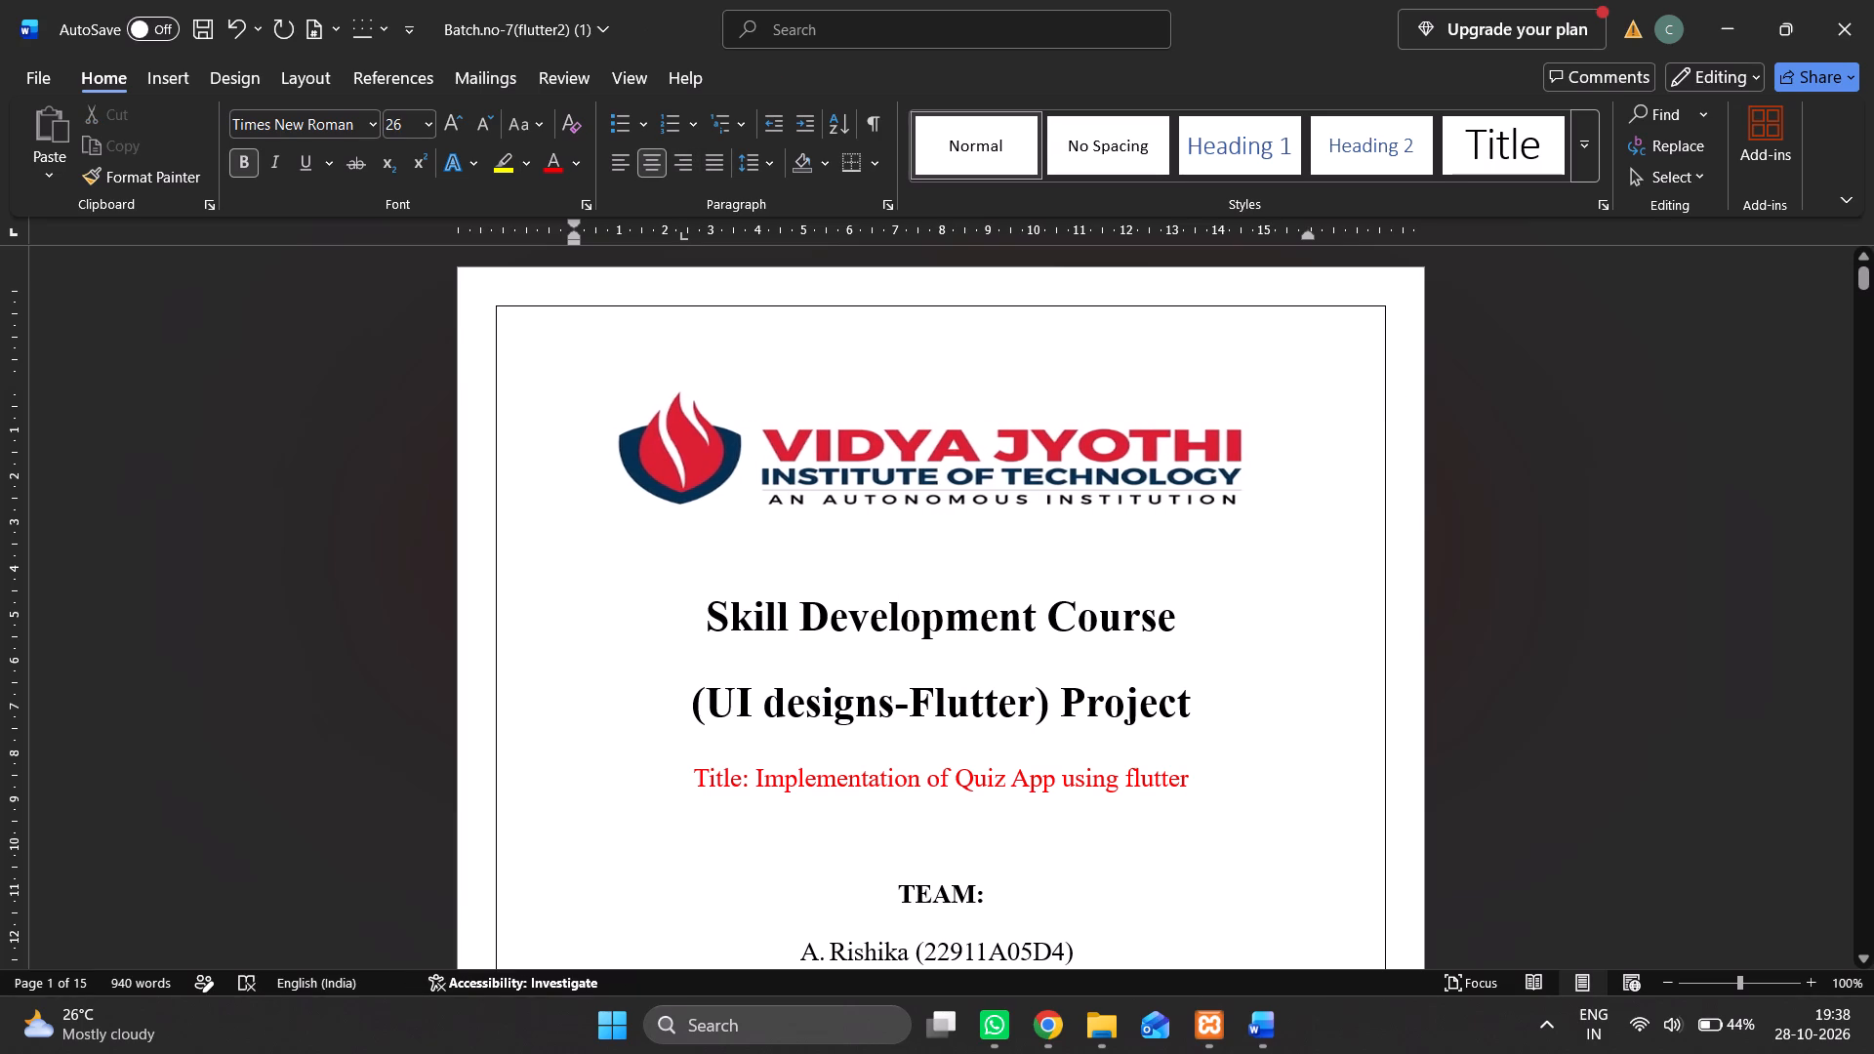
Look through the report's cover page and its Abstract and Introduction sections.
scroll(1161, 655, down, 7)
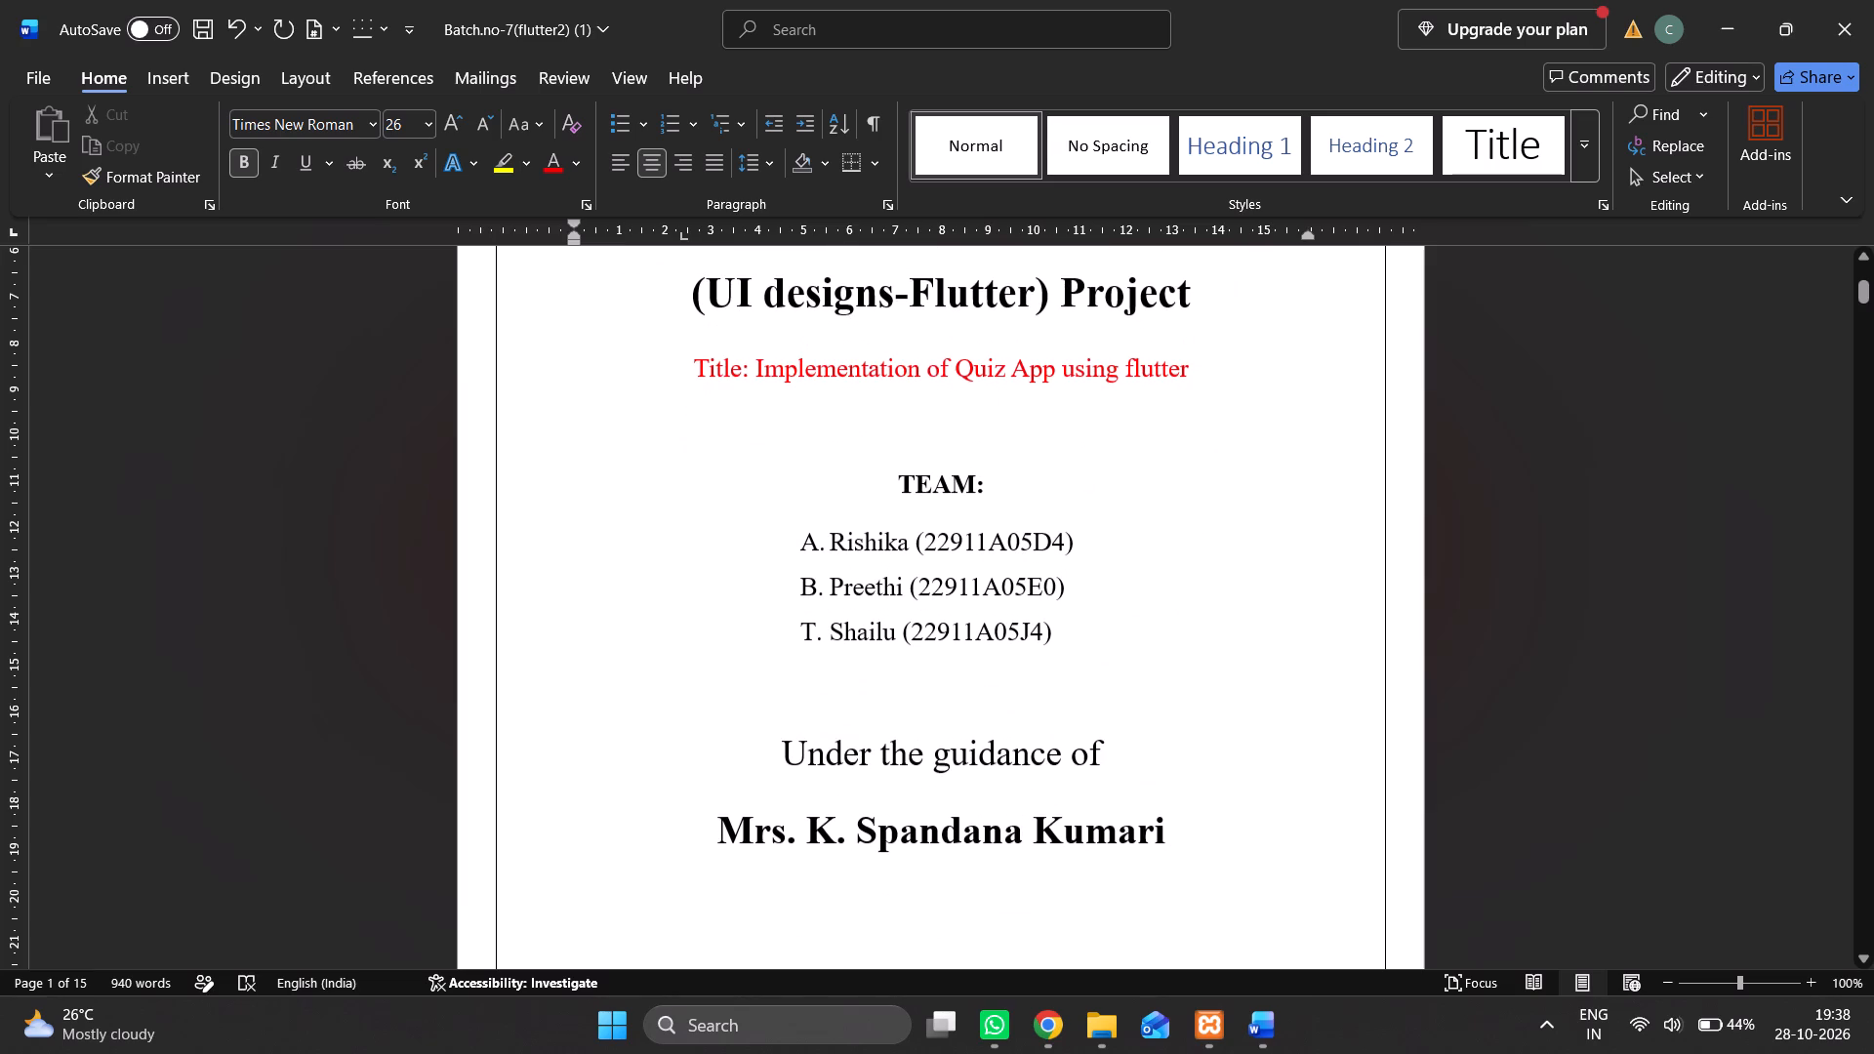
scroll(1029, 628, down, 19)
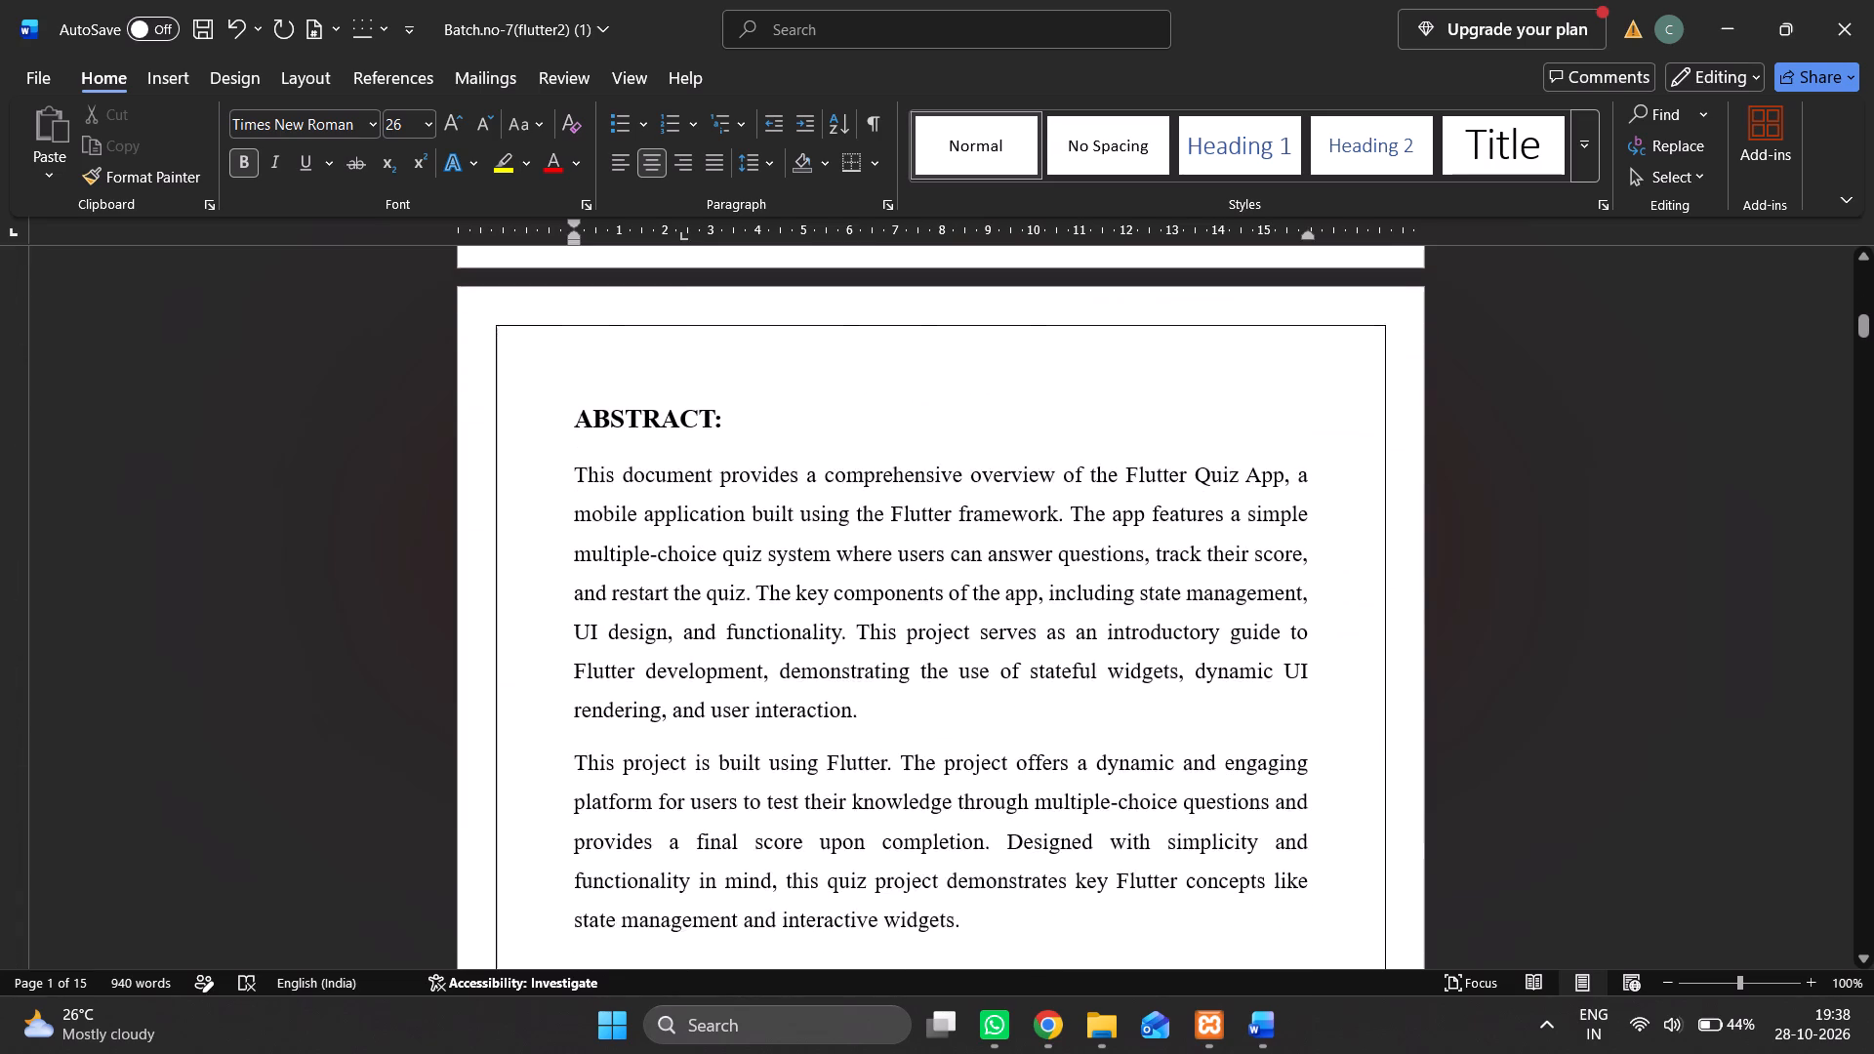
scroll(1027, 598, down, 6)
scroll(1024, 589, up, 12)
scroll(835, 651, down, 6)
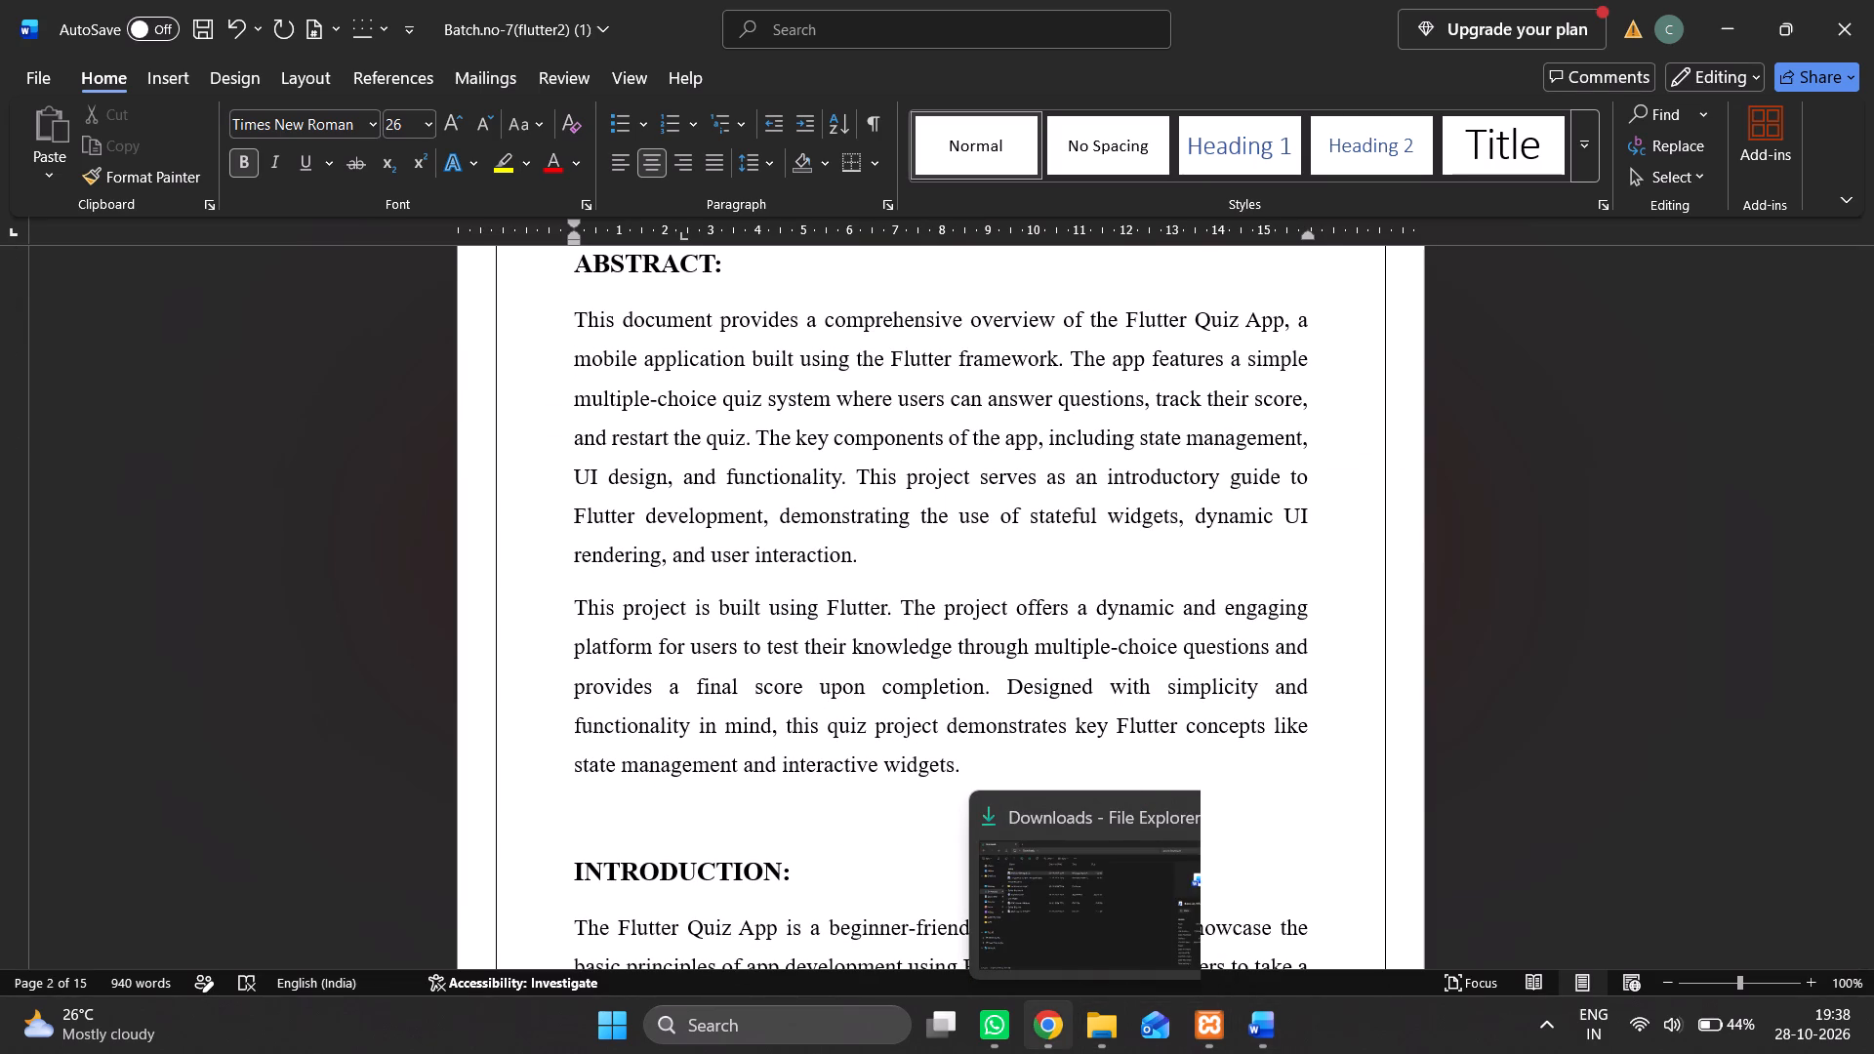
Open CampusFind_Project_Documentation from the Downloads folder and enable editing.
click(1100, 1033)
double_click(378, 286)
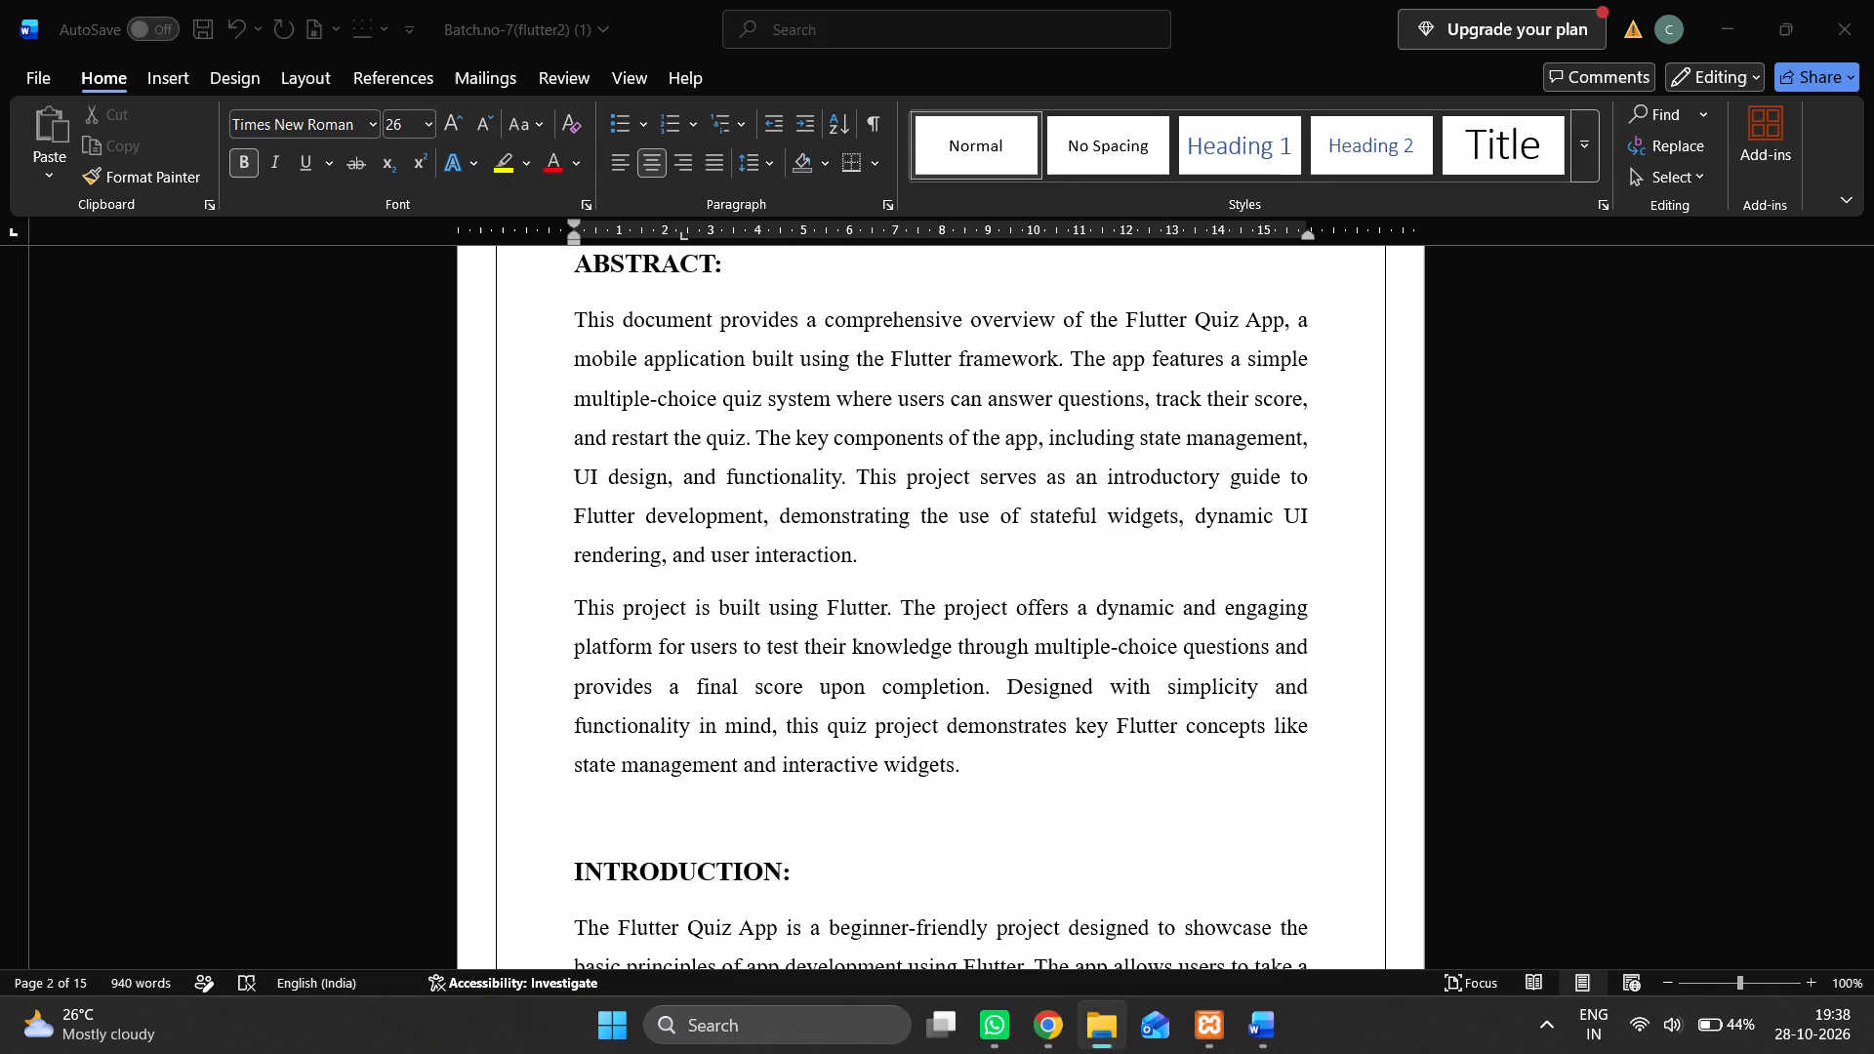
scroll(980, 510, down, 14)
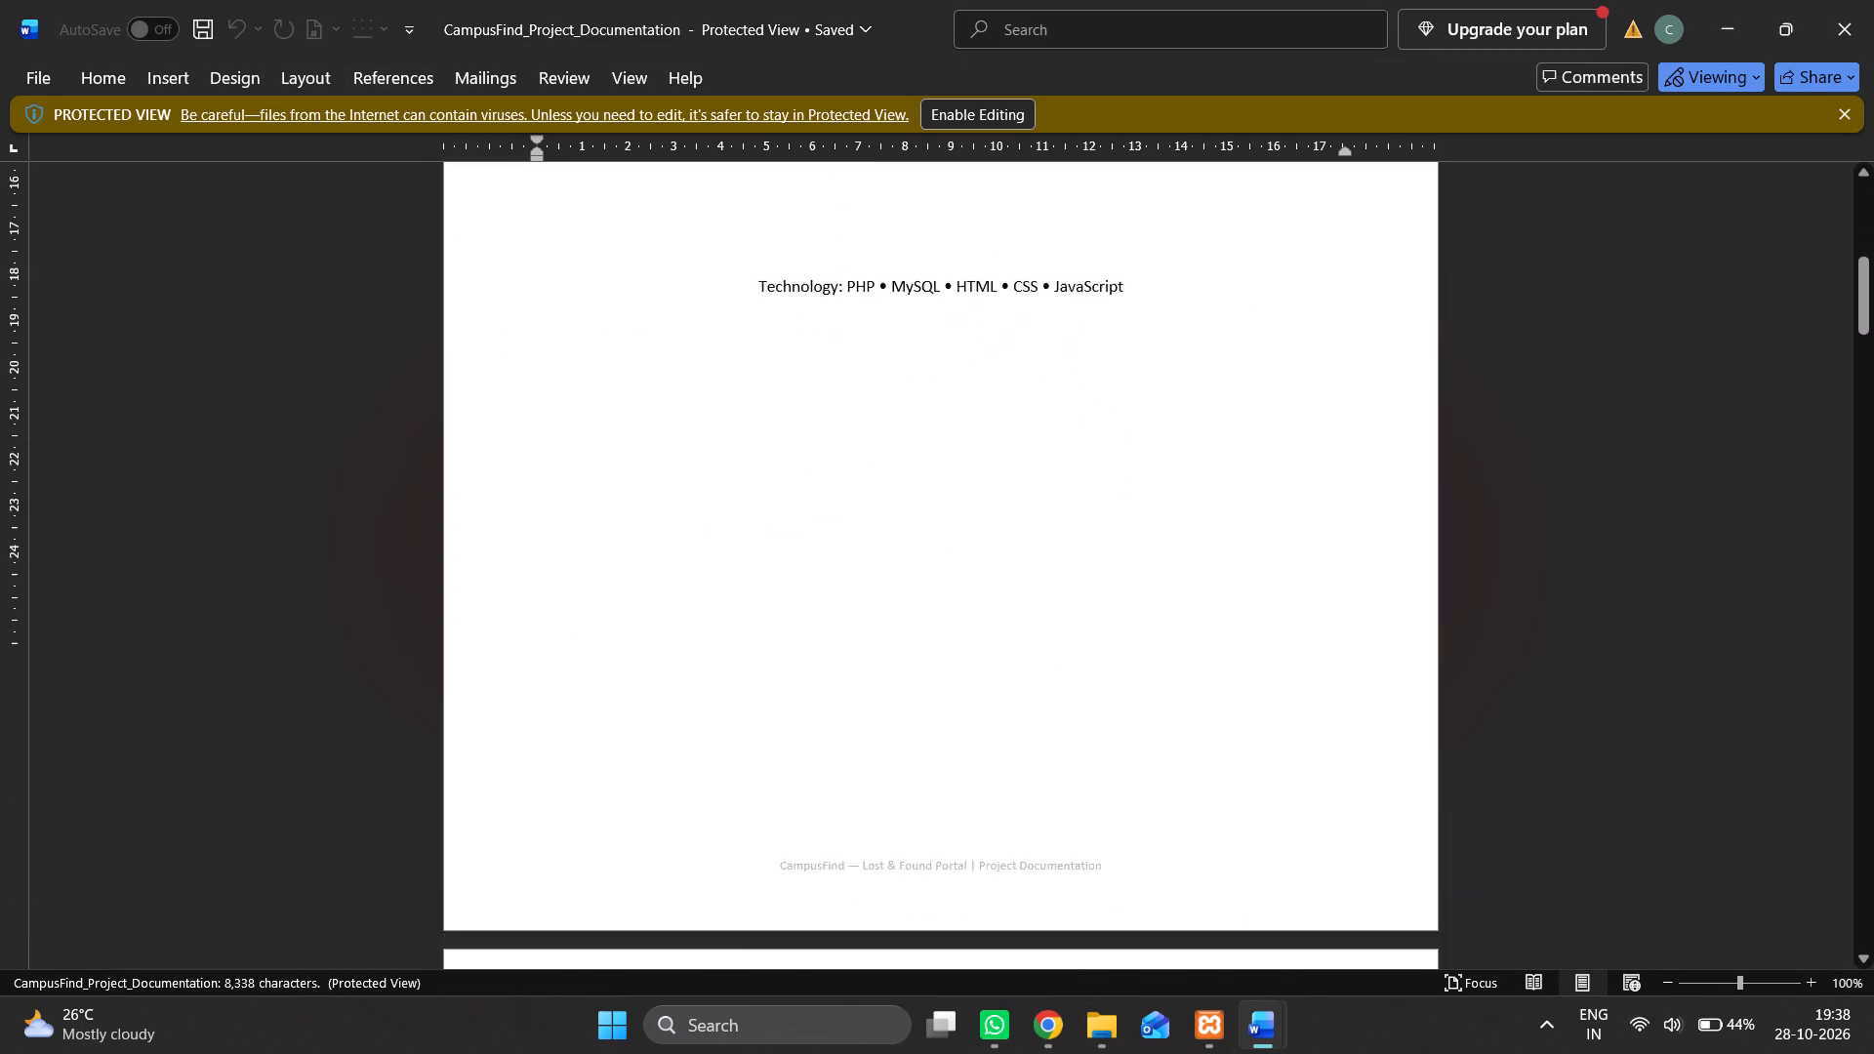
click(980, 120)
Copy the whole paragraph under the Abstract heading of the CampusFind documentation.
scroll(401, 999, down, 10)
scroll(712, 561, down, 10)
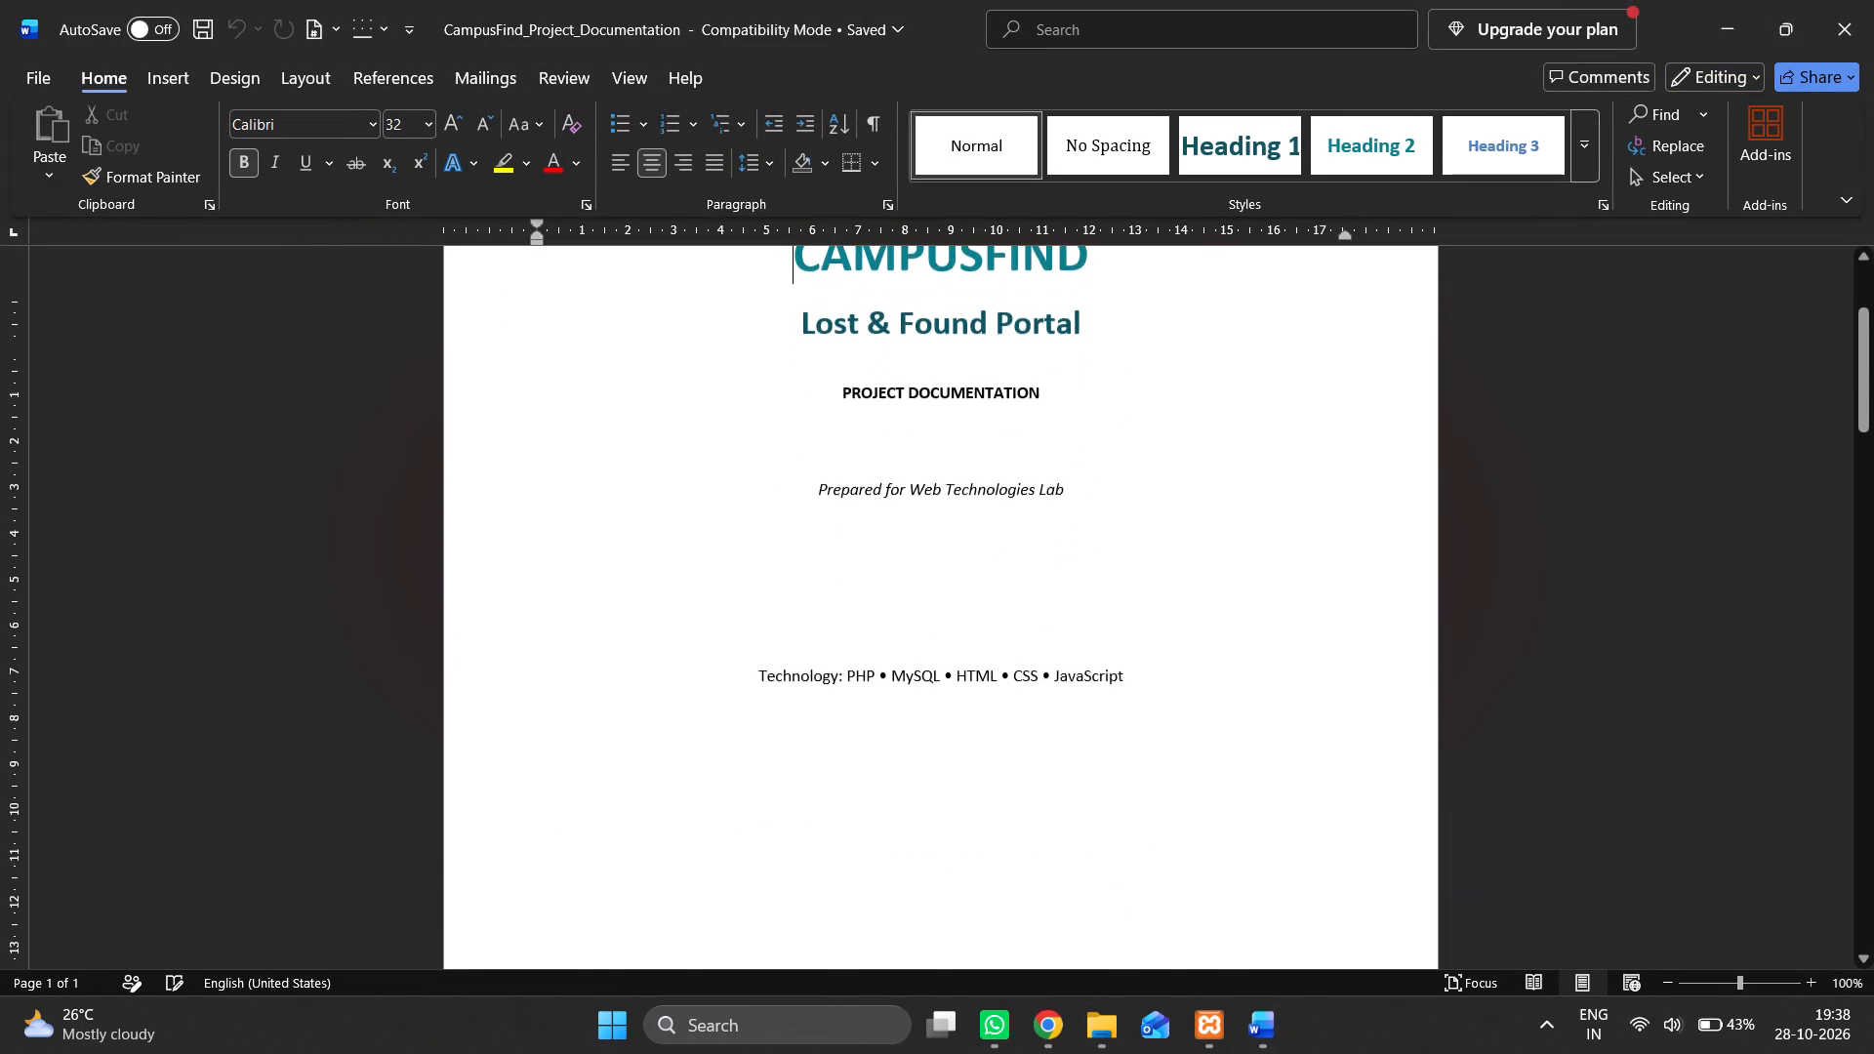
scroll(712, 557, down, 9)
drag(866, 510, 599, 426)
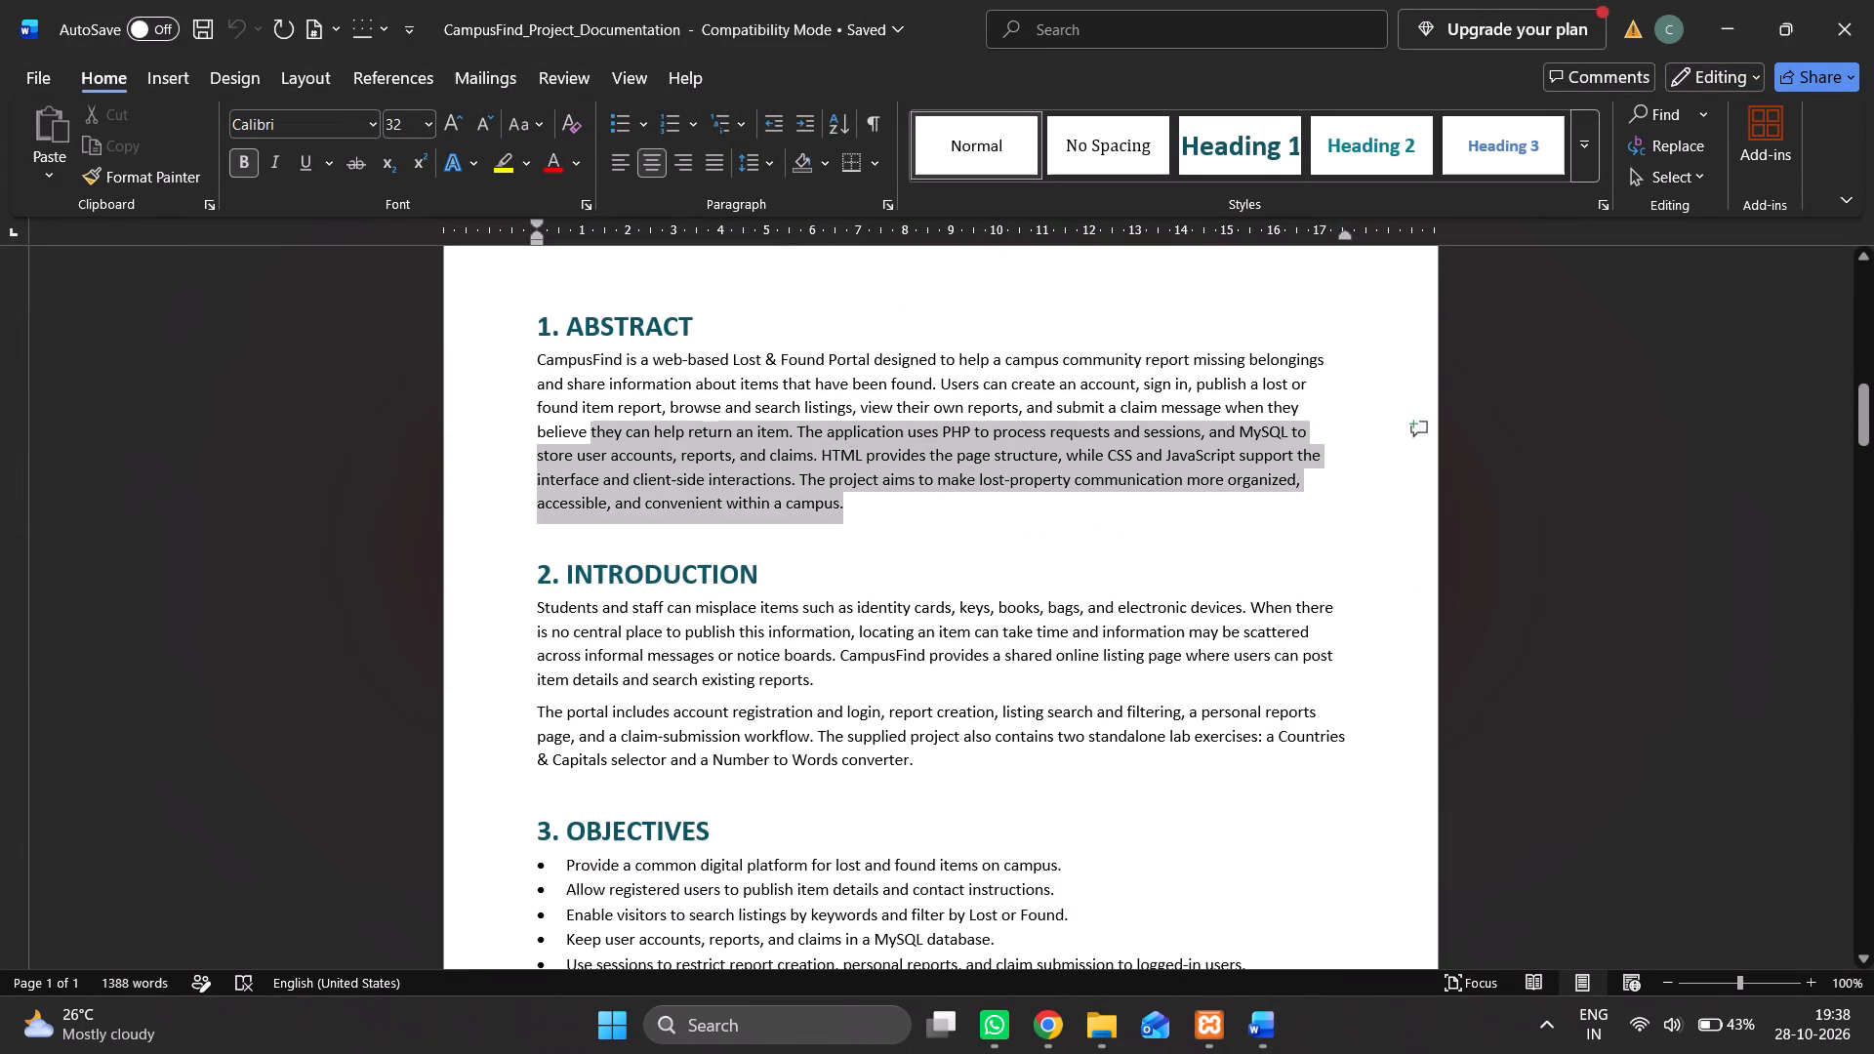
drag(599, 426, 536, 355)
key(ctrl+c)
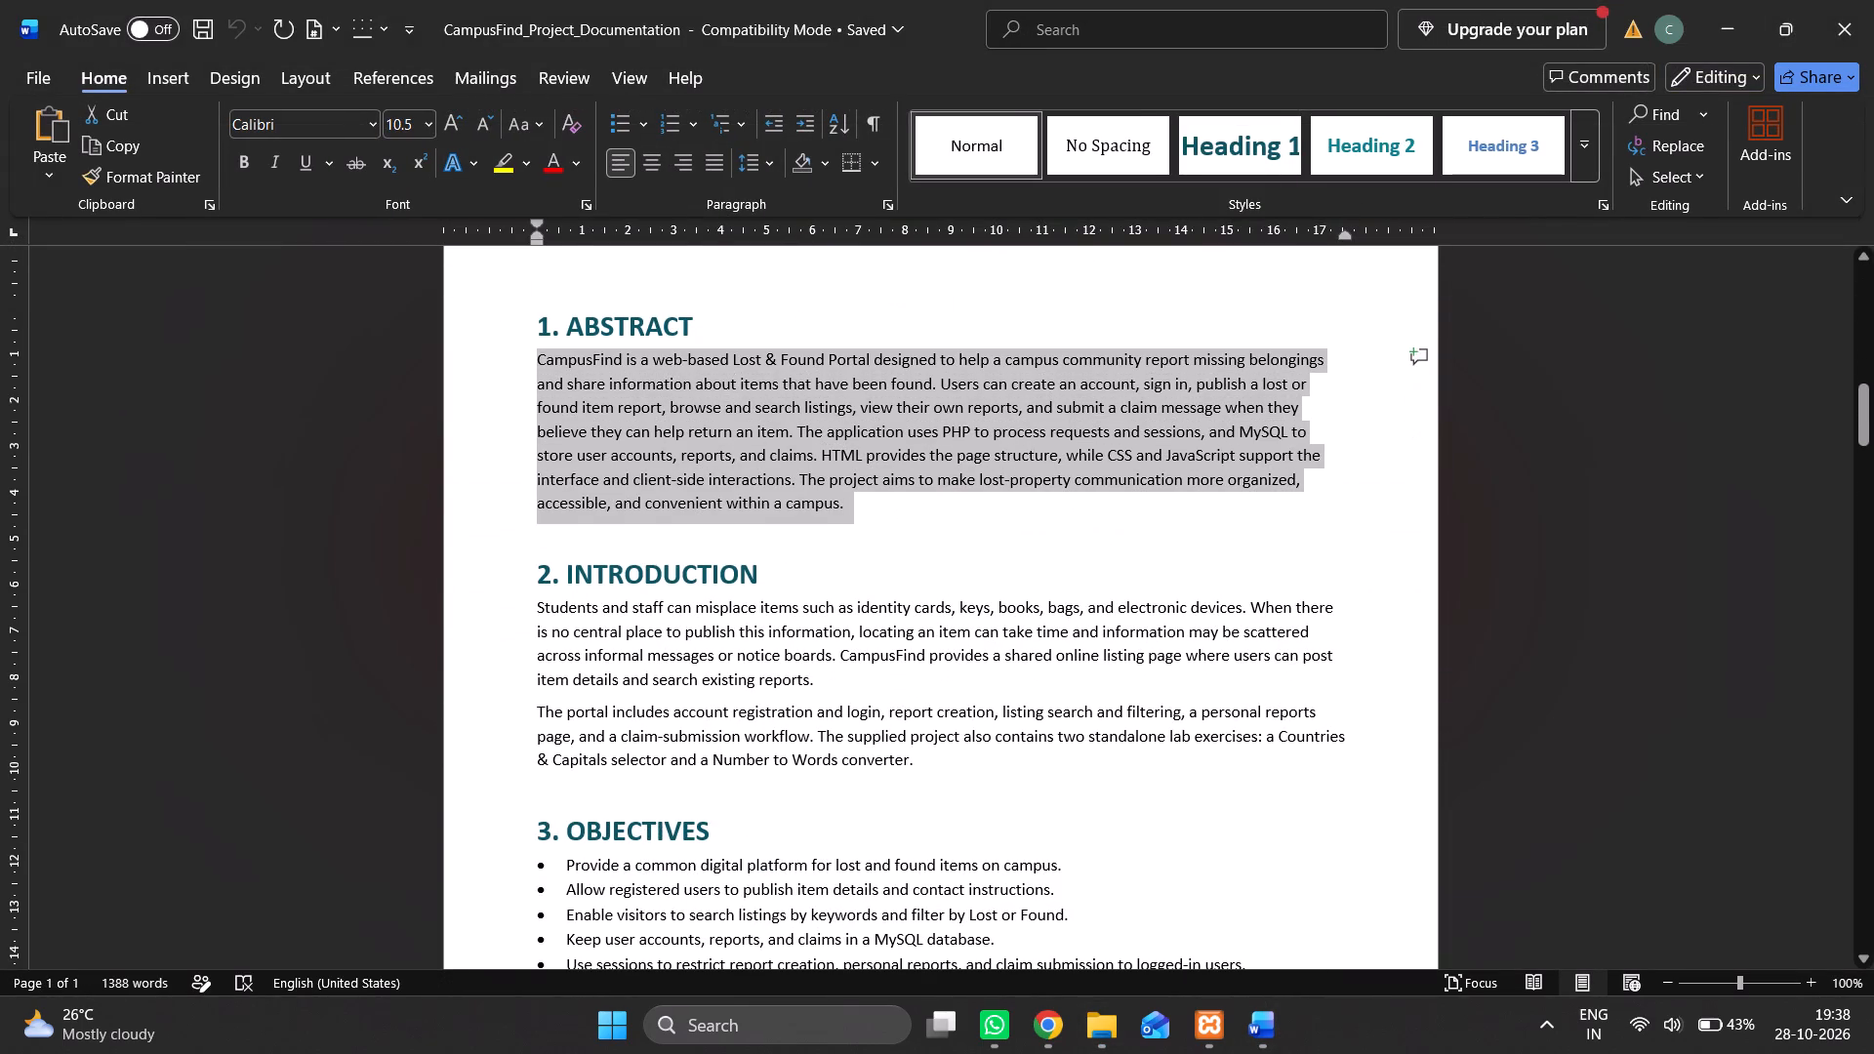
Switch to the Flutter report and replace both paragraphs under its Abstract heading with the copied CampusFind abstract.
key(alt+Tab)
drag(977, 782, 546, 329)
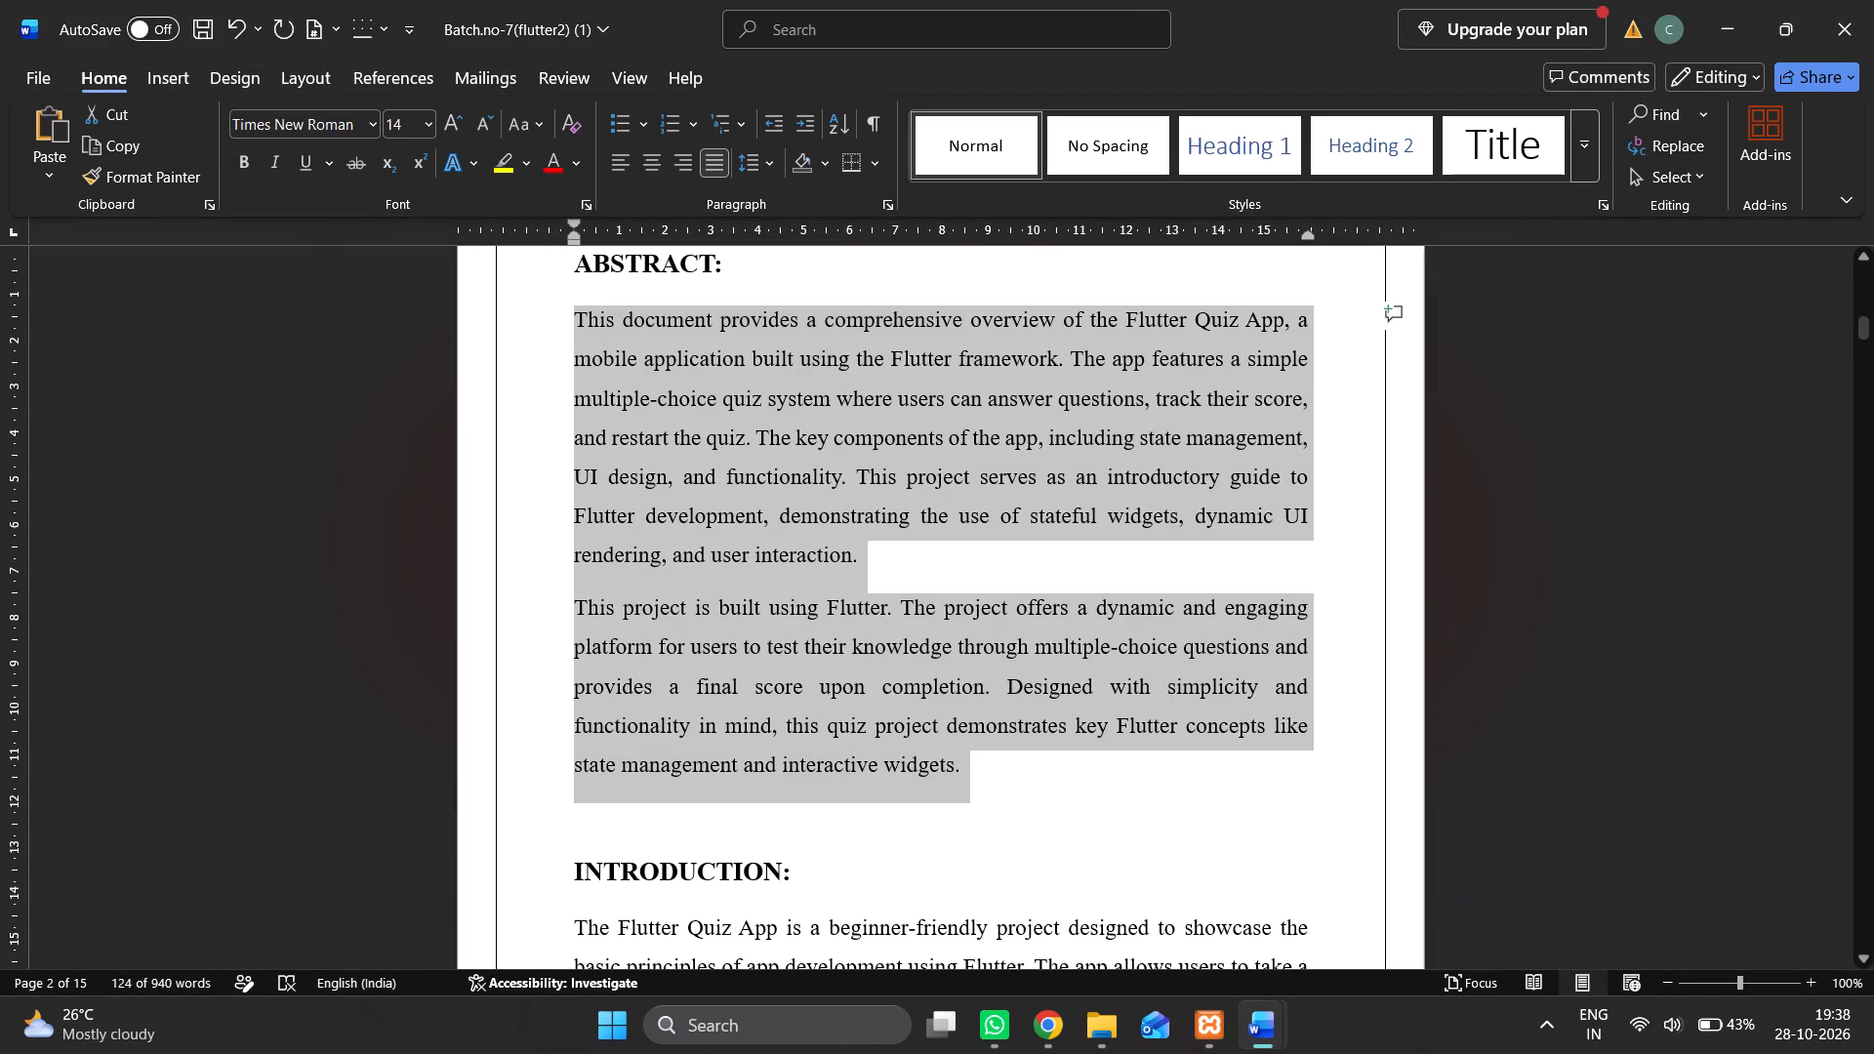
right_click(635, 385)
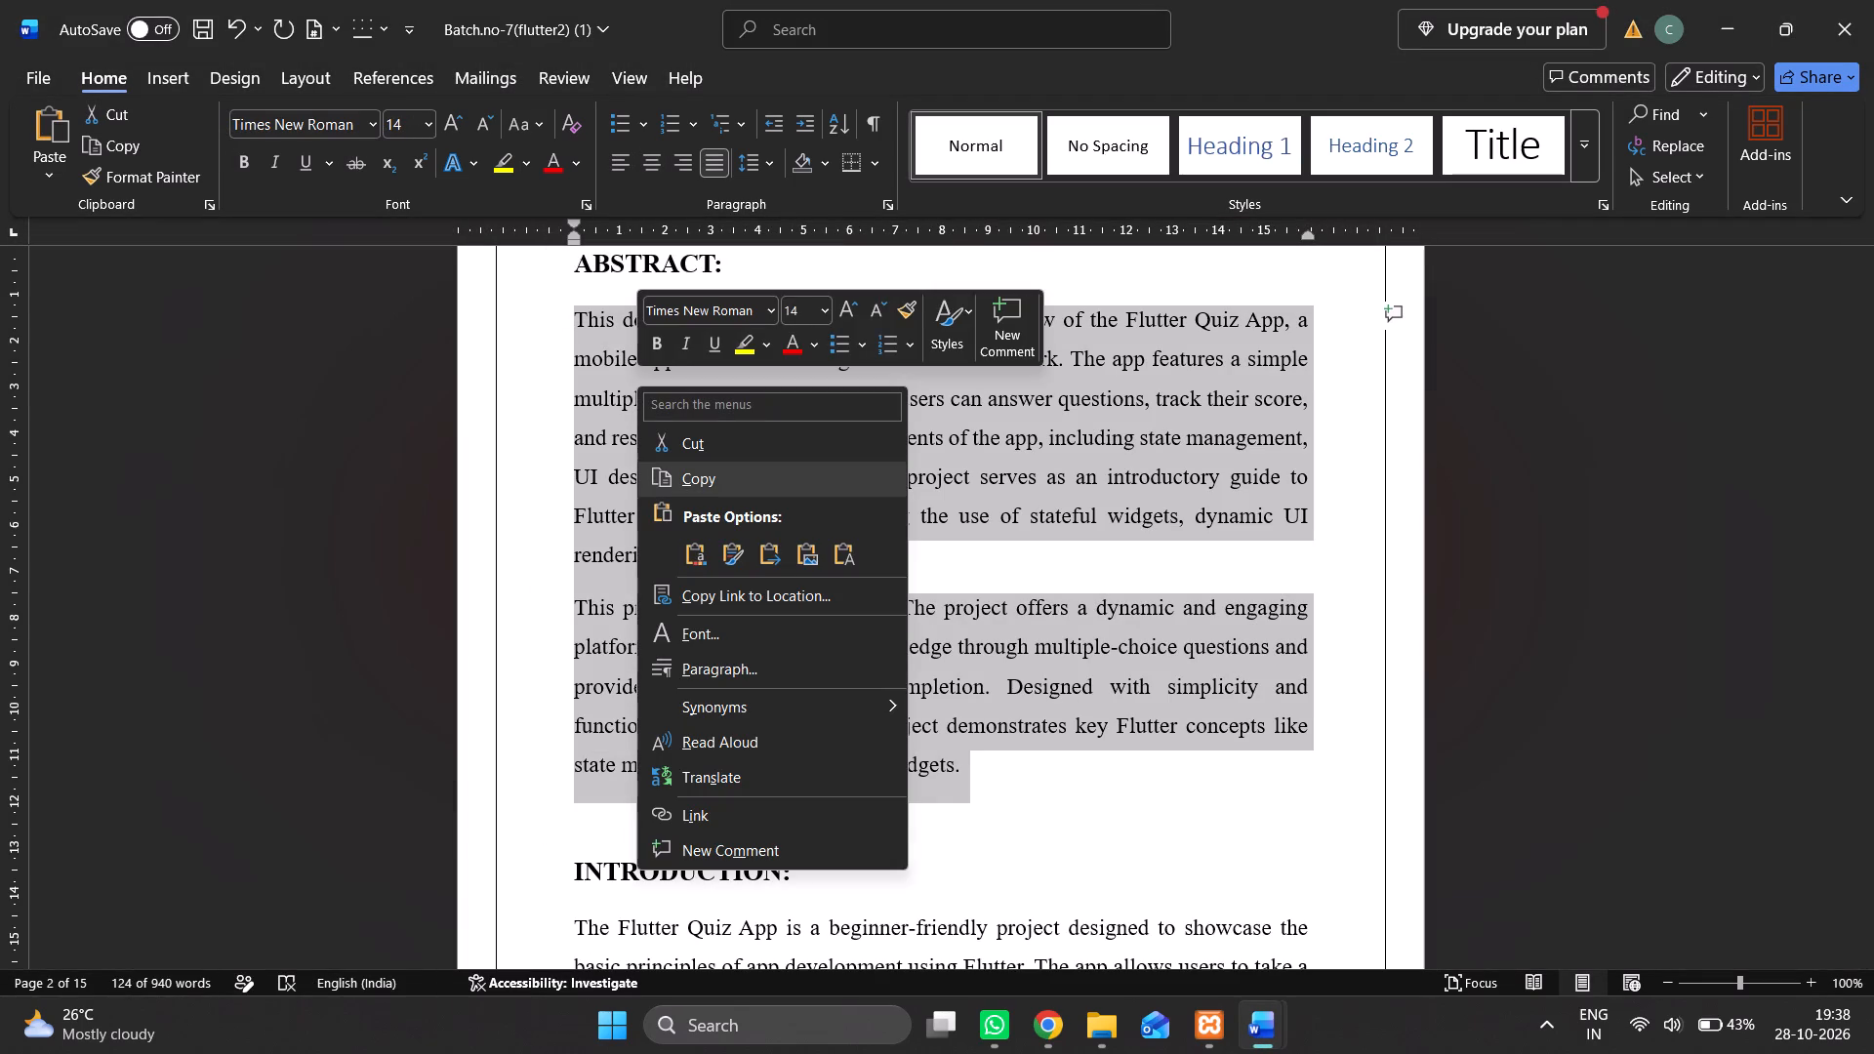
key(ctrl+v)
click(1053, 549)
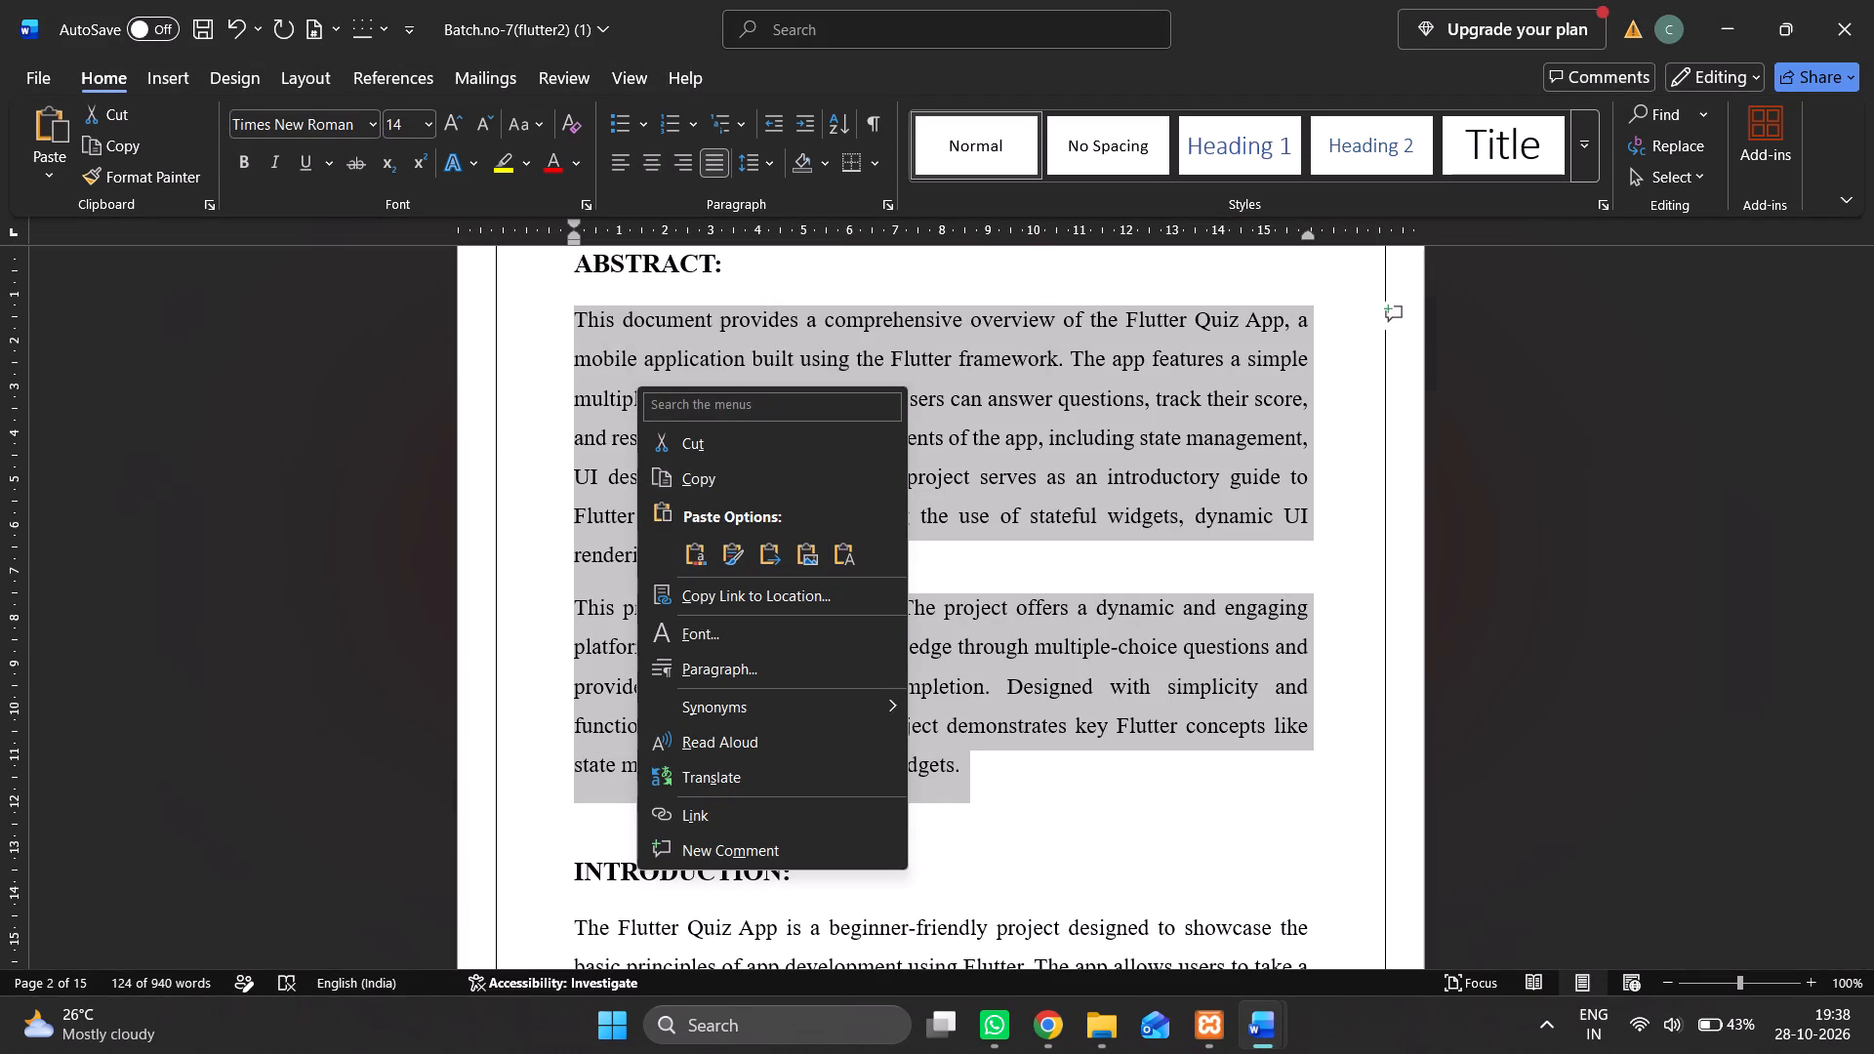
ctrl+click(1001, 568)
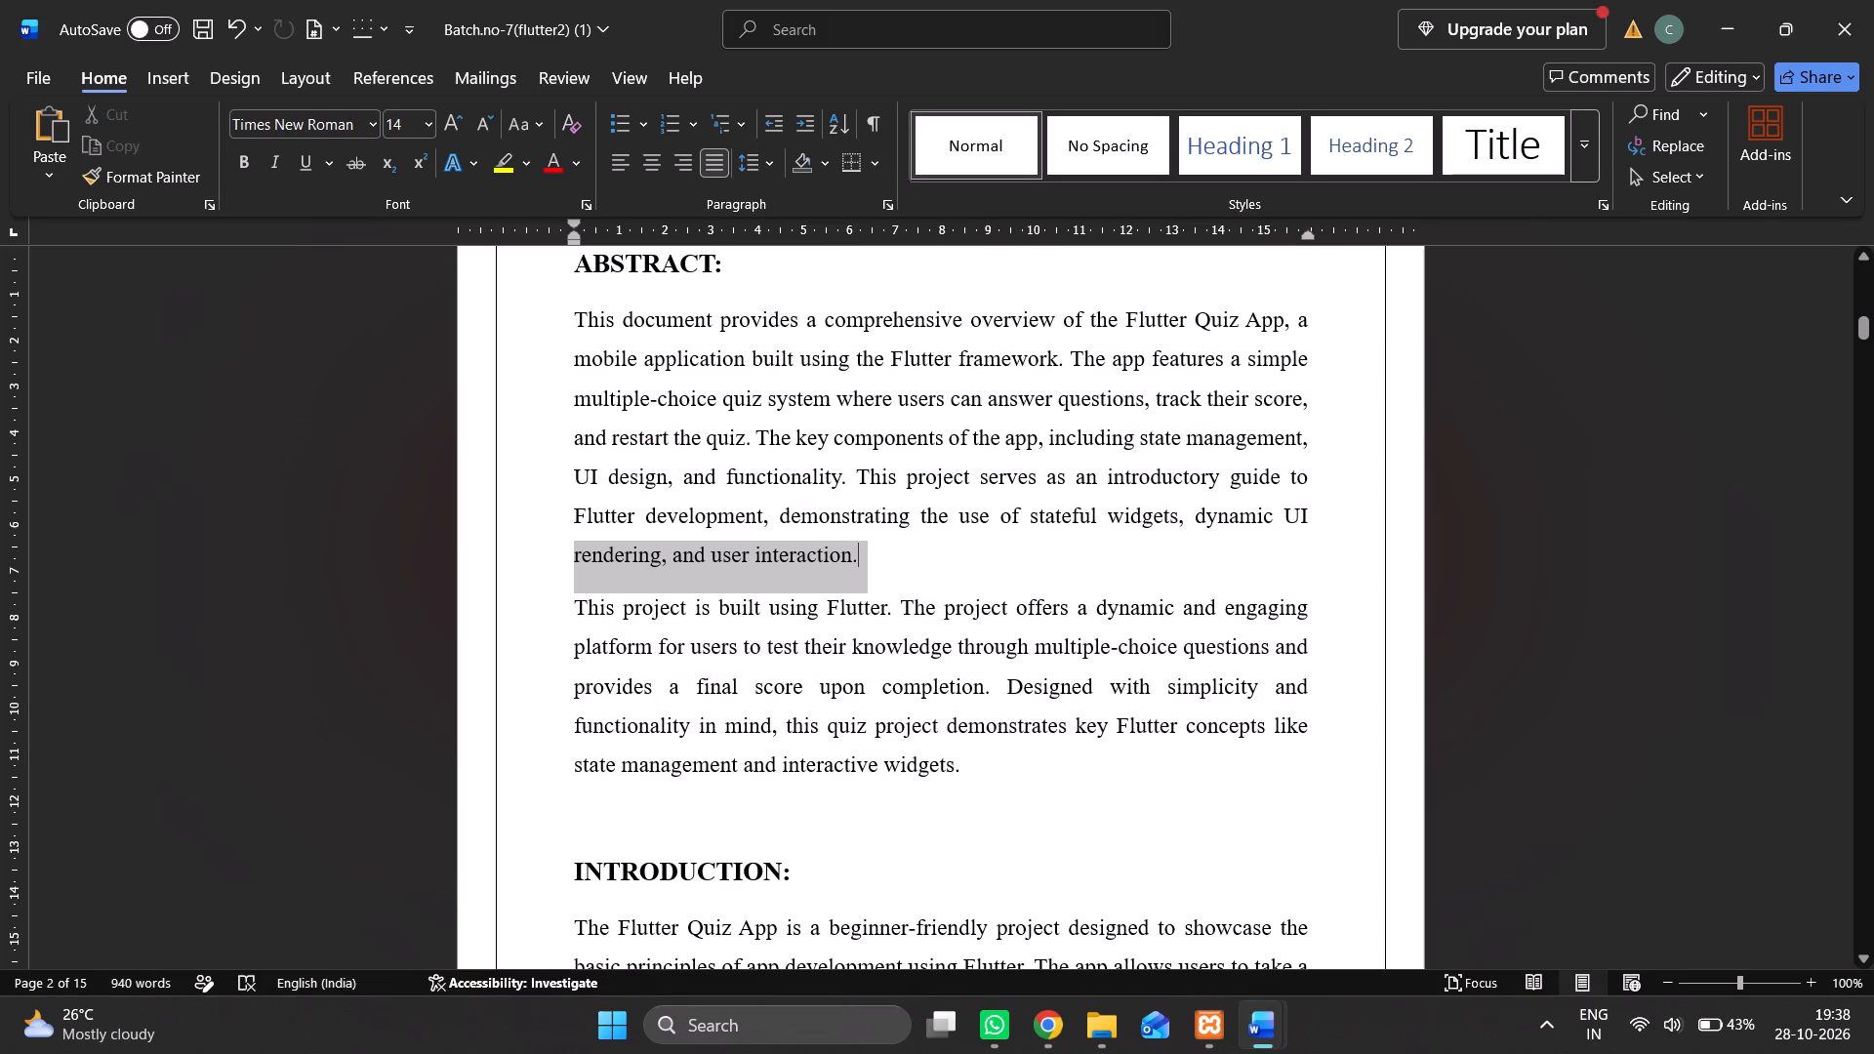
drag(957, 784, 570, 325)
key(ctrl+v)
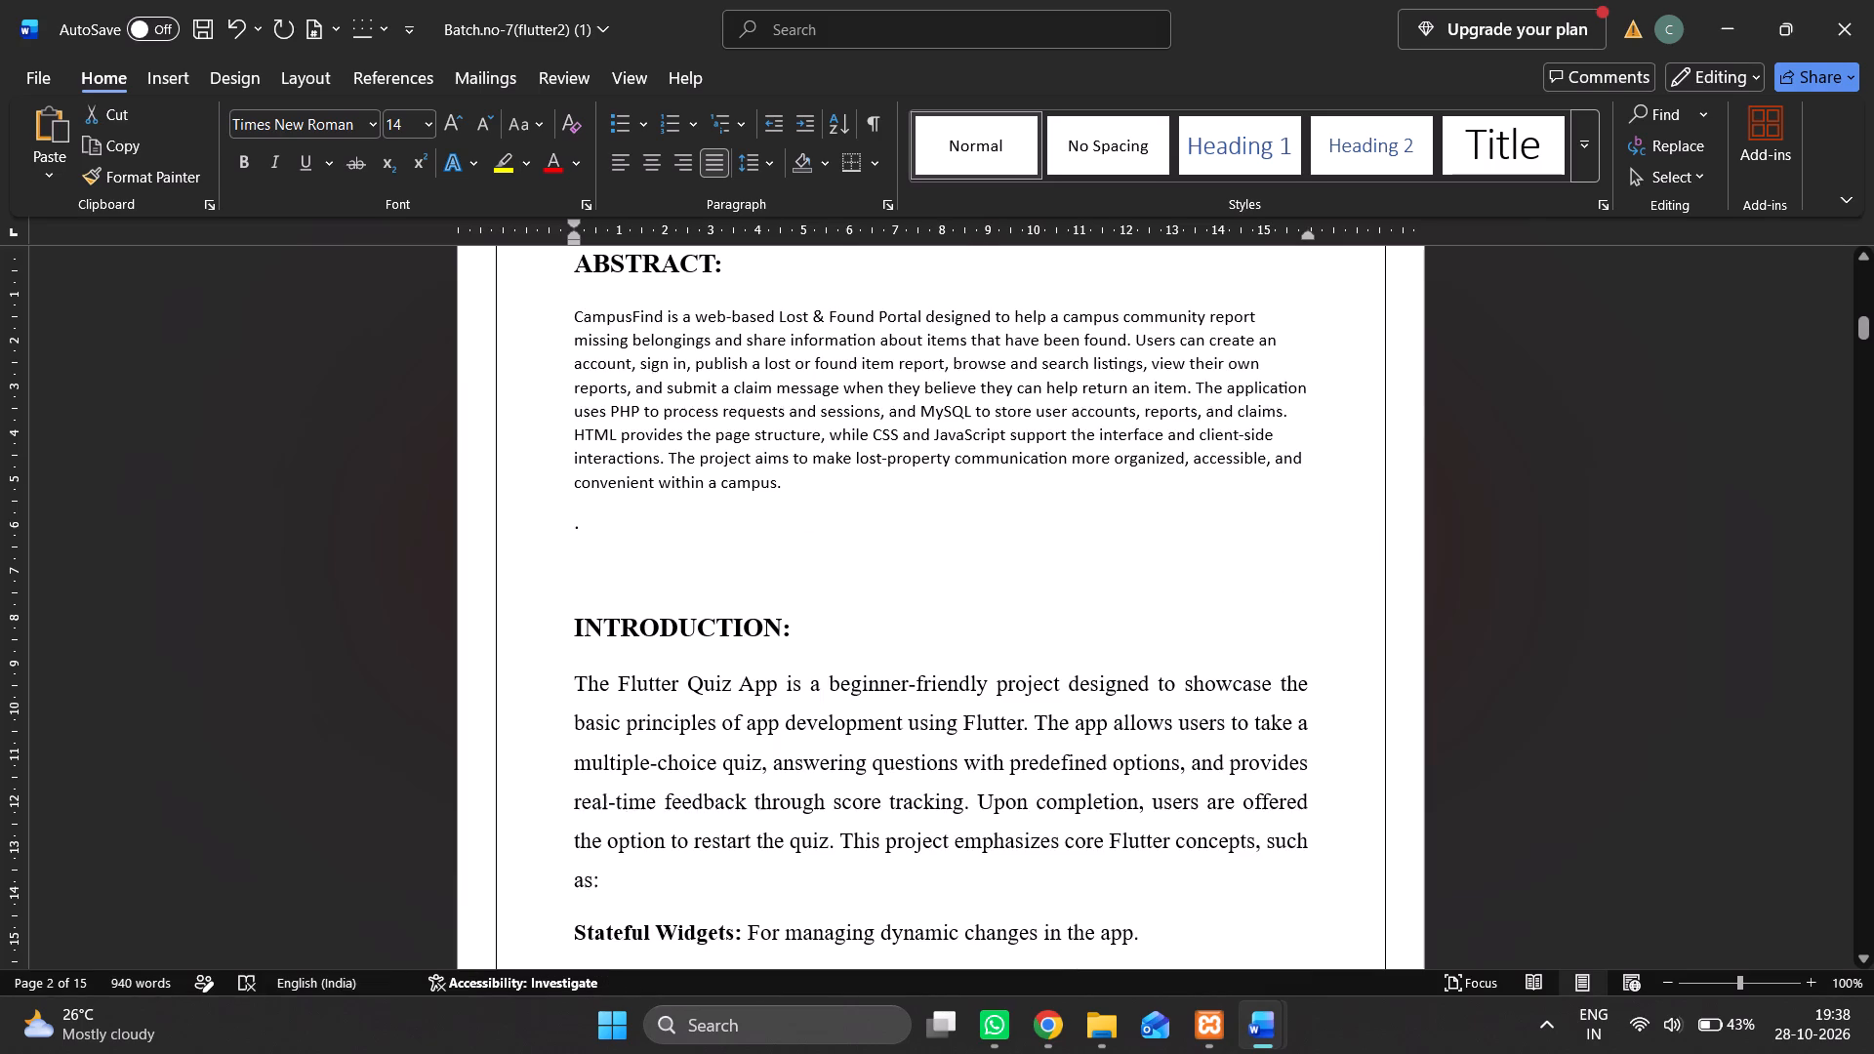
Format the pasted abstract as non-bold Times New Roman, 12 pt, with justified alignment.
drag(800, 492, 576, 318)
click(371, 114)
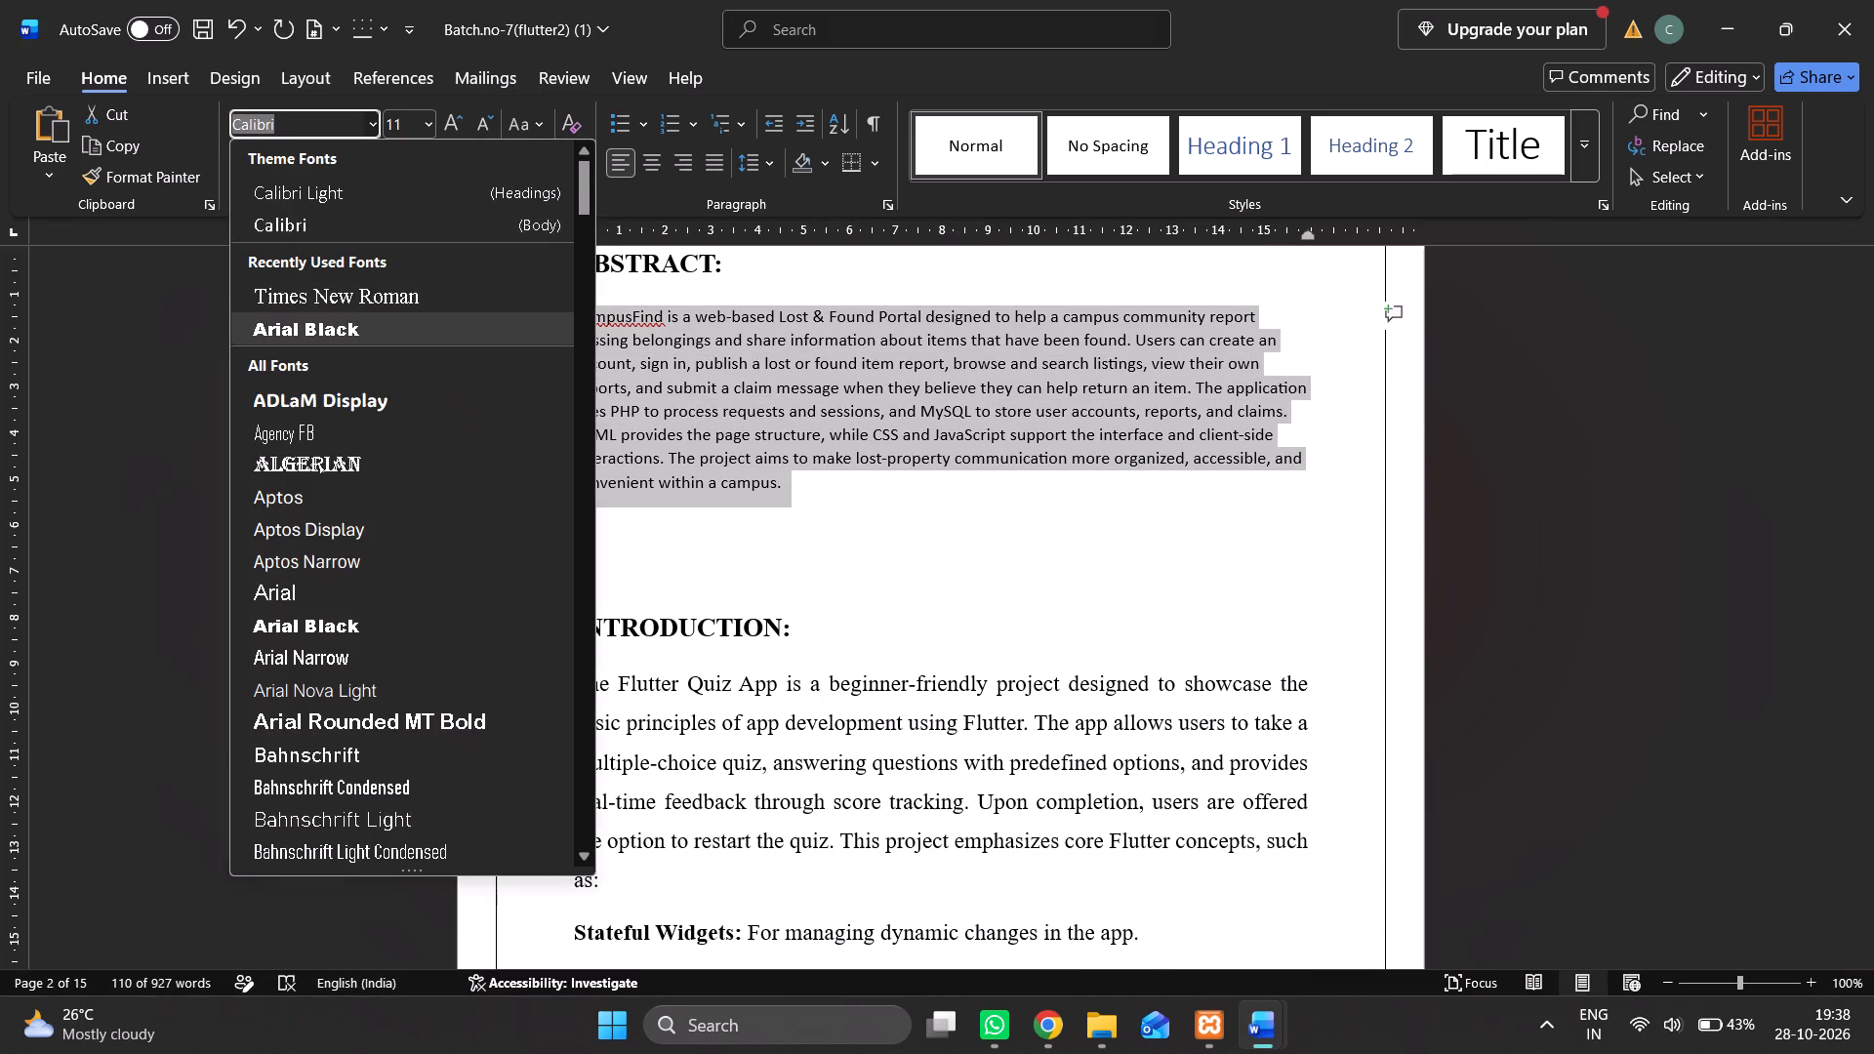
click(329, 298)
click(244, 164)
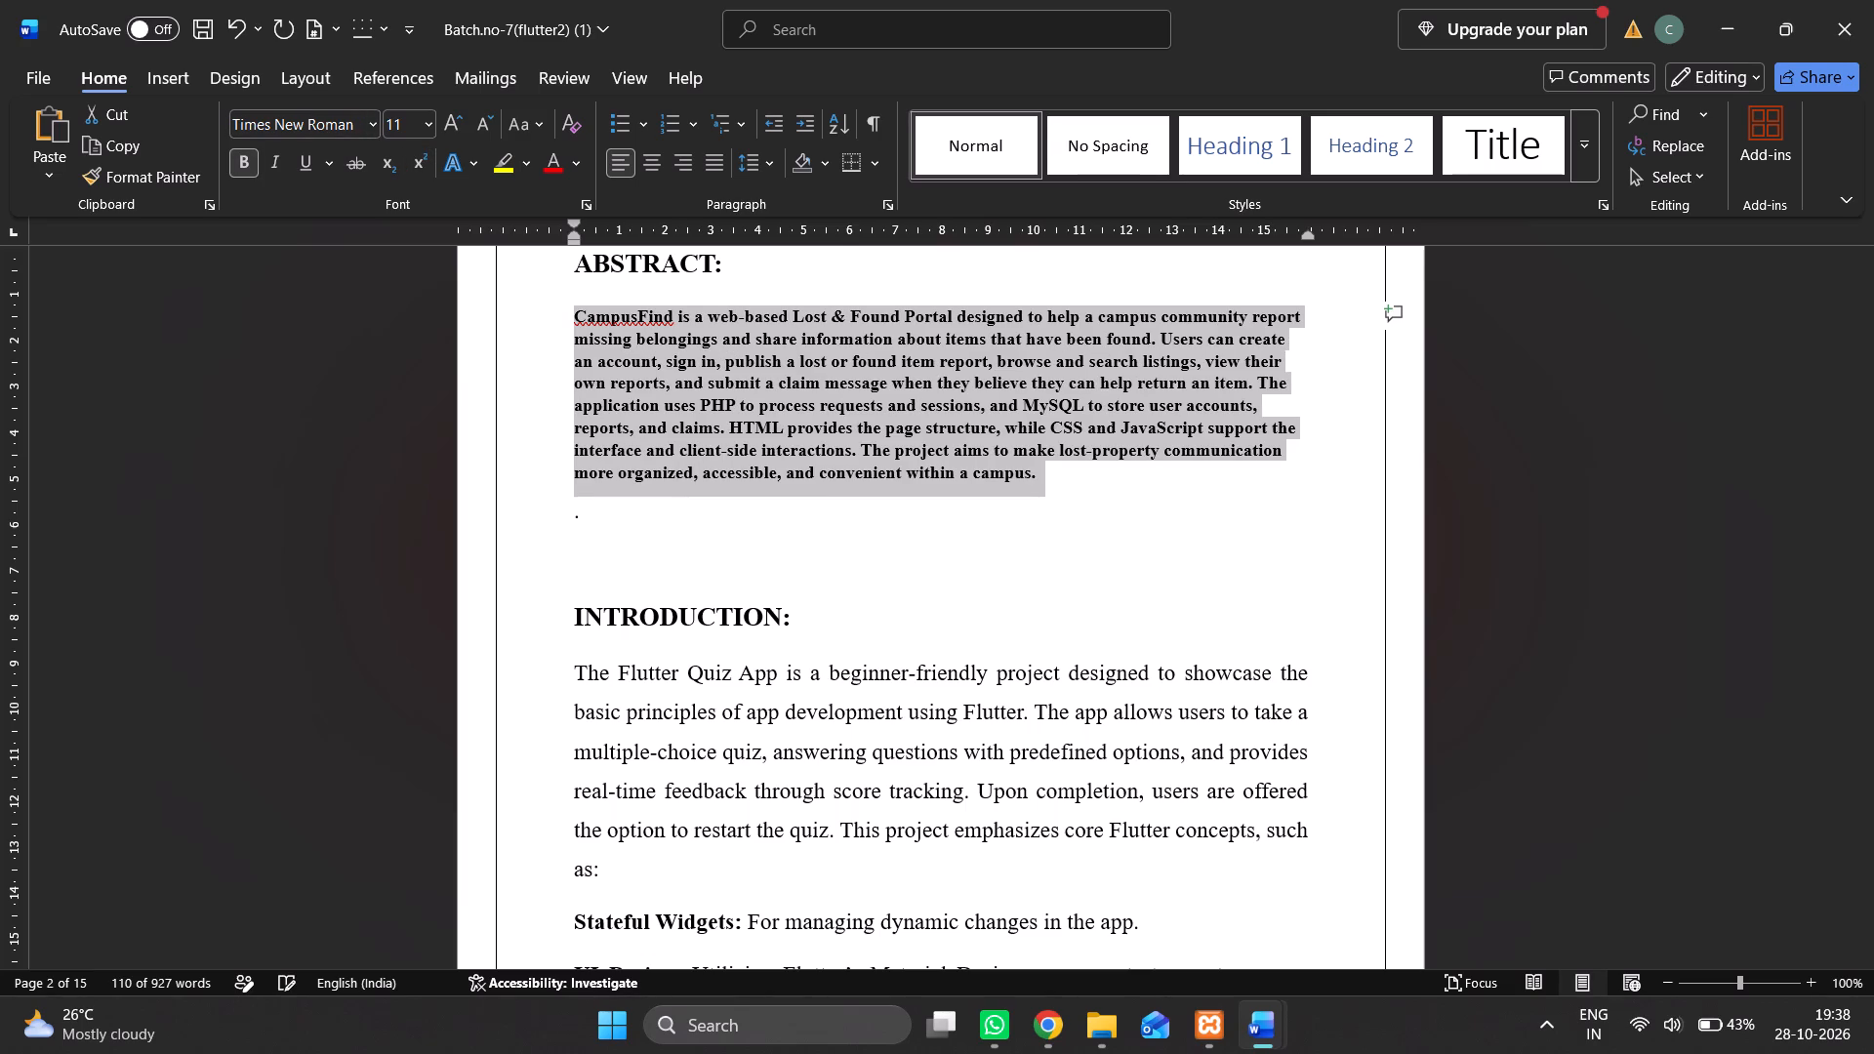
click(243, 169)
double_click(446, 116)
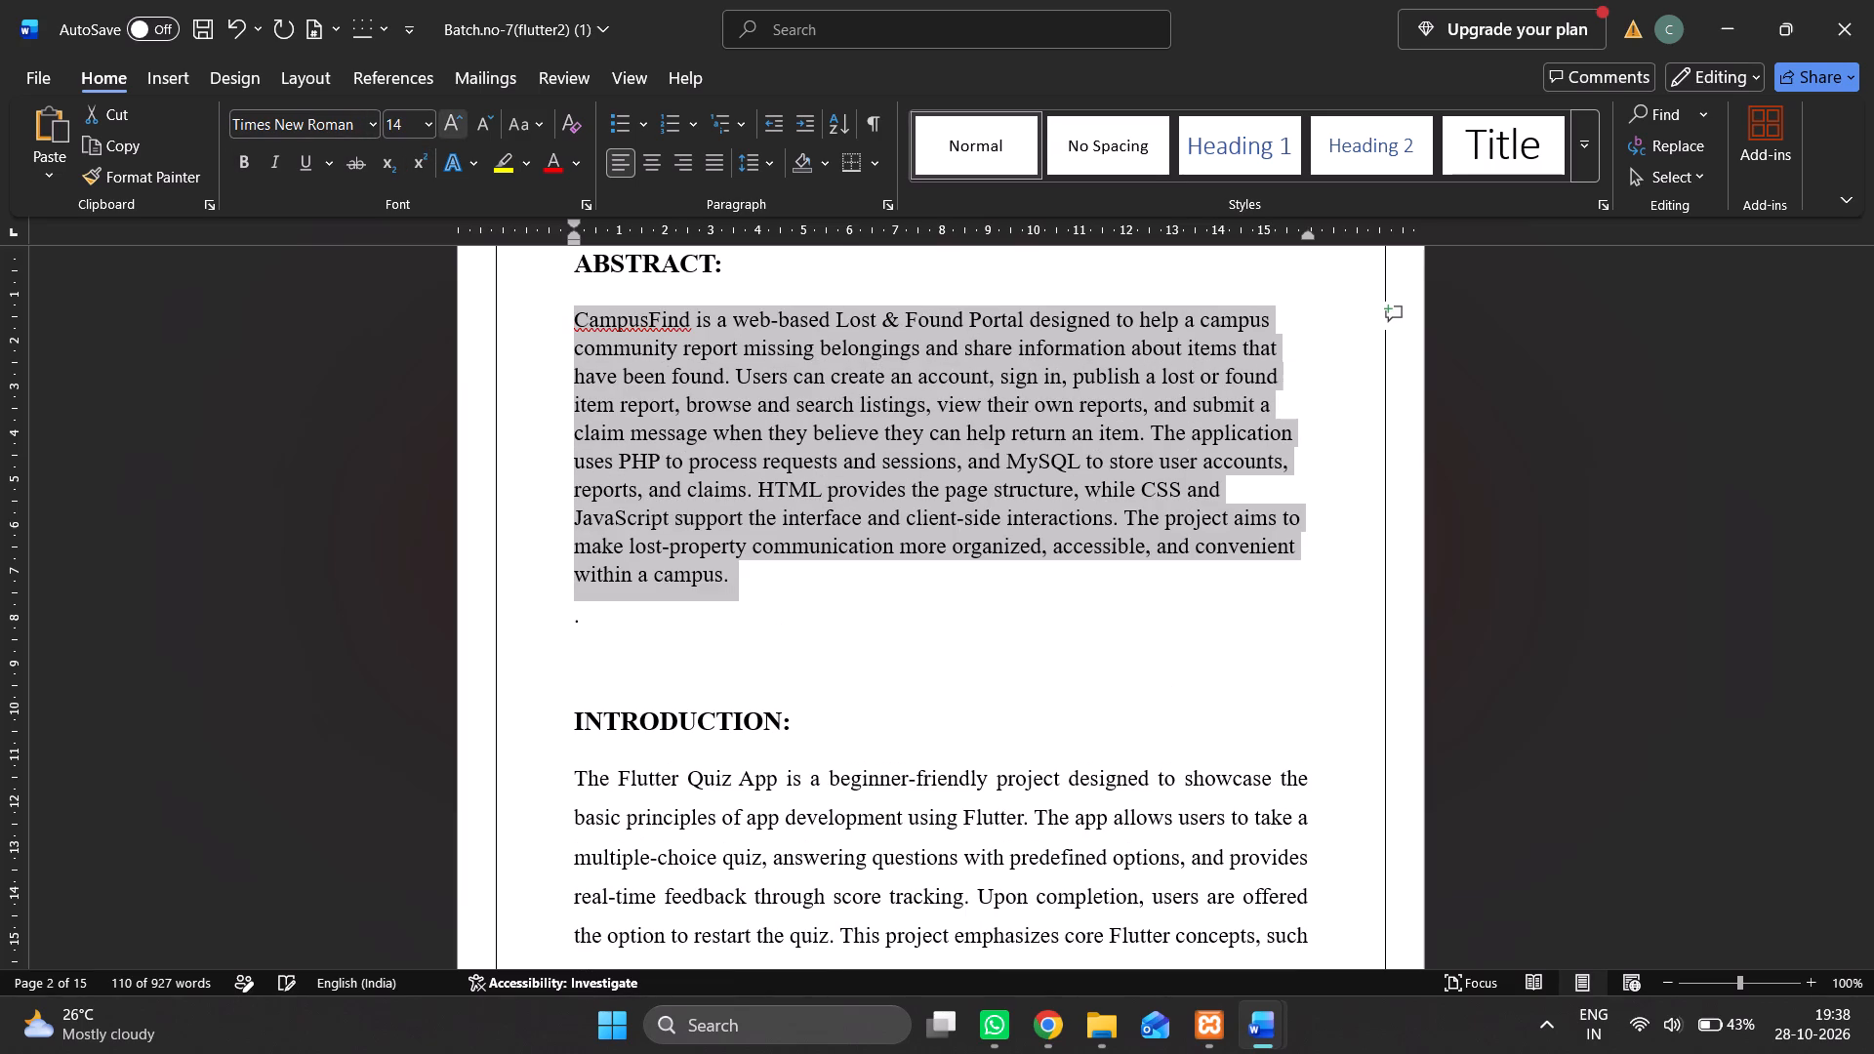
click(482, 128)
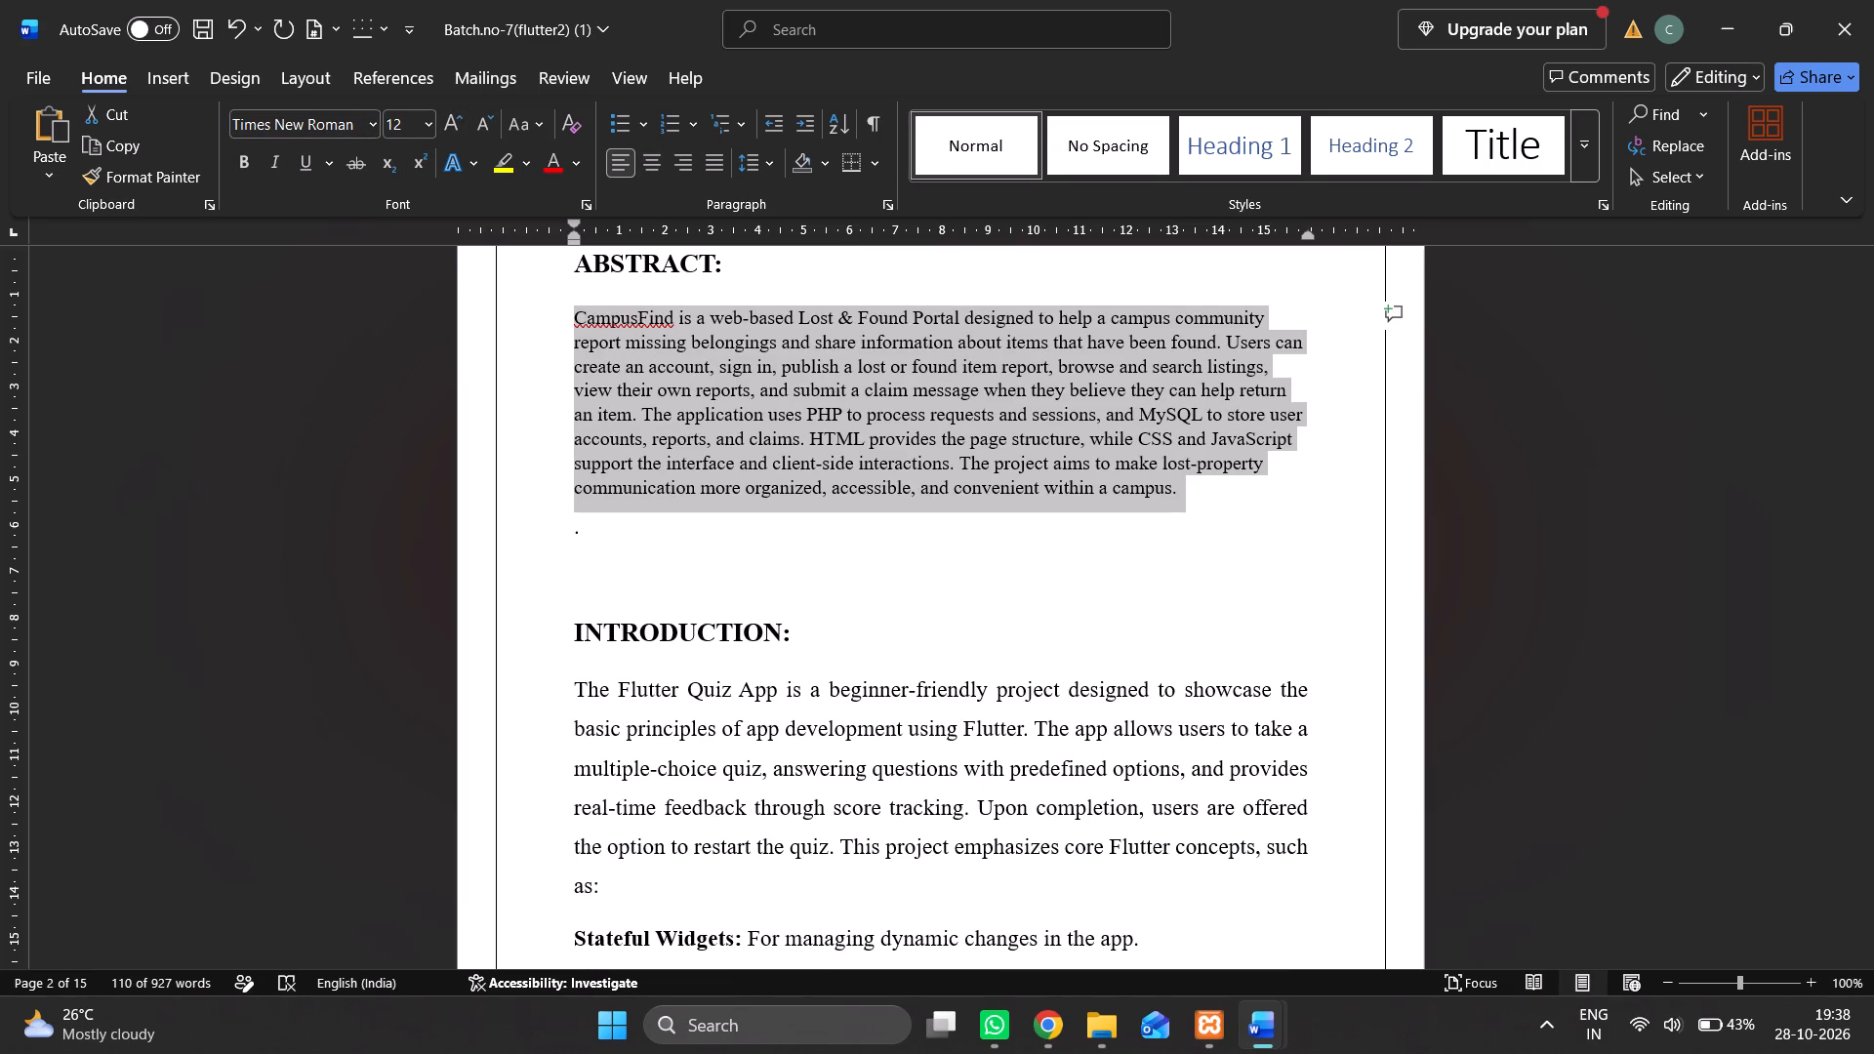
click(713, 163)
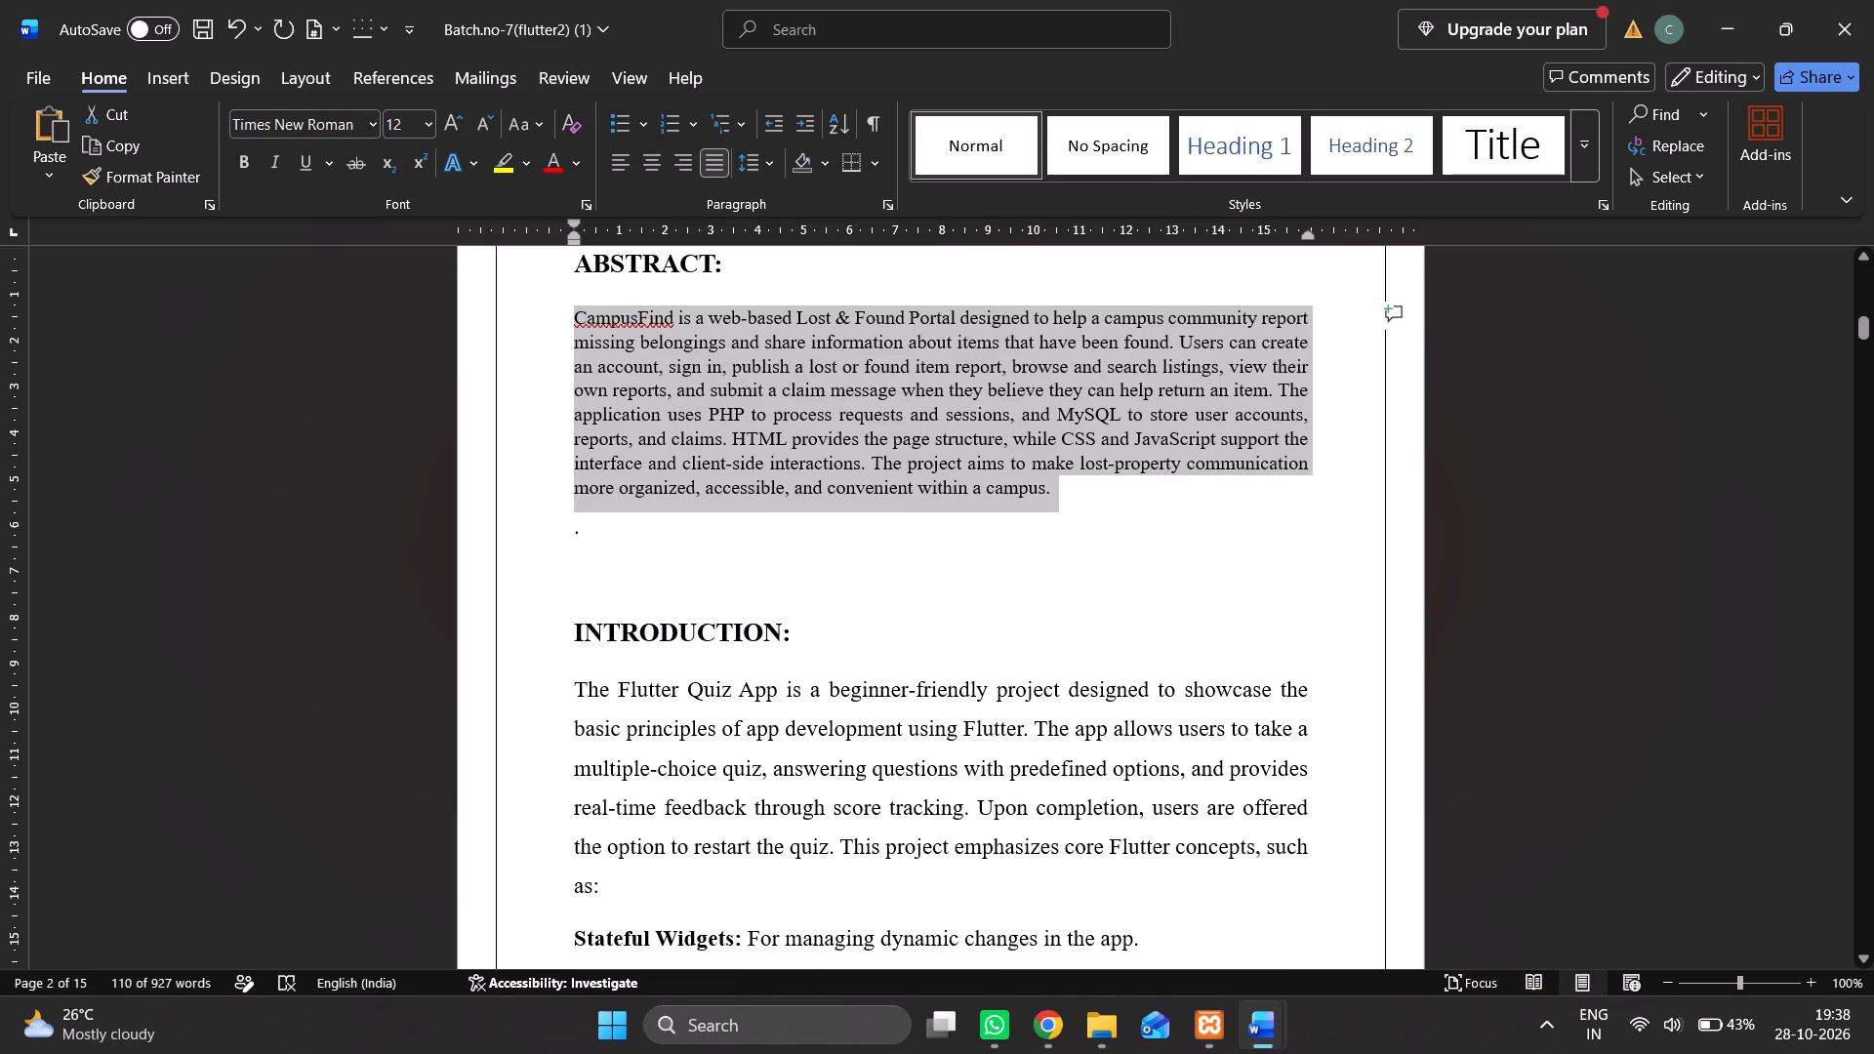
Split the abstract into two paragraphs before the sentence starting "The application uses PHP".
click(1079, 438)
click(1282, 391)
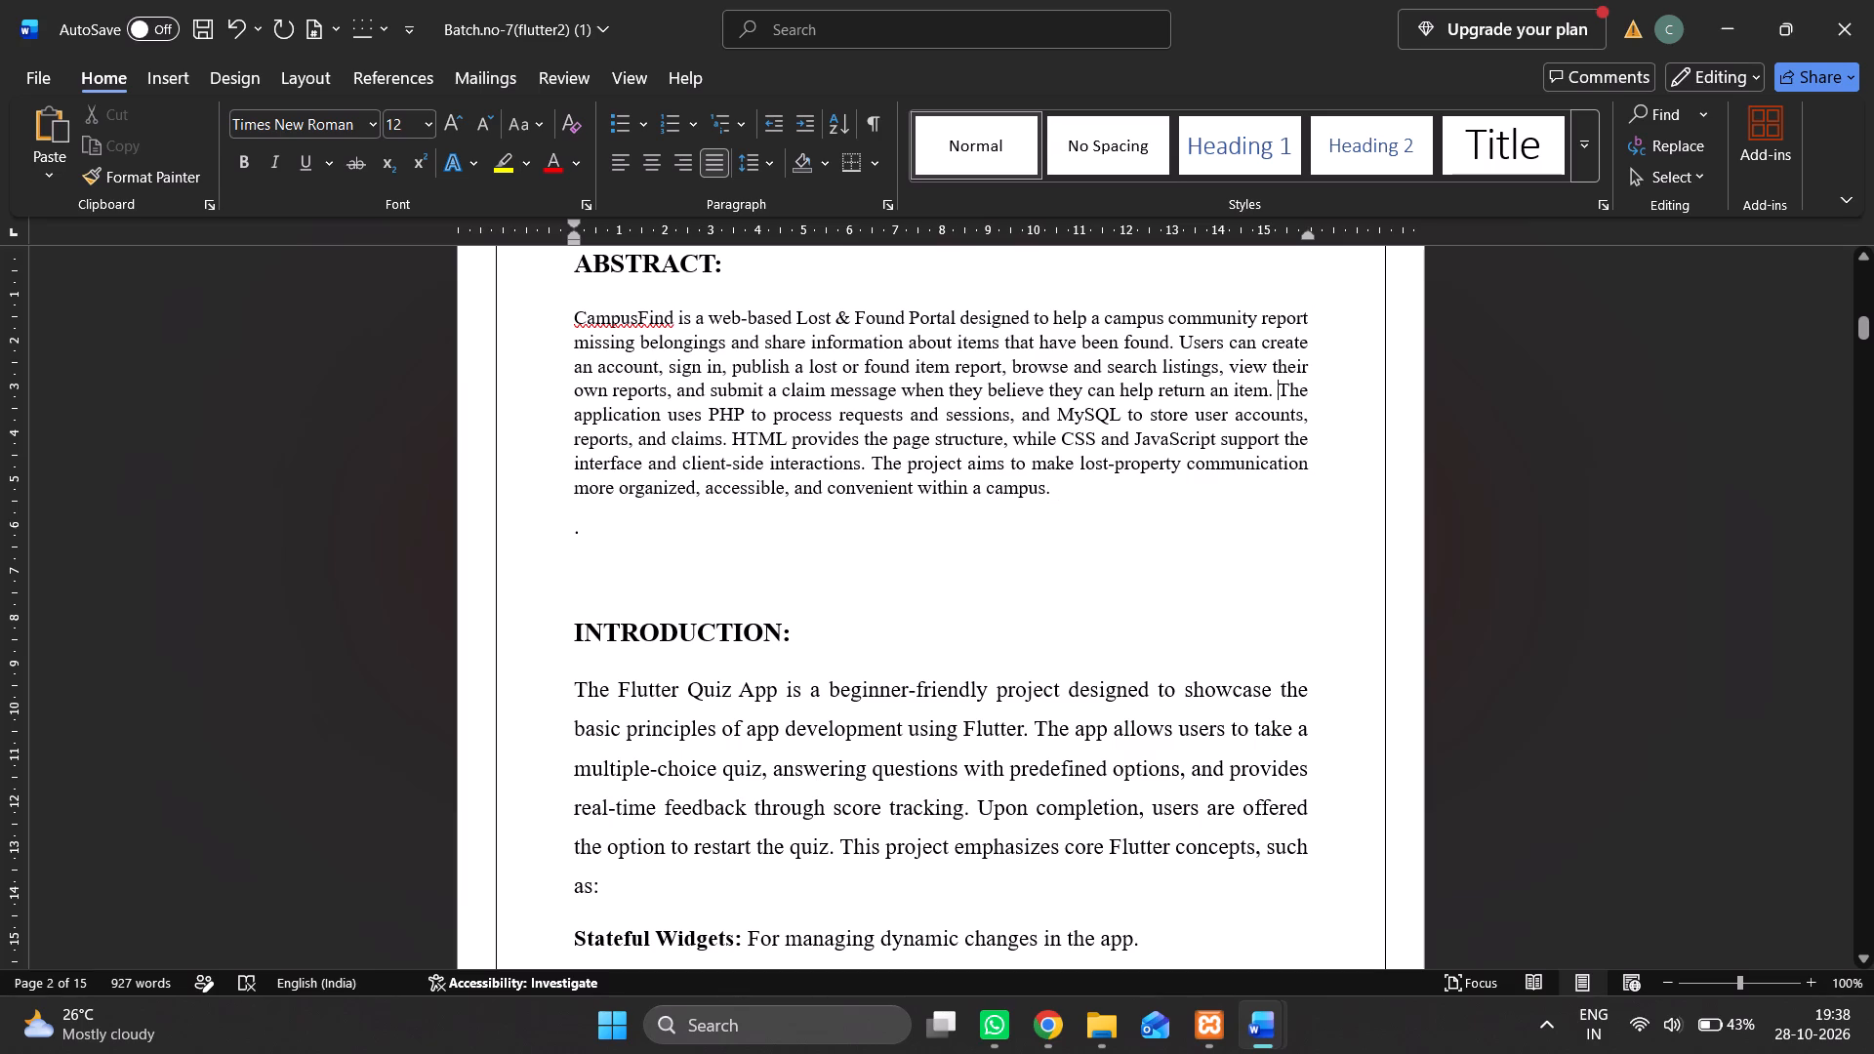
key(Return)
Set the line spacing of both abstract paragraphs to 1.15.
drag(1068, 514, 723, 376)
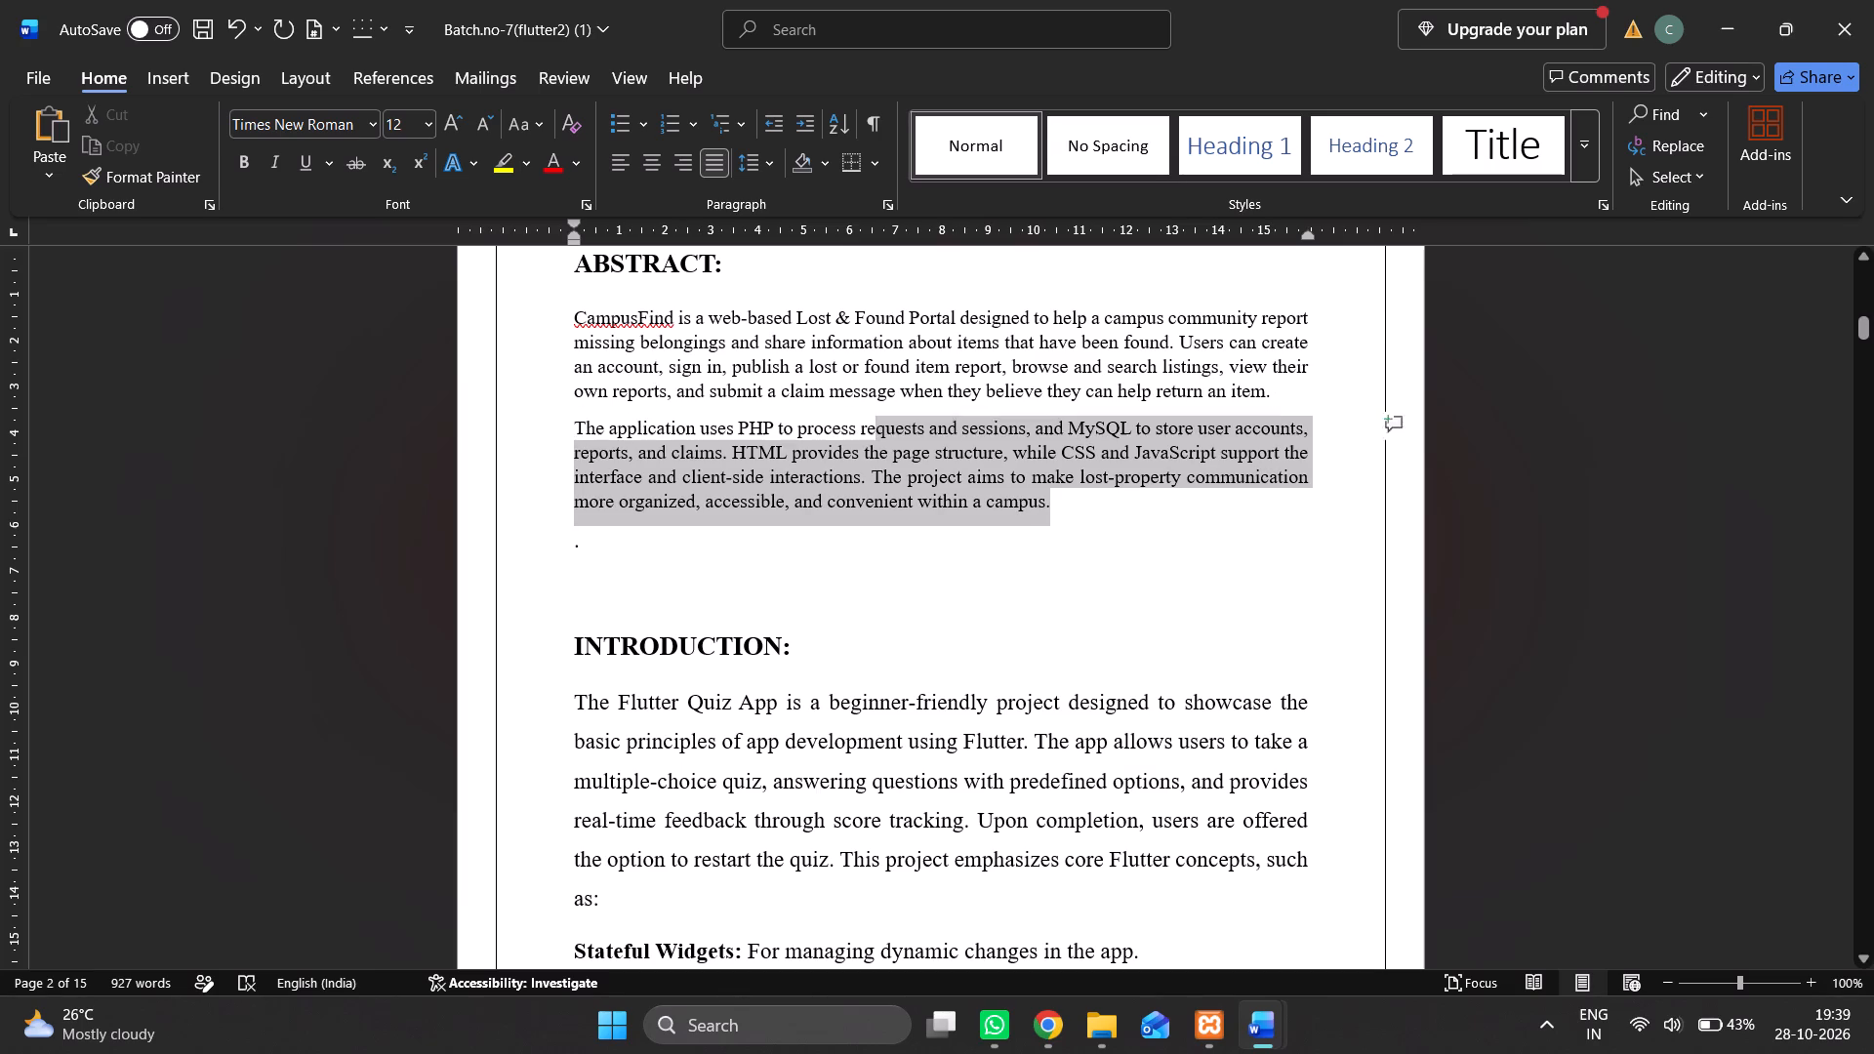
drag(723, 376, 524, 323)
click(758, 166)
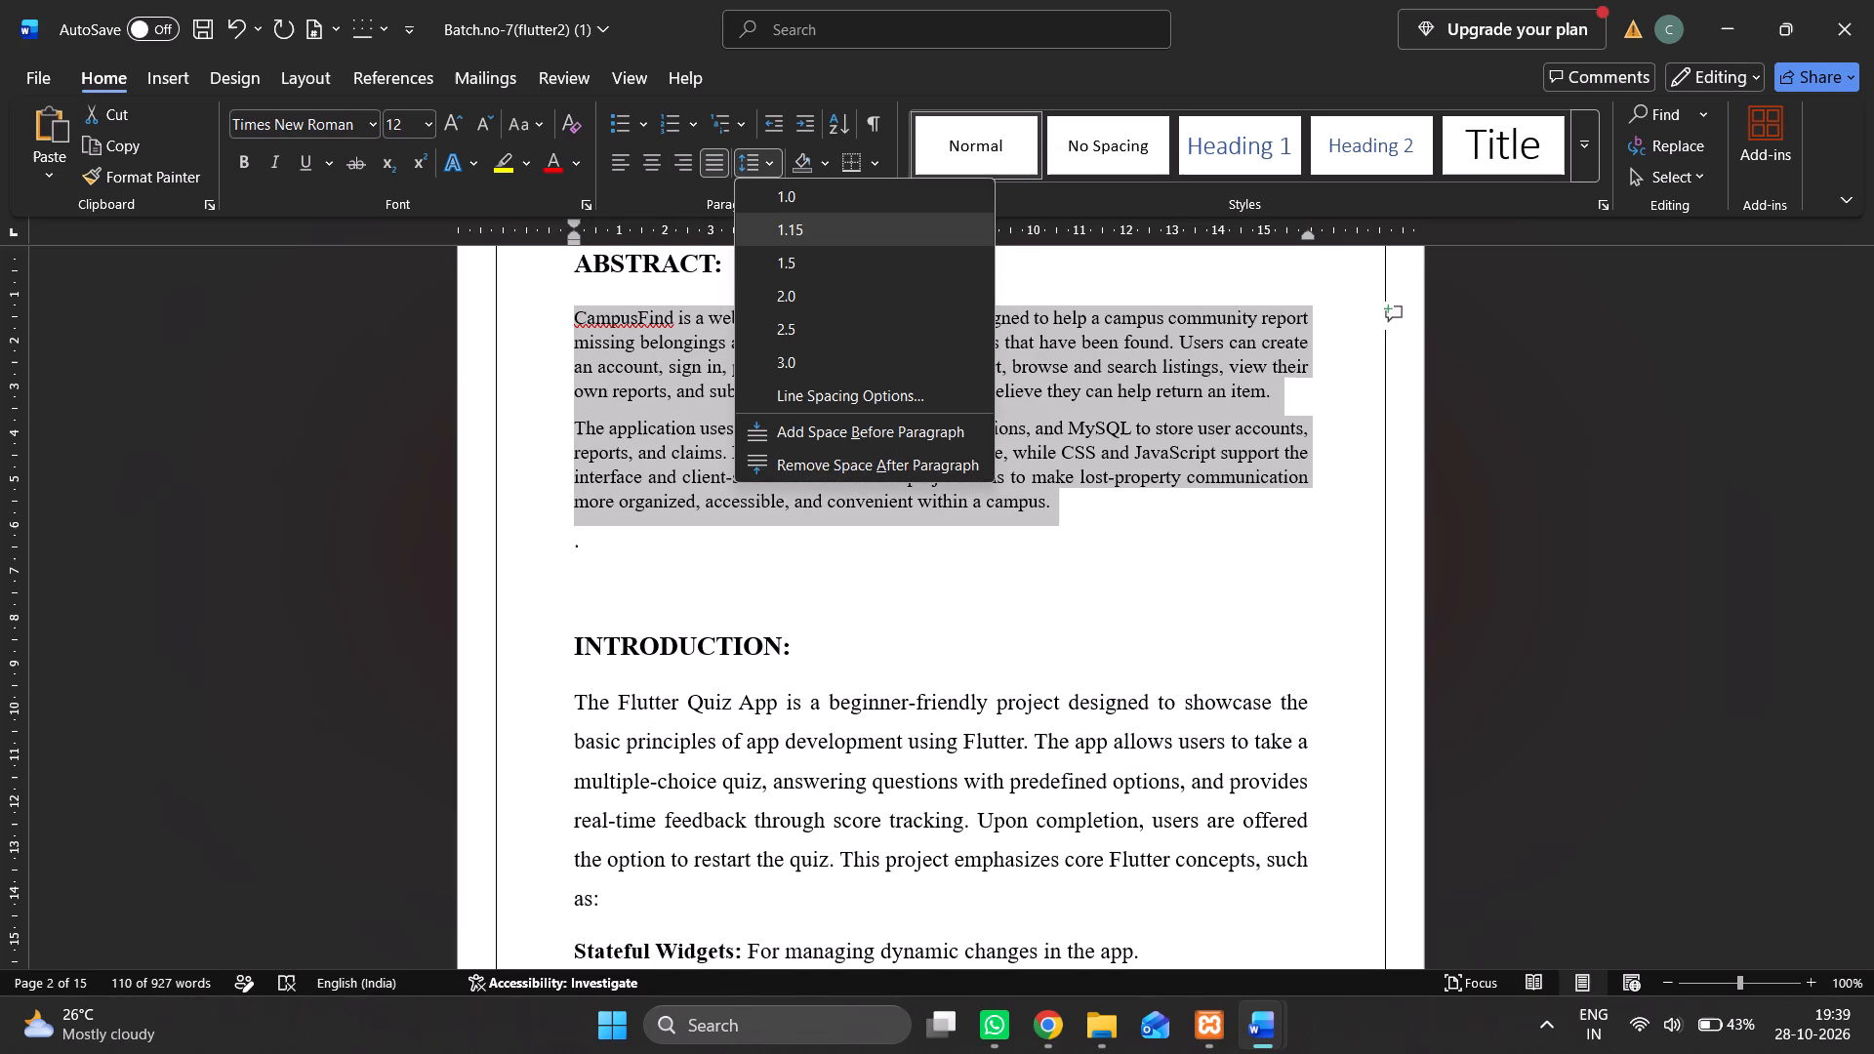
click(777, 237)
click(975, 590)
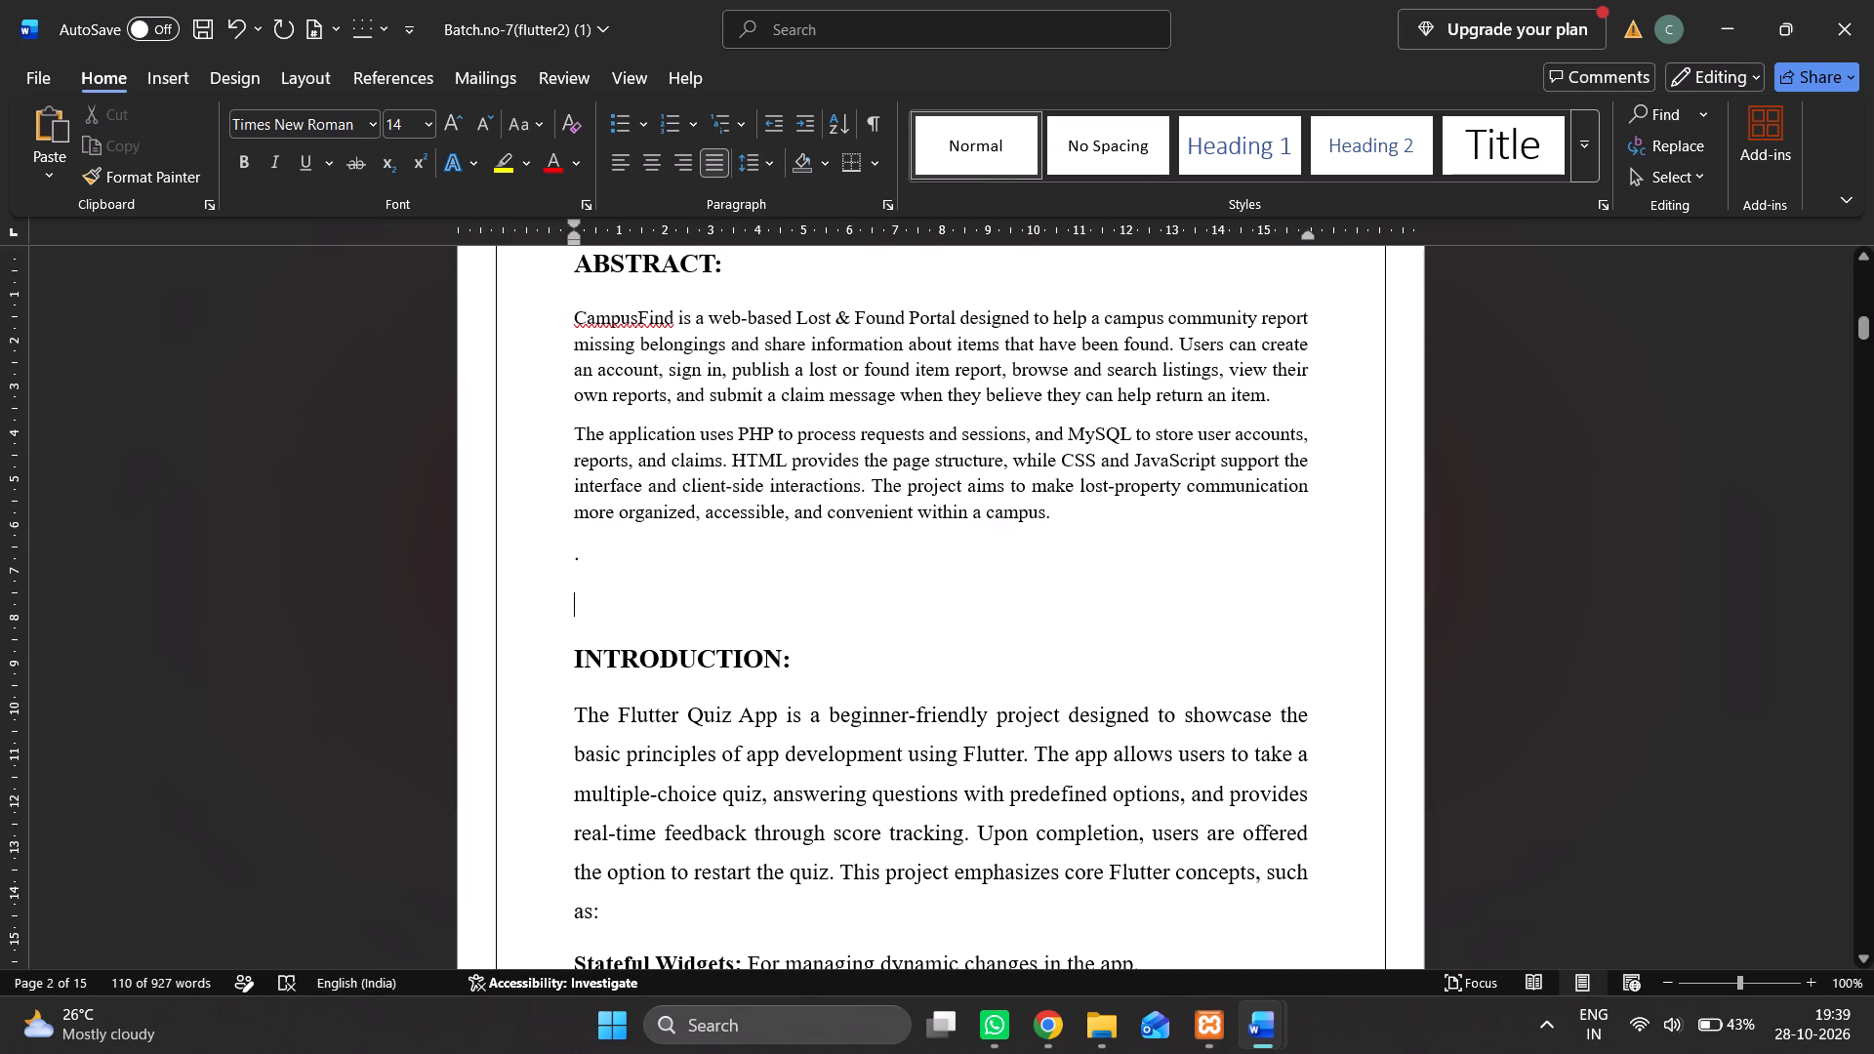
Set the font size of both abstract paragraphs to 14 pt.
scroll(766, 364, up, 6)
scroll(765, 363, down, 7)
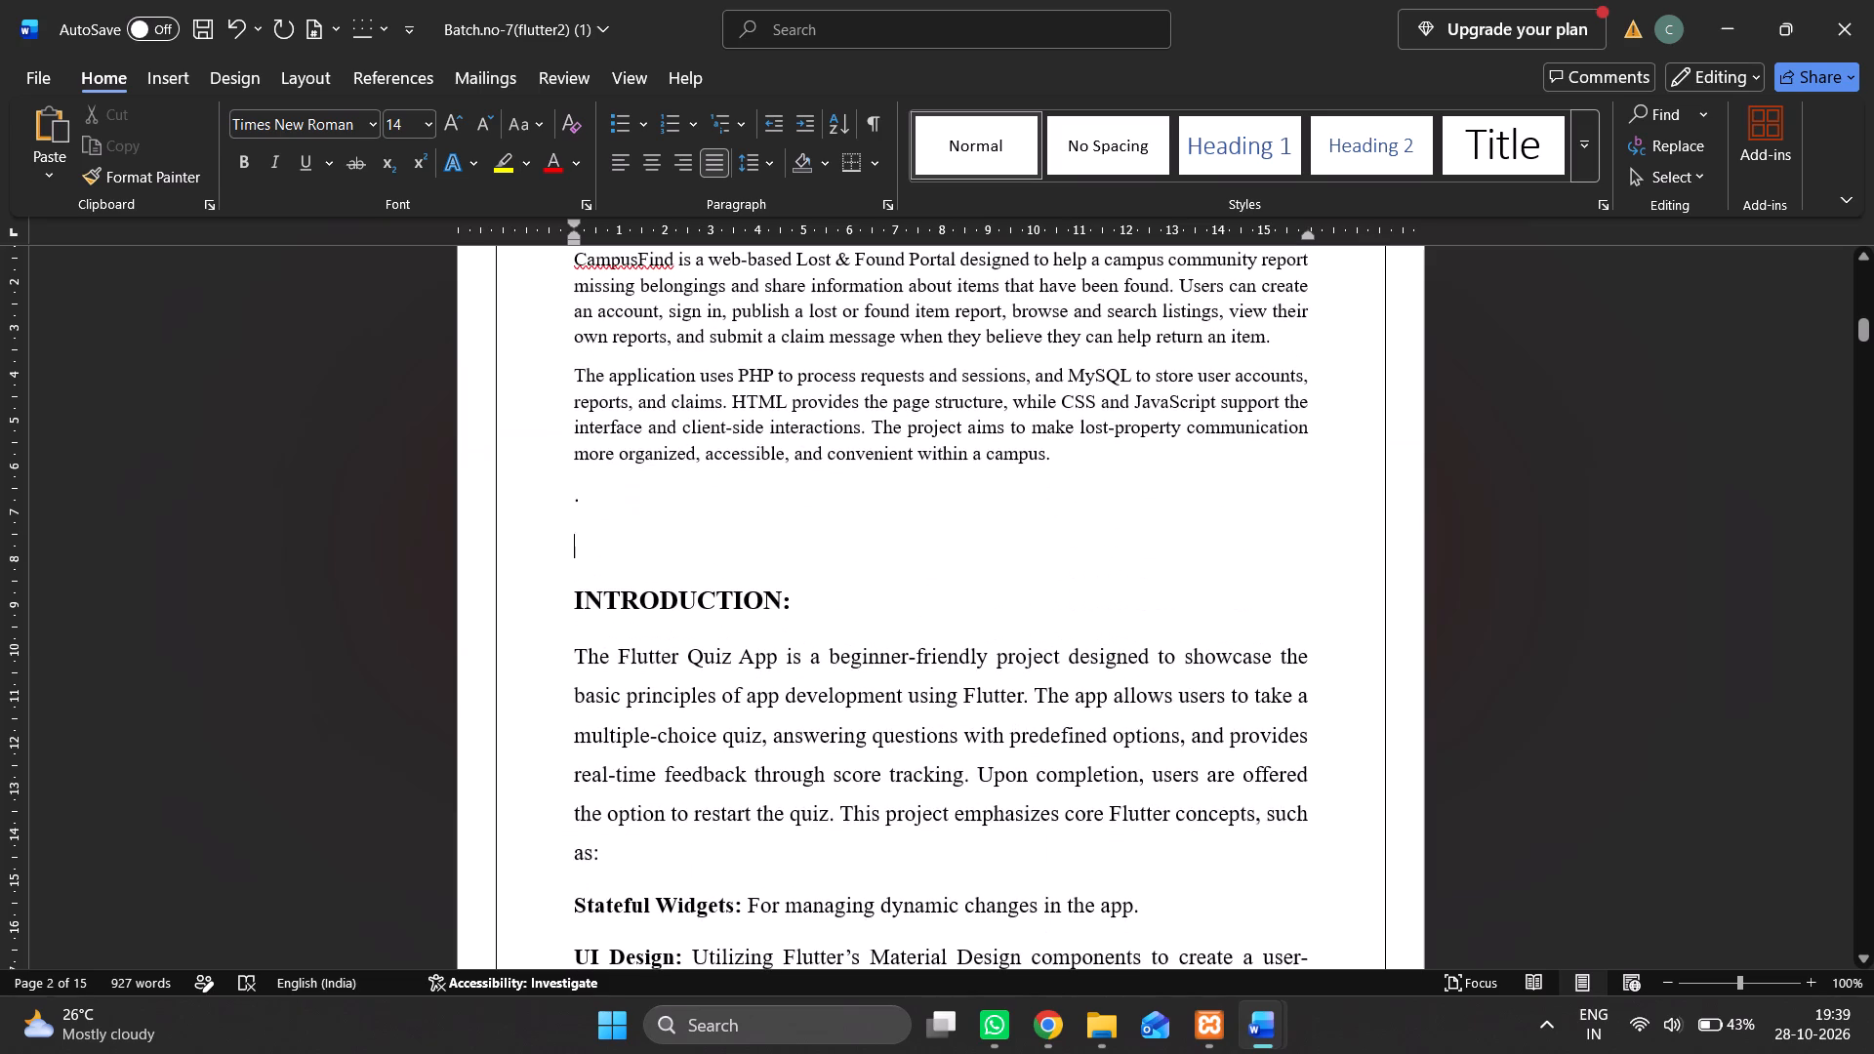
scroll(1080, 475, up, 5)
drag(1059, 751, 671, 564)
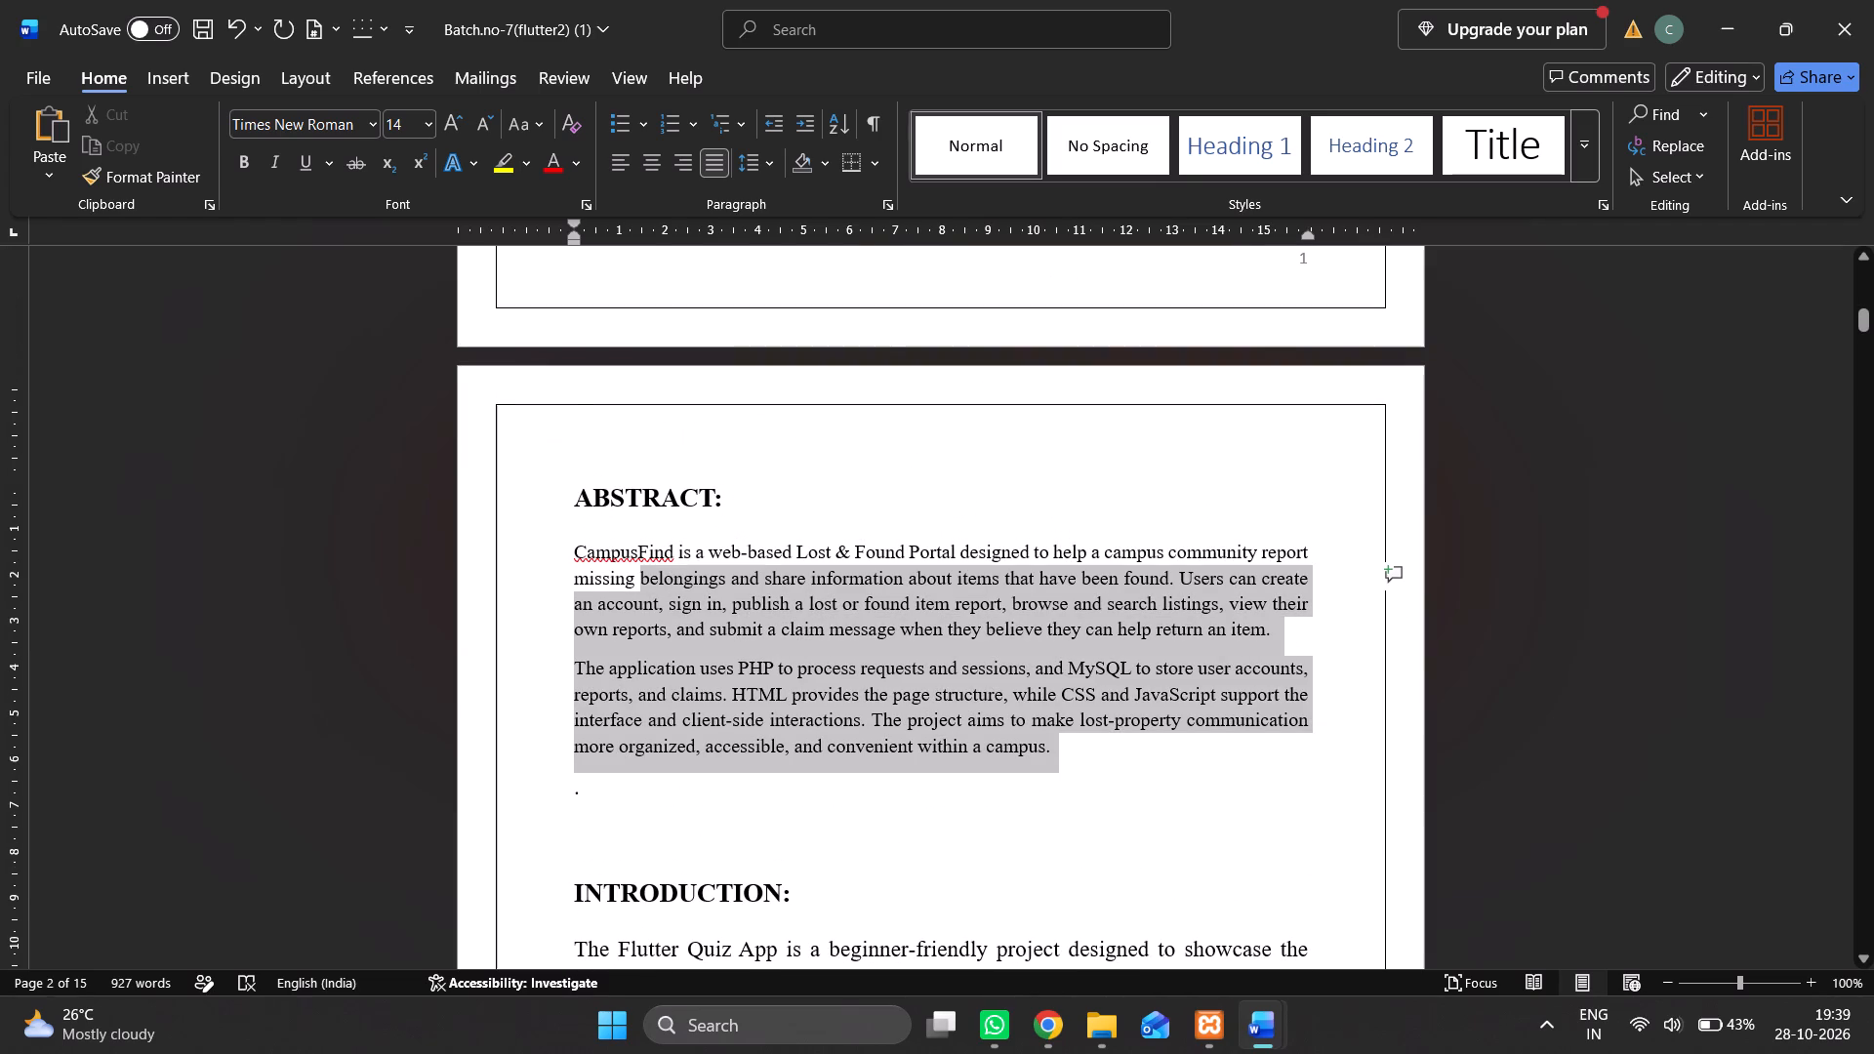
drag(671, 564, 608, 548)
click(451, 110)
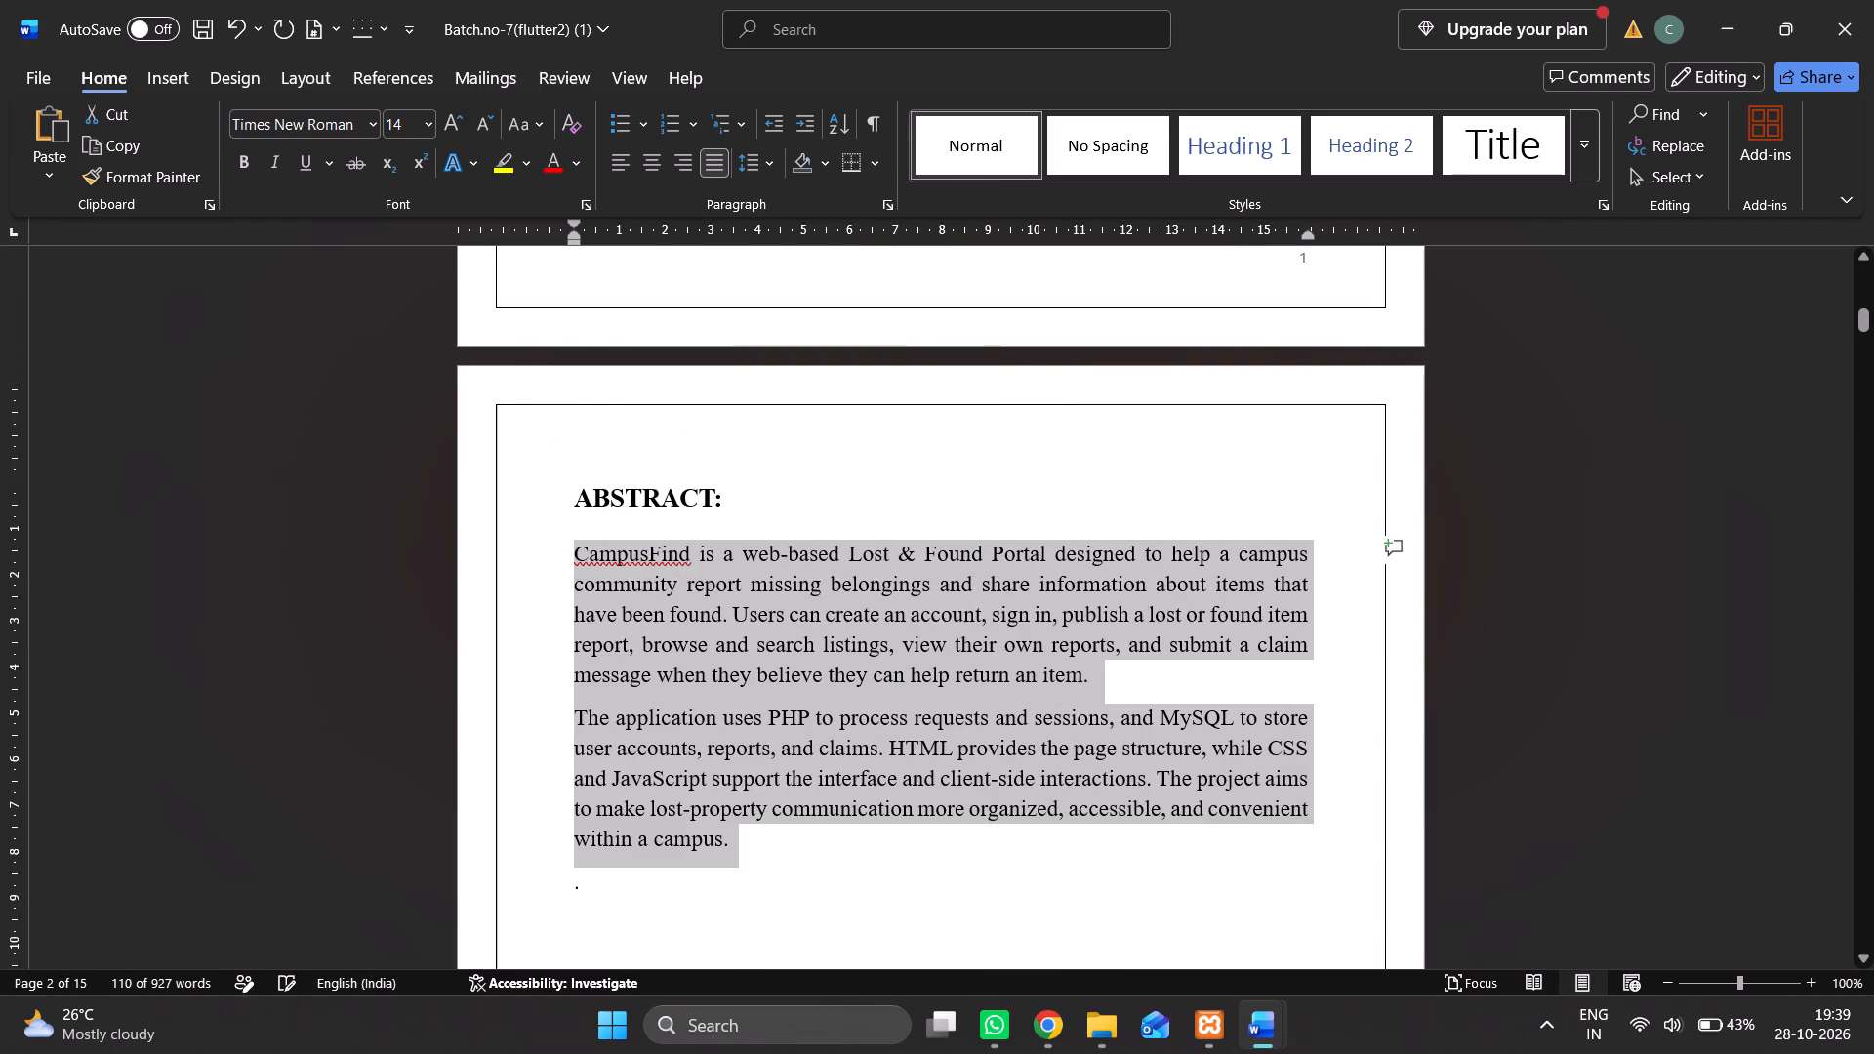
click(829, 677)
Delete the stray full stop on the line below the abstract's last paragraph.
scroll(1101, 781, up, 10)
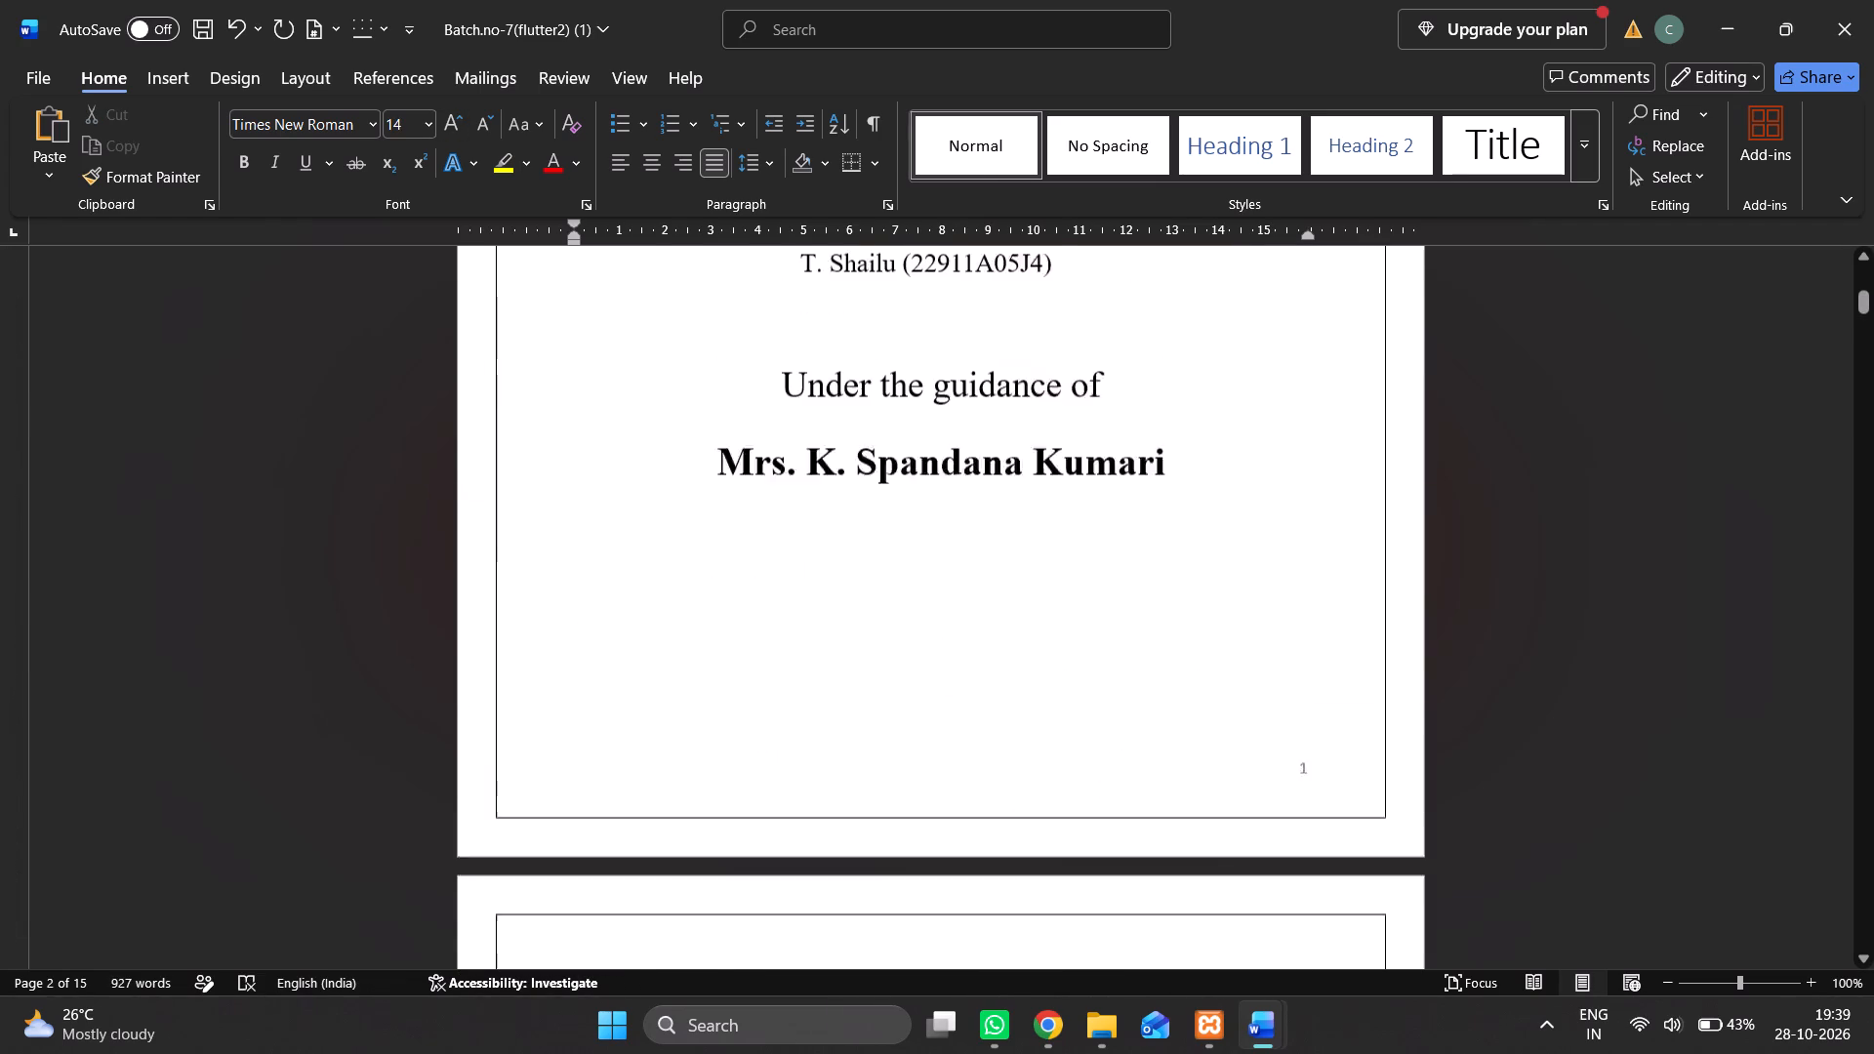
scroll(1072, 750, up, 7)
scroll(1060, 721, down, 9)
scroll(1014, 688, up, 2)
scroll(966, 598, down, 6)
click(732, 835)
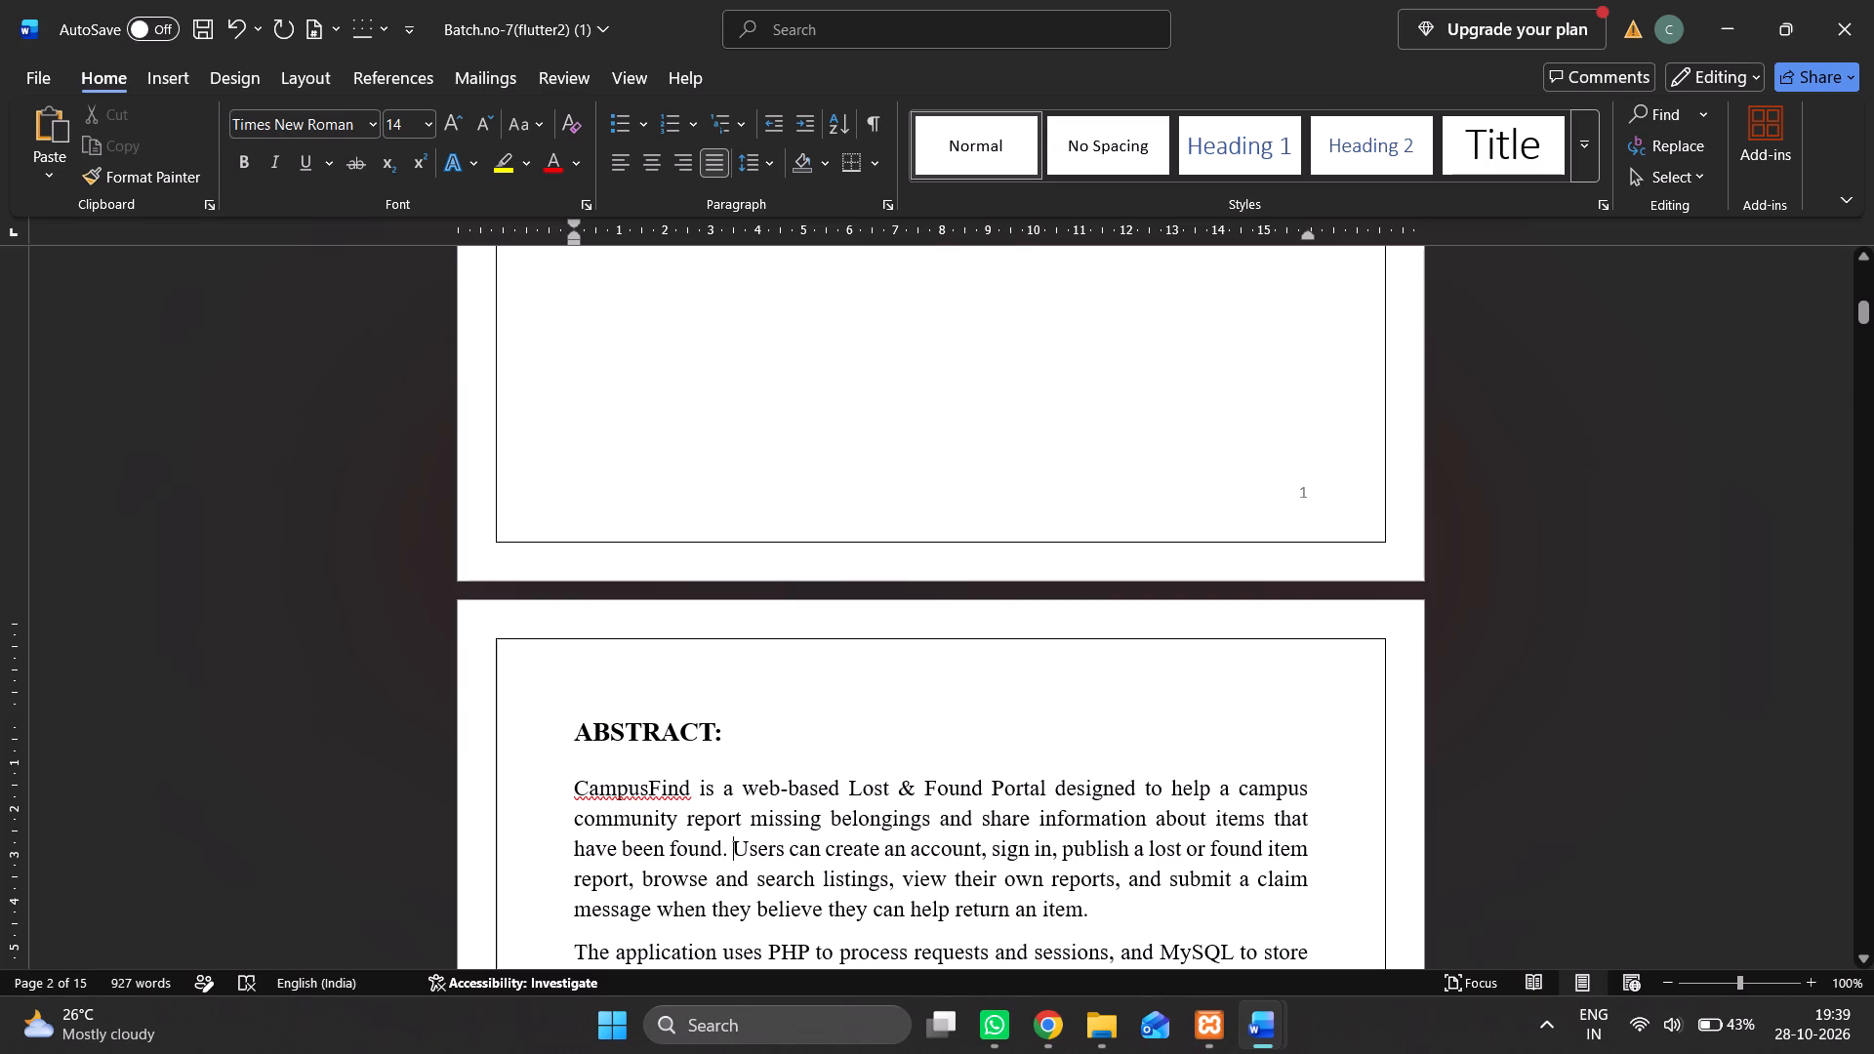
click(650, 732)
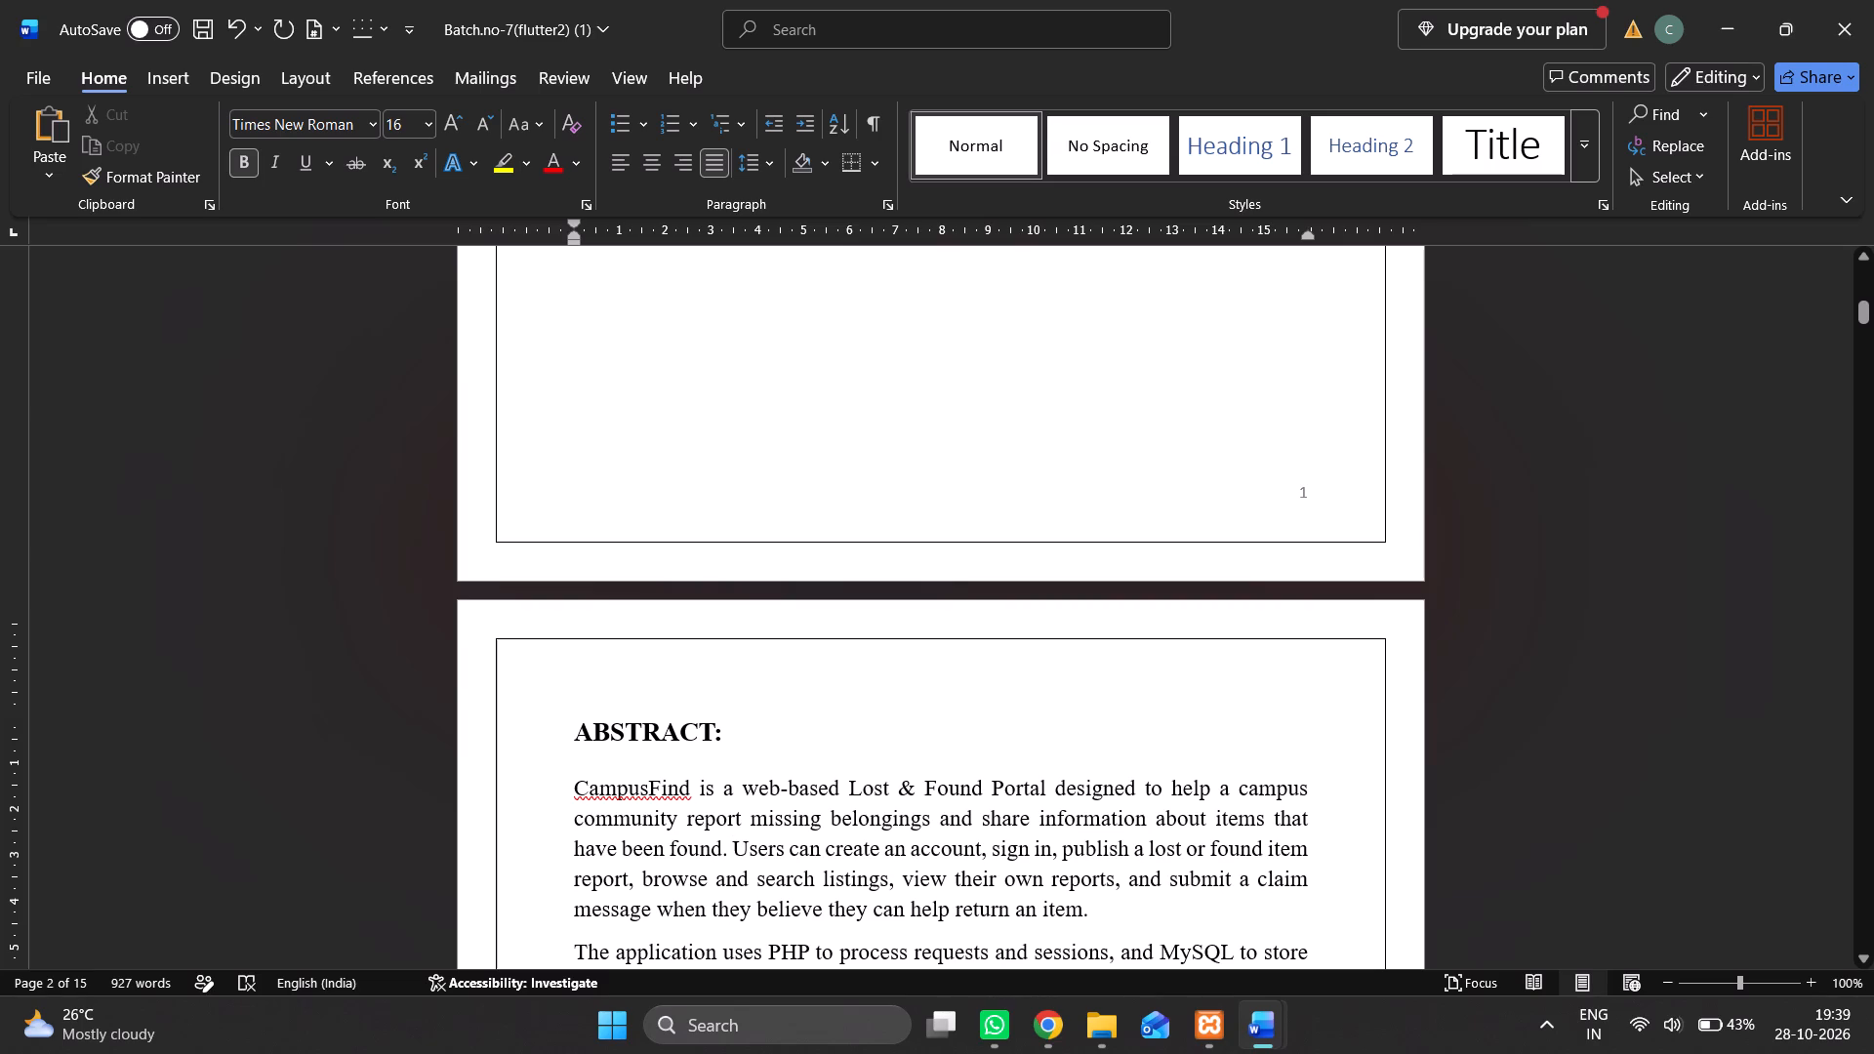
scroll(740, 718, down, 14)
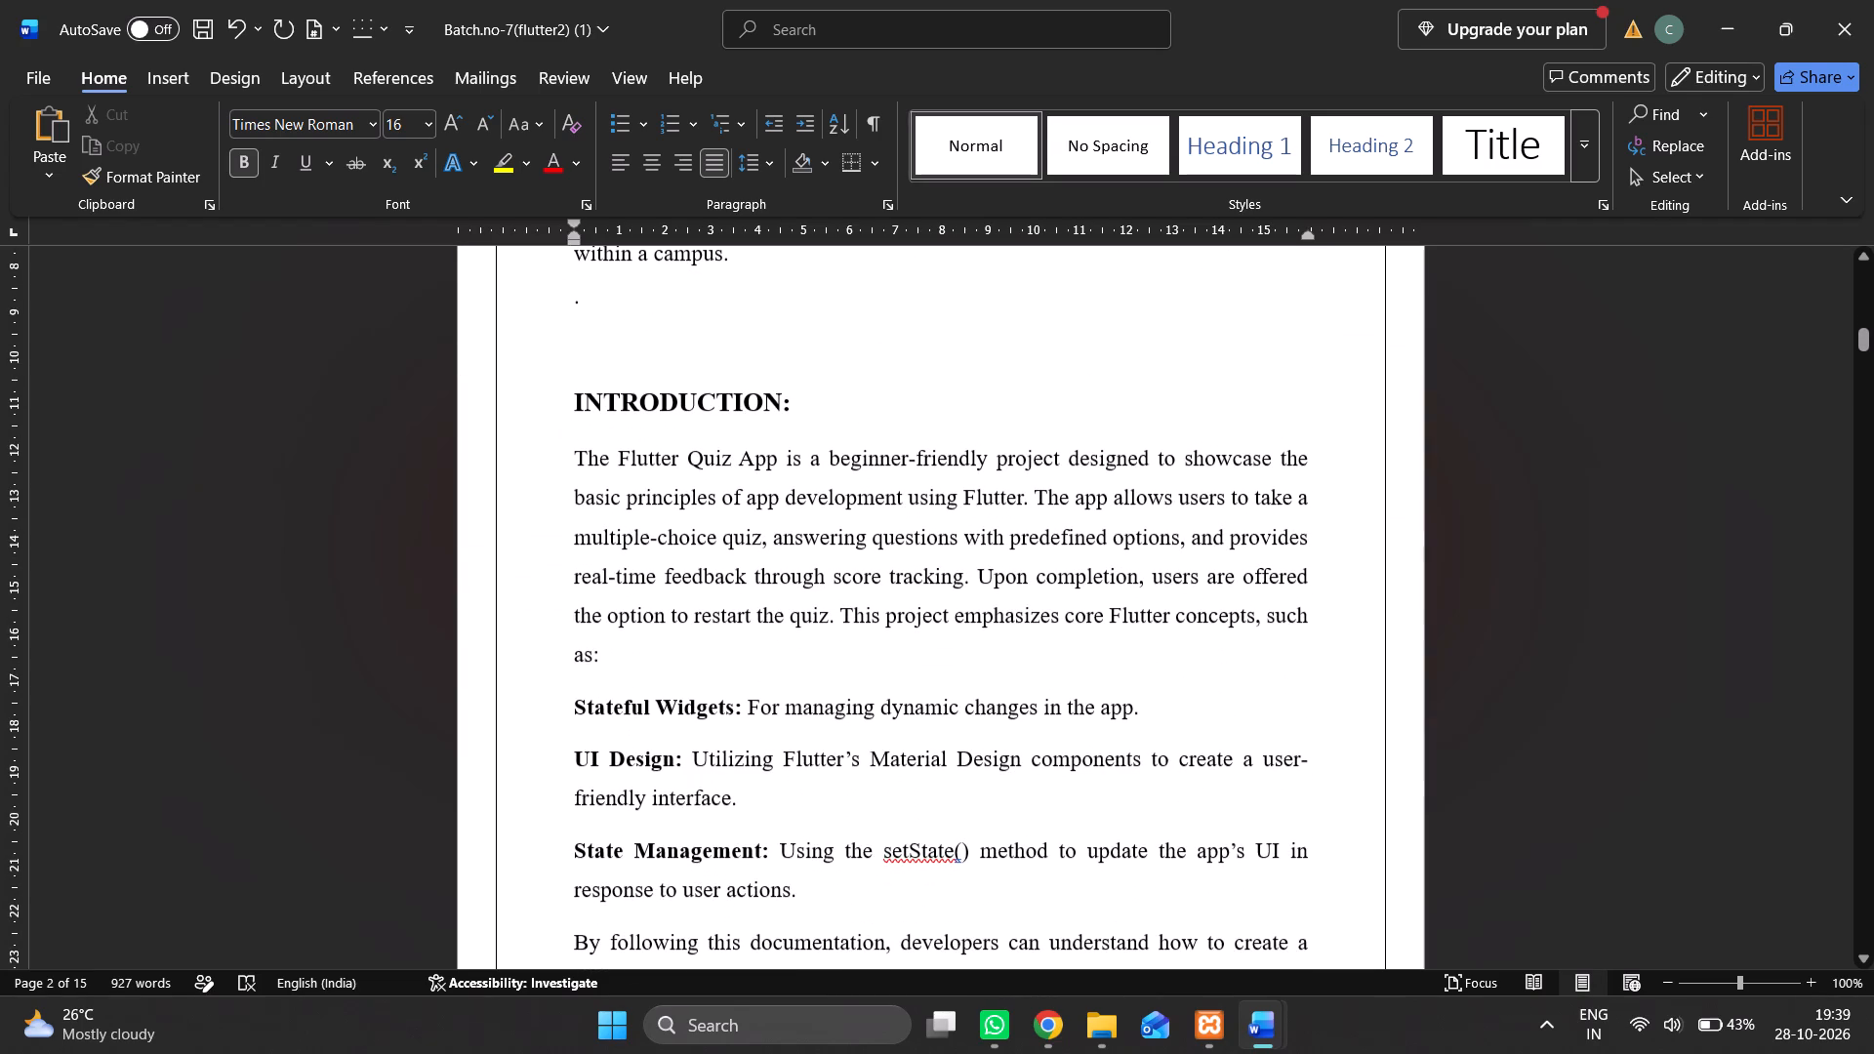
click(620, 306)
key(BackSpace)
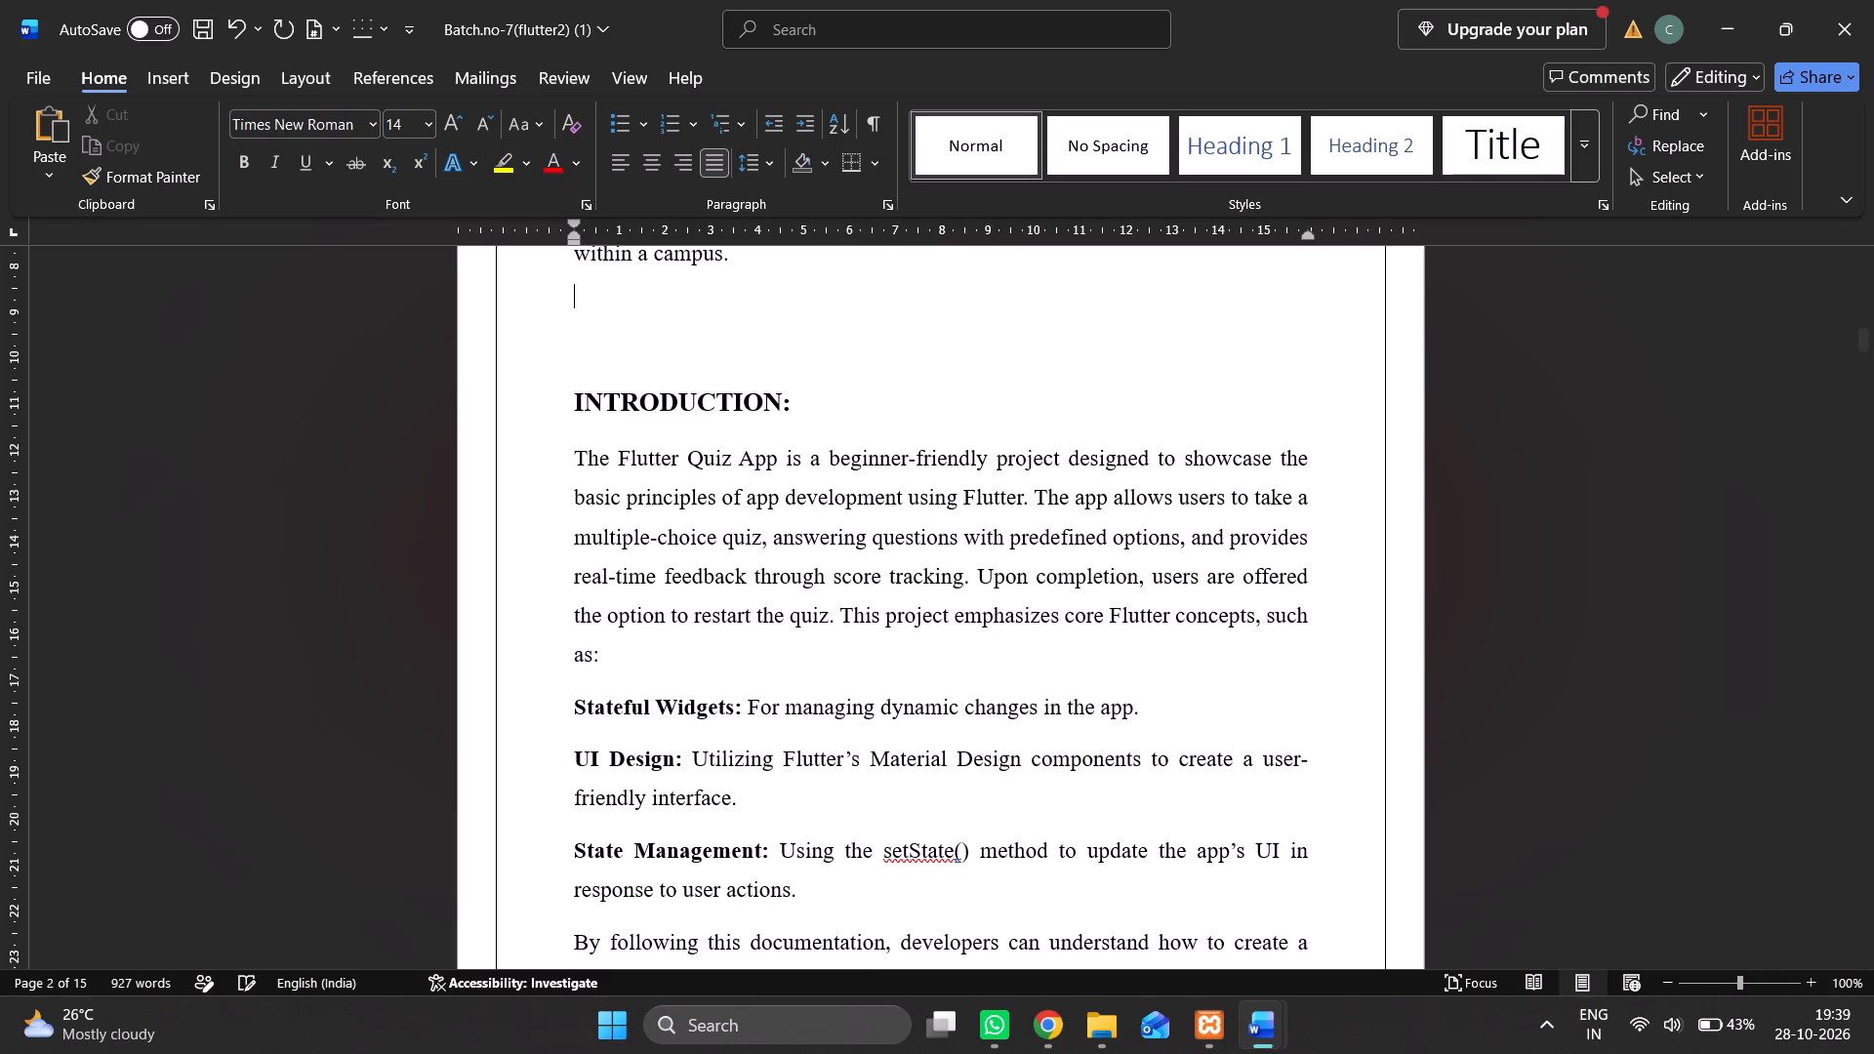
Select the last two words of the guide's name under "Under the guidance of" on the cover page.
scroll(643, 324, up, 20)
scroll(643, 324, up, 5)
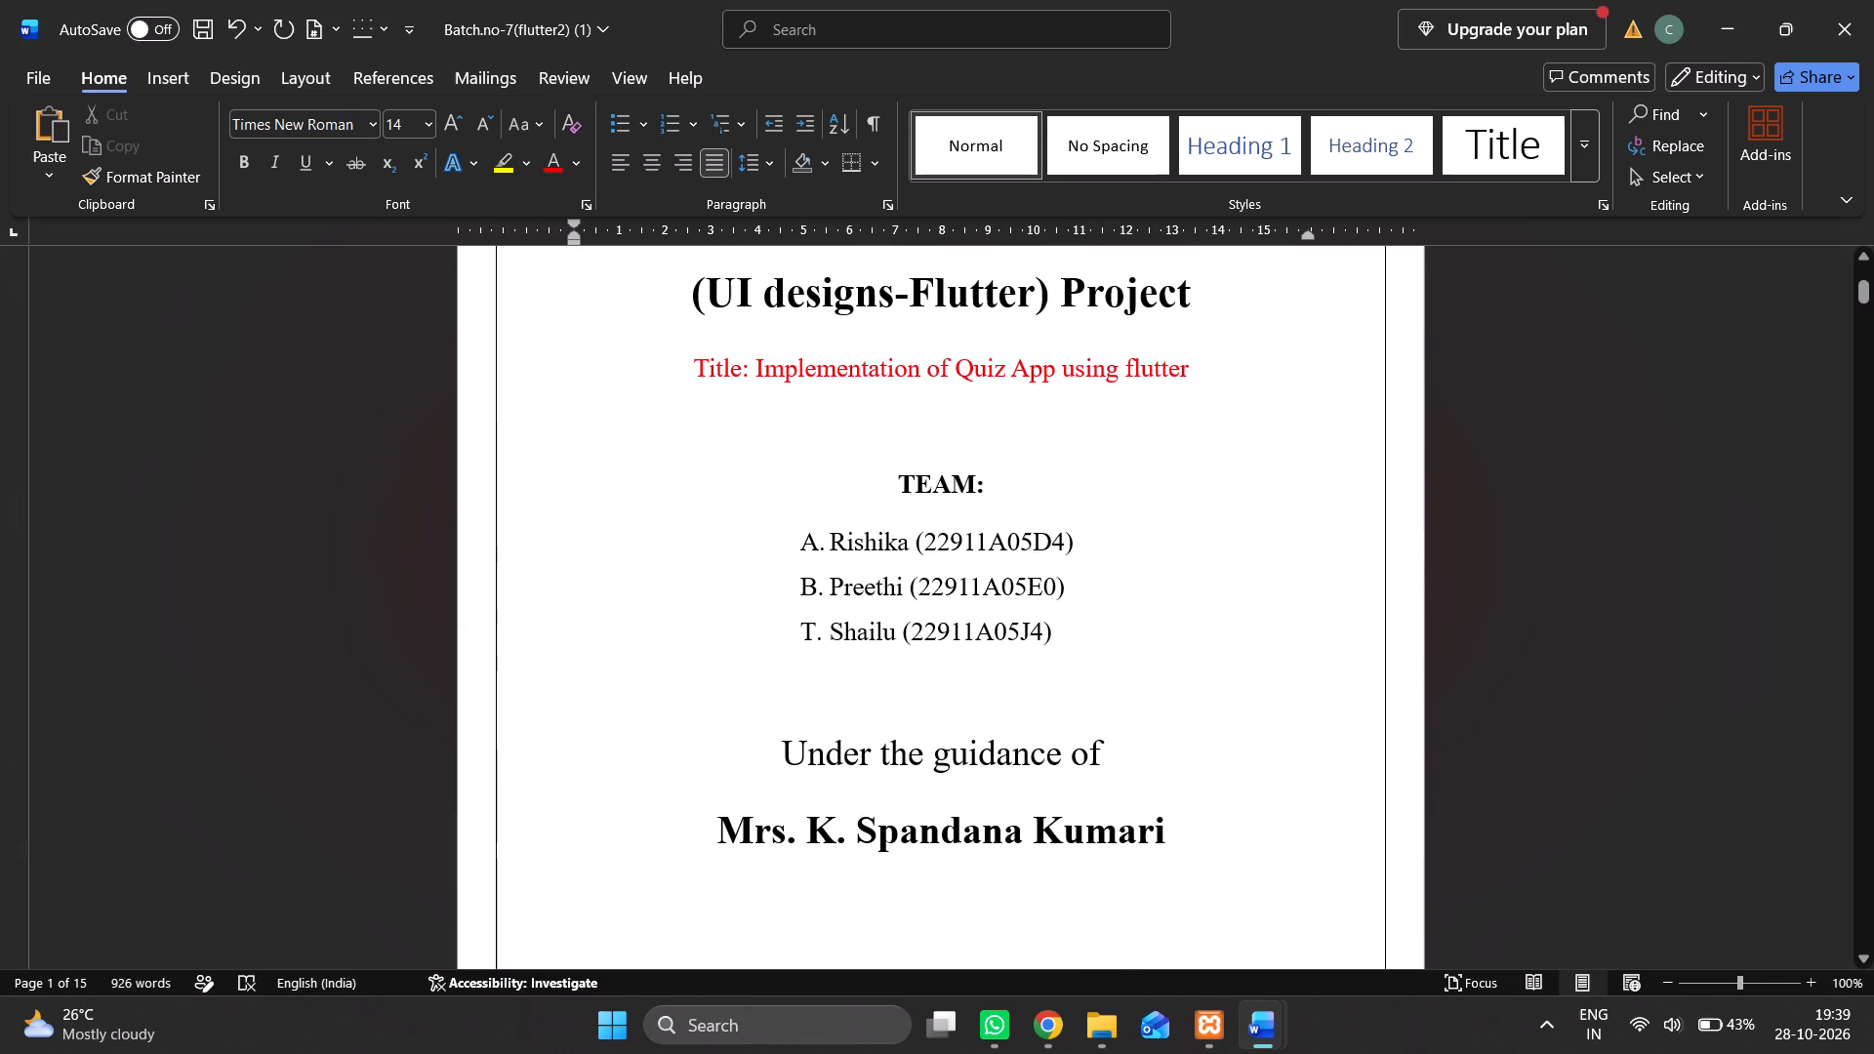
drag(1182, 833, 864, 814)
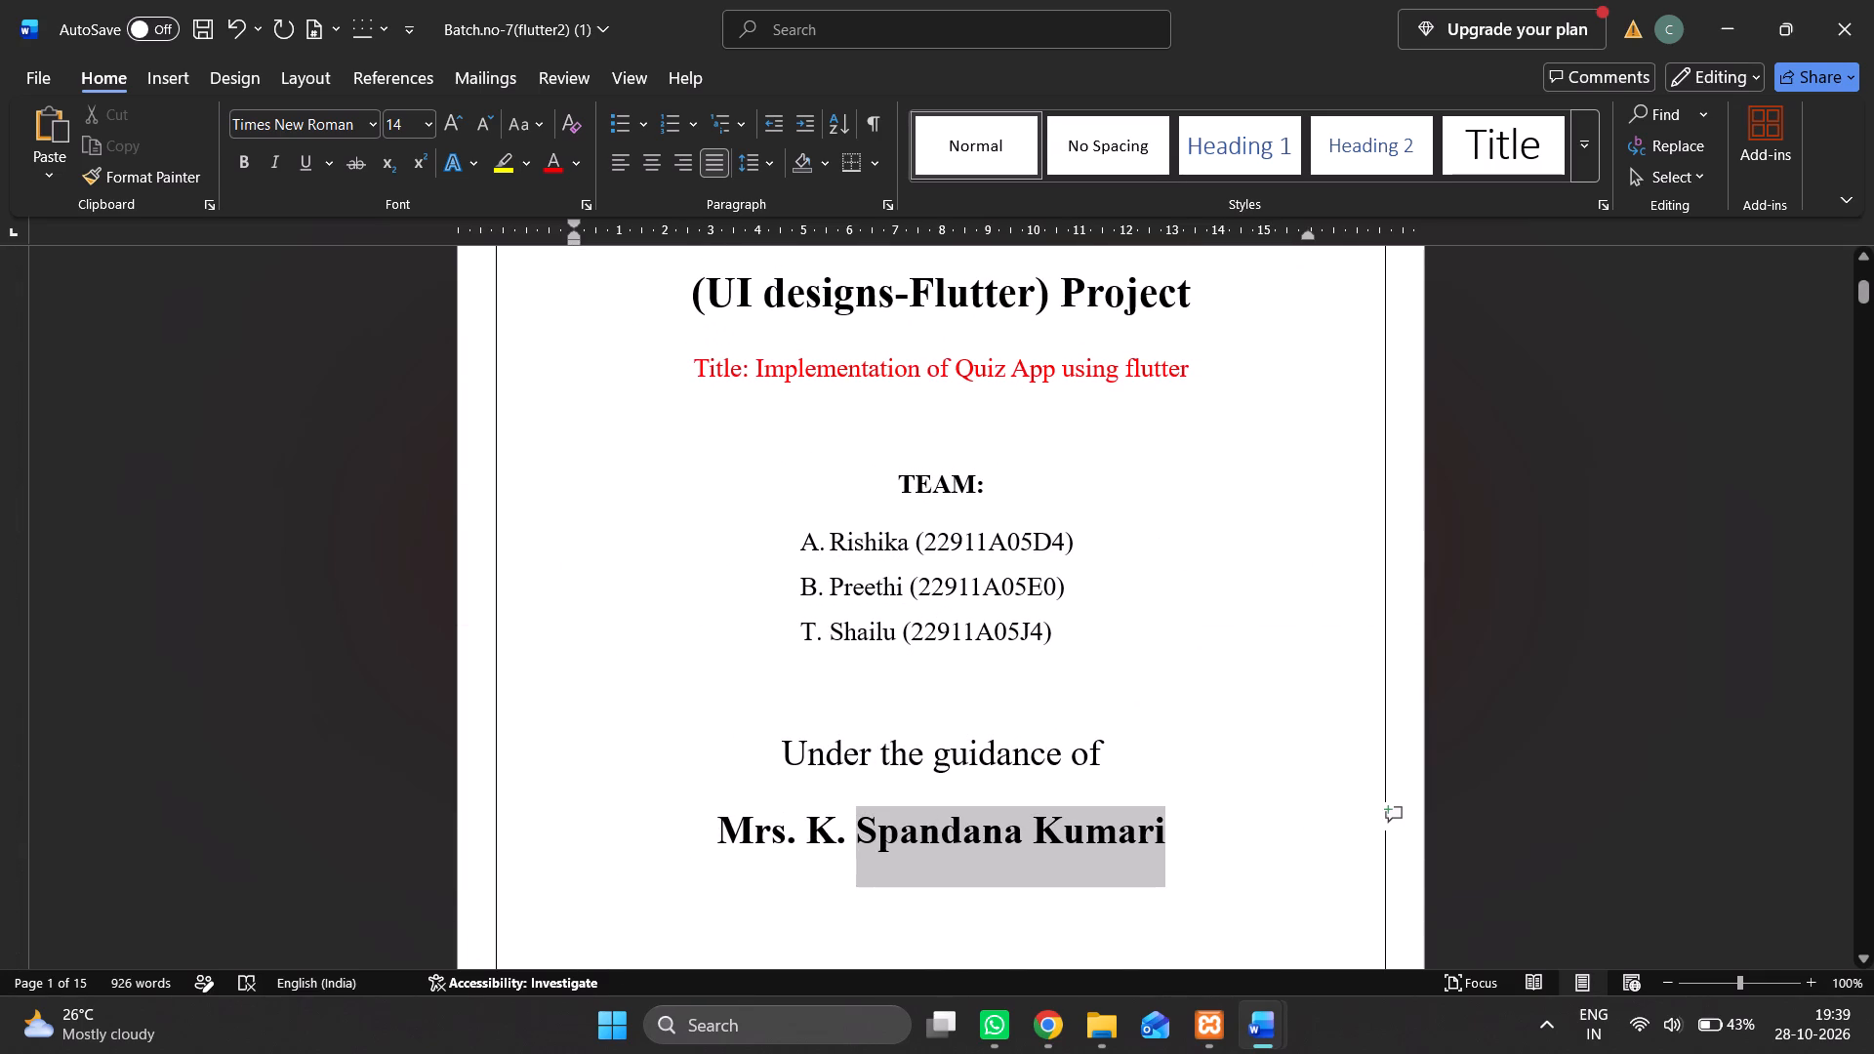
drag(864, 814, 853, 813)
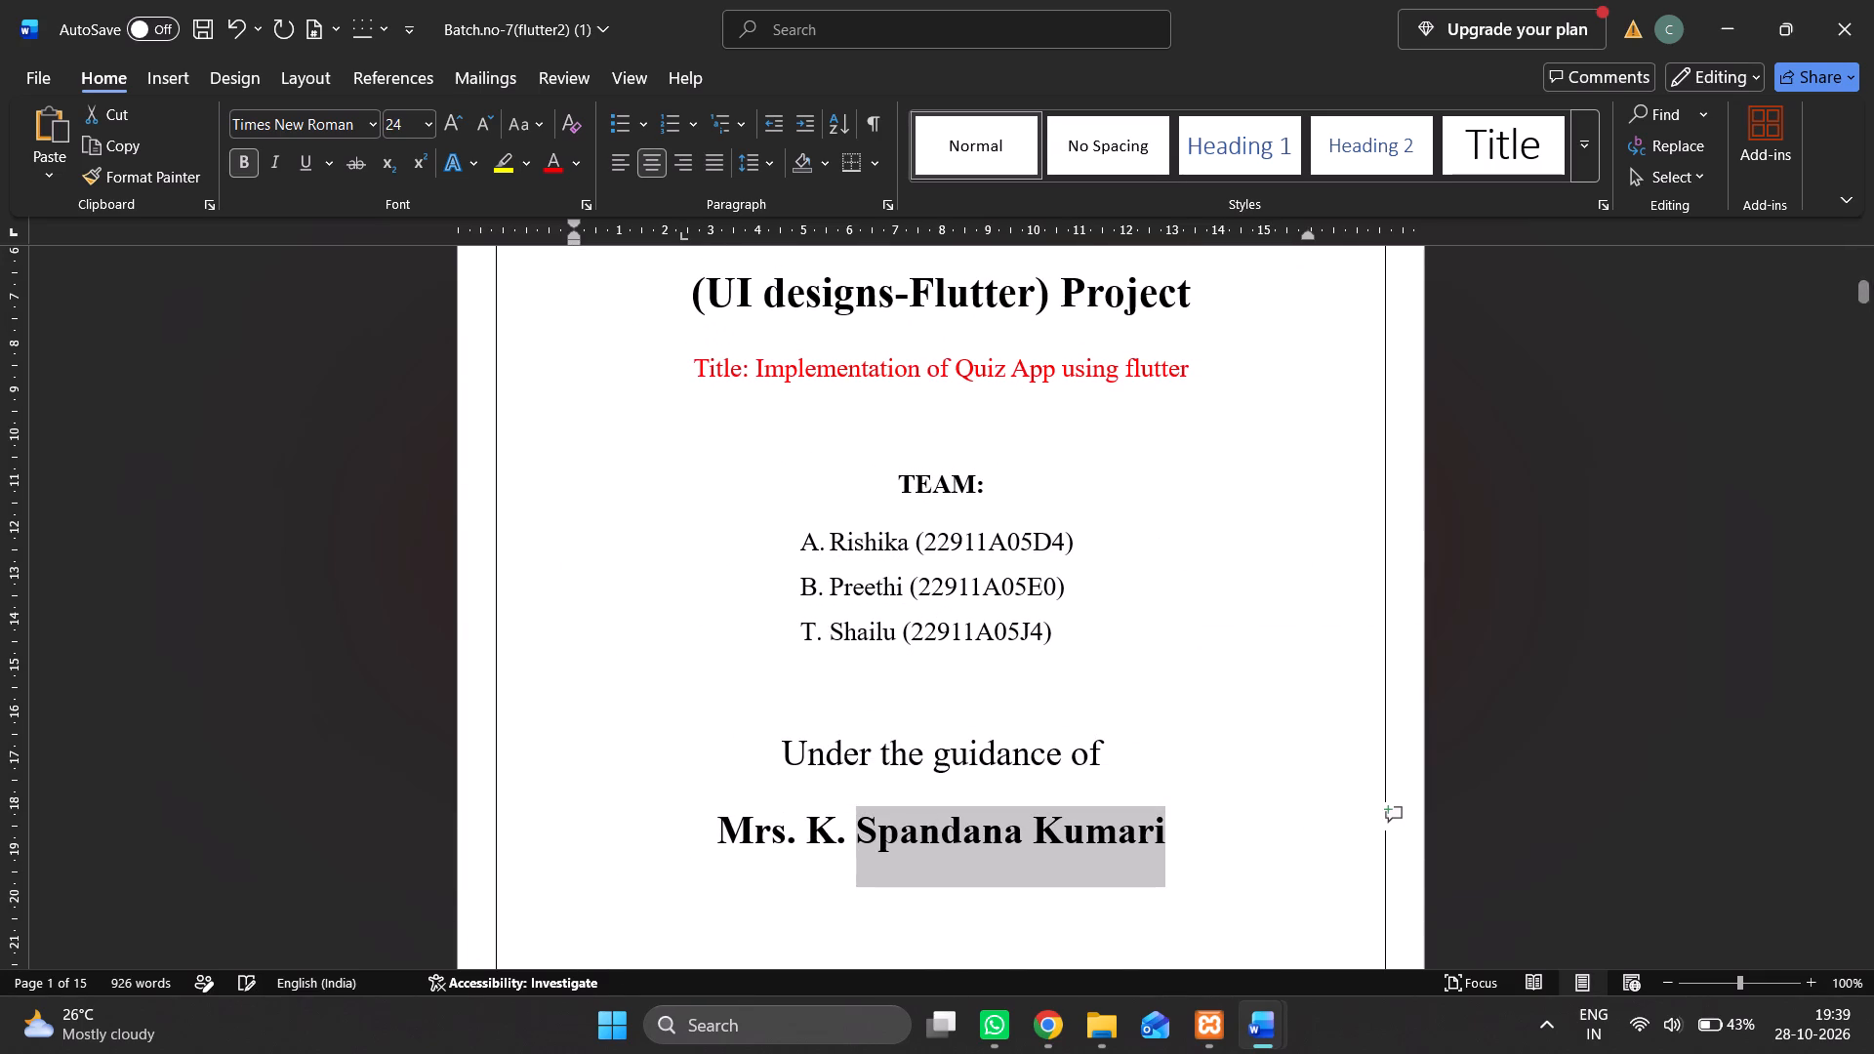
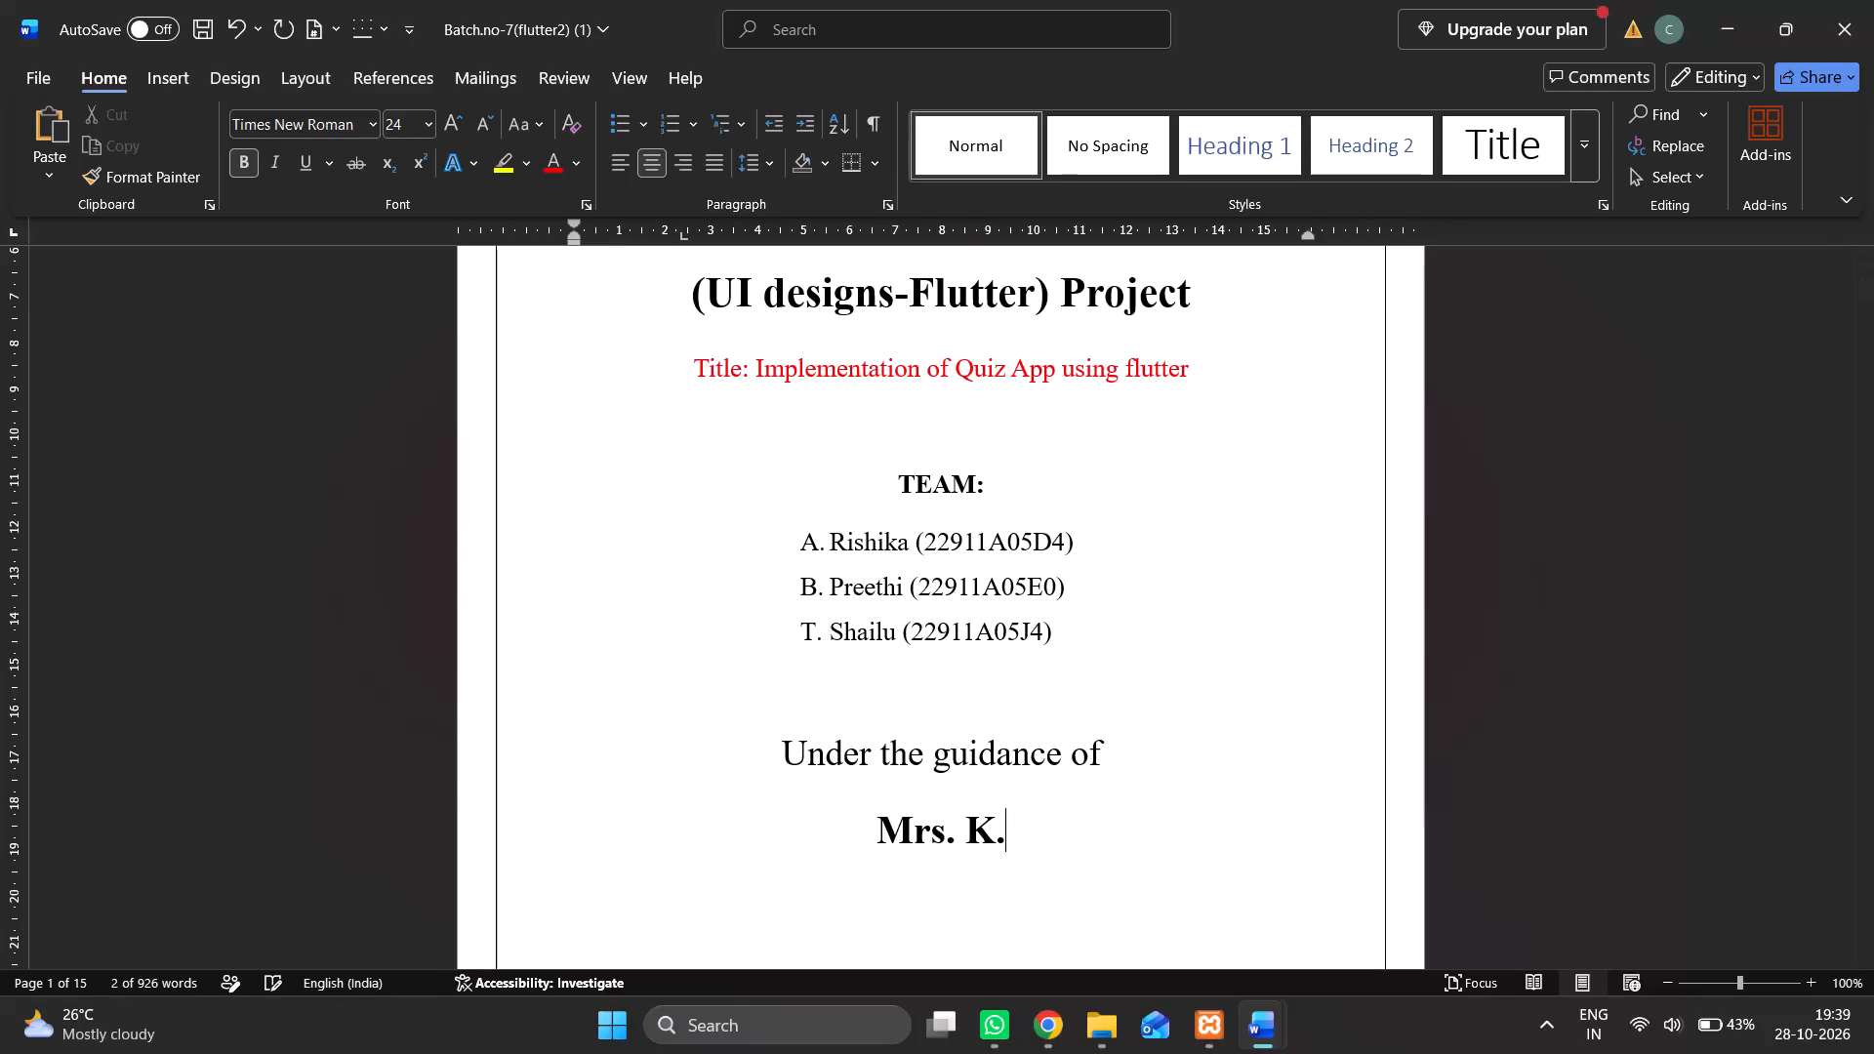
Replace the guide's name under "Under the guidance of" with the new guide's name, keeping "Mrs." and putting a space after the initial.
key(BackSpace)
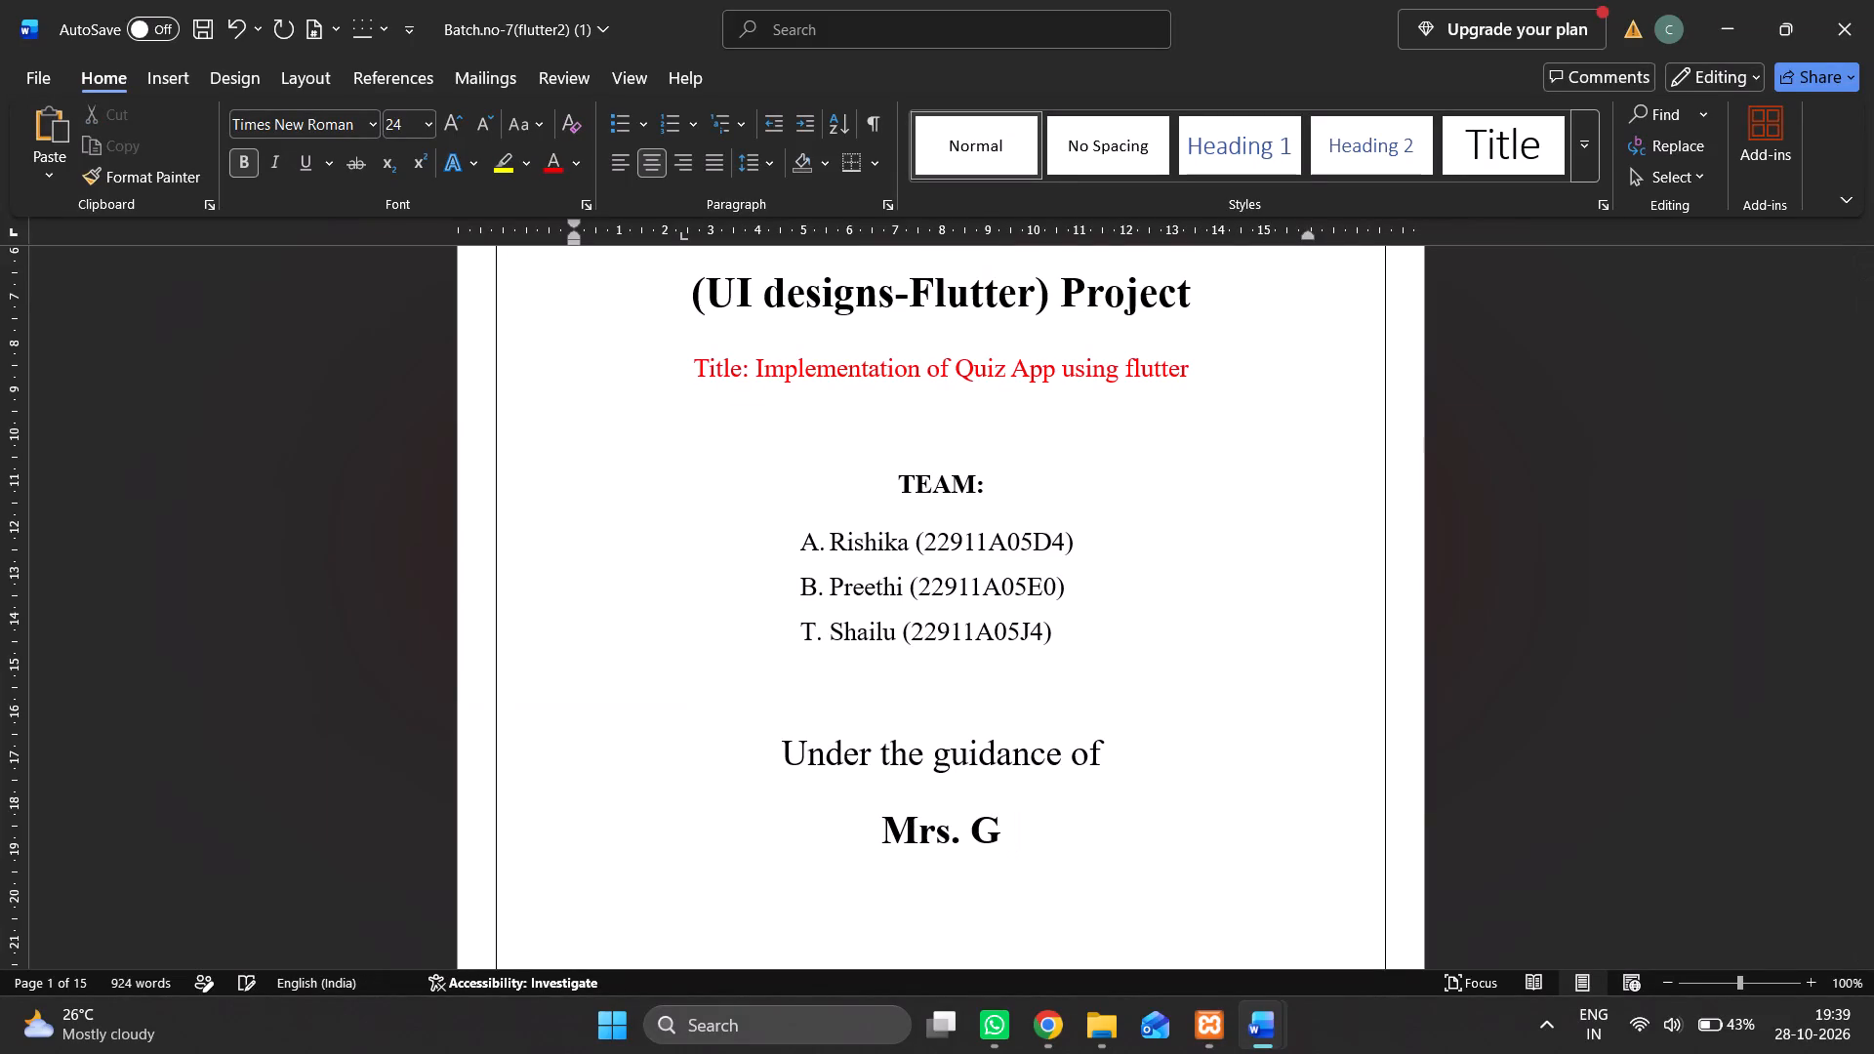
key(period)
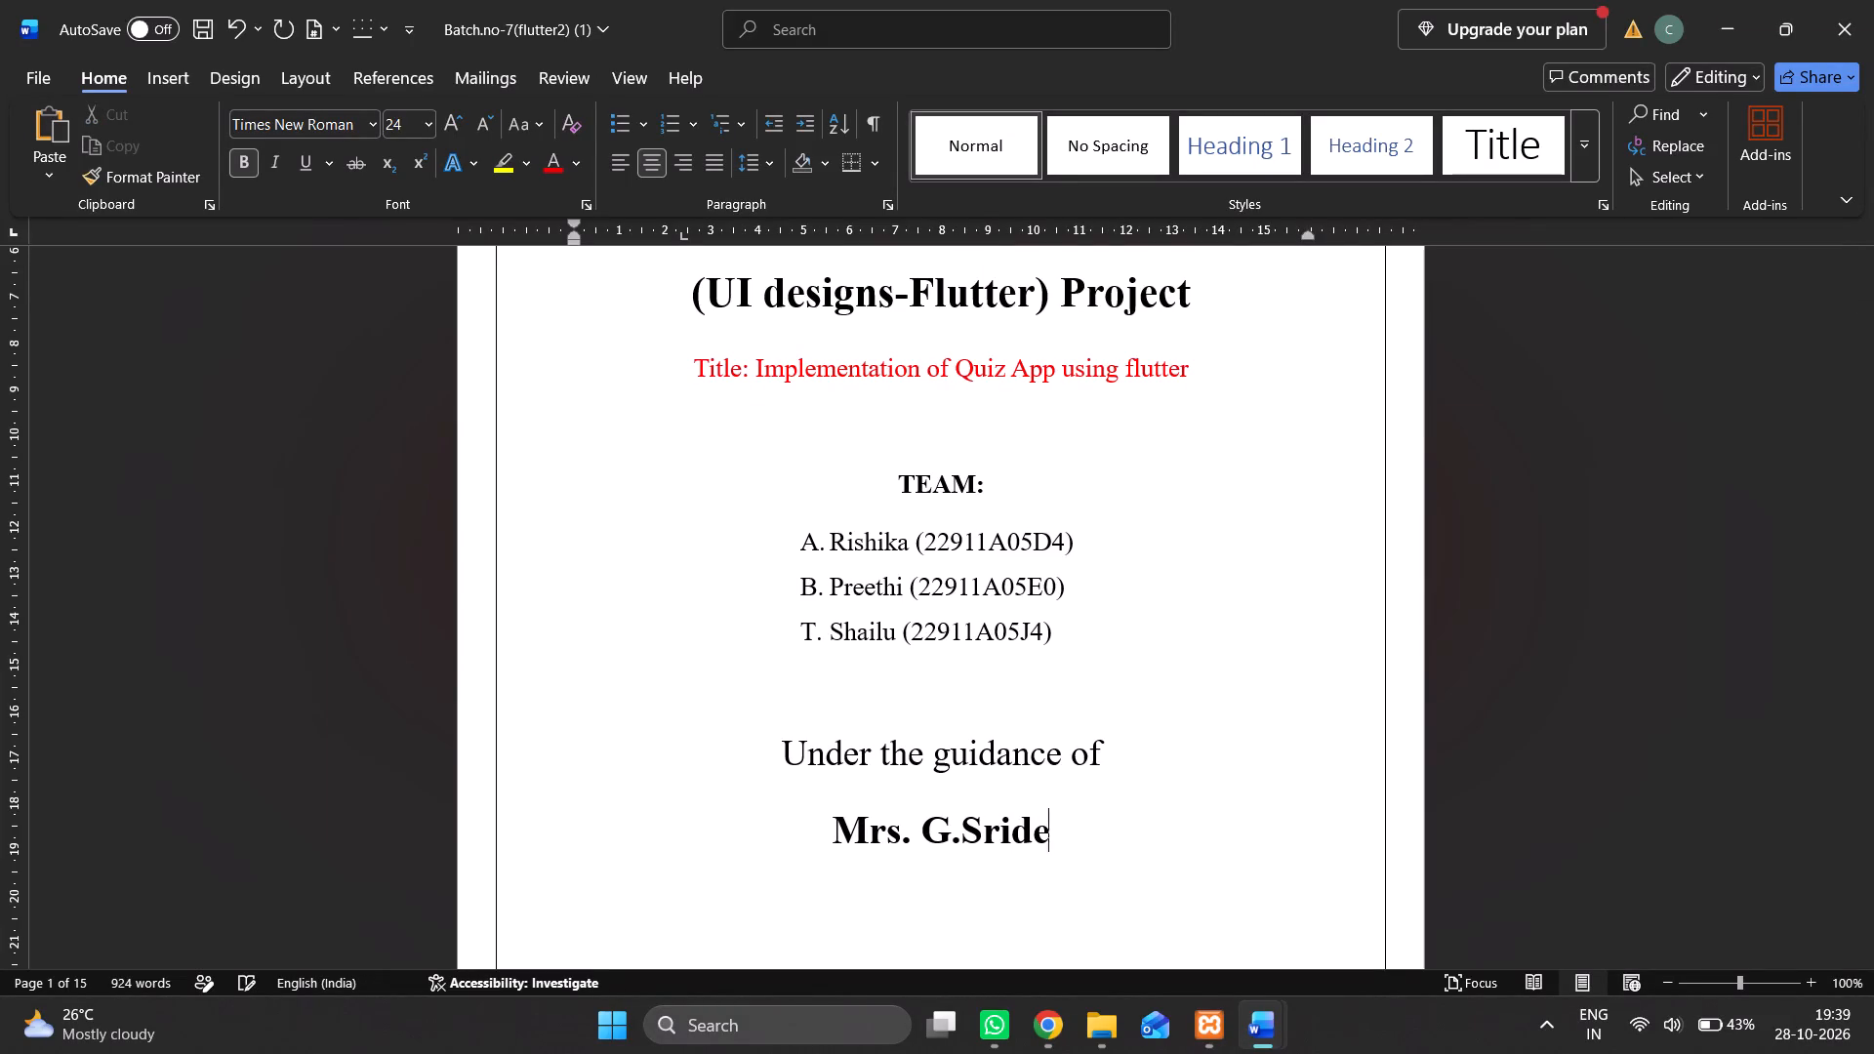
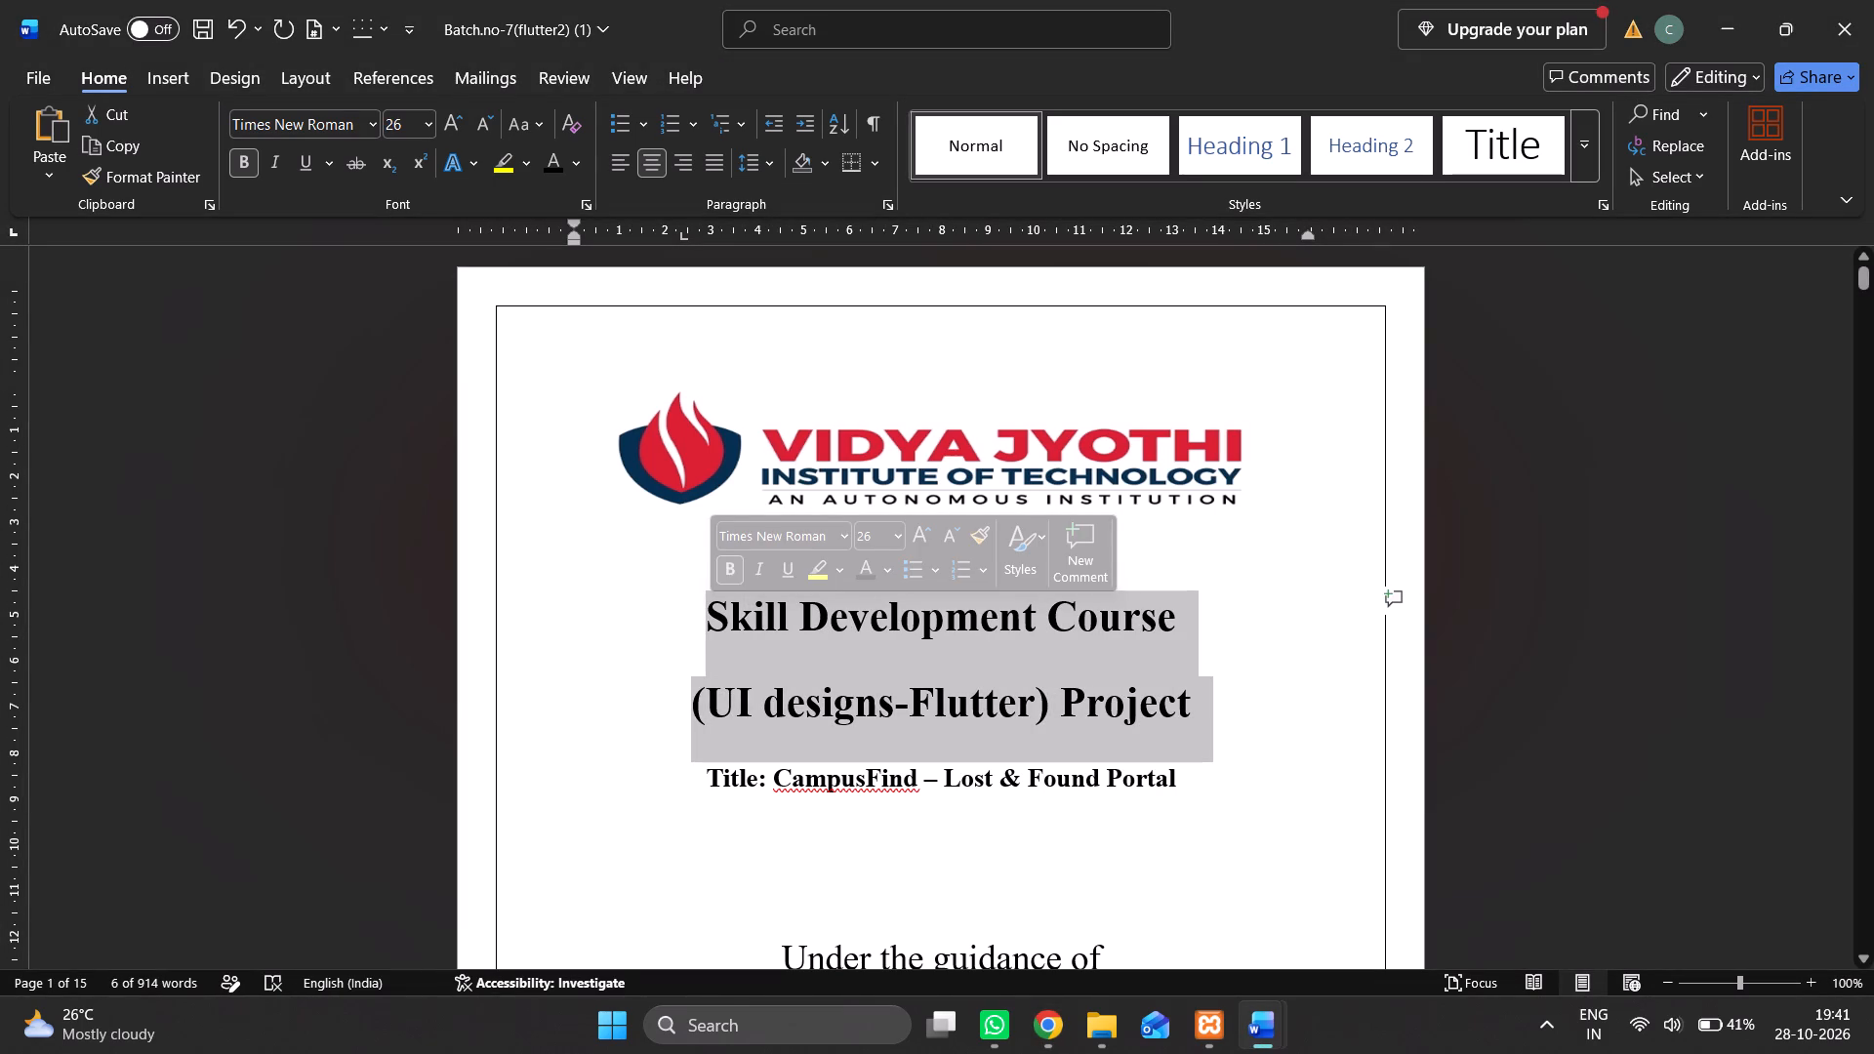
click(1048, 709)
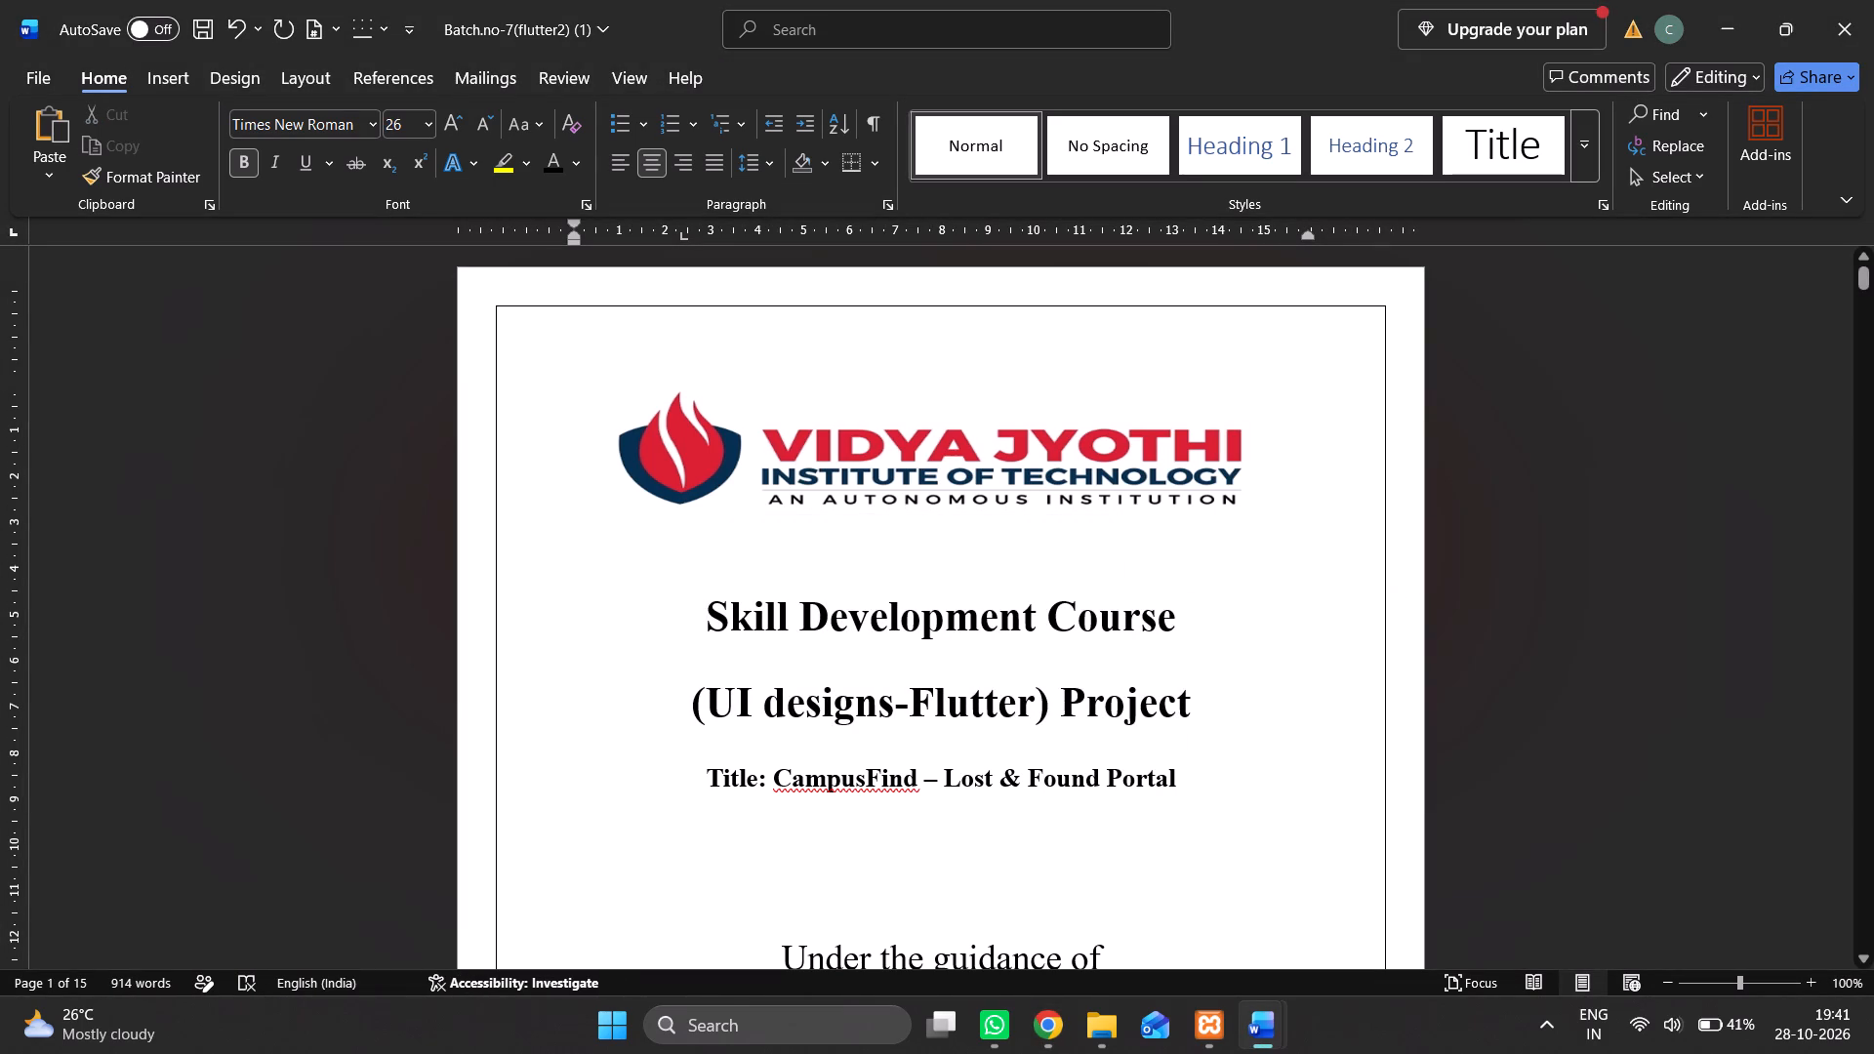
drag(1047, 708, 707, 632)
key(BackSpace)
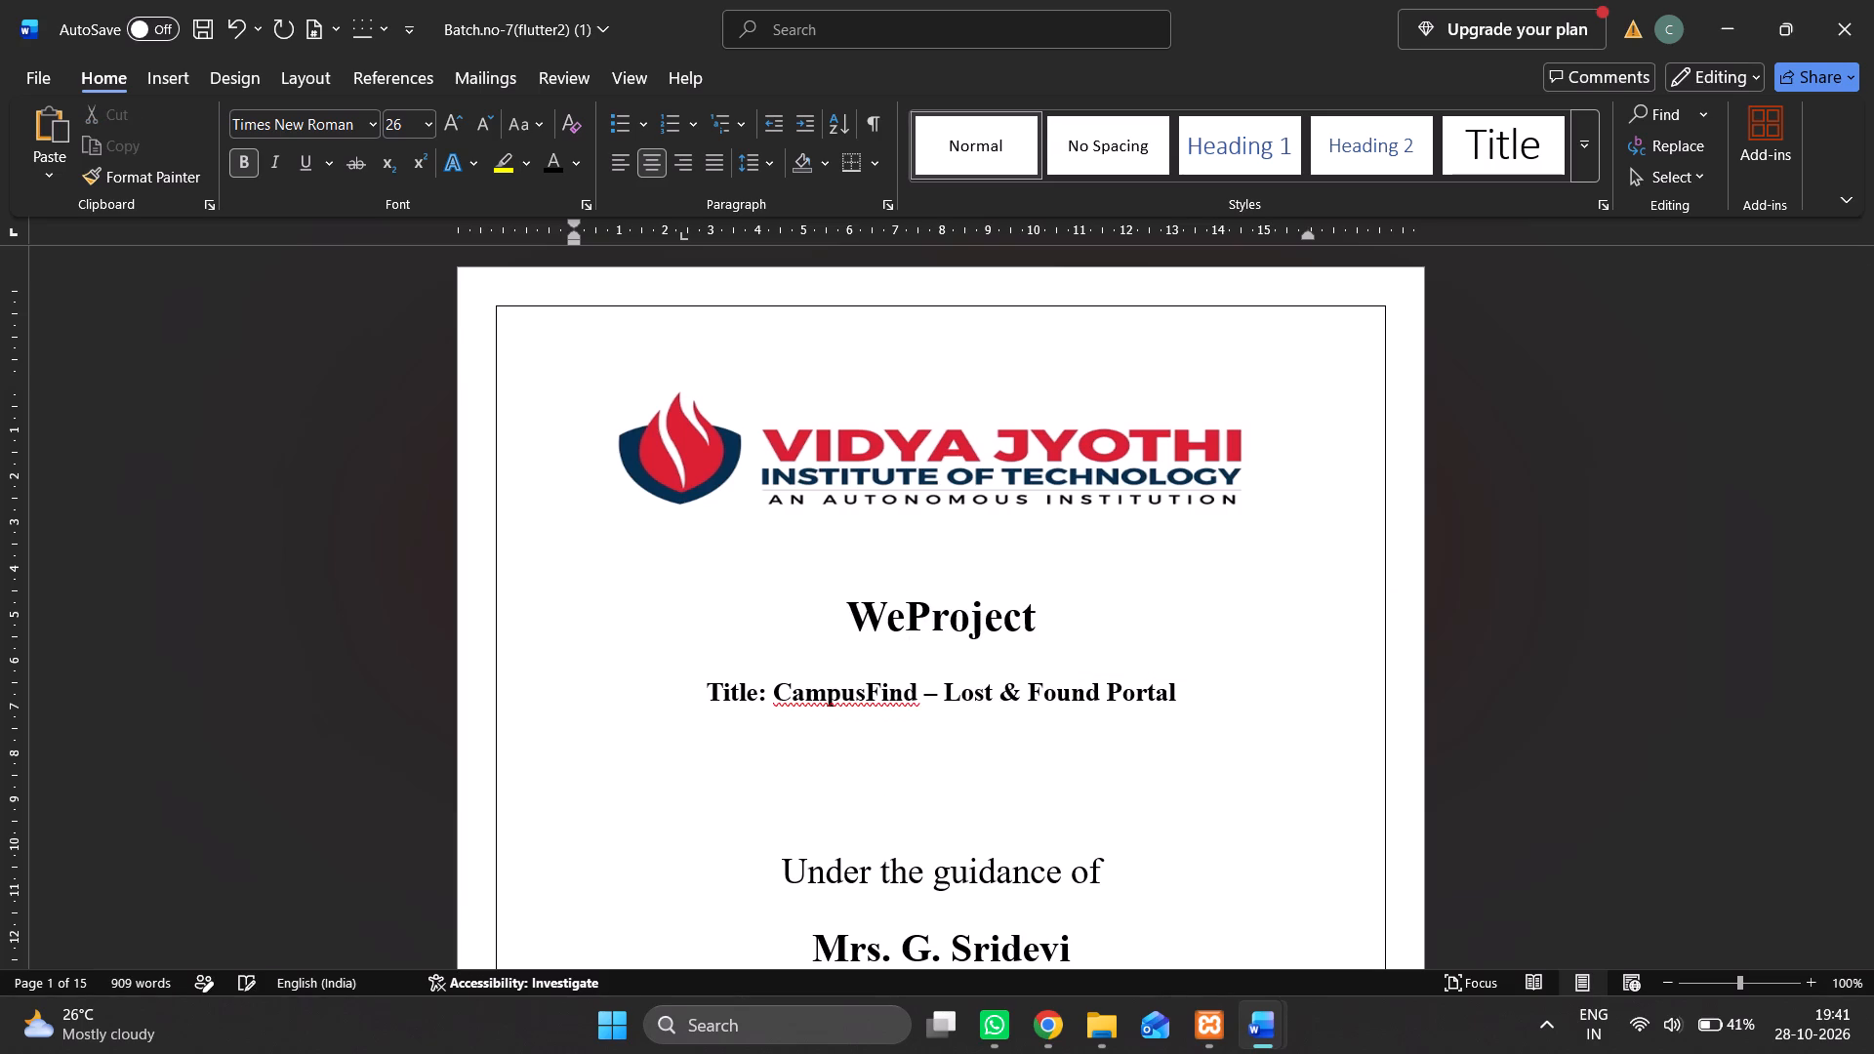
key(e)
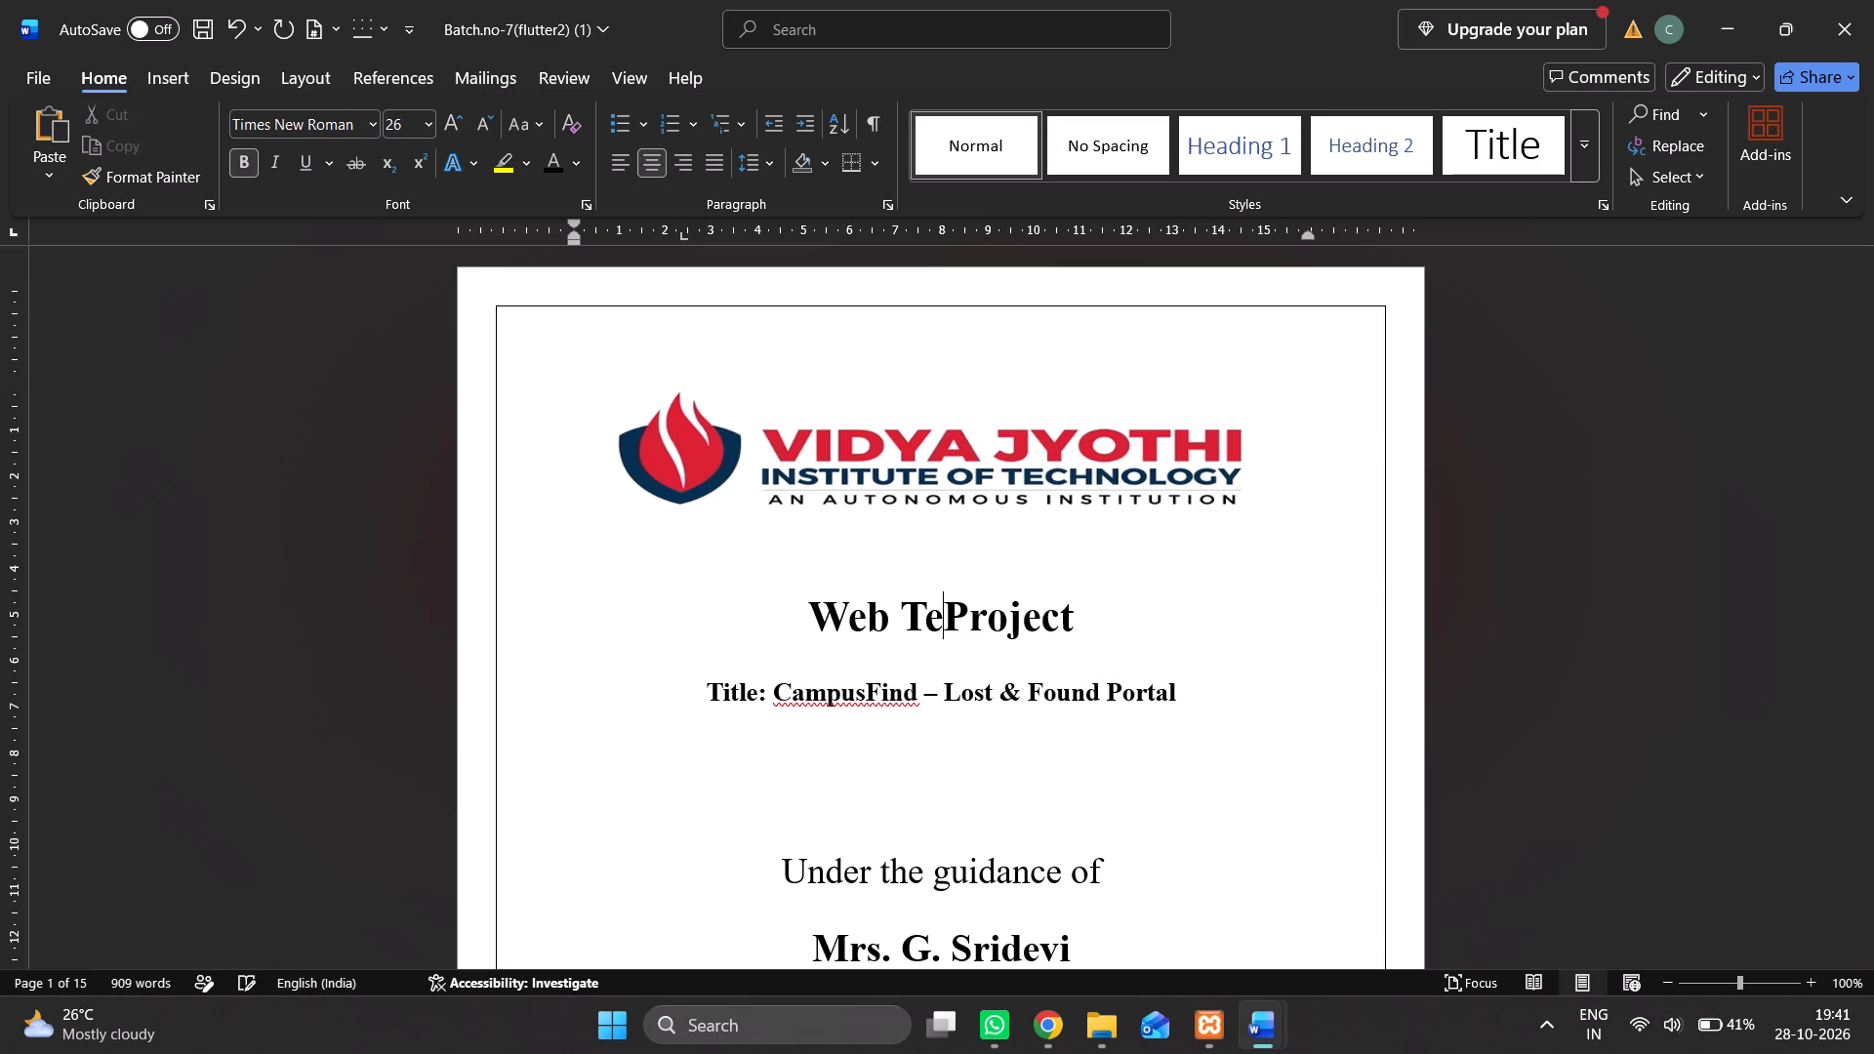
Open "R22 DS Page No_47 AND 55 For Lab.pdf" from the bookmarked DS Drive folder in Chrome and go to page 90.
key(alt+Tab)
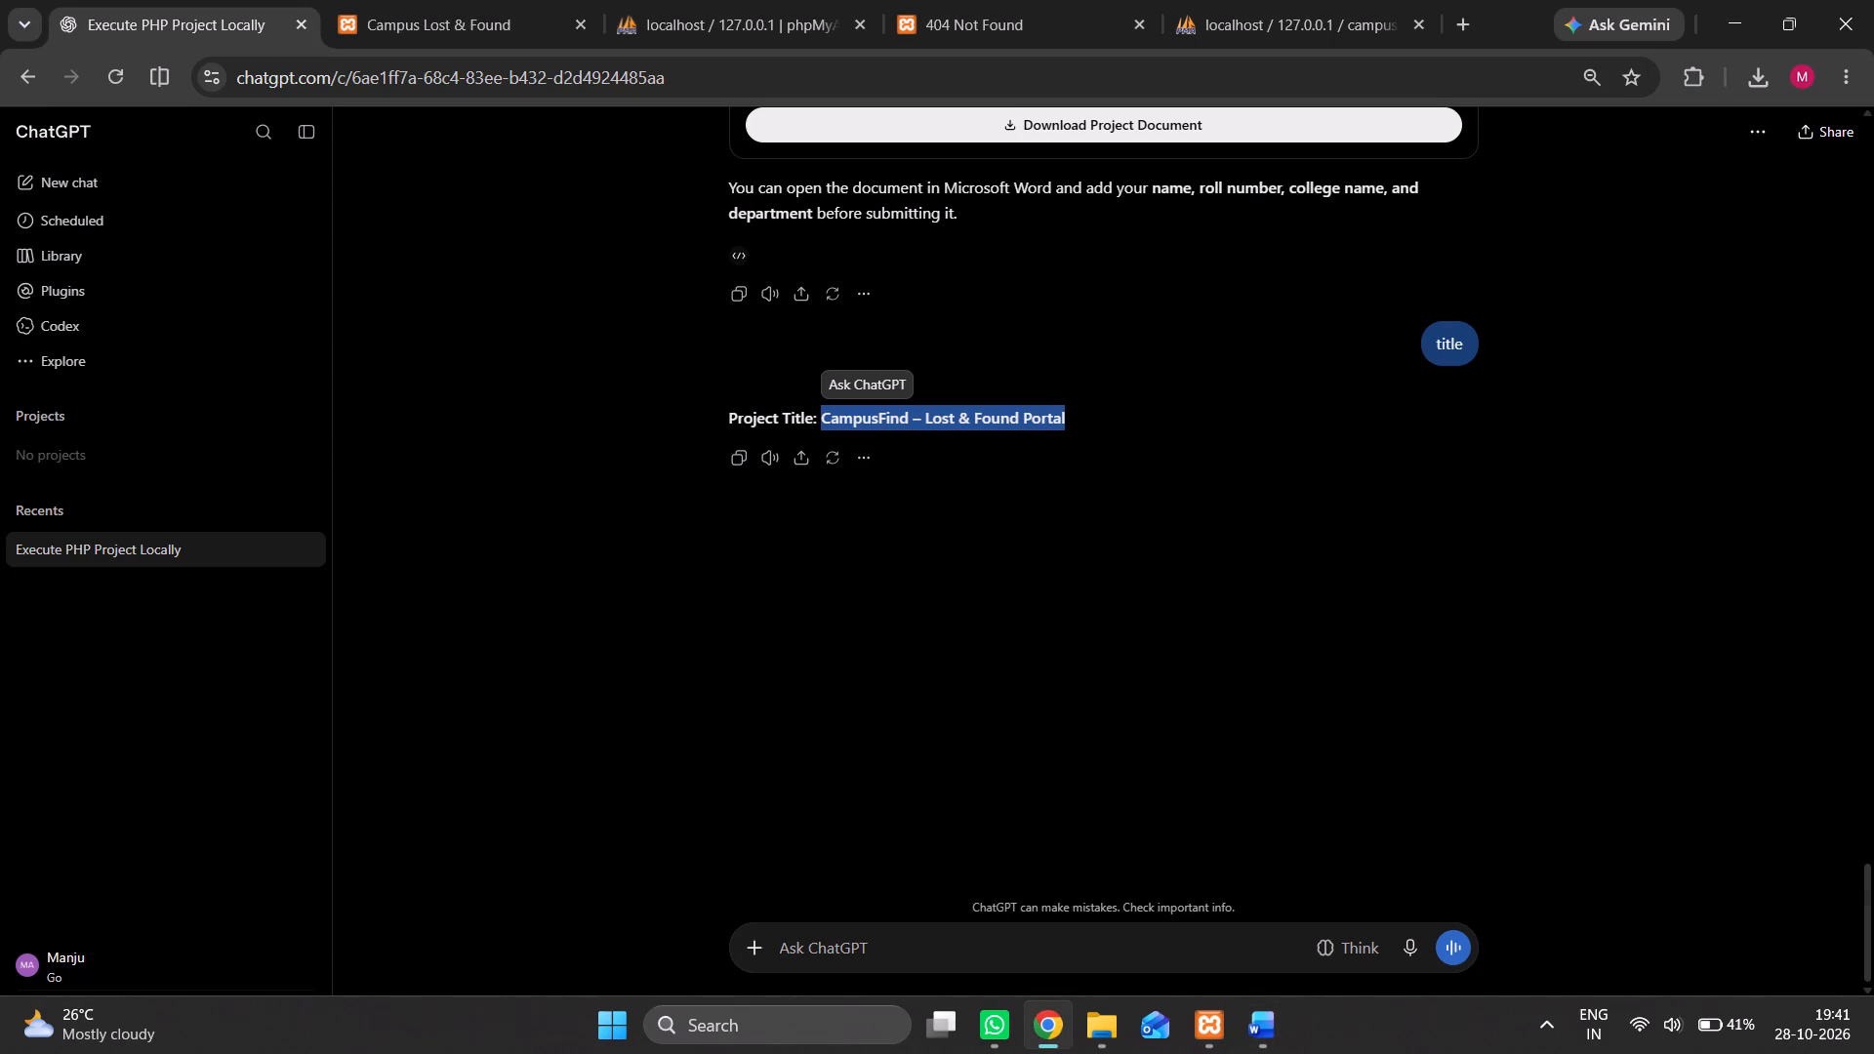
click(1469, 21)
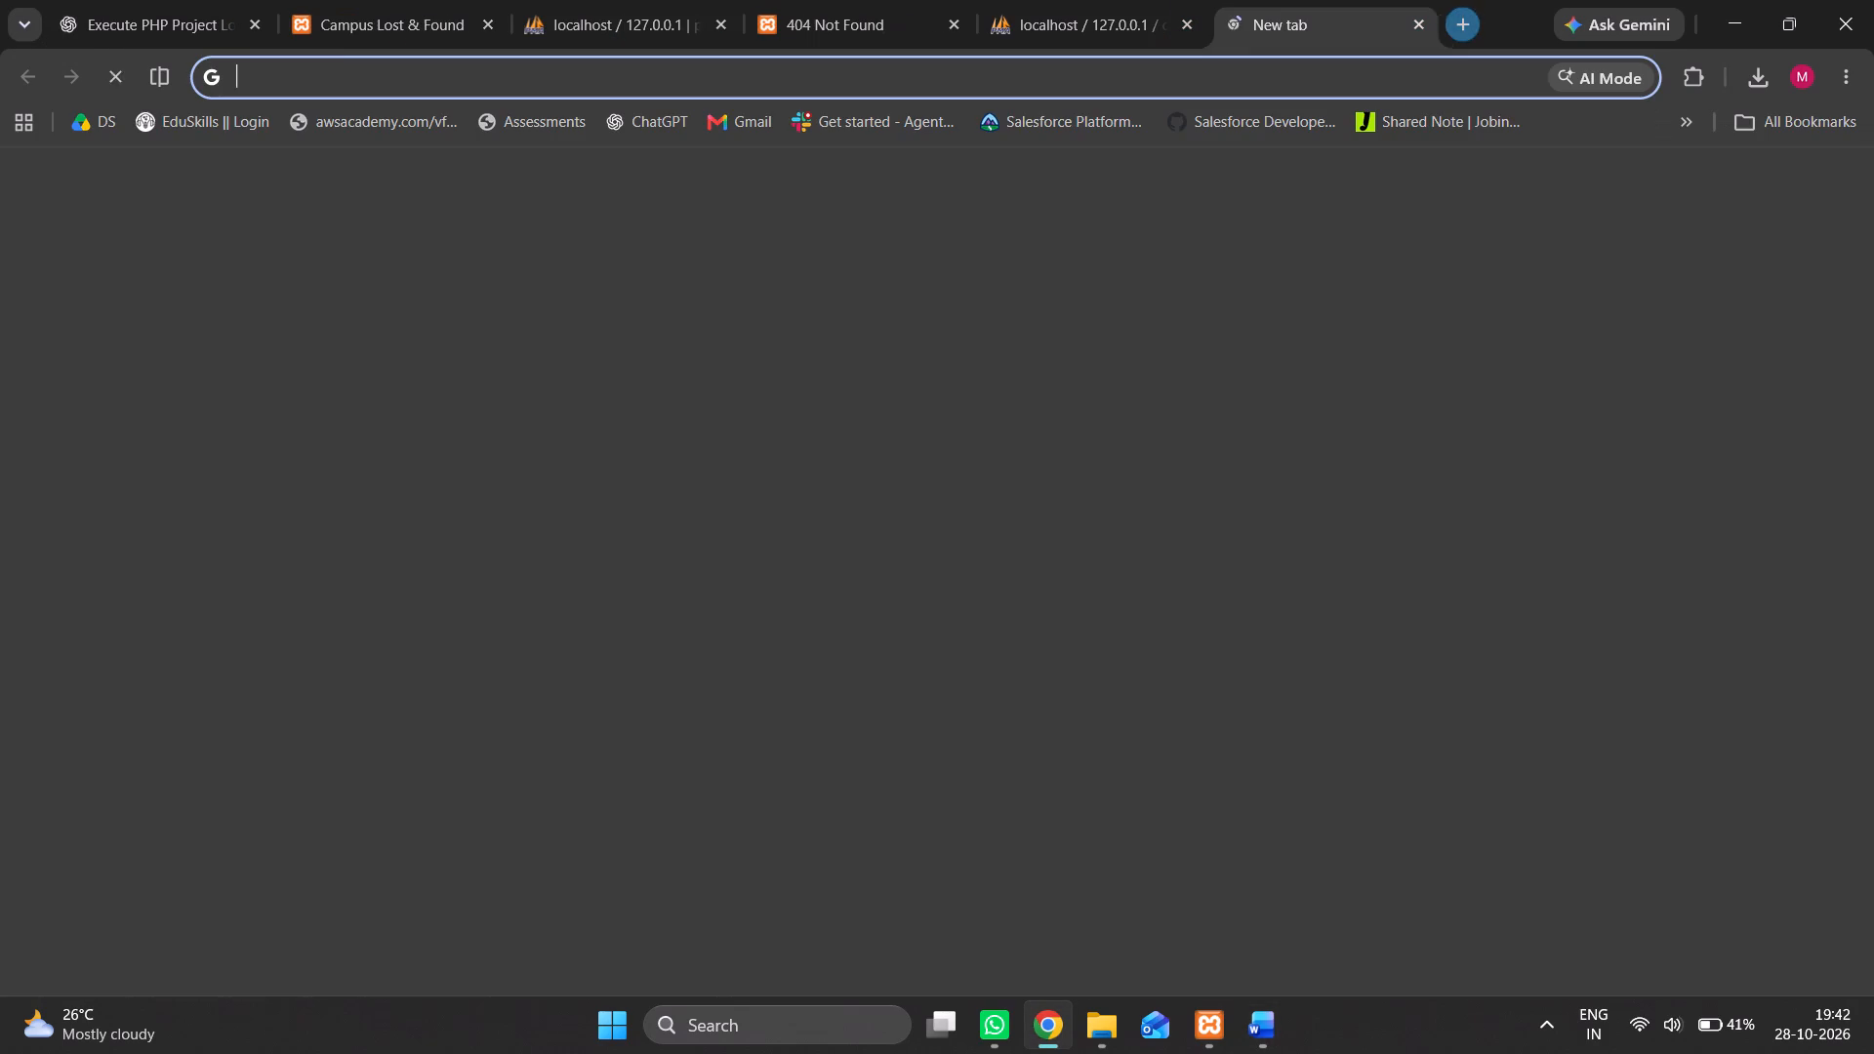
click(95, 119)
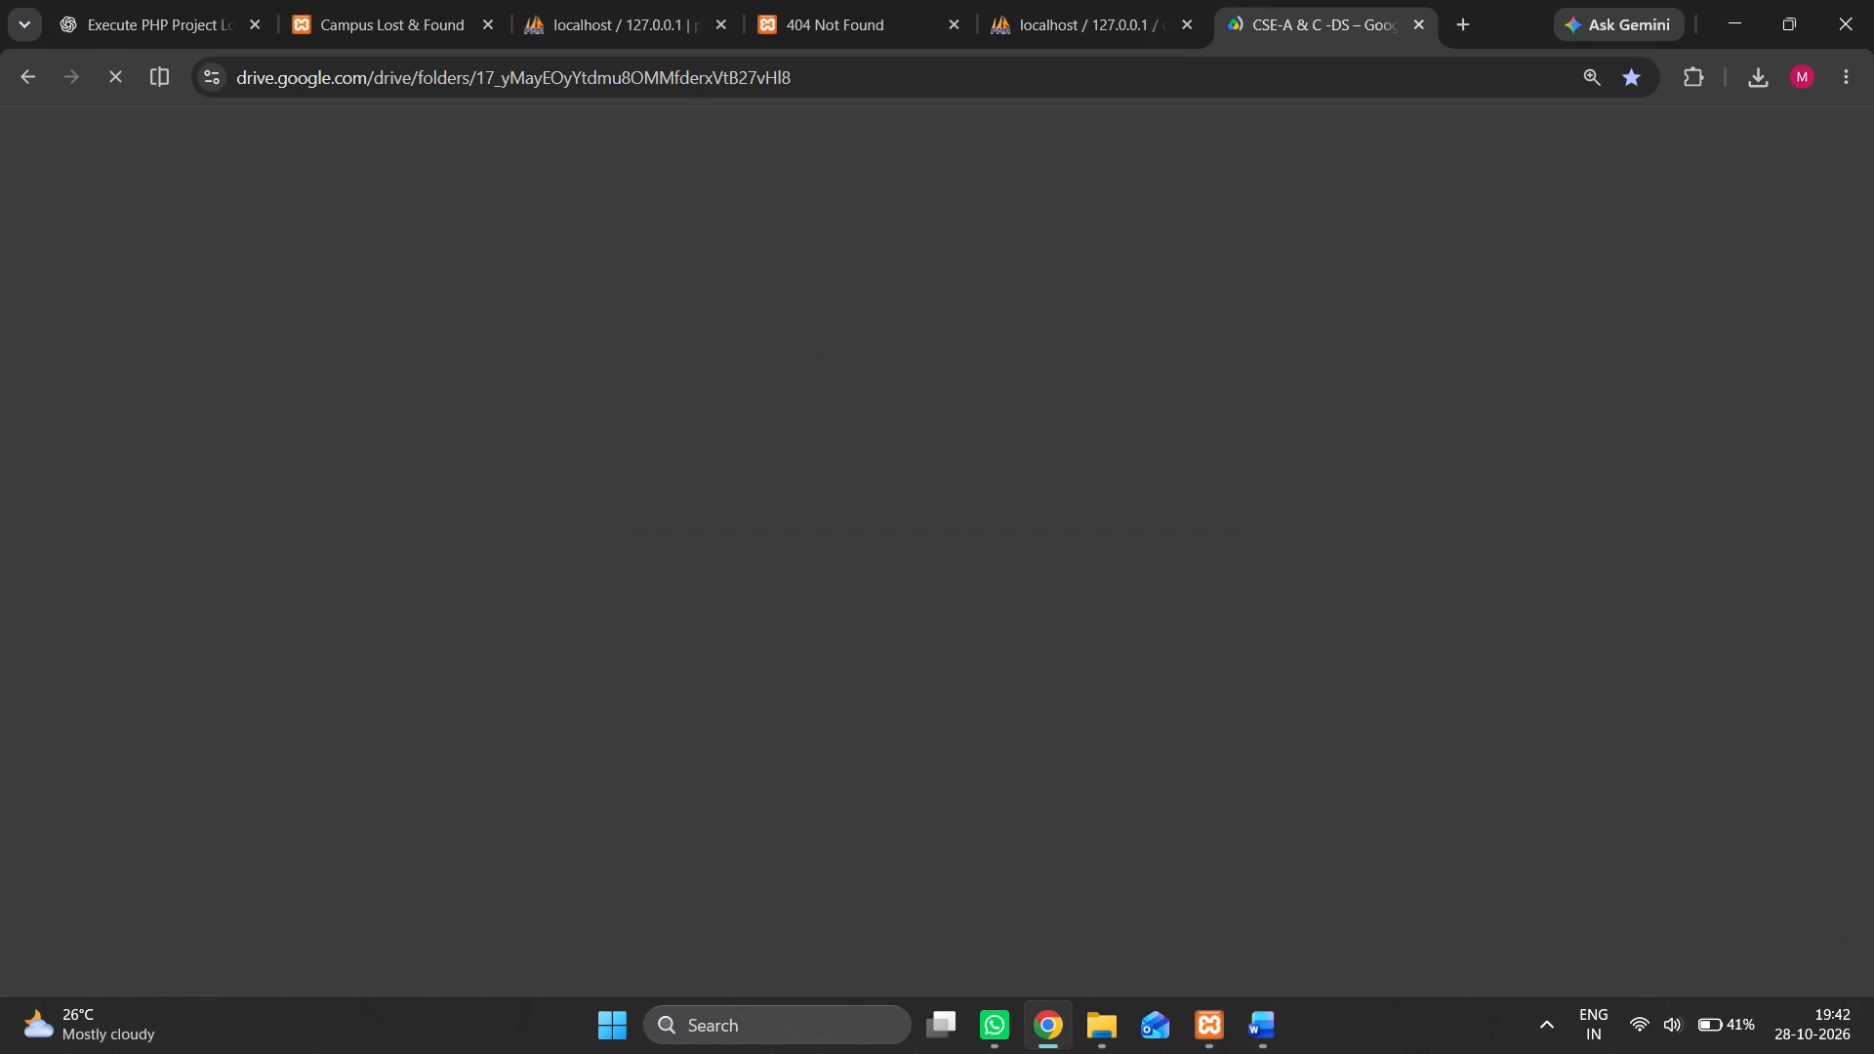
scroll(672, 593, down, 8)
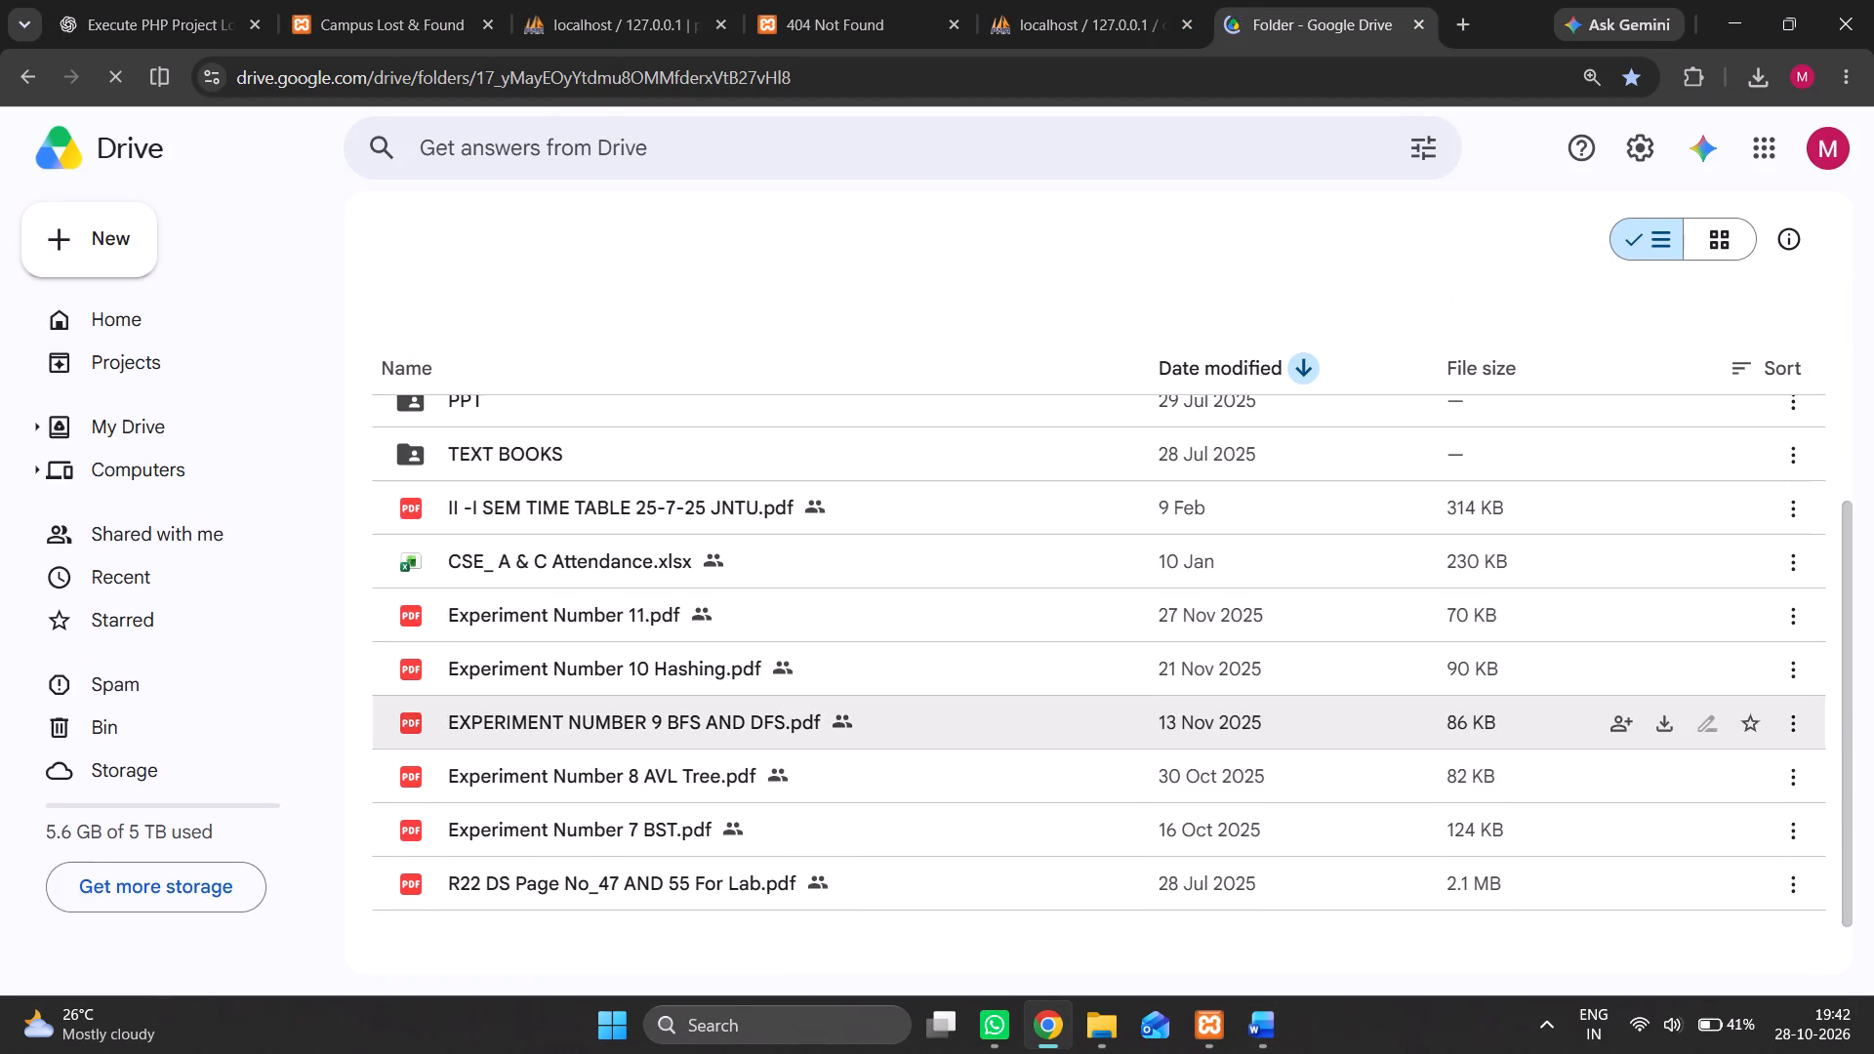
scroll(725, 748, down, 10)
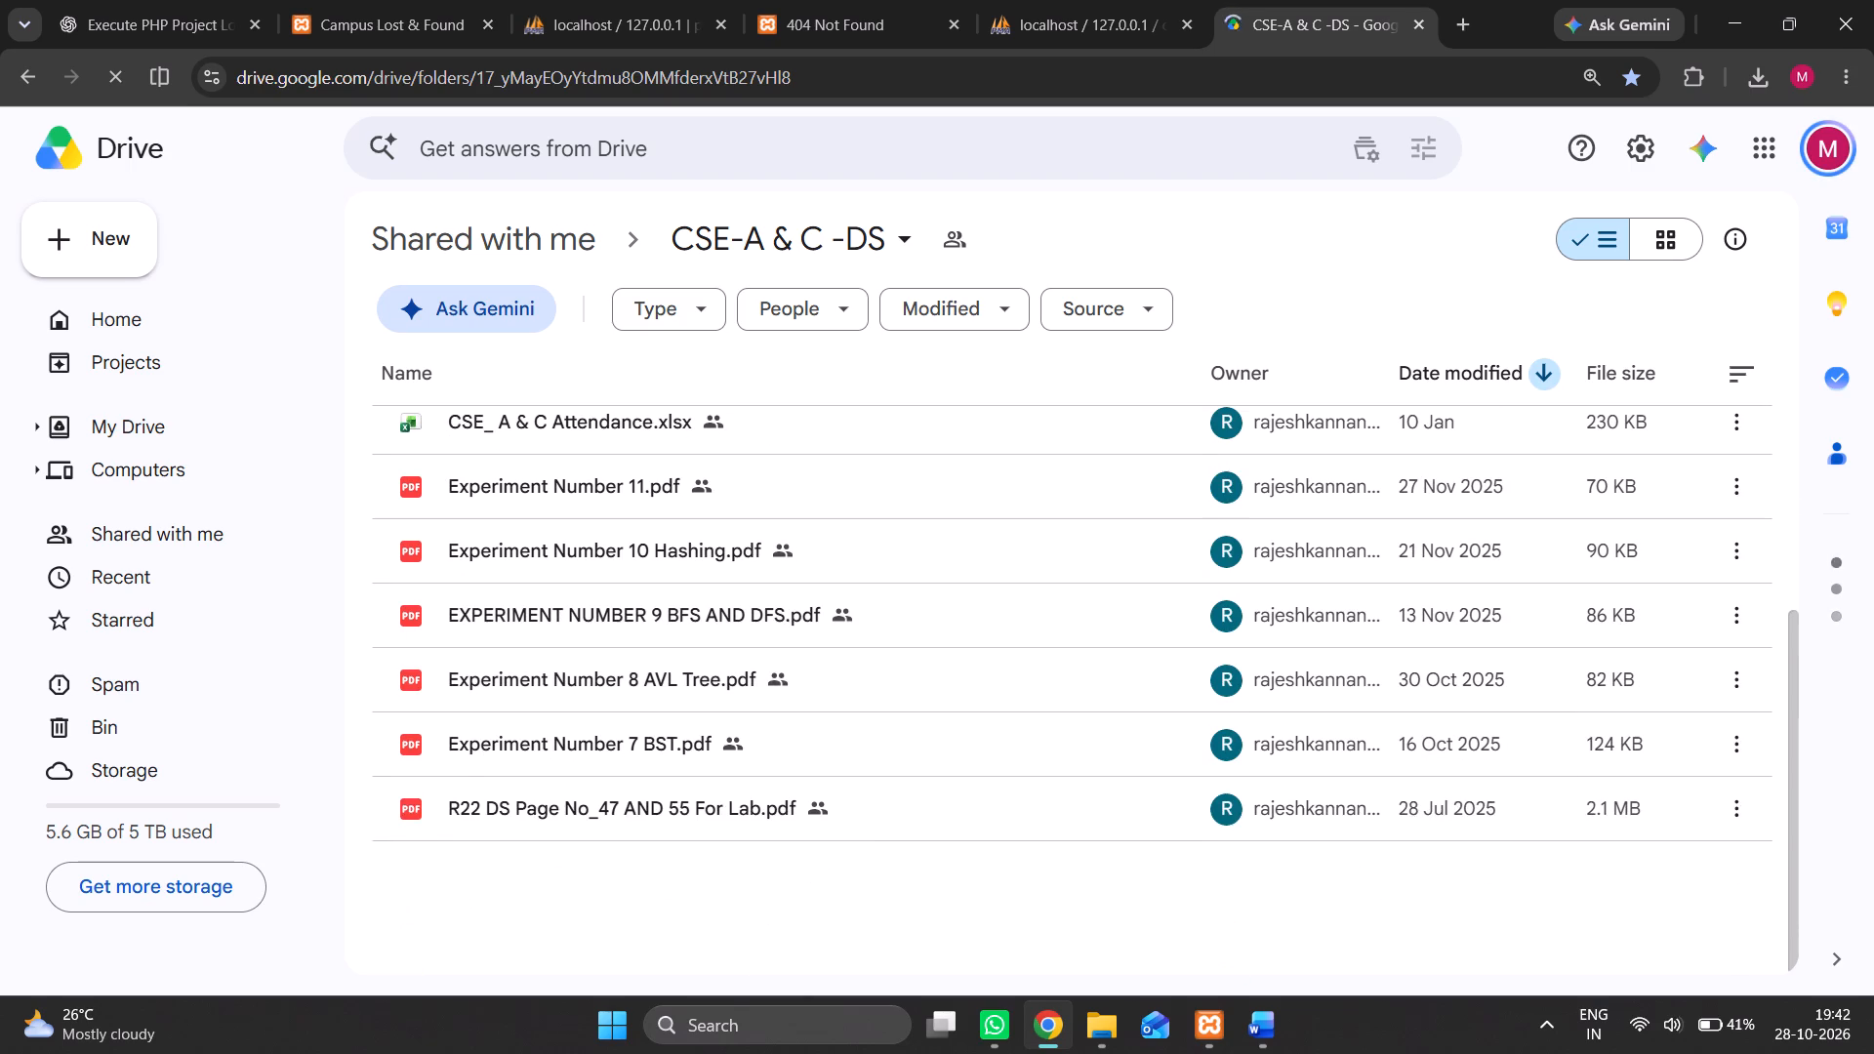
double_click(640, 808)
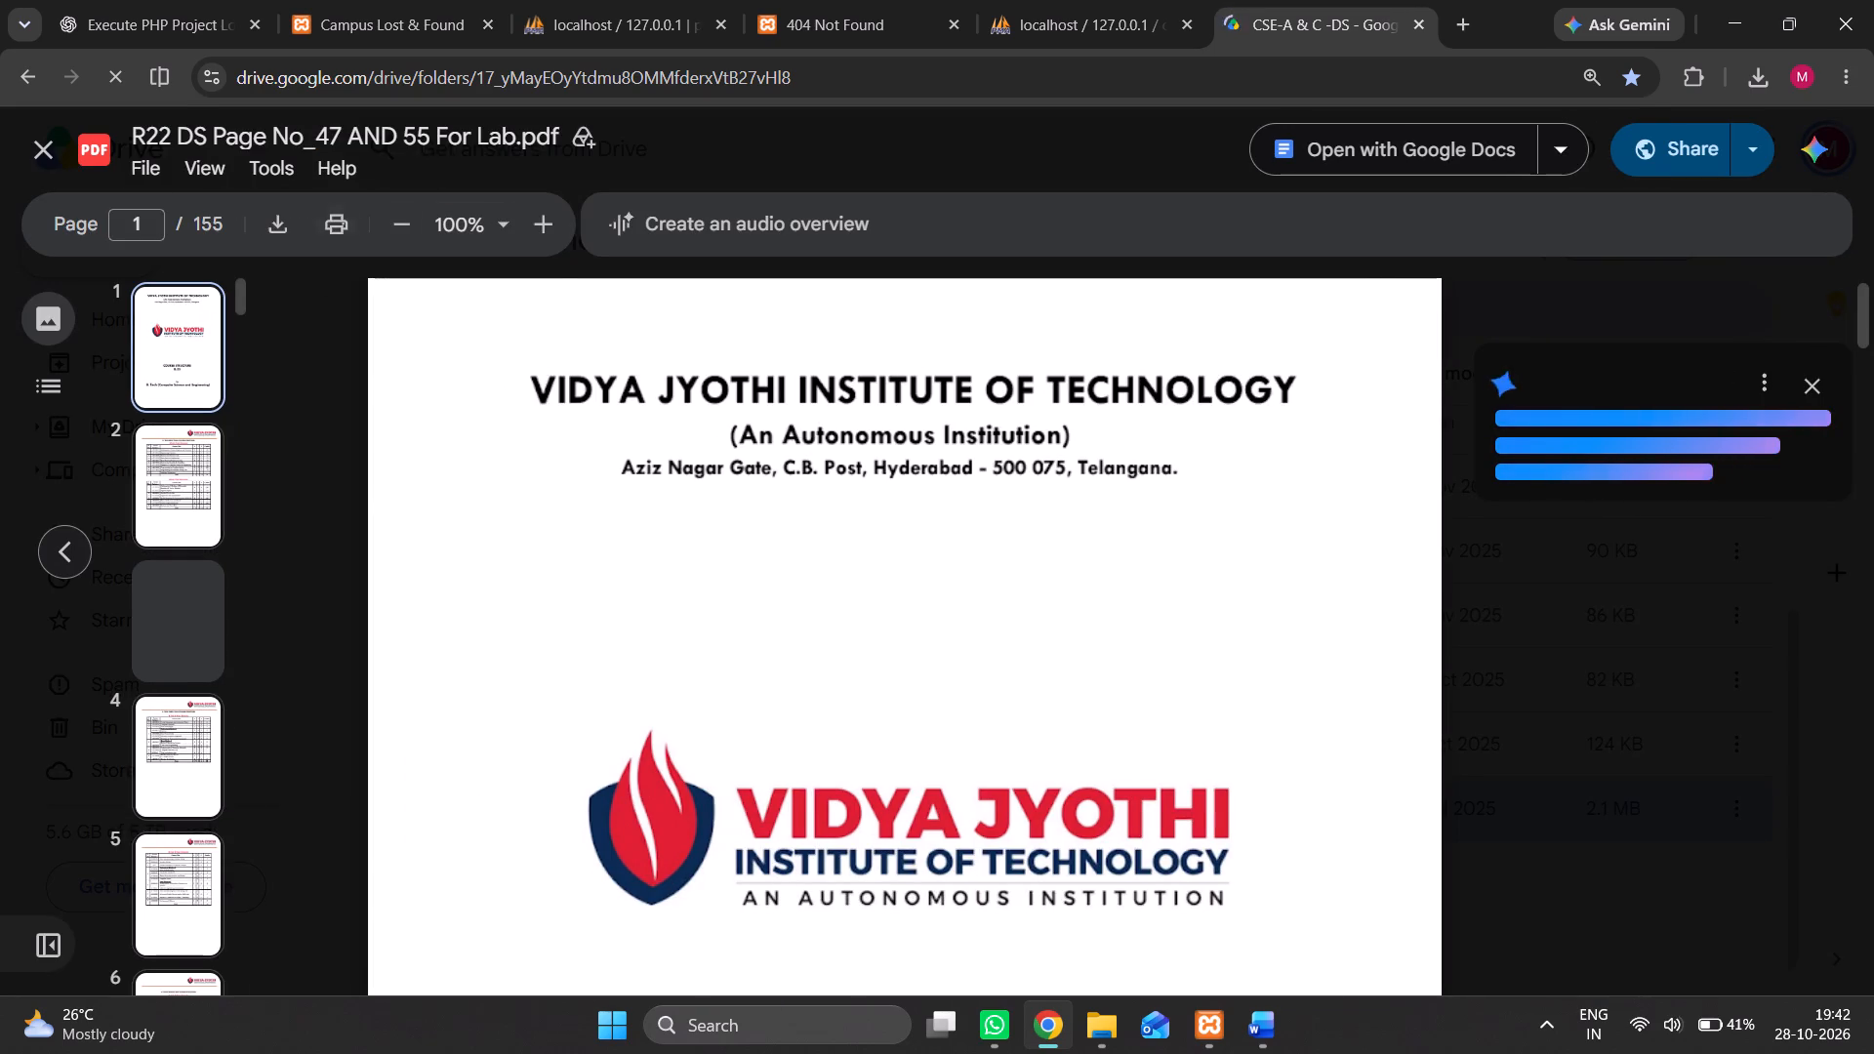
double_click(143, 229)
key(BackSpace)
text(90)
key(Return)
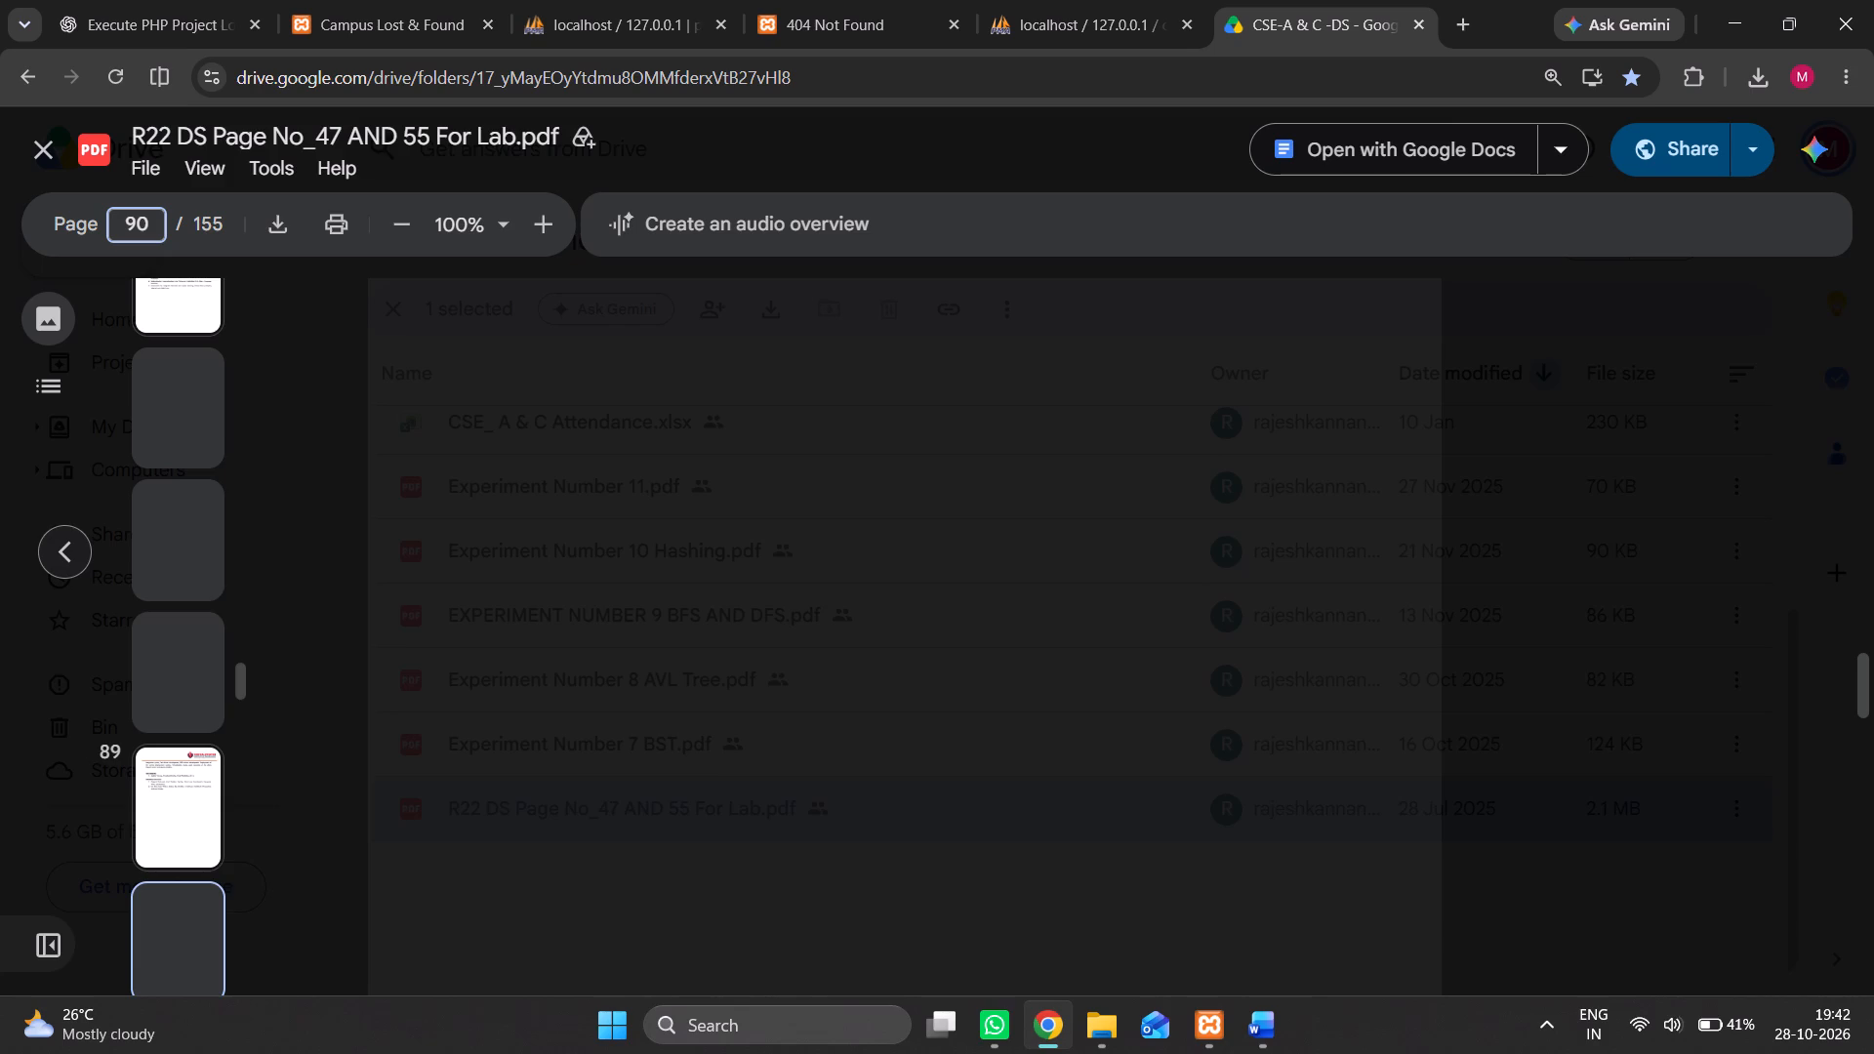
Find the Web Technologies Lab page in the syllabus PDF and copy "WEB TECHNOLOGIES" from its heading.
scroll(882, 634, down, 6)
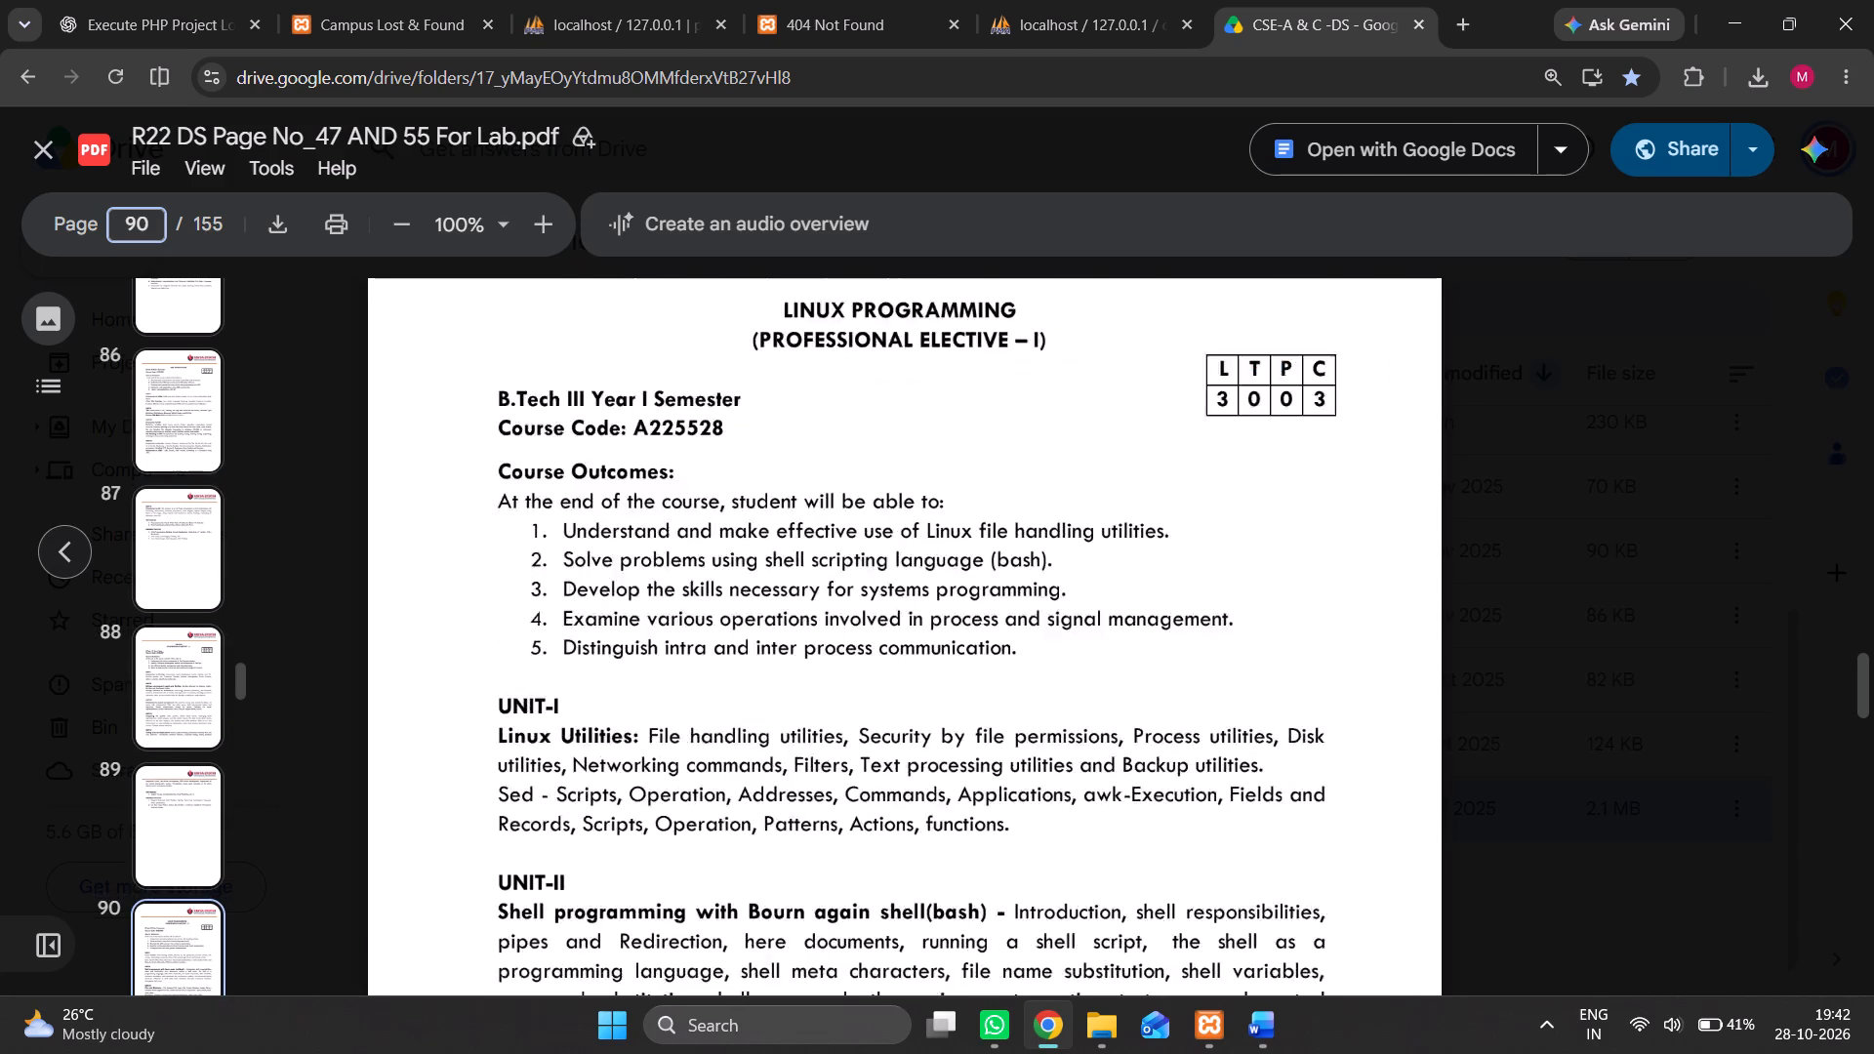
scroll(880, 634, down, 20)
scroll(880, 634, down, 7)
scroll(868, 619, up, 6)
scroll(869, 618, down, 5)
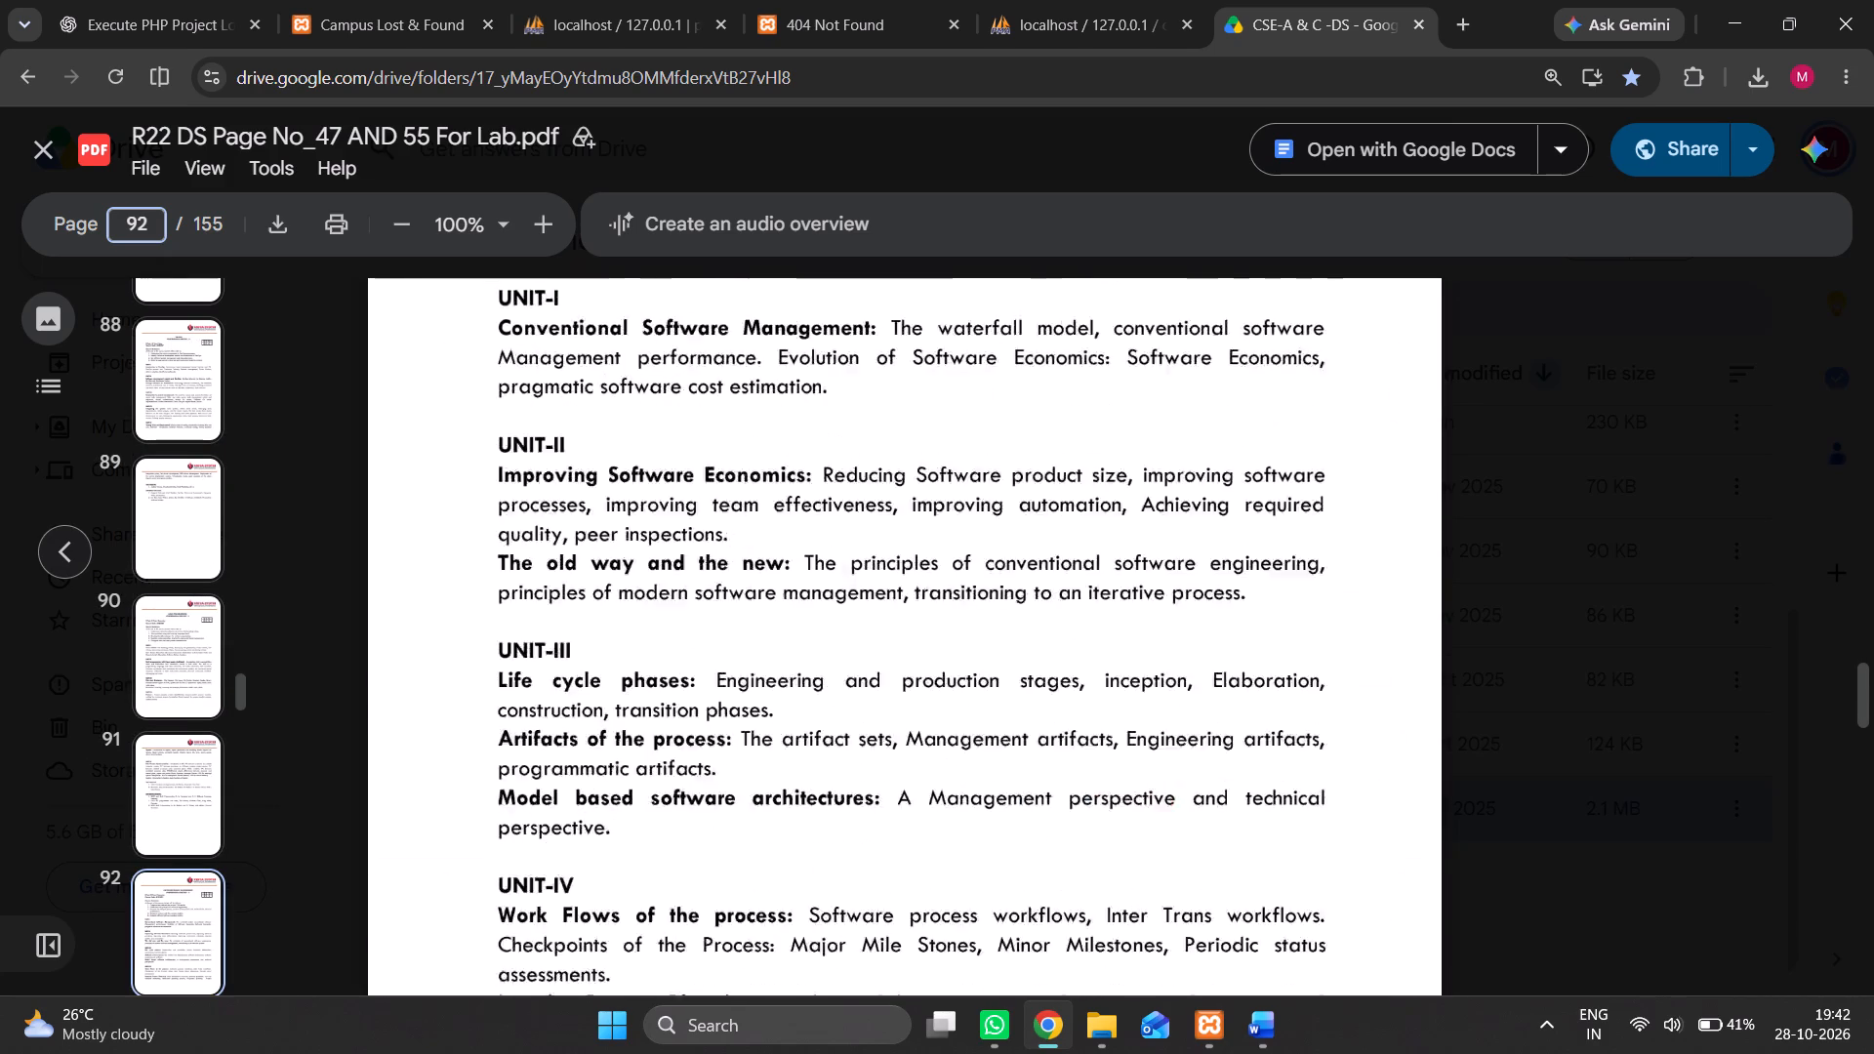
scroll(869, 618, down, 20)
scroll(869, 618, down, 4)
scroll(890, 587, down, 18)
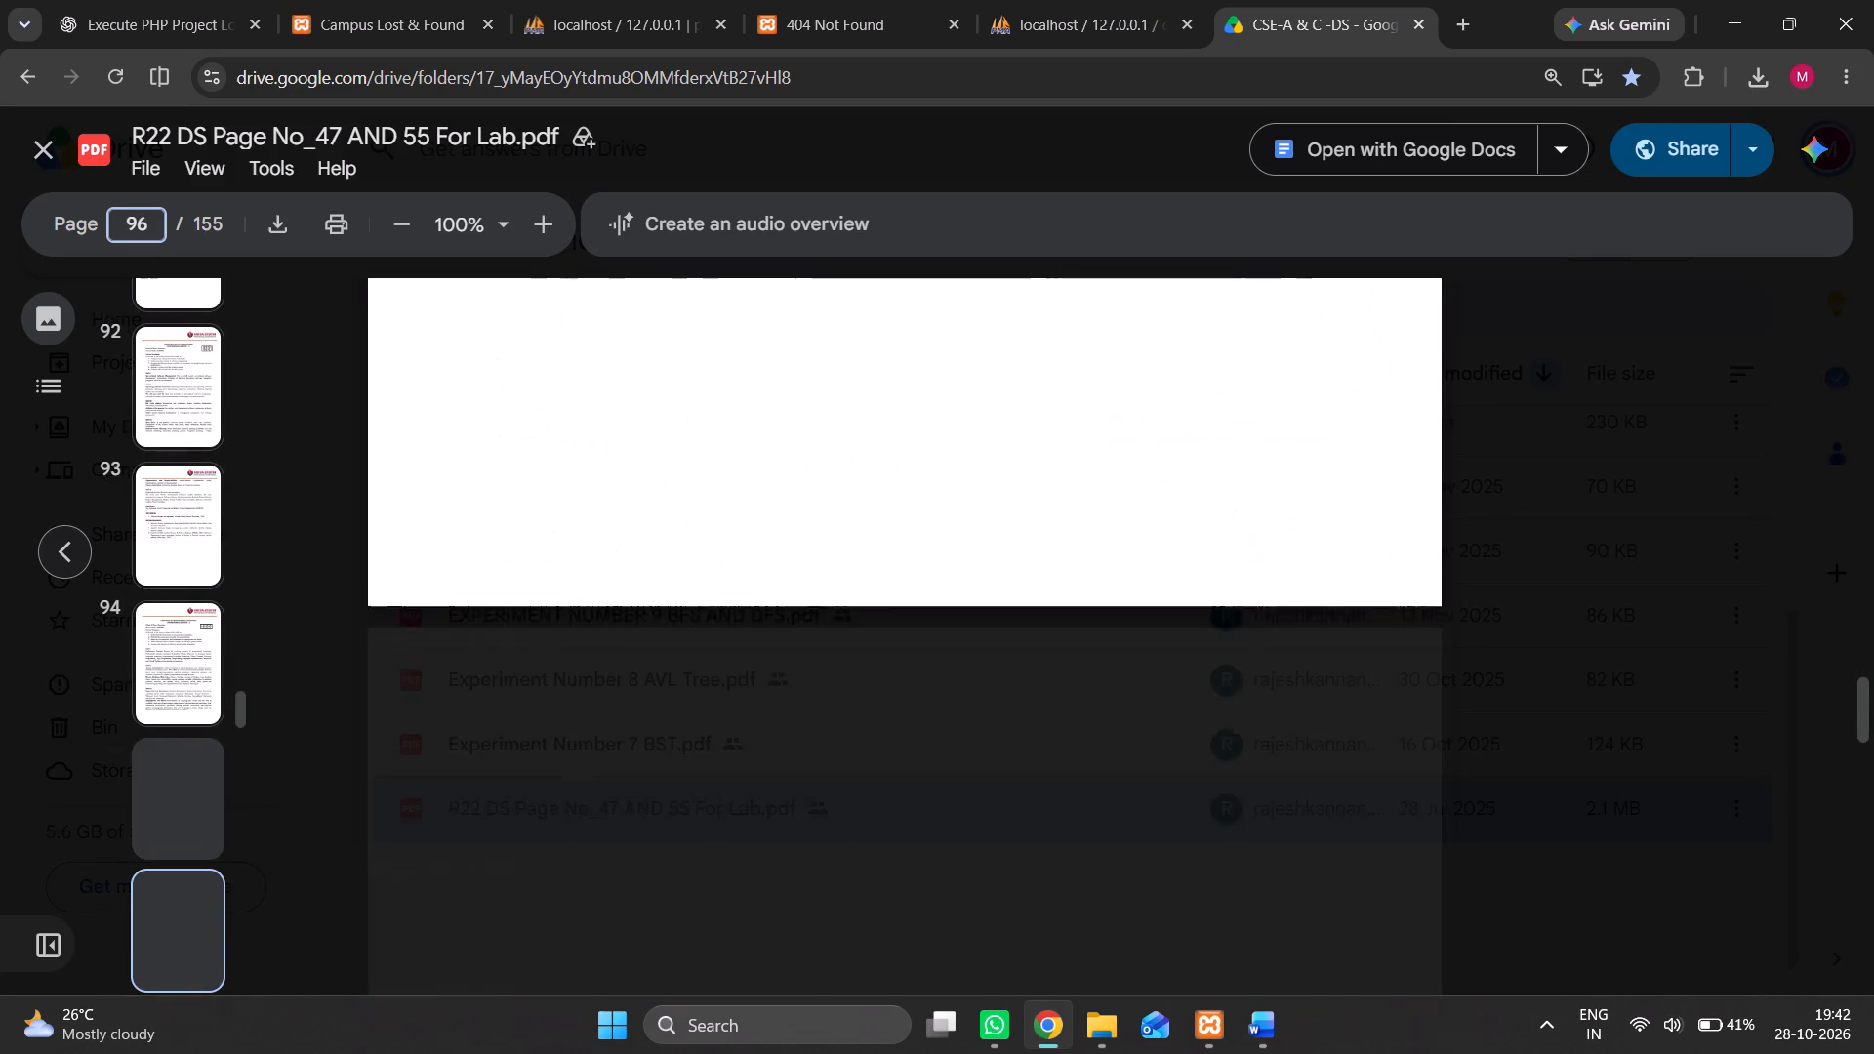
scroll(890, 585, down, 8)
scroll(889, 583, up, 7)
scroll(897, 584, down, 5)
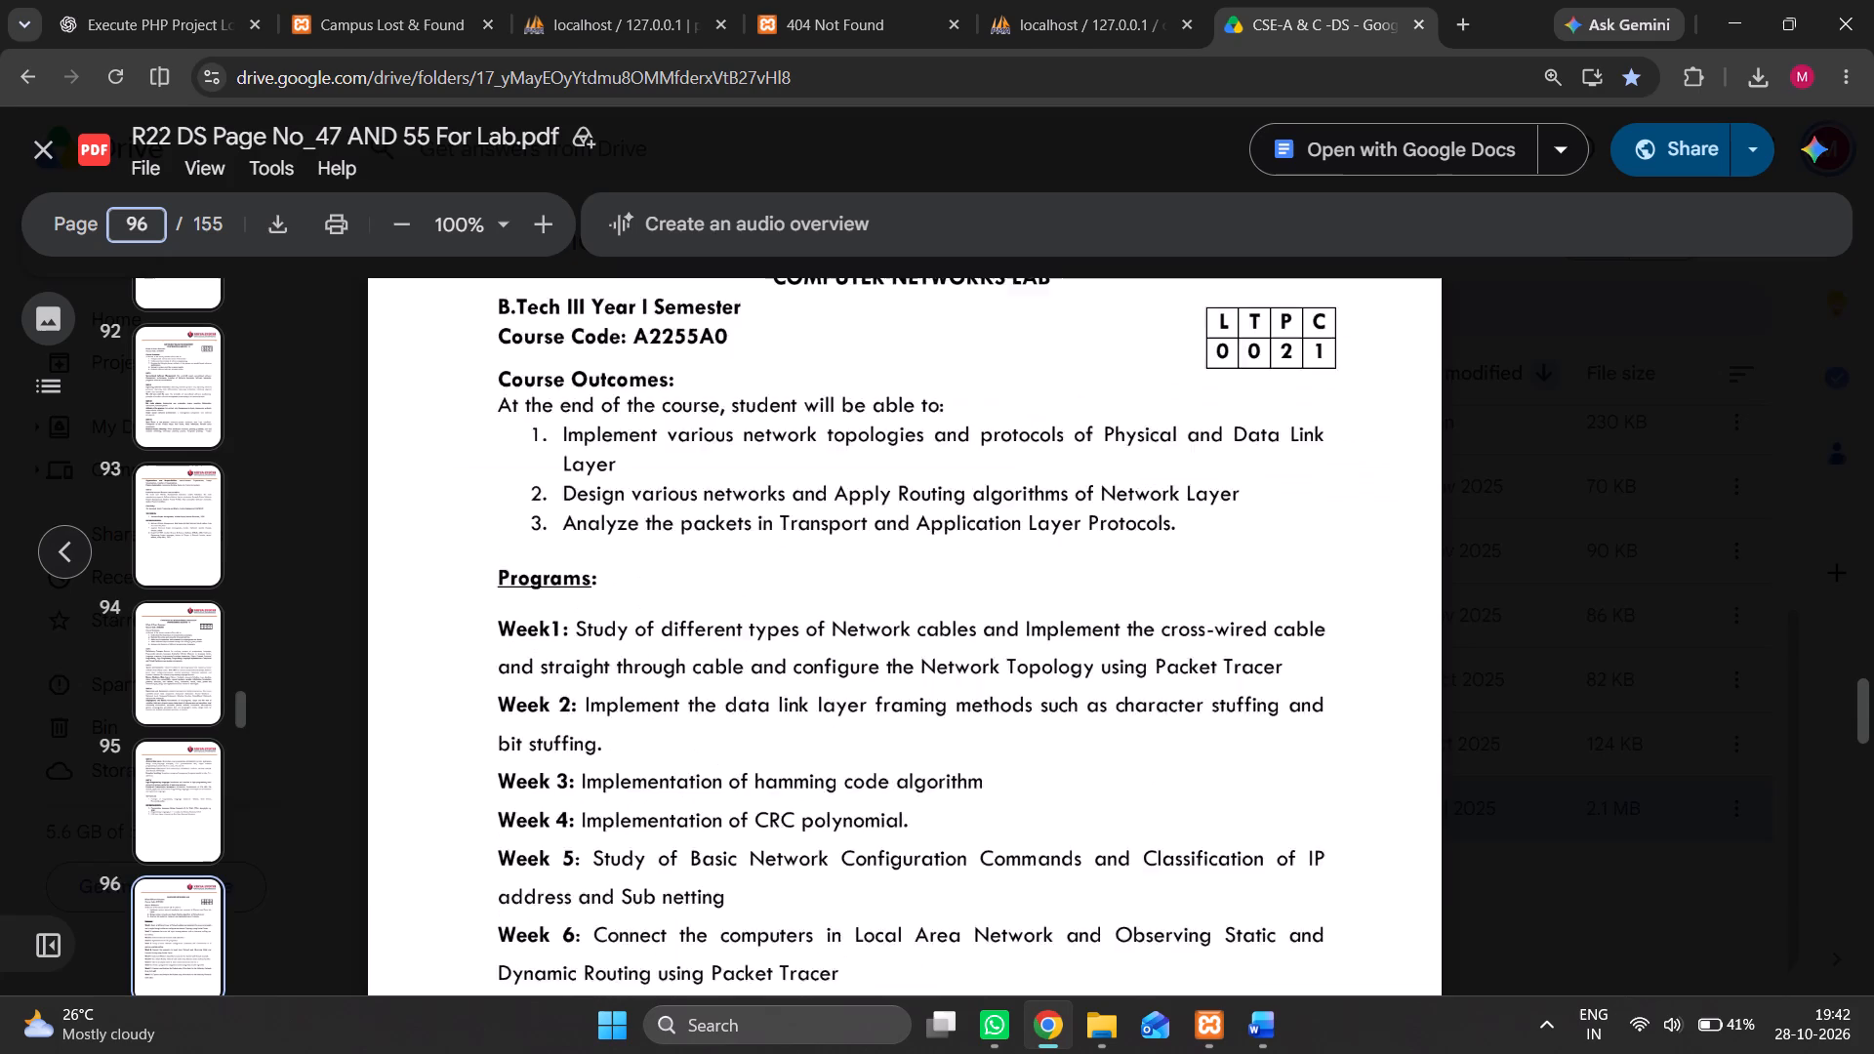
scroll(897, 585, down, 14)
scroll(893, 577, up, 6)
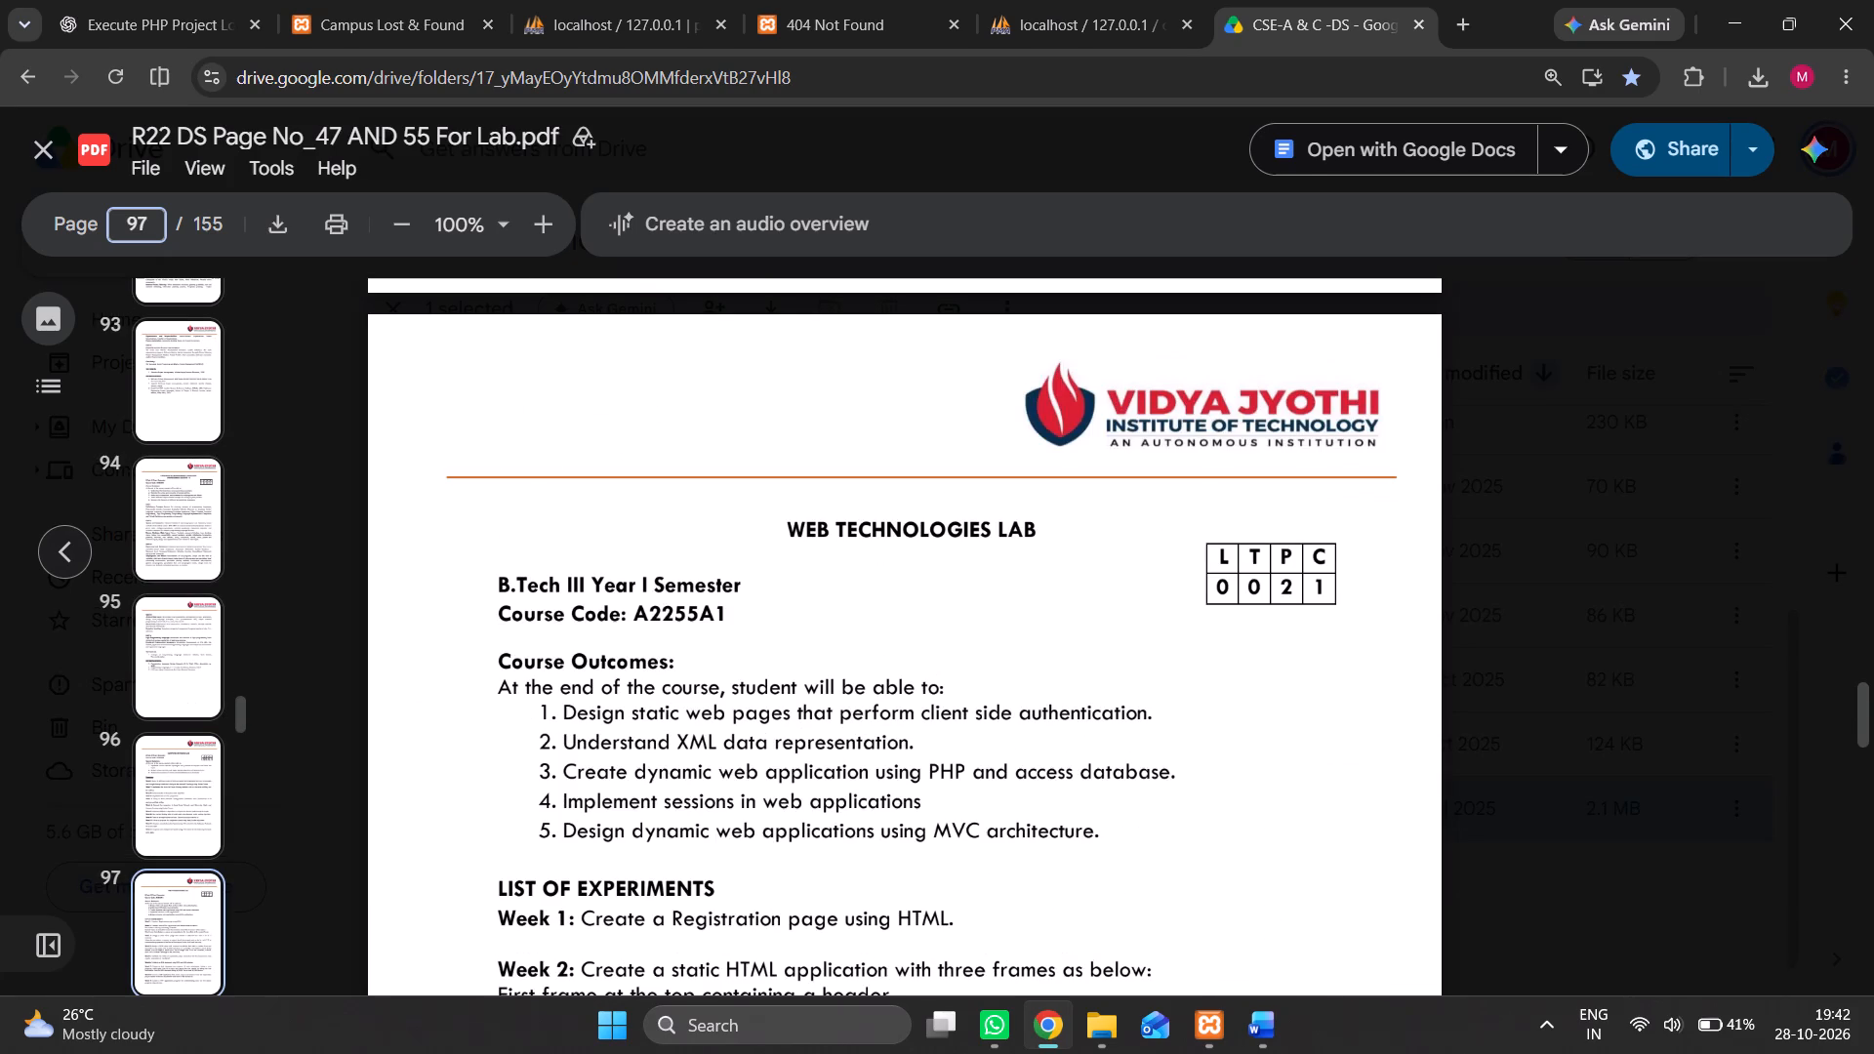
drag(992, 534, 749, 534)
key(ctrl+c)
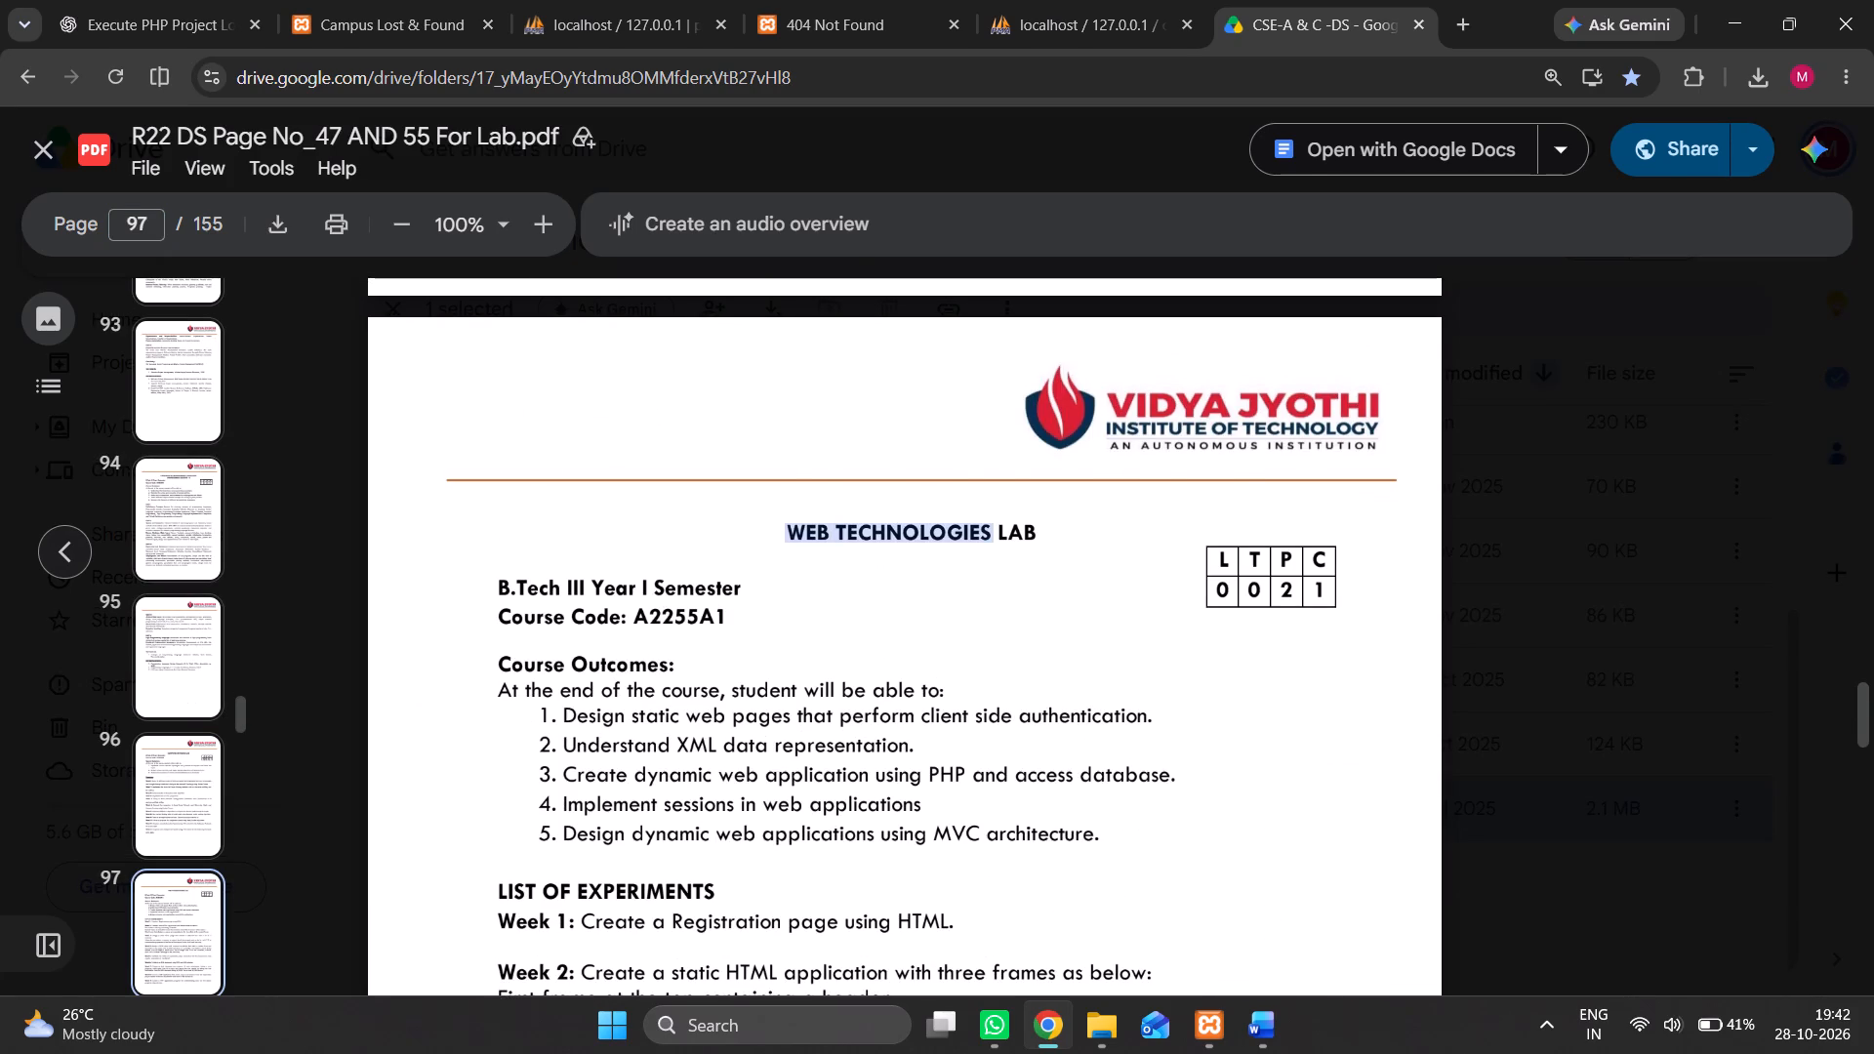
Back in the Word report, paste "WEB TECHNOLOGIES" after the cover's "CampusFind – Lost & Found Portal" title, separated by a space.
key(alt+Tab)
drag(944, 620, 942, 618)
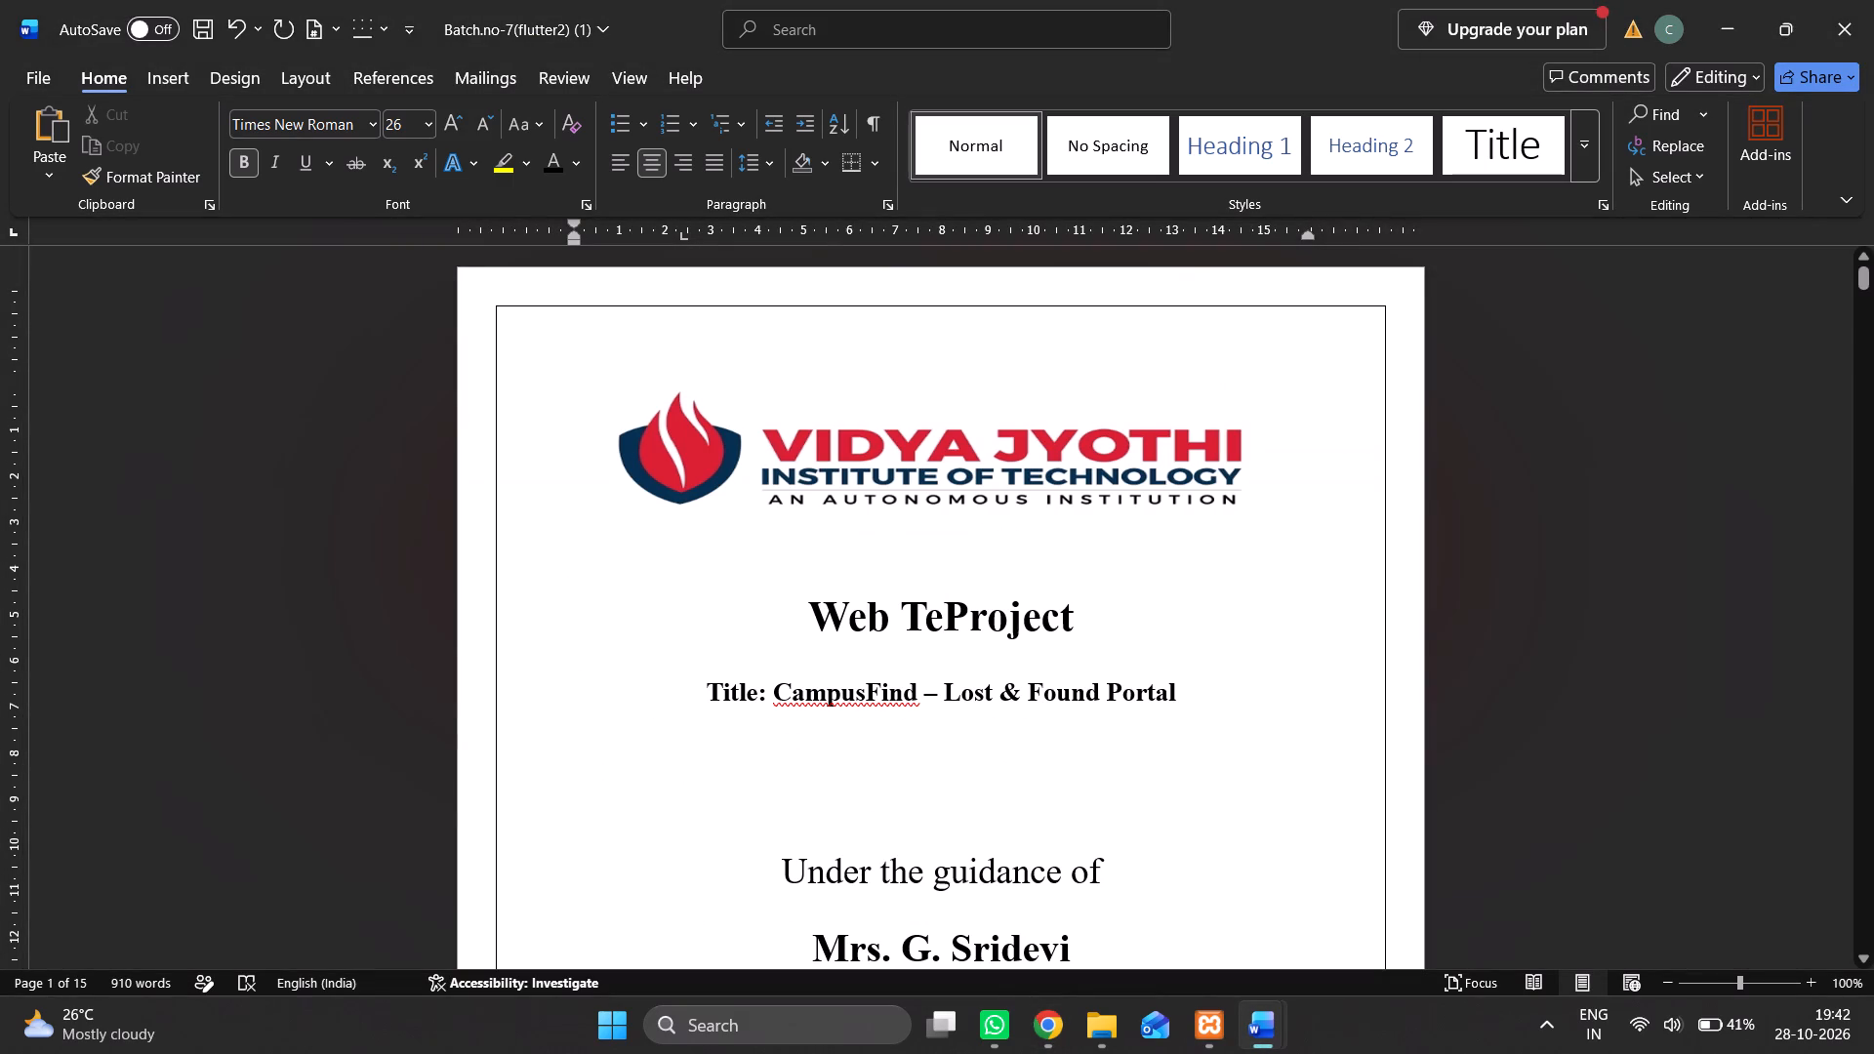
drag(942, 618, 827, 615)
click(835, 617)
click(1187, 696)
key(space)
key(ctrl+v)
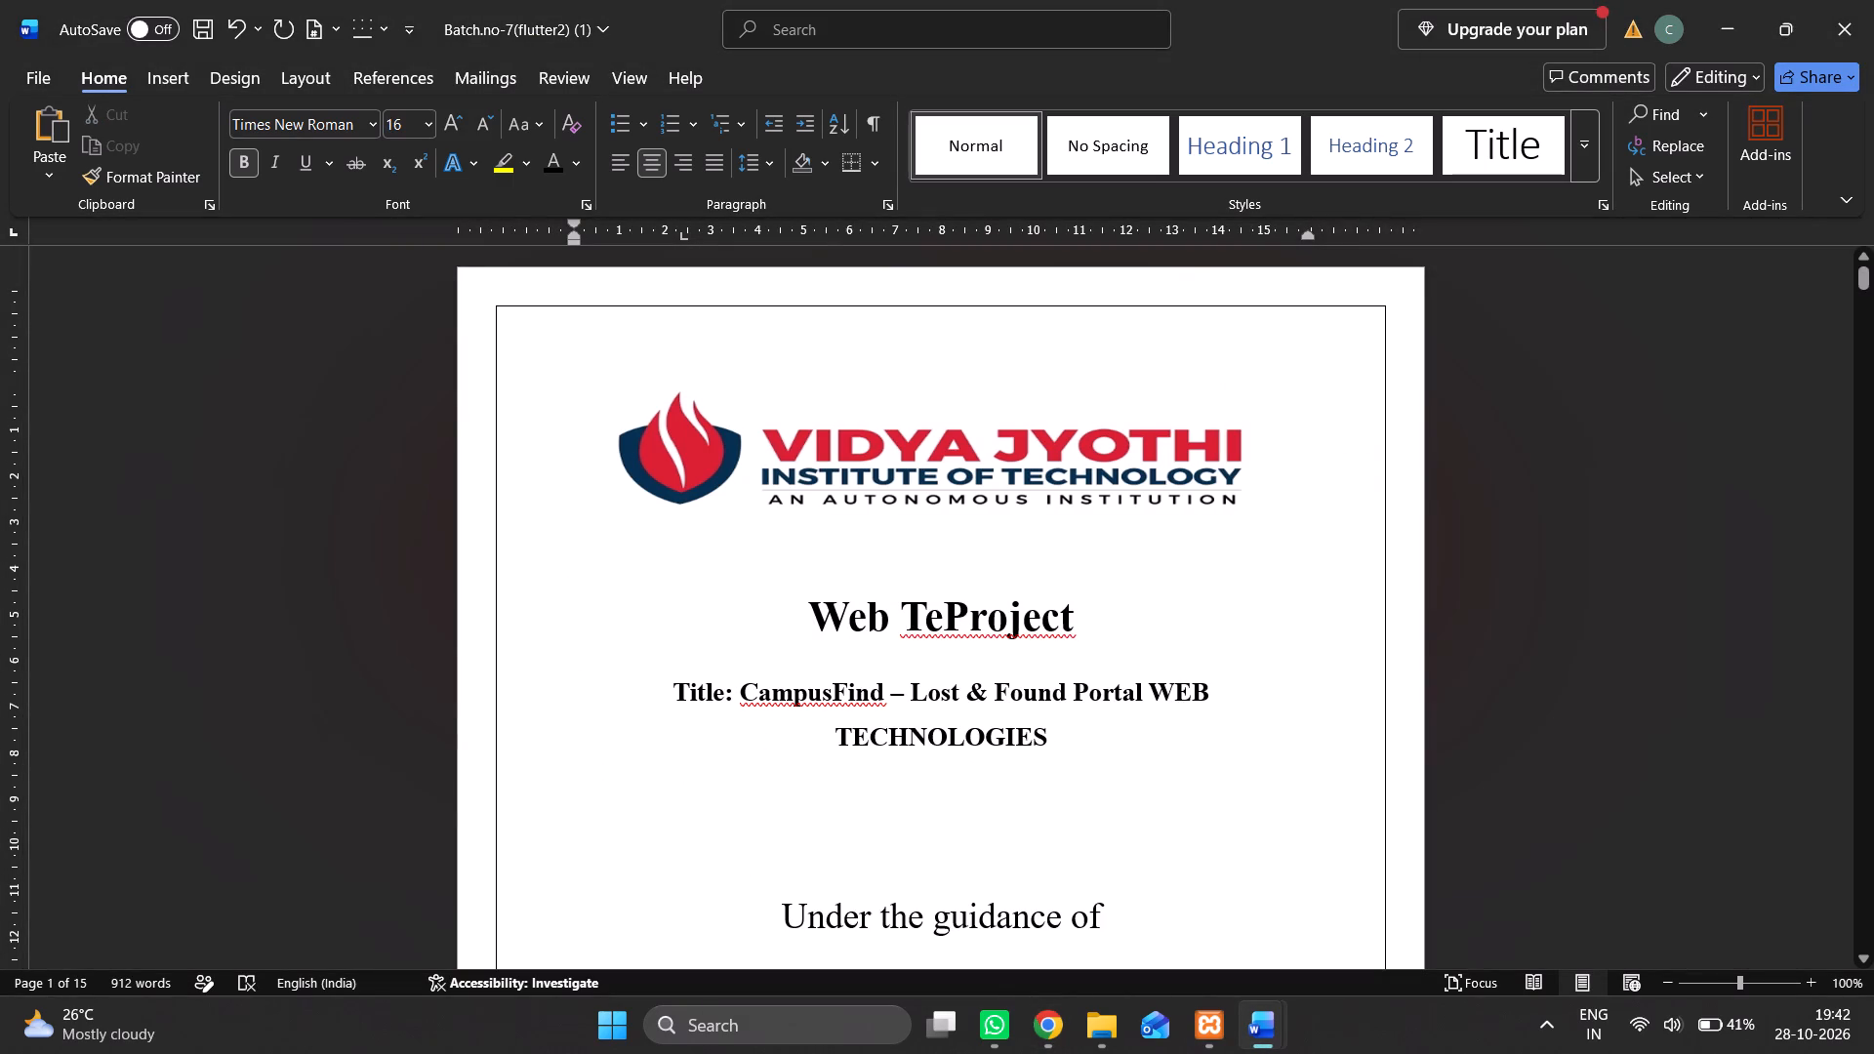
Complete the cover heading so it reads "Web Technologies Project".
click(943, 629)
text(ch)
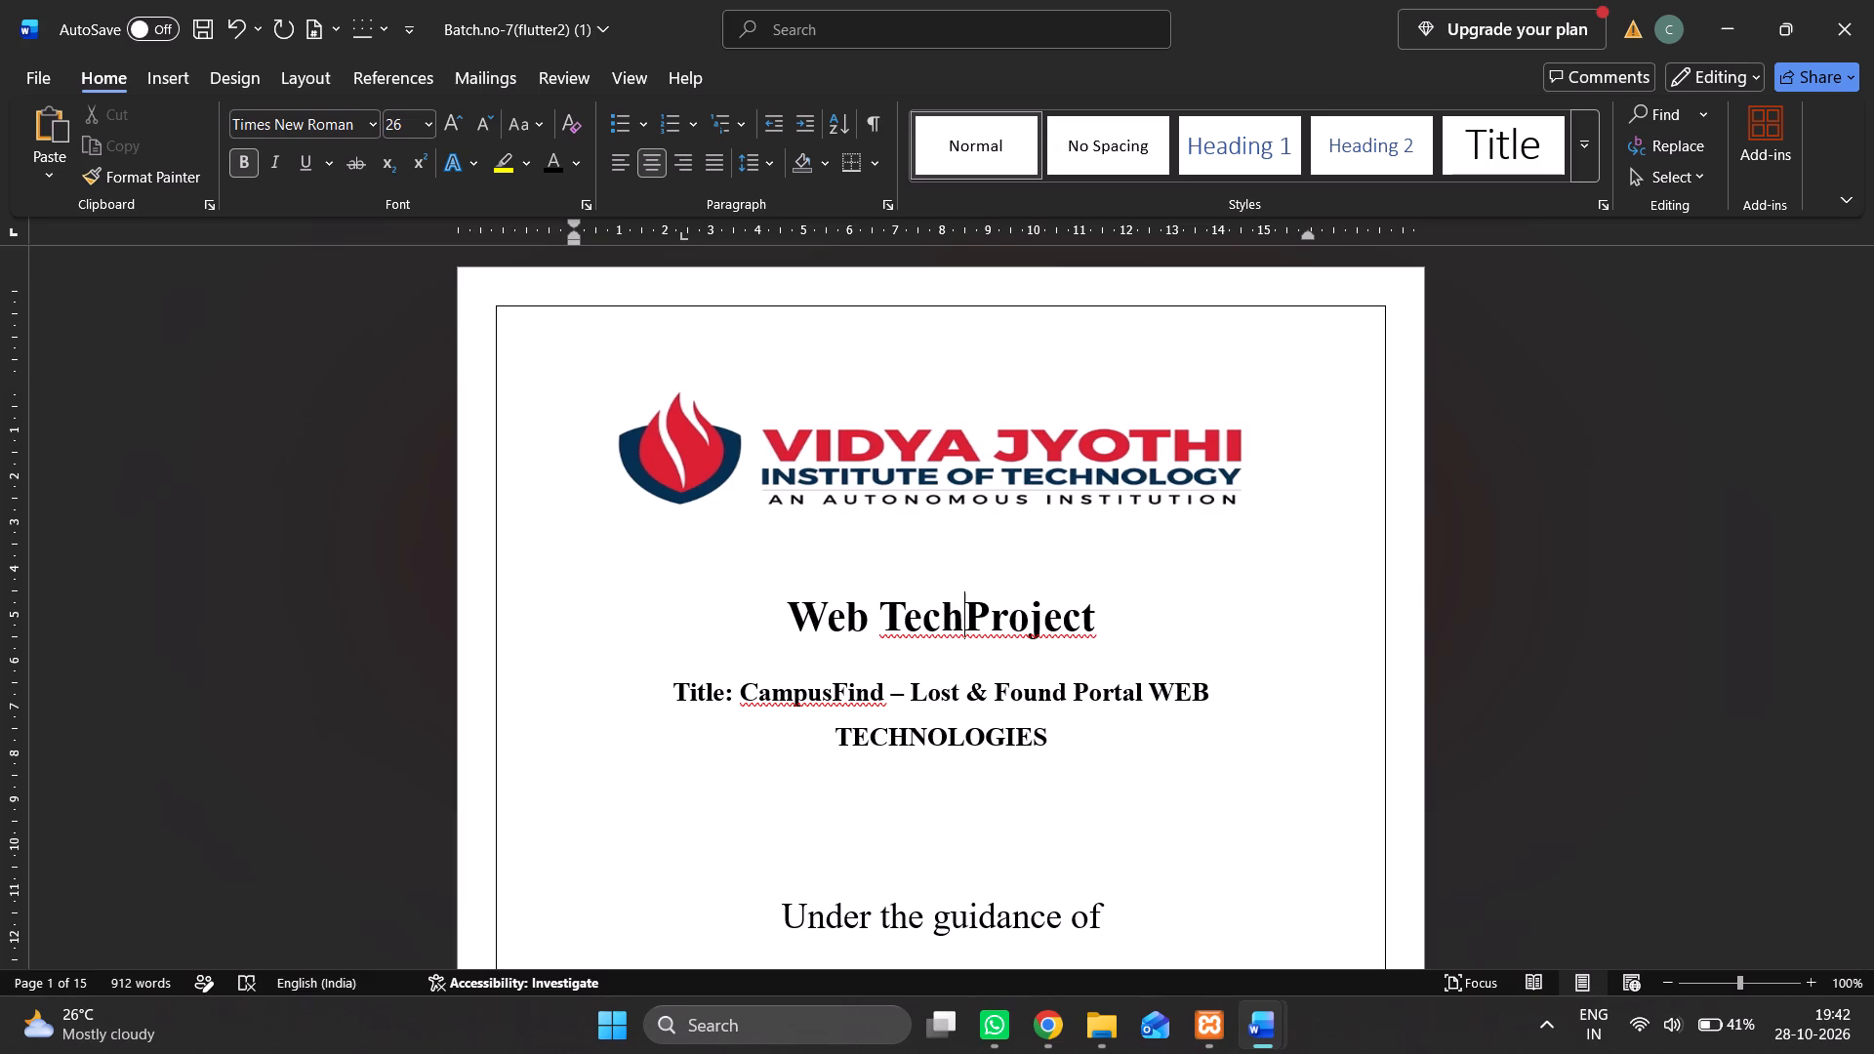
text(nolo)
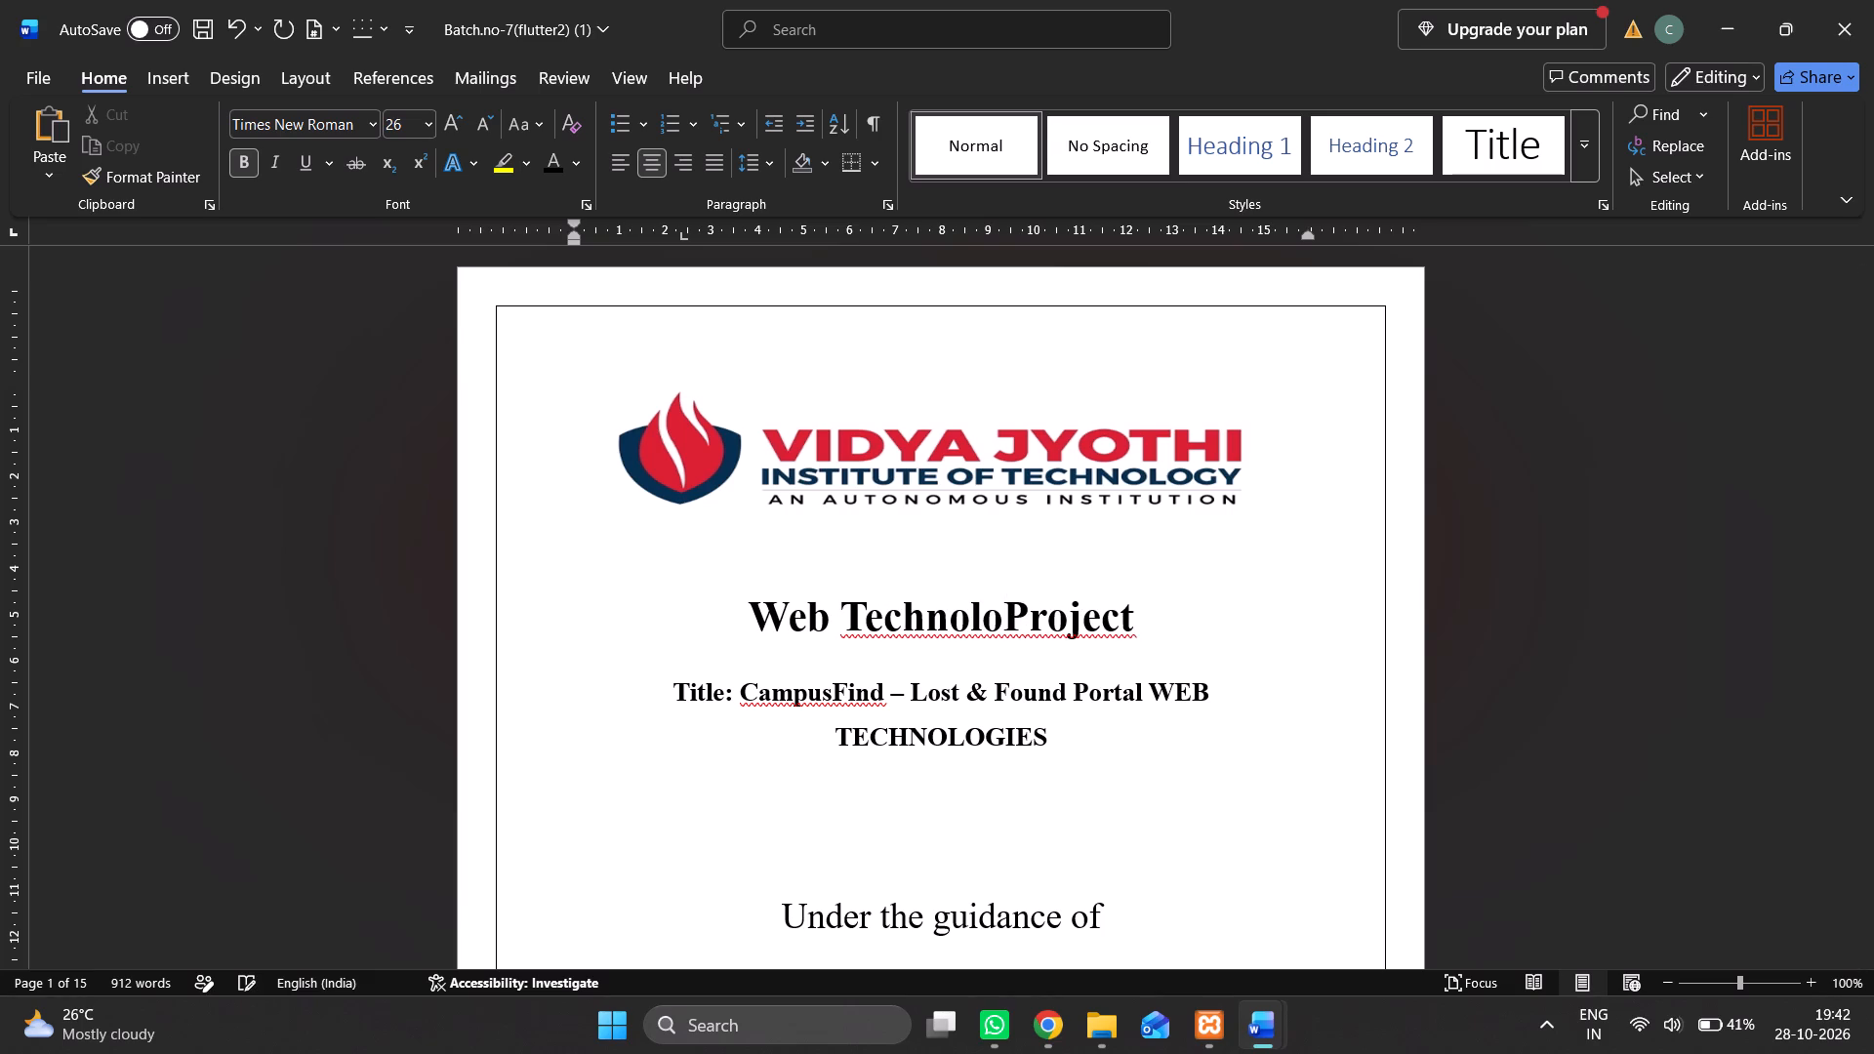
text(gies)
key(space)
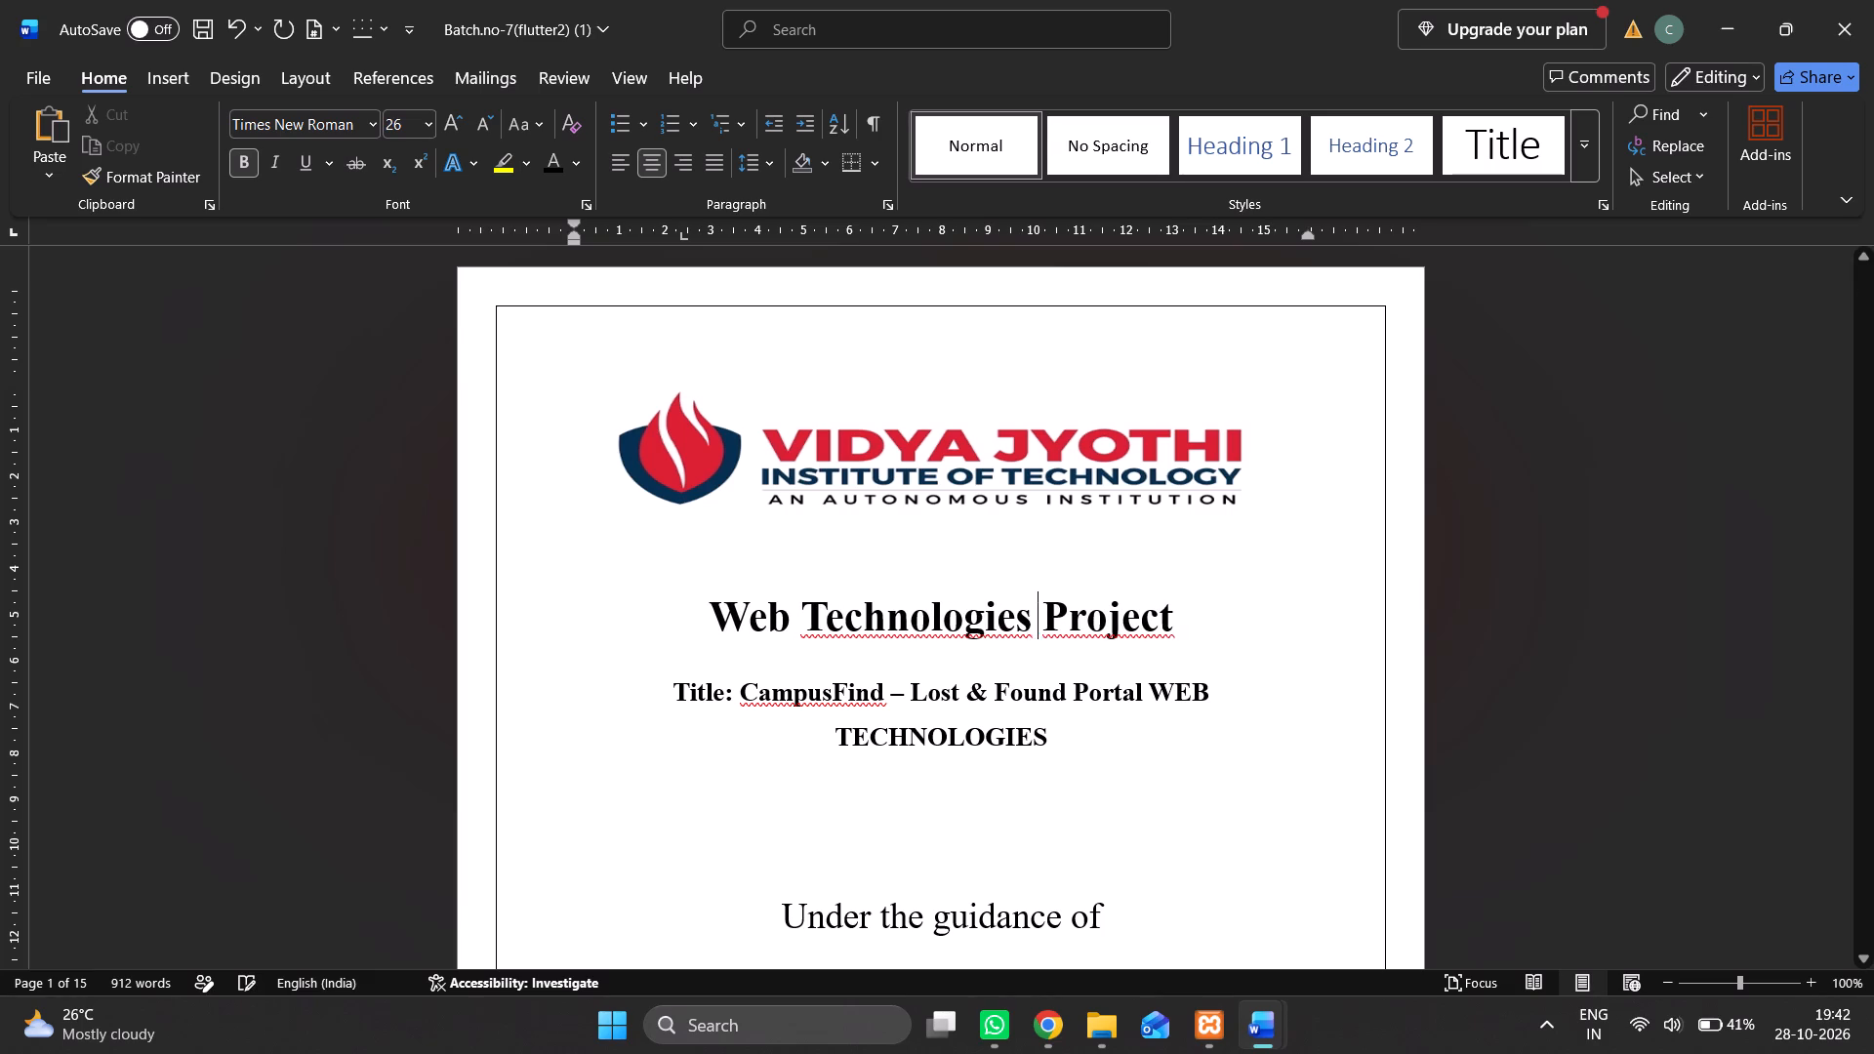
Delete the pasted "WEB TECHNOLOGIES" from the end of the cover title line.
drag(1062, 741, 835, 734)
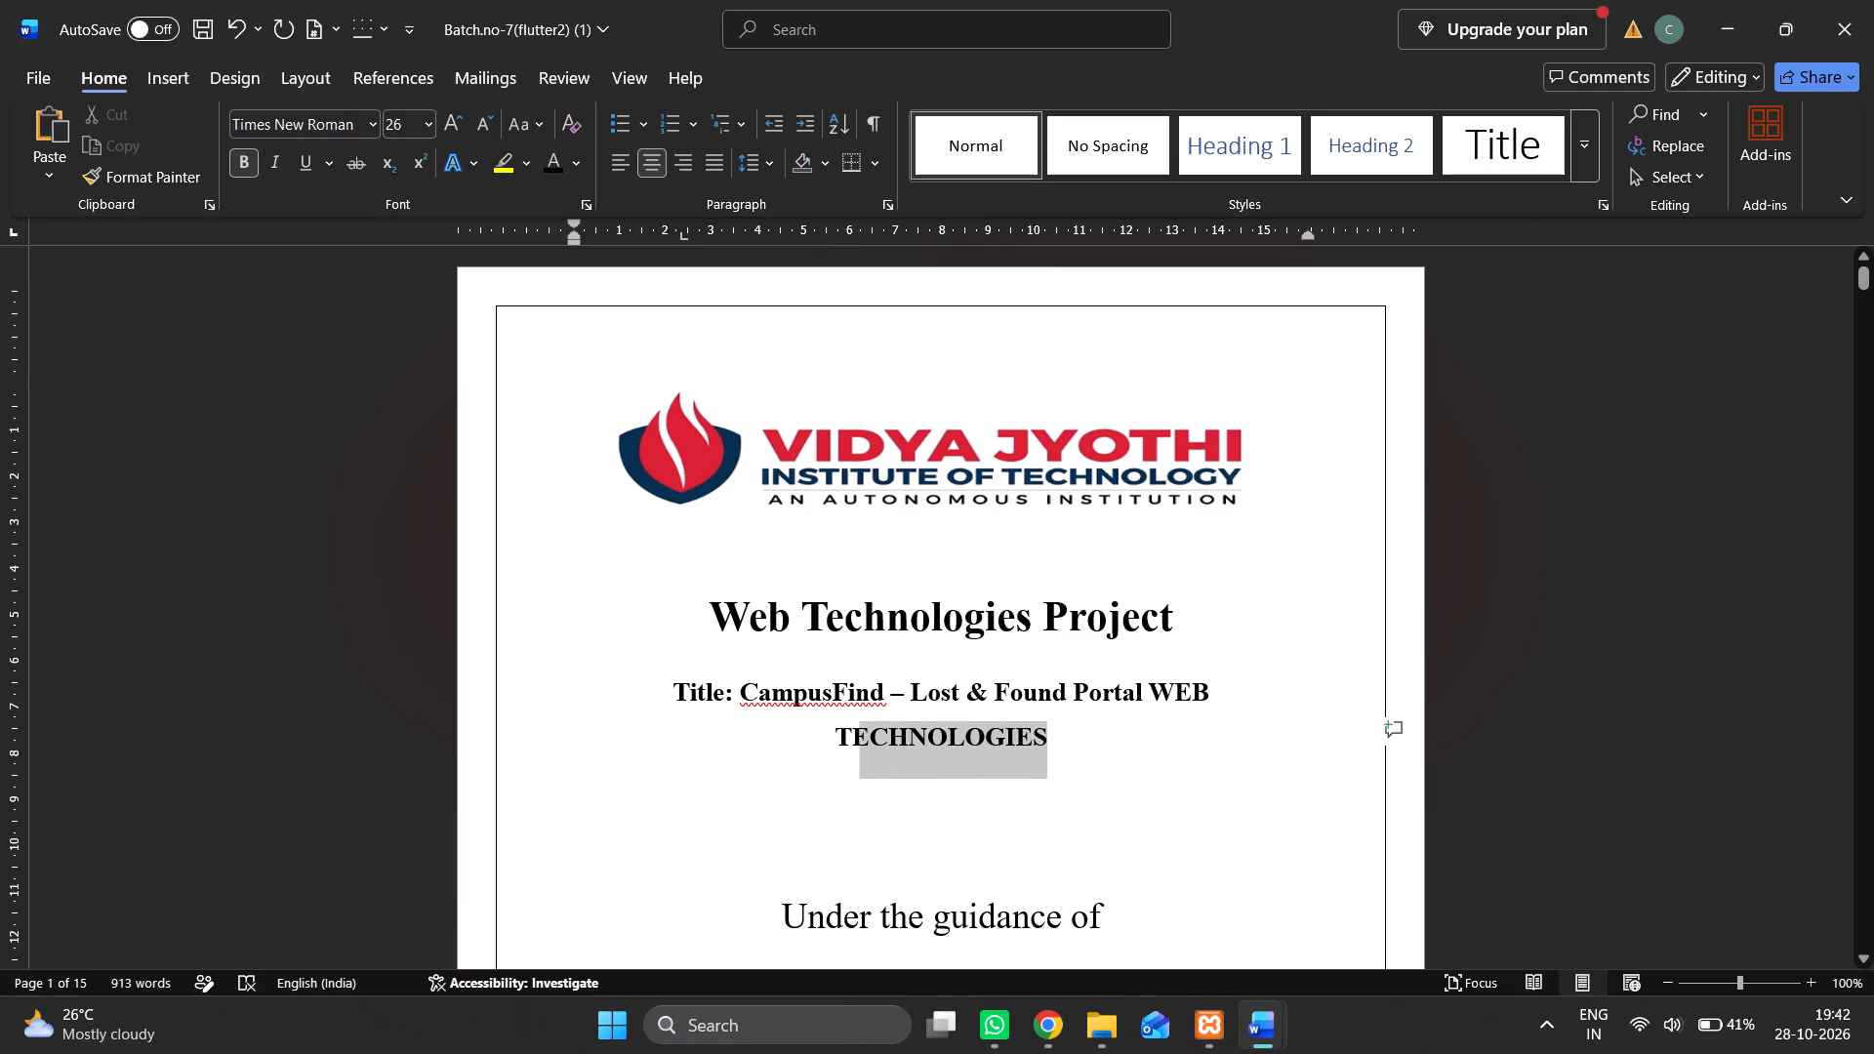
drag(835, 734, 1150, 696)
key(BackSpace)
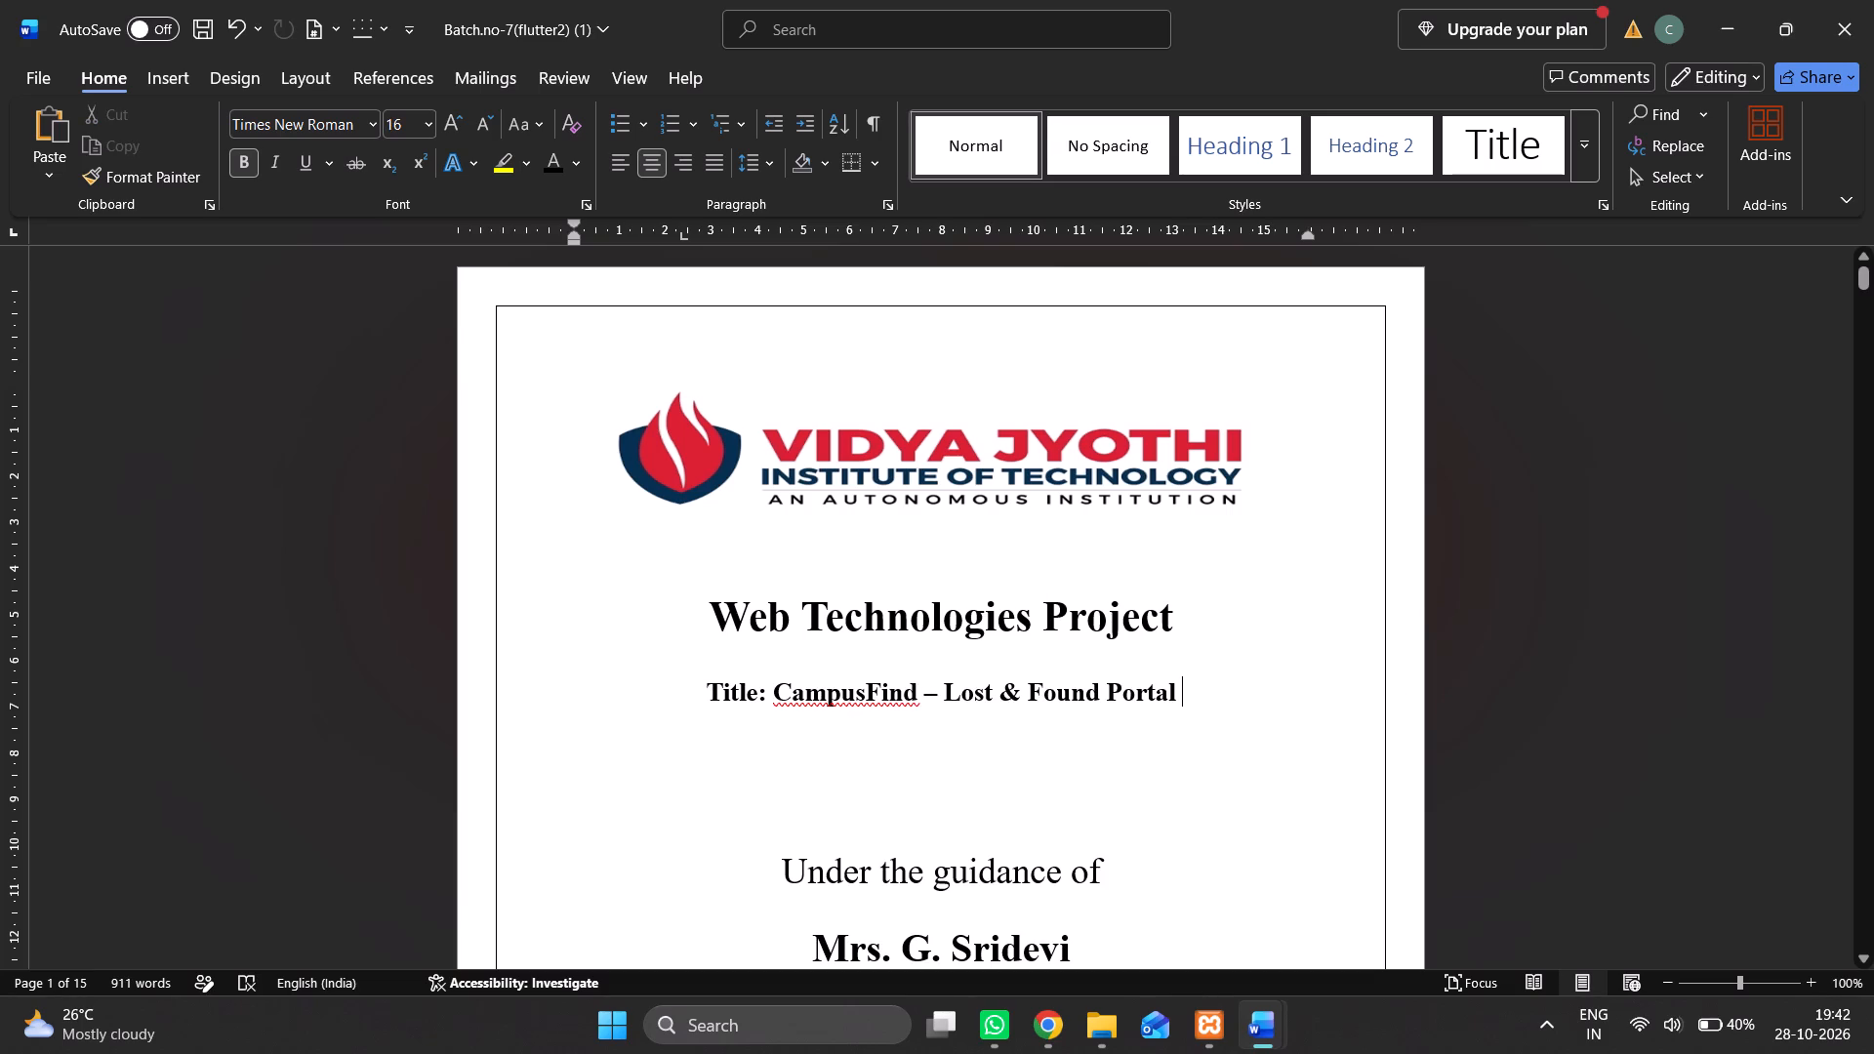
Insert an empty line between the "Web Technologies Project" heading and the title line on the cover.
scroll(1189, 826, down, 5)
scroll(1170, 806, up, 8)
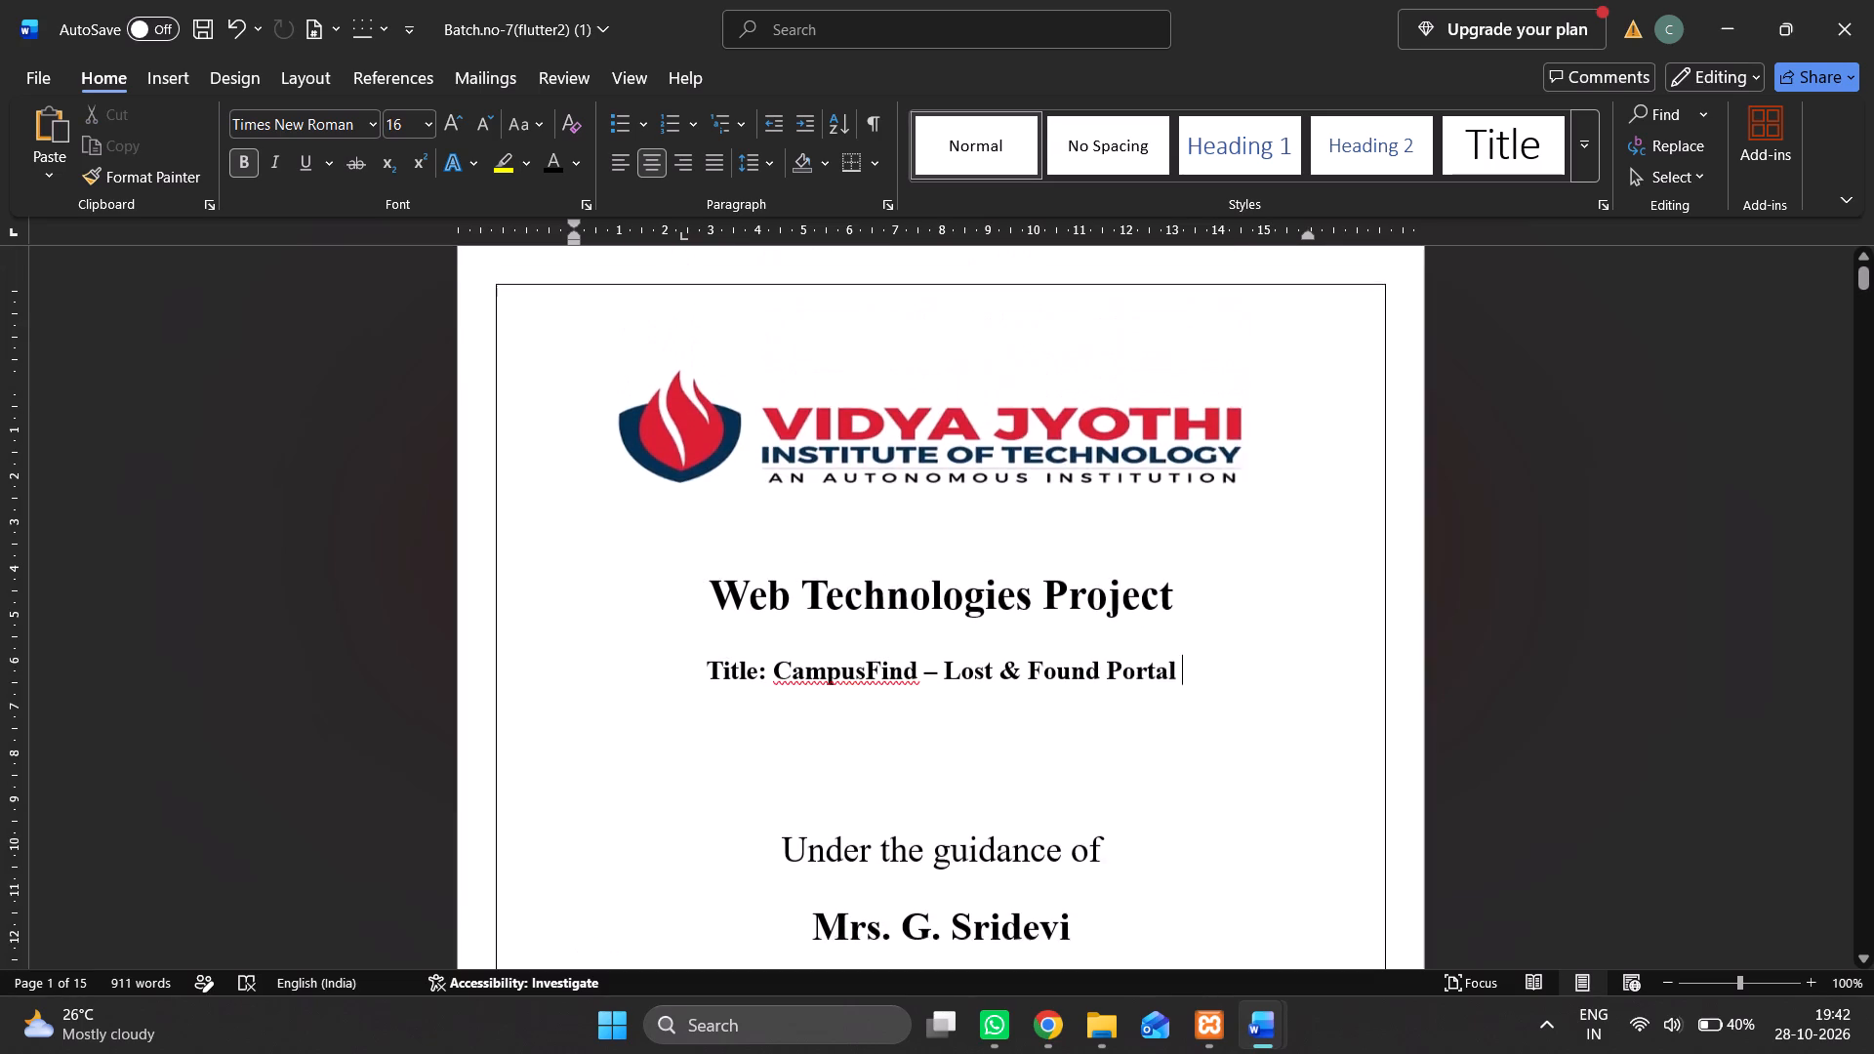
click(926, 821)
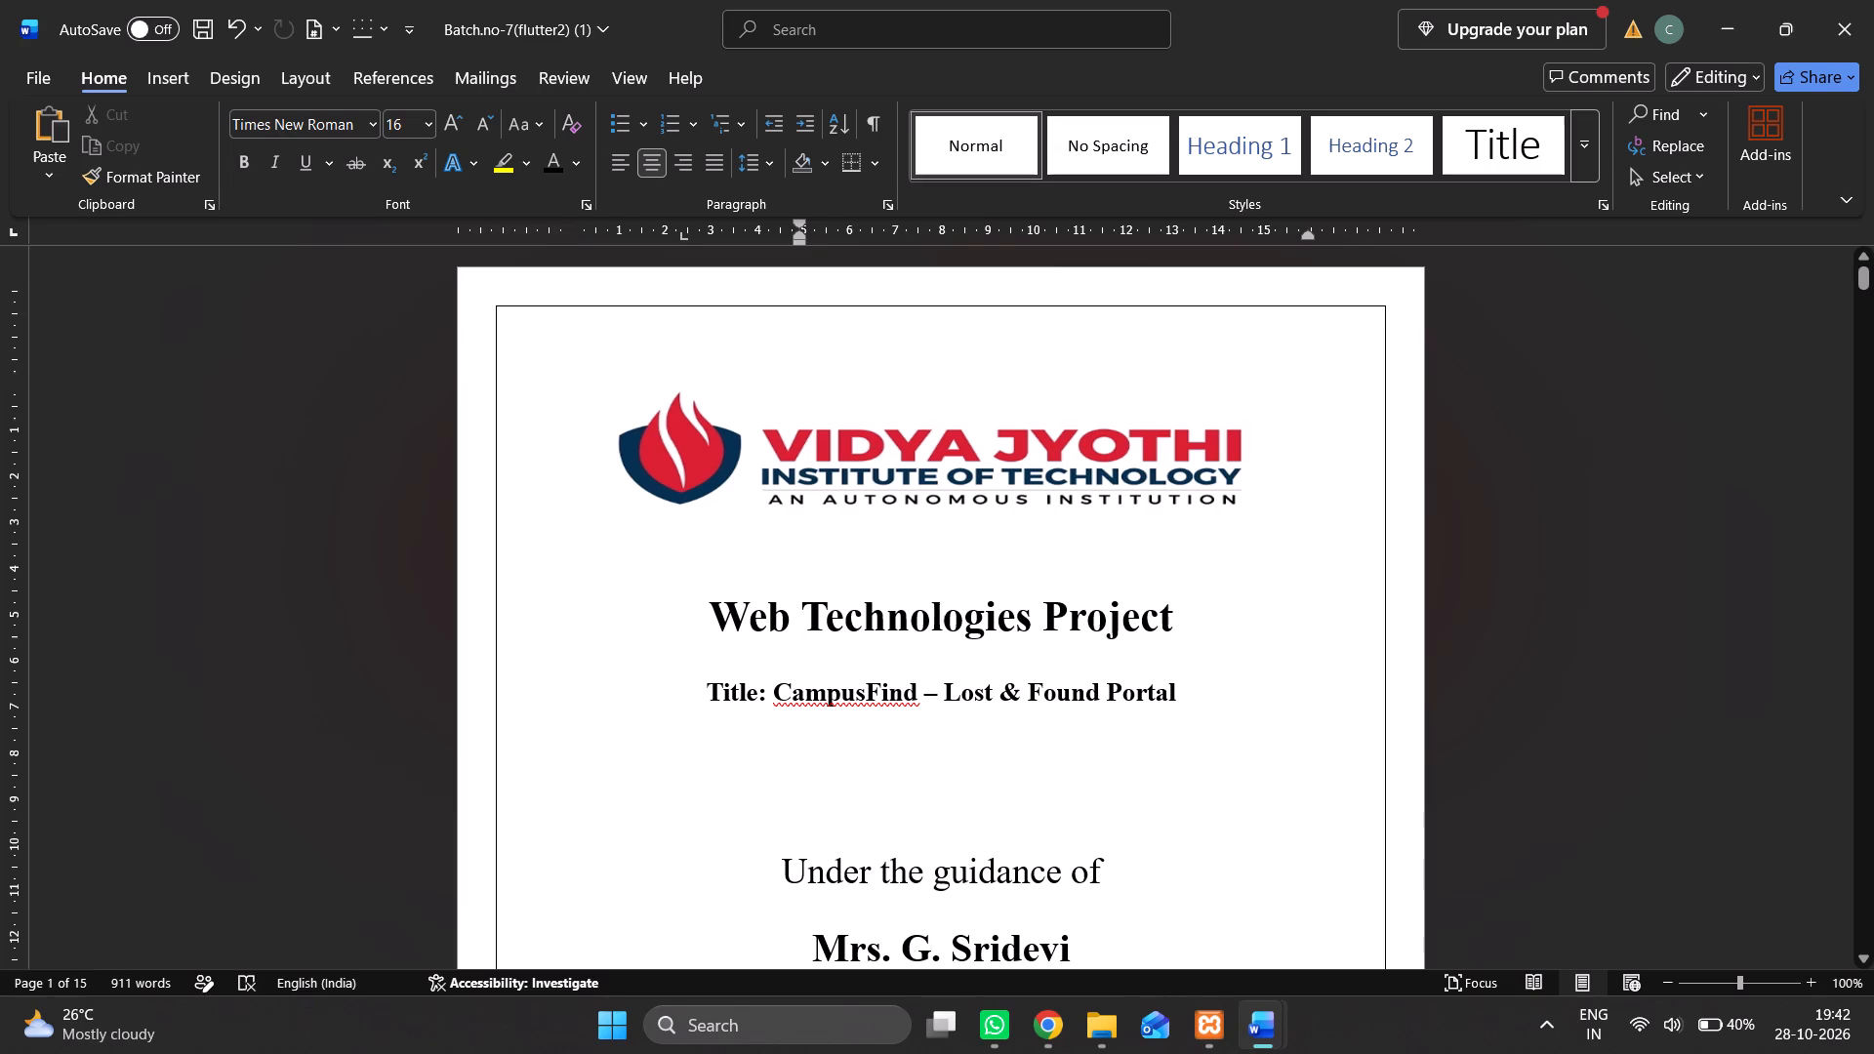
click(1200, 623)
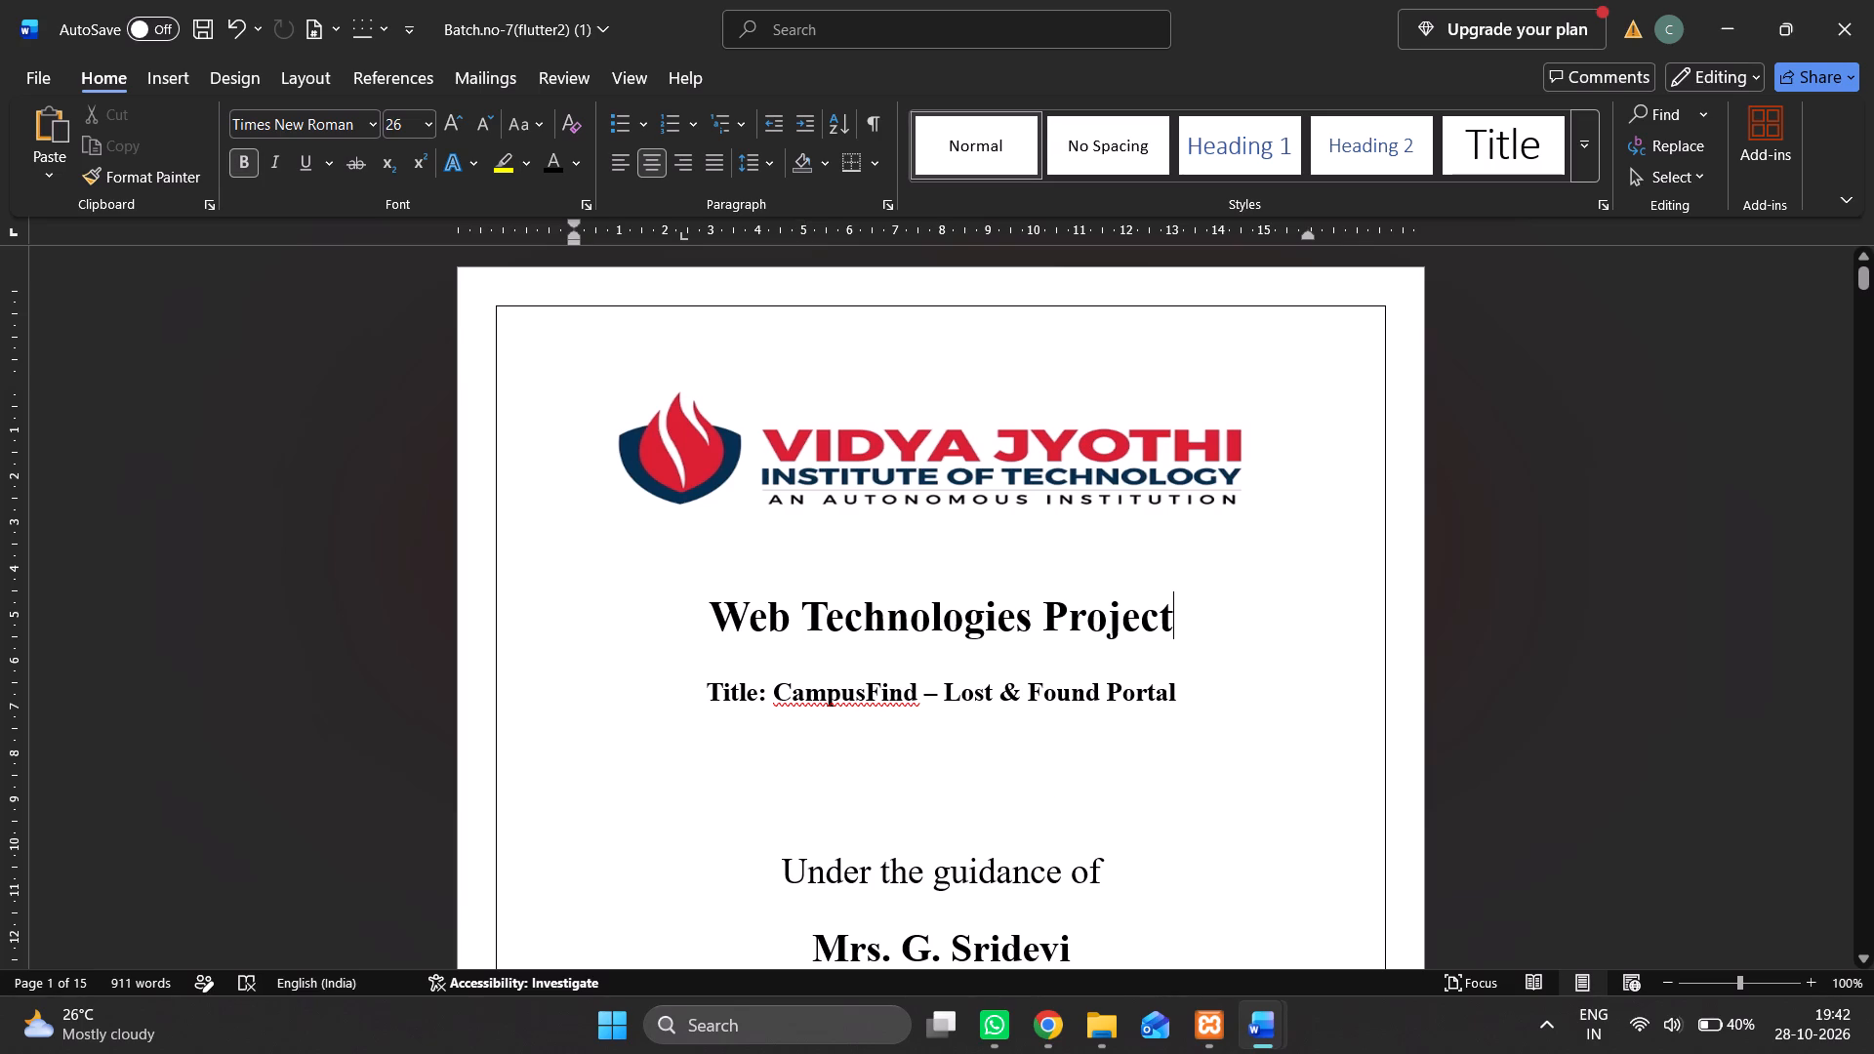
key(Return)
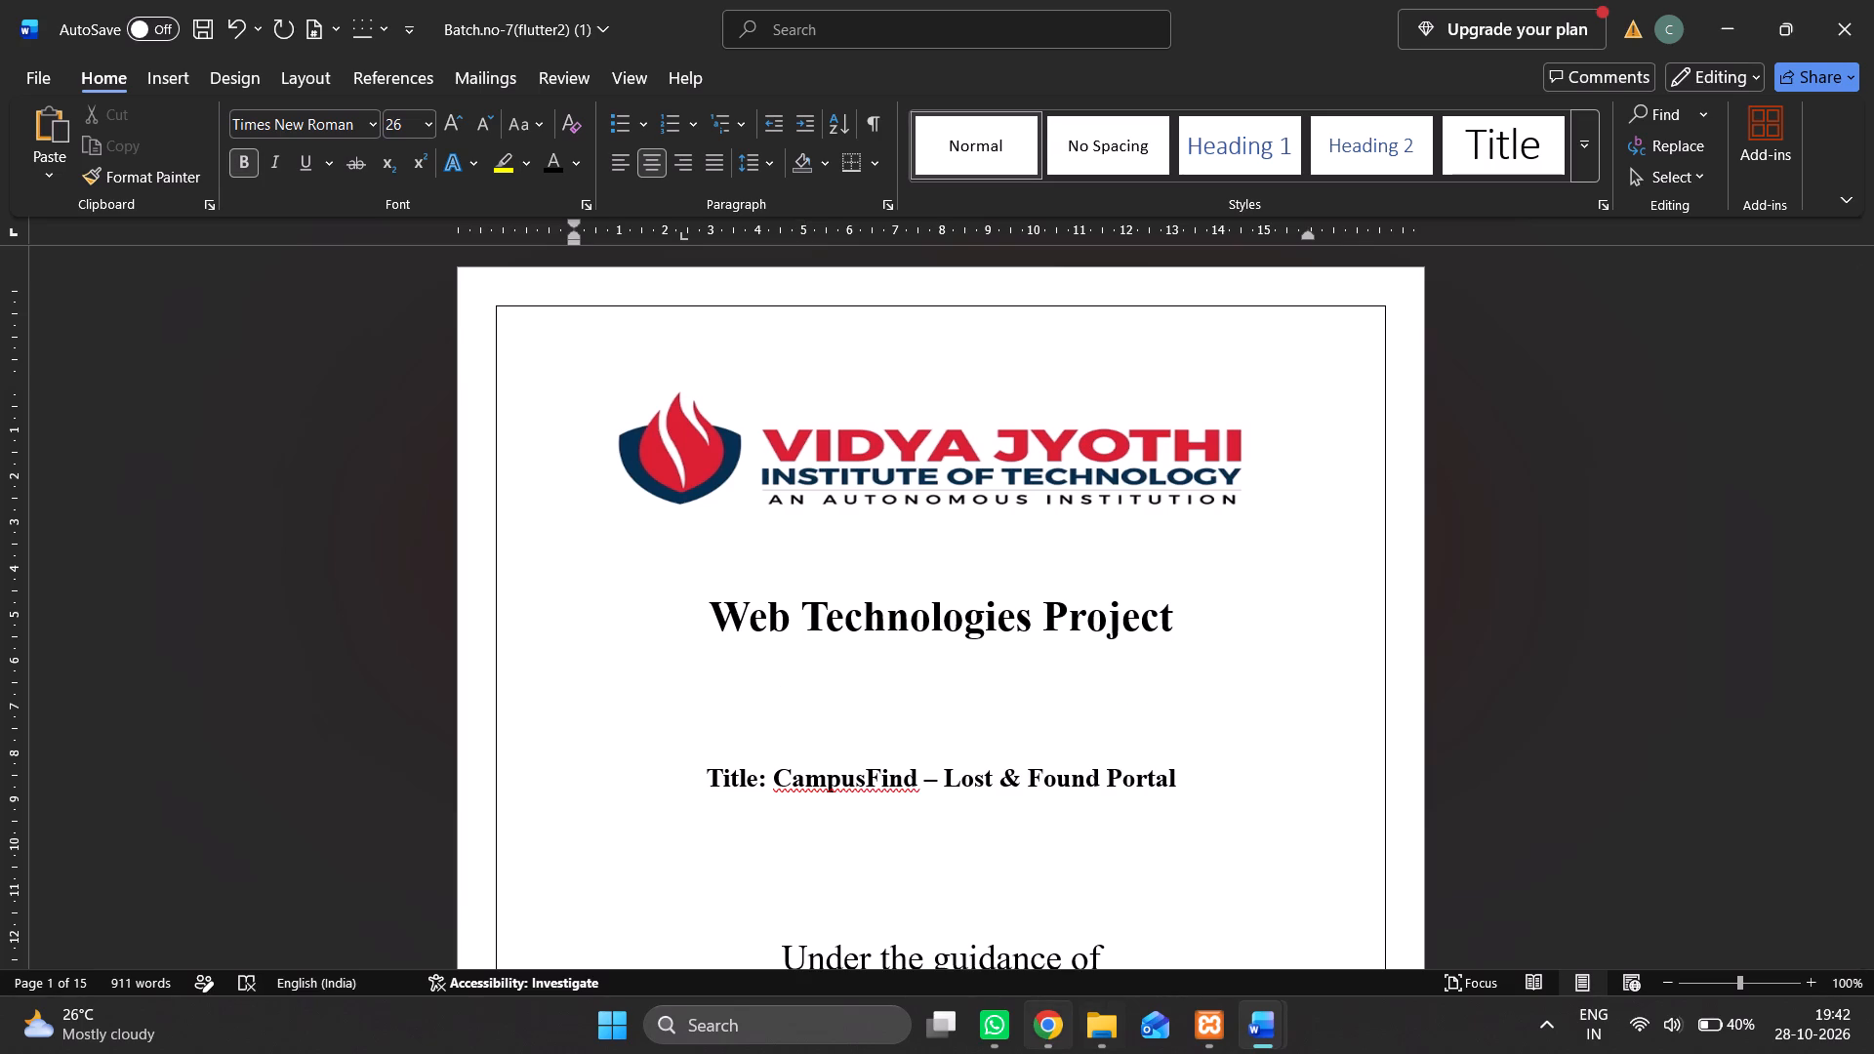
Examine the cover wording in the Flutter Project PDF from the PPTS folder in Documents and in the FML lab report template.
click(1088, 1039)
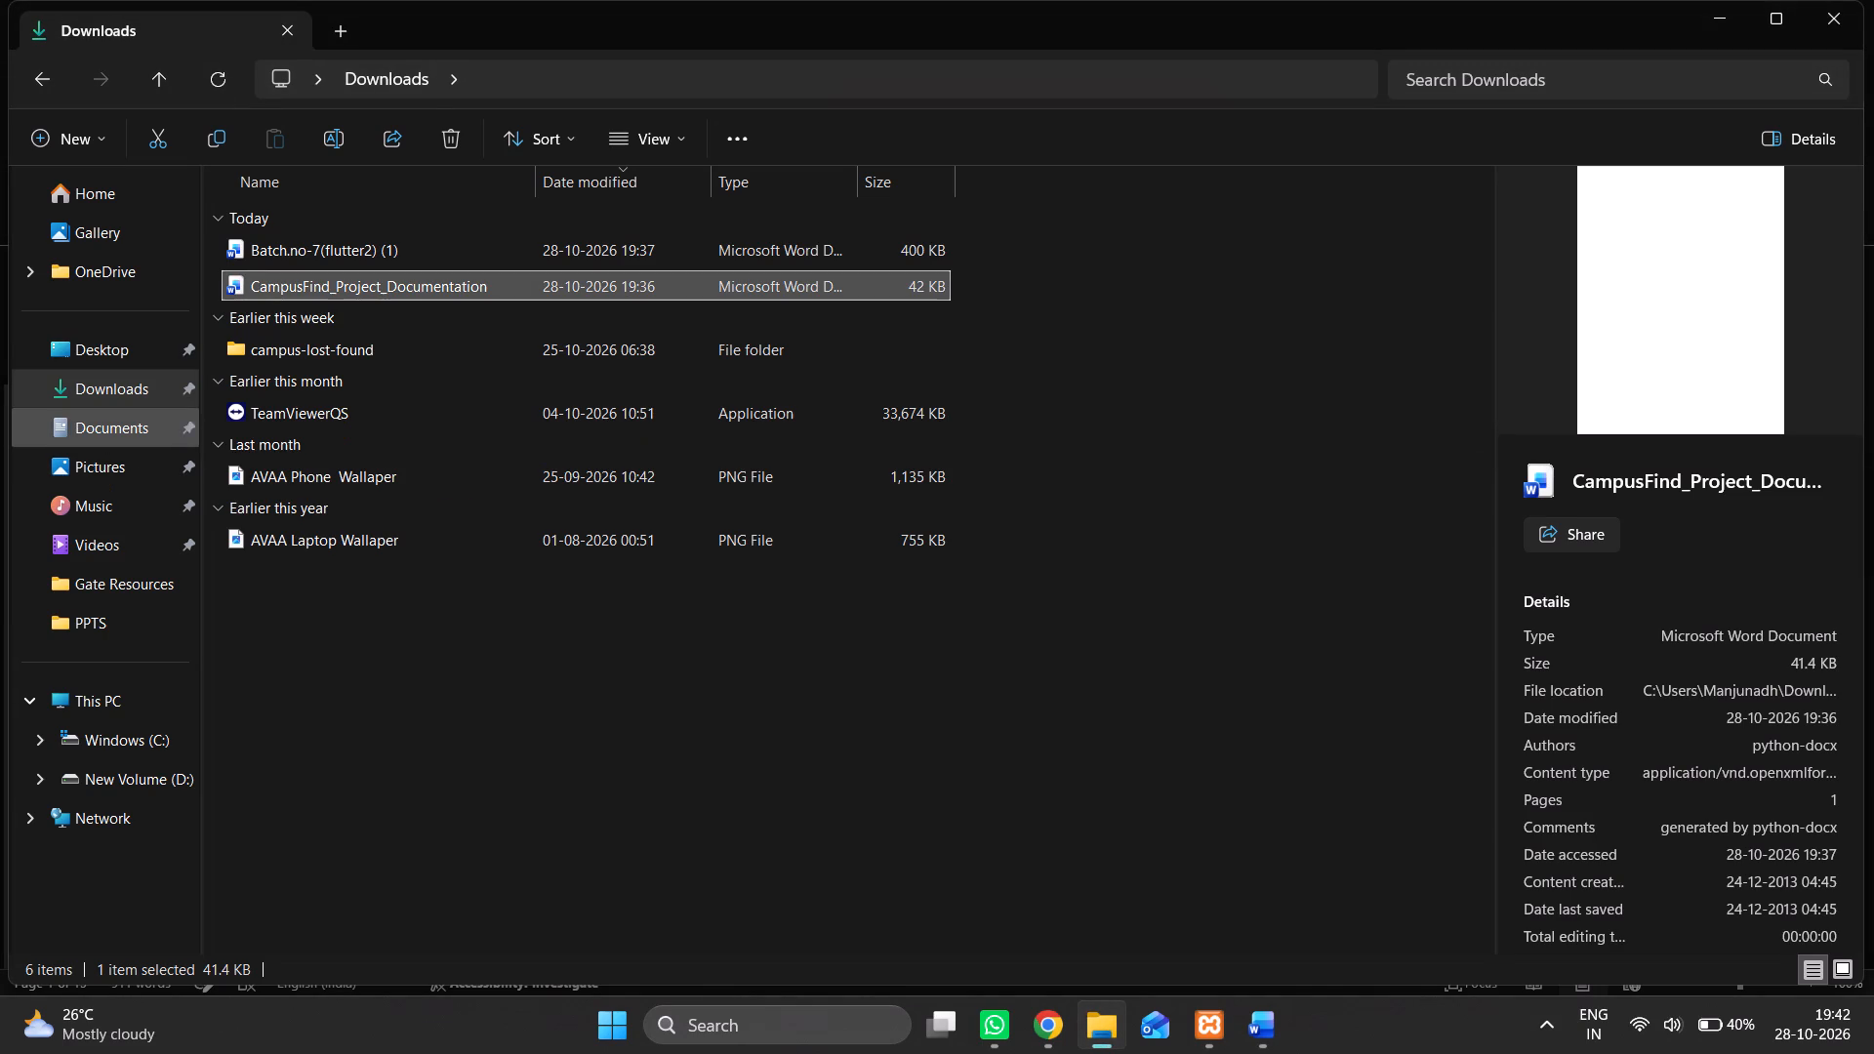
click(124, 428)
double_click(268, 334)
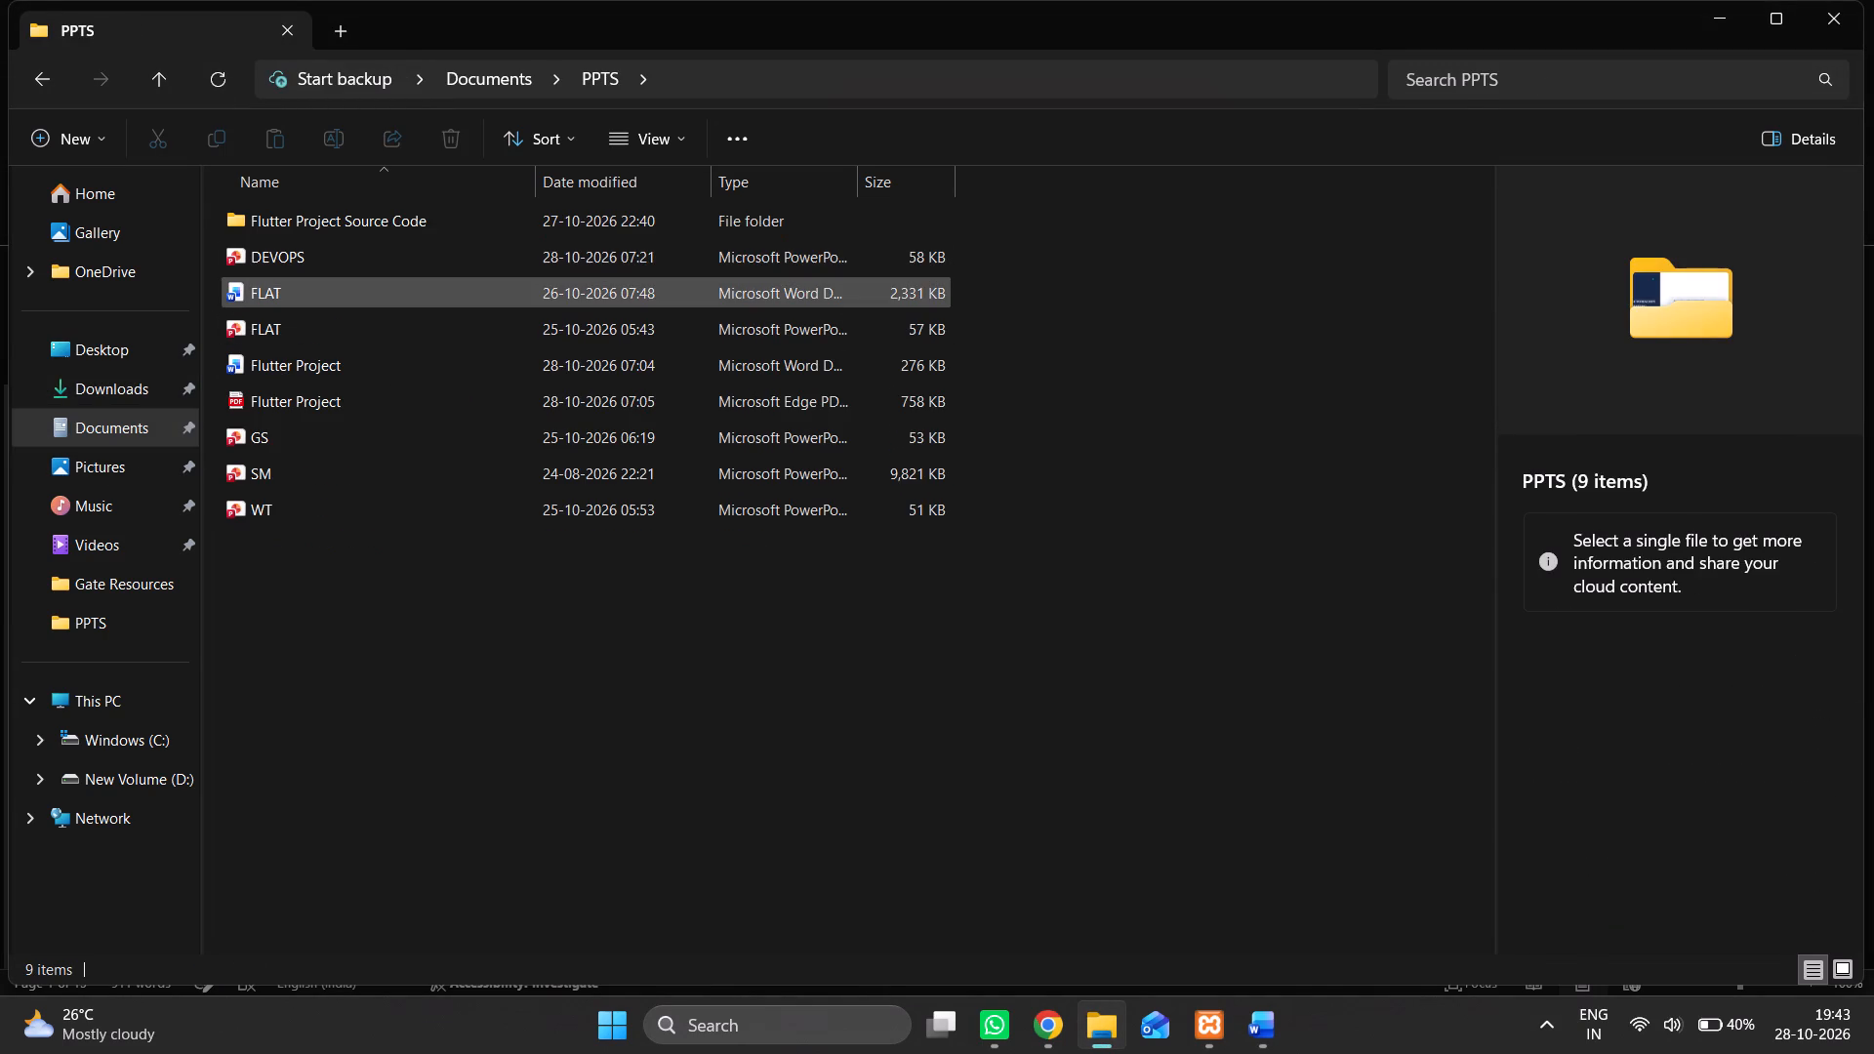
double_click(329, 399)
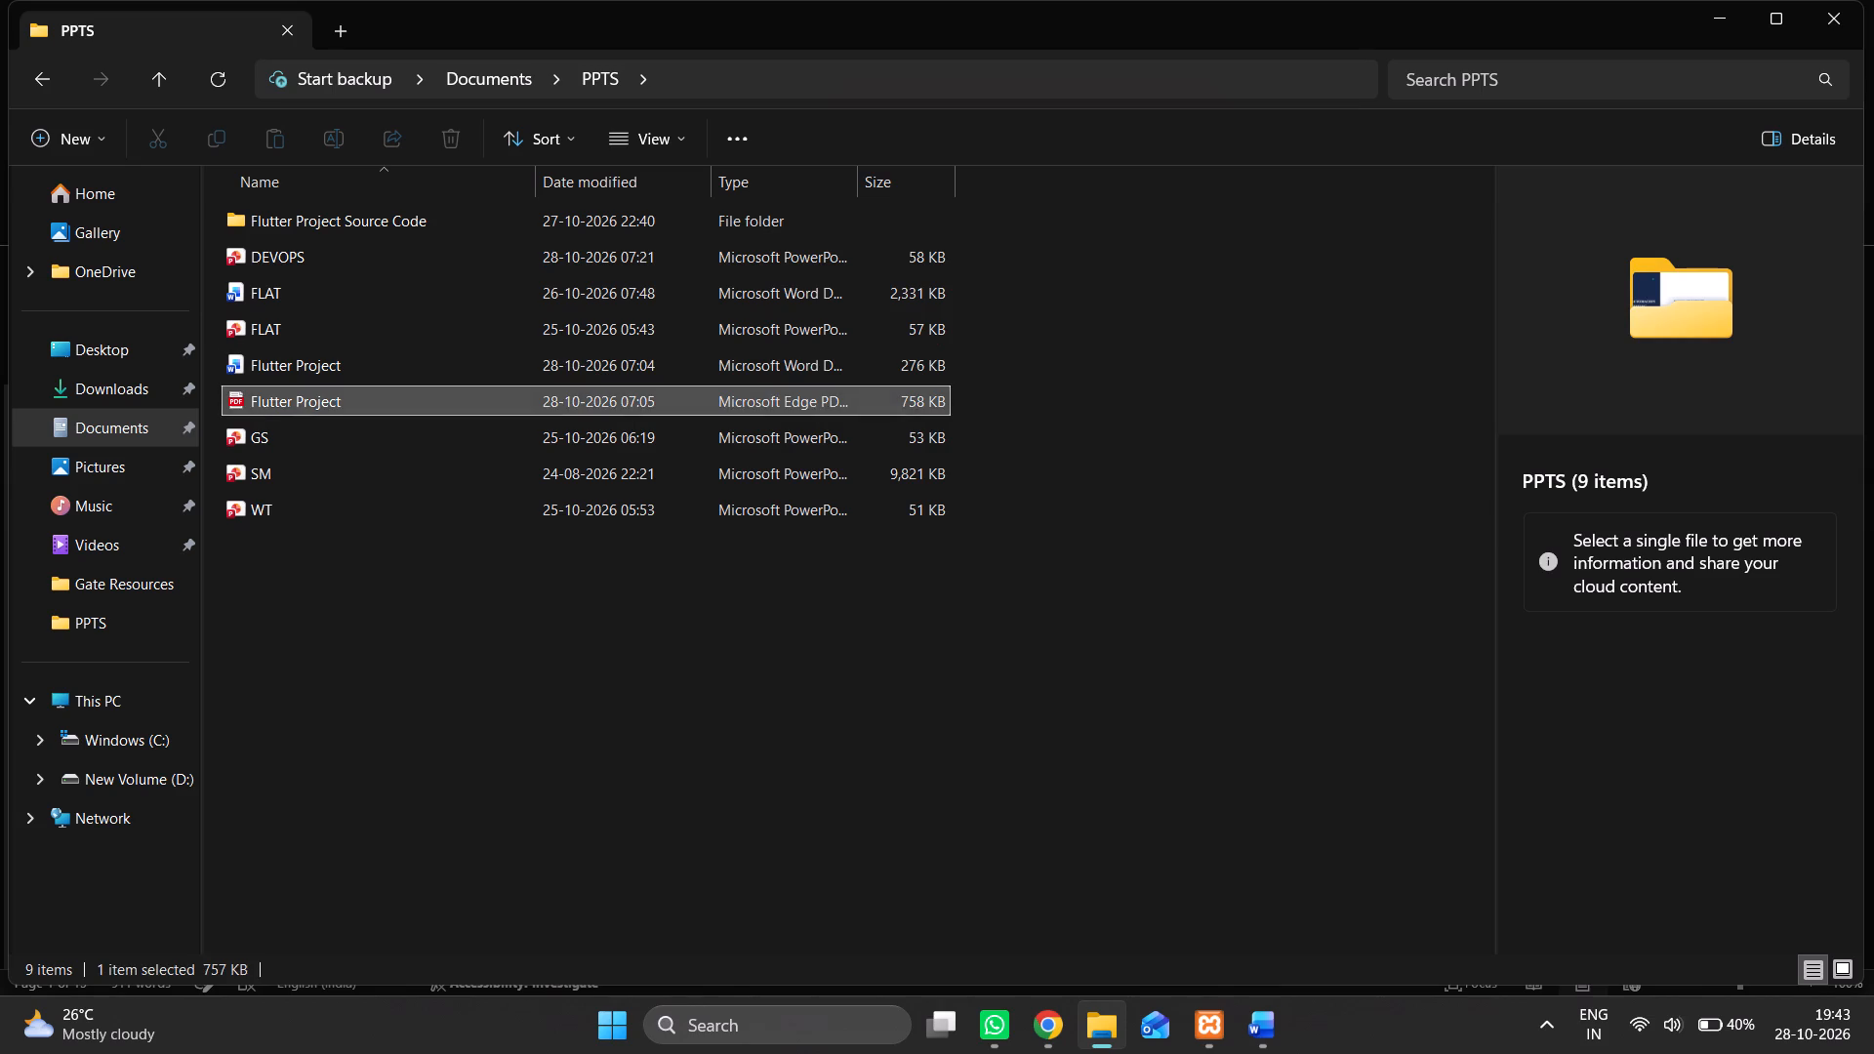
scroll(1192, 514, down, 3)
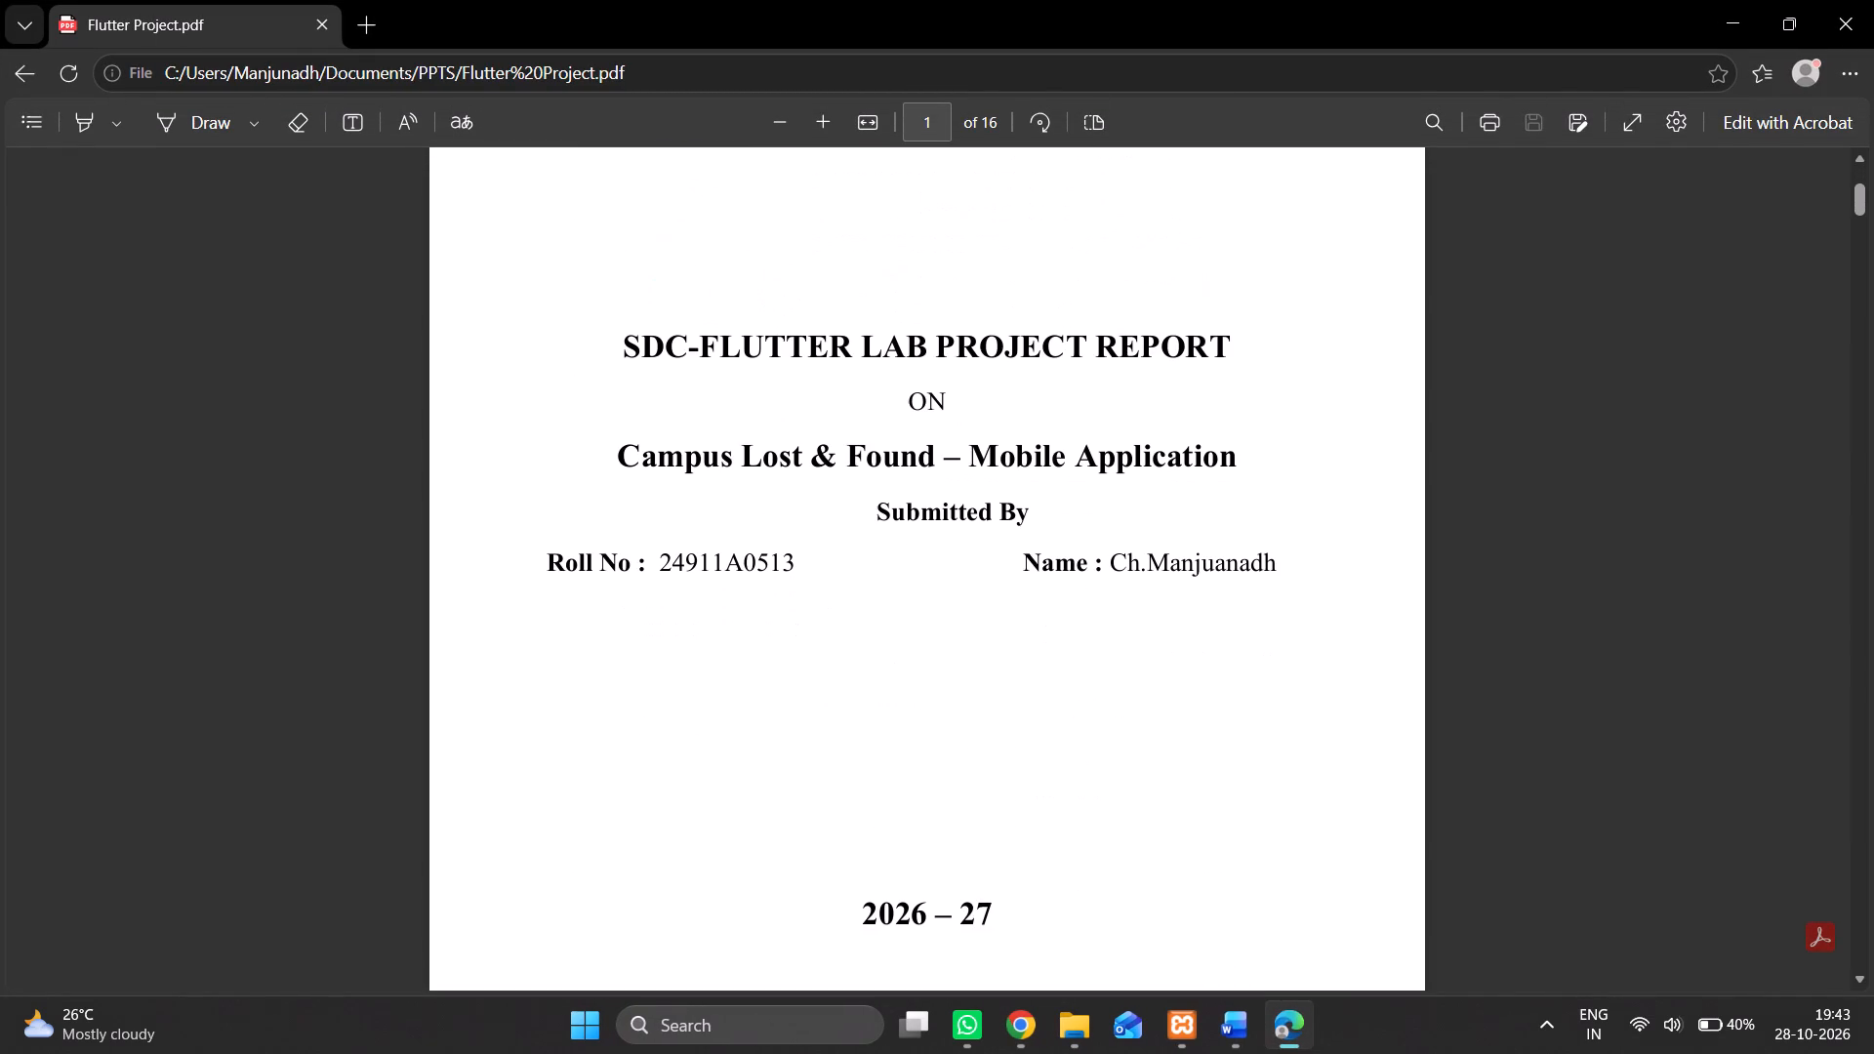
key(alt+Tab)
click(1290, 1034)
click(1226, 1032)
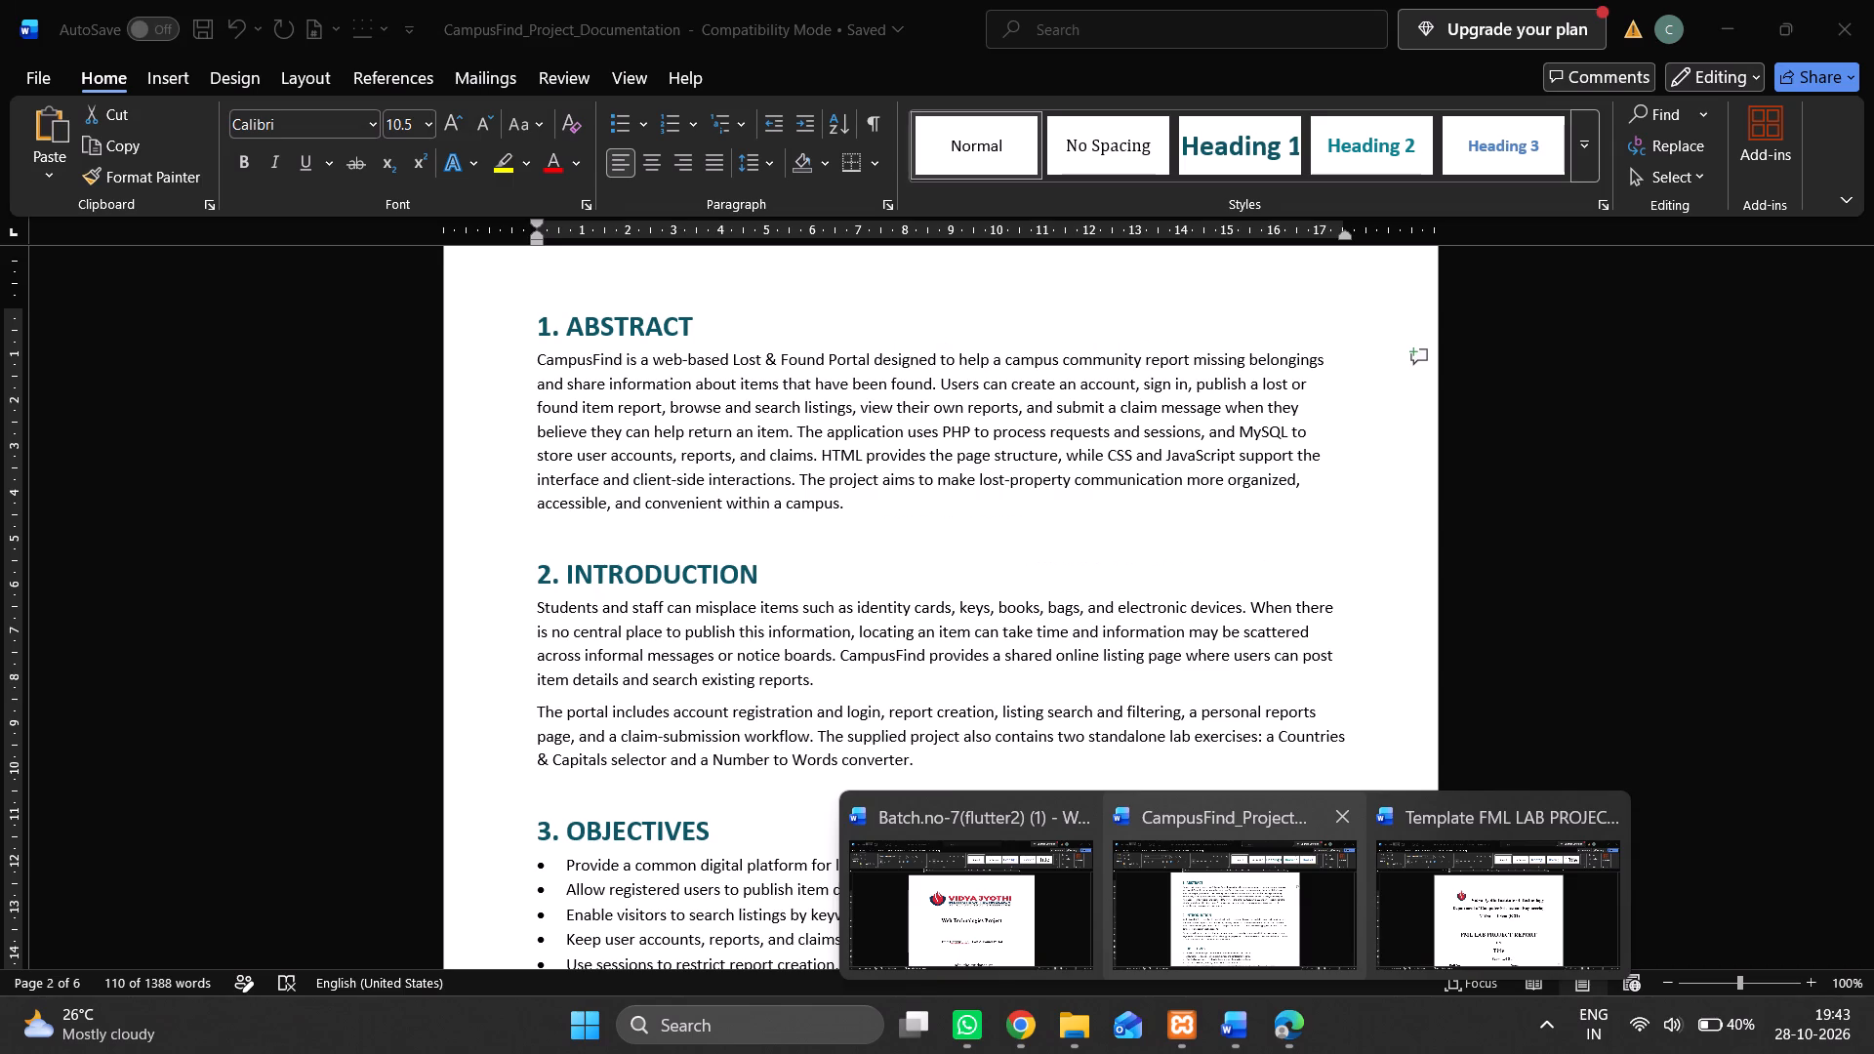
click(1446, 908)
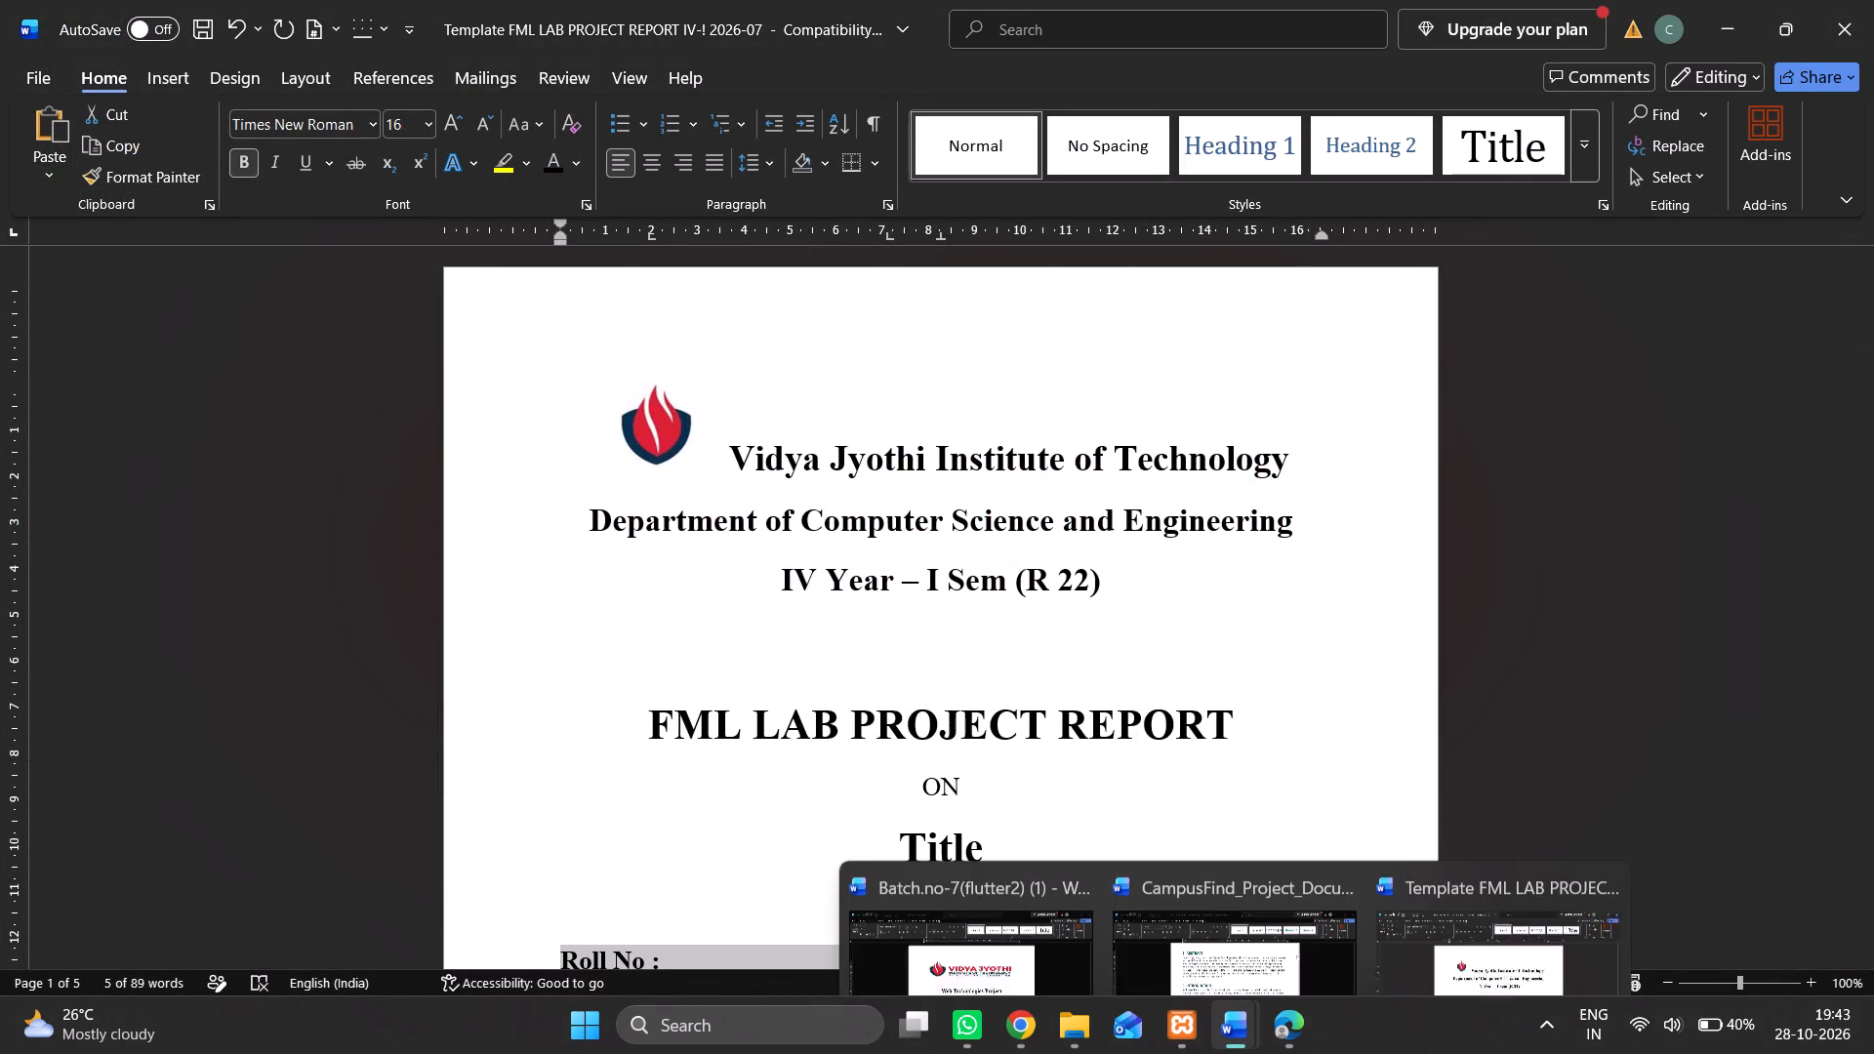
Return to the Batch.no-7 report and enter "ON" on the empty line below the "Web Technologies Project" heading.
click(1006, 919)
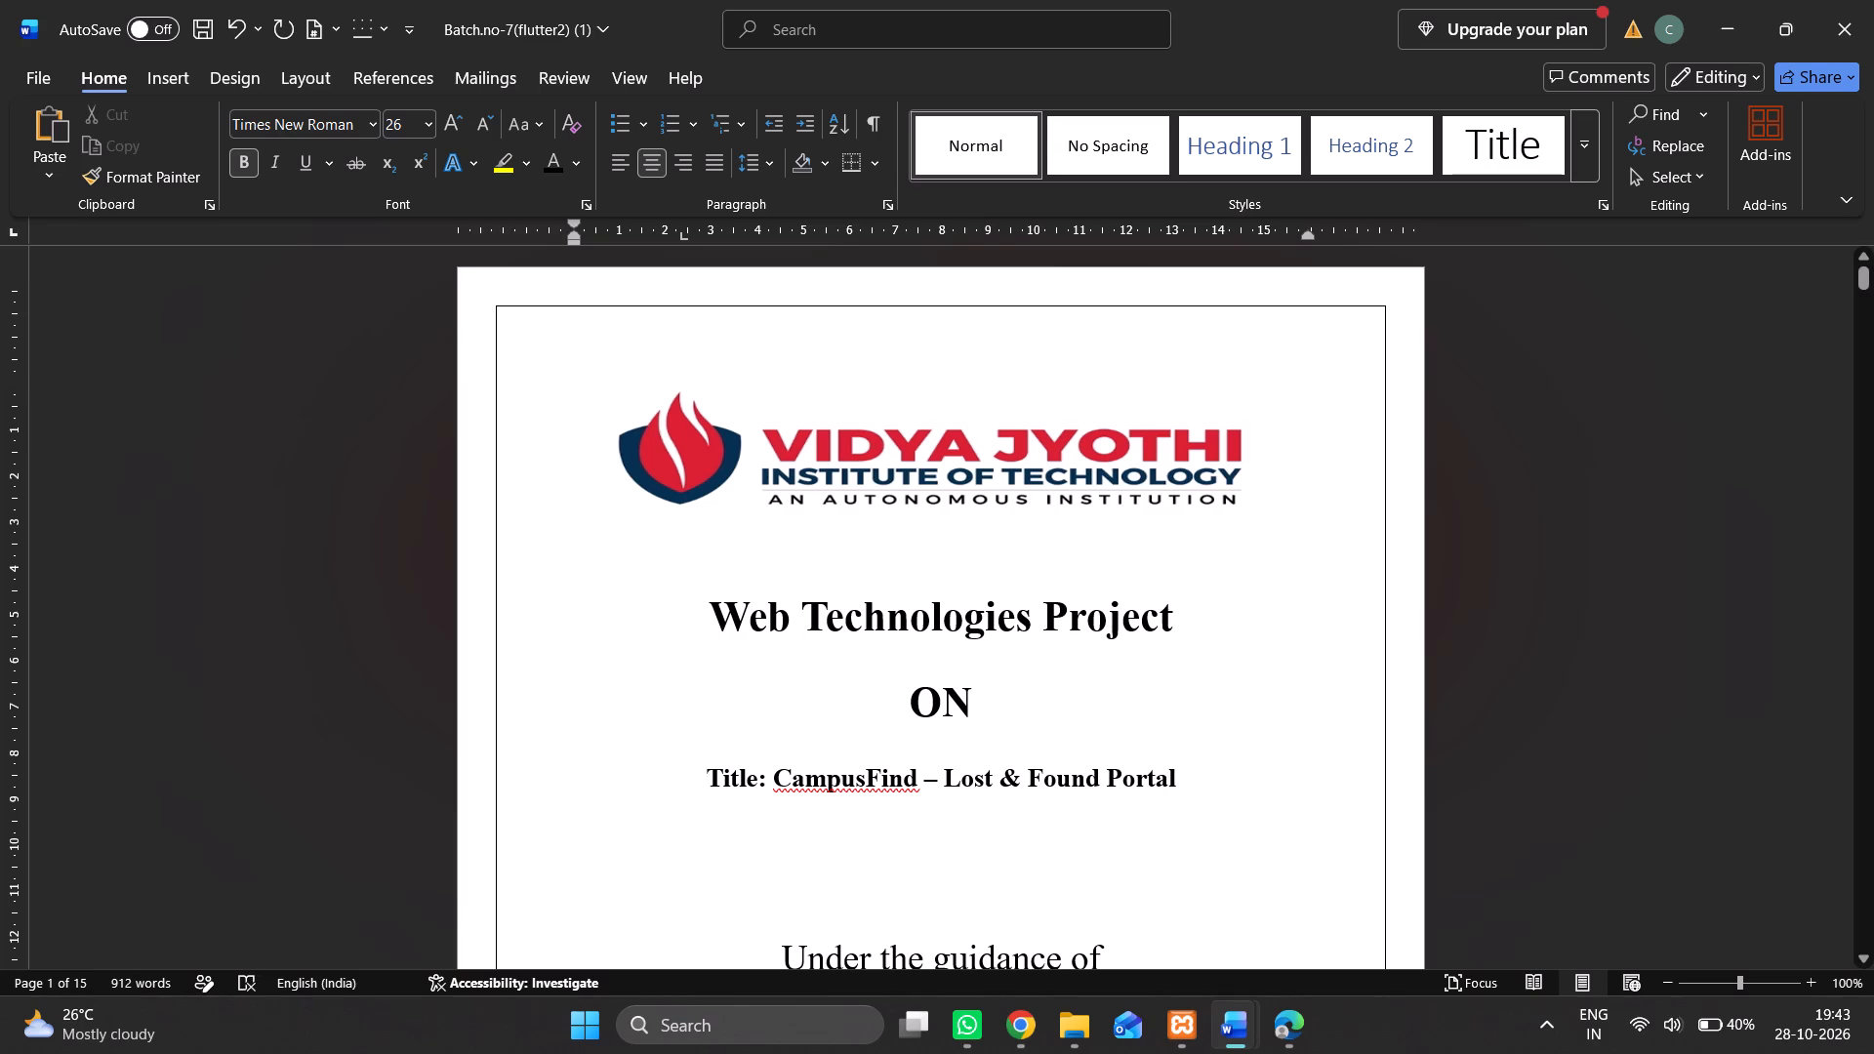
click(1451, 590)
Set the font size of the "Web Technologies Project" and "ON" lines on the cover to 14.
drag(985, 712, 744, 620)
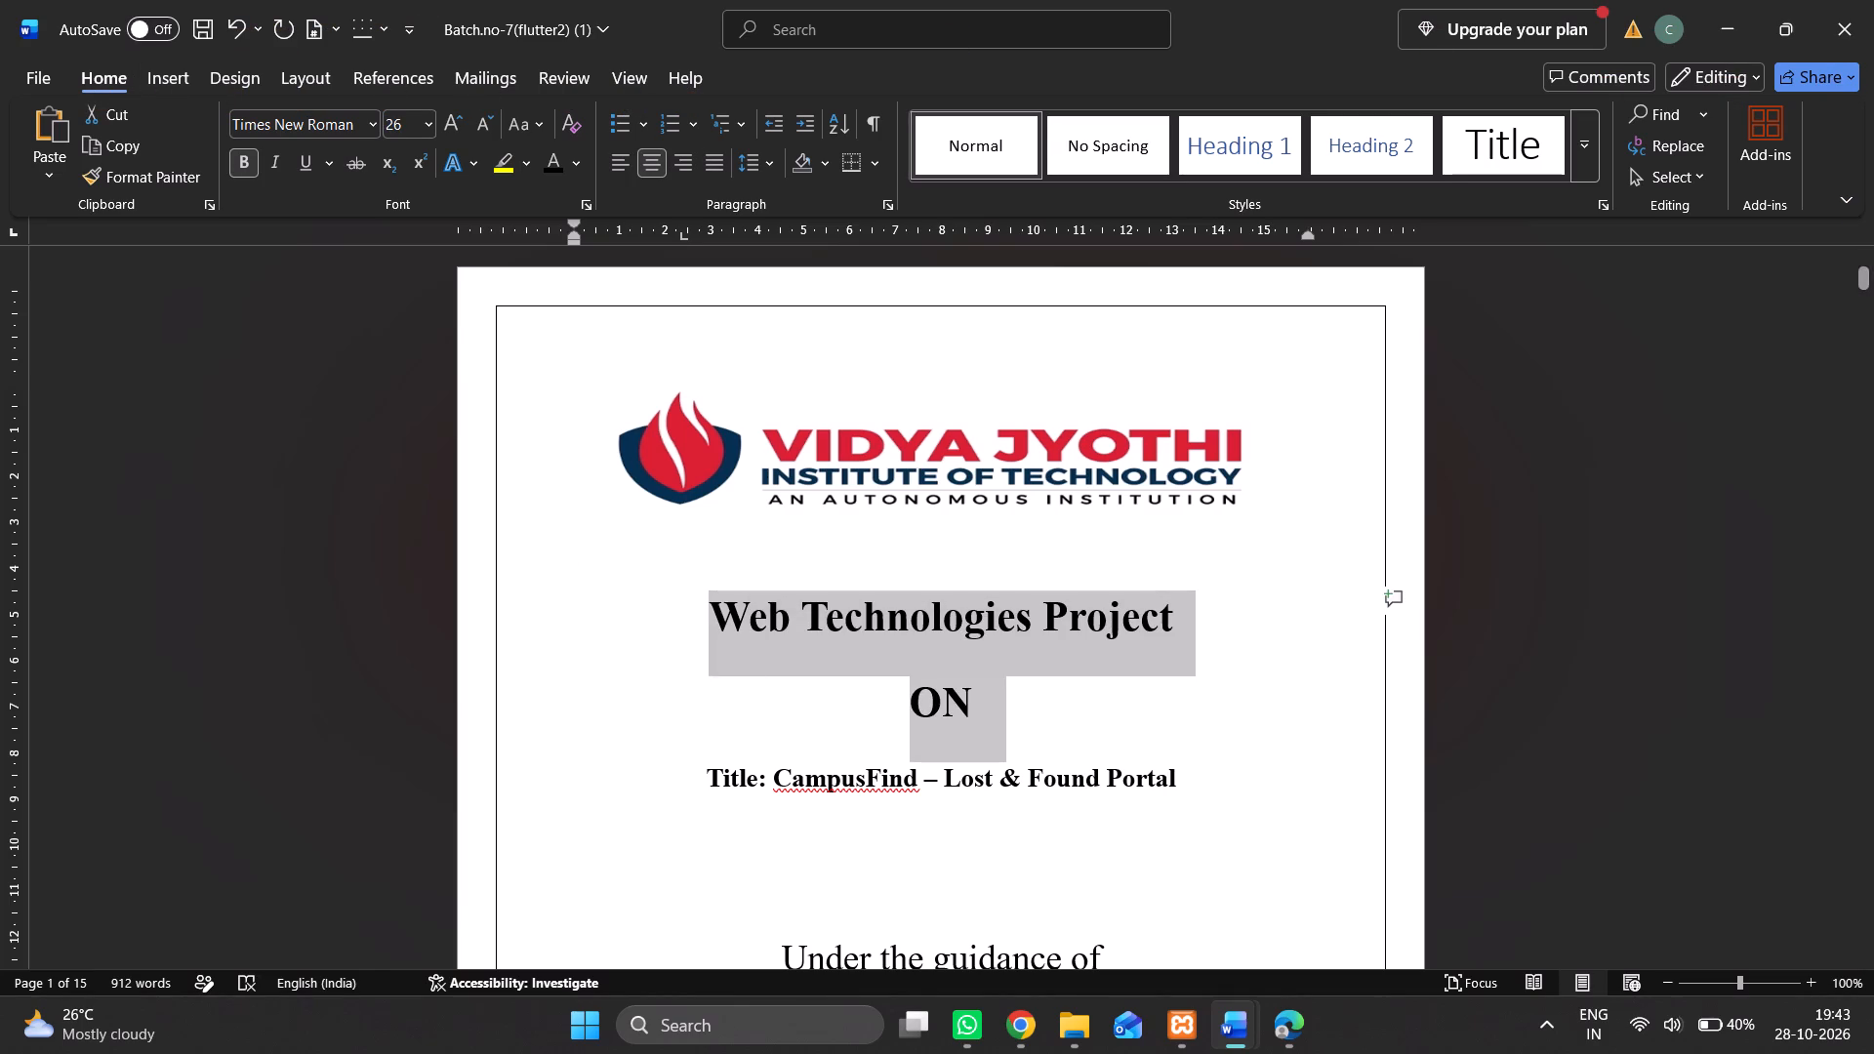
triple_click(454, 121)
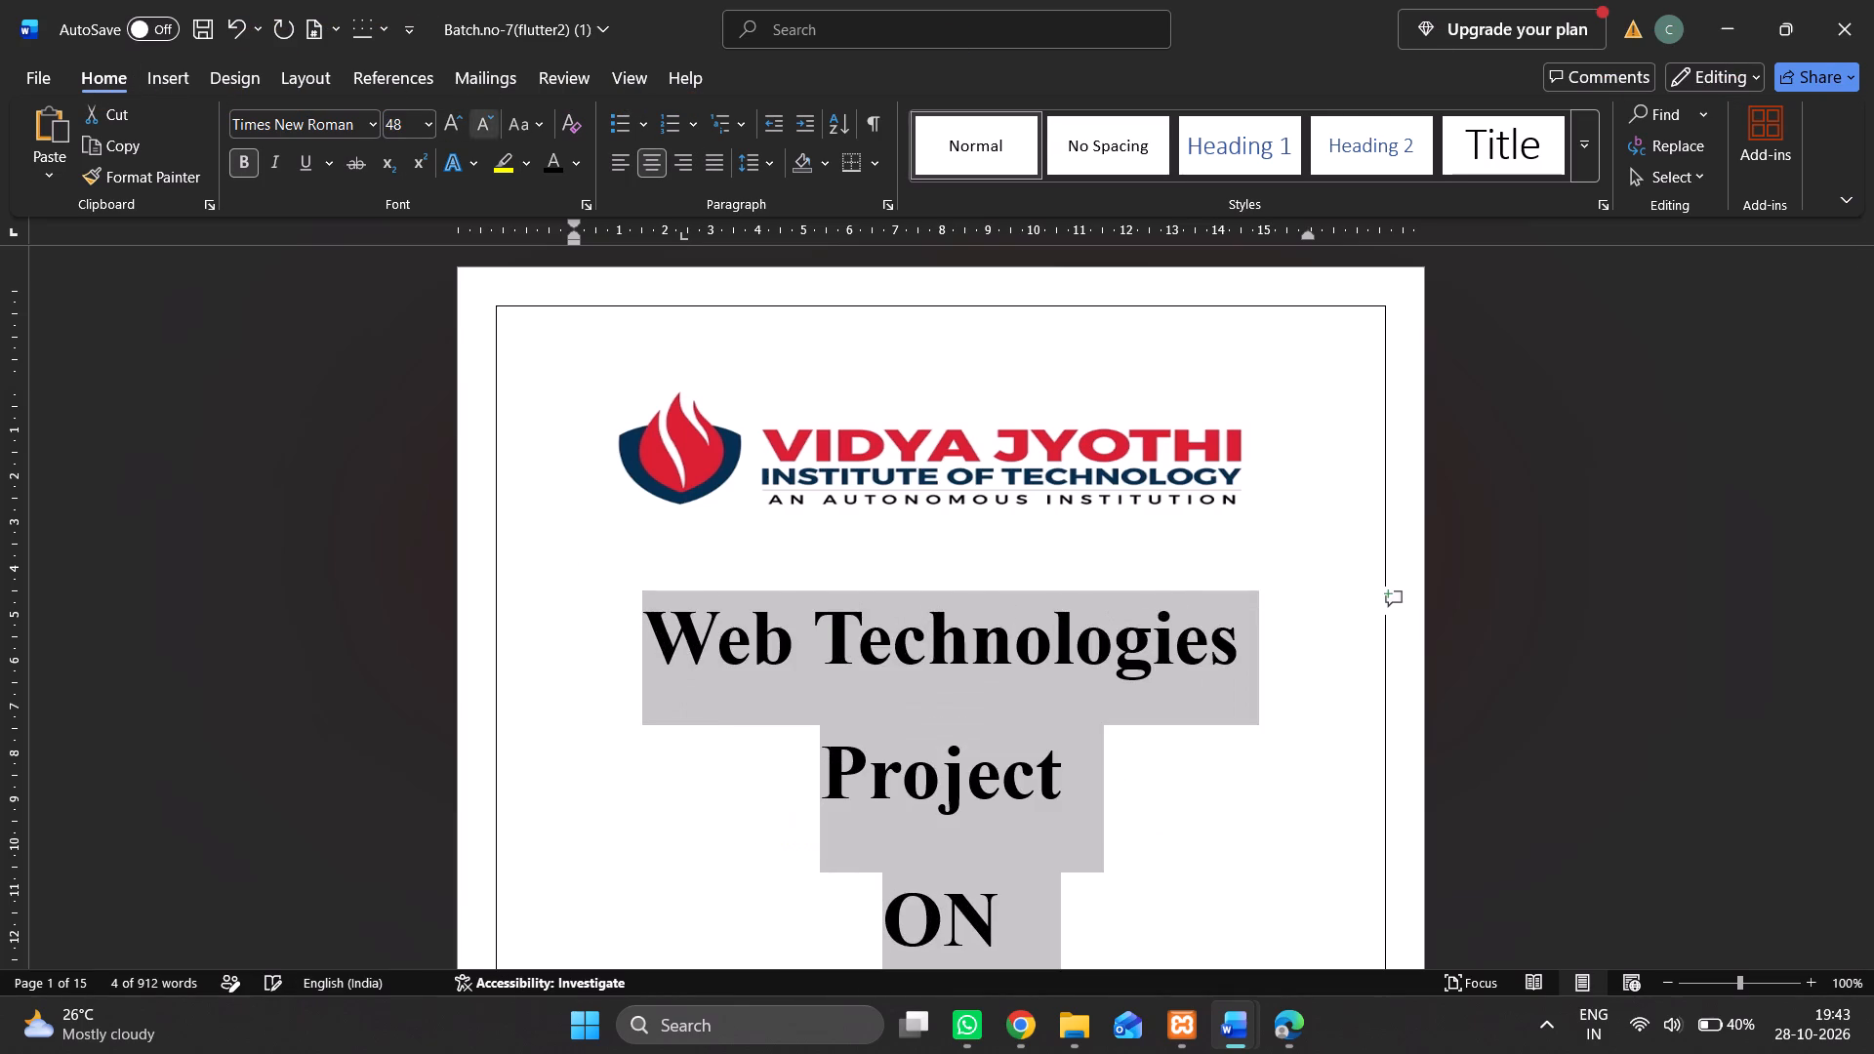
triple_click(495, 123)
triple_click(494, 123)
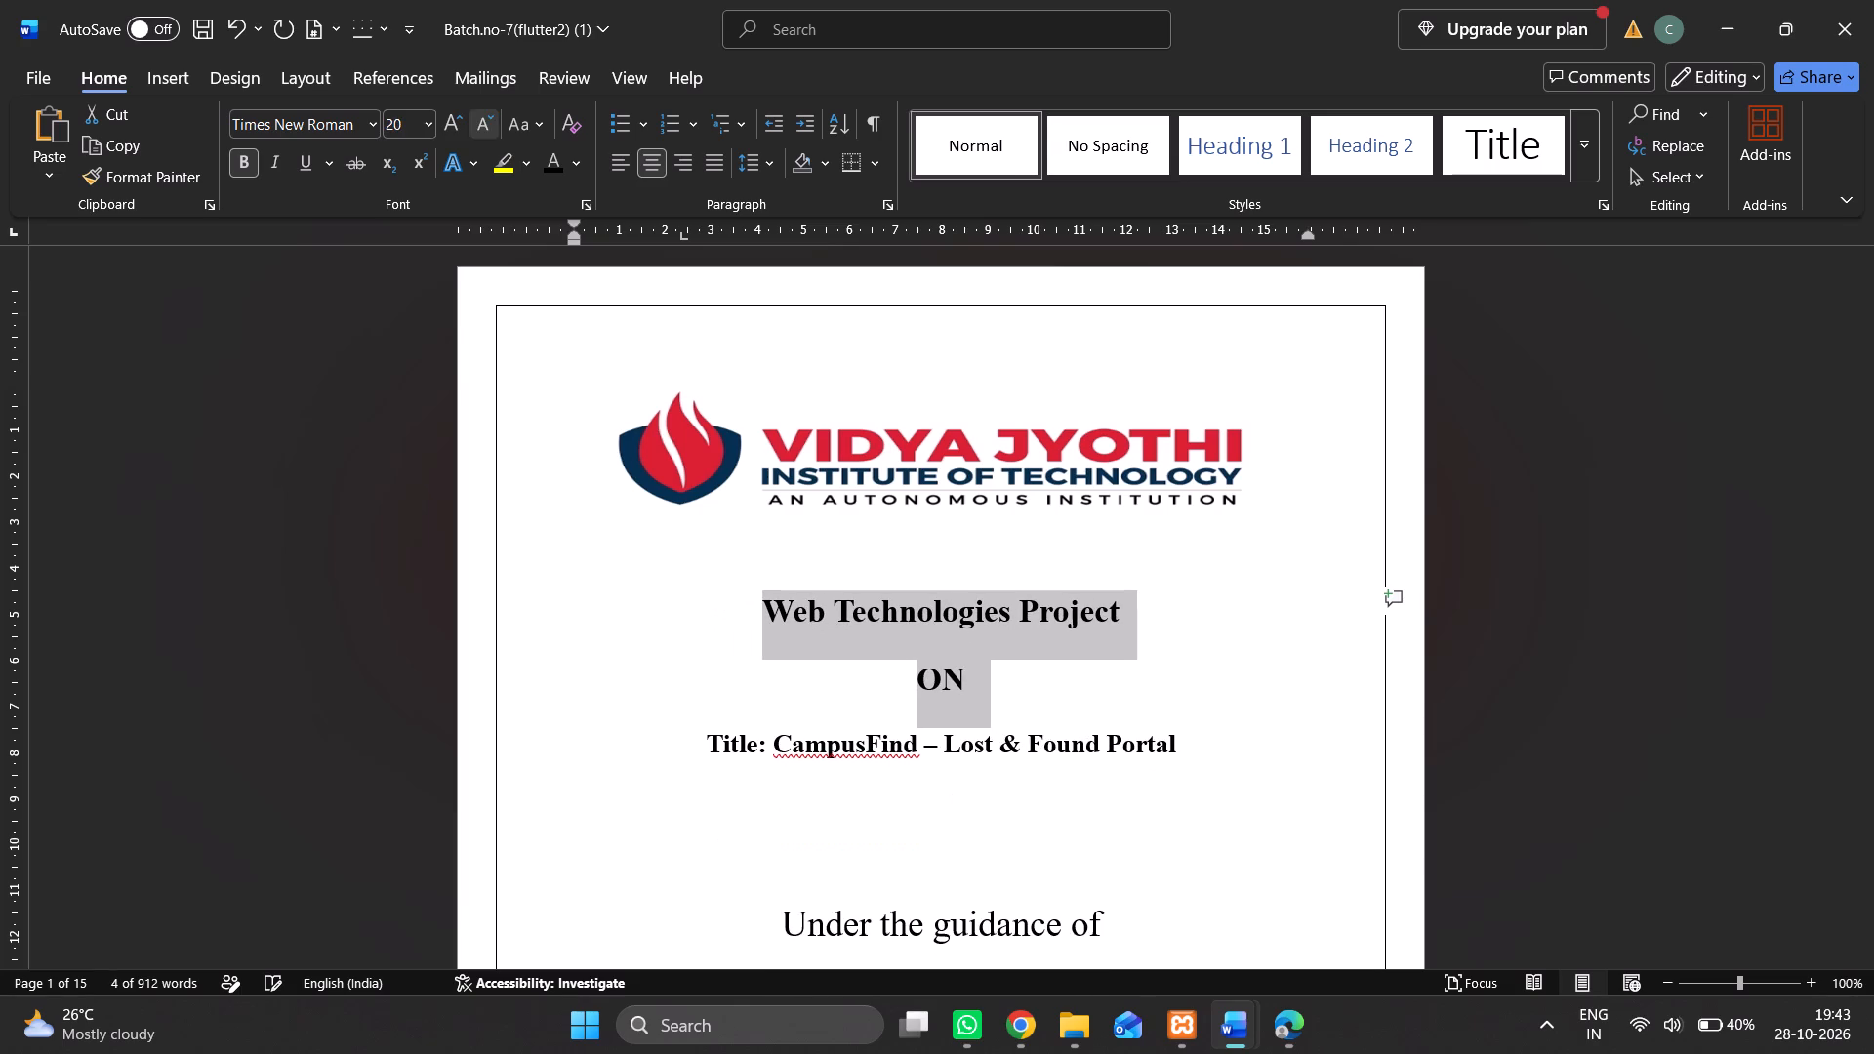
click(492, 123)
double_click(492, 125)
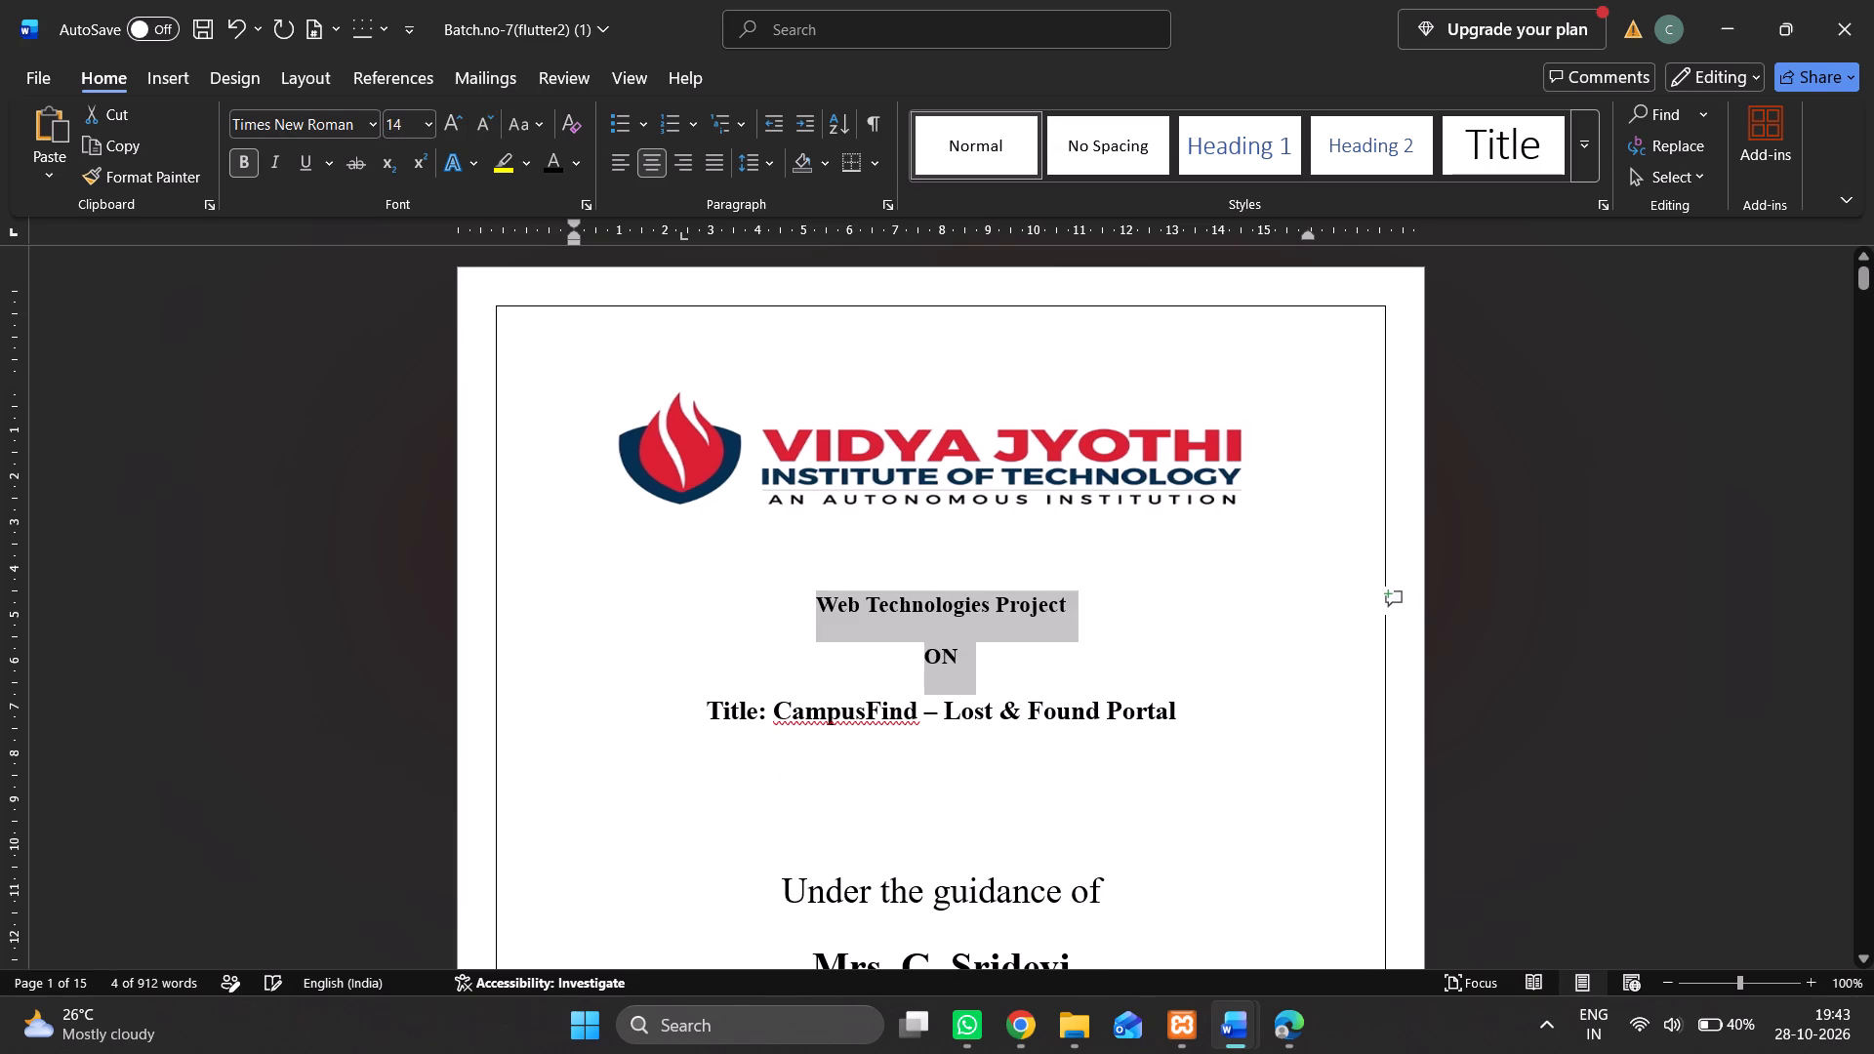
click(935, 622)
click(945, 628)
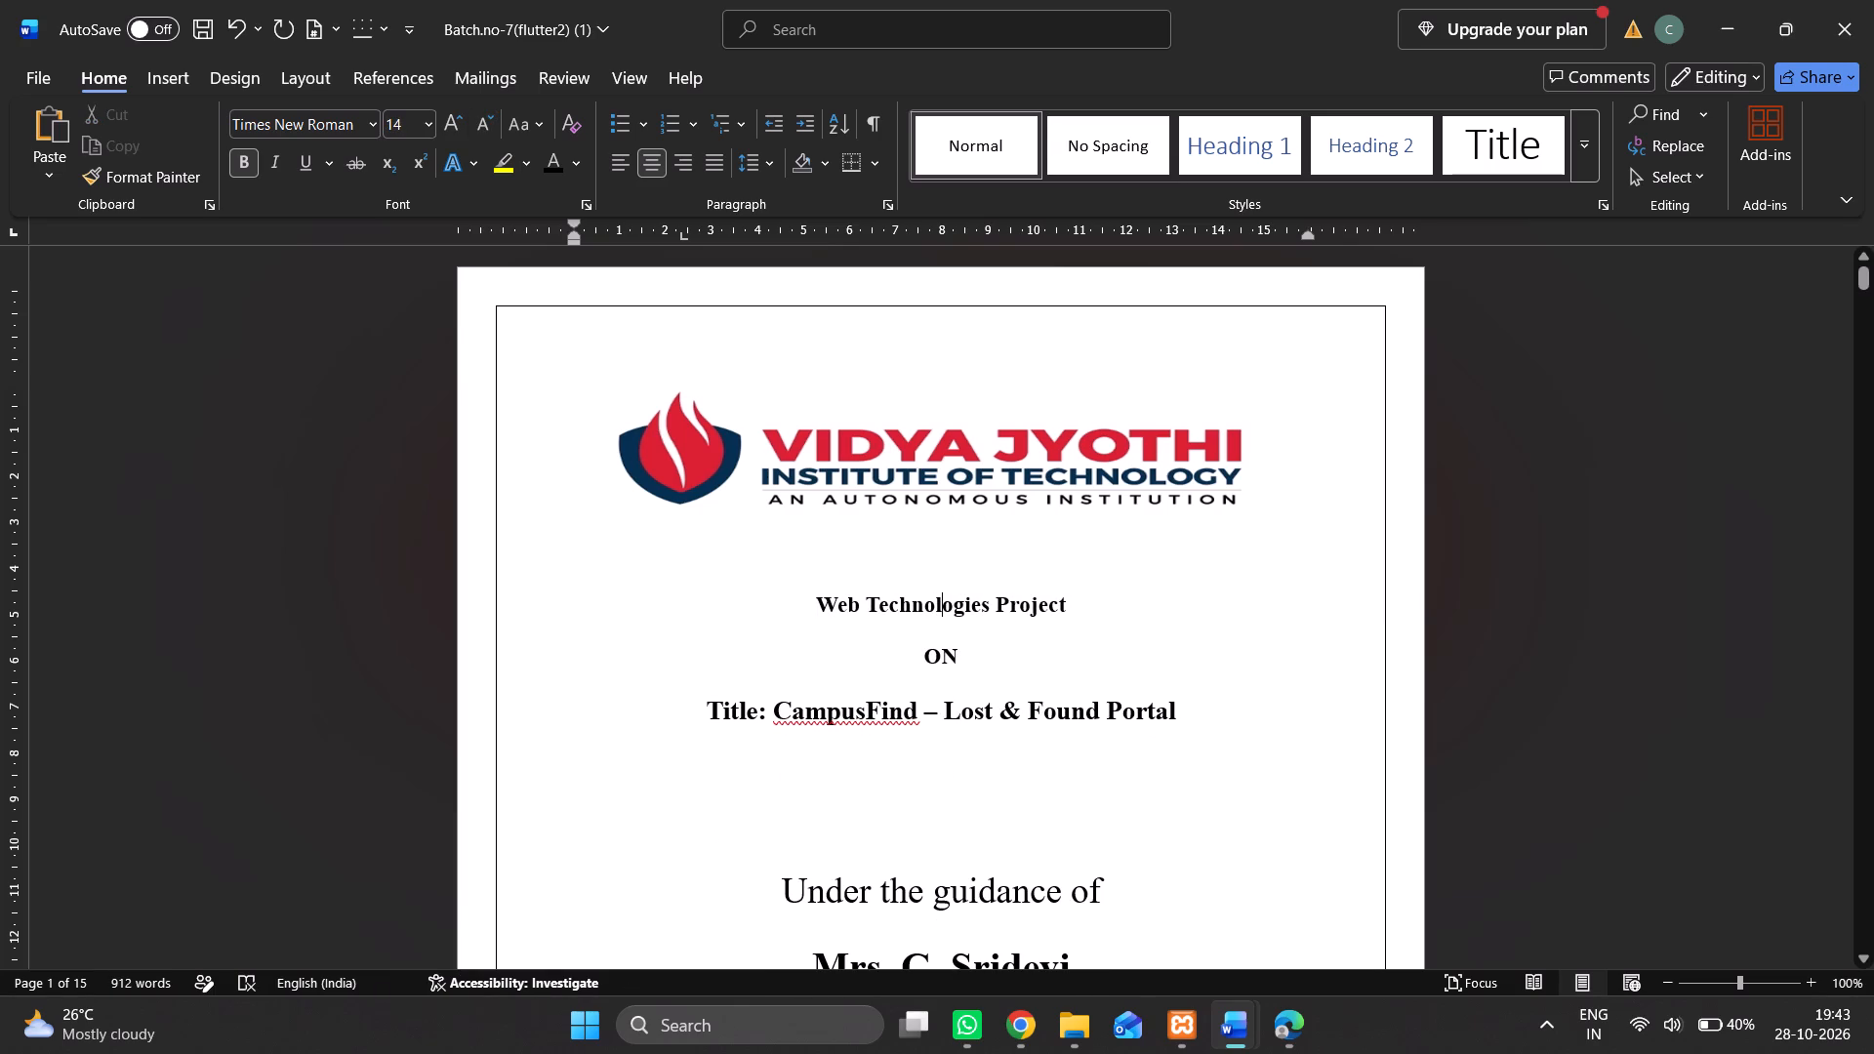
Set the font size of the "Title: CampusFind – Lost & Found Portal" line on the cover to 14.
click(963, 713)
drag(1202, 709, 768, 709)
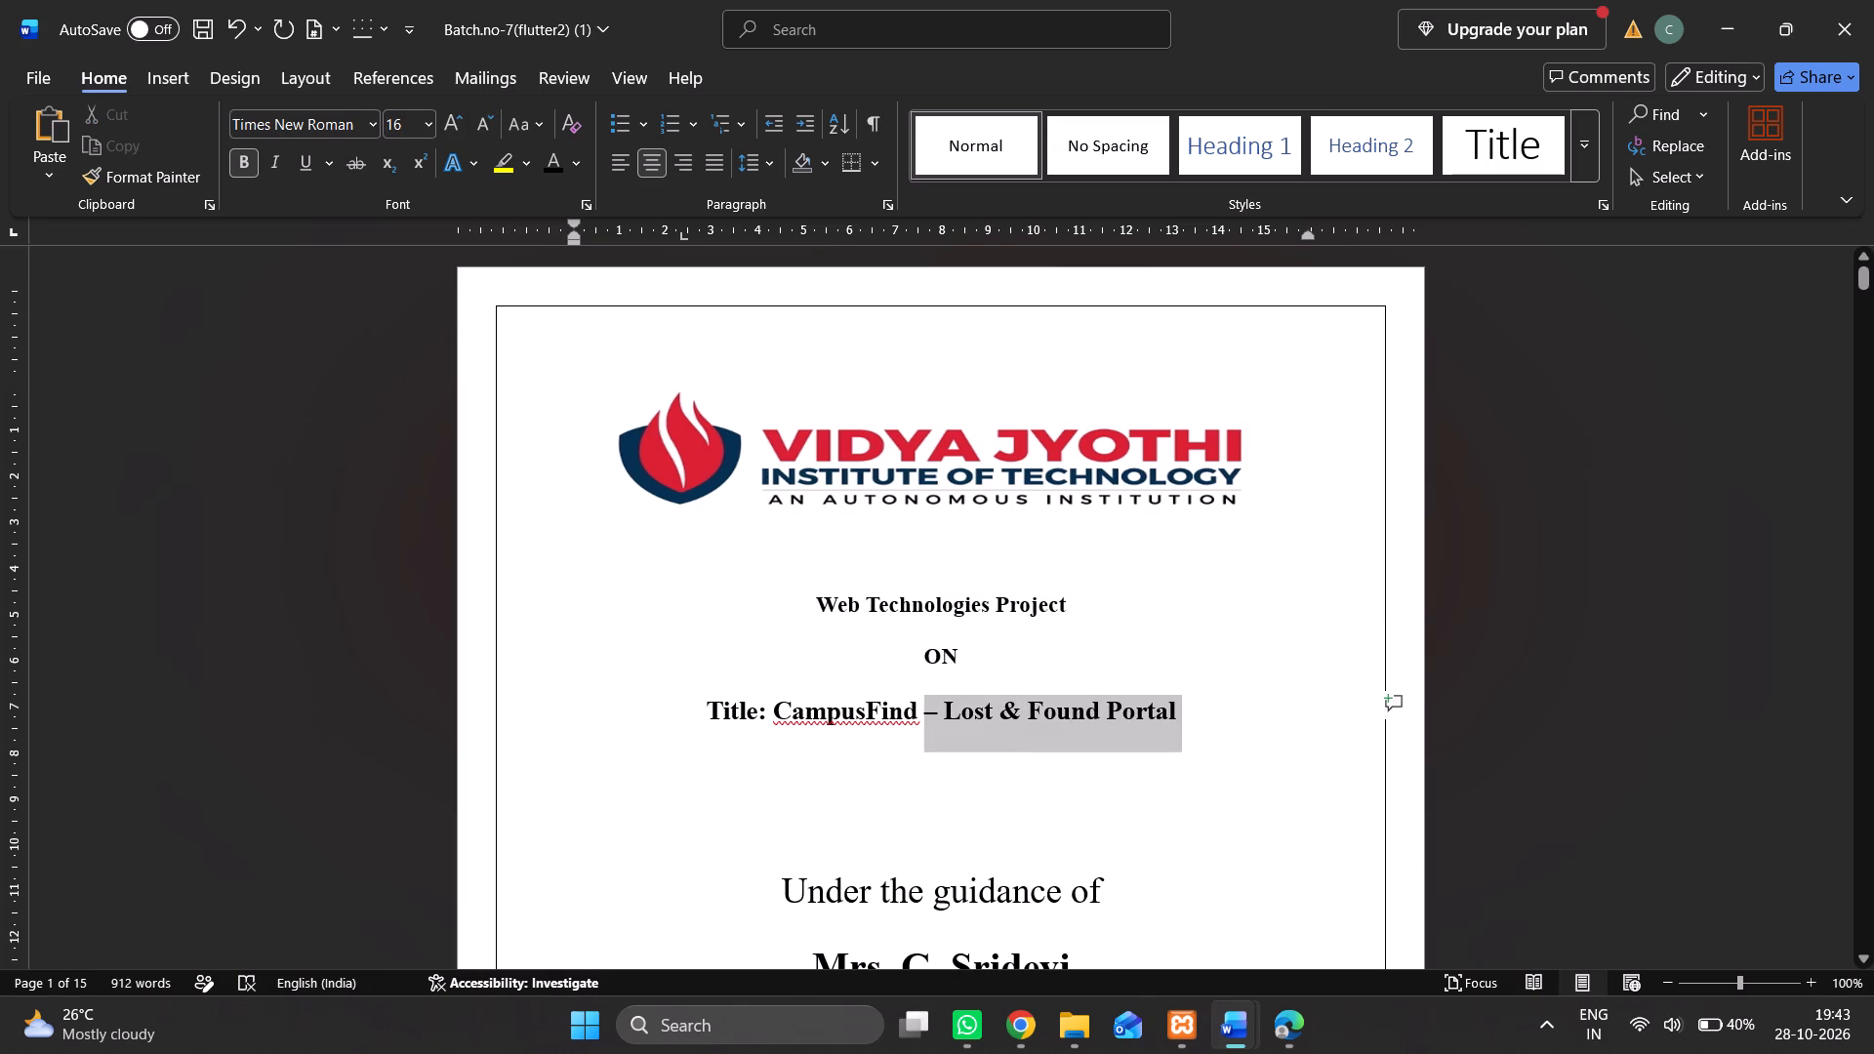
drag(768, 709, 669, 716)
click(489, 126)
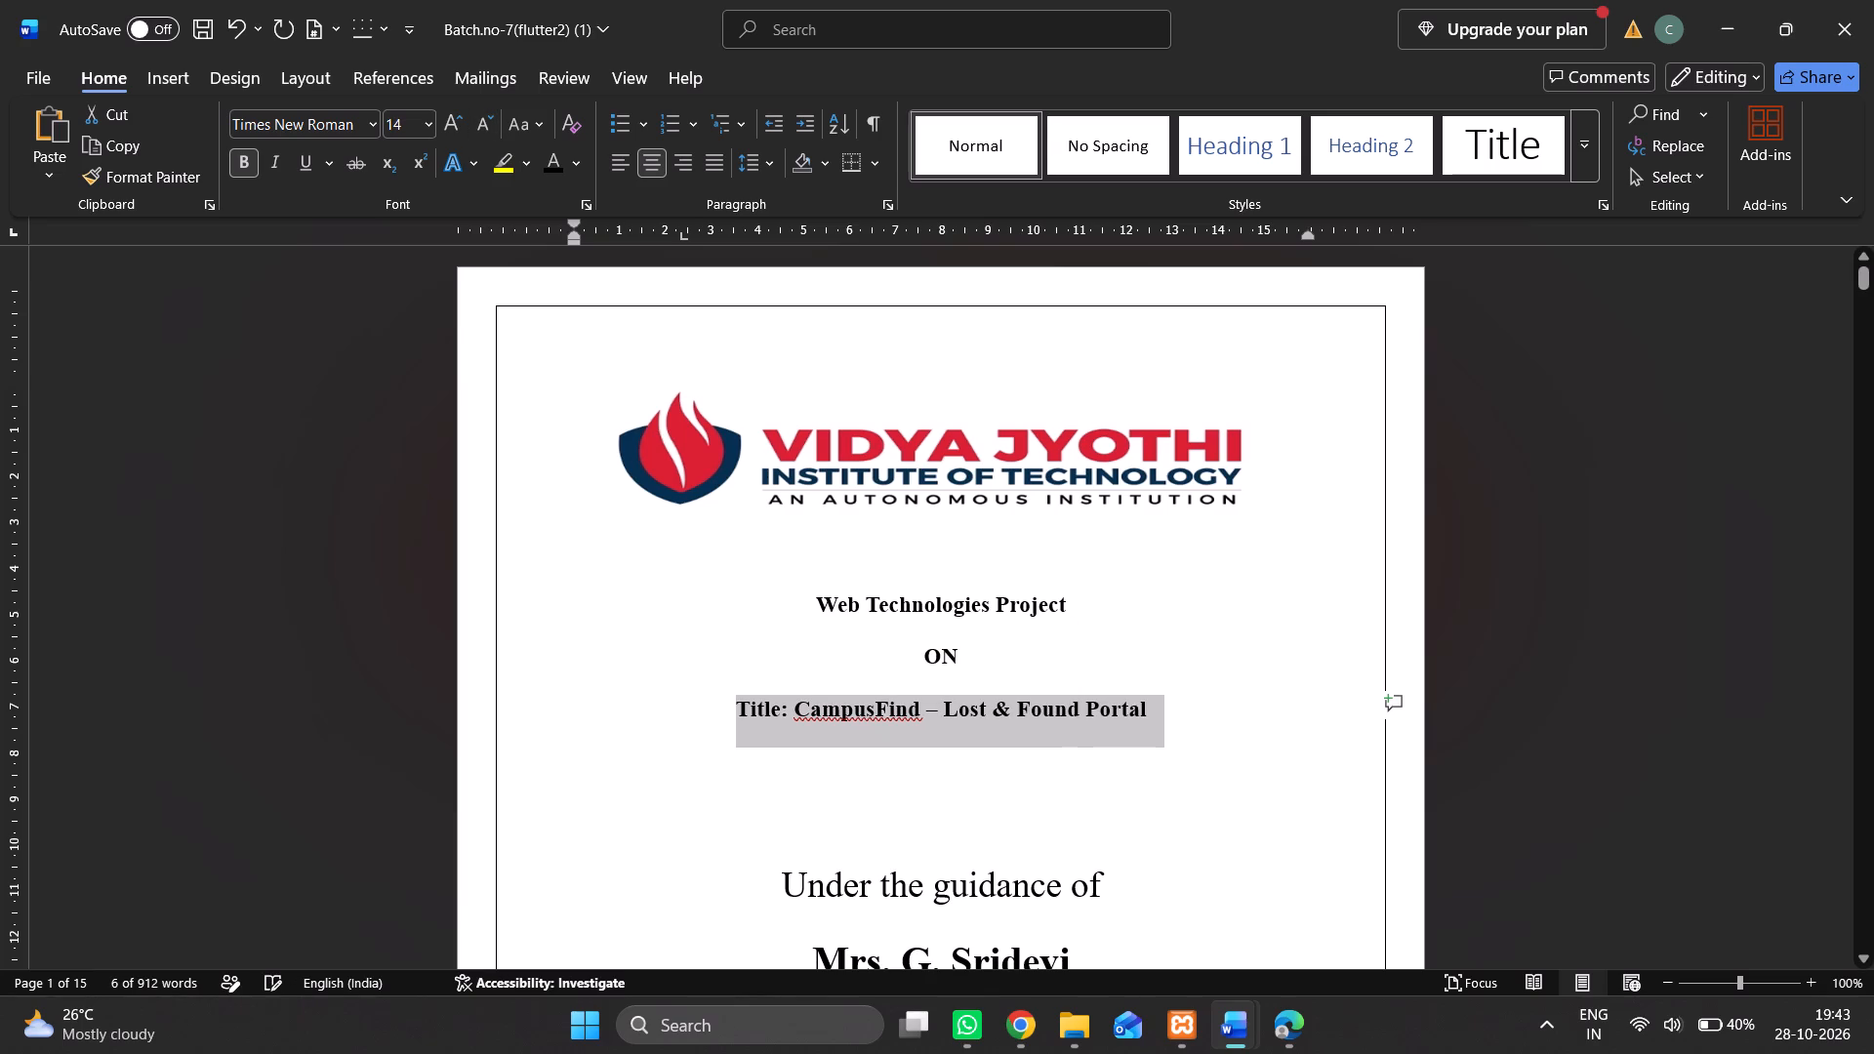
click(1006, 807)
Set the font size of "Under the guidance of" and the guide's name line below it to 16.
scroll(1036, 708, down, 7)
drag(1089, 558, 1049, 539)
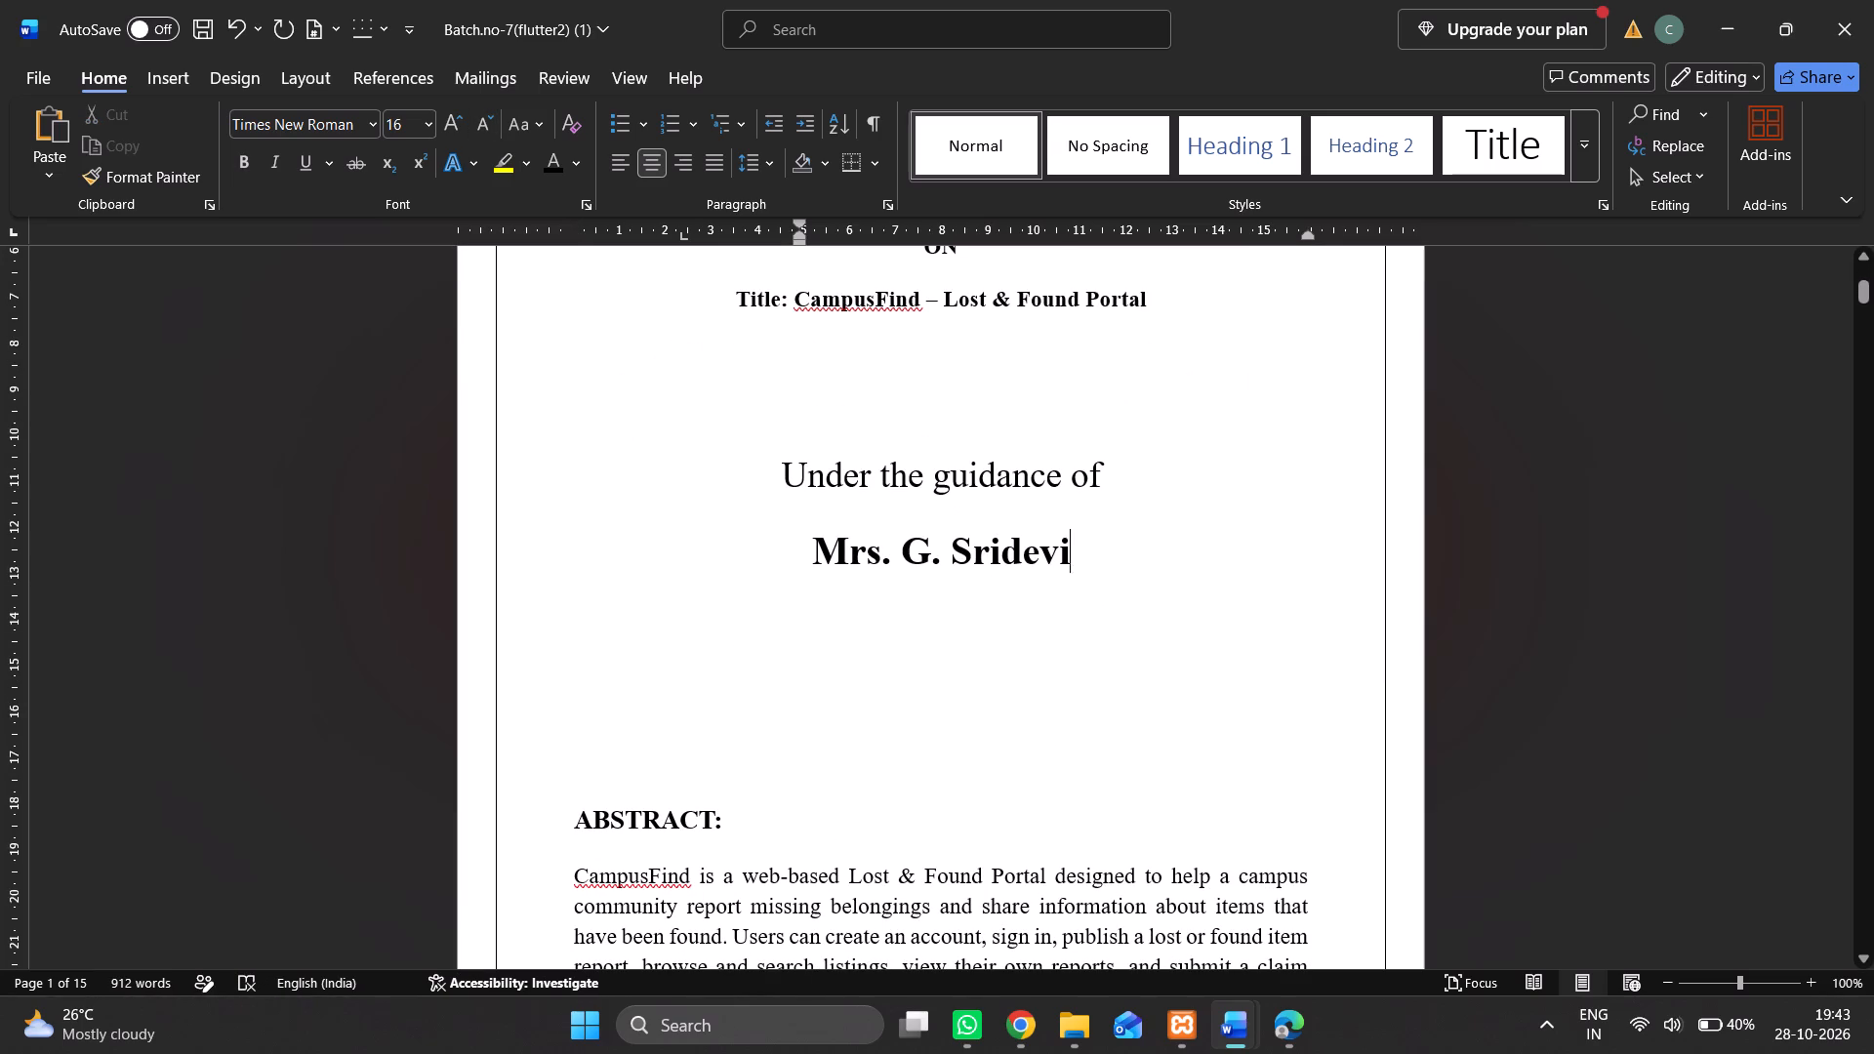
drag(1049, 539, 763, 457)
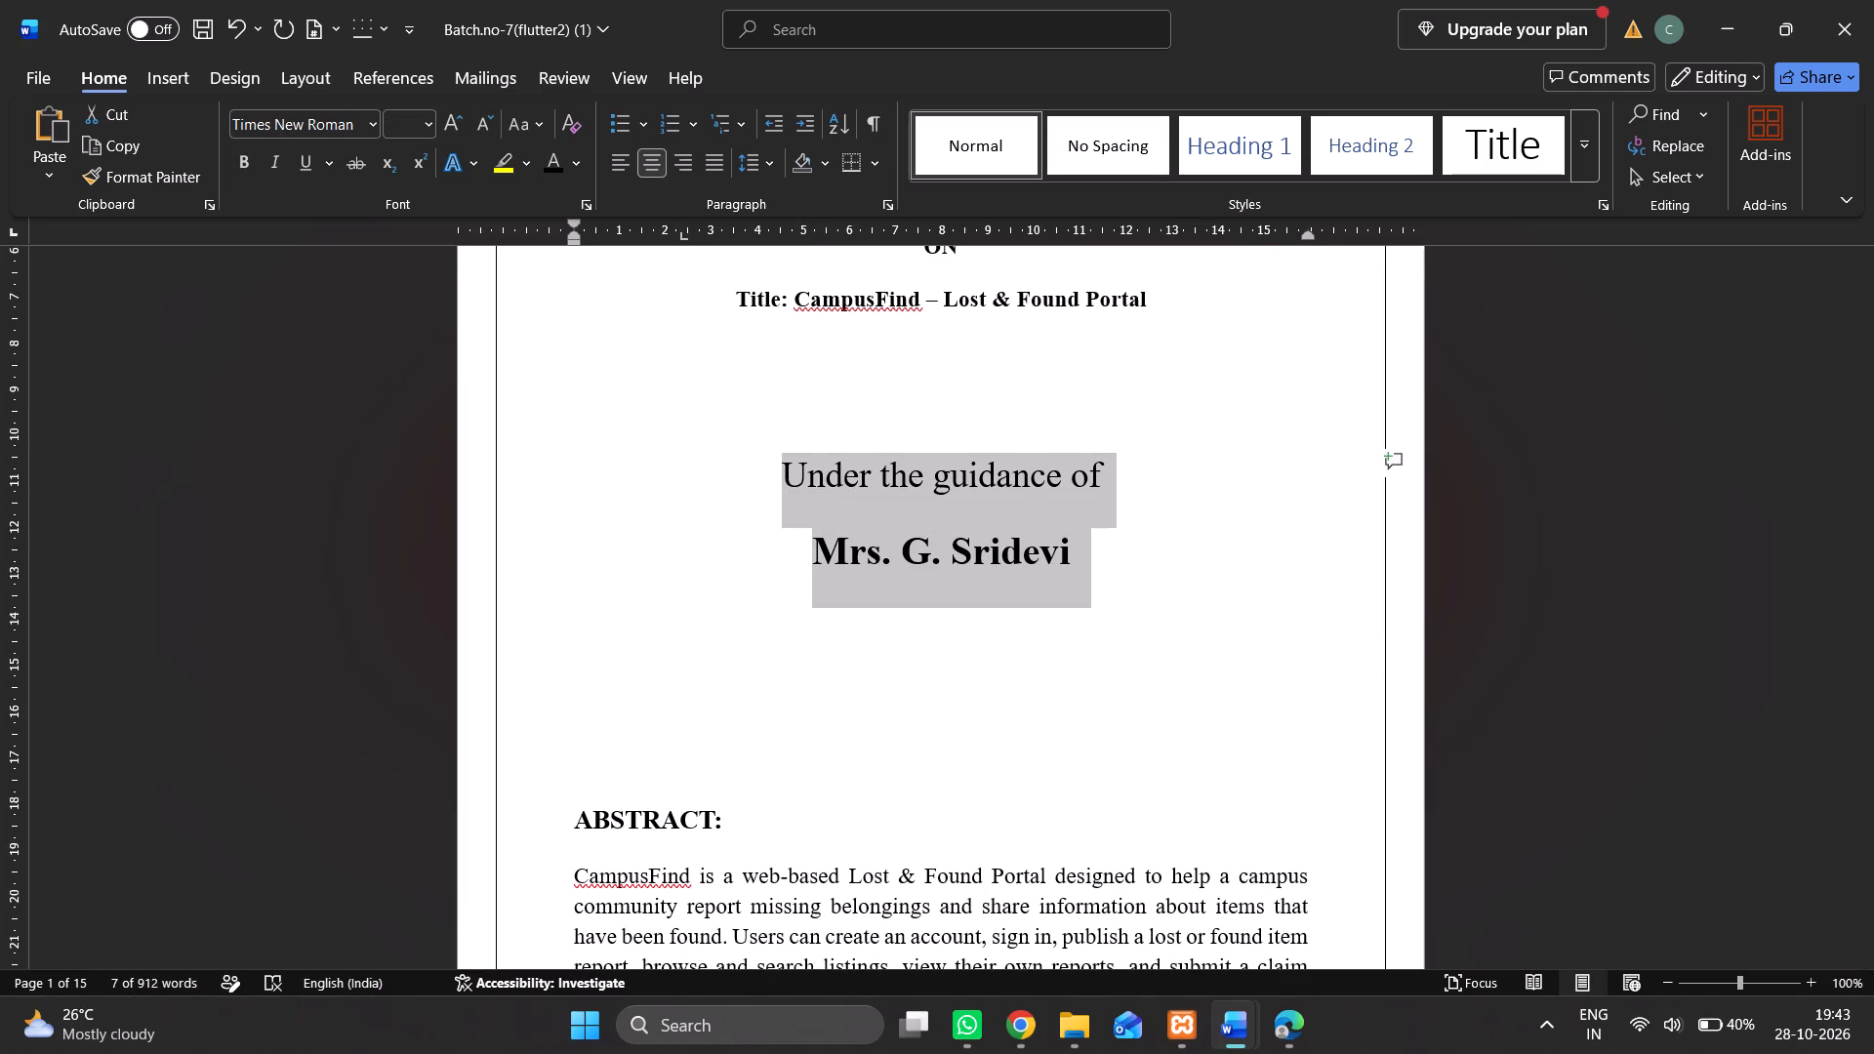
click(431, 125)
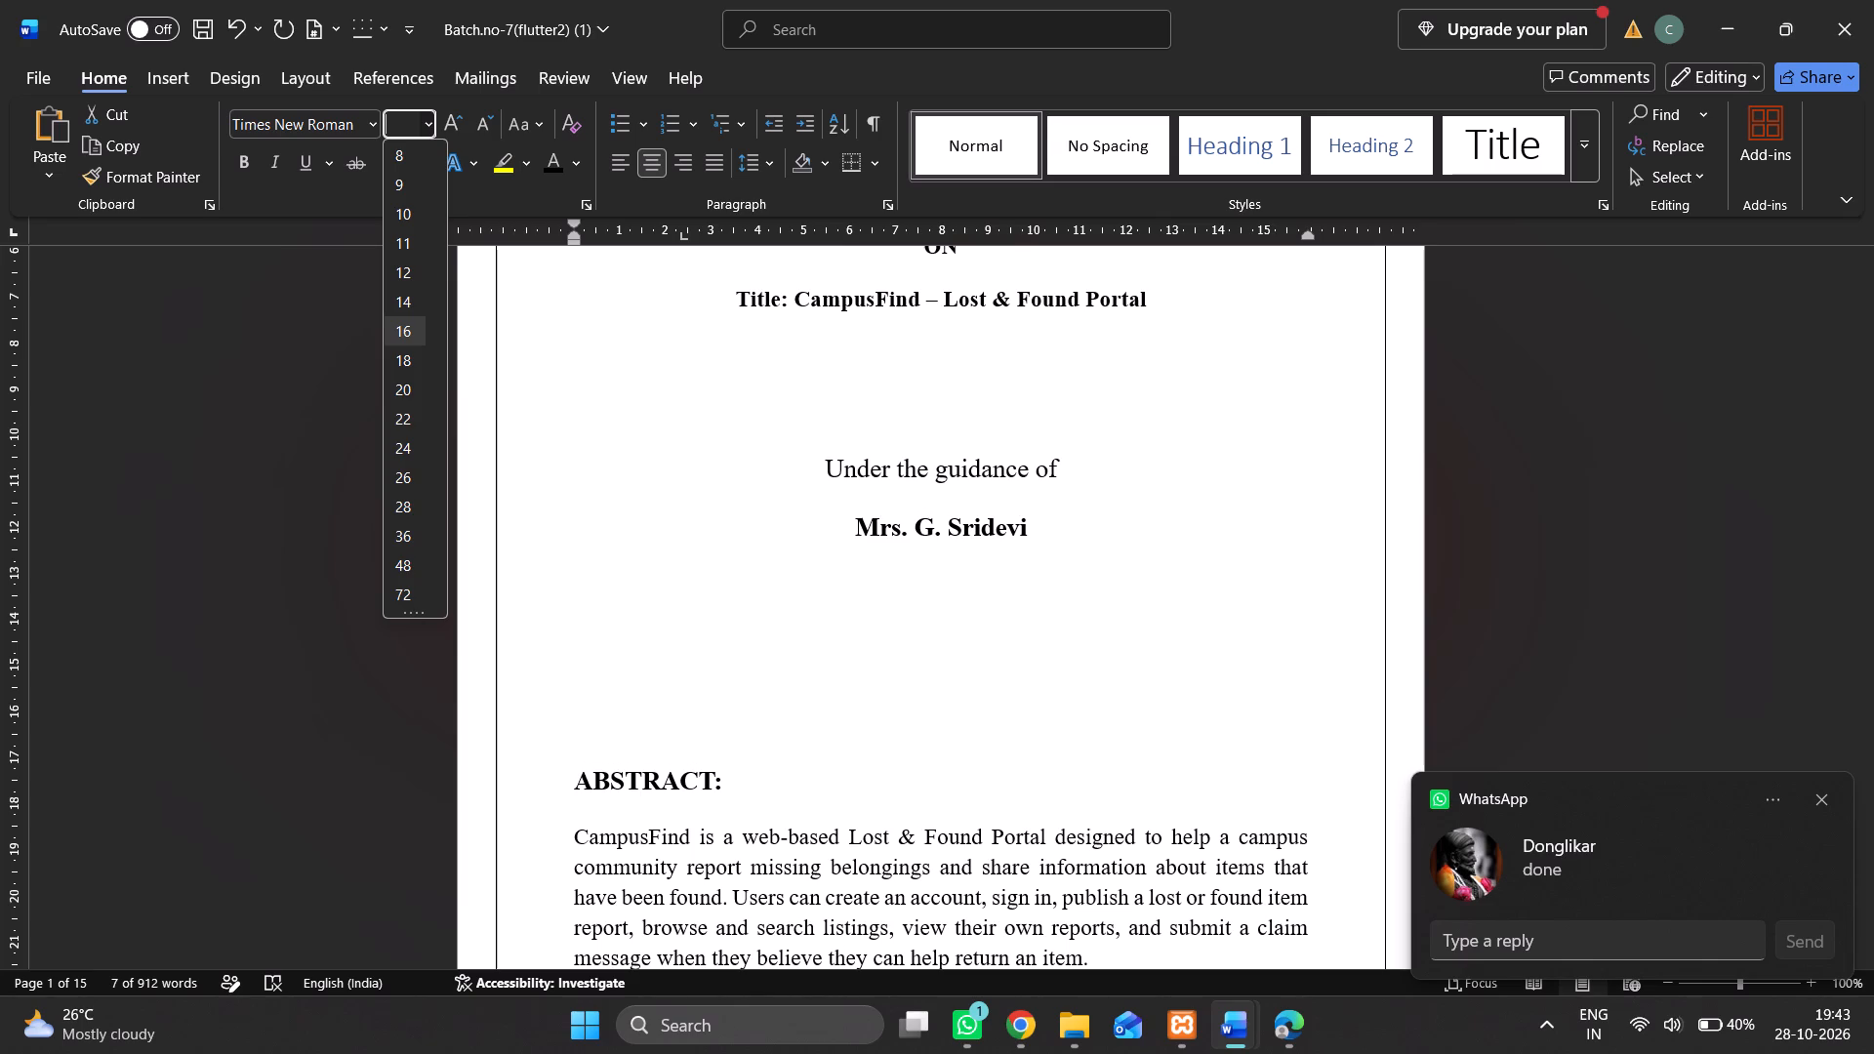
click(406, 342)
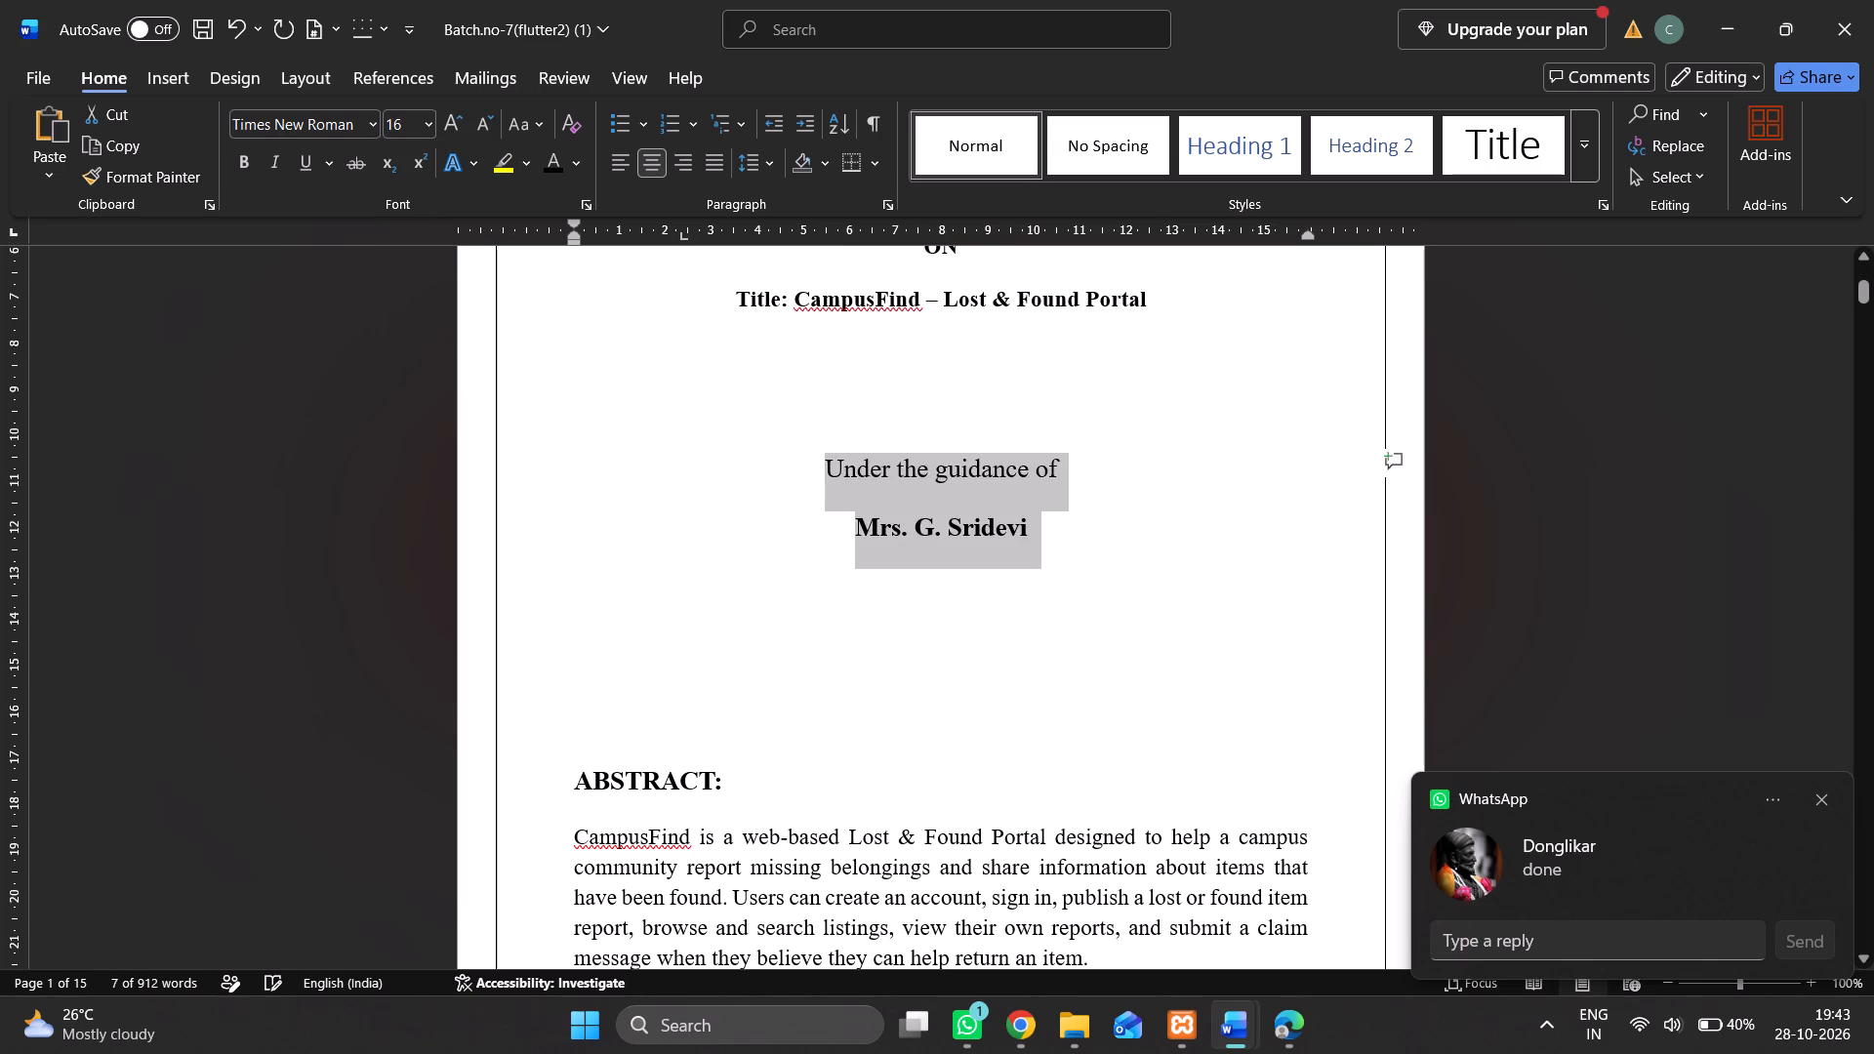
click(950, 566)
Add a centred line "Submitted By:" directly below the CampusFind title line on the cover.
scroll(1145, 498, up, 7)
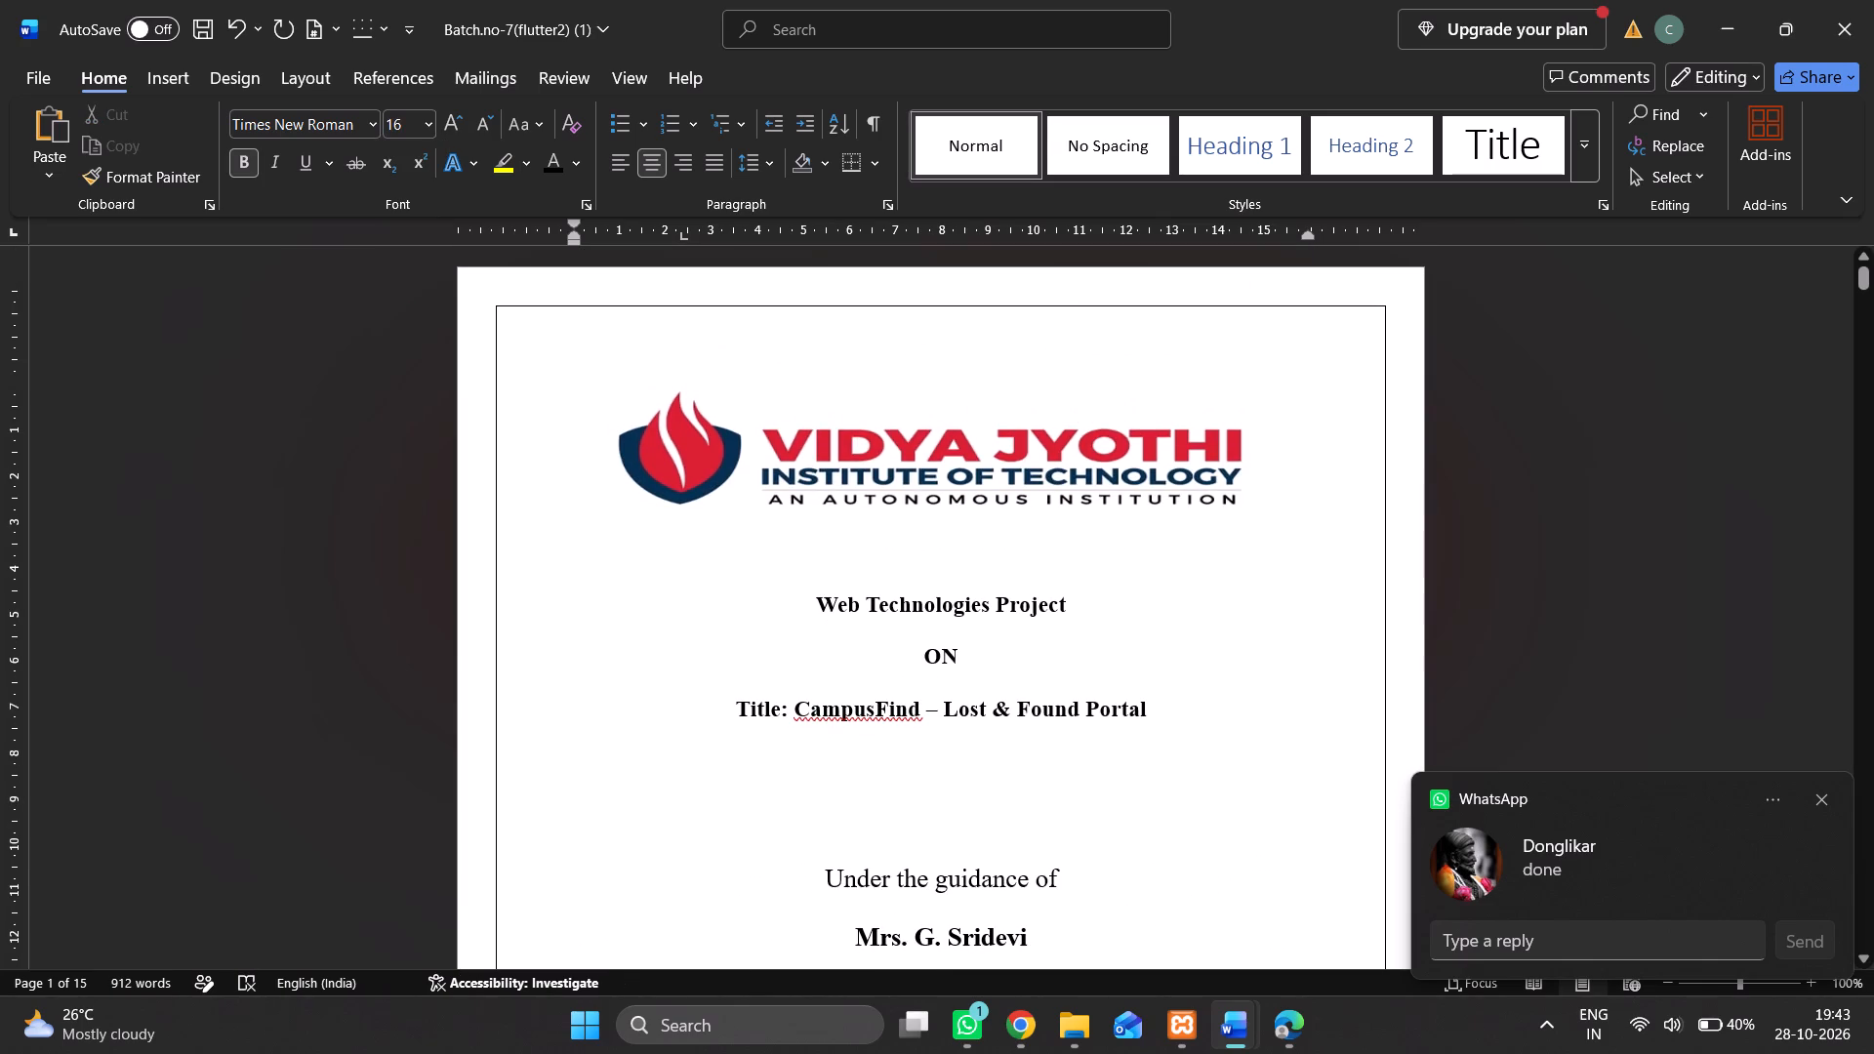
click(1183, 714)
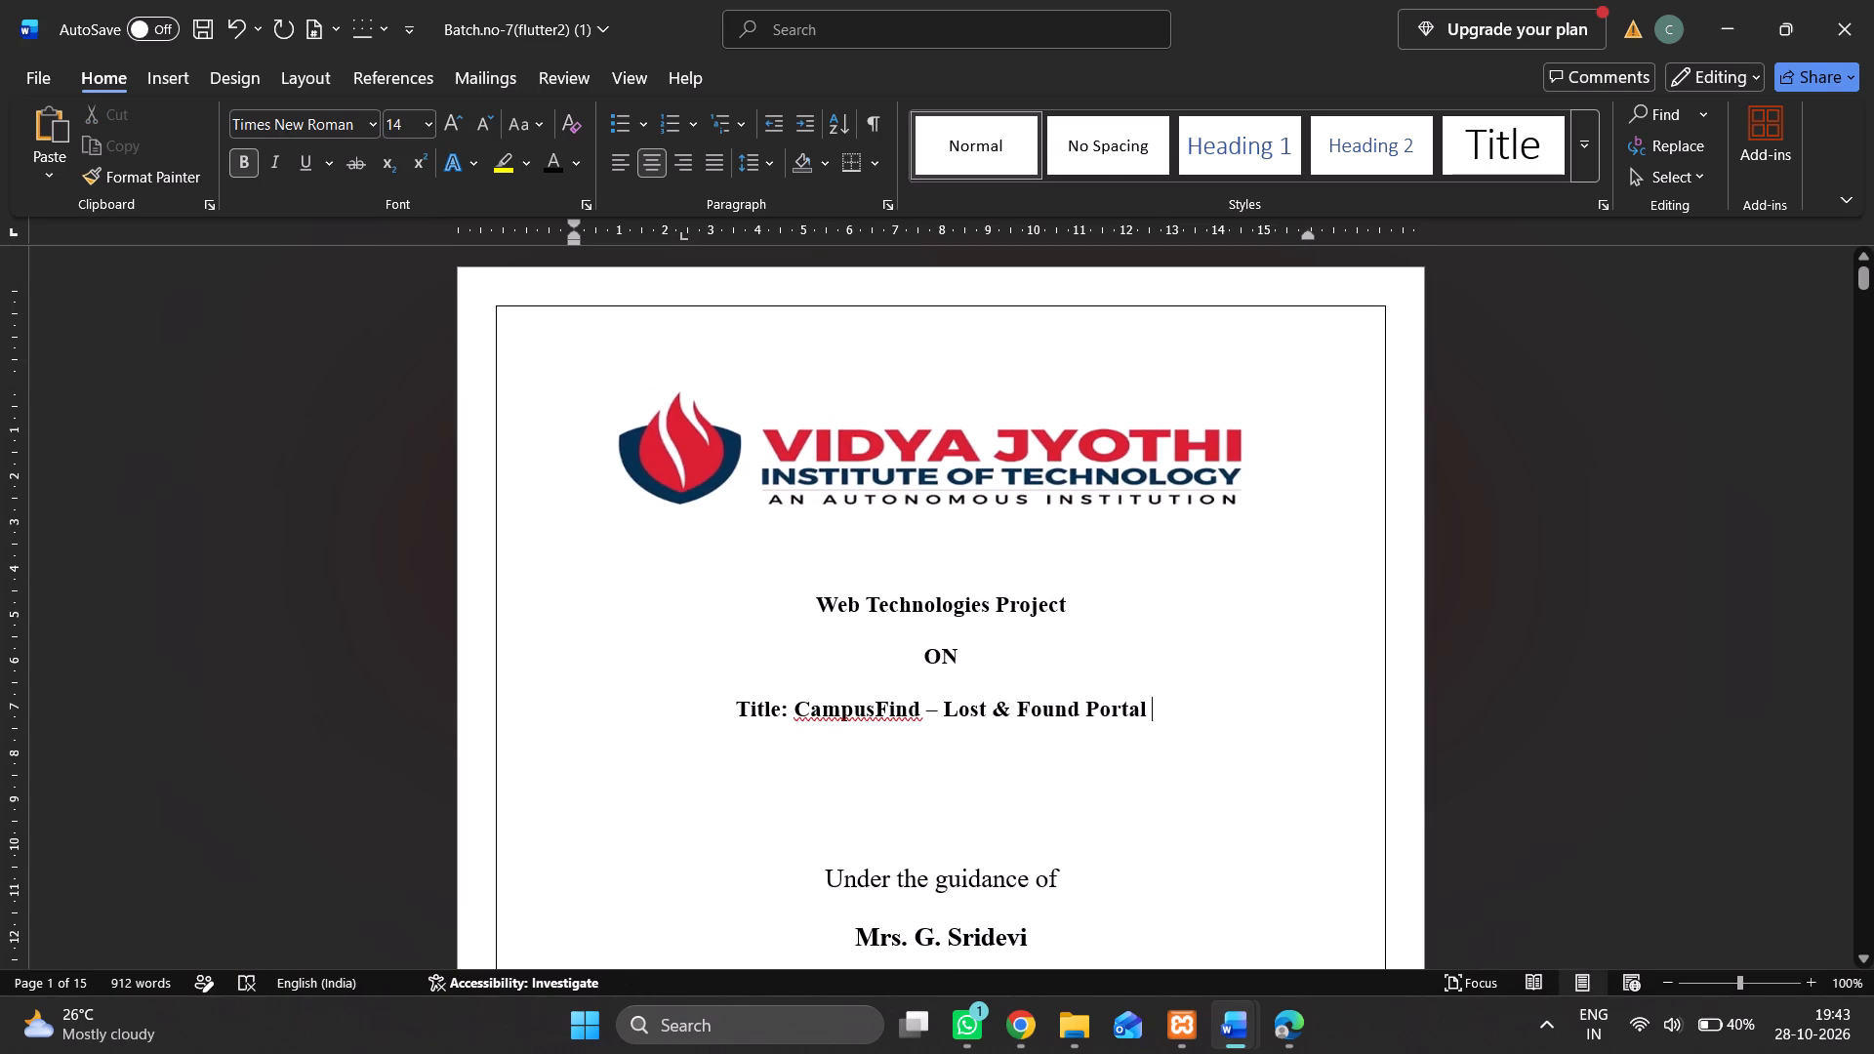
key(Return)
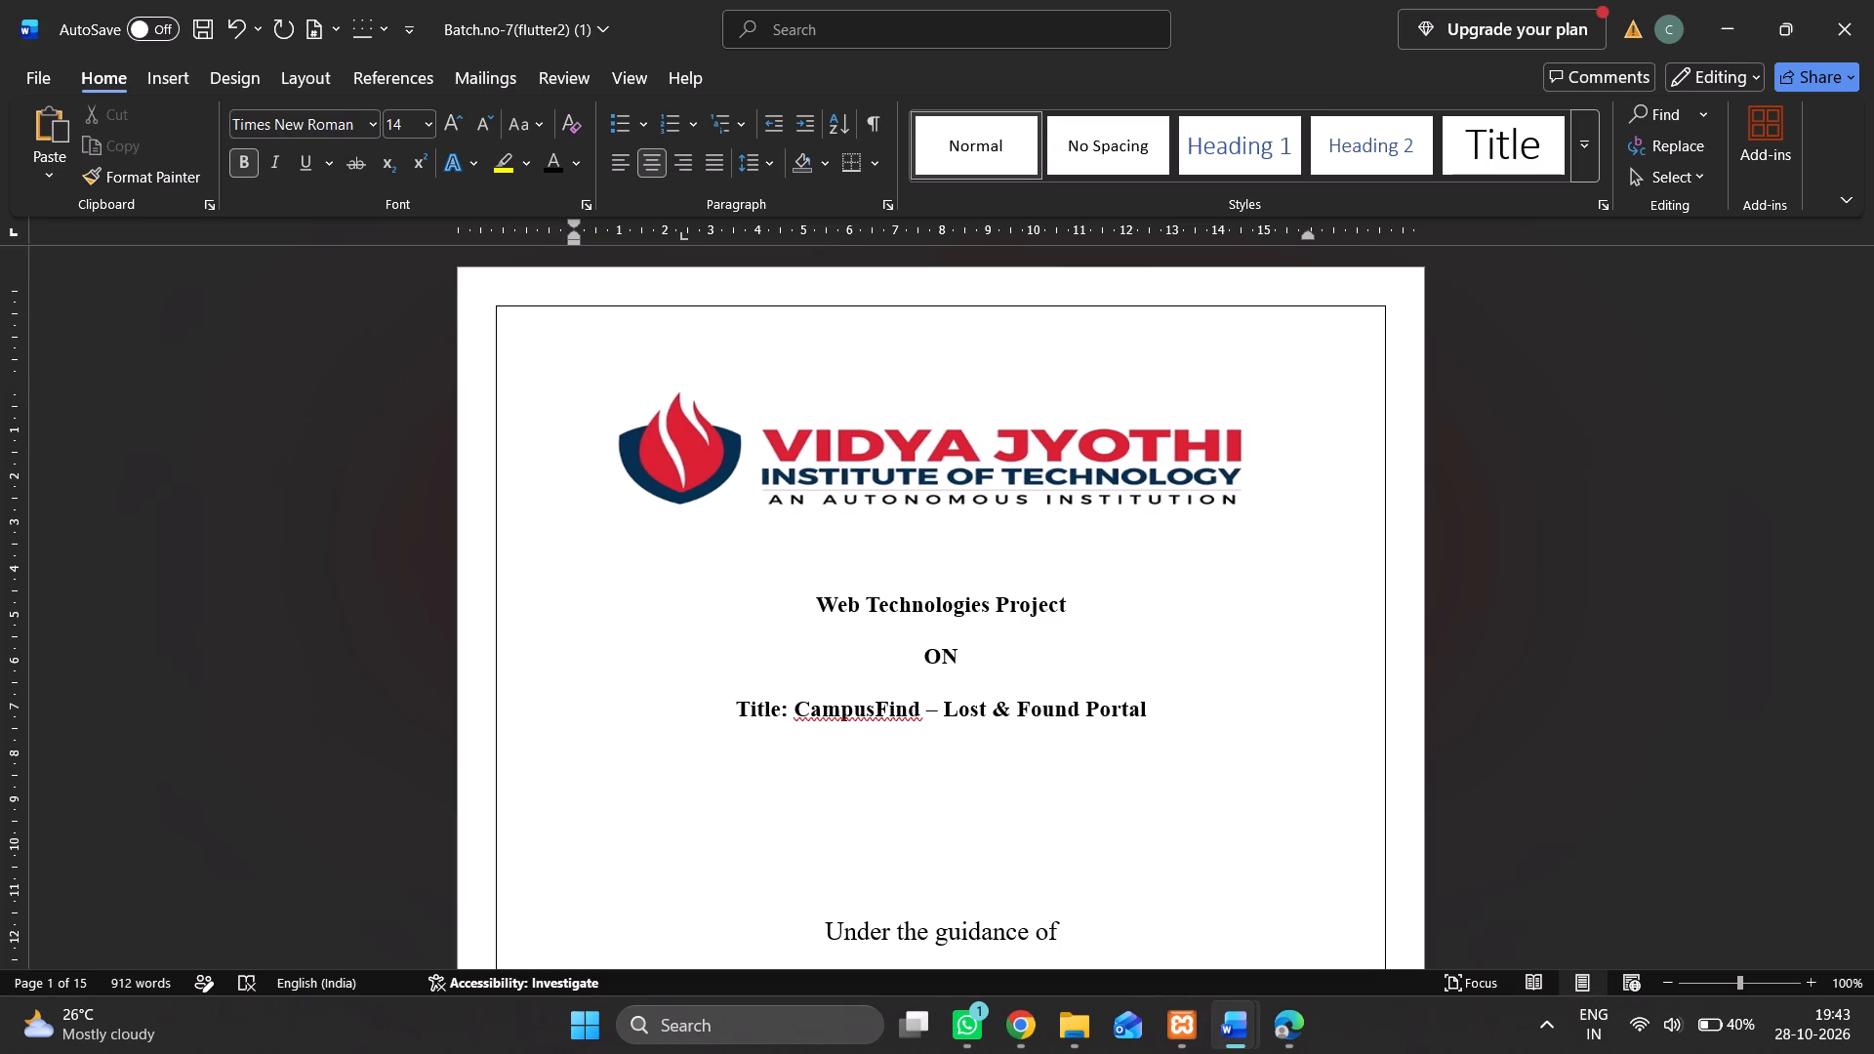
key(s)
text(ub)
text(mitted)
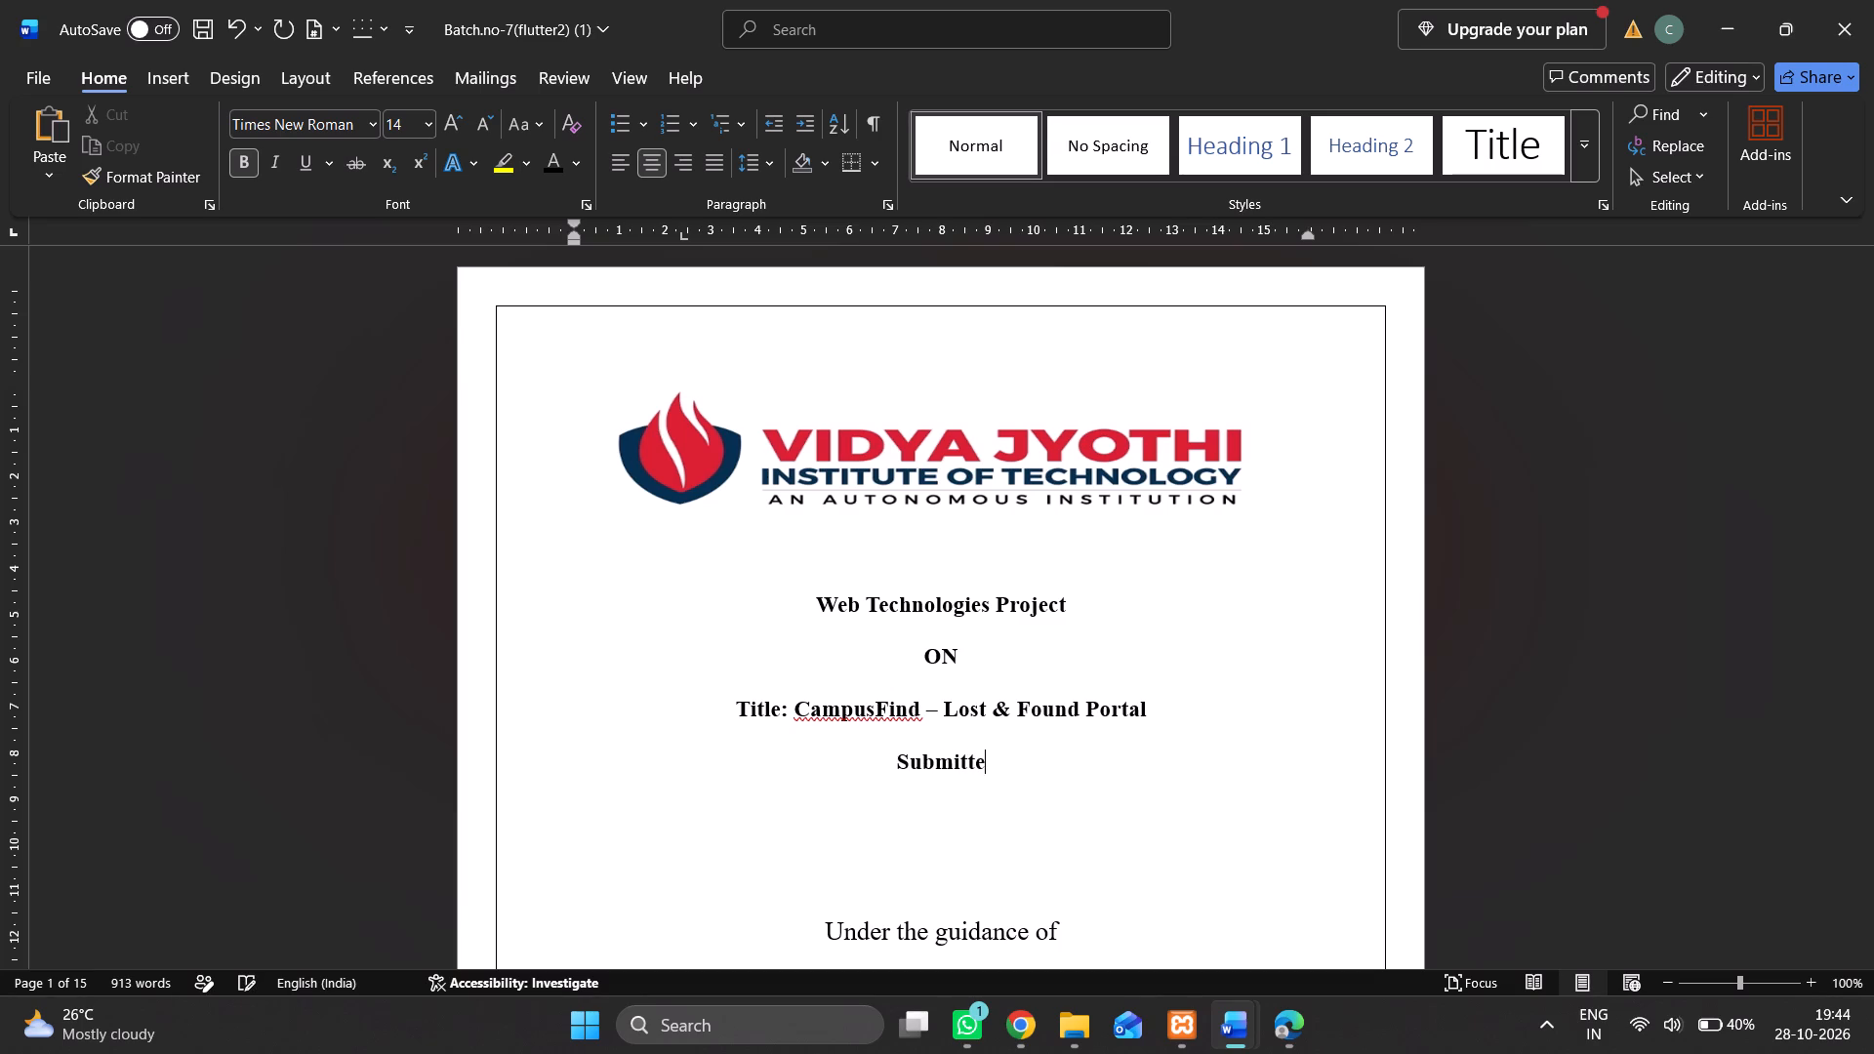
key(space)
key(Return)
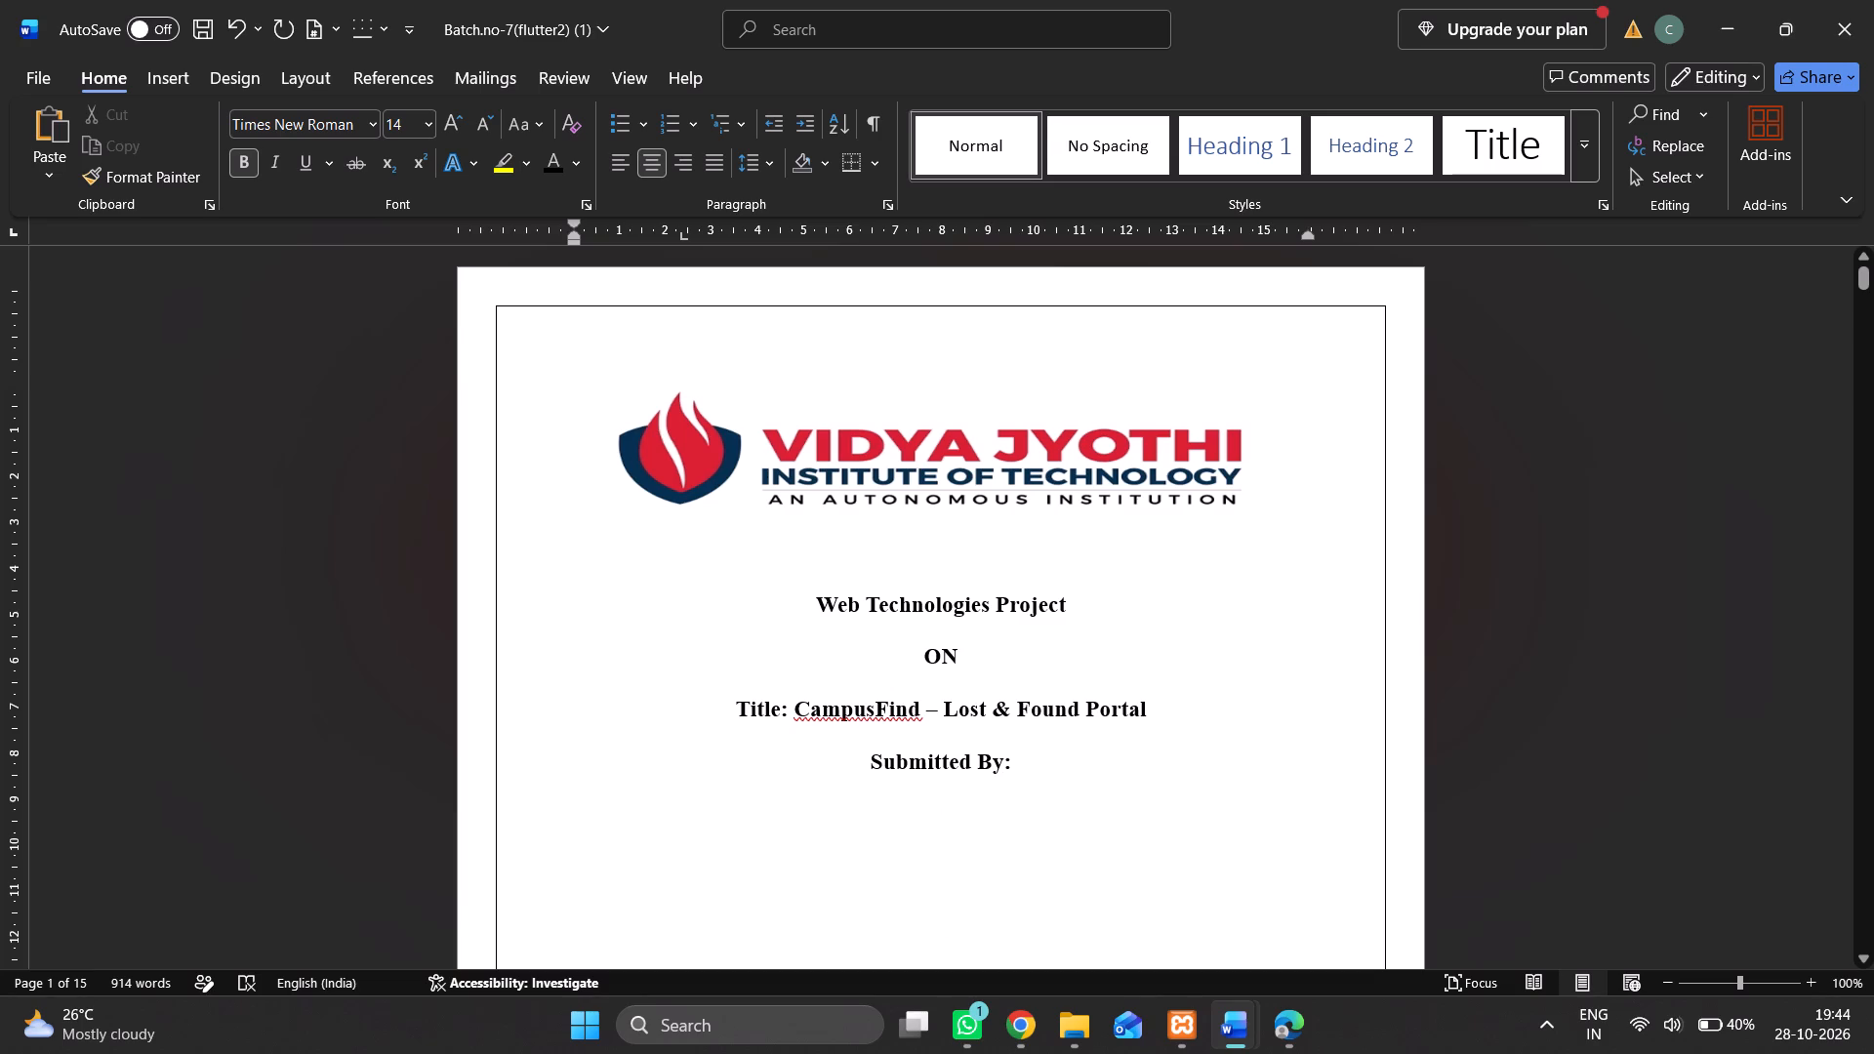
Below "Submitted By:", add a left-aligned line indented by one tab stop that reads "Name:".
click(609, 172)
key(Tab)
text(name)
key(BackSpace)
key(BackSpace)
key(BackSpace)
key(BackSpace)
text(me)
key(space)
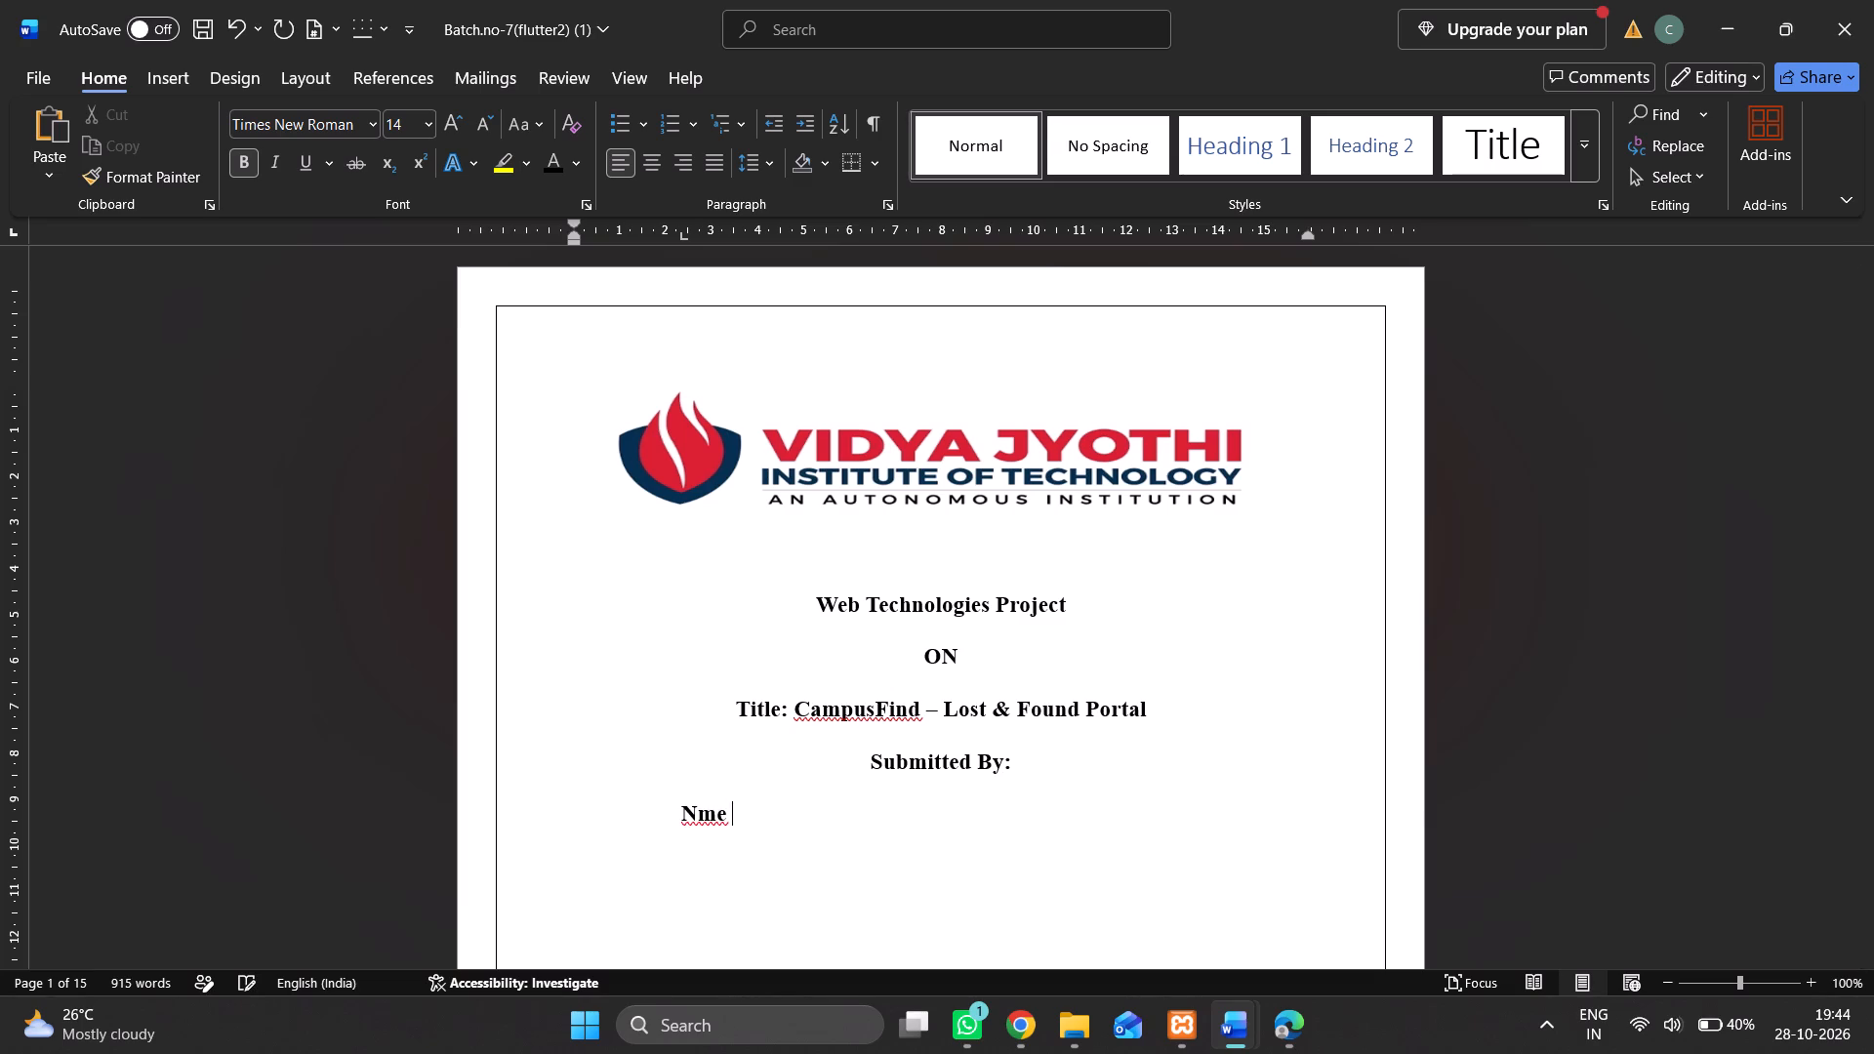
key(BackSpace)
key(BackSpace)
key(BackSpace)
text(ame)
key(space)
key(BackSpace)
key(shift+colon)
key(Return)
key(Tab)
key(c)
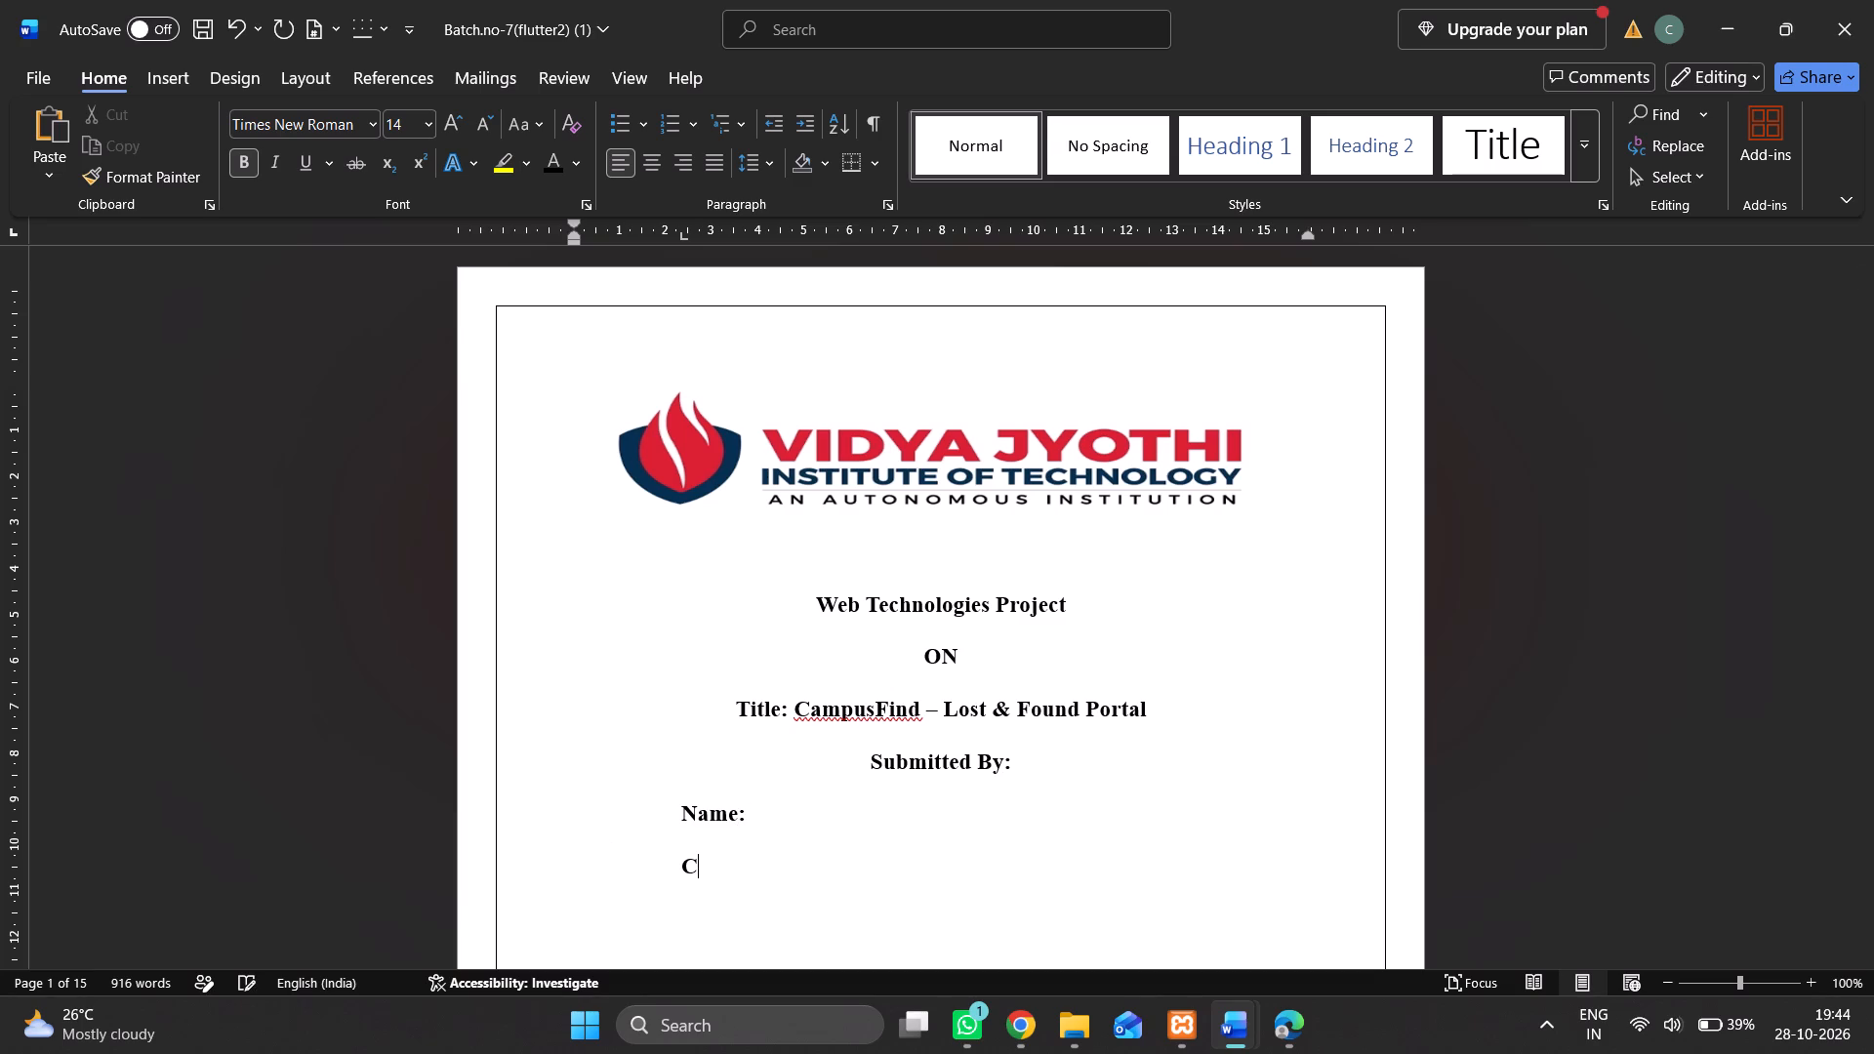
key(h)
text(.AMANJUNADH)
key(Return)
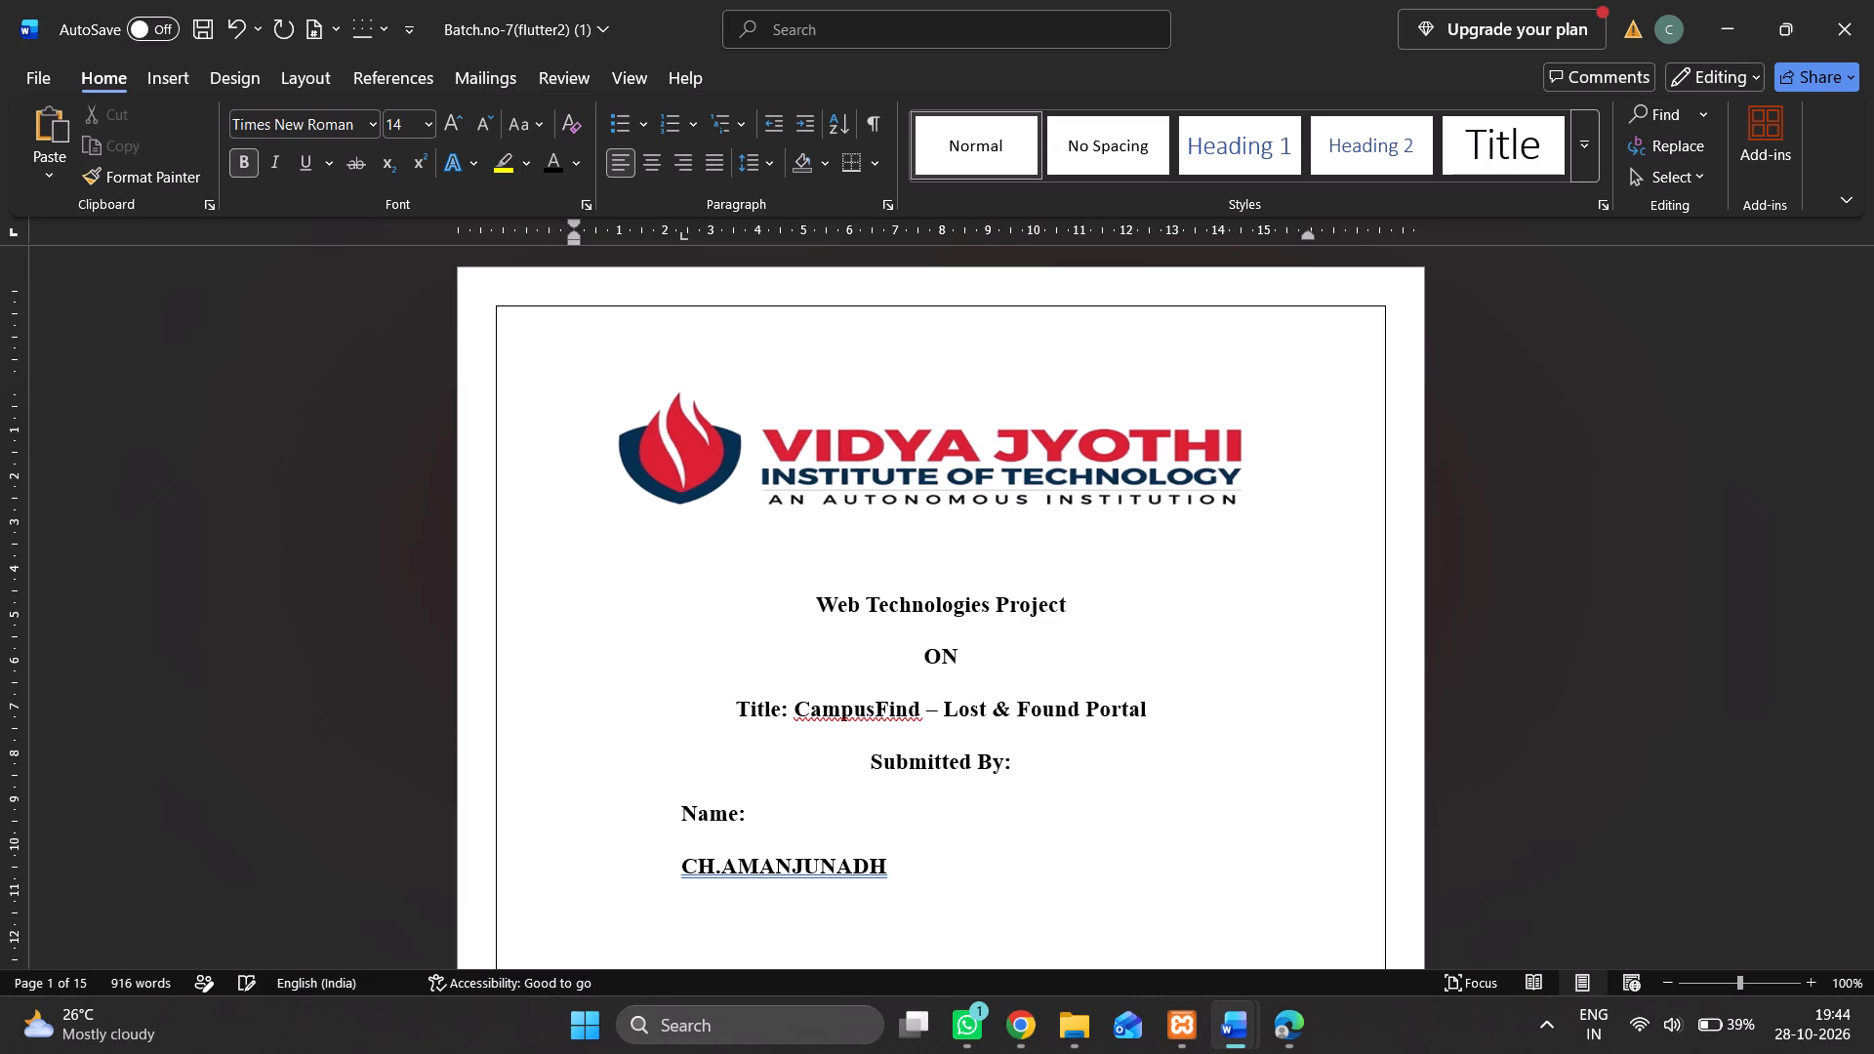
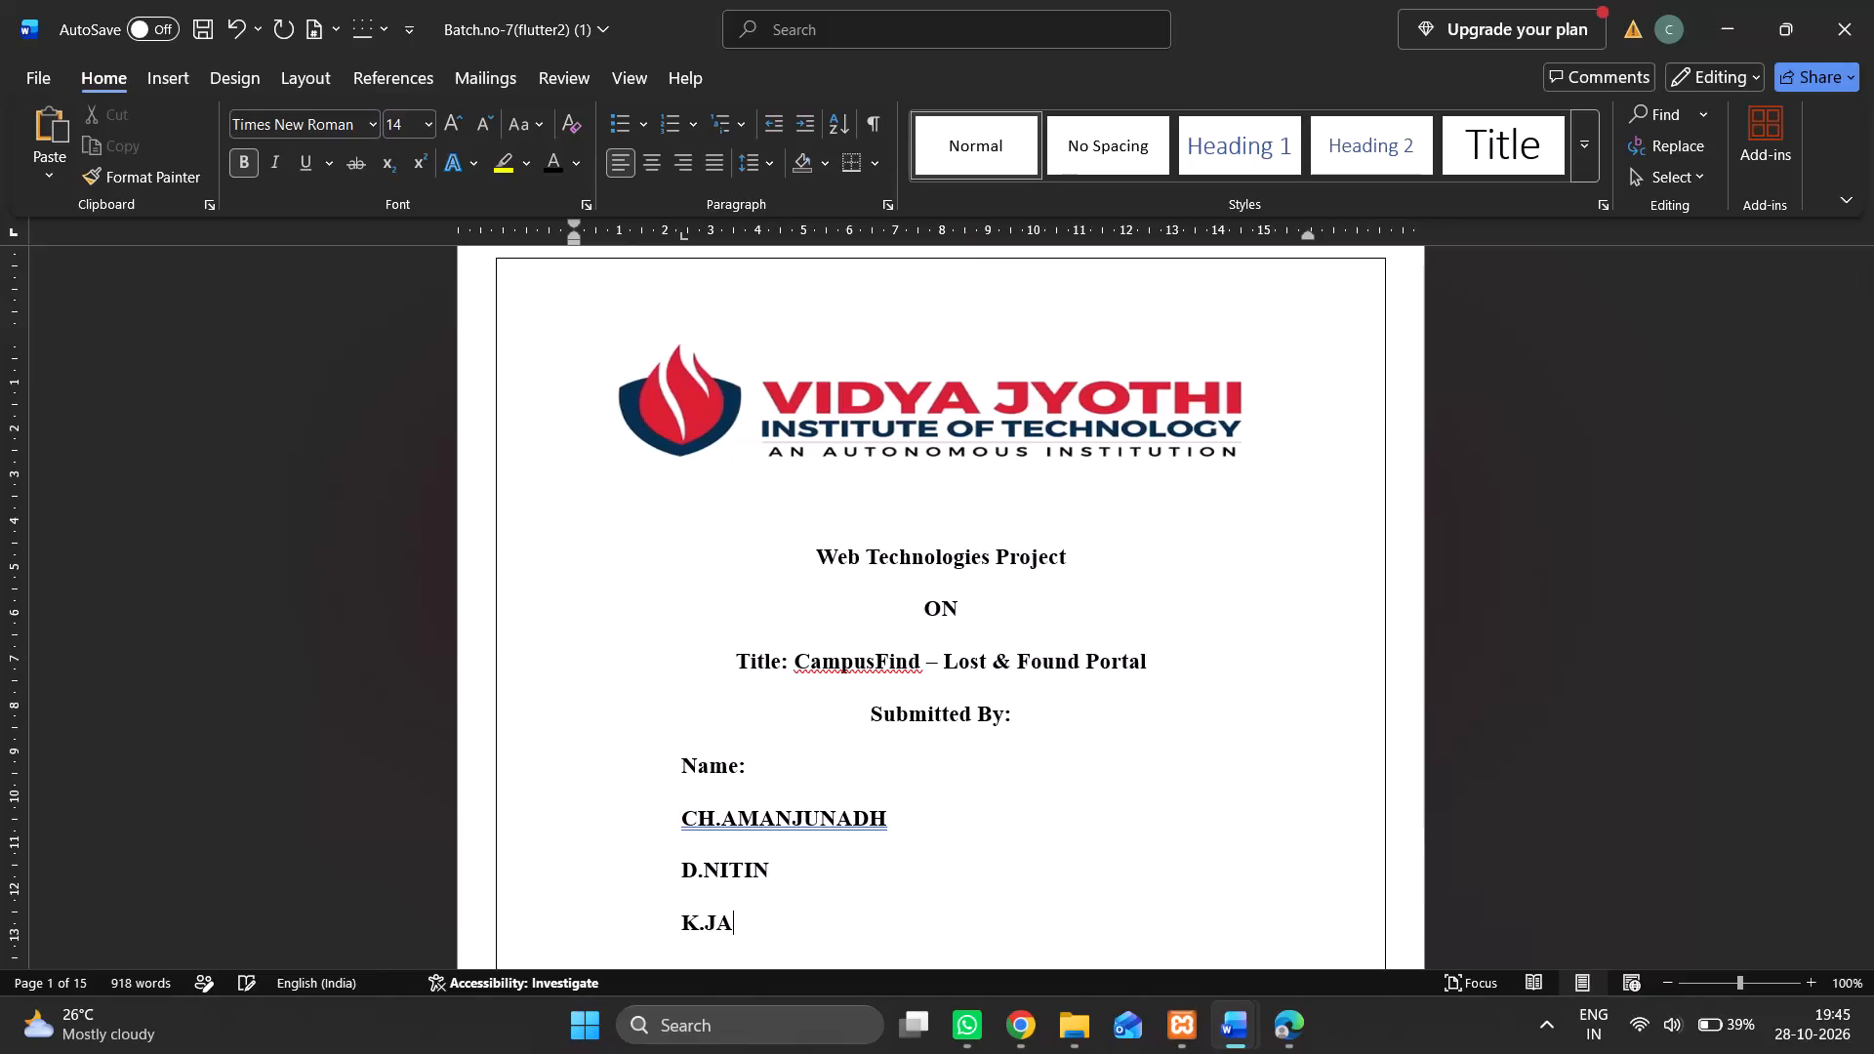
Extend the partly entered third team member's name in the cover's name list with "GA".
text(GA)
Remove the stray "A" after the initials in the first team member's name, leaving no space there.
click(741, 824)
key(BackSpace)
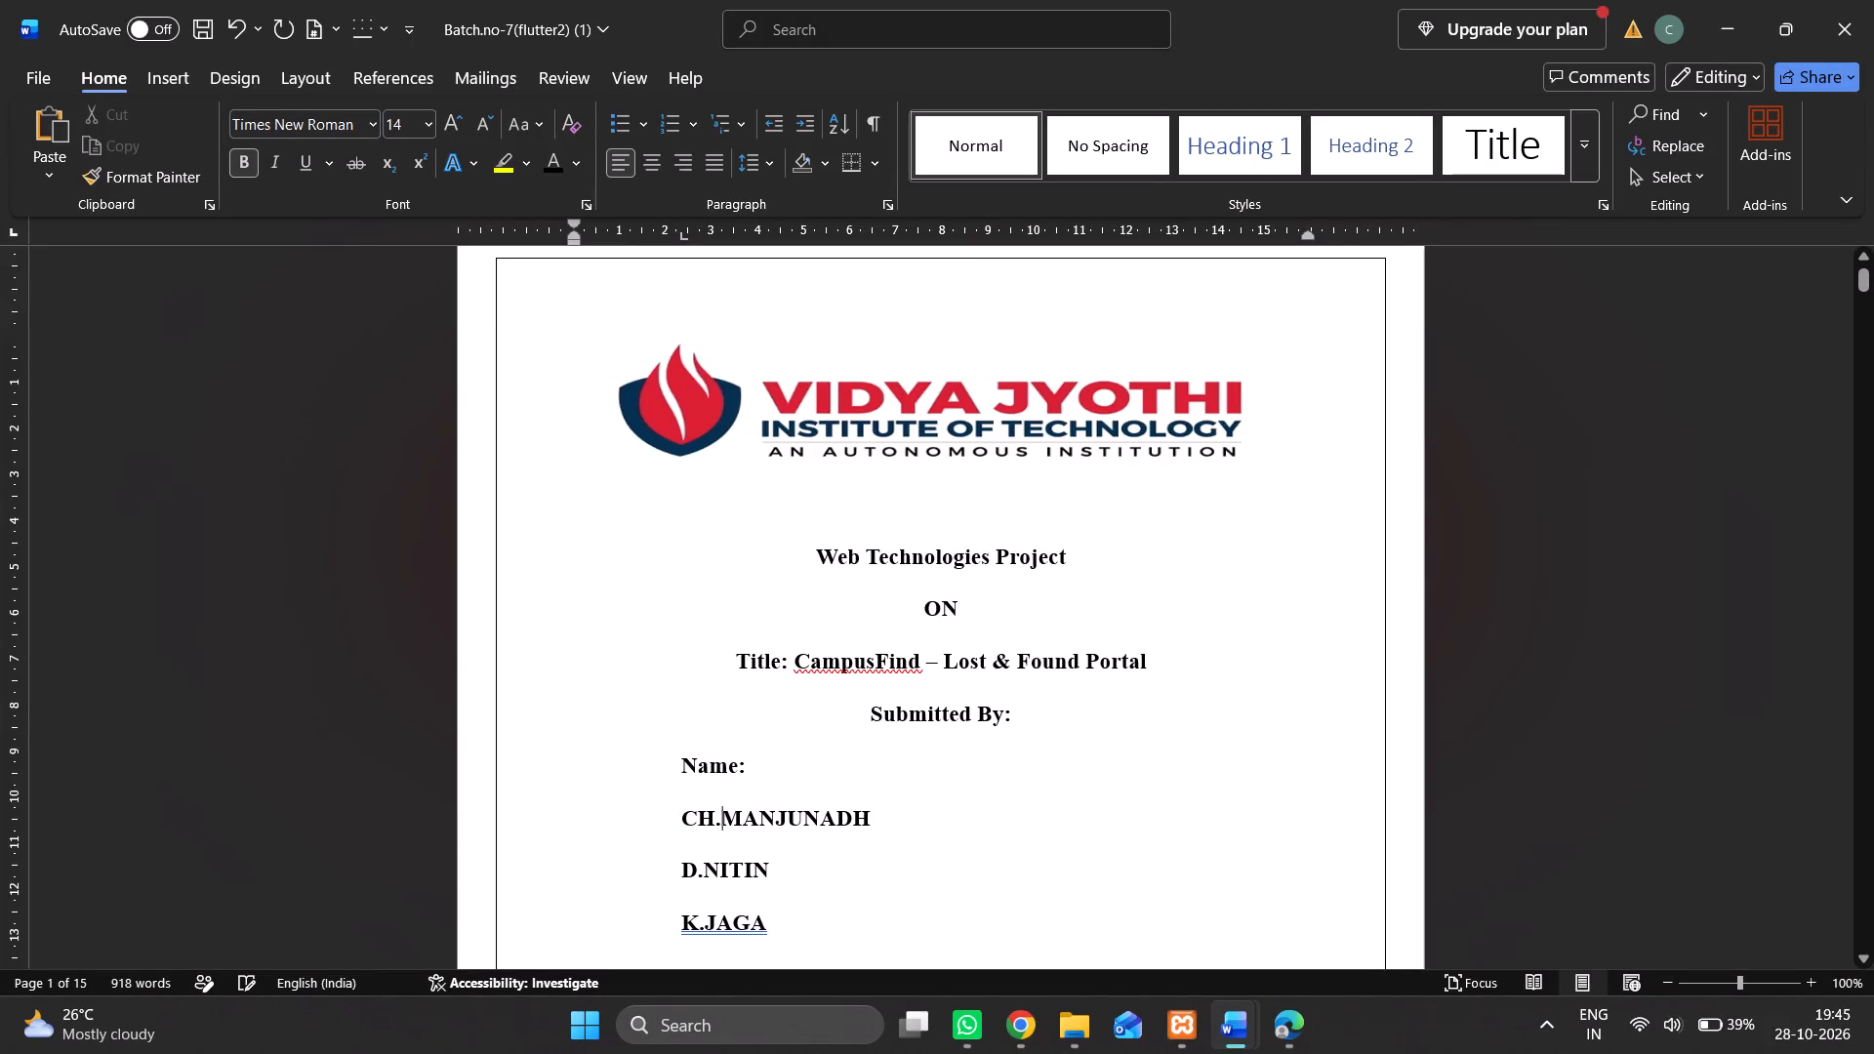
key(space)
click(722, 824)
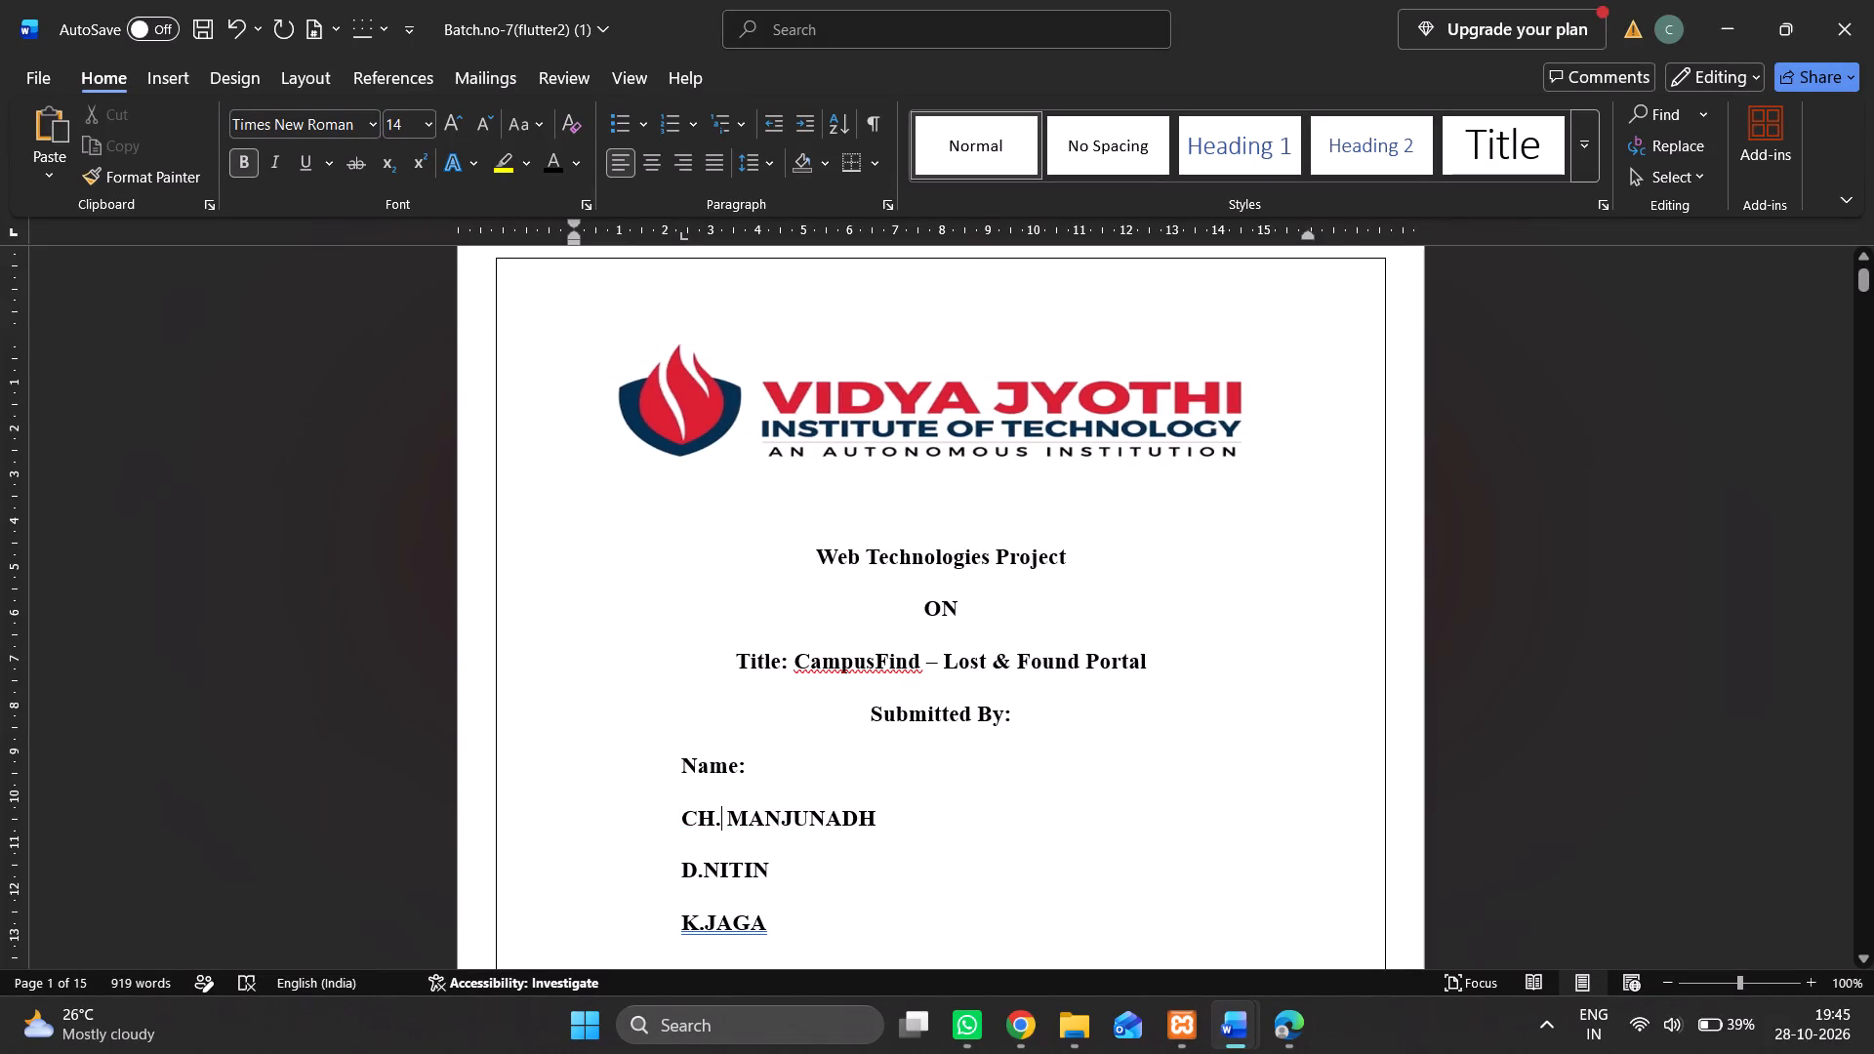
click(718, 824)
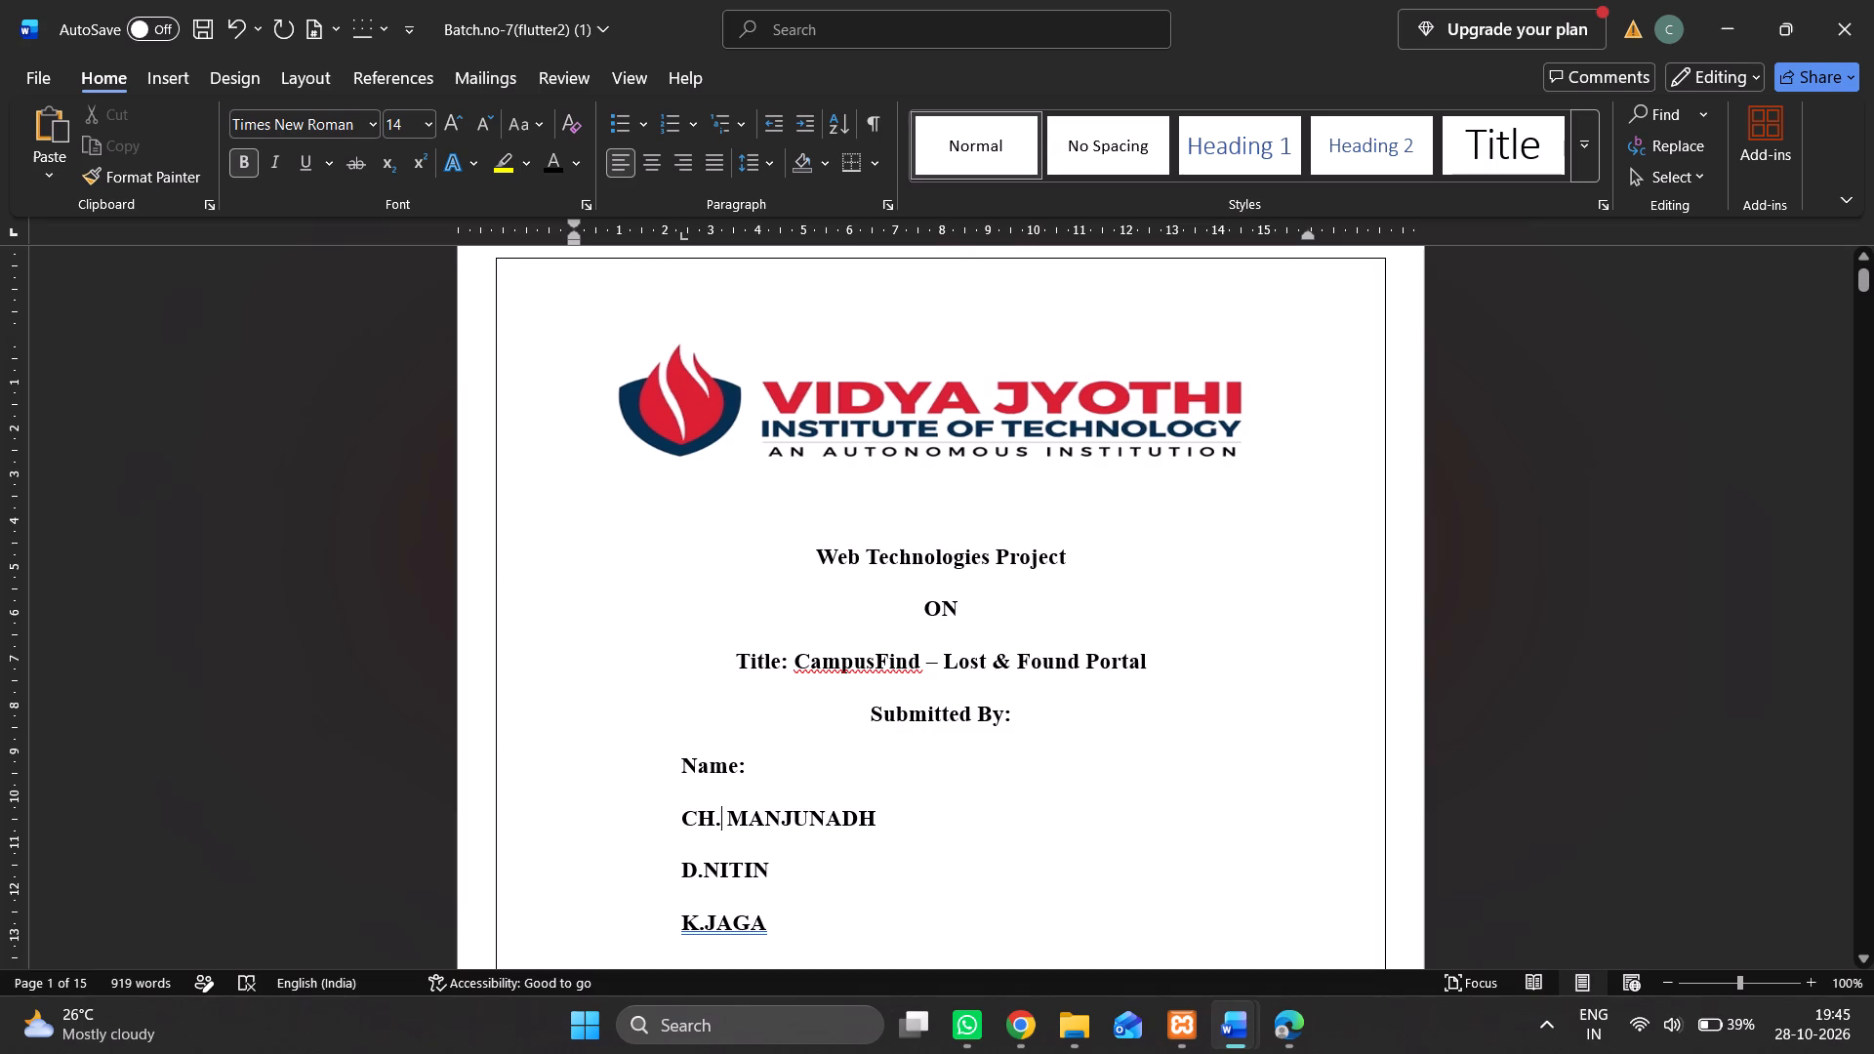
click(728, 822)
key(BackSpace)
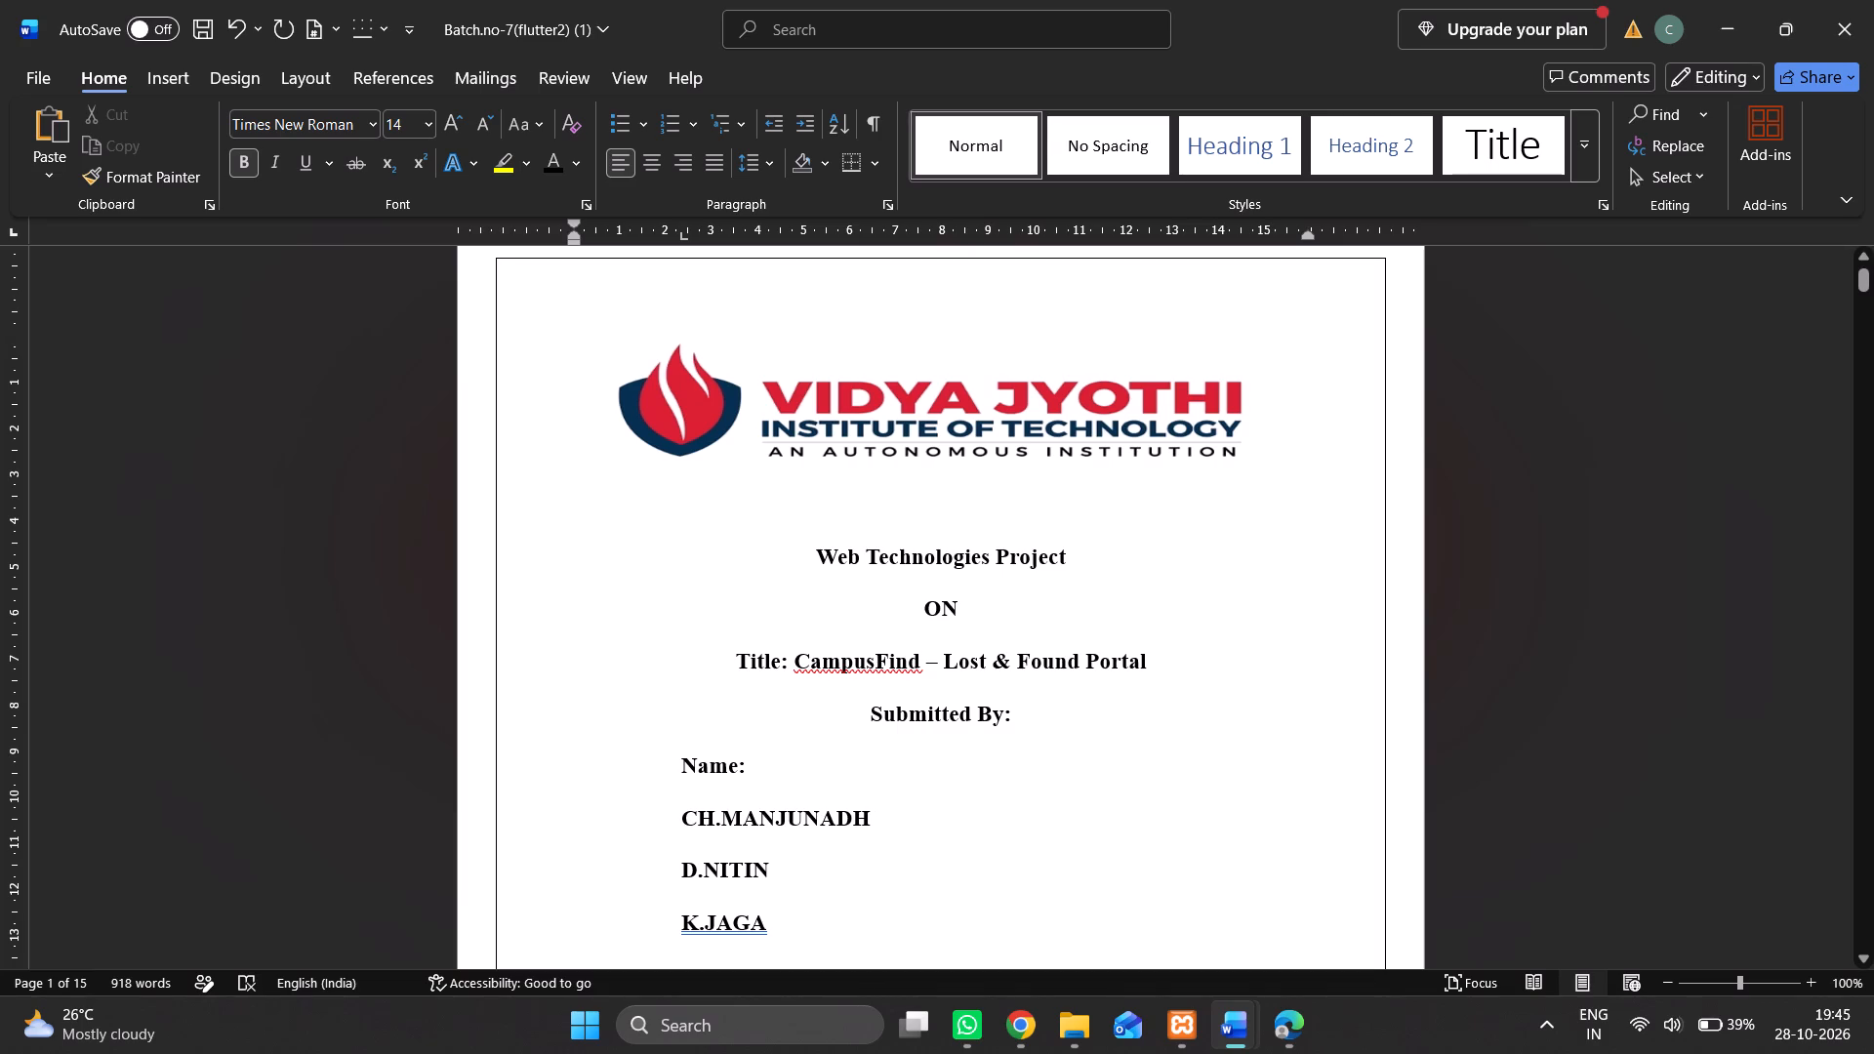
Complete the third team member's name in the cover's name list.
click(777, 924)
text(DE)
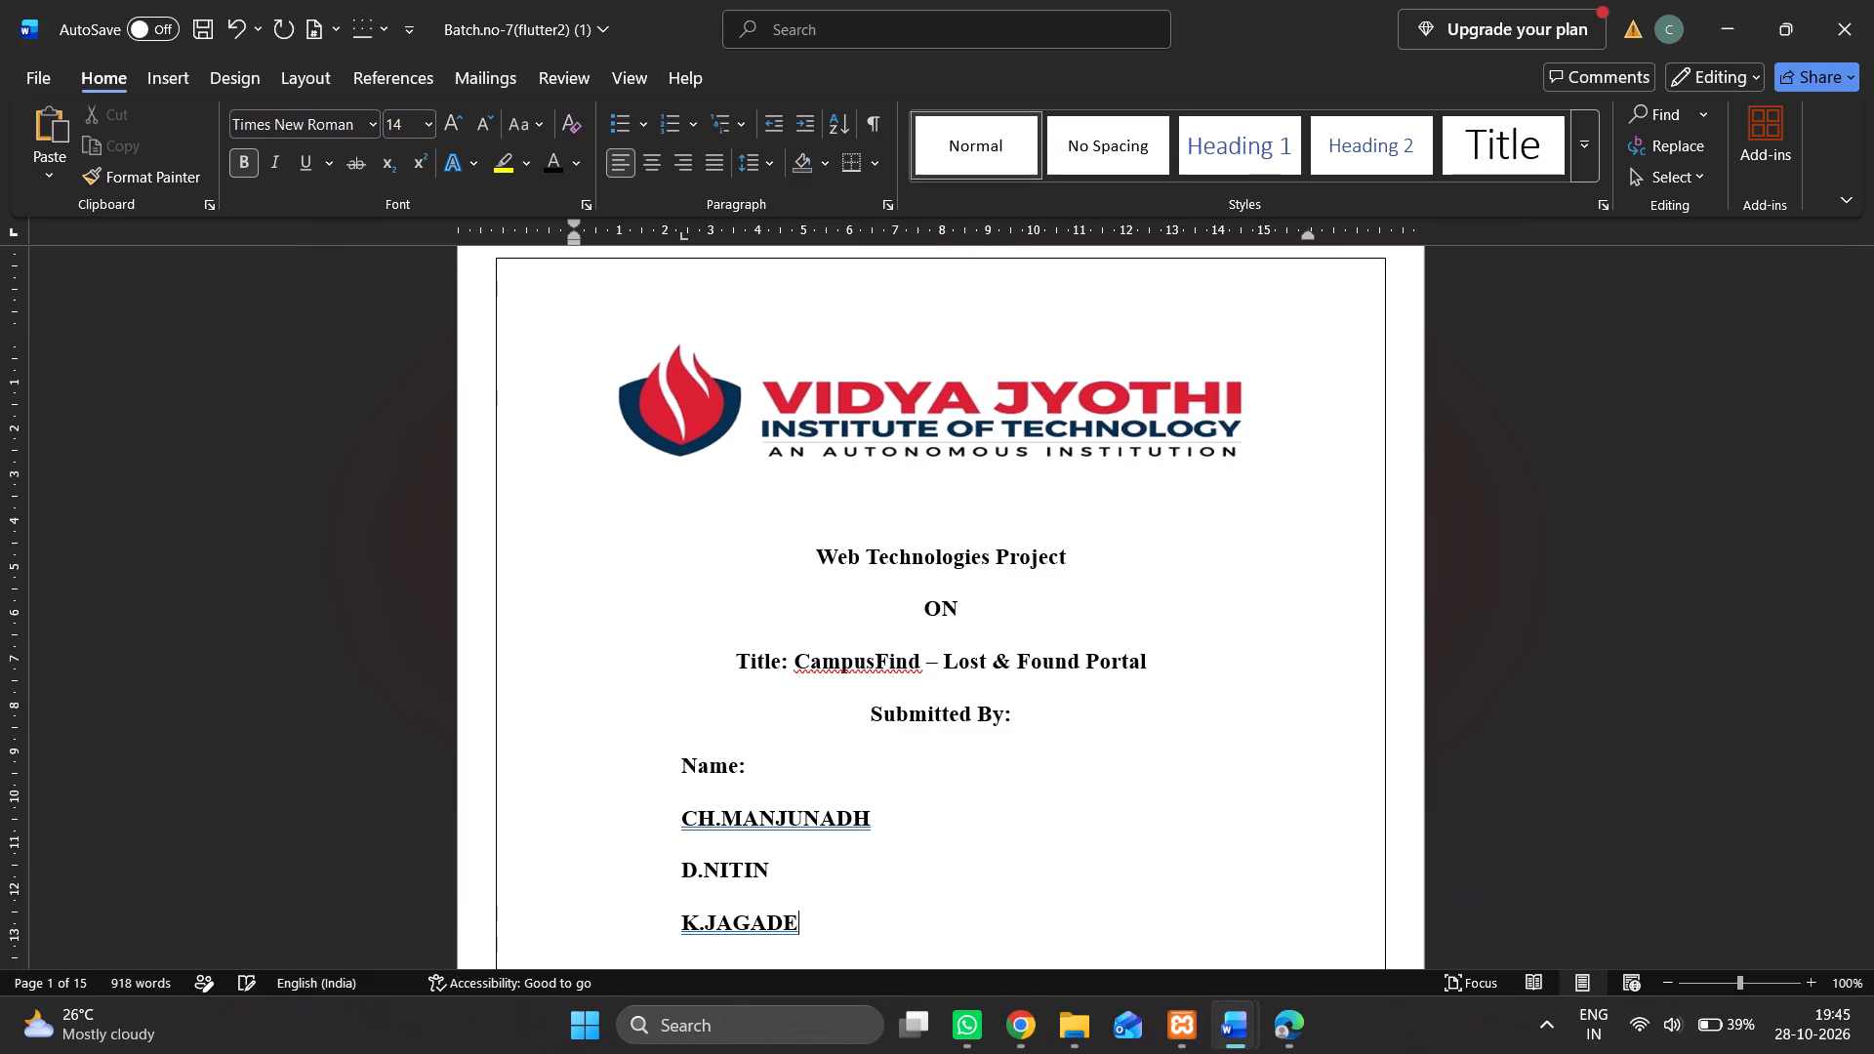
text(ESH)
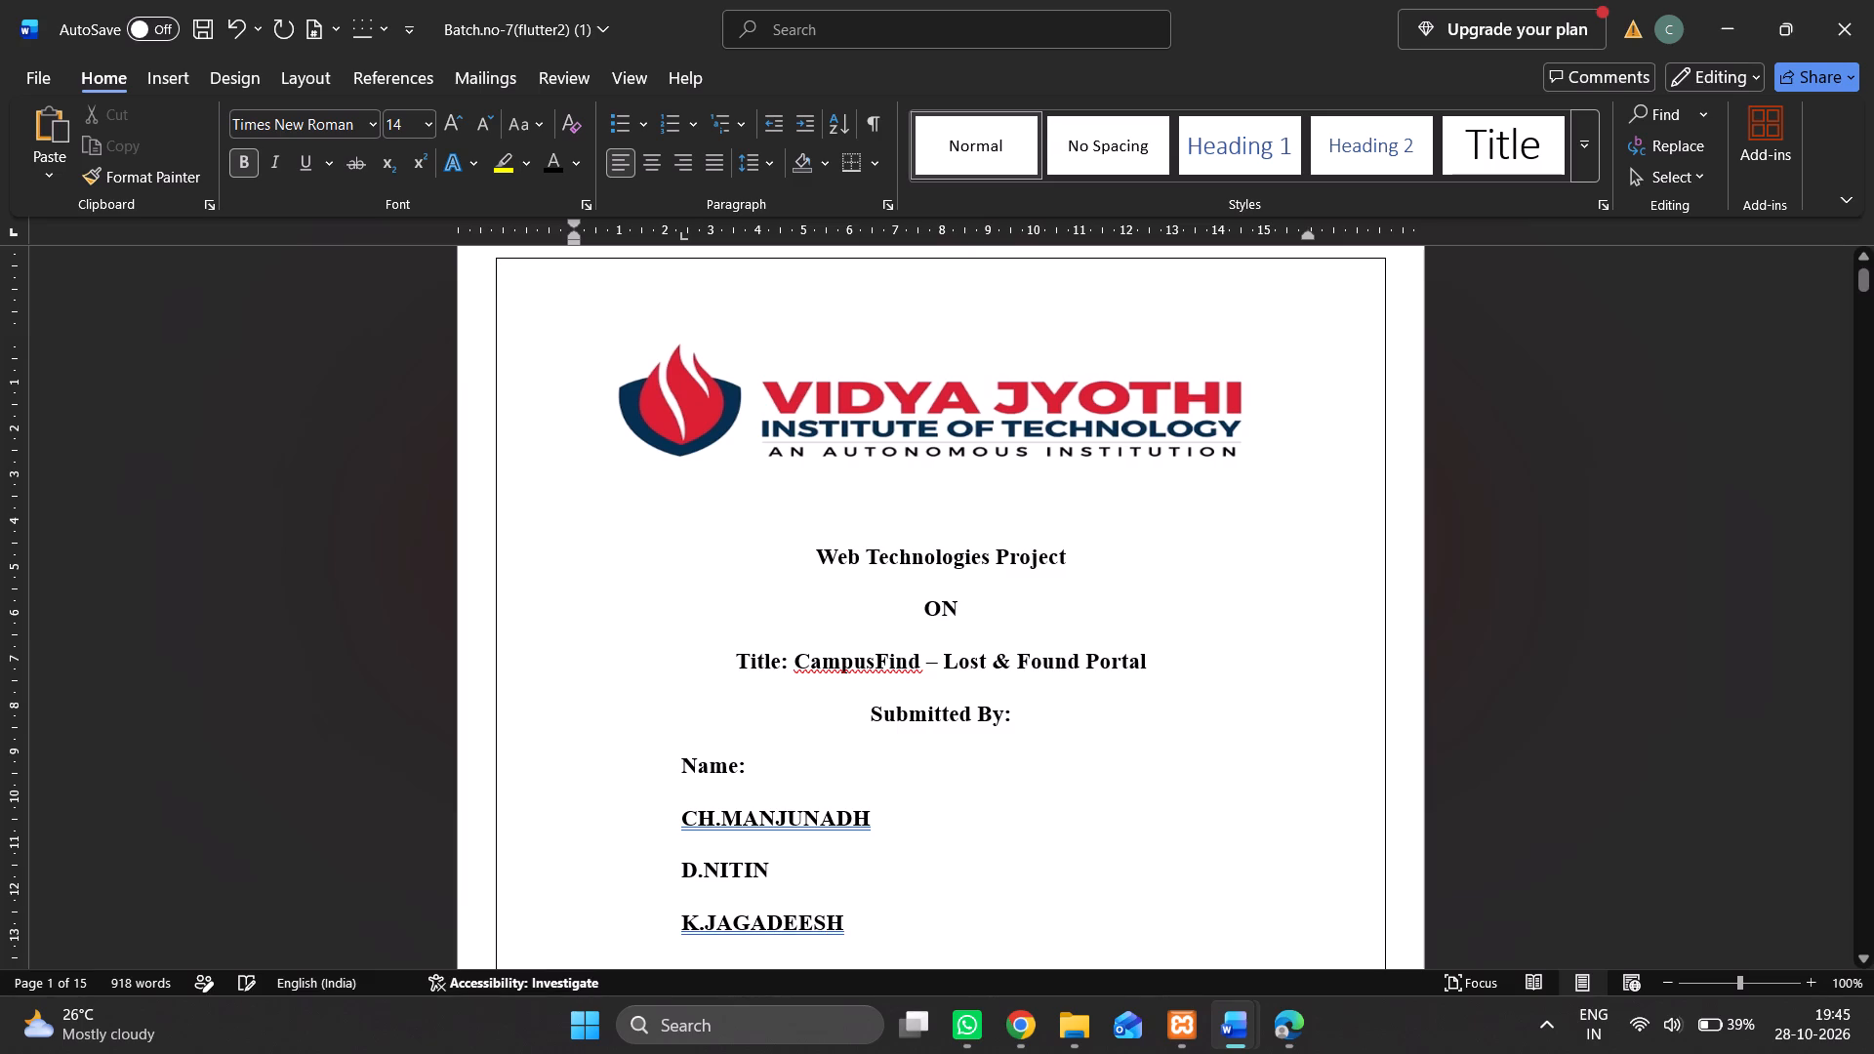
Add an indented fourth entry below the third team member's name, starting with the initial "W".
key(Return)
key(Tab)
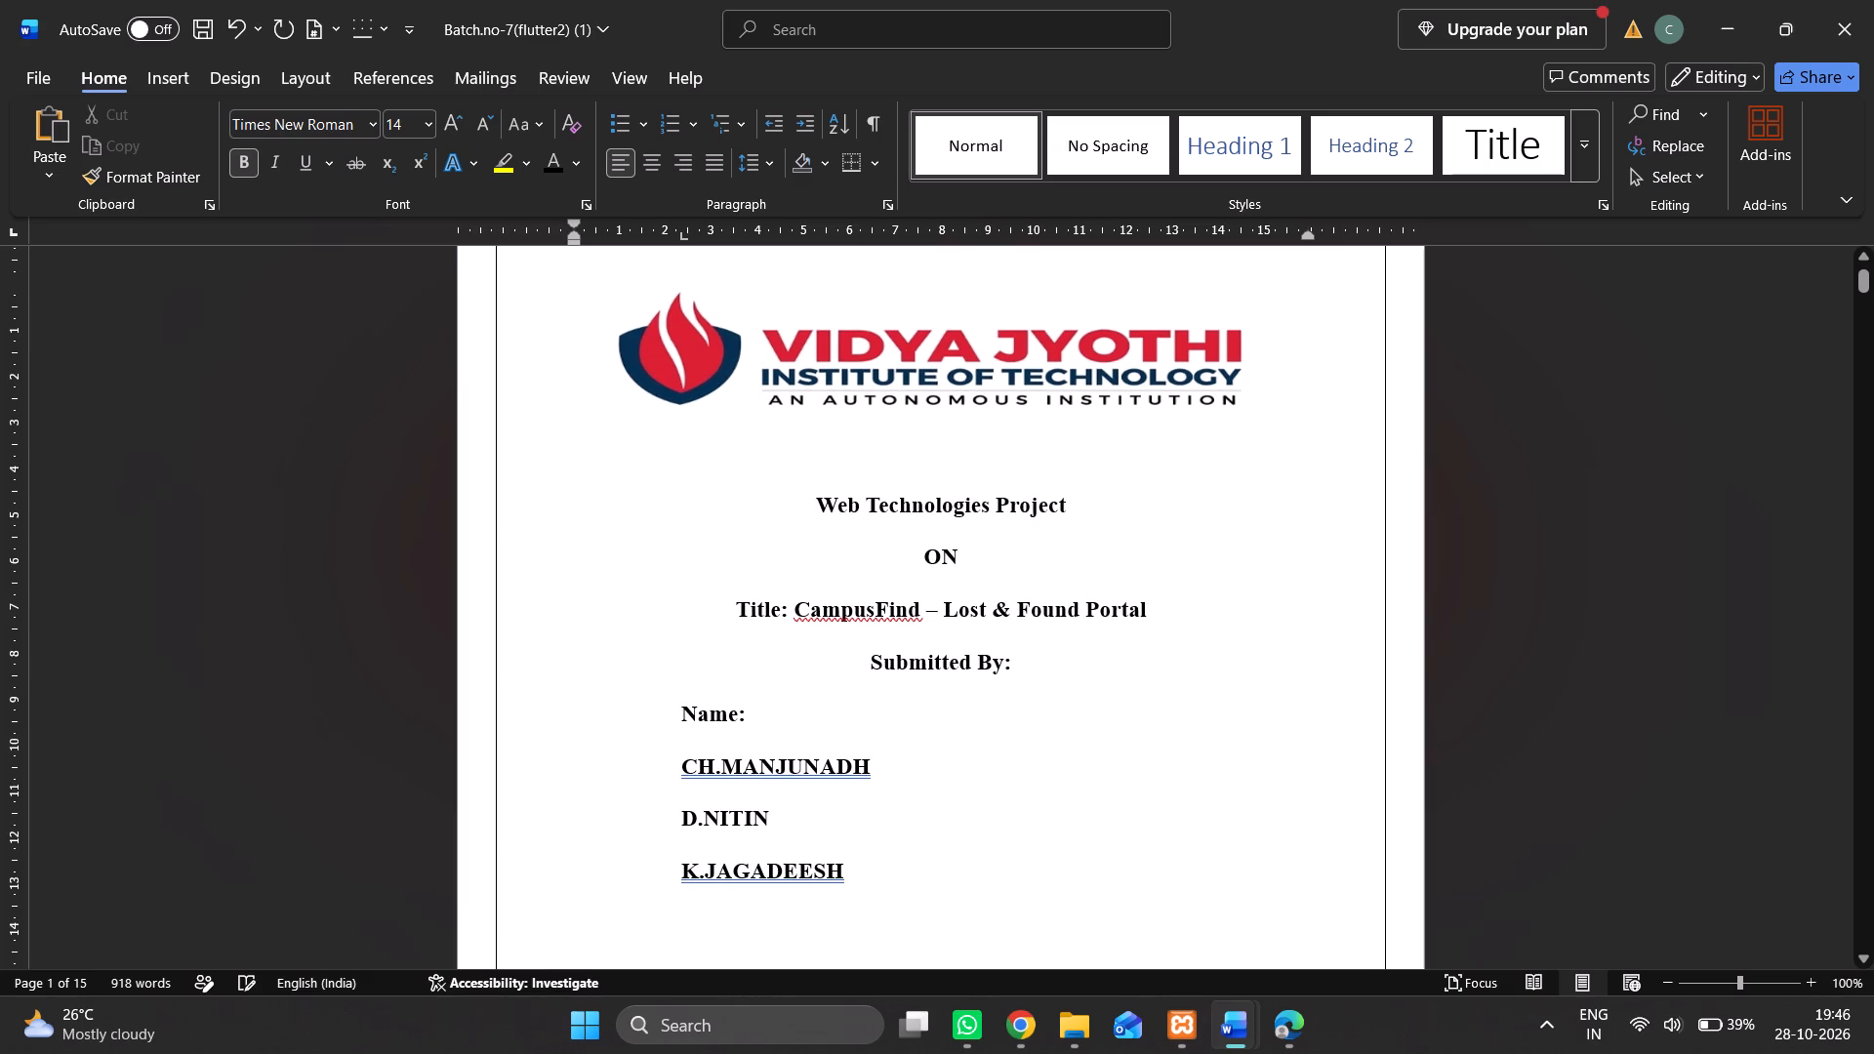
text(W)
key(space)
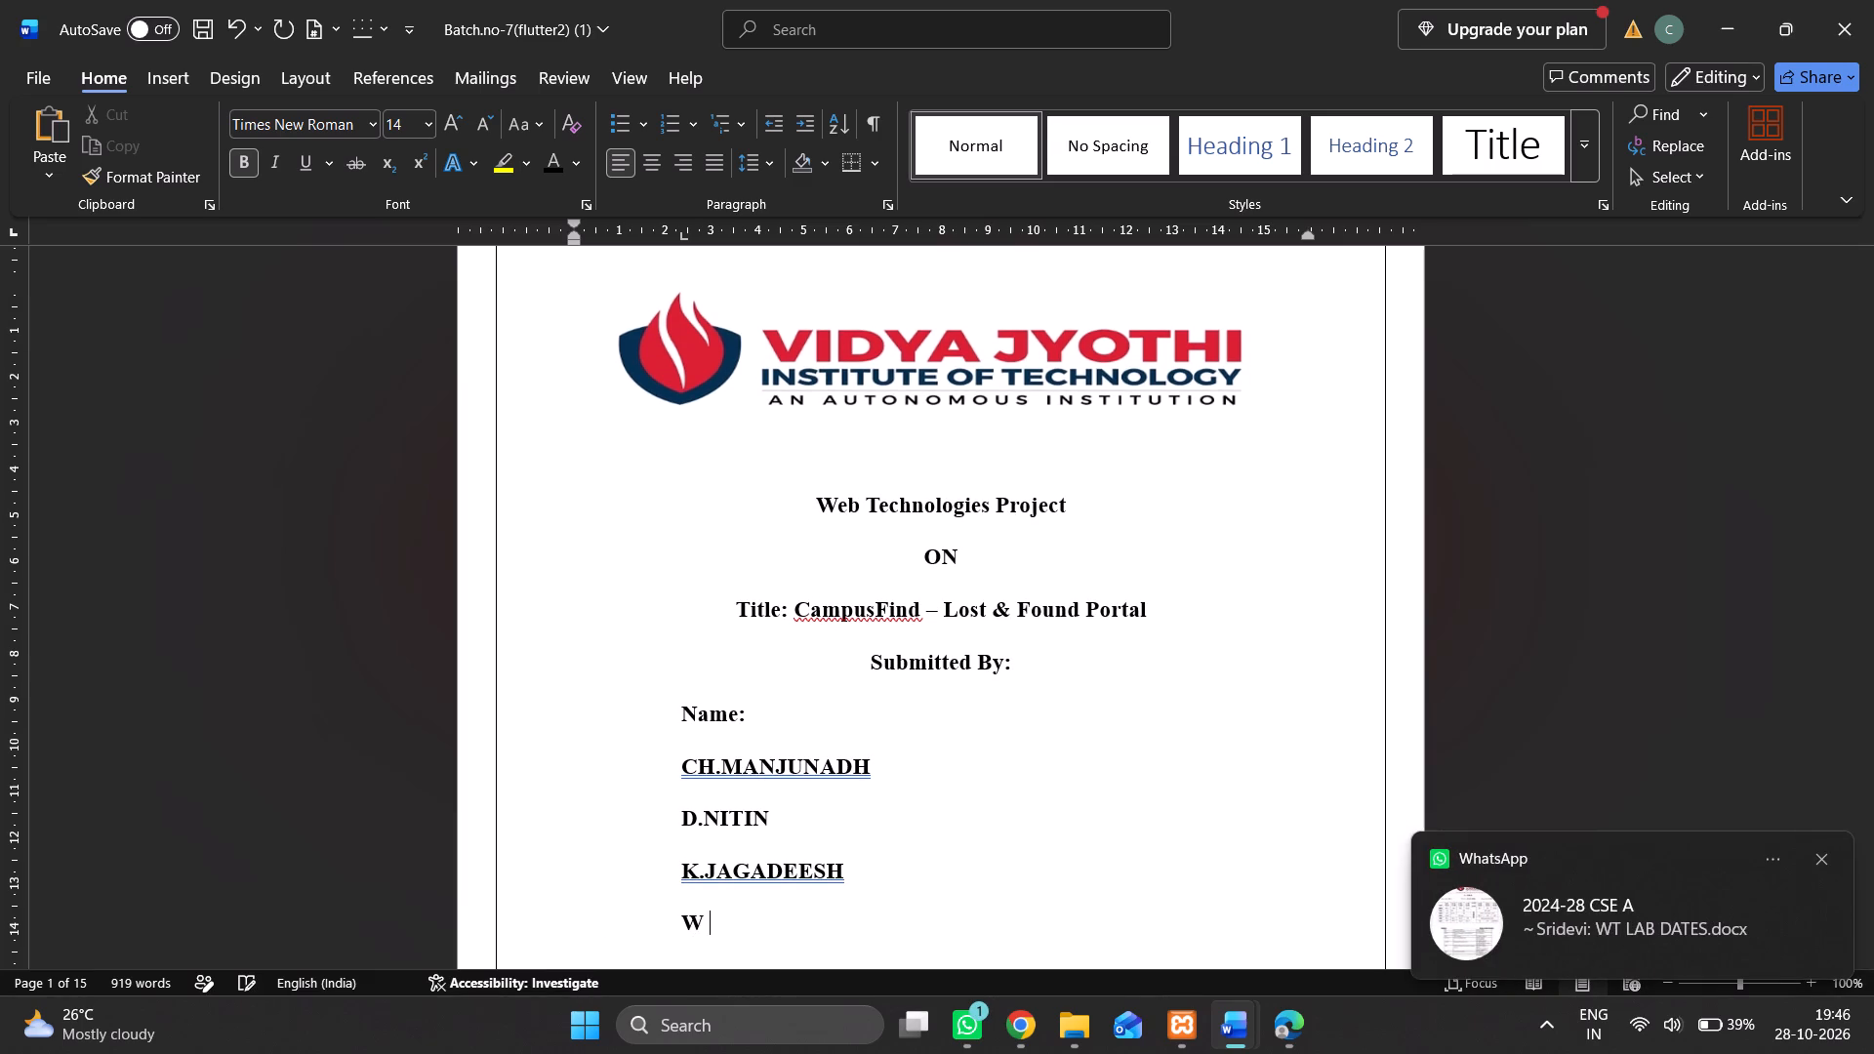
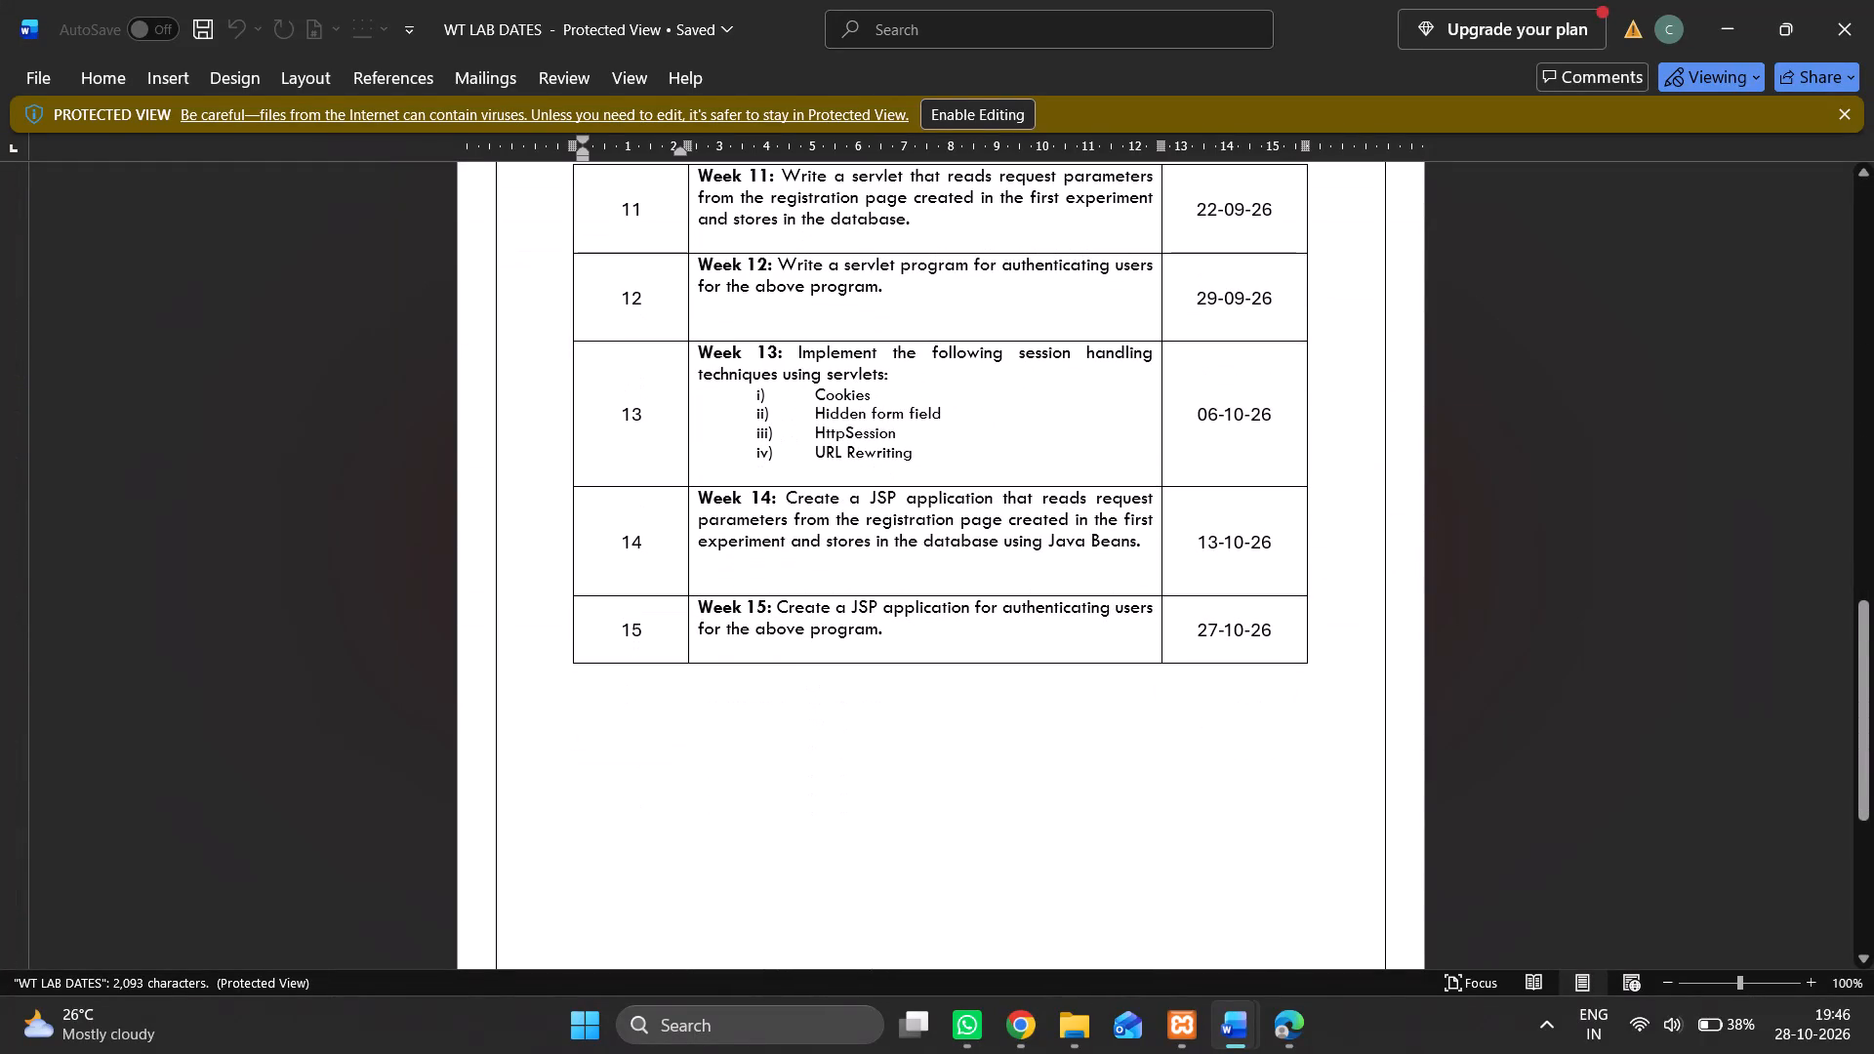
Examine the experiment titles and dates in the WT LAB DATES document, and return to the Batch.no-7 report.
scroll(1324, 520, up, 7)
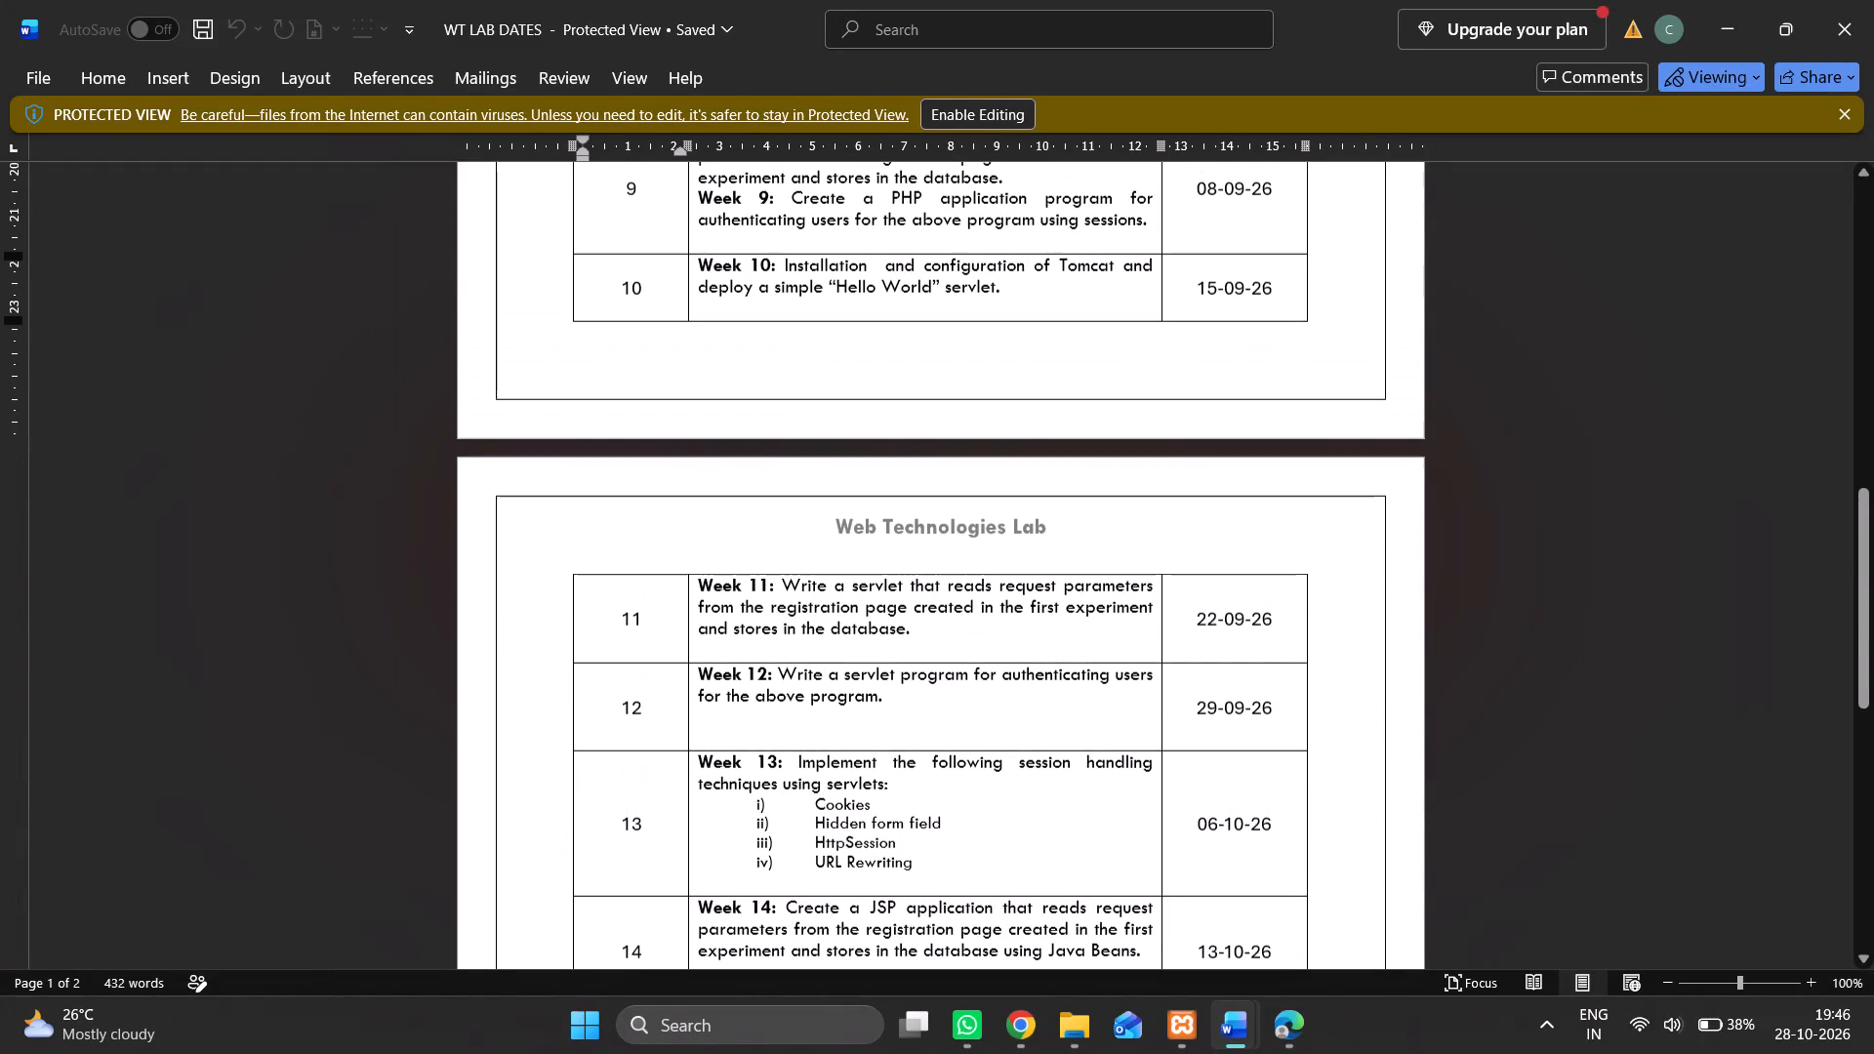
scroll(1324, 520, down, 5)
scroll(1325, 521, up, 16)
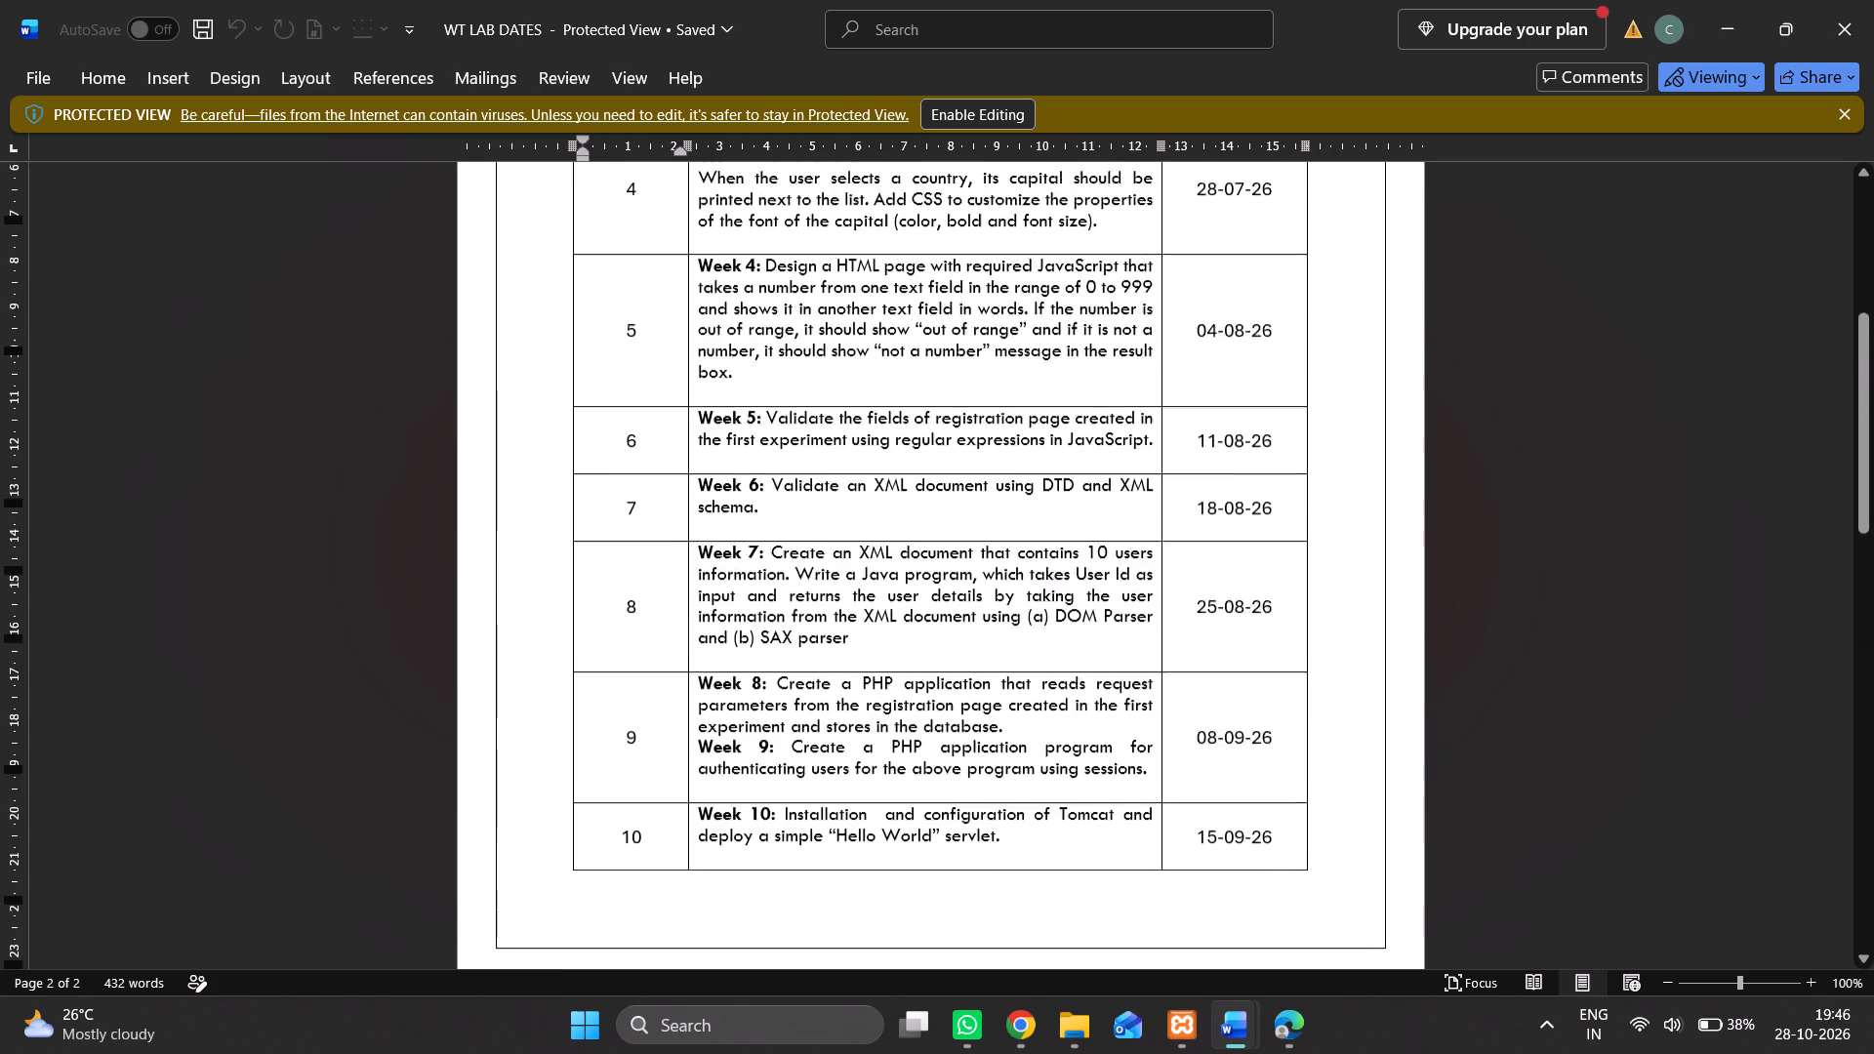
scroll(1325, 521, up, 13)
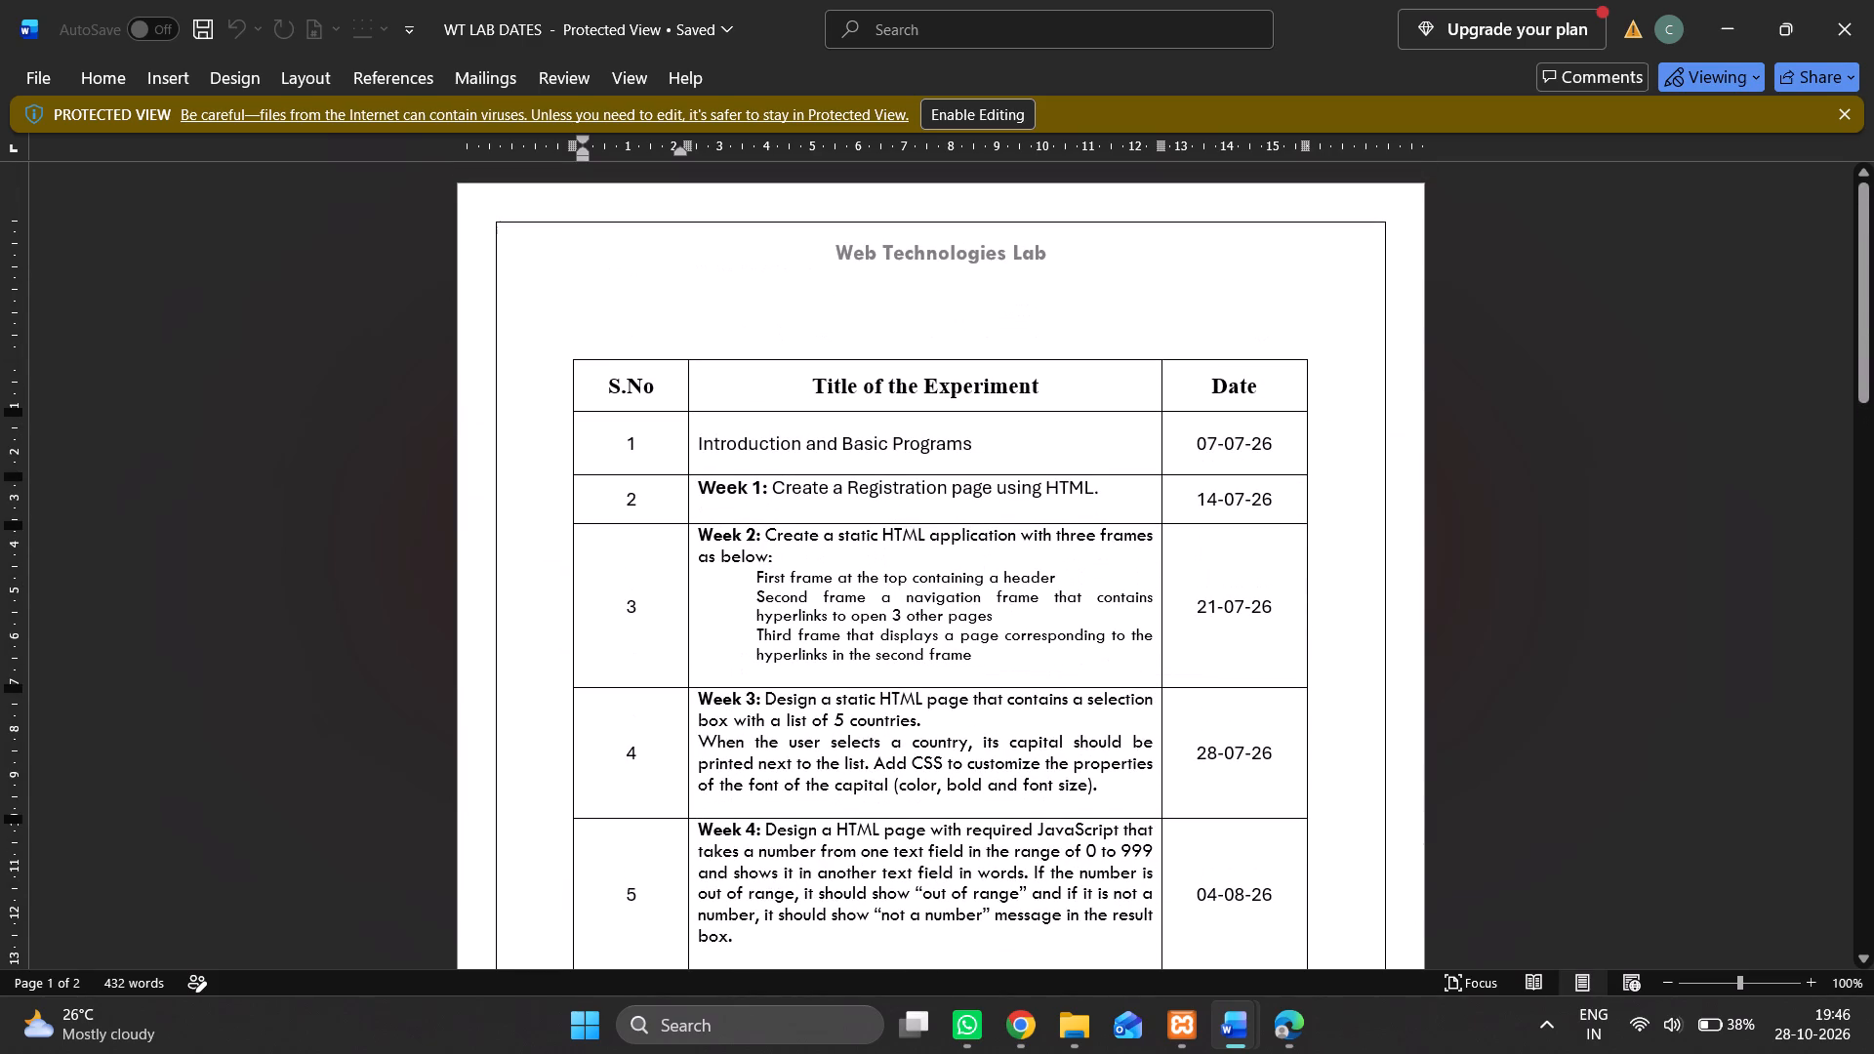
click(1712, 22)
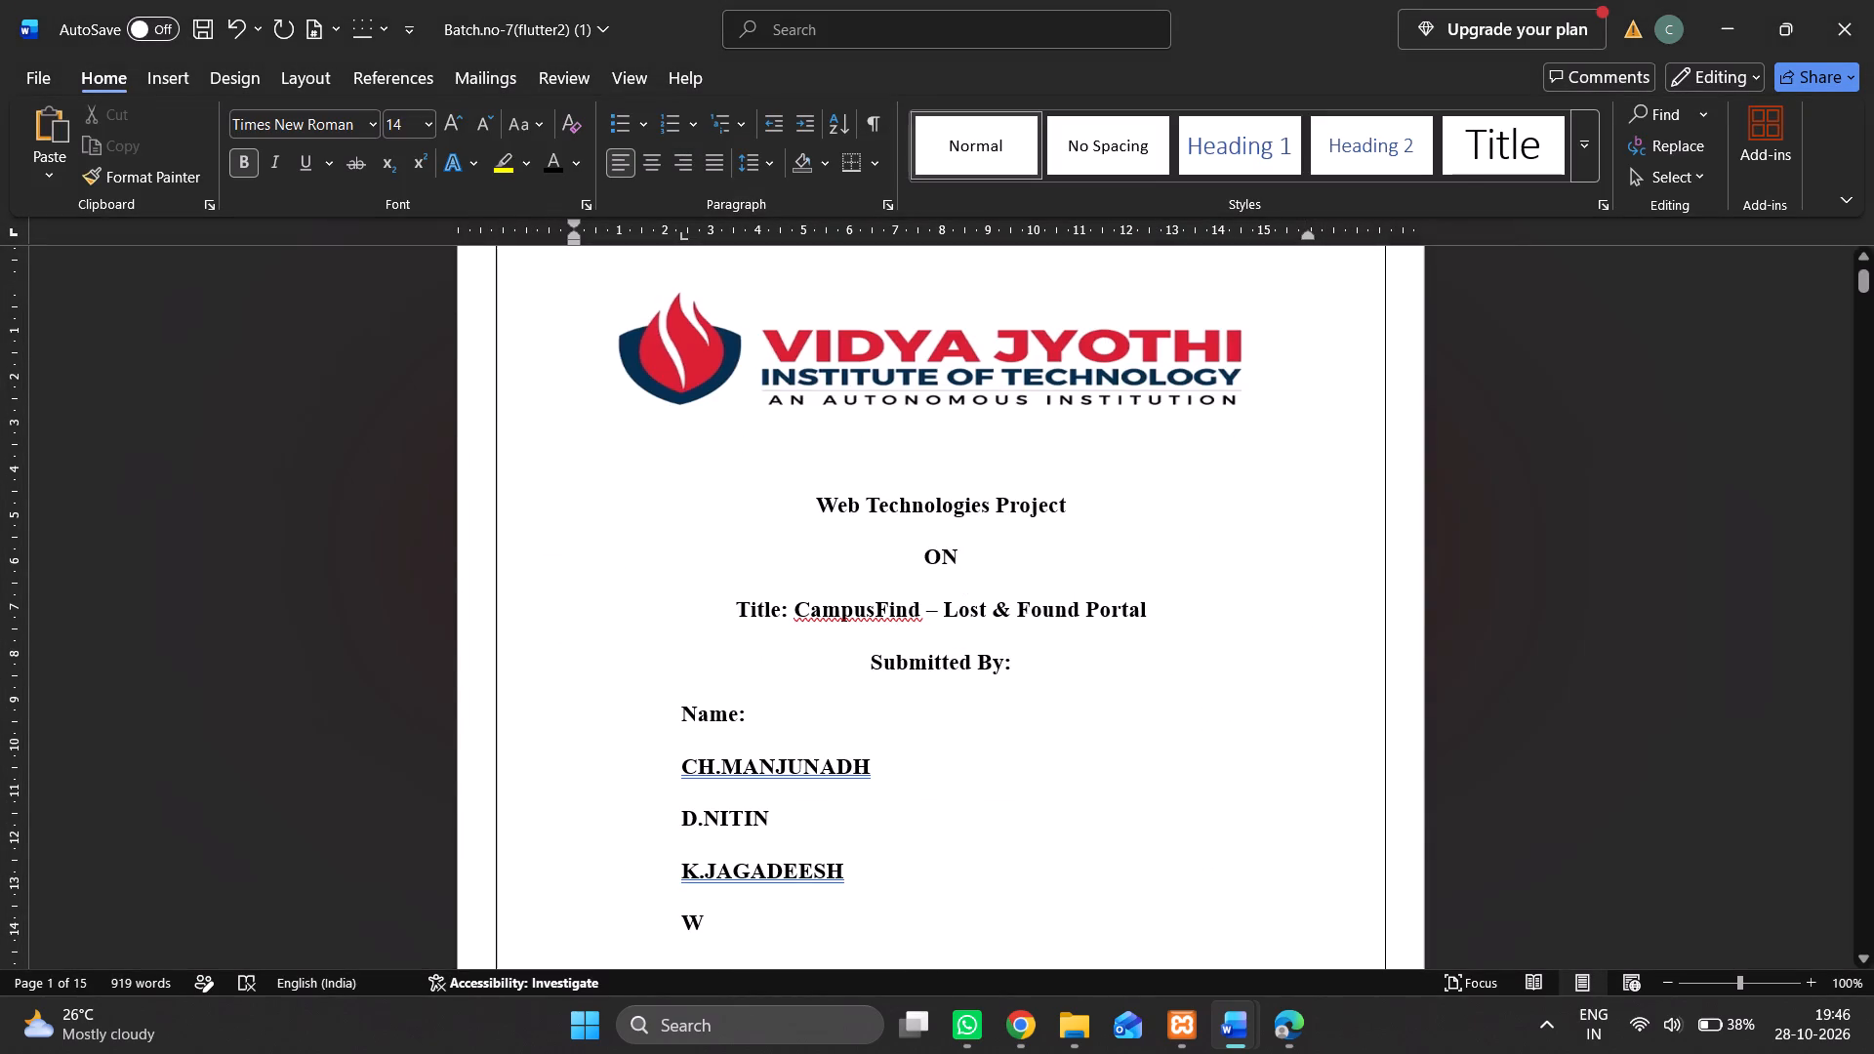
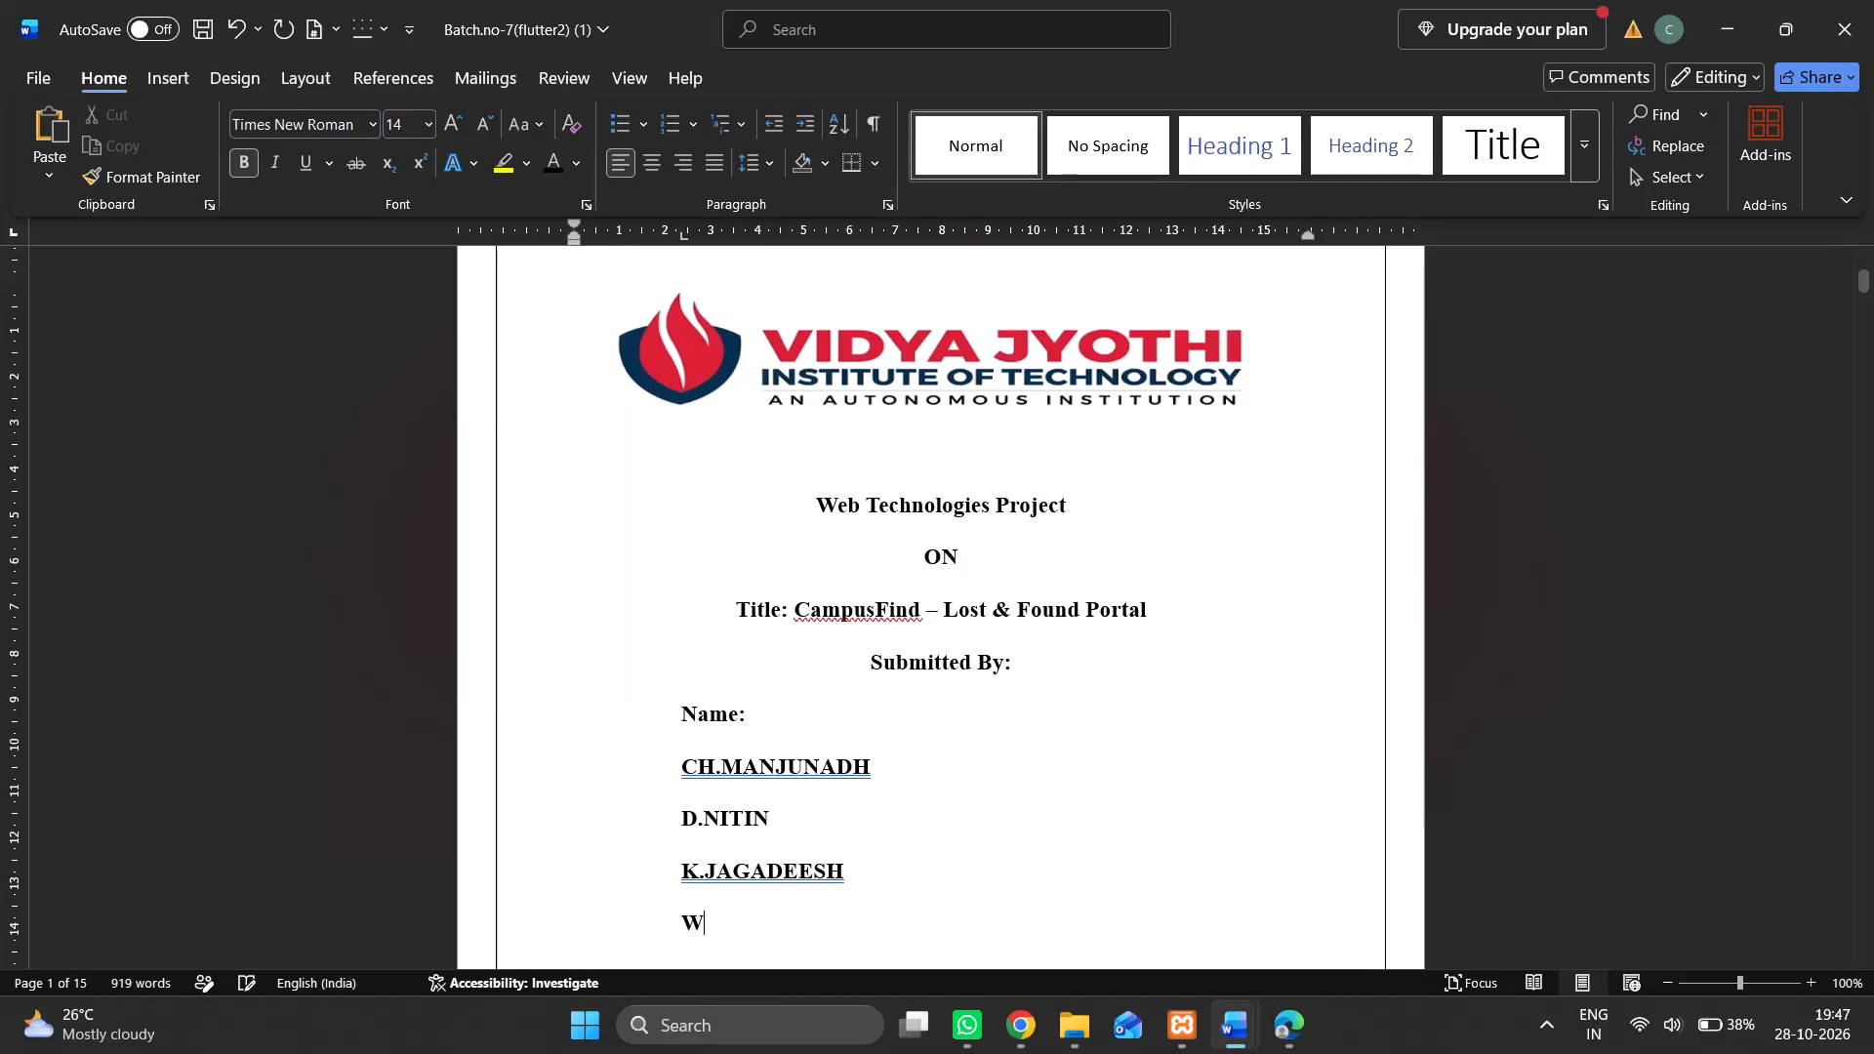
Complete the fourth team member's name after the initial W in the cover's "Submitted By" list, in capitals.
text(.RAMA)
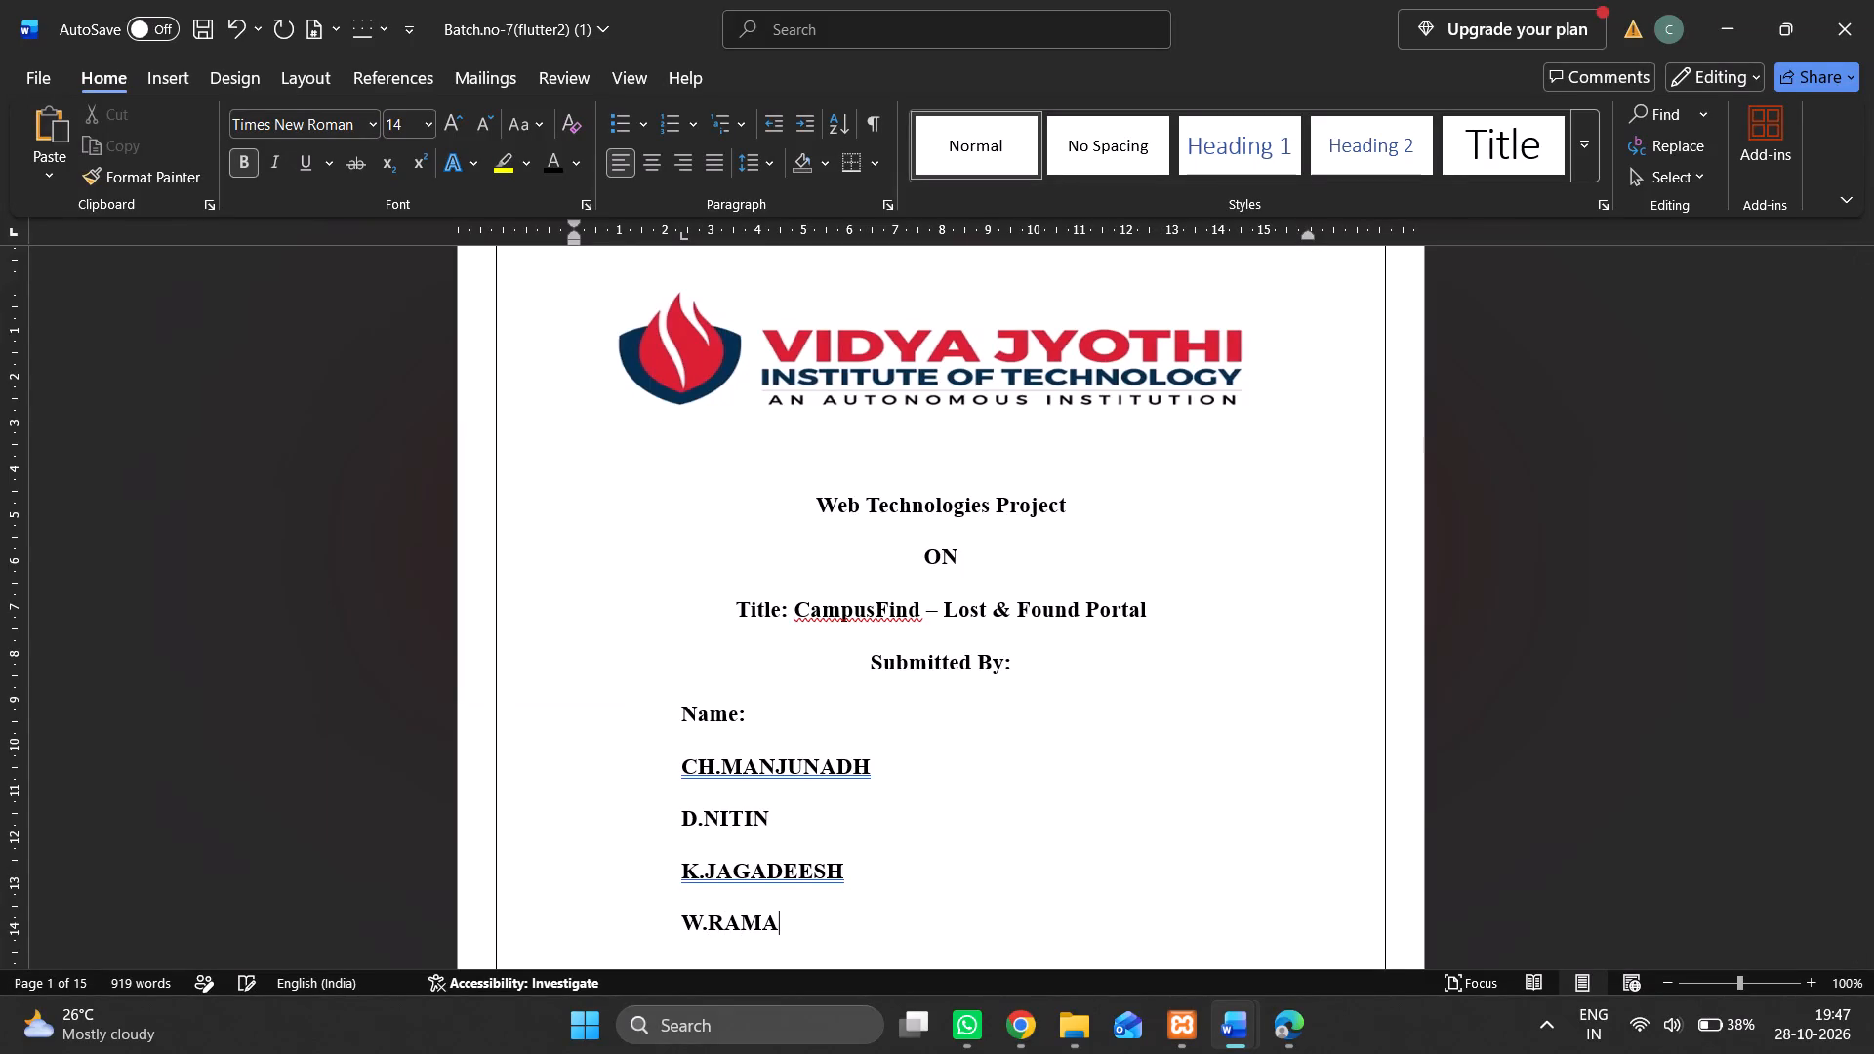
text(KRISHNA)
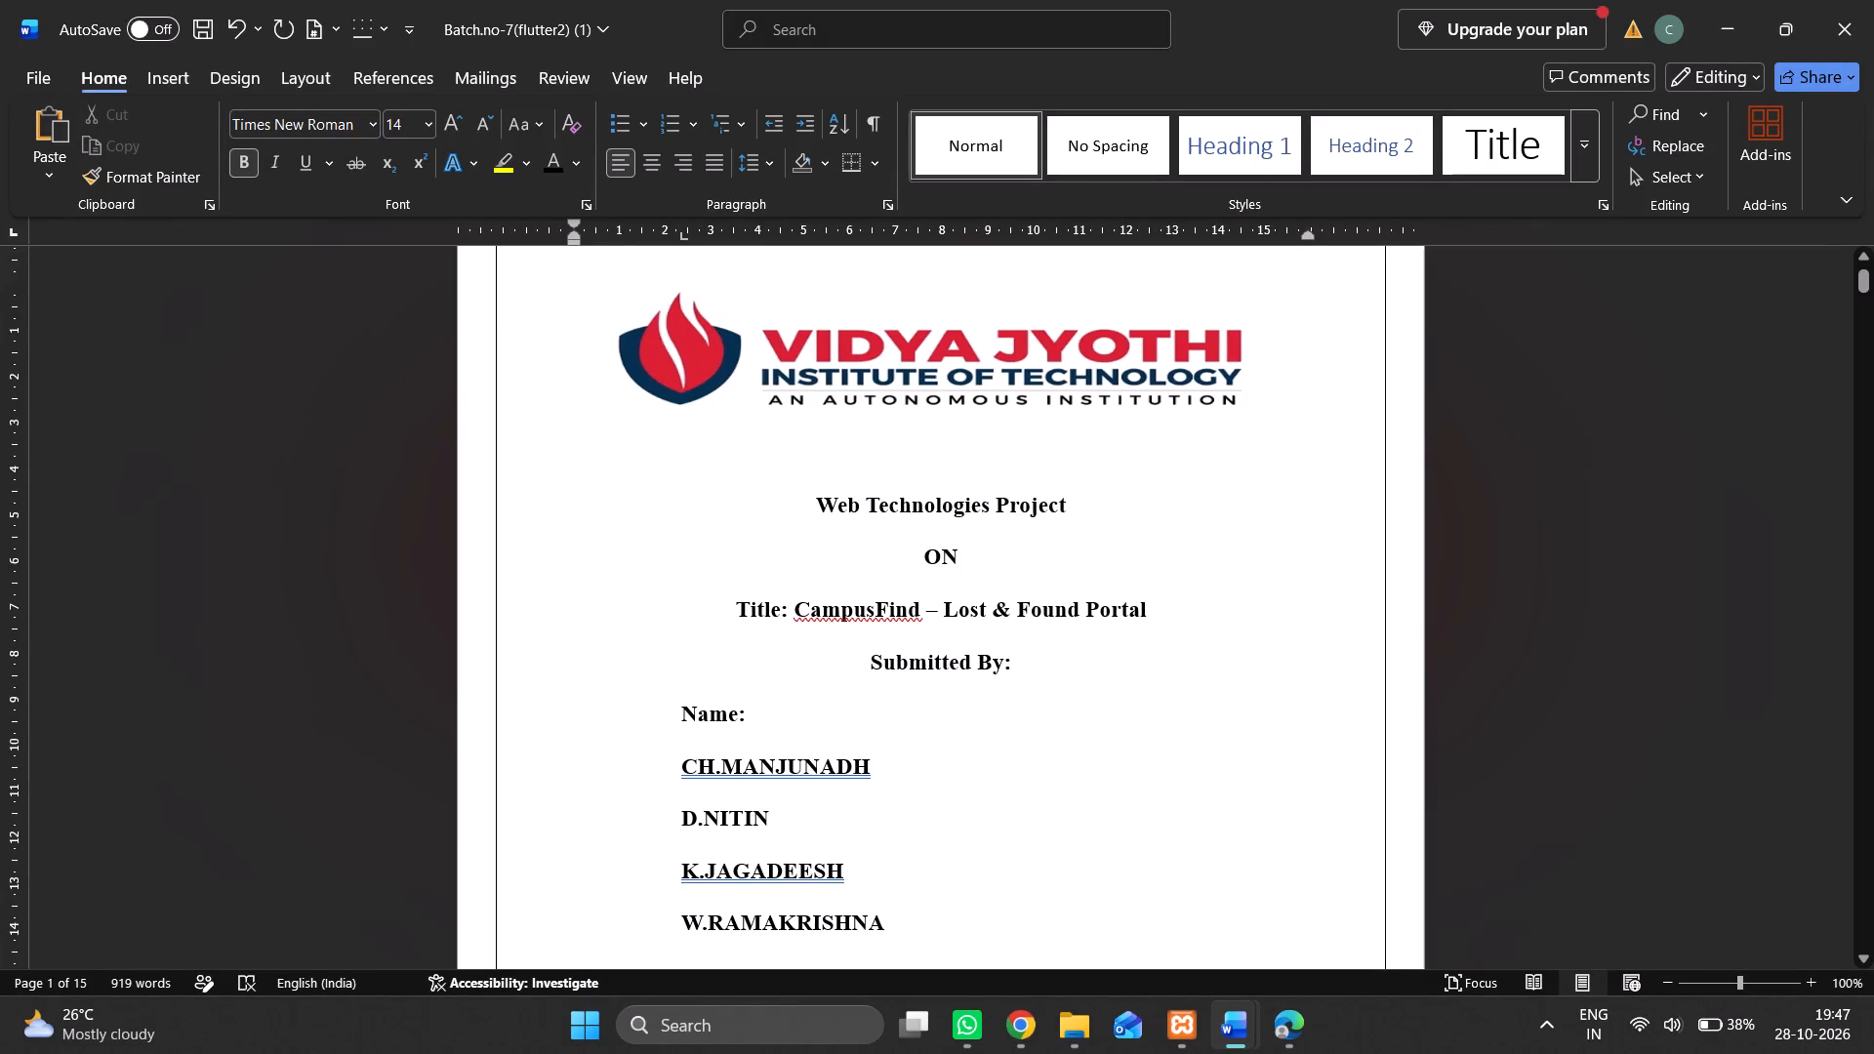
Position the text cursor in the blank space following the "Name:" label on the cover.
click(933, 775)
click(1087, 706)
Add a "Roll No" column heading on the same line as "Name:" on the cover, spaced across with tabs.
key(Tab)
key(Tab)
key(Tab)
key(Tab)
key(Tab)
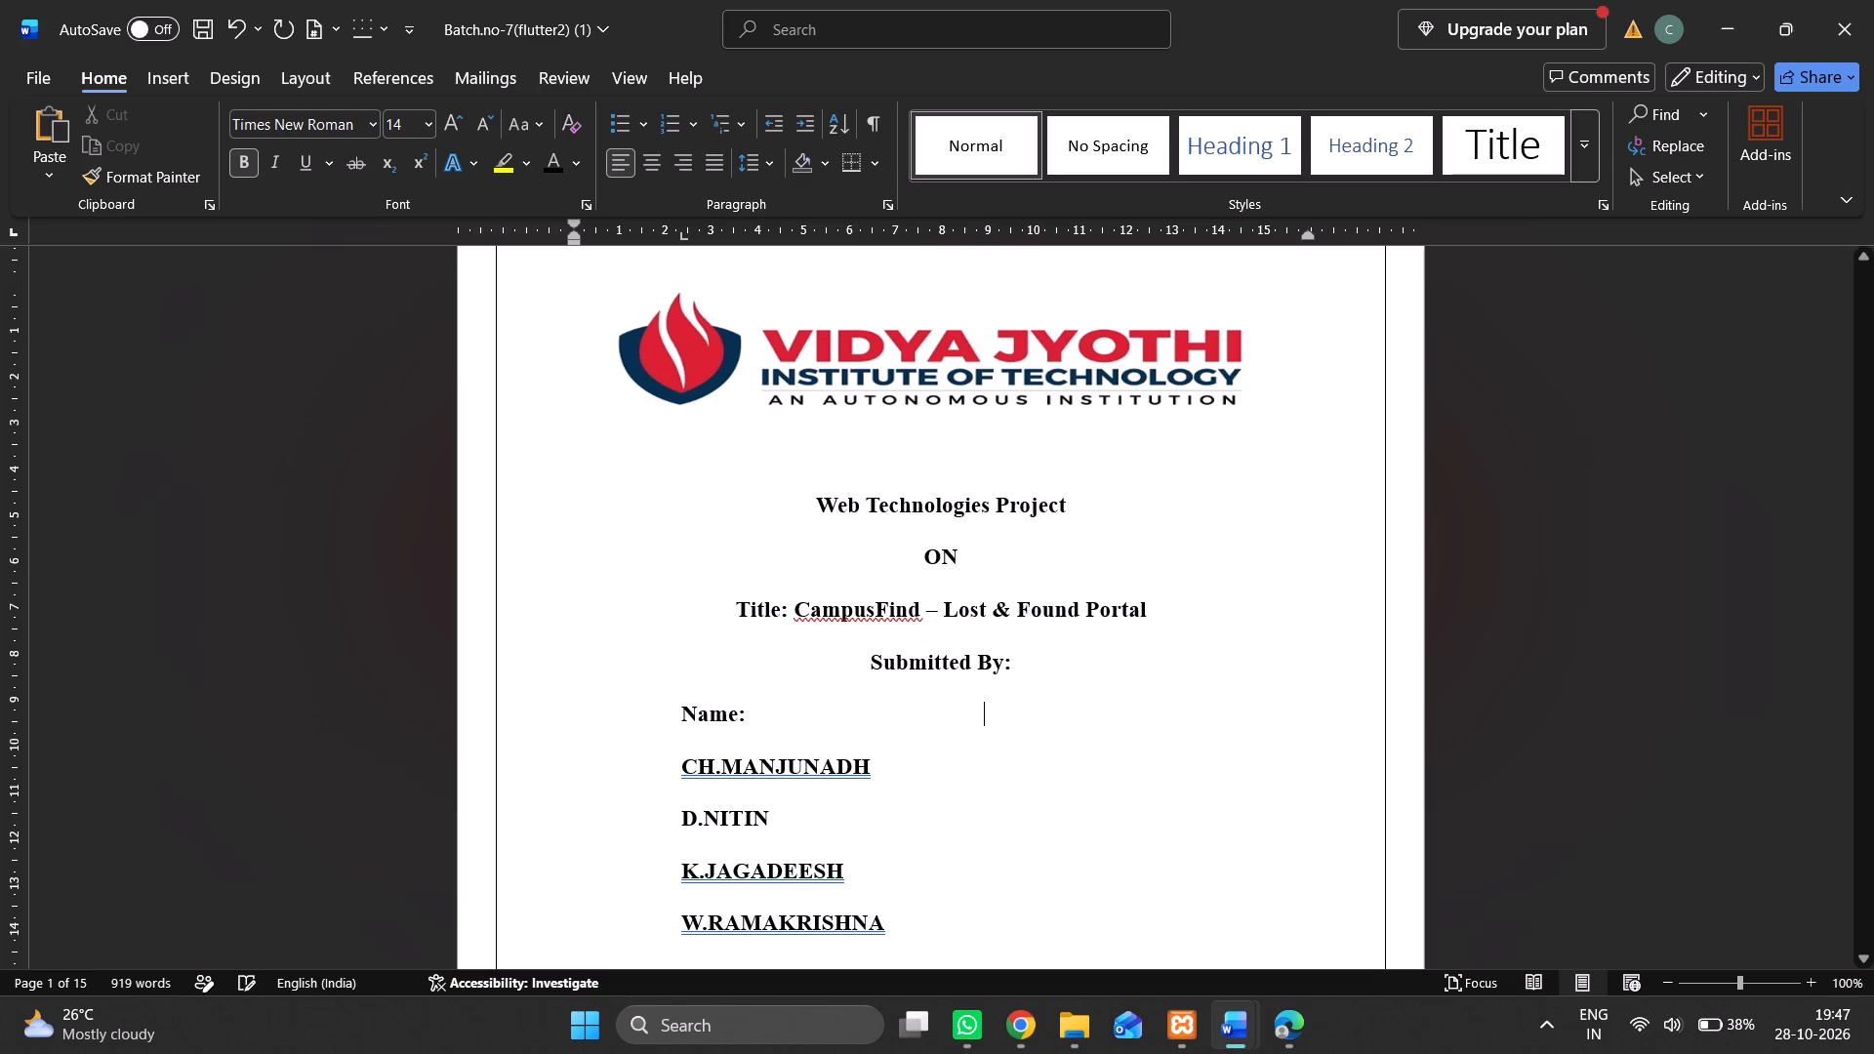
key(Tab)
key(Tab)
key(BackSpace)
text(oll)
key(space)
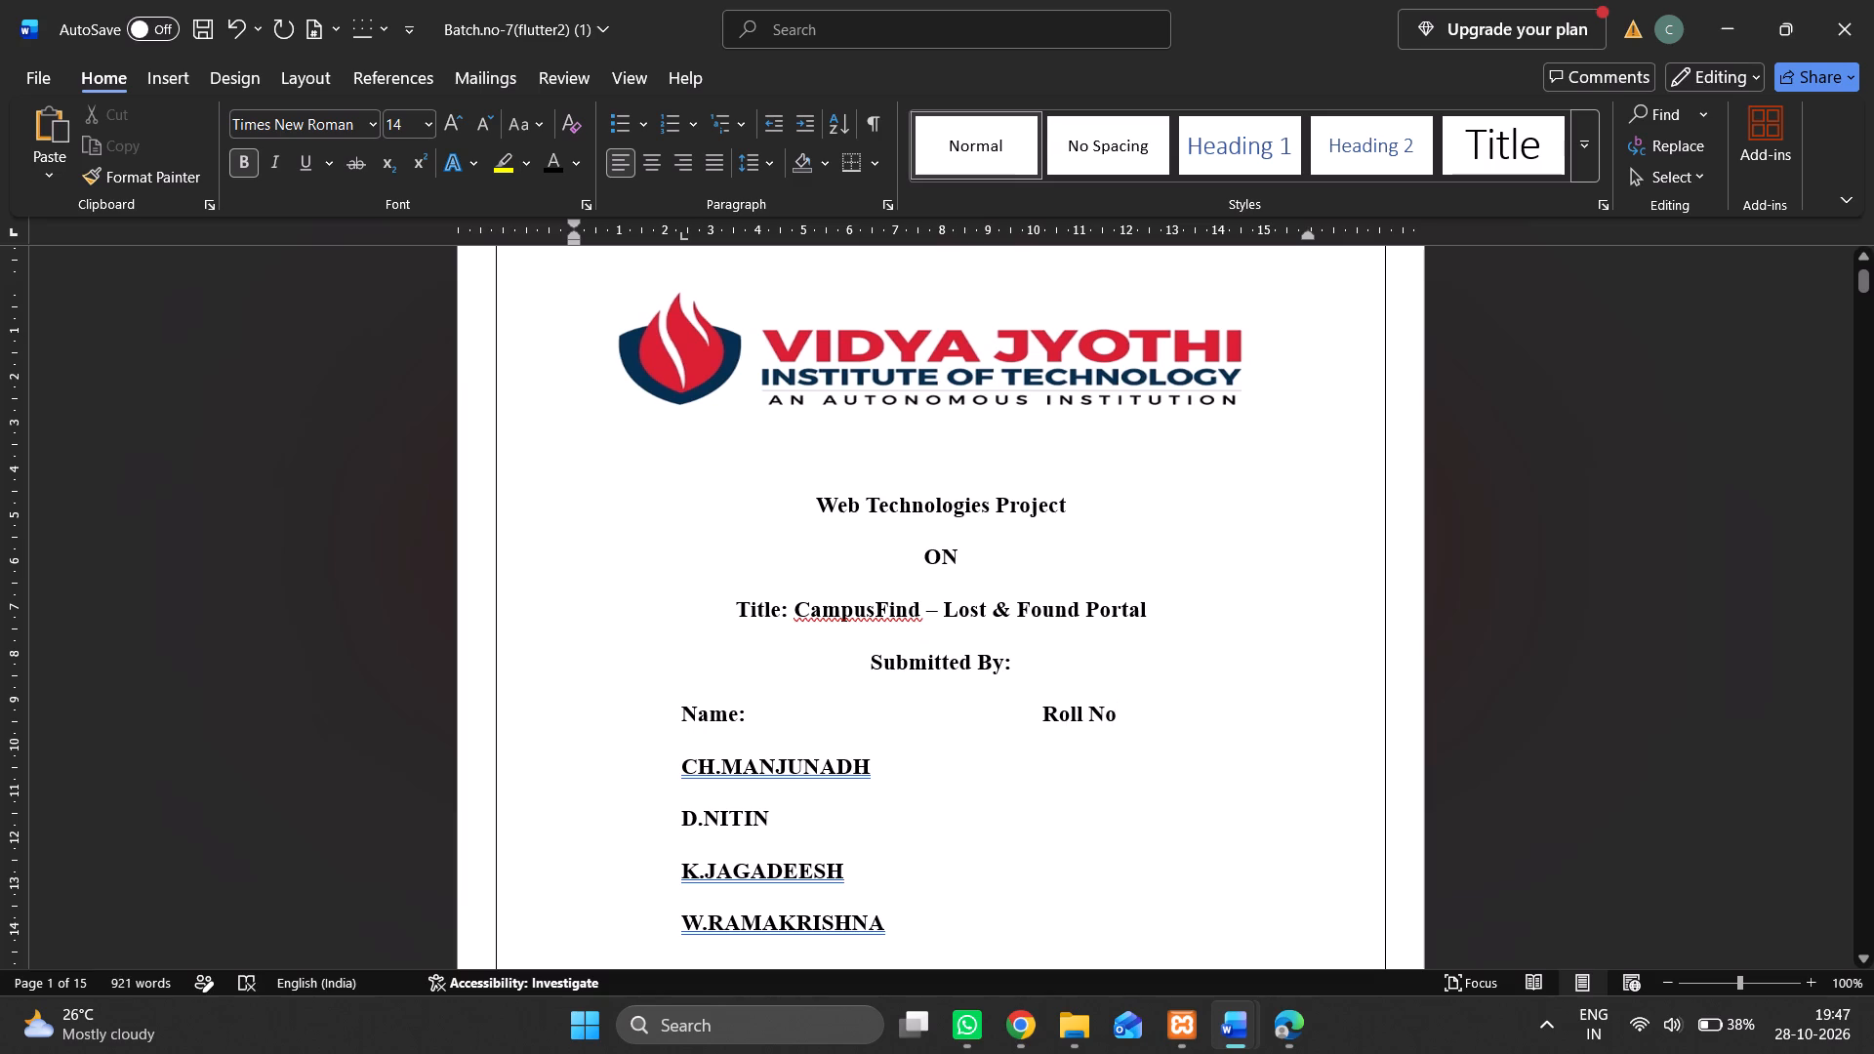
Enter the first team member's roll number beside their name, aligned under the "Roll No" heading.
click(877, 769)
key(Tab)
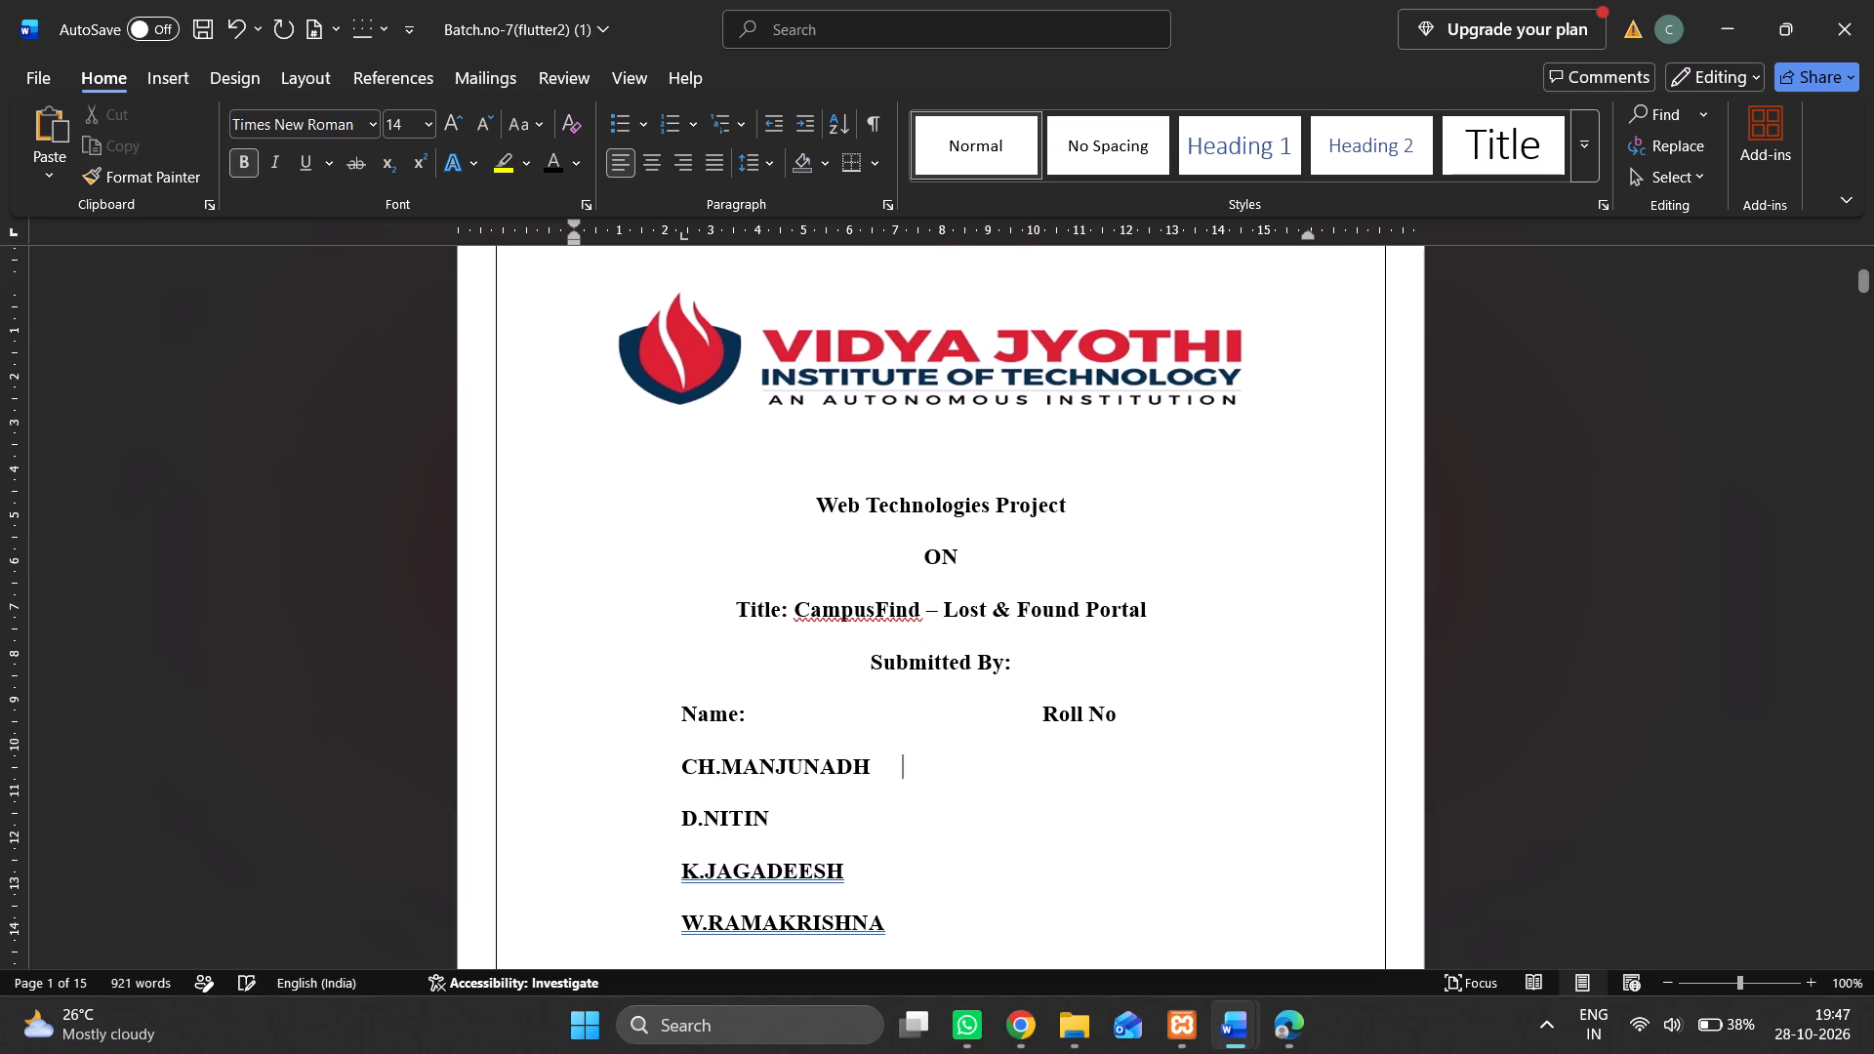
key(Tab)
key(Tab)
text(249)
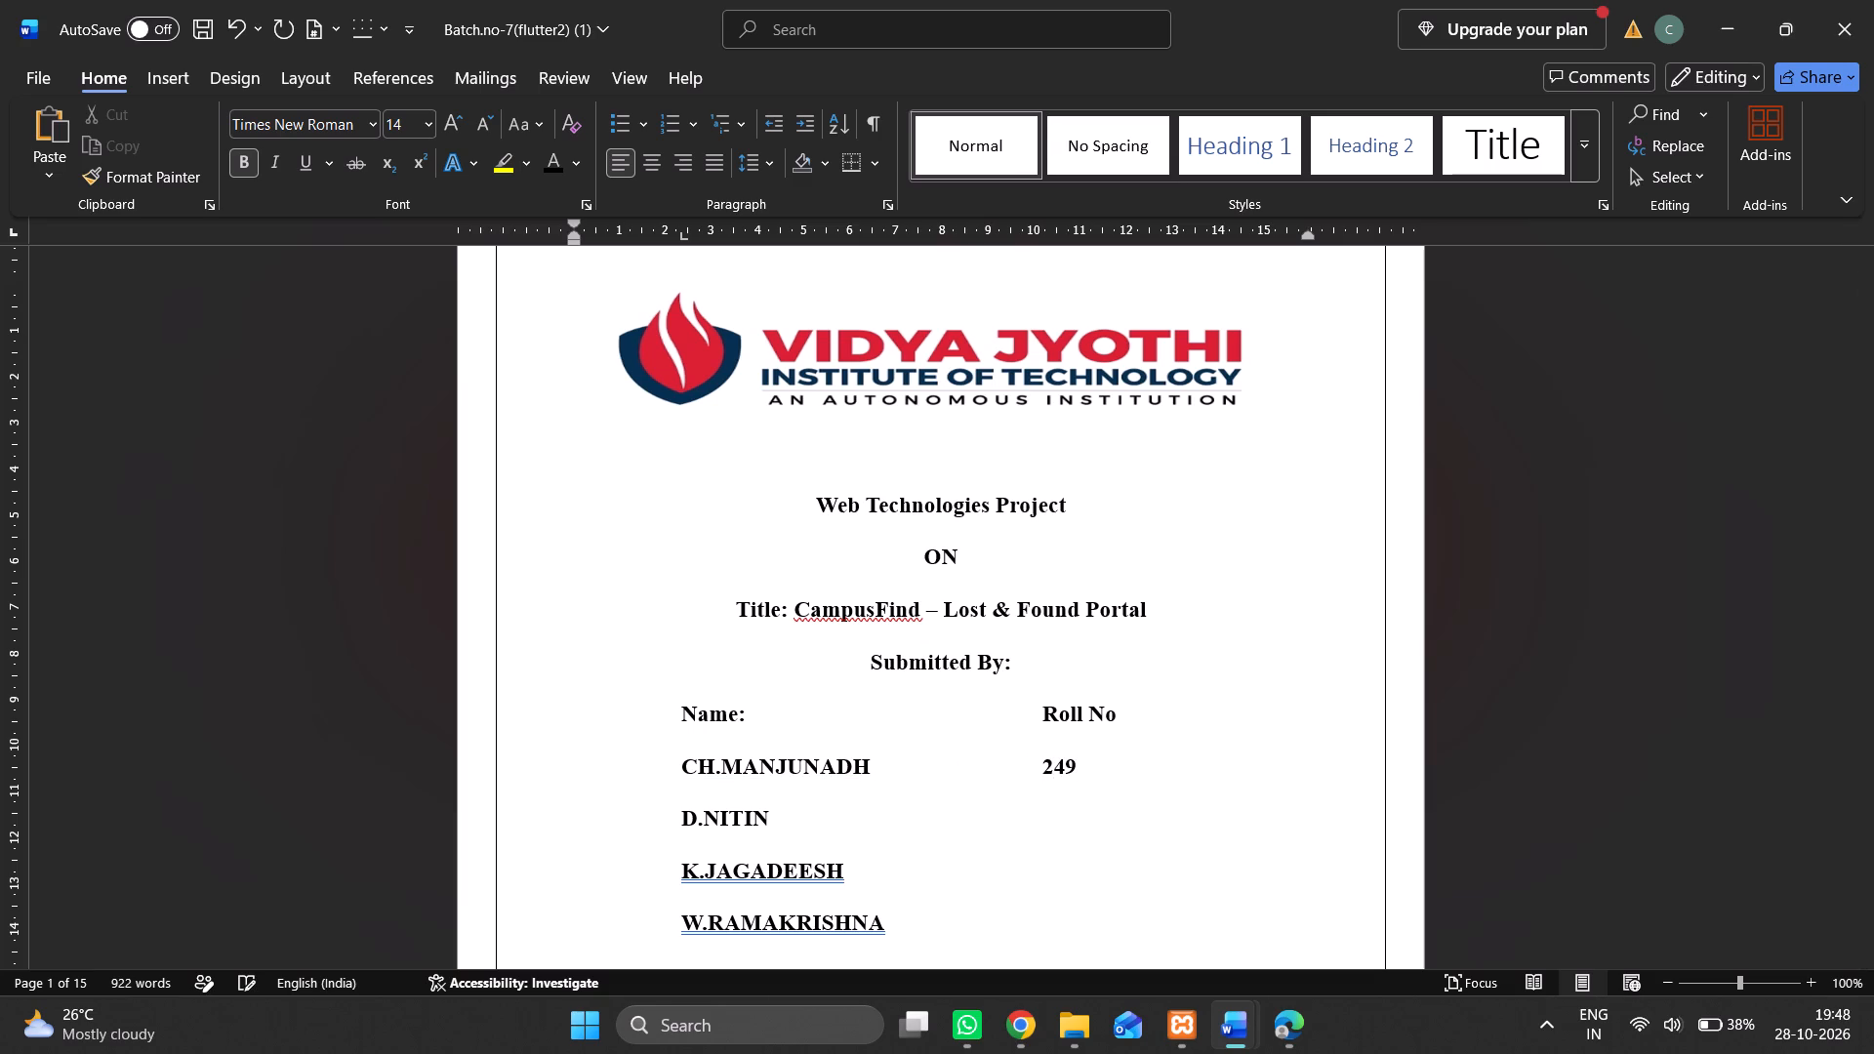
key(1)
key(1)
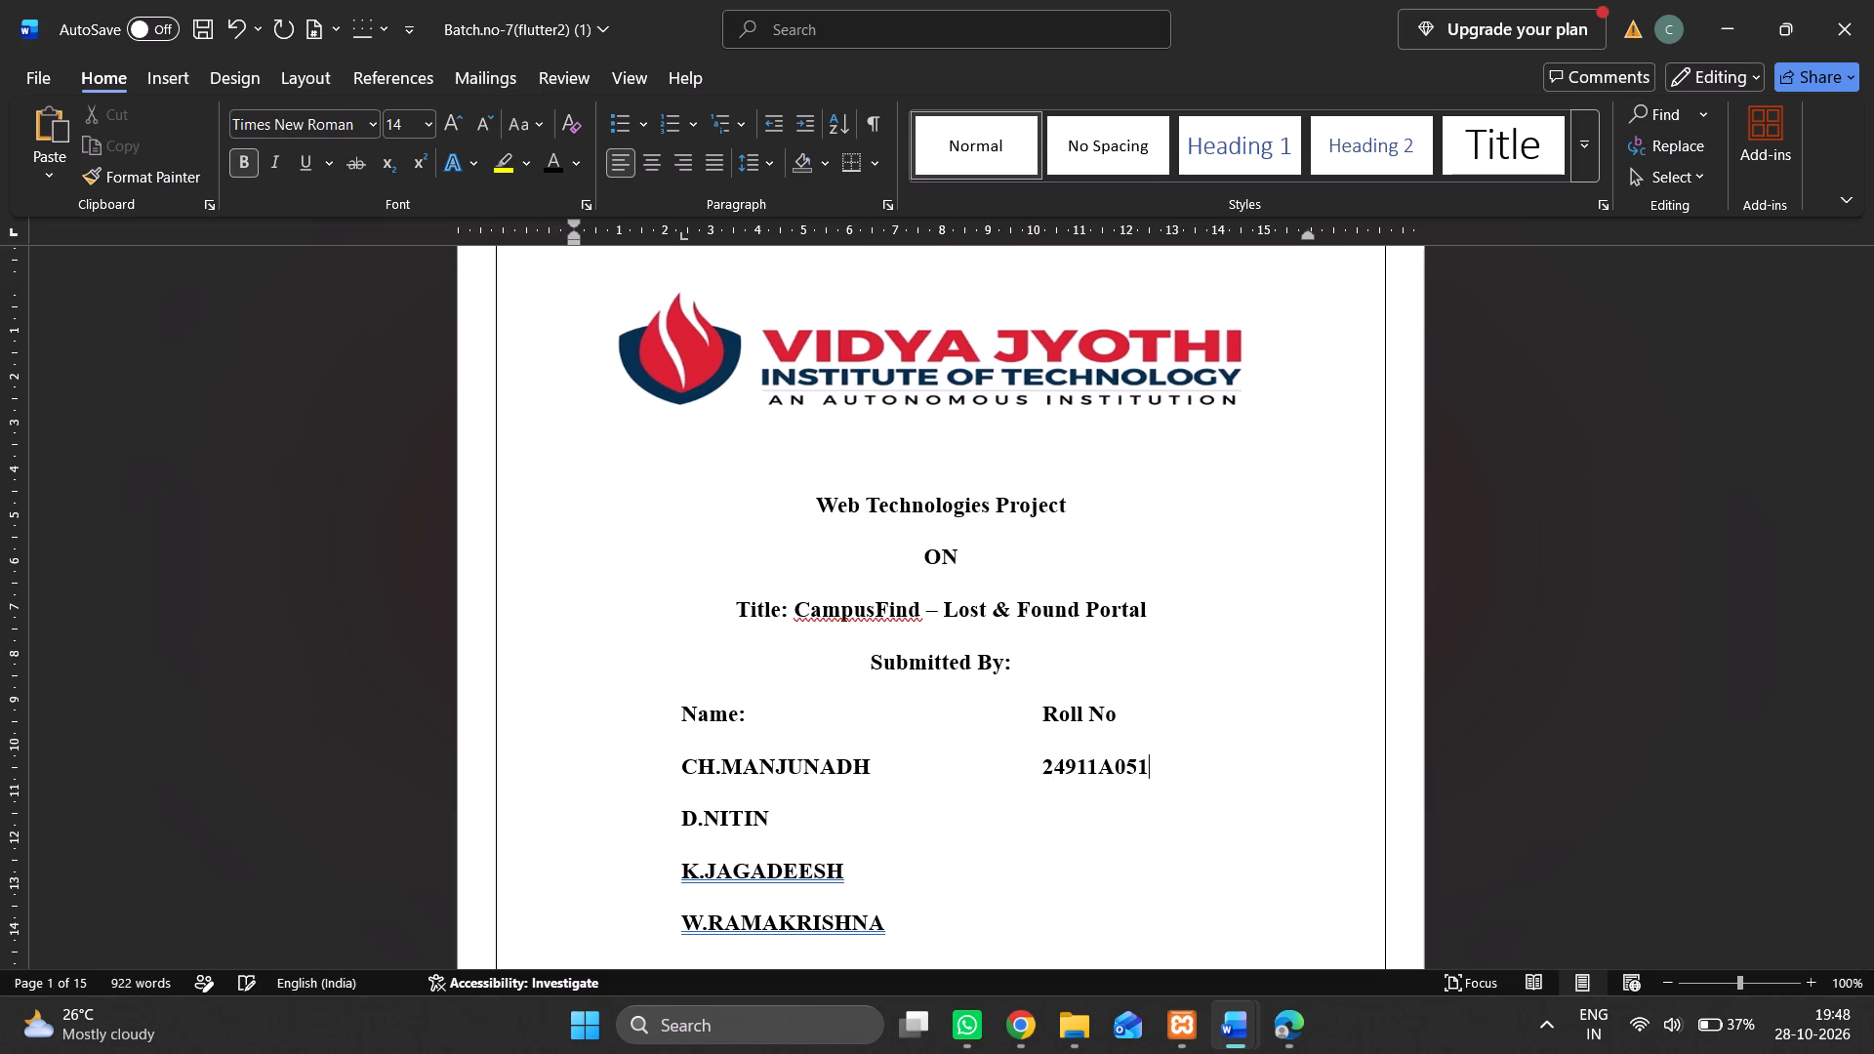
Enter the second team member's roll number beside their name, aligned under the "Roll No" heading.
click(1053, 826)
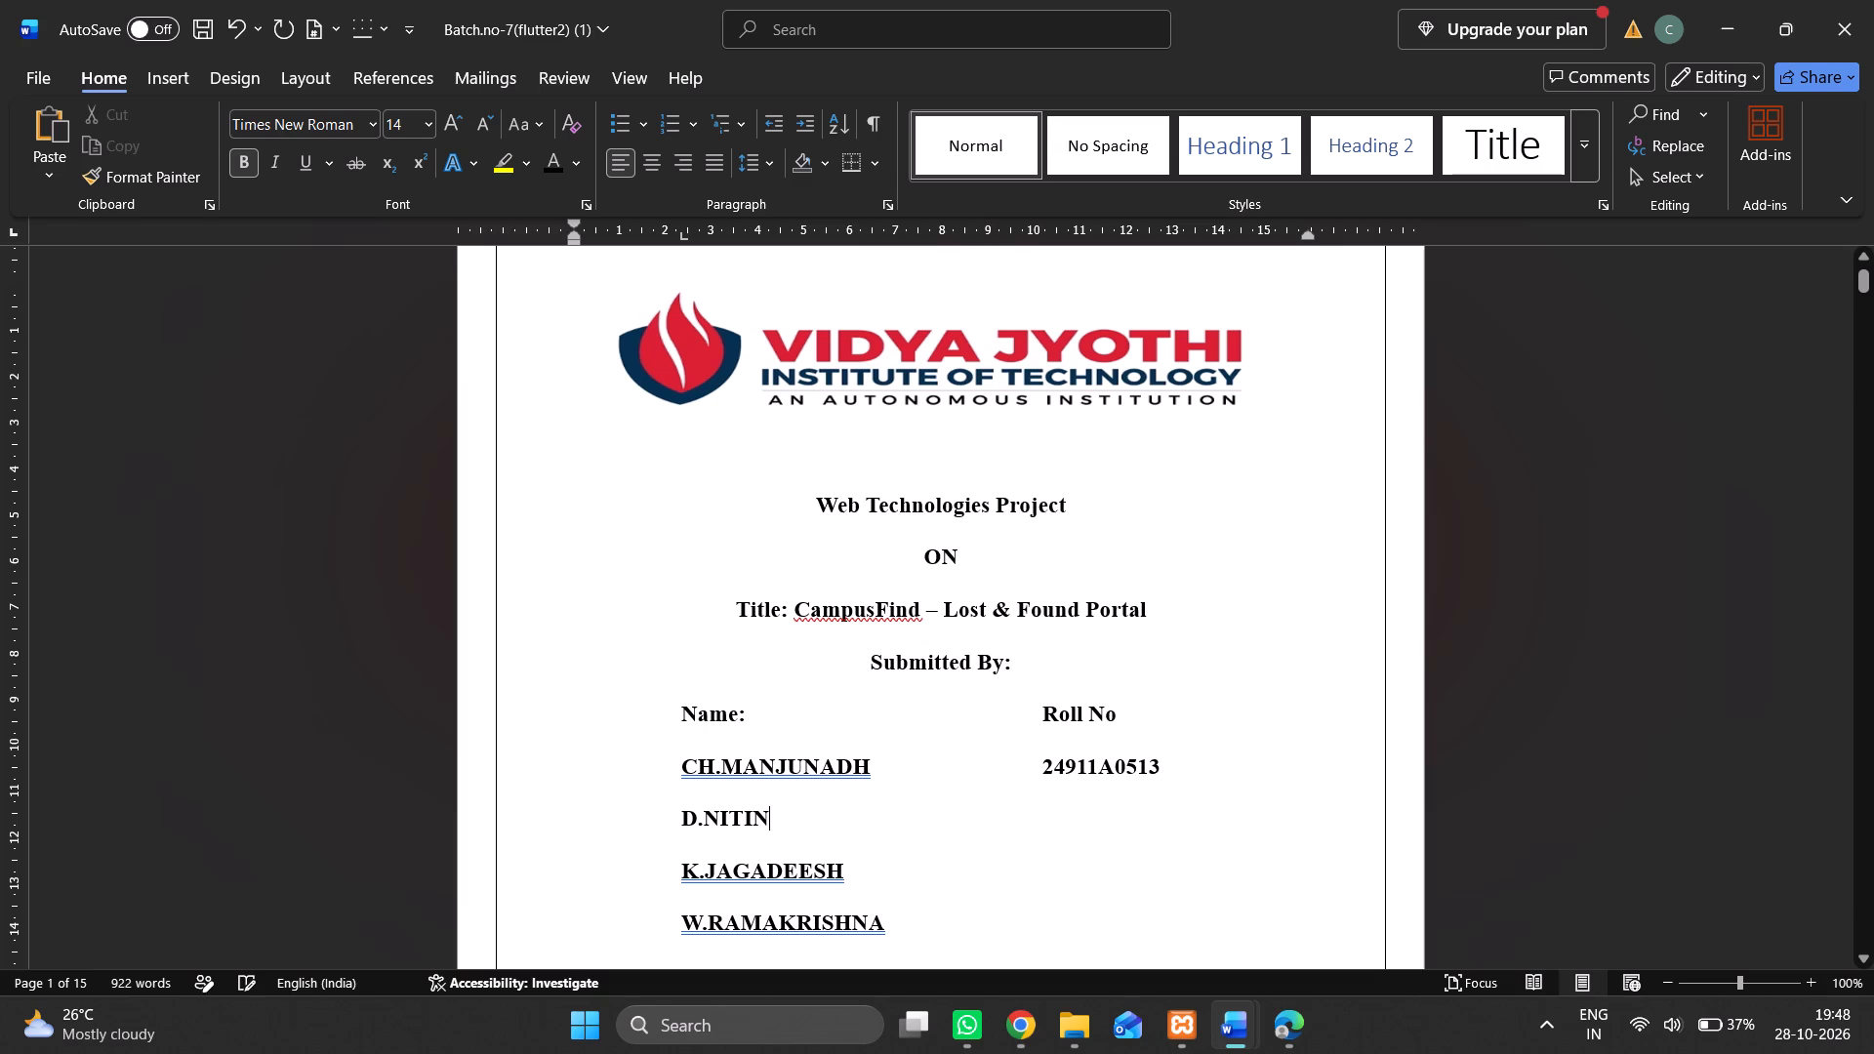
key(Tab)
key(Tab)
key(Tab)
key(Tab)
key(Tab)
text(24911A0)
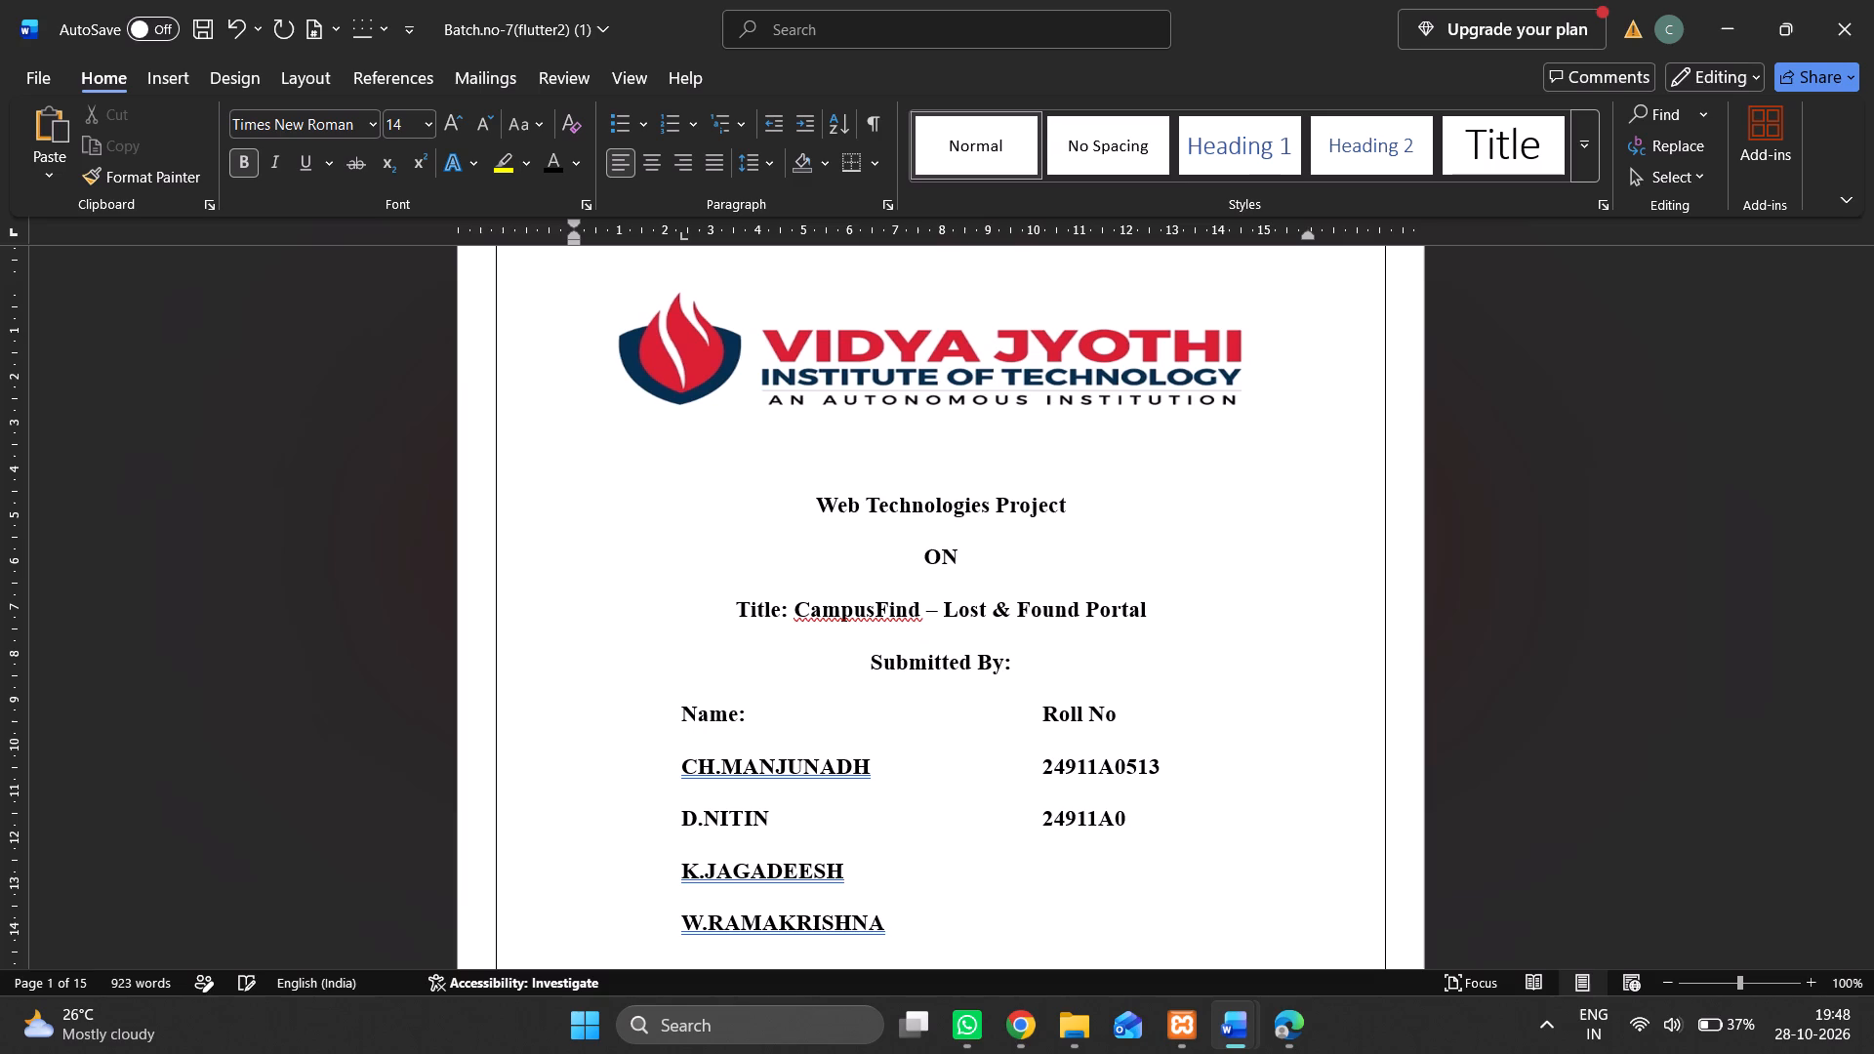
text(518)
Enter the third team member's roll number beside their name, aligned under the "Roll No" heading.
click(1076, 864)
key(Tab)
key(Tab)
key(Tab)
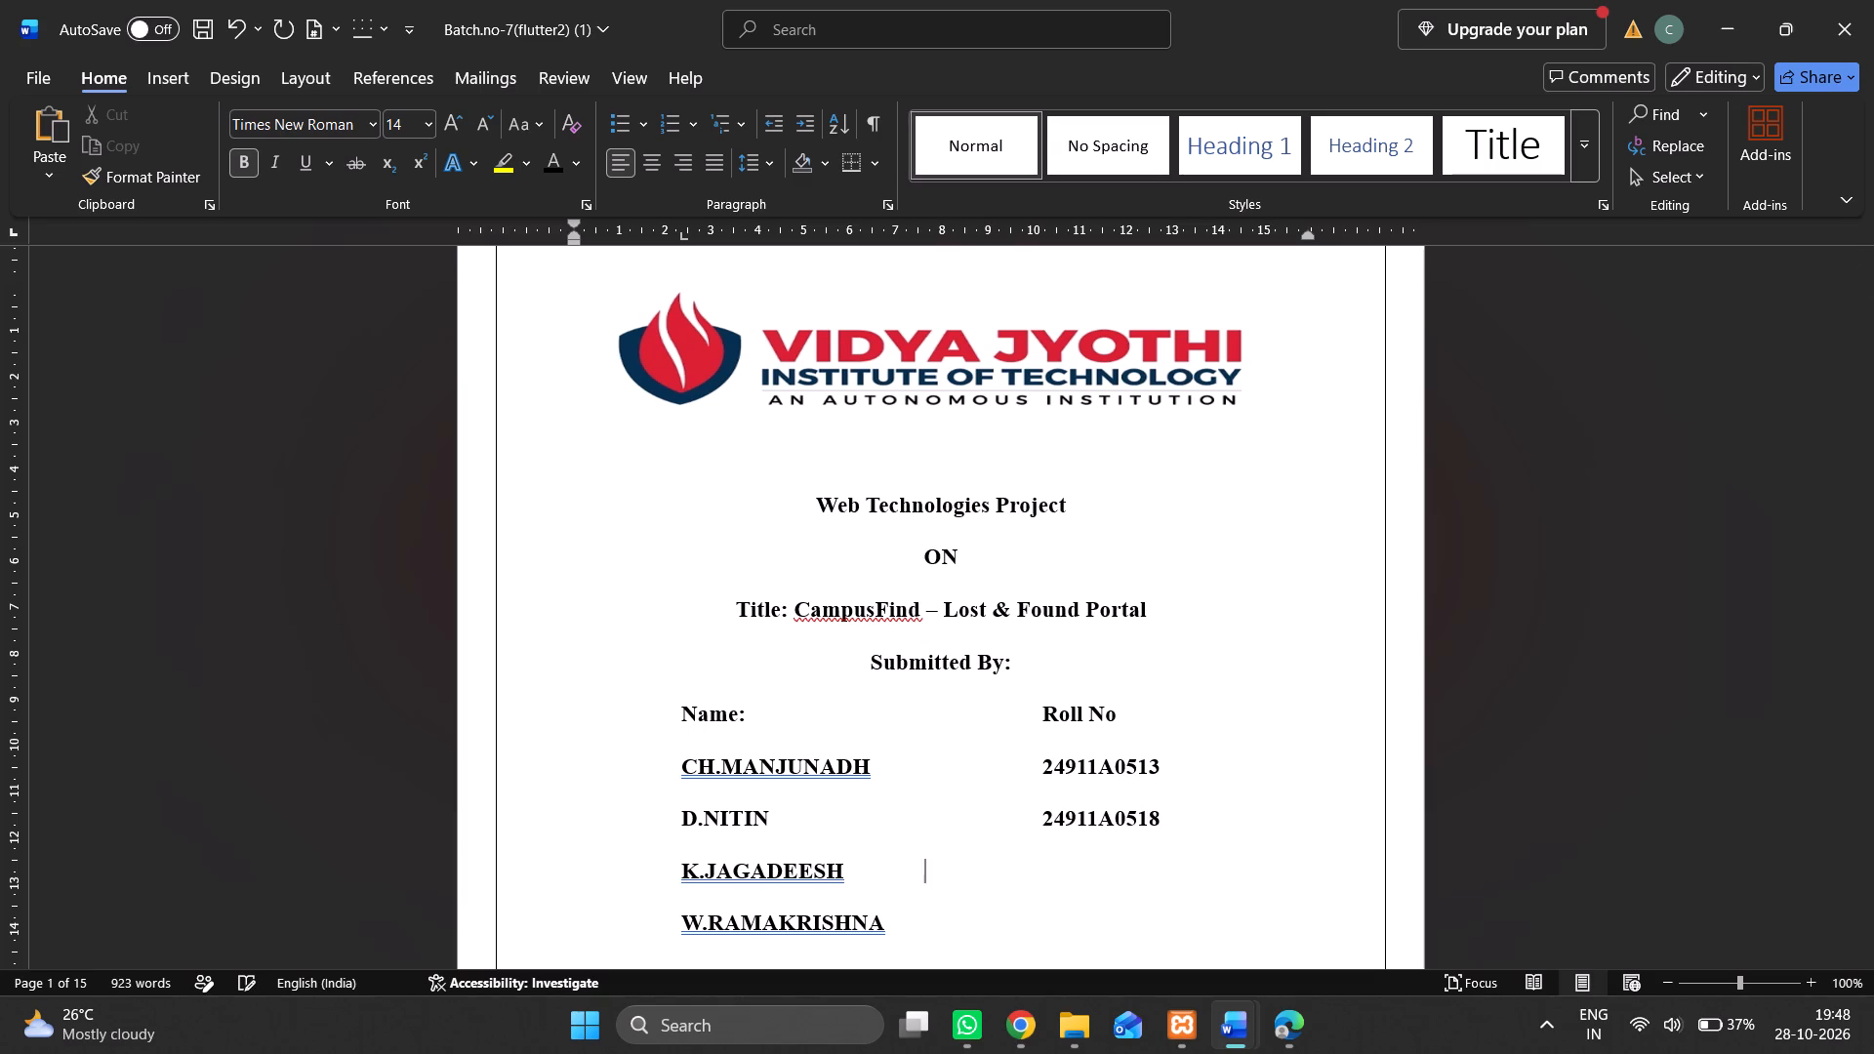
key(Tab)
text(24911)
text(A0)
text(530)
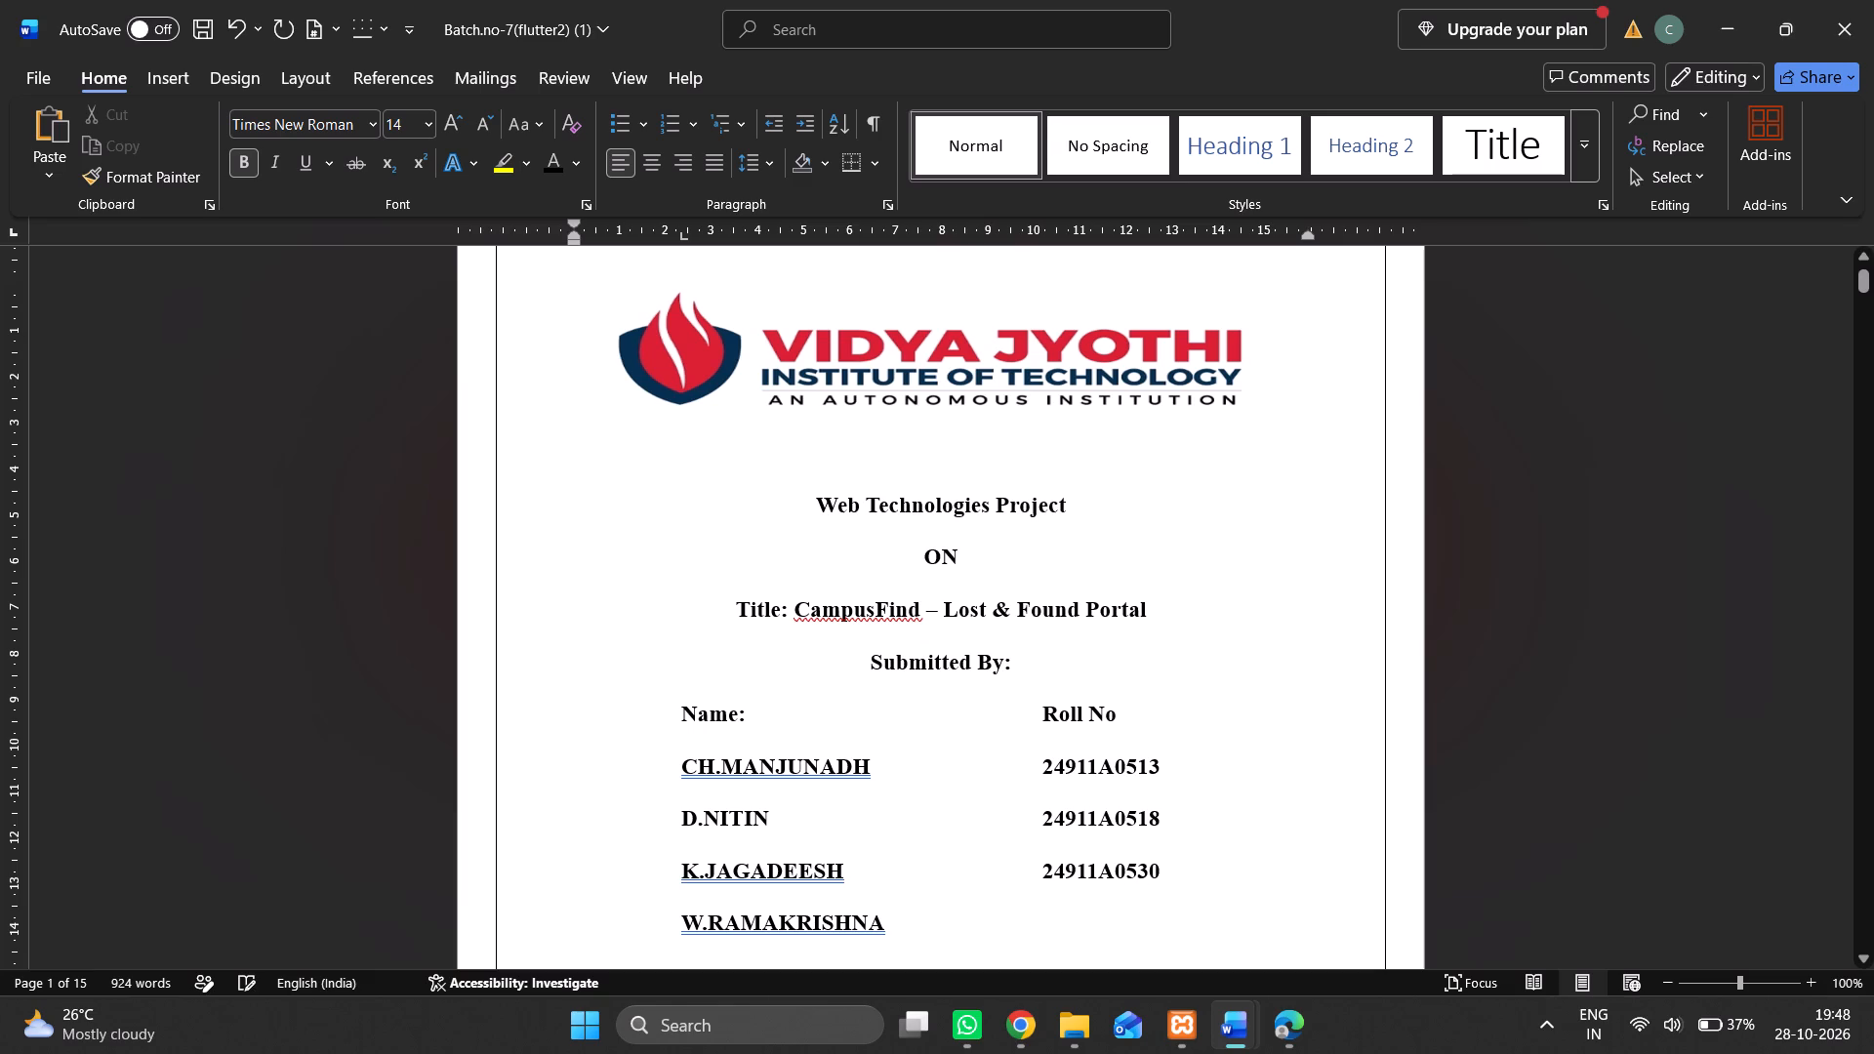
Enter the fourth team member's roll number beside their name, aligned under the "Roll No" heading.
click(1050, 921)
key(Tab)
key(Tab)
key(Tab)
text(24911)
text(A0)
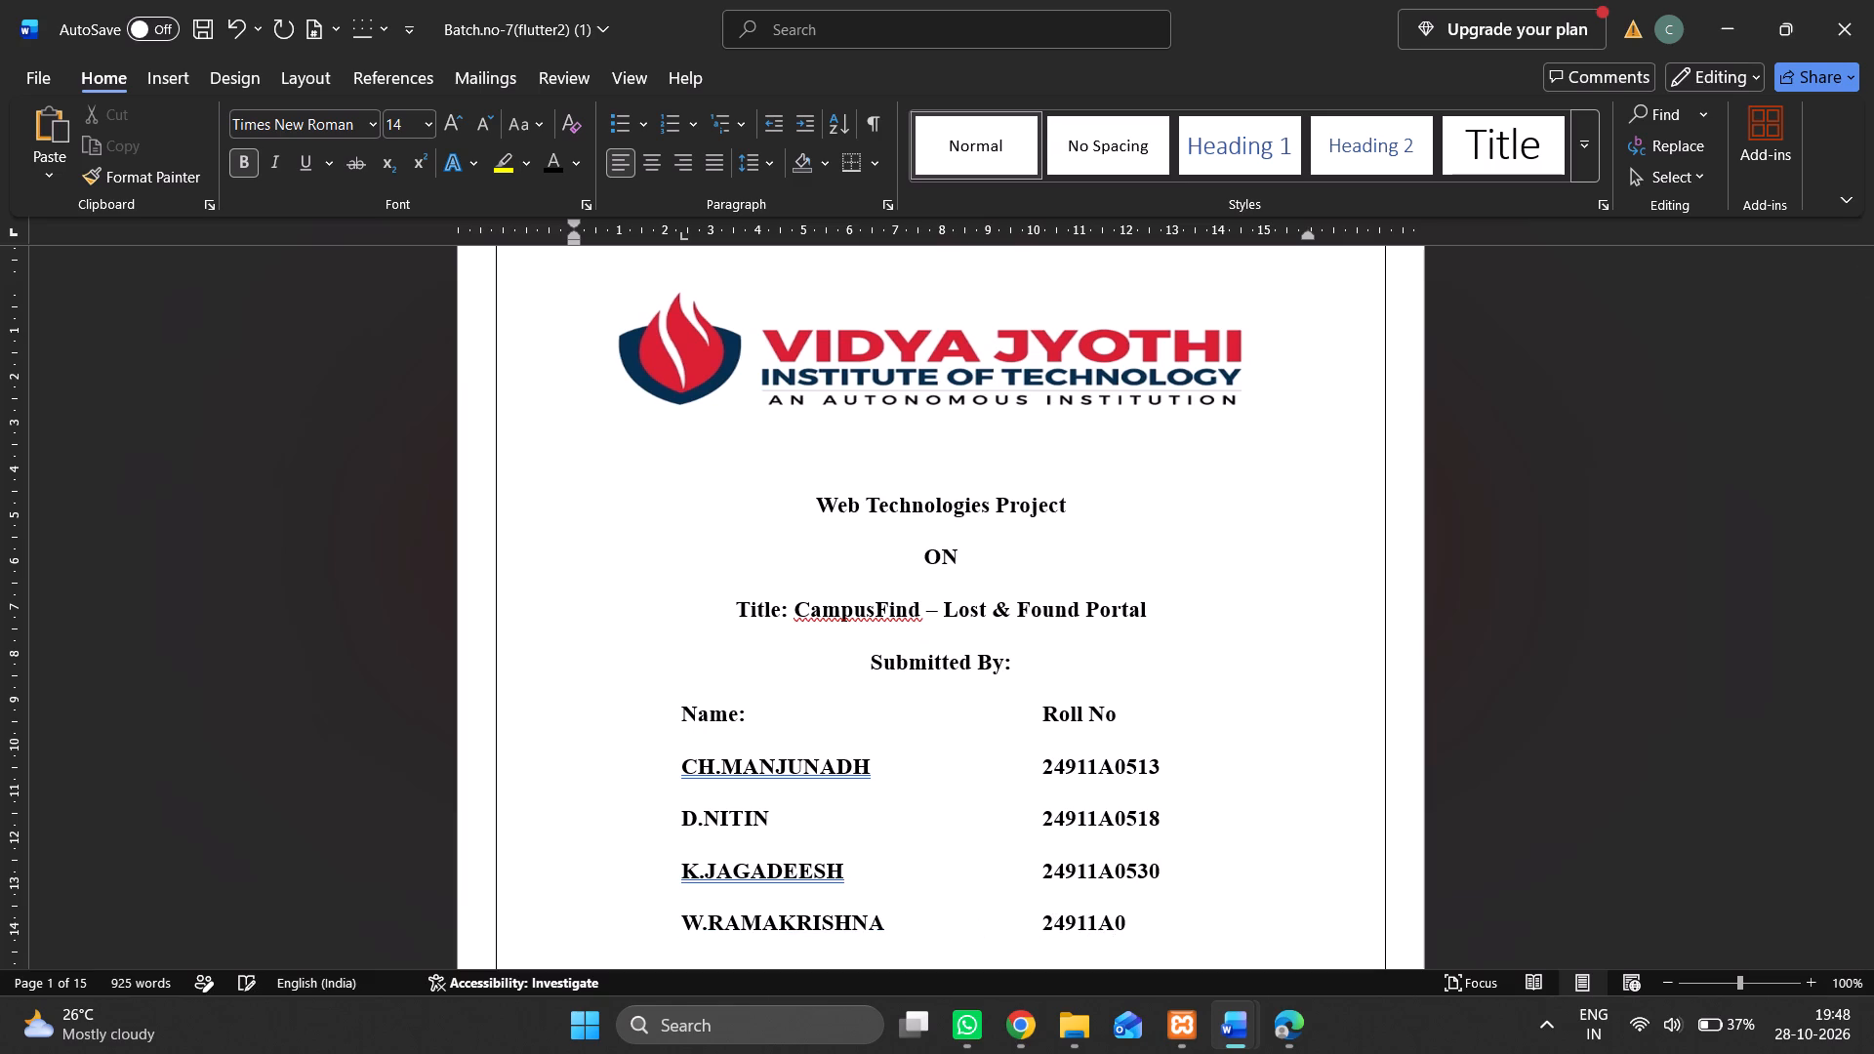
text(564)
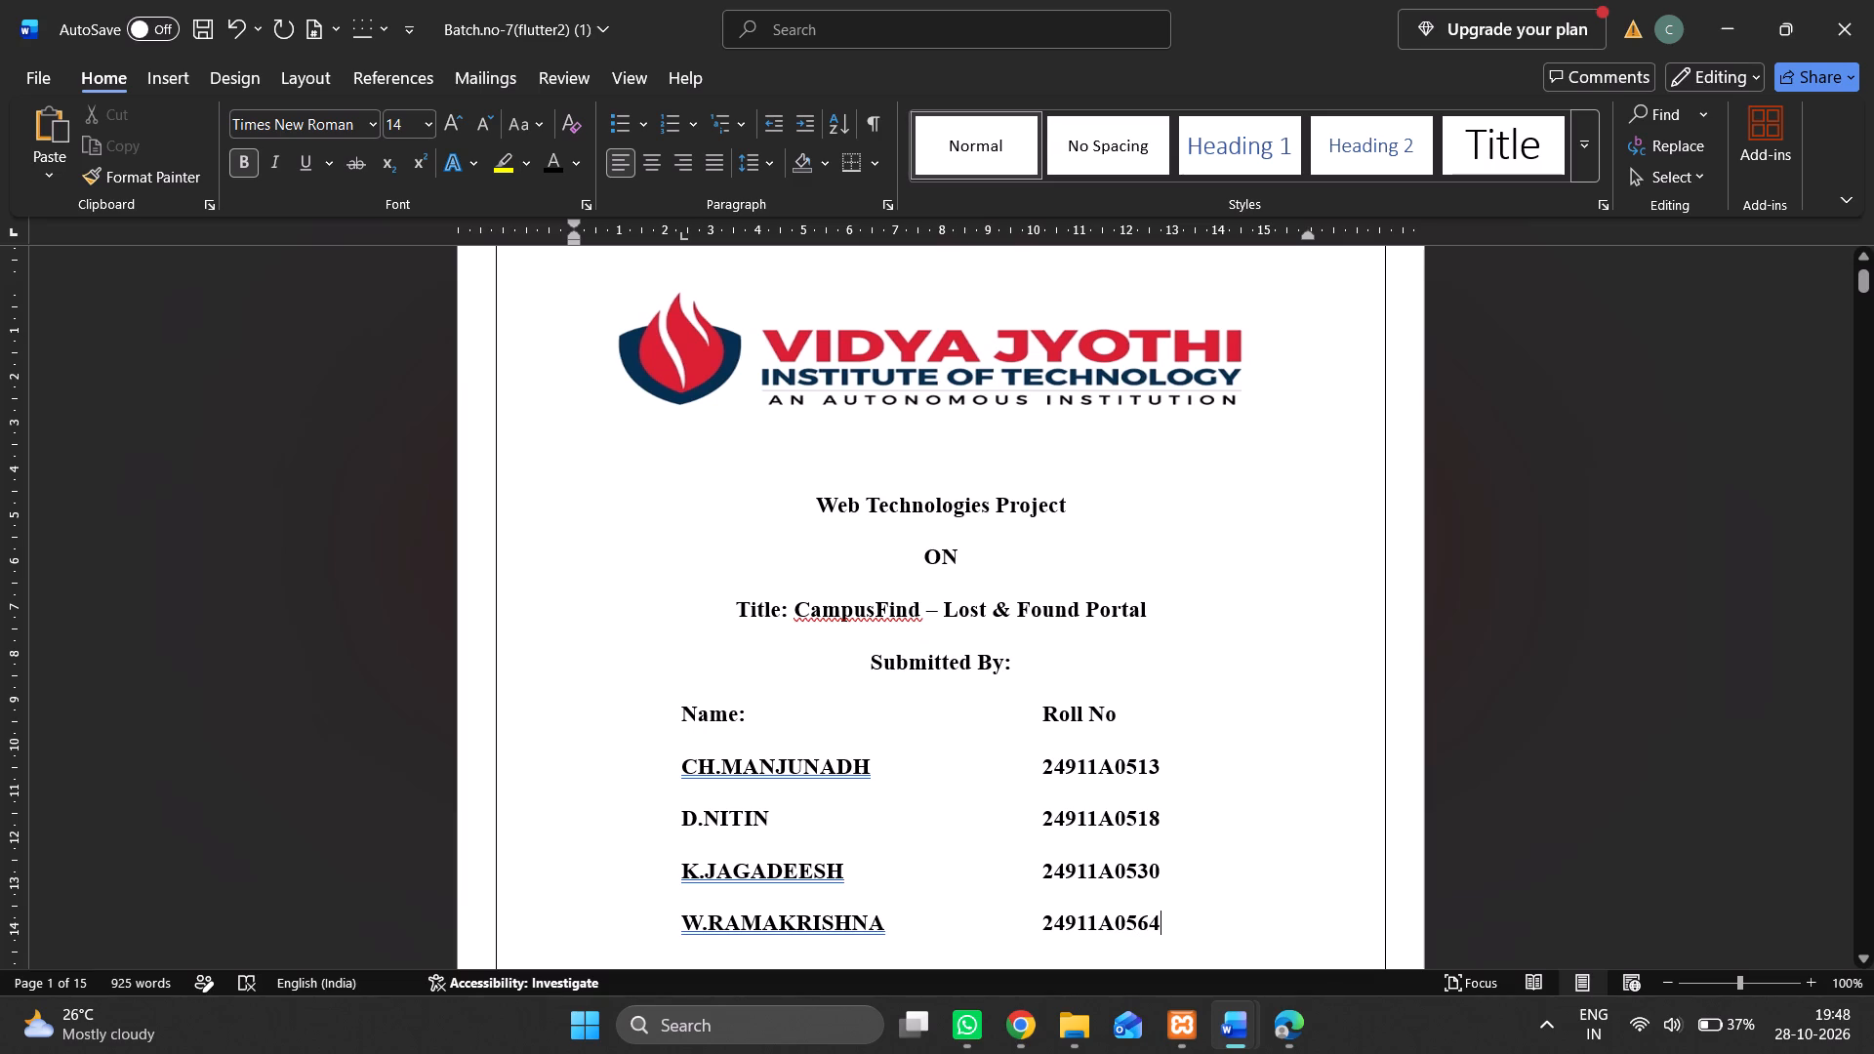
Remove the colon after the "Name" column heading on the cover, along with one tab following it.
scroll(1084, 627, down, 14)
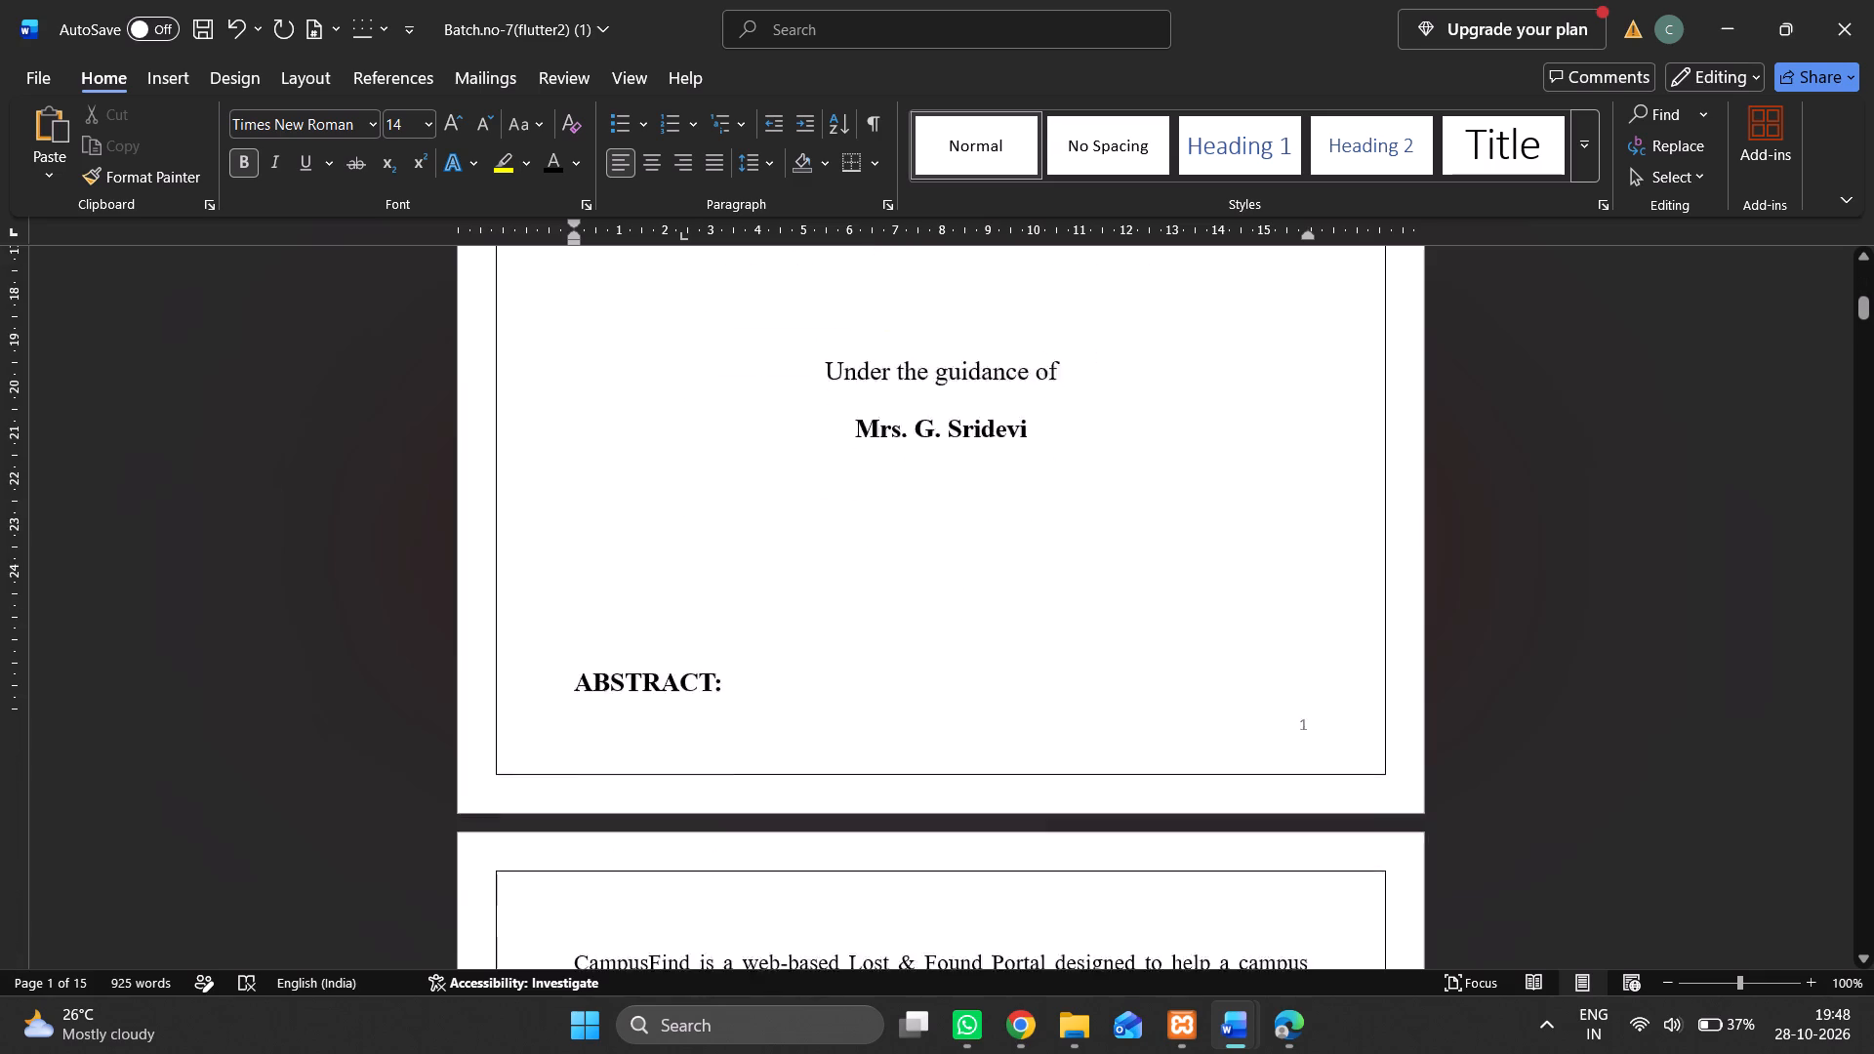
scroll(1055, 656, up, 11)
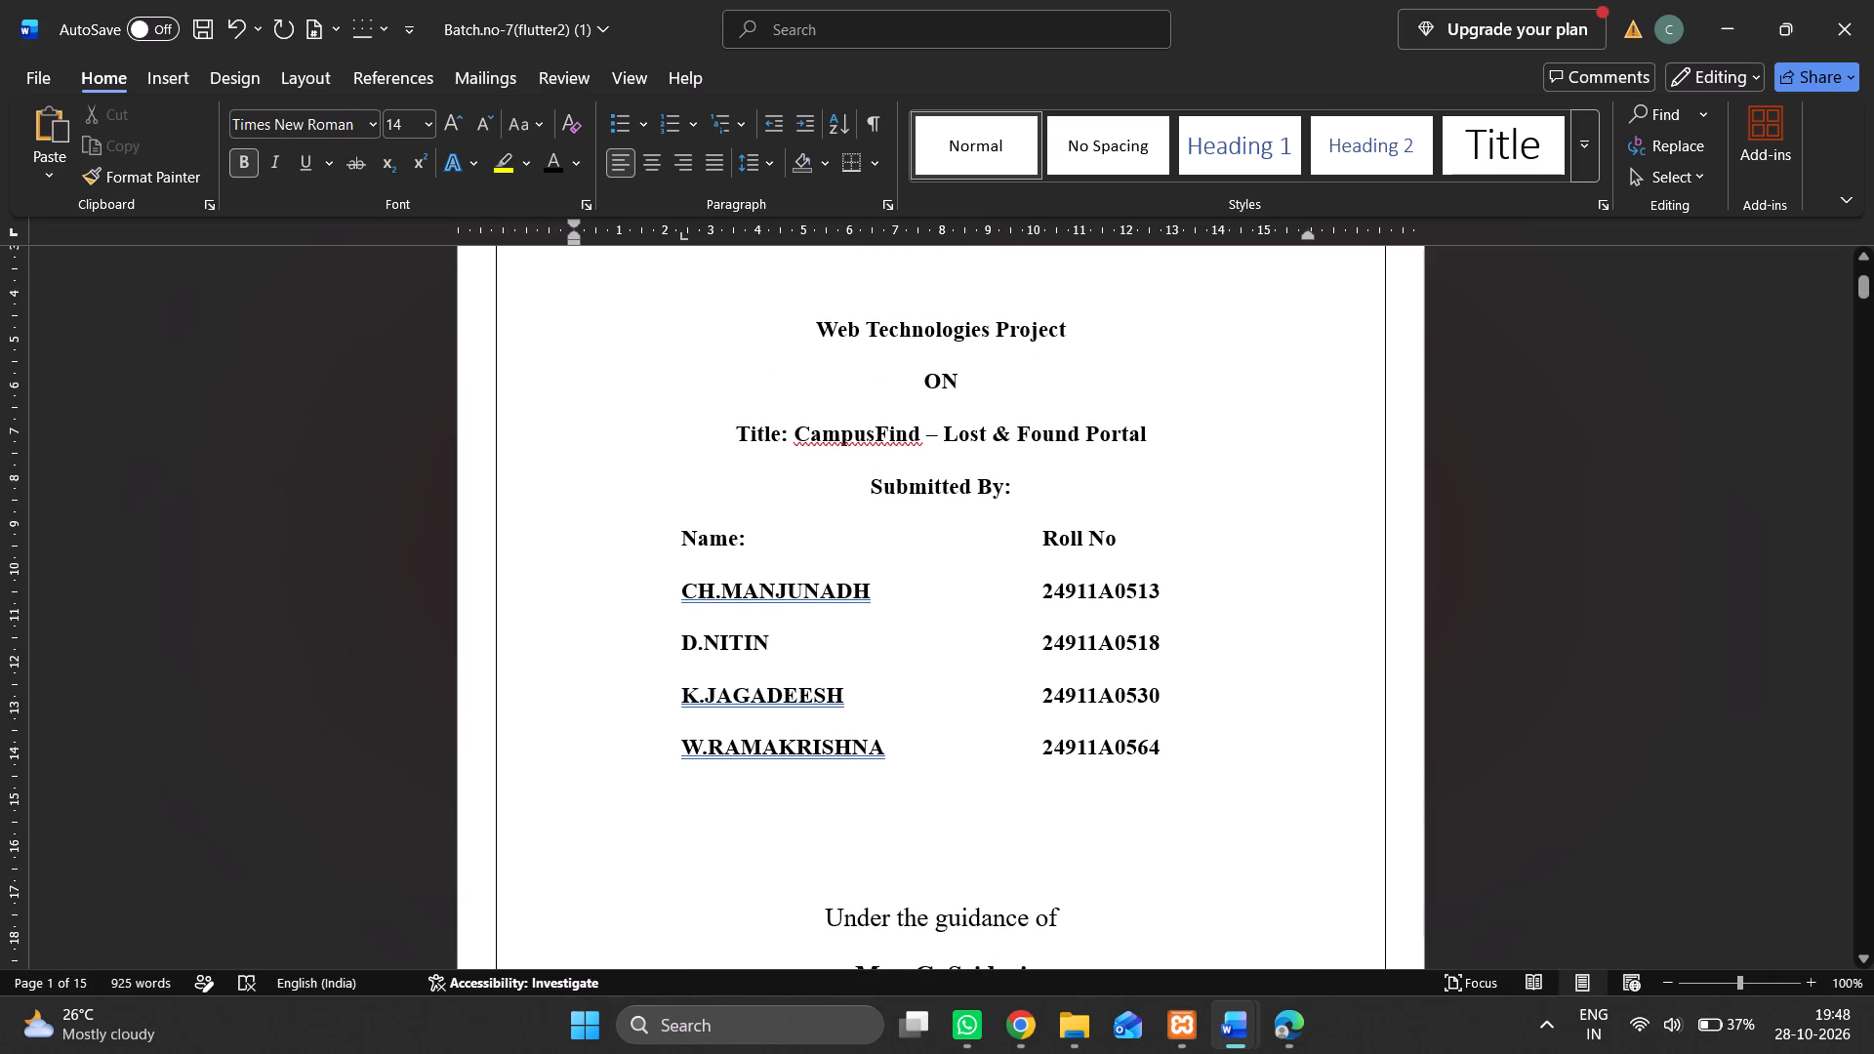
click(752, 542)
key(BackSpace)
key(BackSpace)
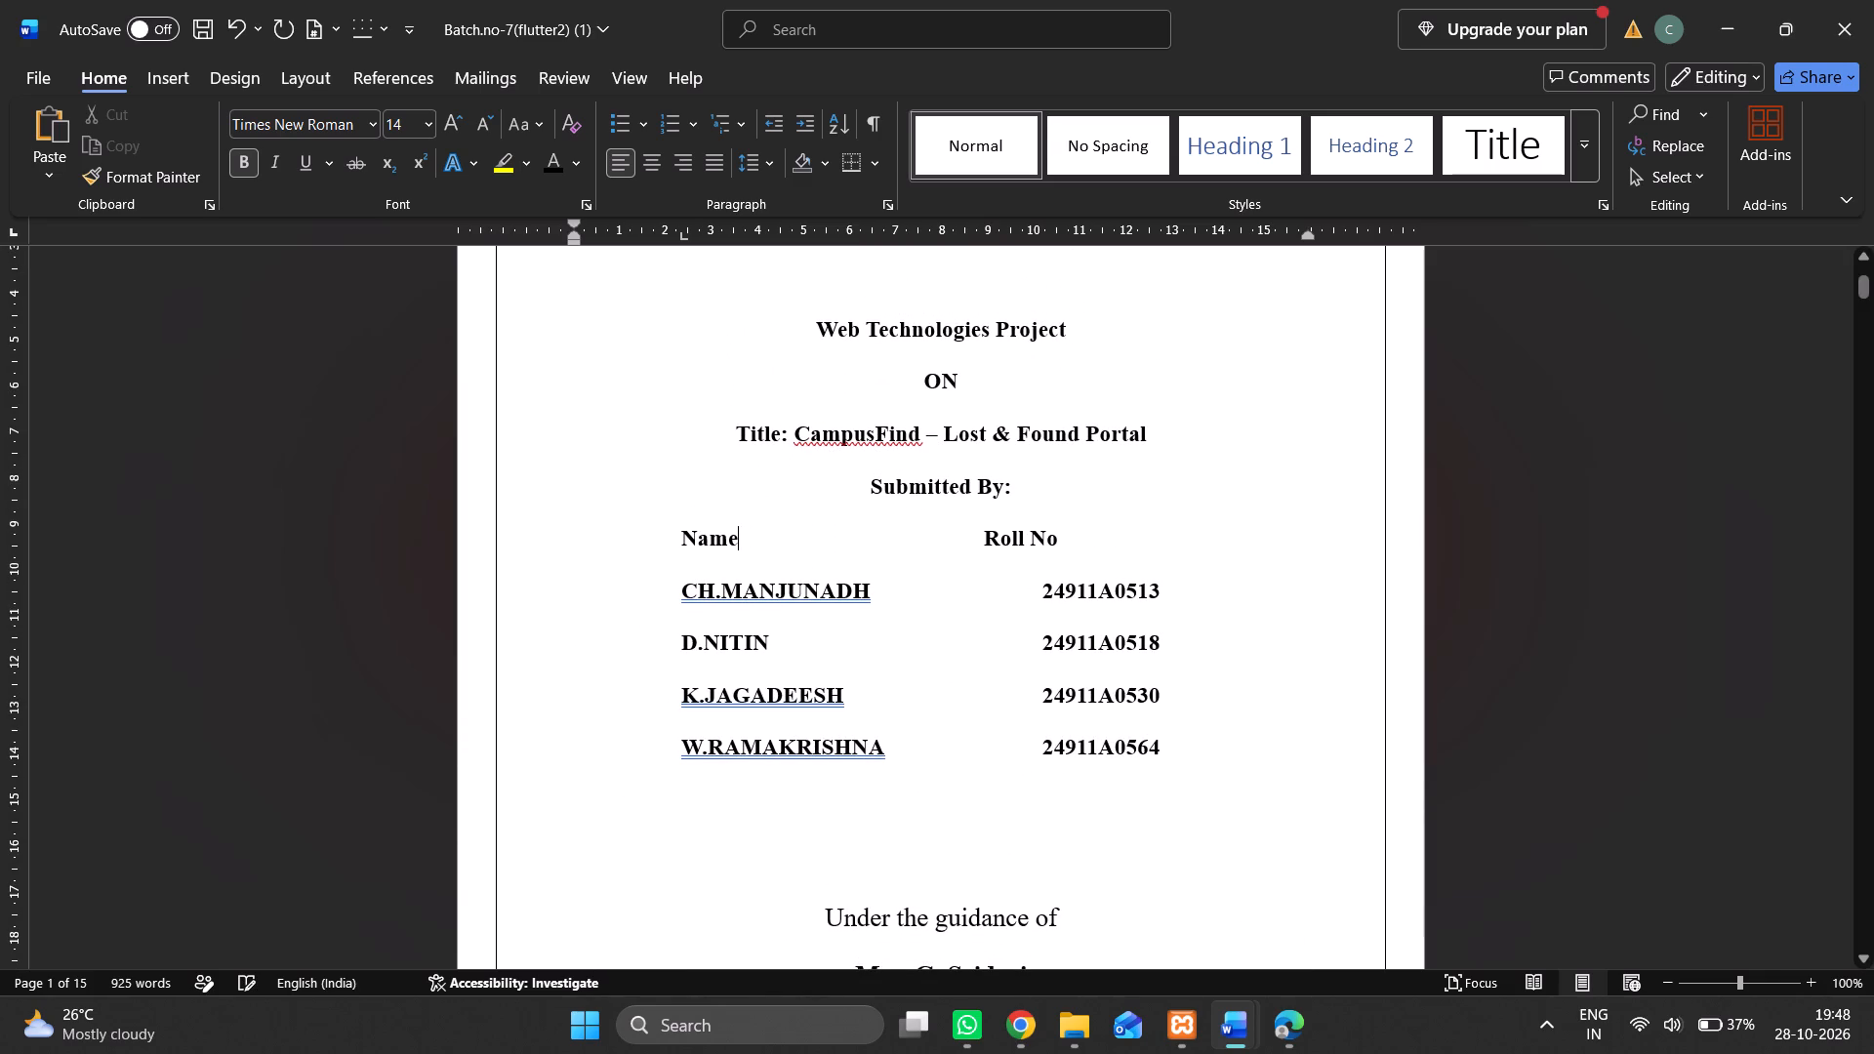
click(743, 542)
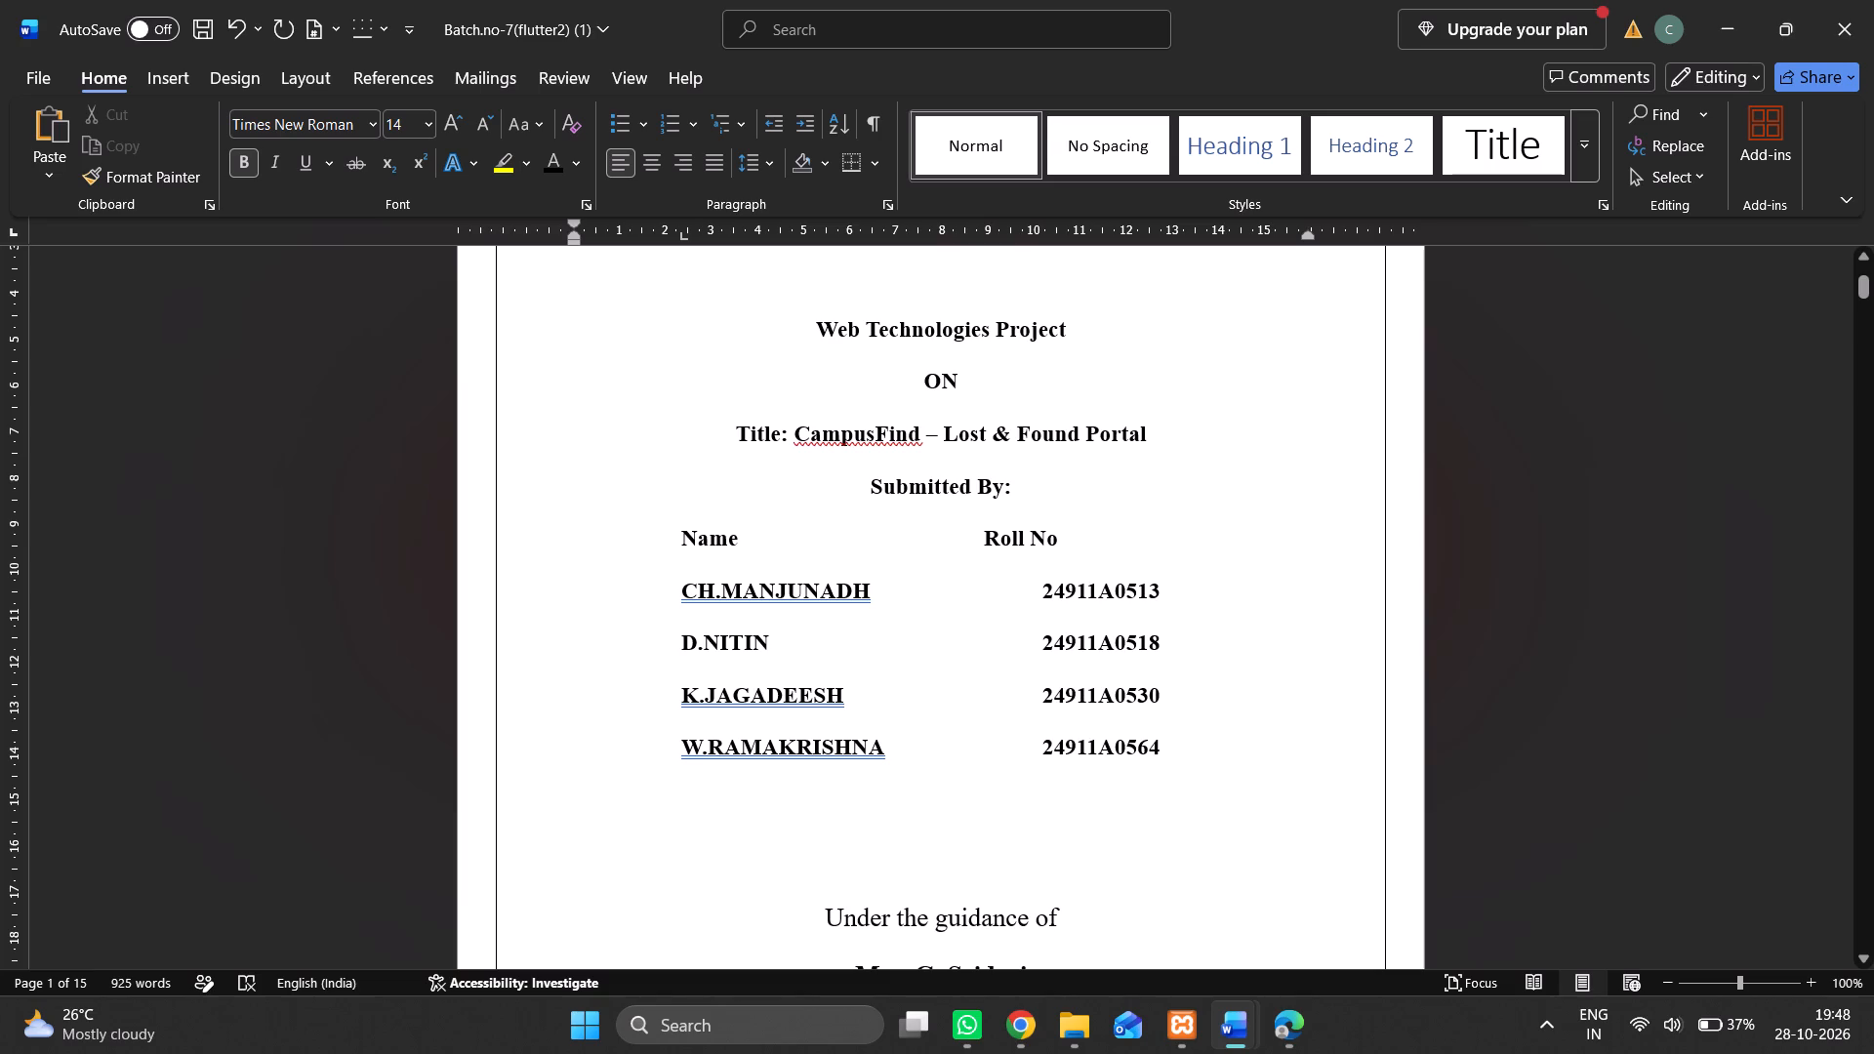
Indent the "Name" column heading with eight spaces so it sits over the middle of the team names.
click(677, 542)
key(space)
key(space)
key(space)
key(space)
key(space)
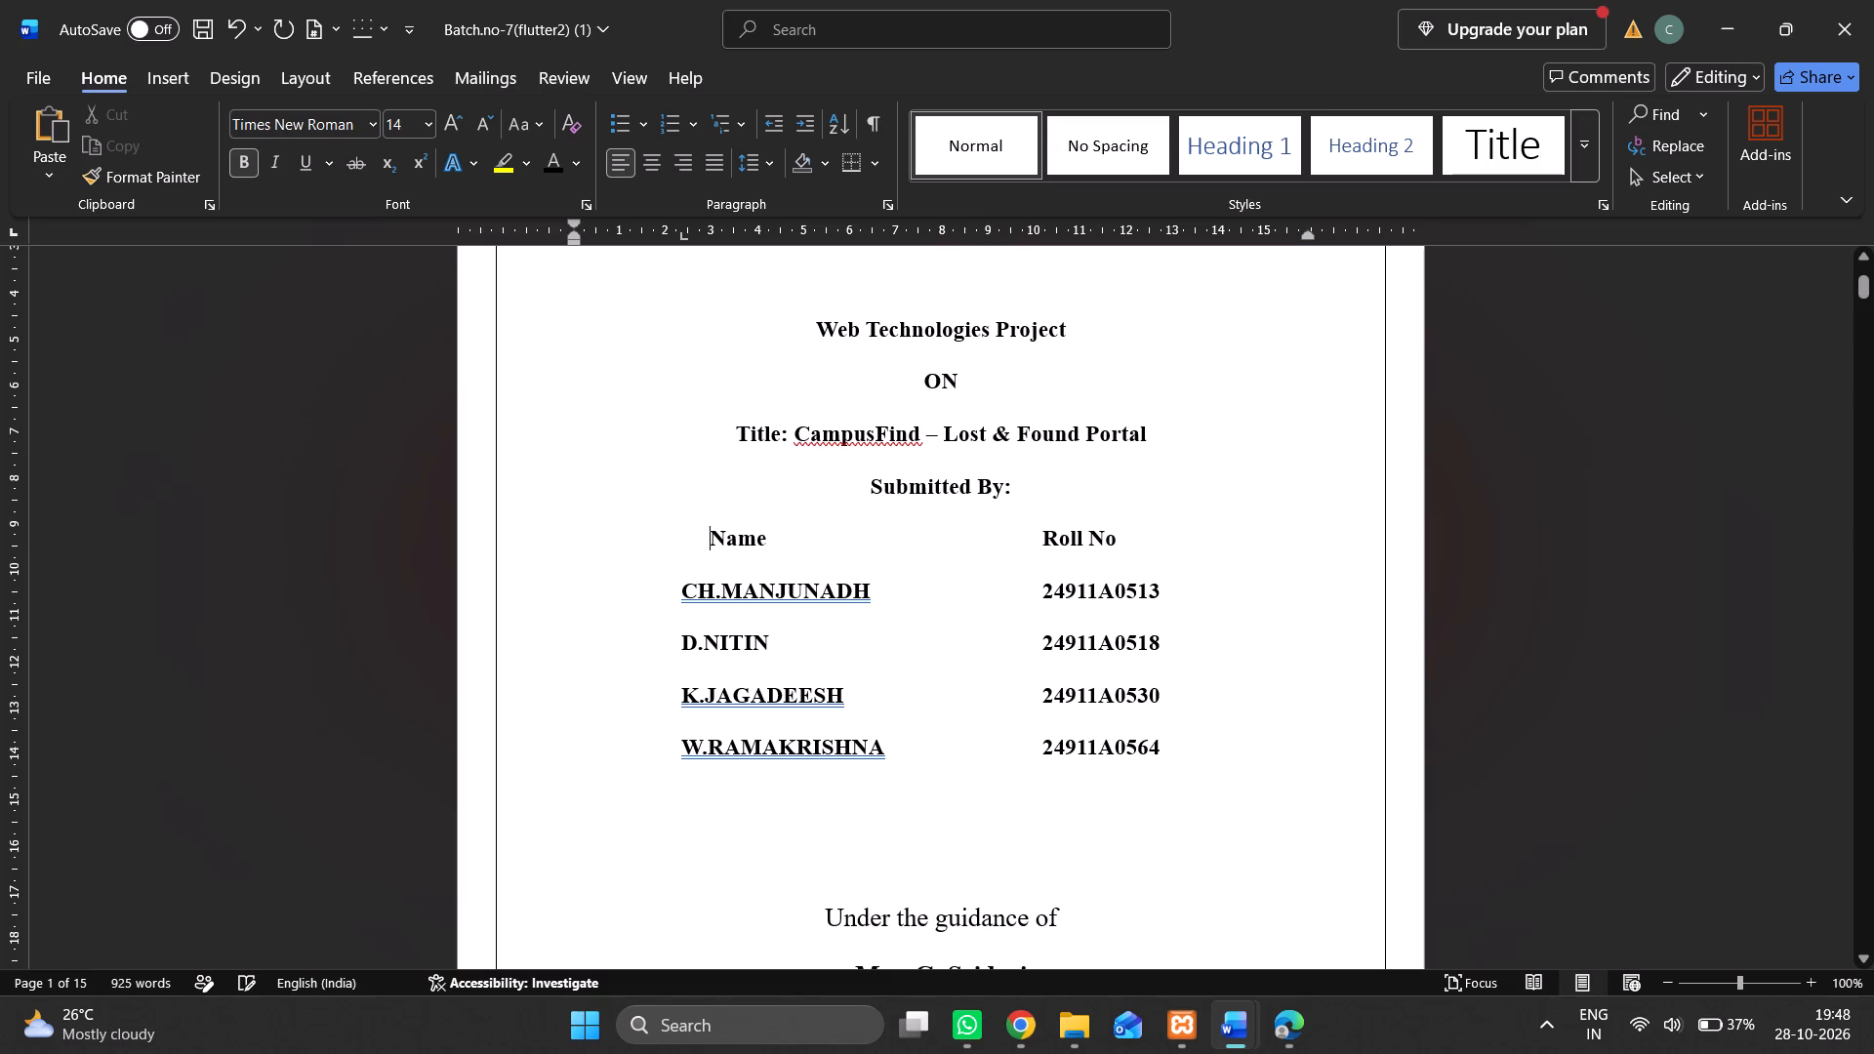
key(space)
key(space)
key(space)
Increase the font size of the "Name" and "Roll No" column headings on the cover to 16.
drag(790, 543, 726, 538)
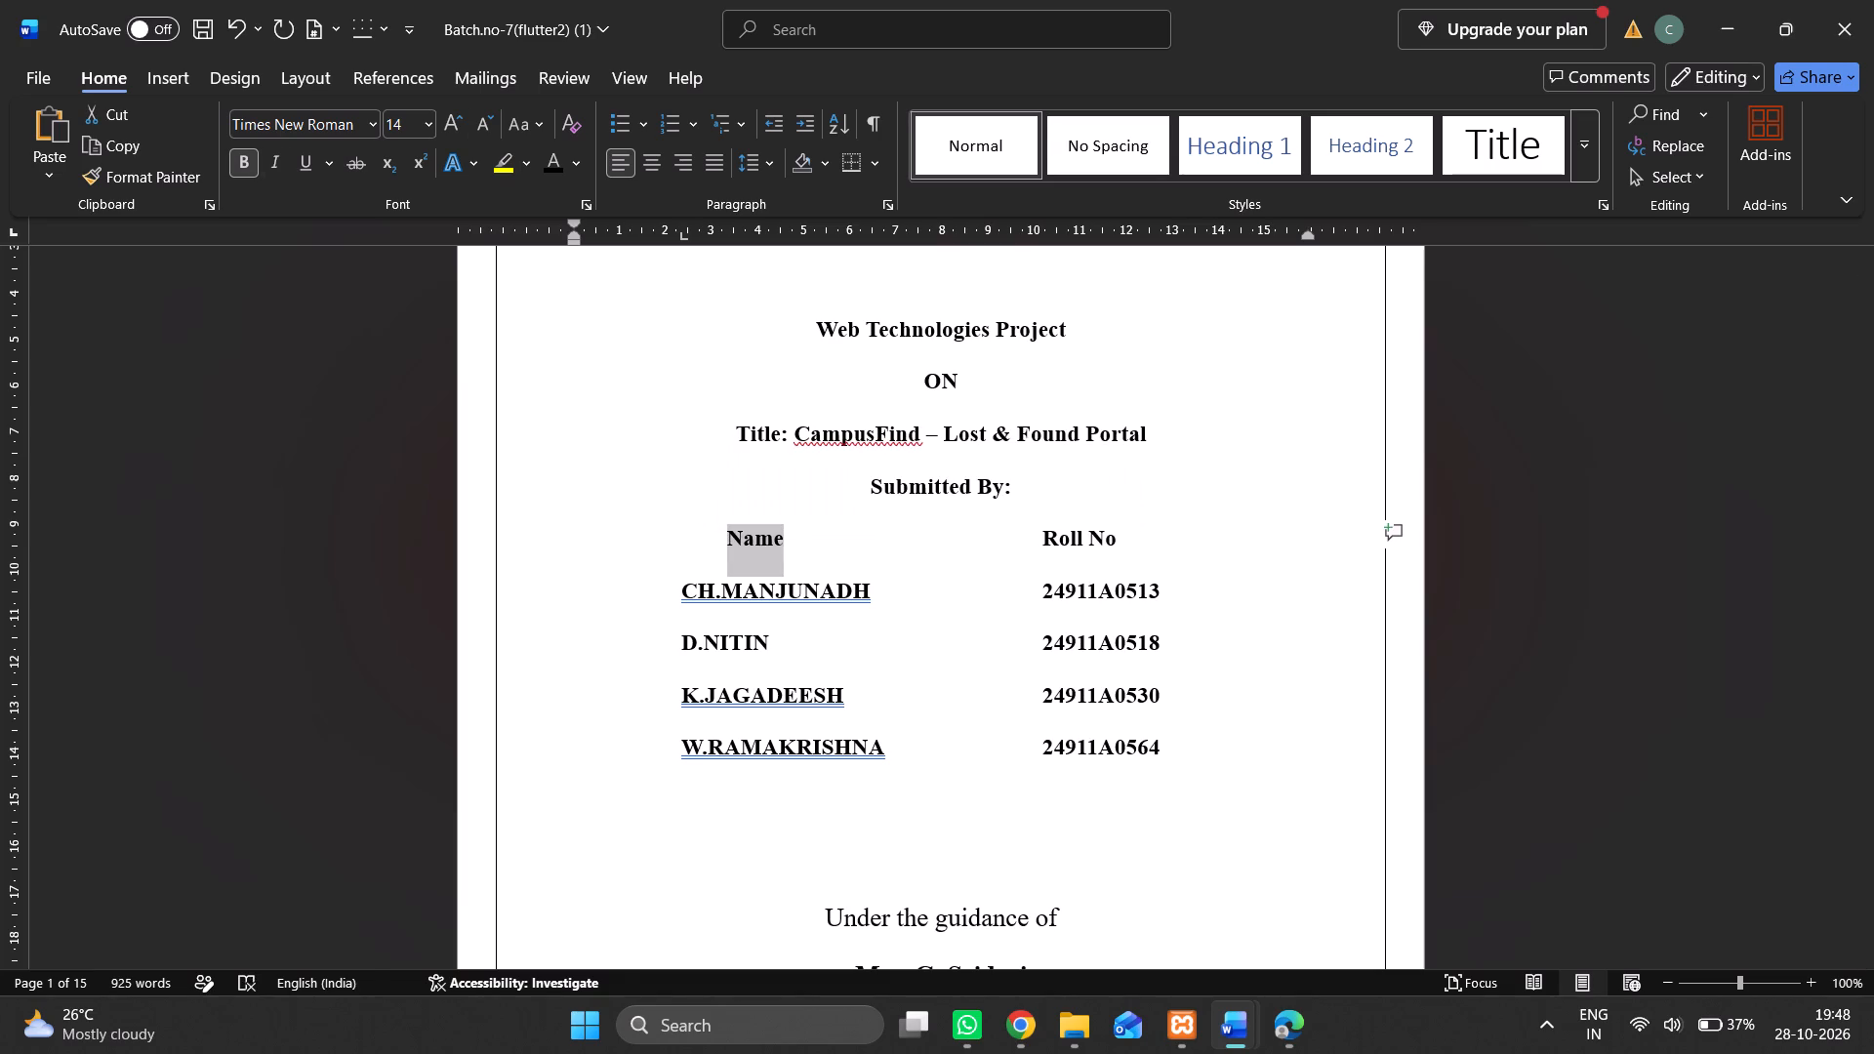
click(460, 125)
click(1123, 572)
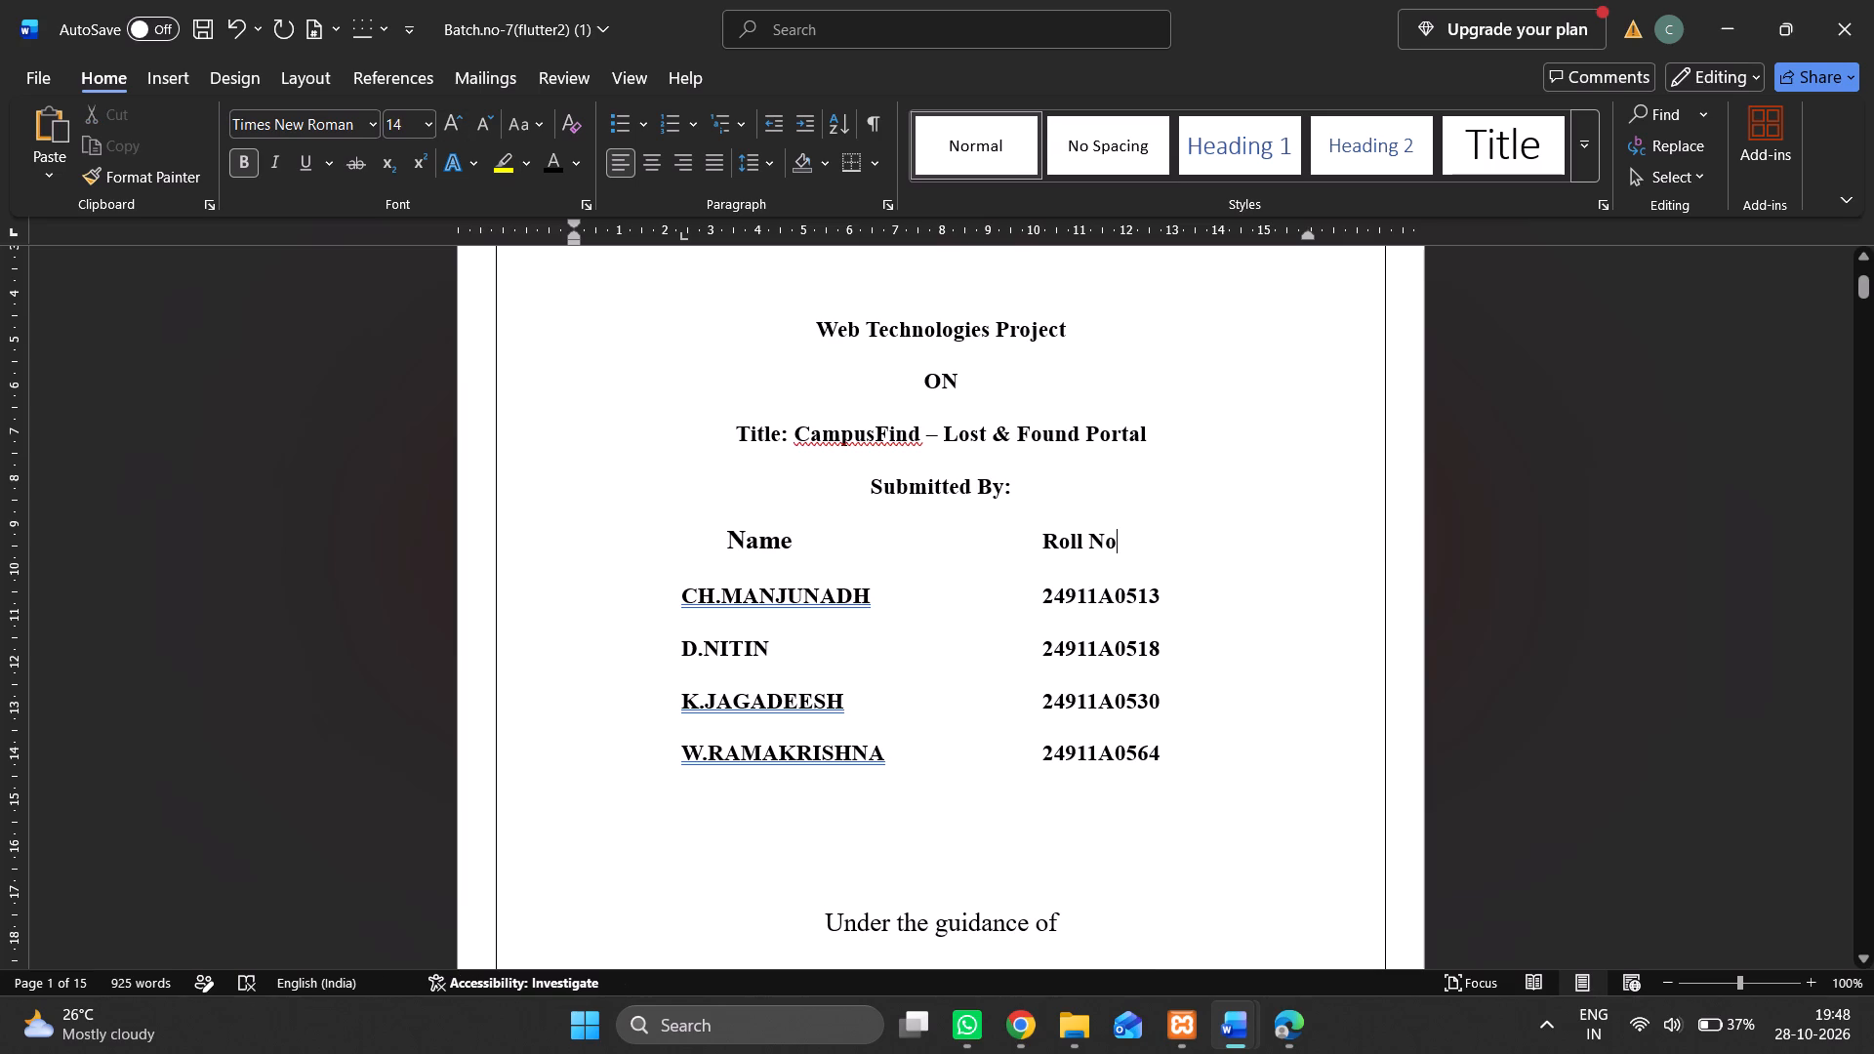
drag(1126, 551, 1047, 551)
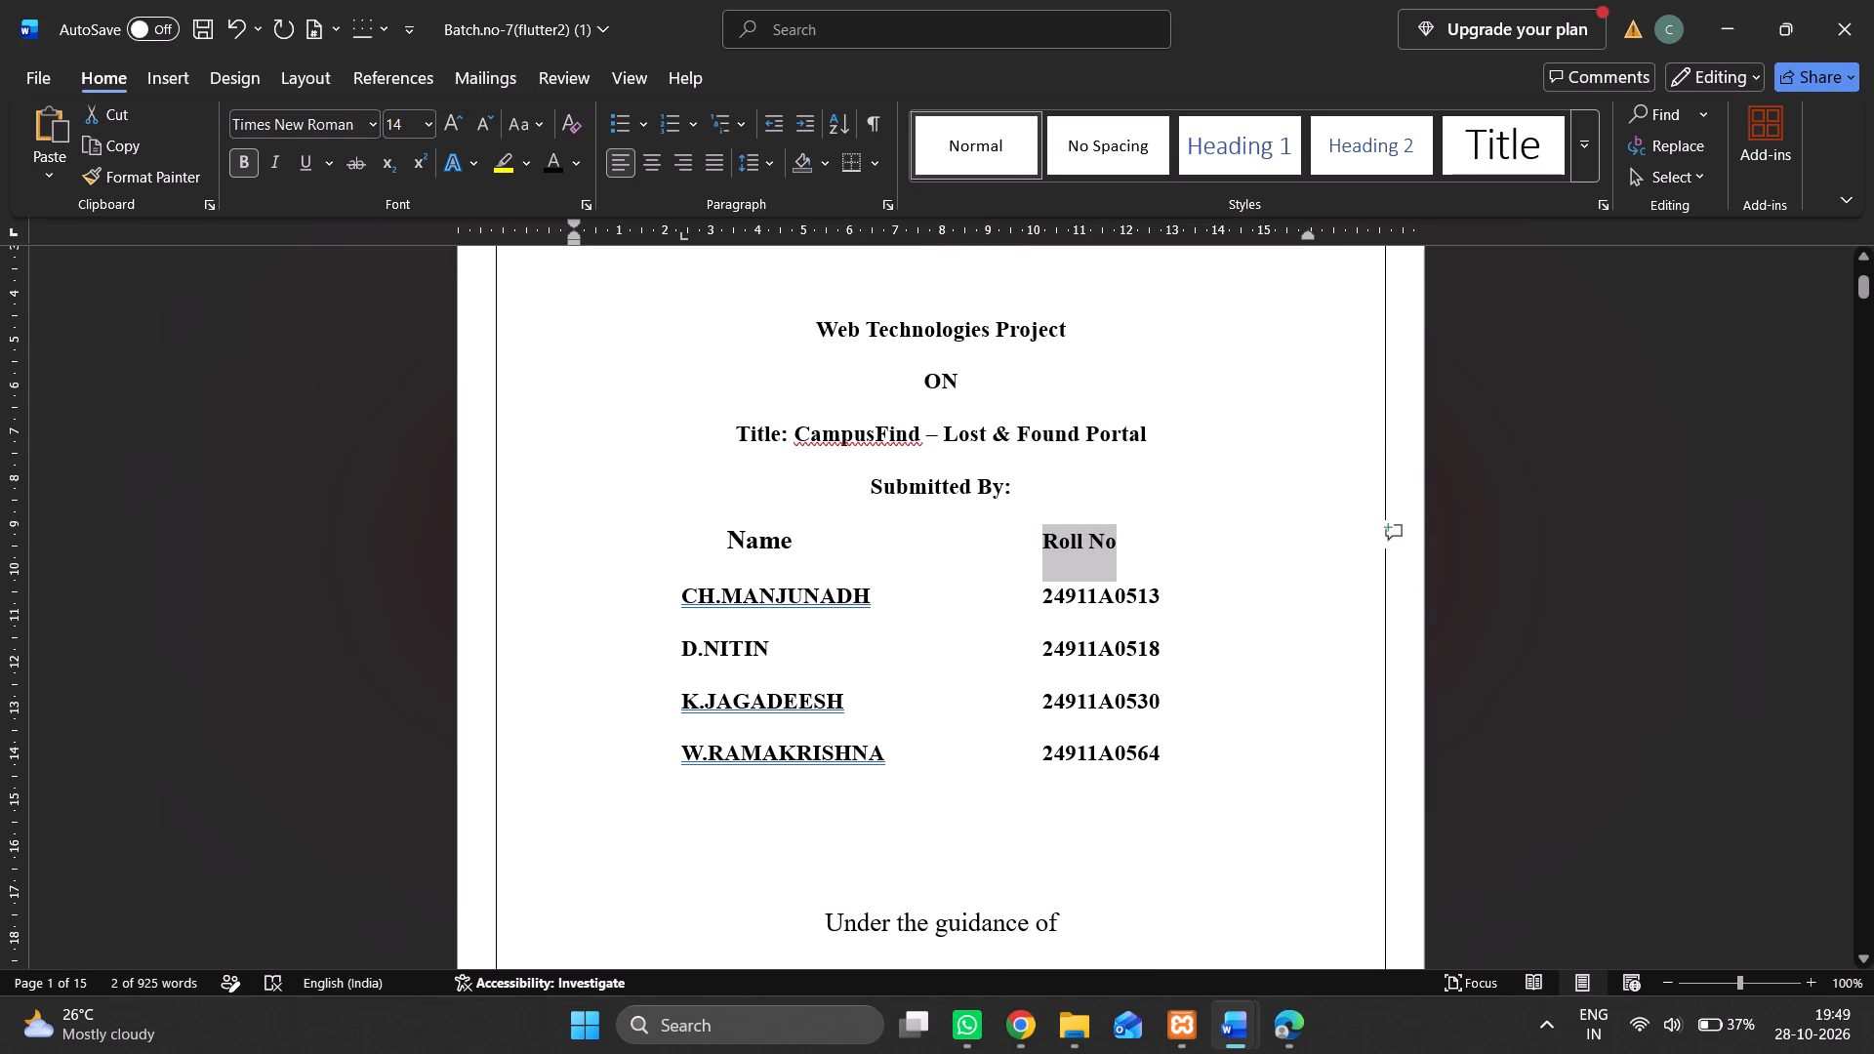
click(767, 551)
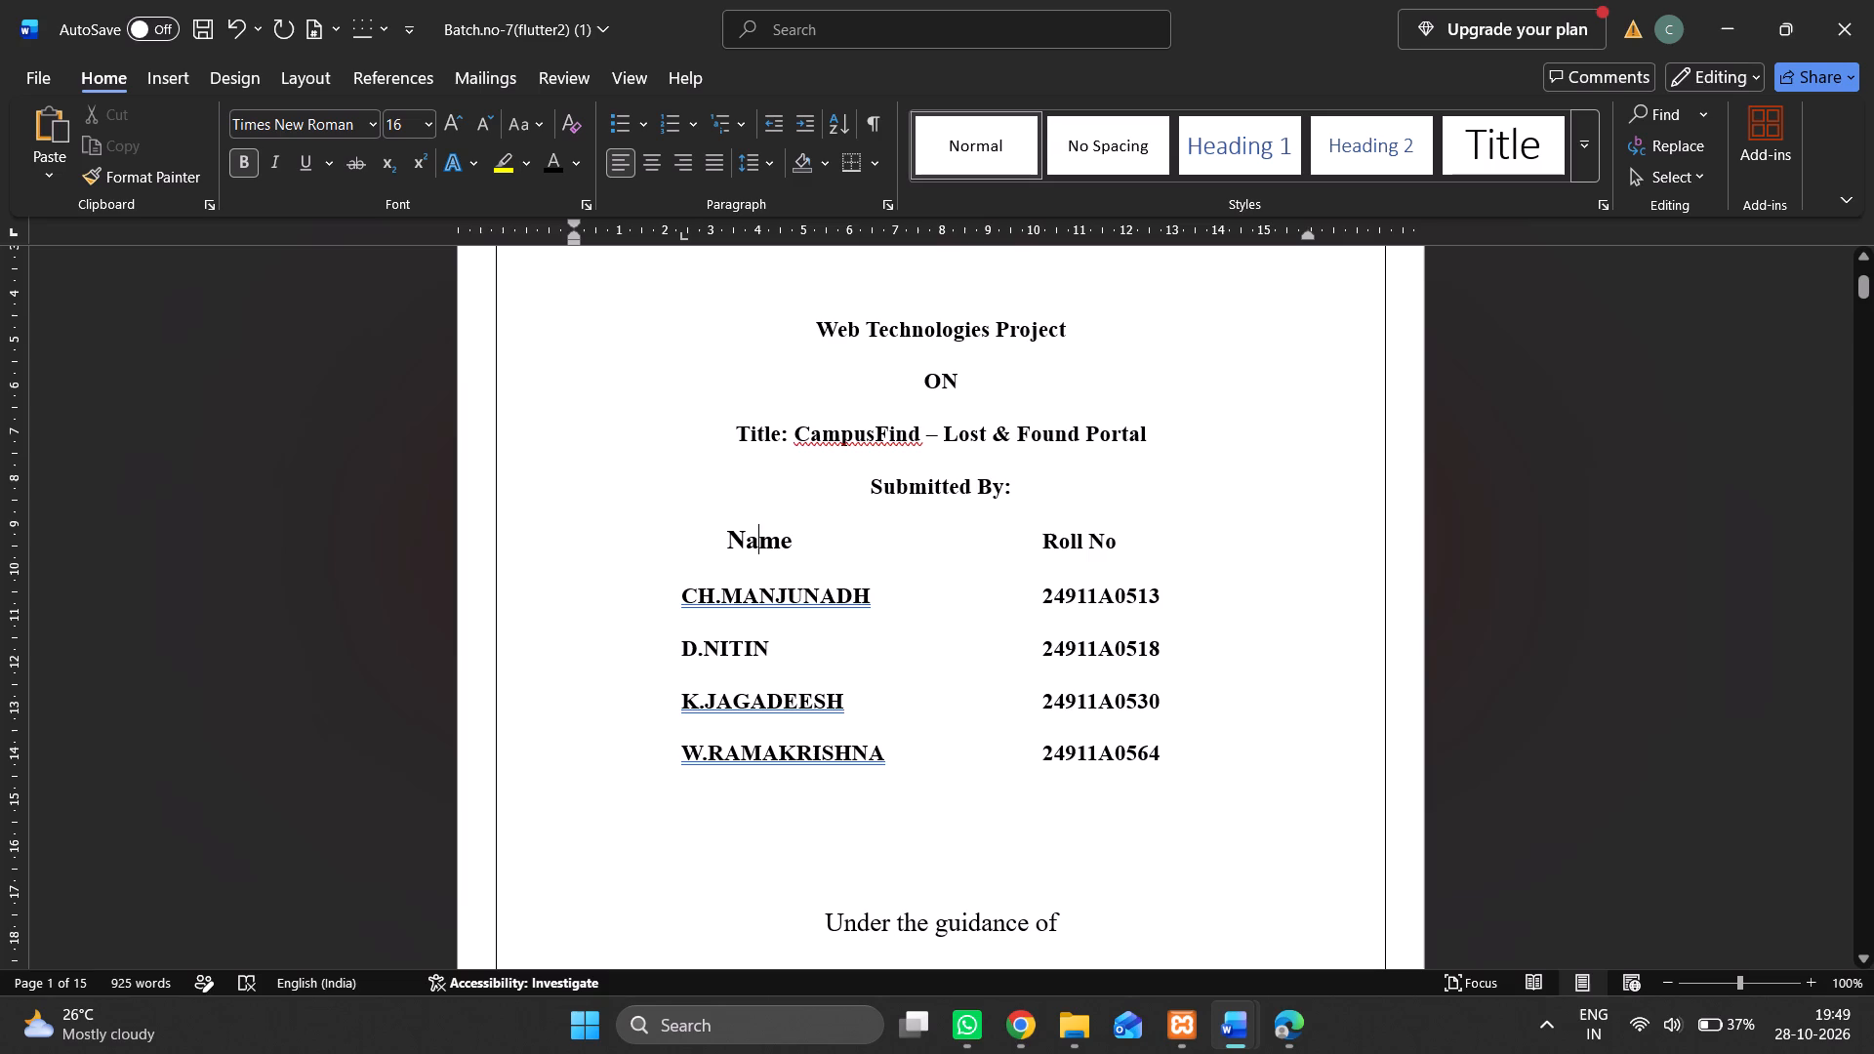
drag(1118, 543, 1033, 542)
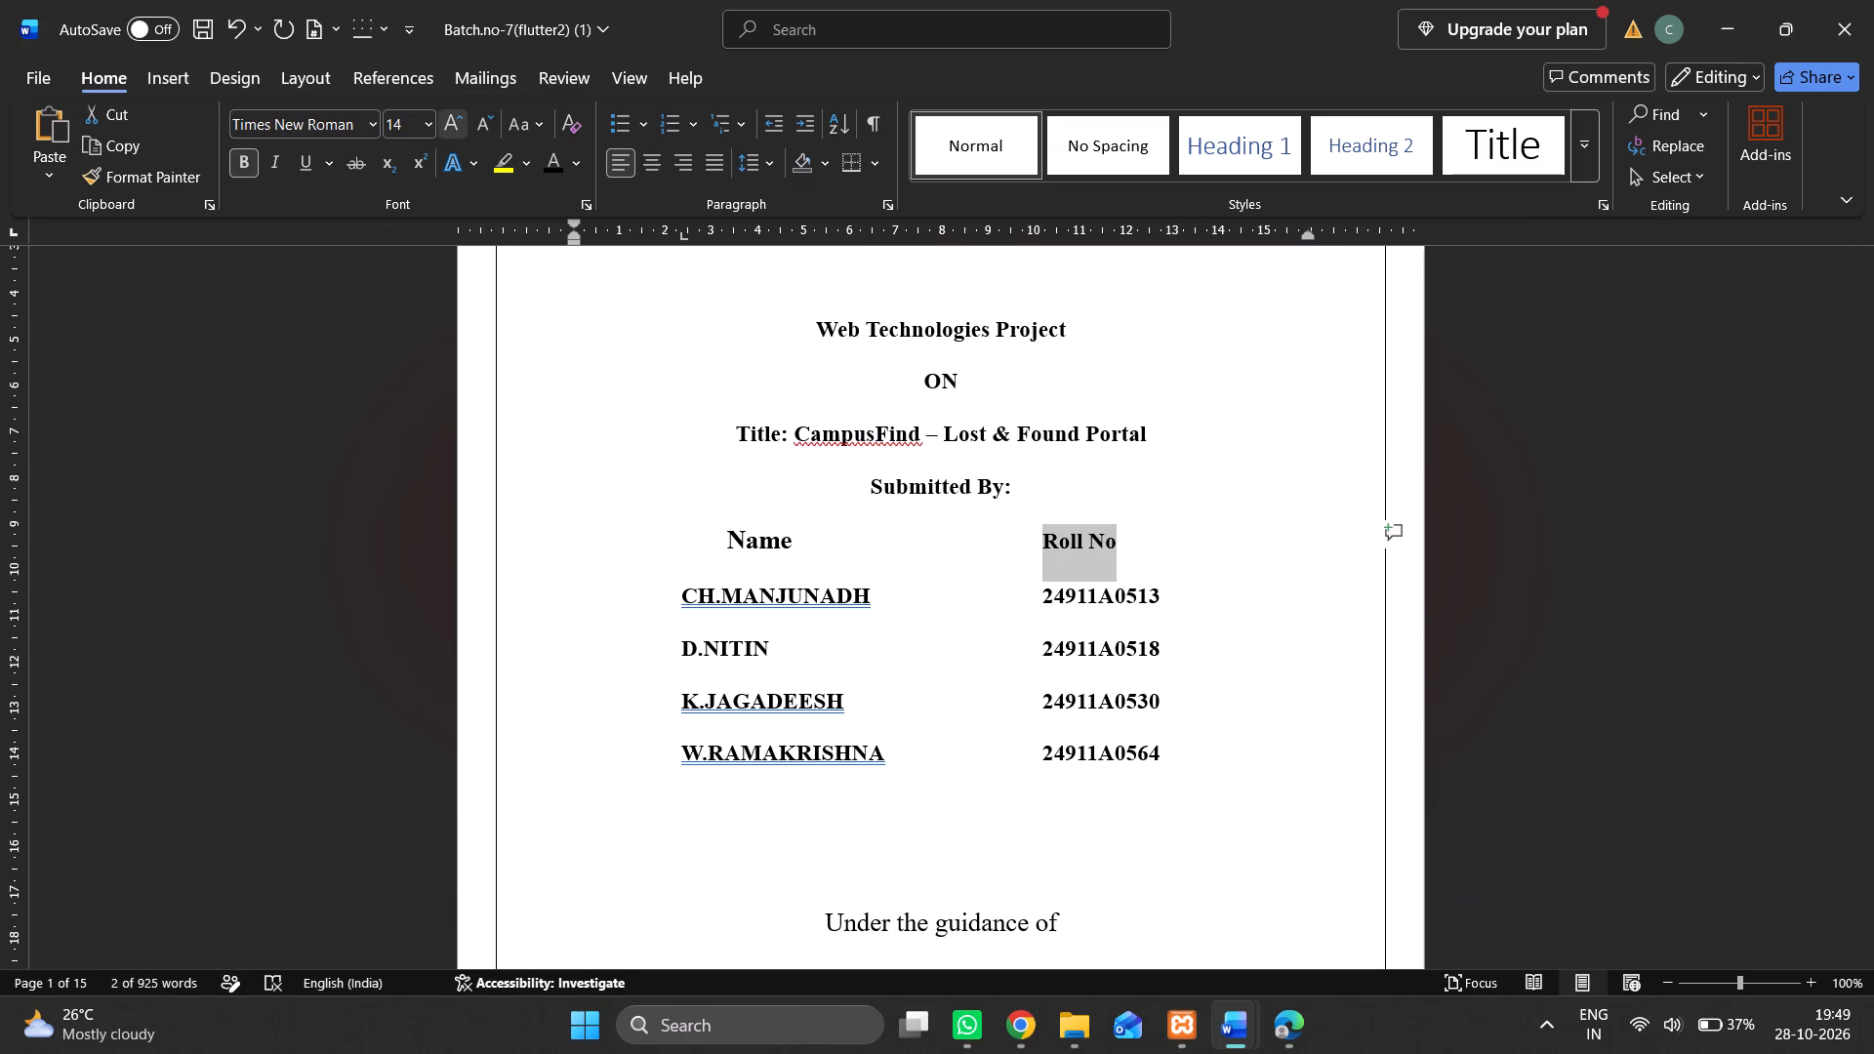
click(458, 130)
click(1101, 554)
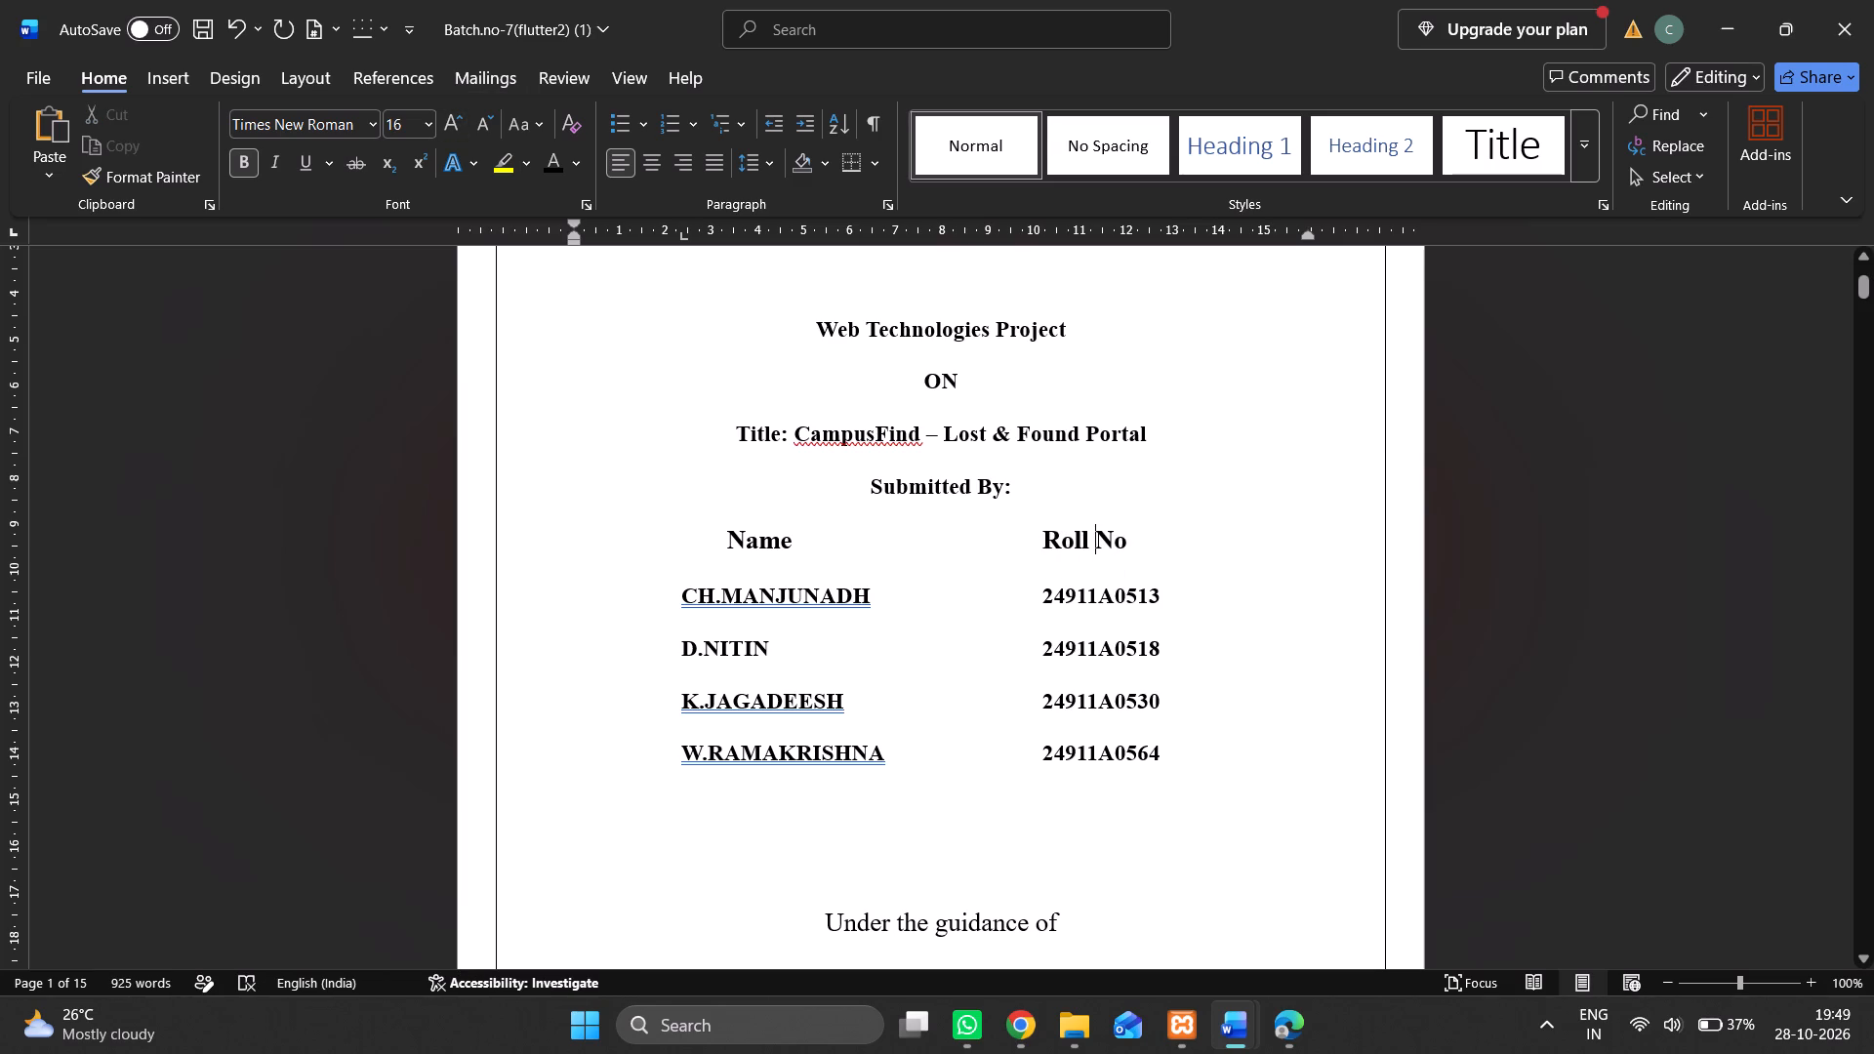
Insert one space before the "Roll No" heading to shift it slightly over the roll numbers.
click(1047, 540)
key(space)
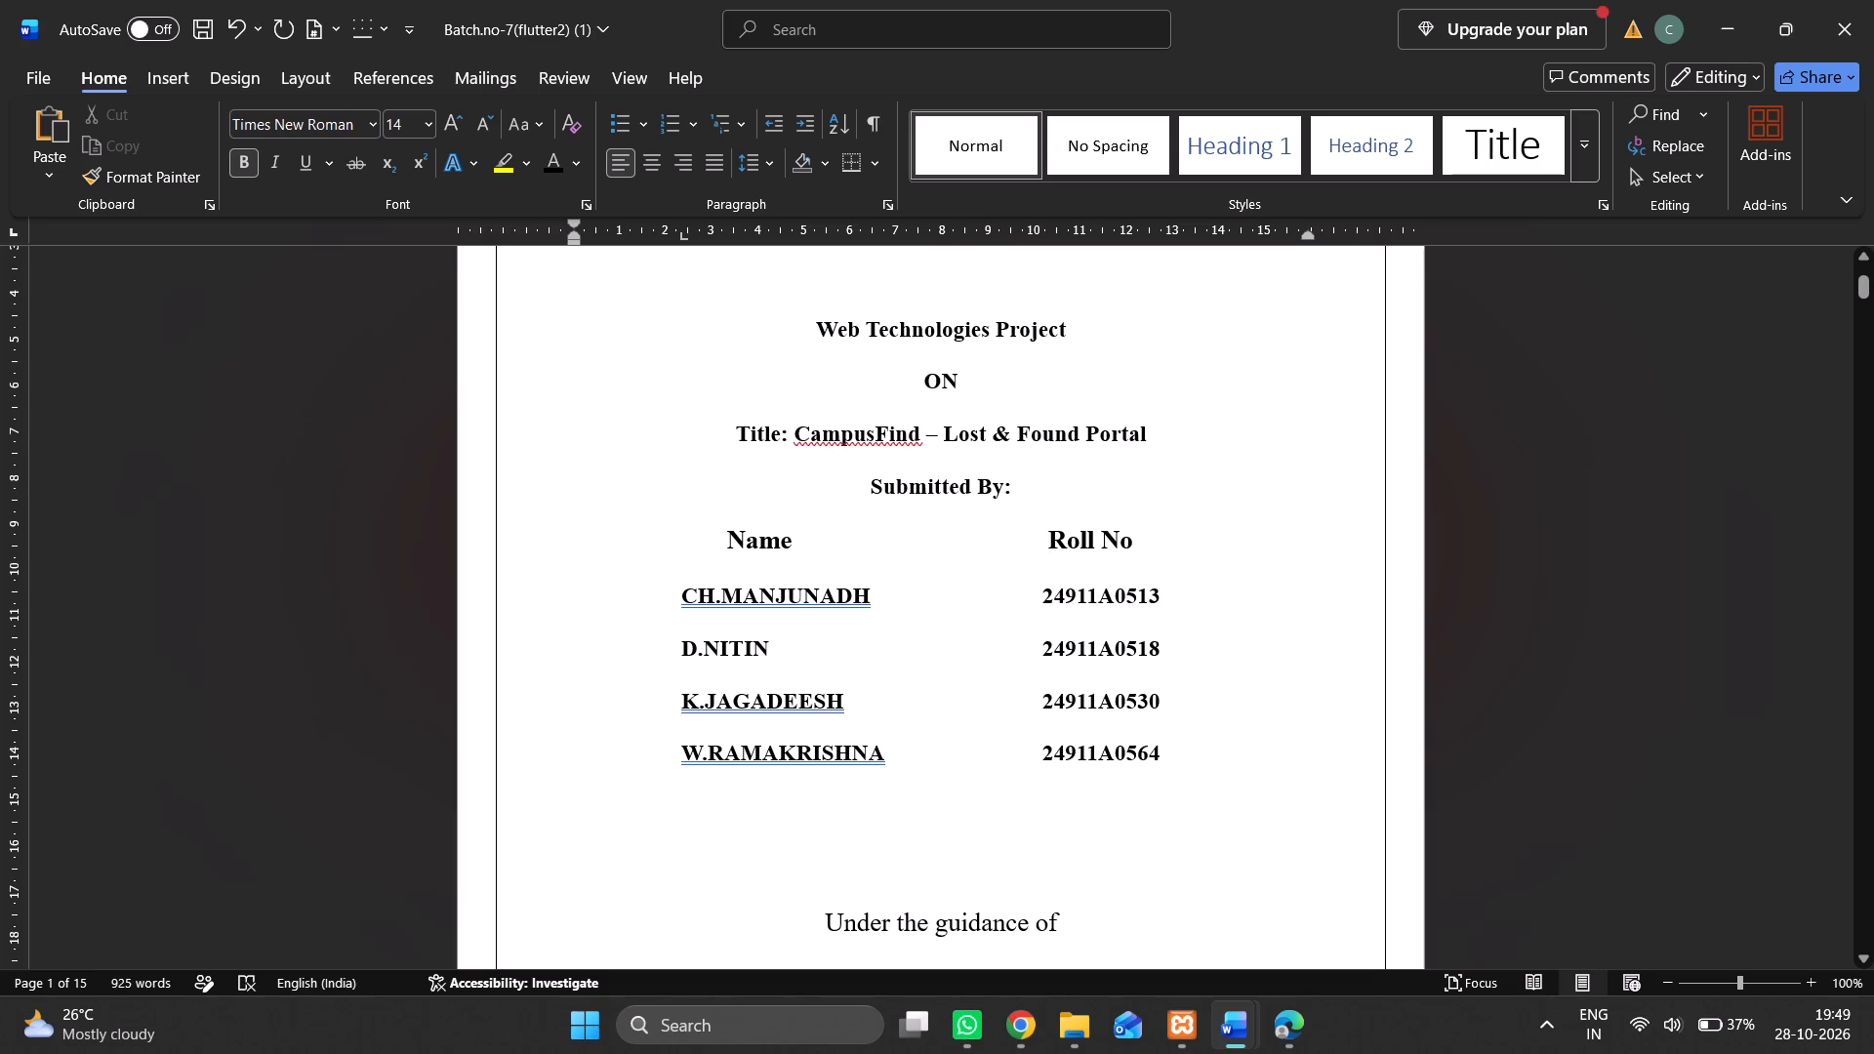
Increase the font size of the "Web Technologies Project" heading on the cover to 20.
scroll(1139, 530, up, 6)
scroll(1138, 530, down, 9)
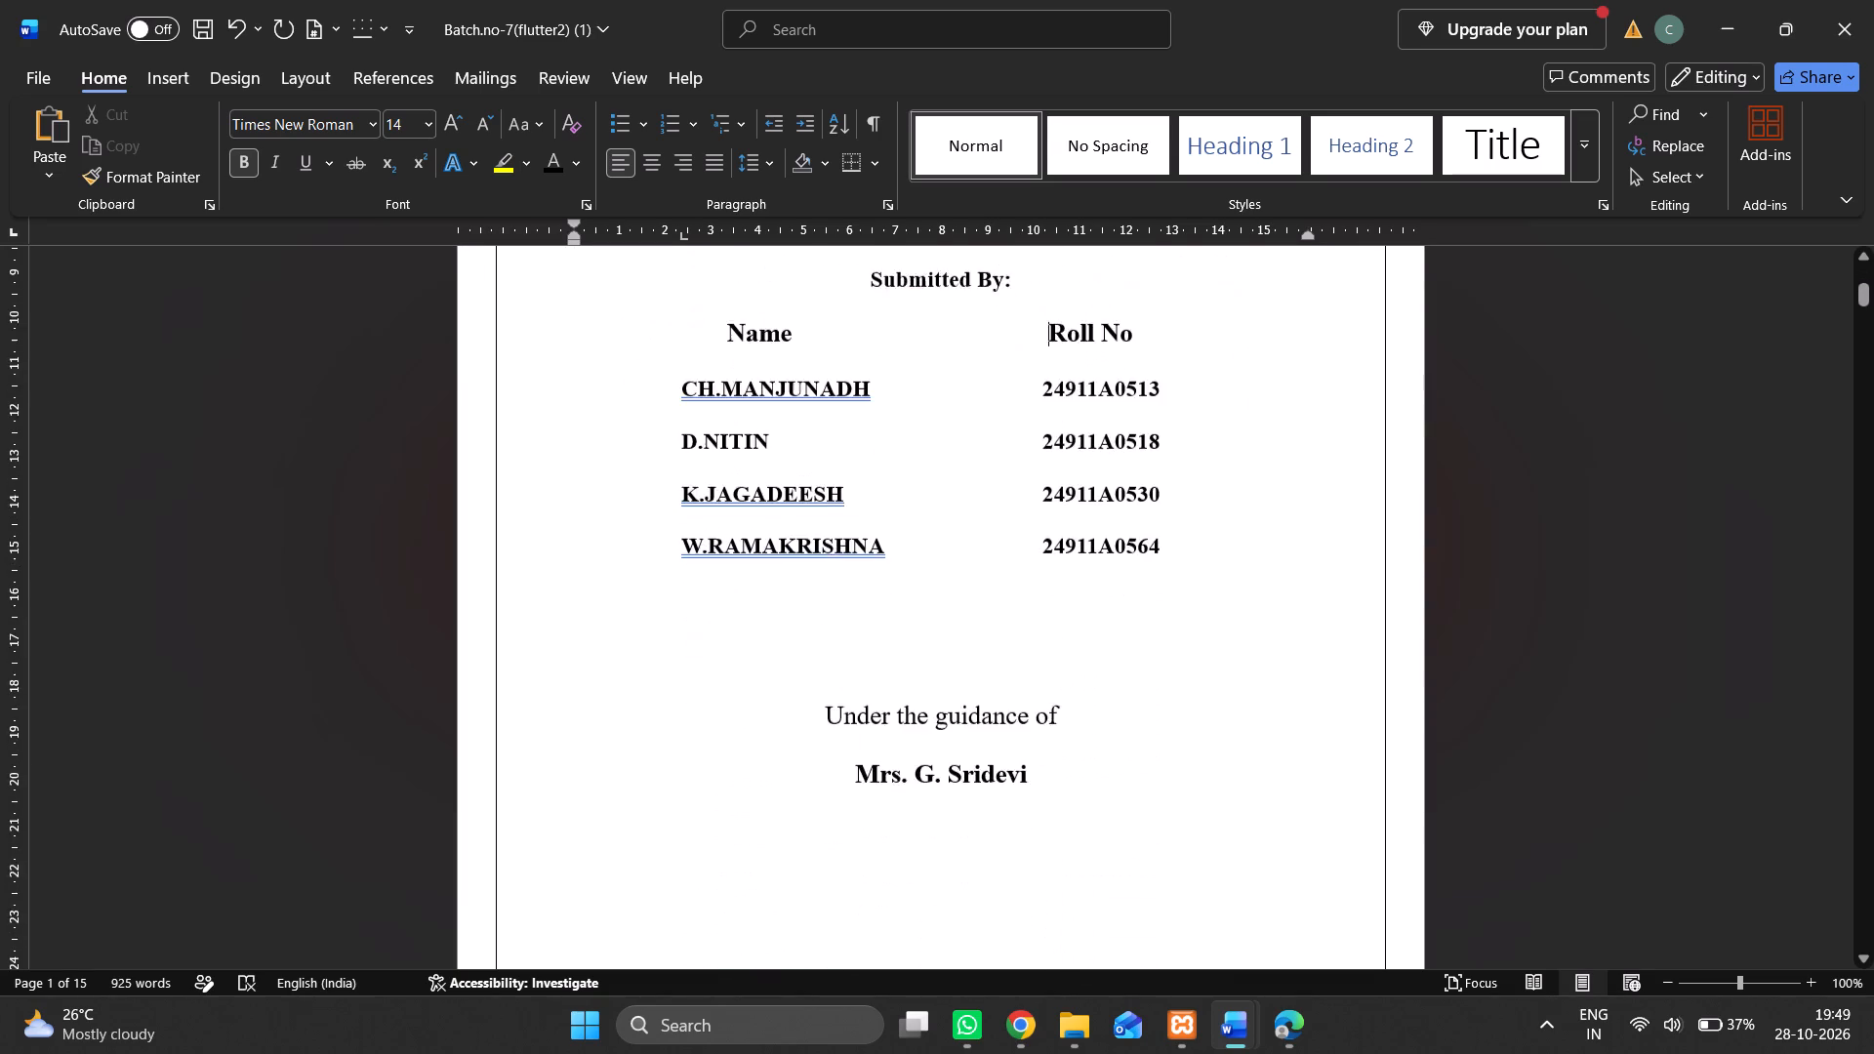
scroll(1138, 530, up, 8)
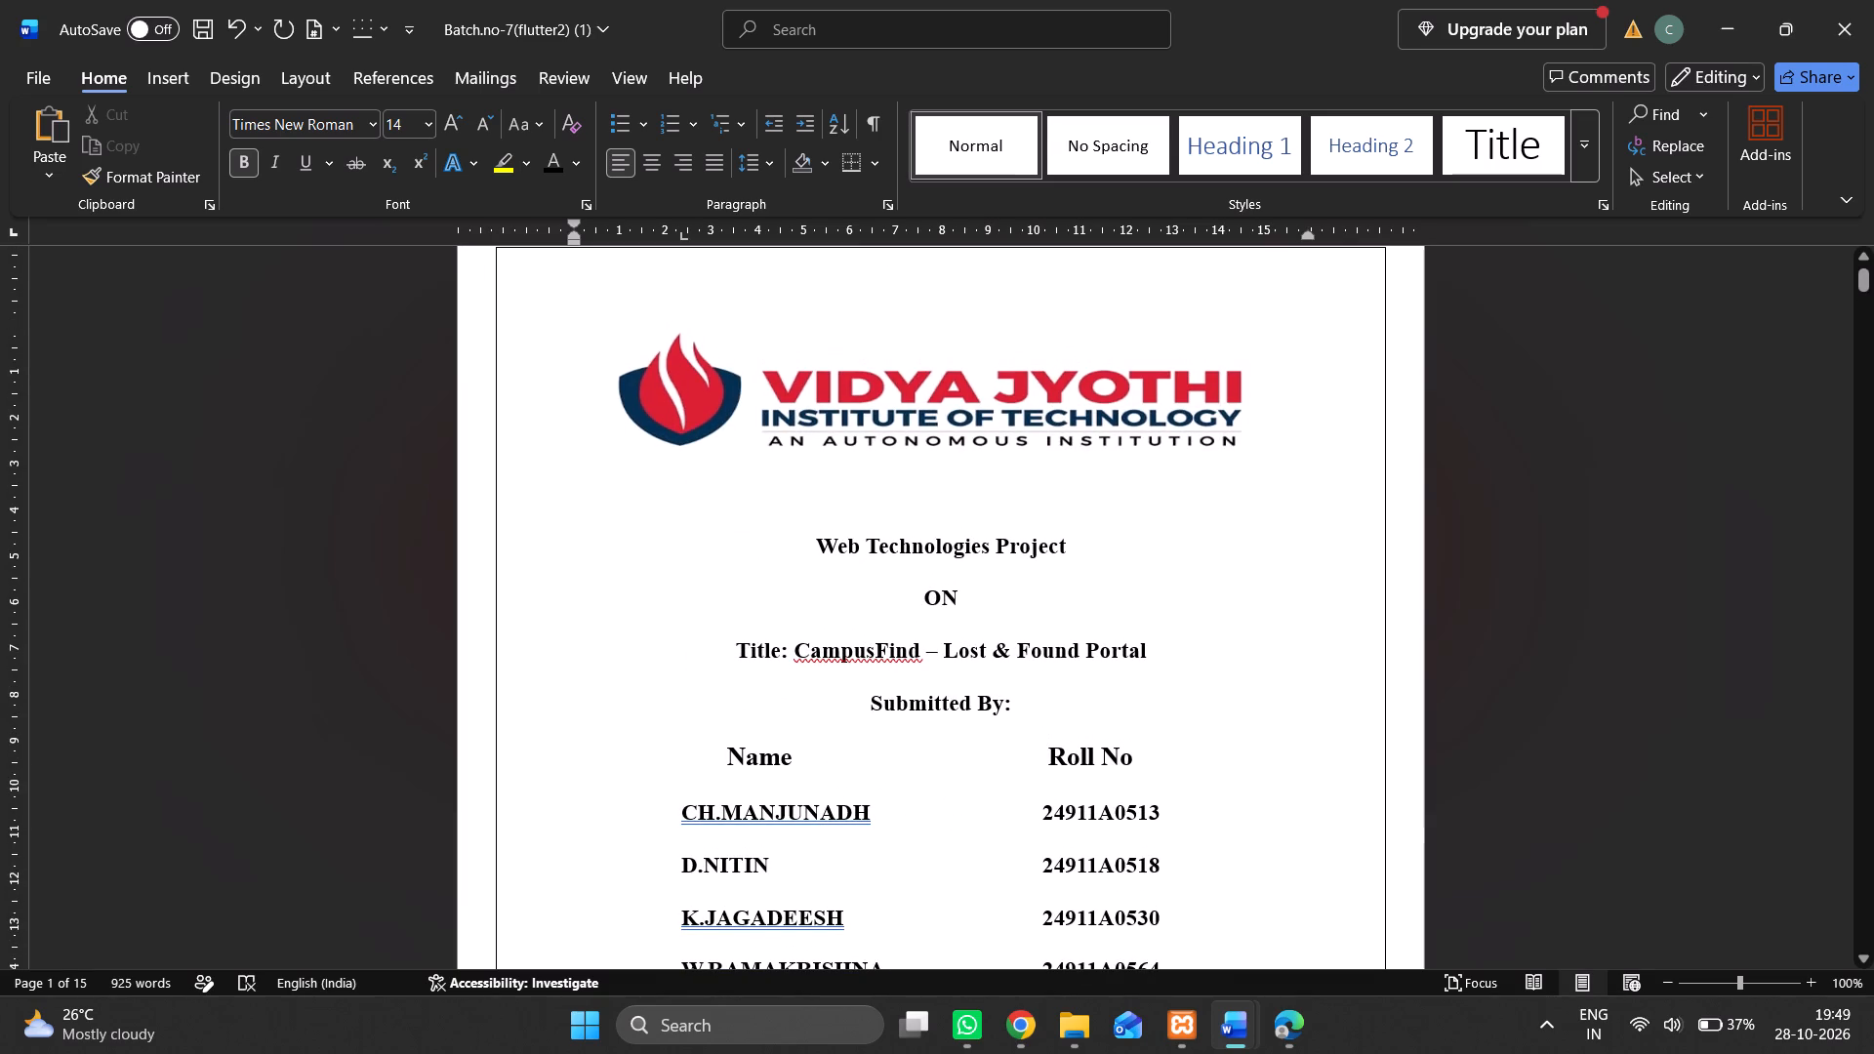
drag(1079, 547, 805, 546)
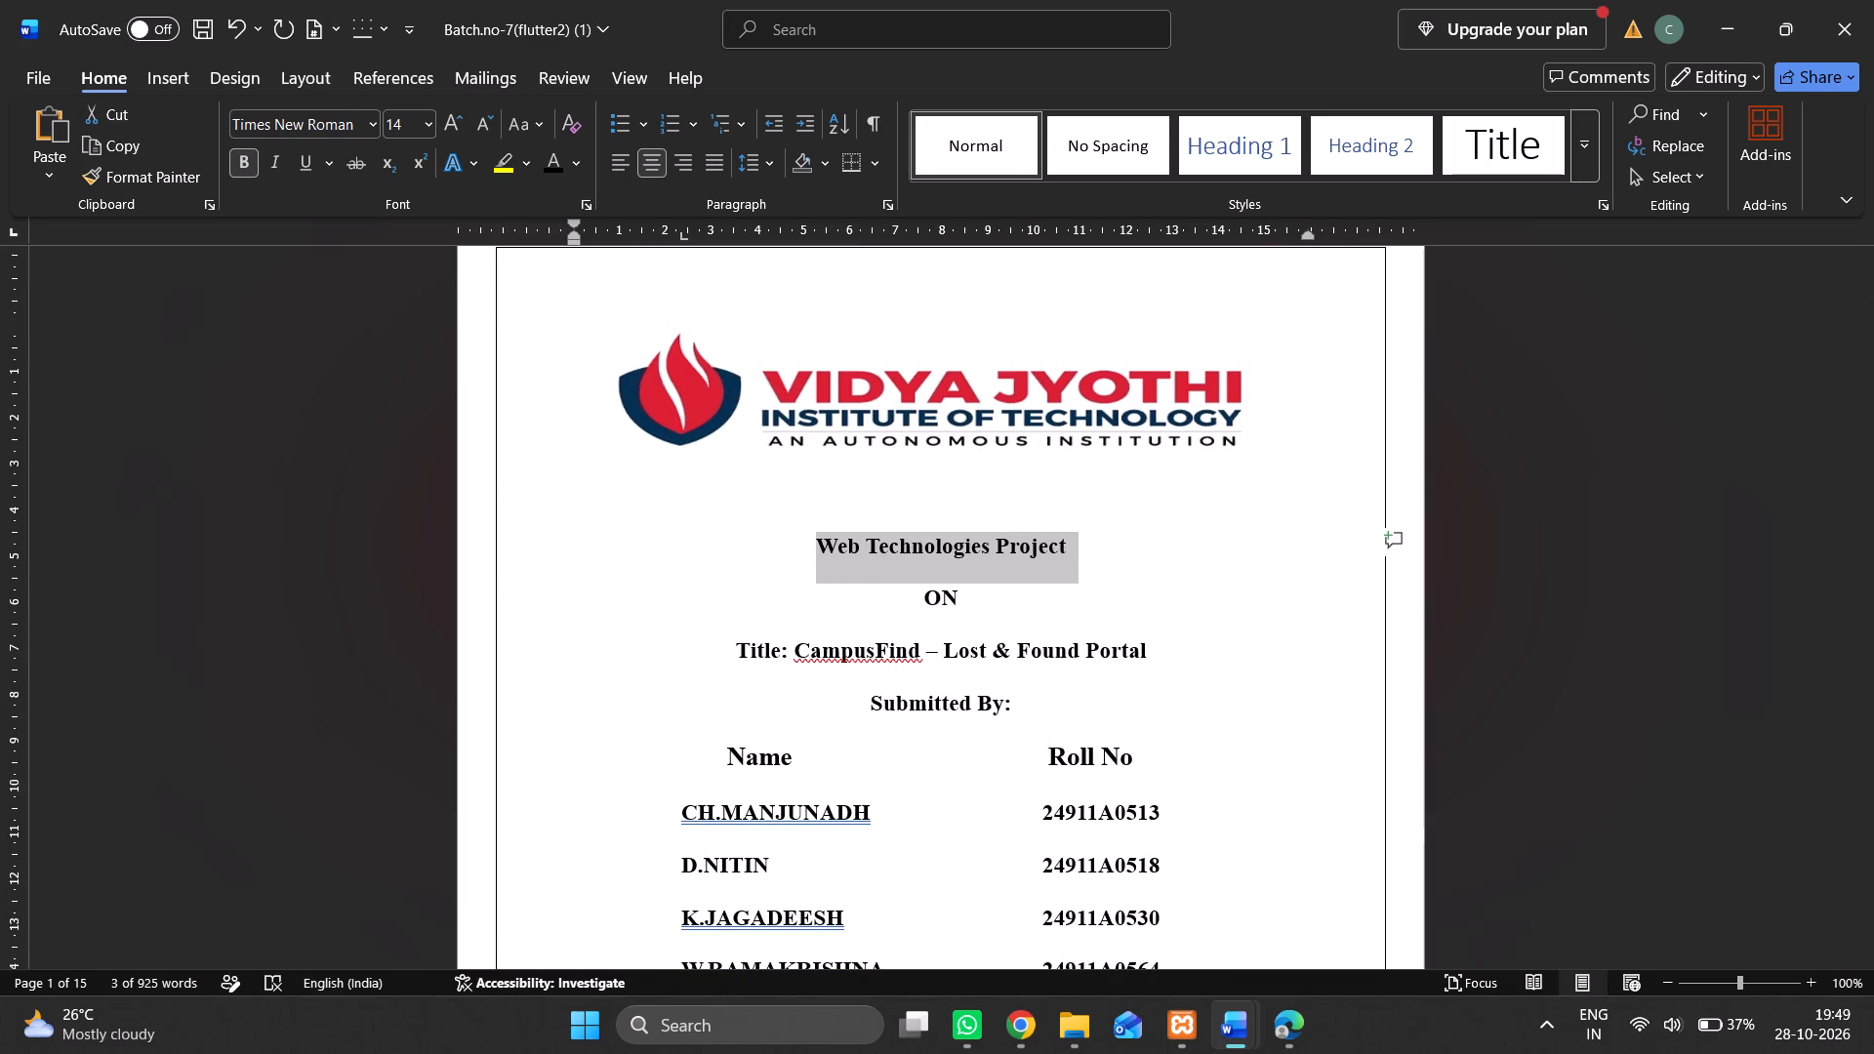
double_click(456, 129)
click(456, 129)
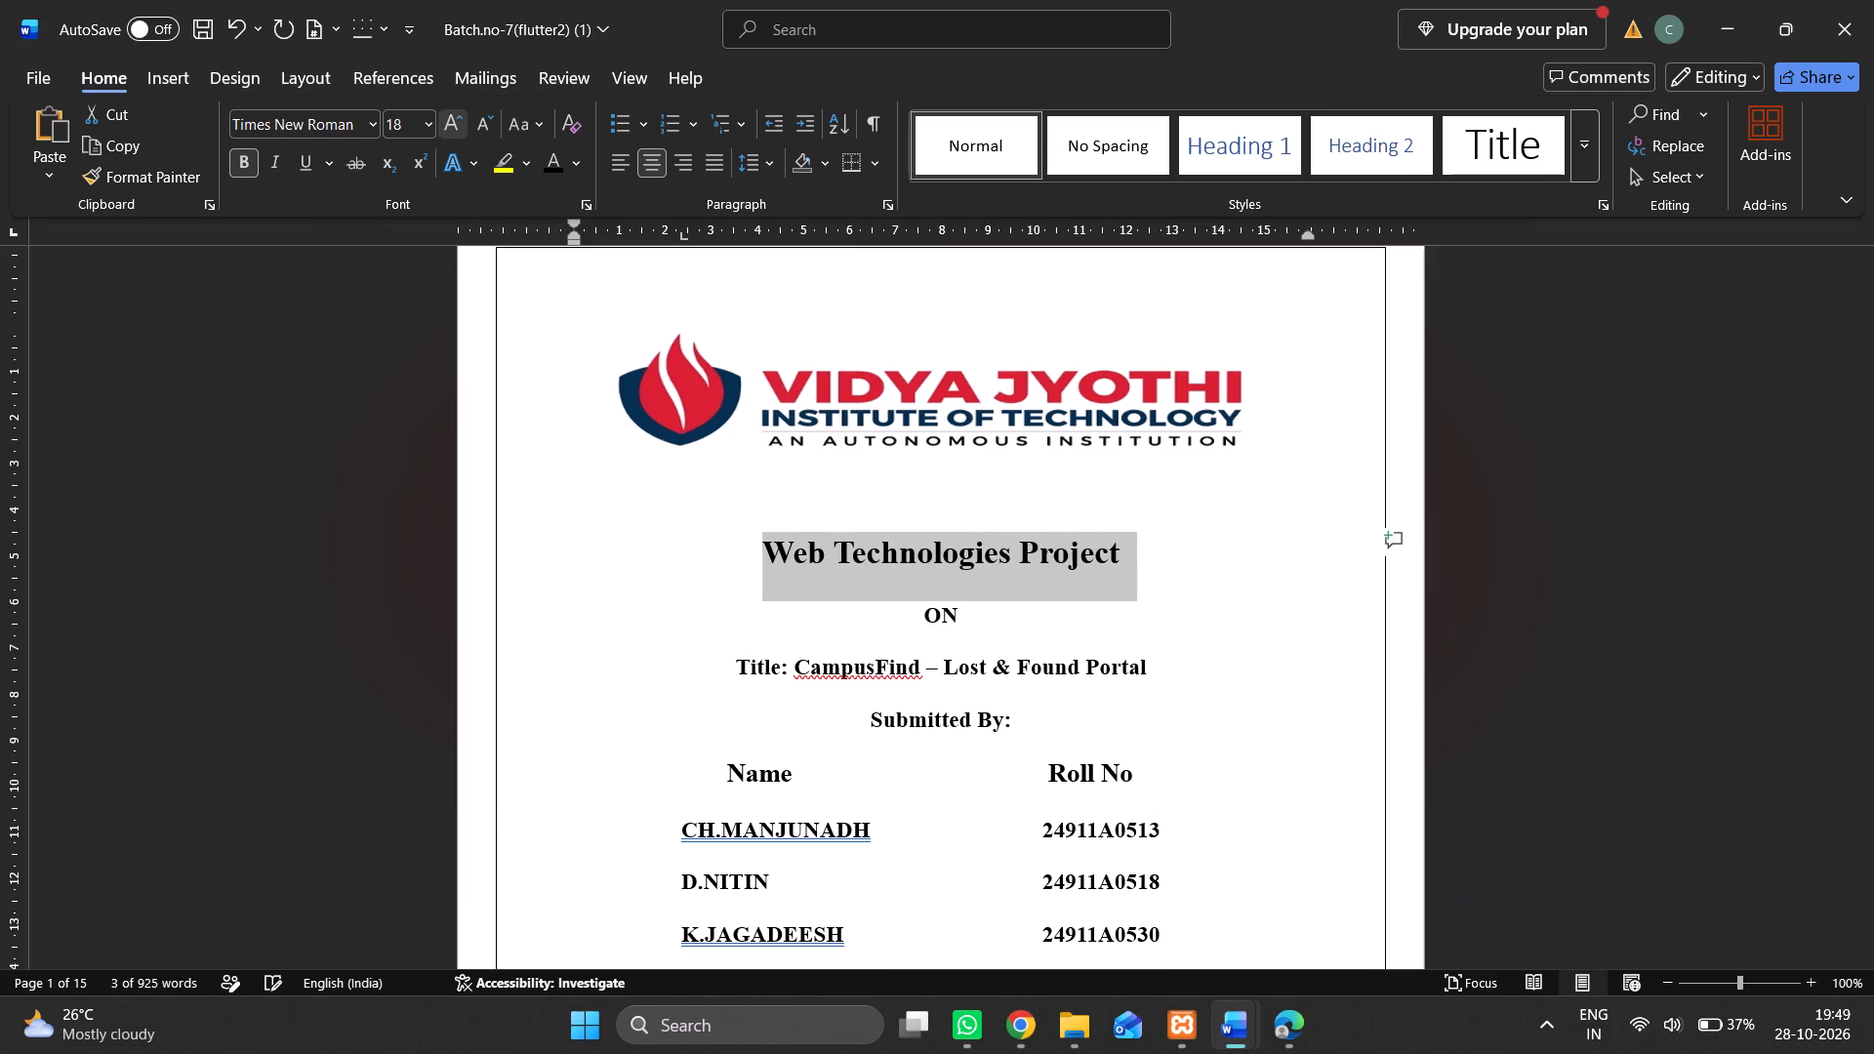
click(456, 129)
click(481, 128)
click(894, 591)
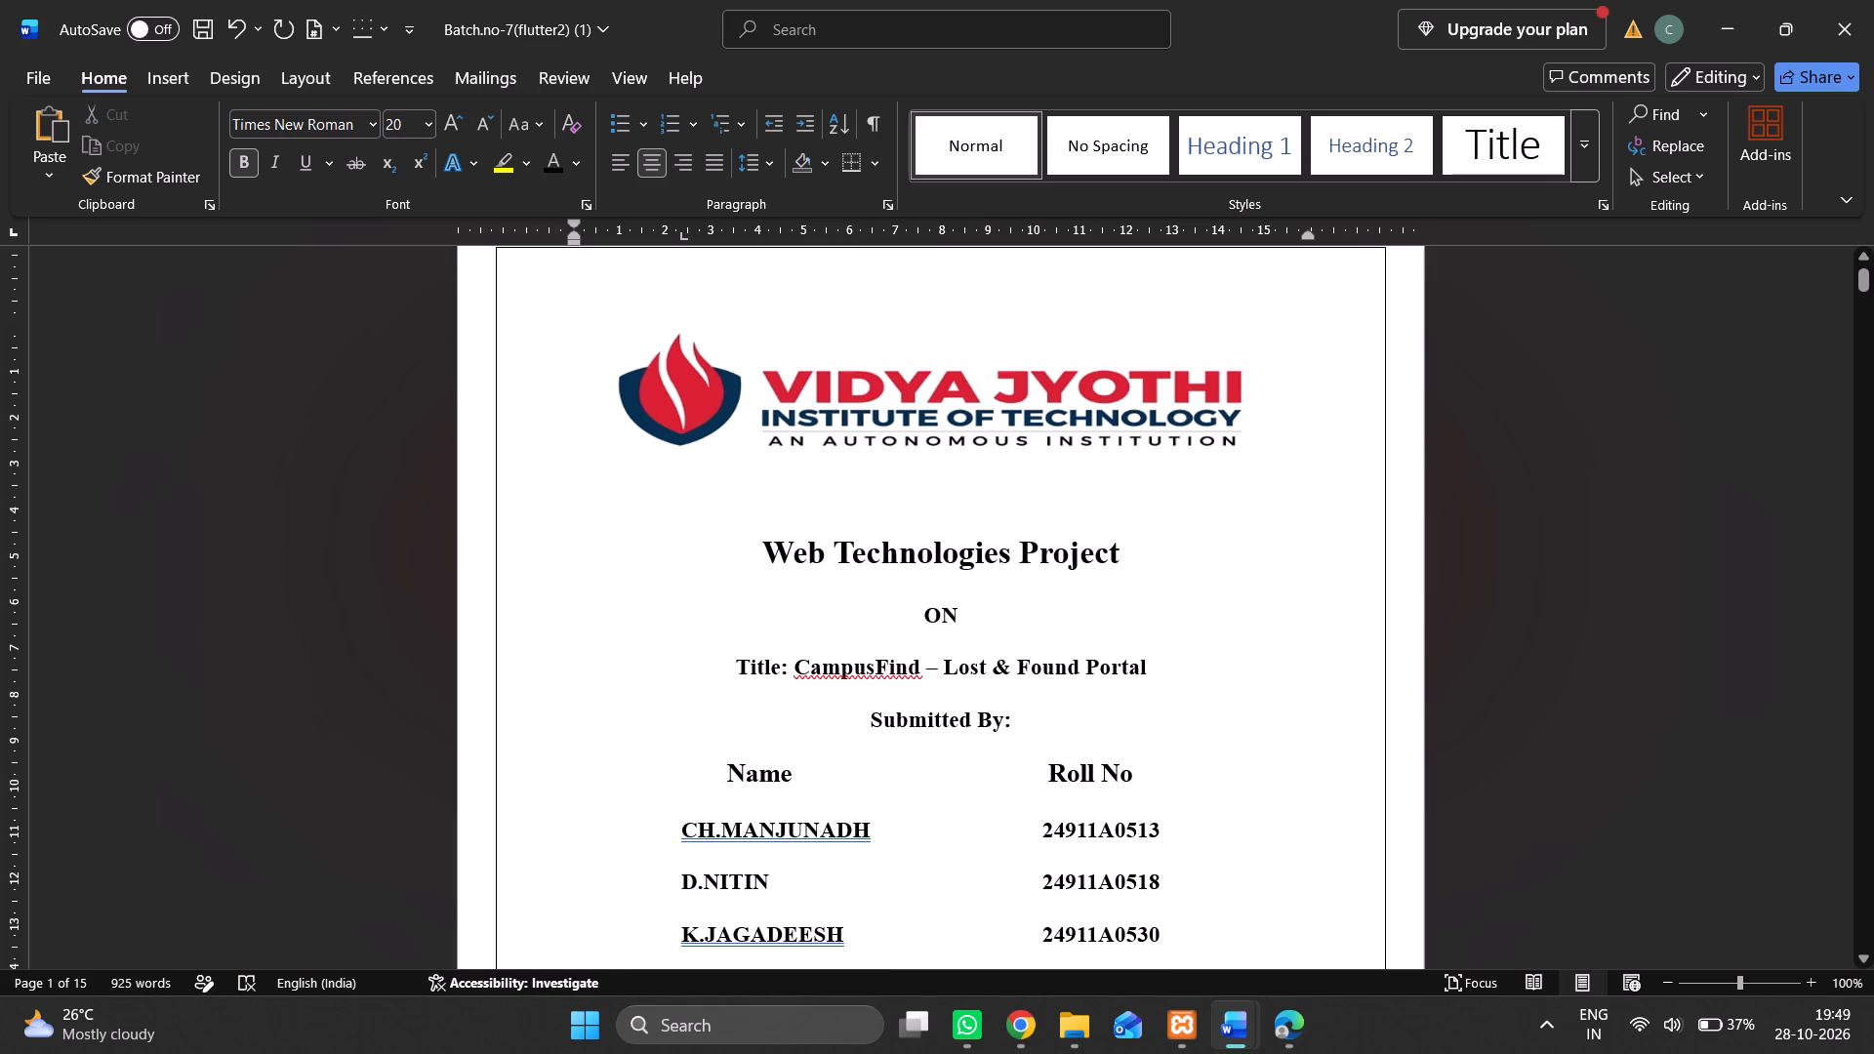
Increase the font size of the "Title: CampusFind – Lost & Found Portal" line on the cover to 20.
drag(1167, 671, 750, 667)
triple_click(460, 121)
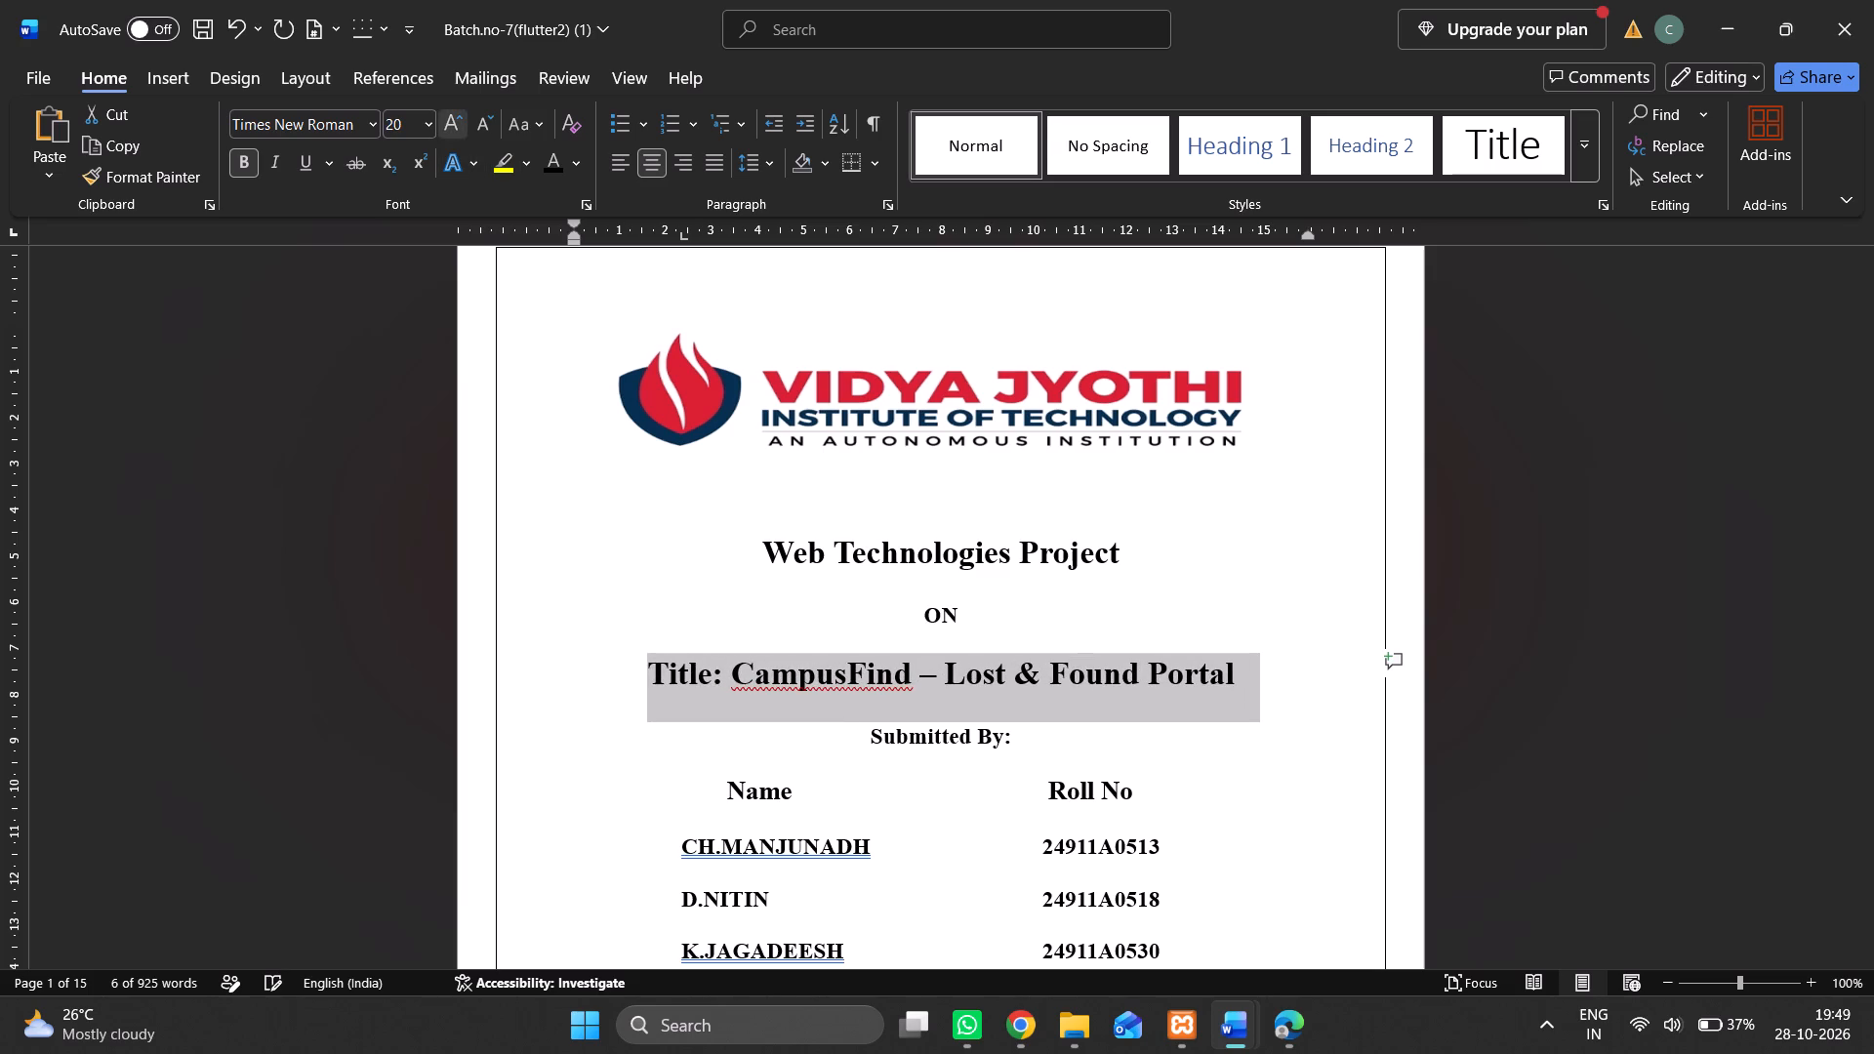
click(1696, 627)
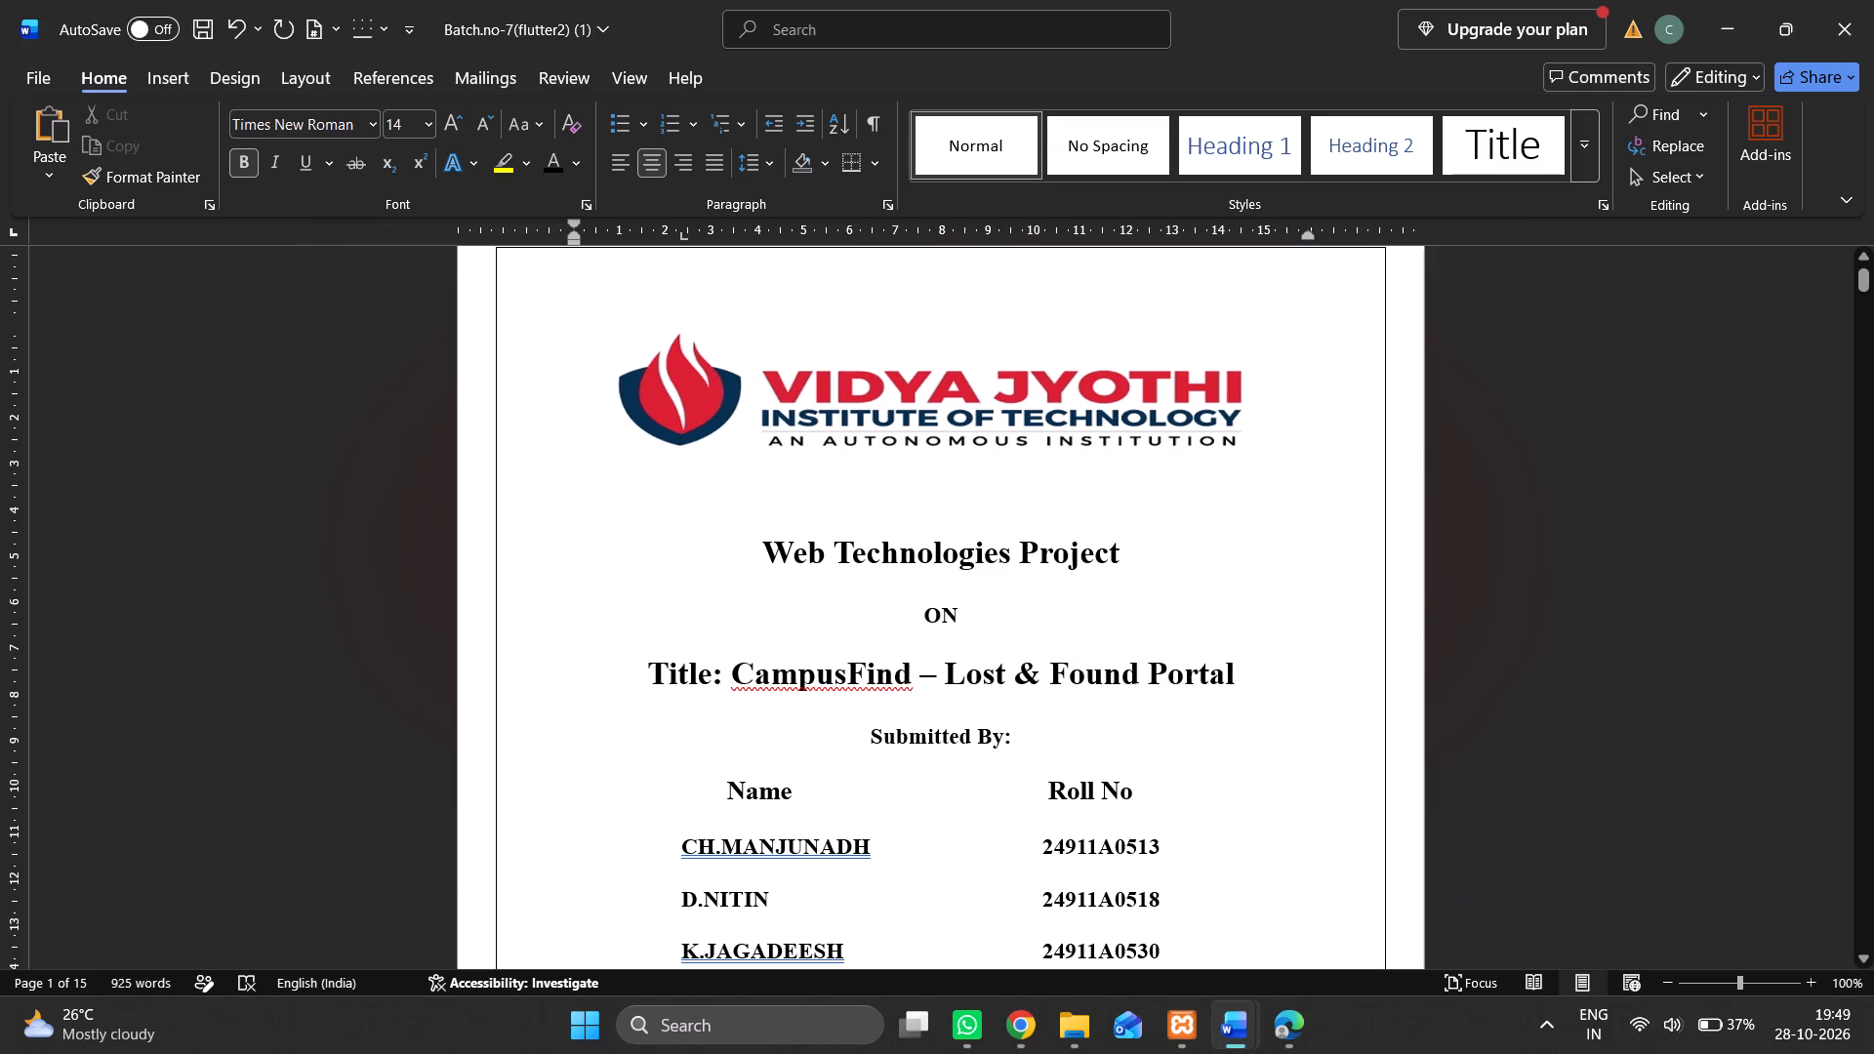
click(961, 666)
click(1074, 563)
Select the team details block on the cover, from the "Name" and "Roll No" headings through the last team member's row.
scroll(1016, 730, down, 7)
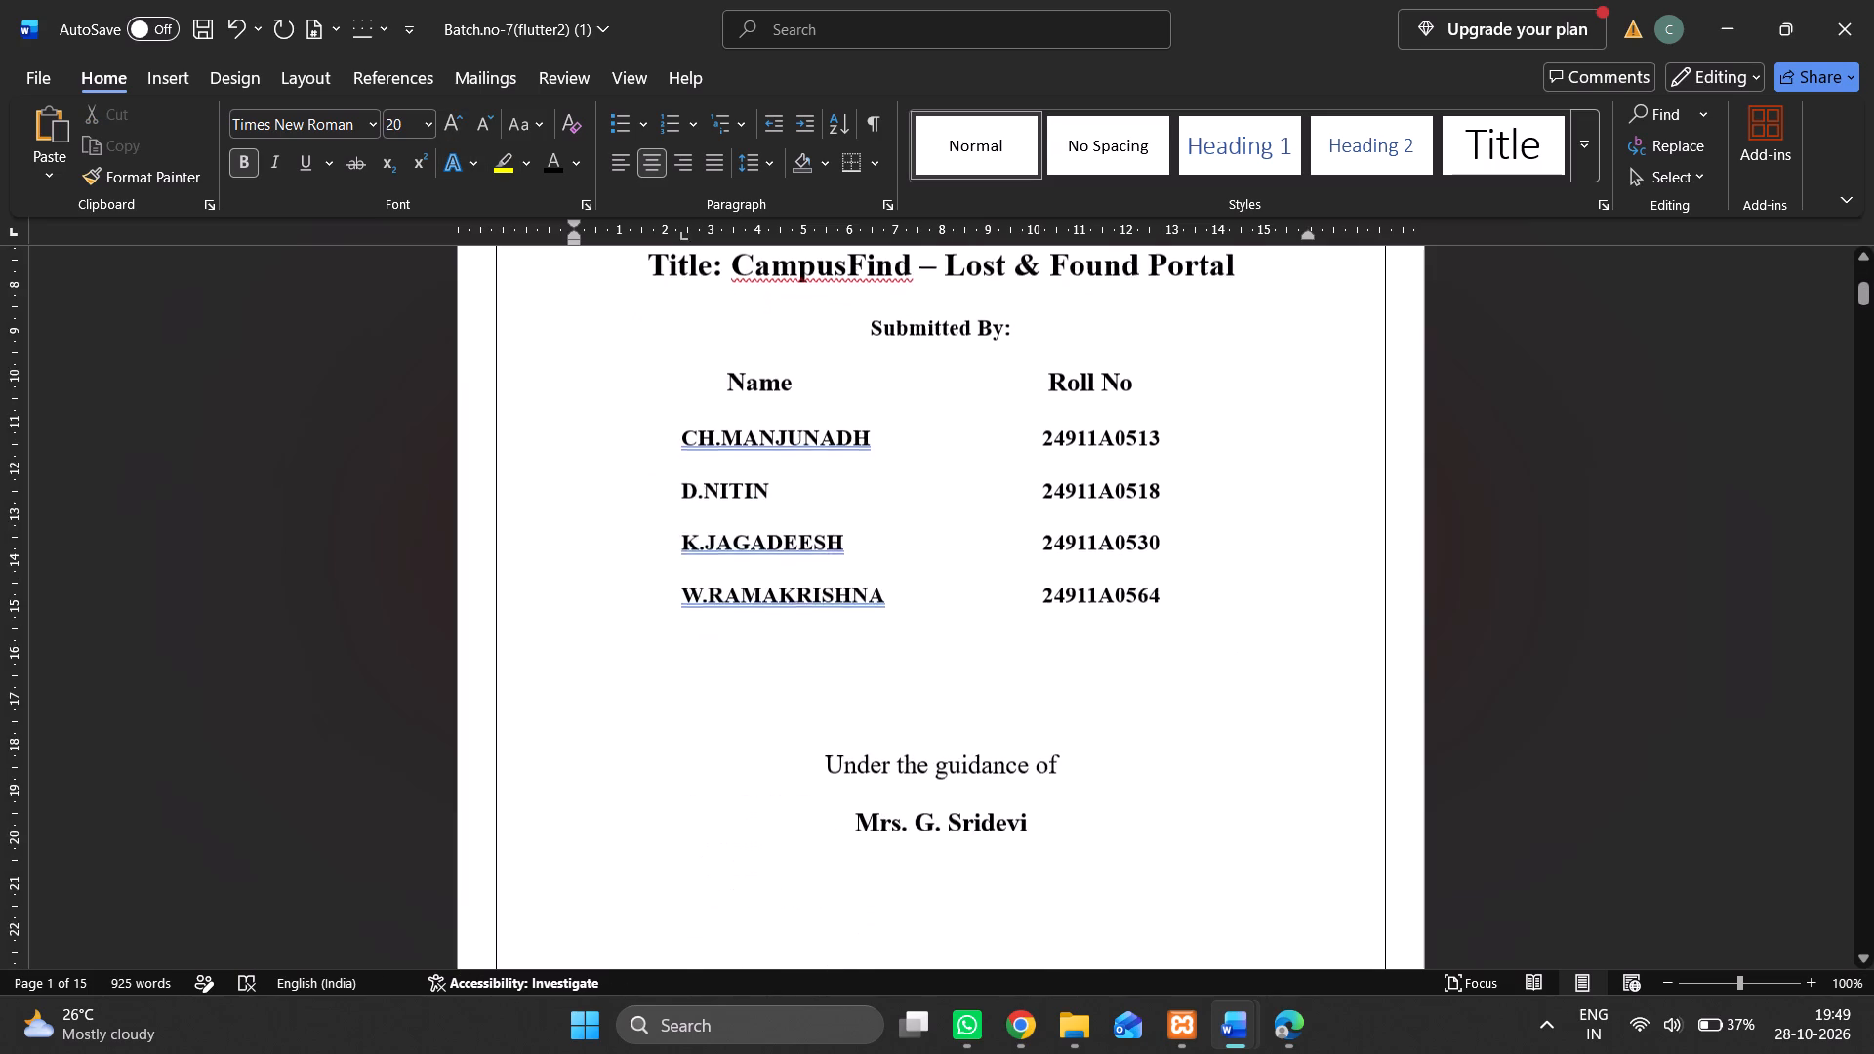
scroll(1013, 719, up, 6)
scroll(1014, 720, down, 7)
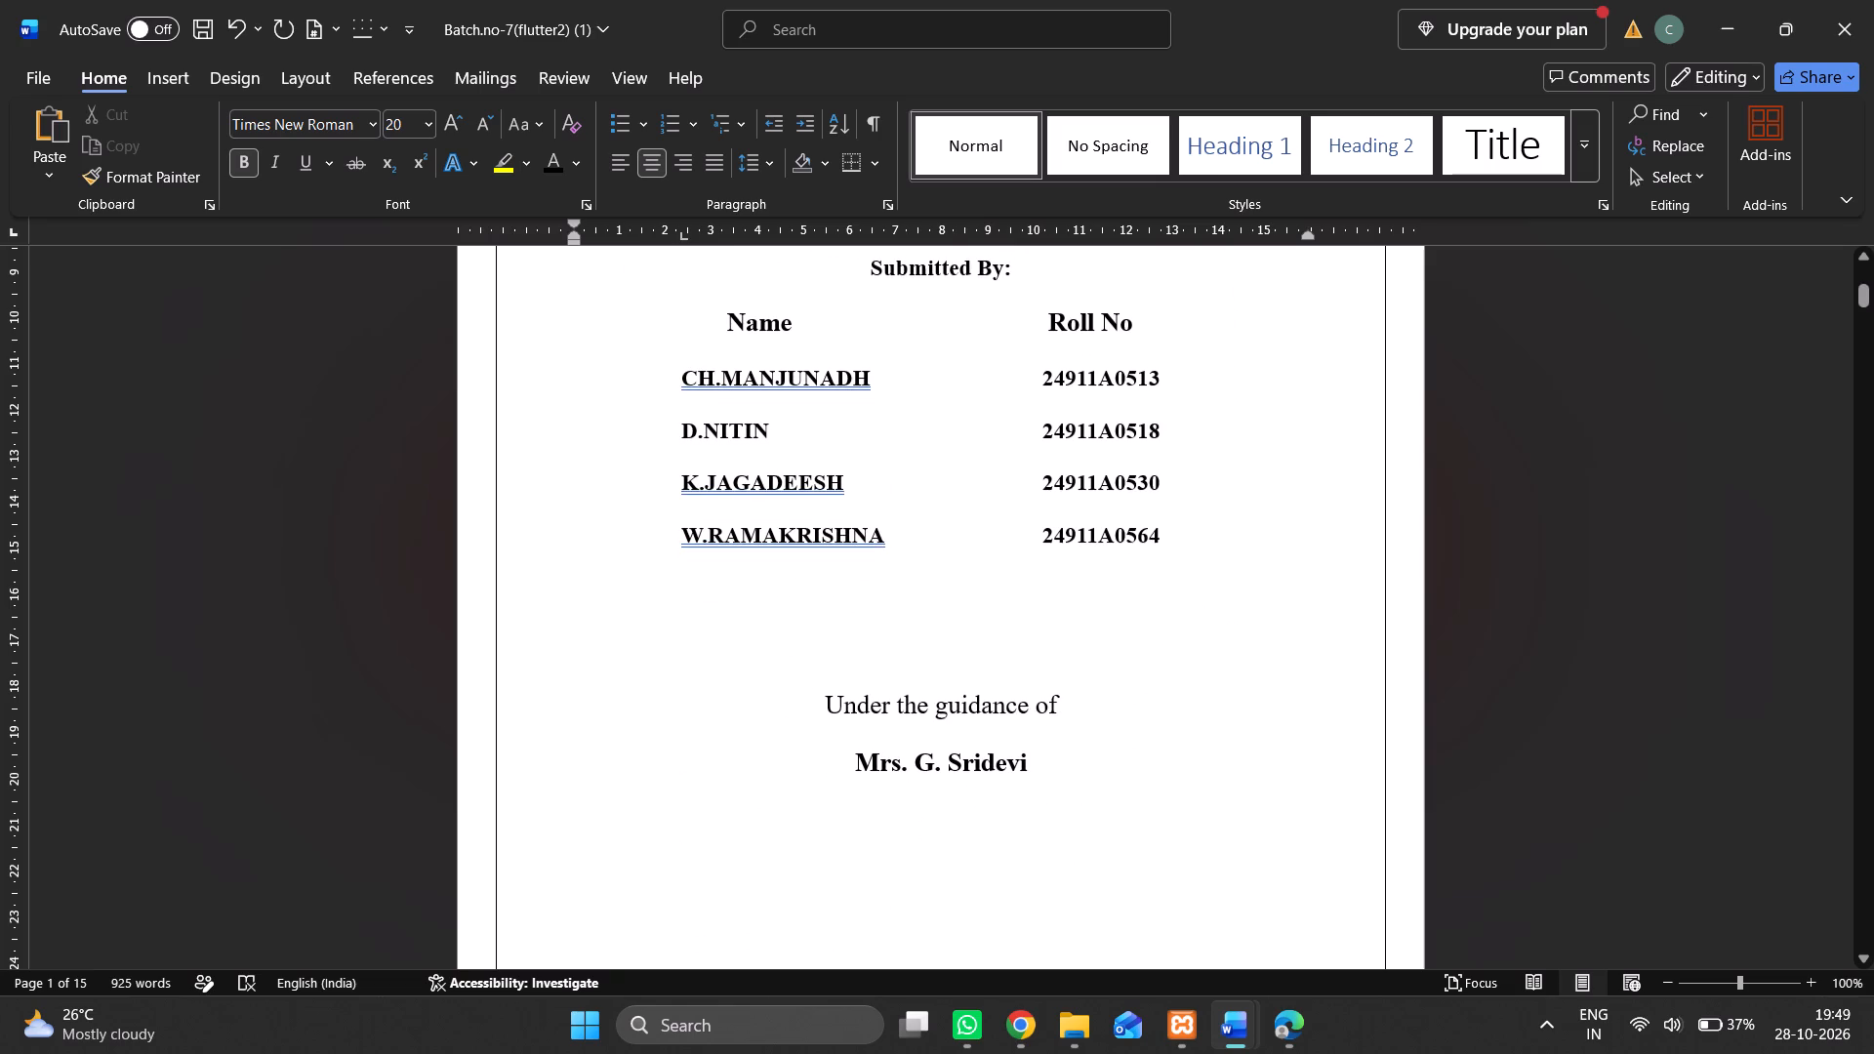
drag(1180, 546, 701, 317)
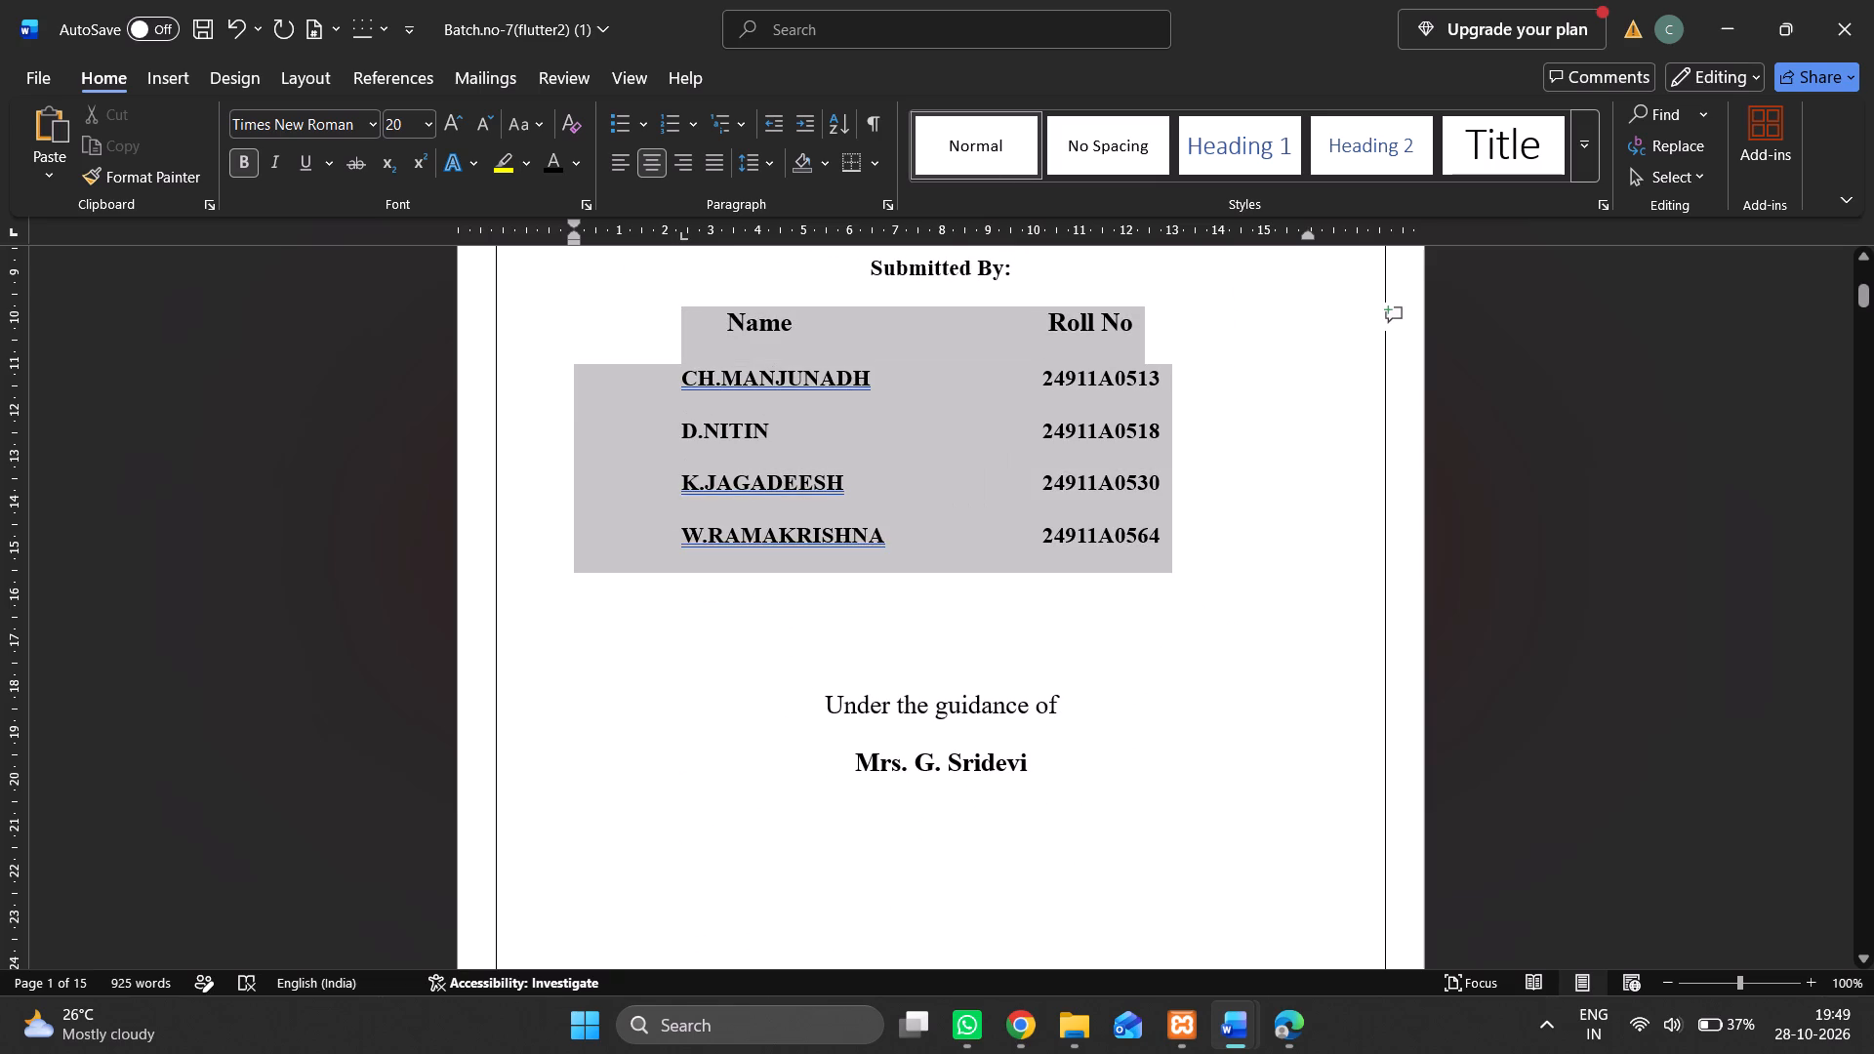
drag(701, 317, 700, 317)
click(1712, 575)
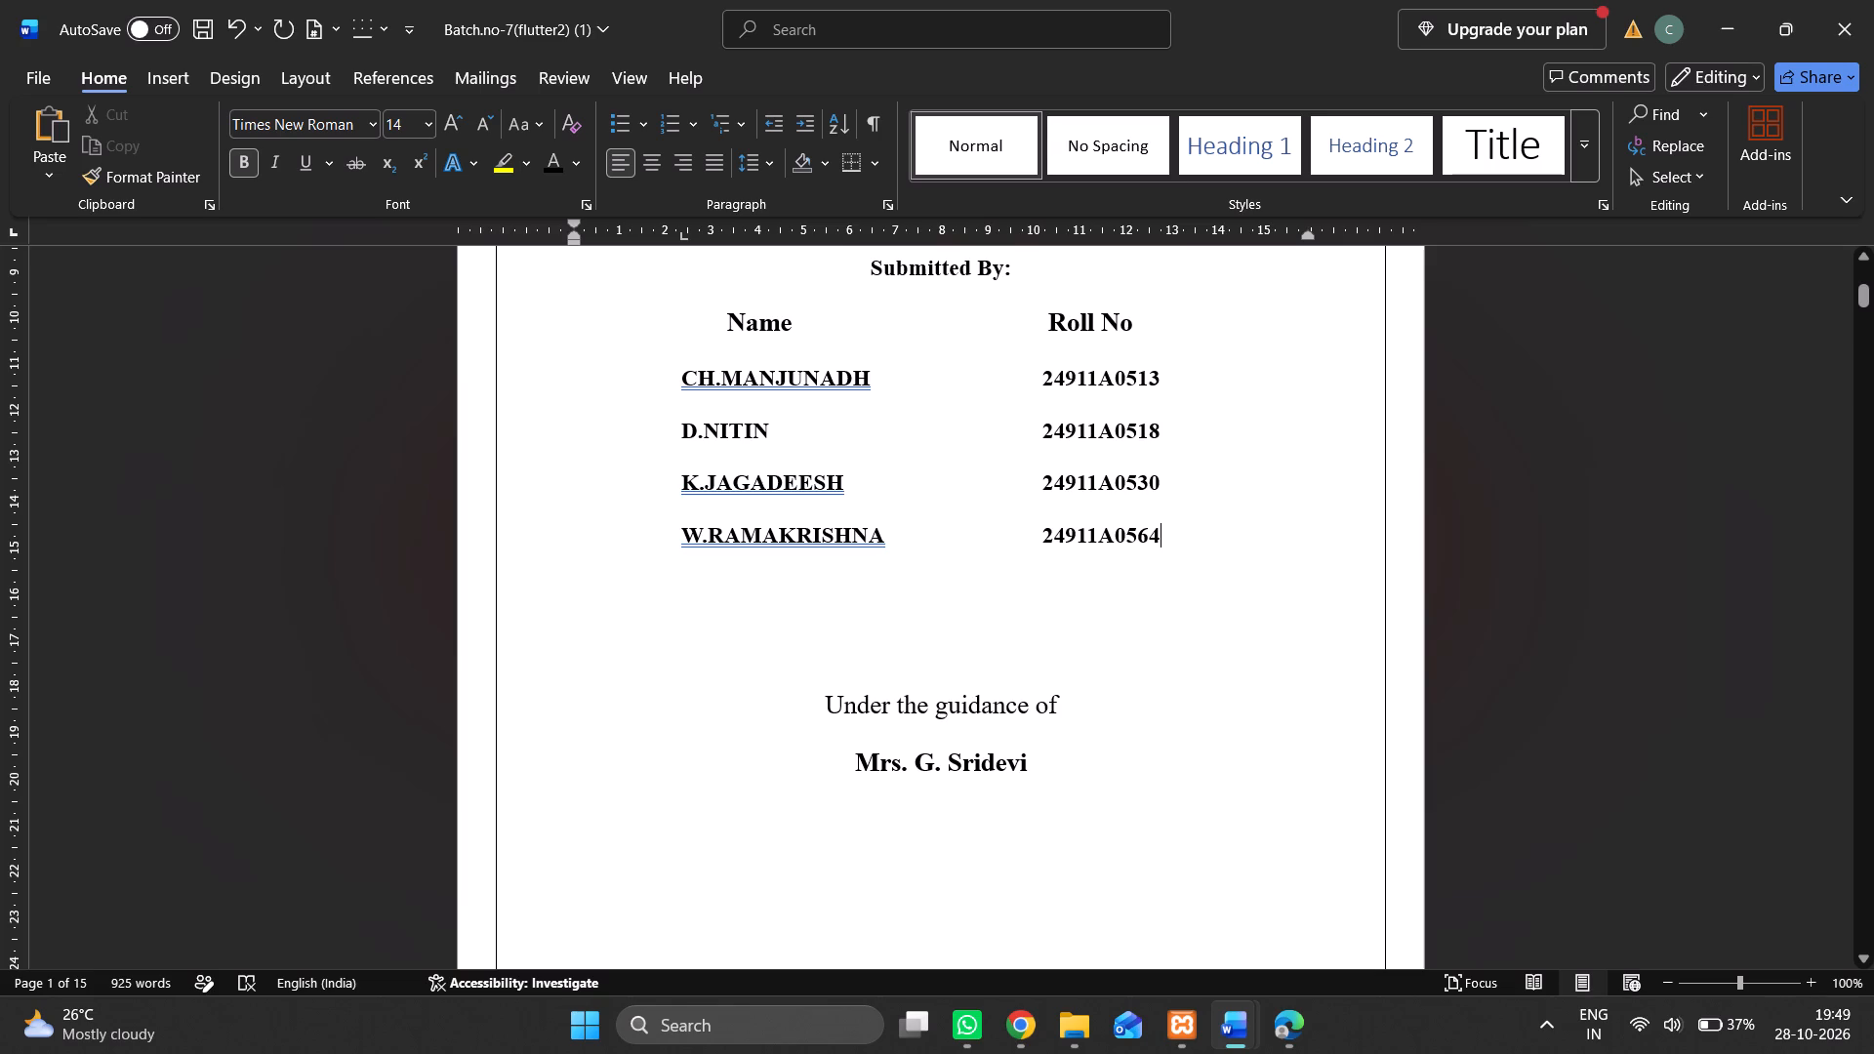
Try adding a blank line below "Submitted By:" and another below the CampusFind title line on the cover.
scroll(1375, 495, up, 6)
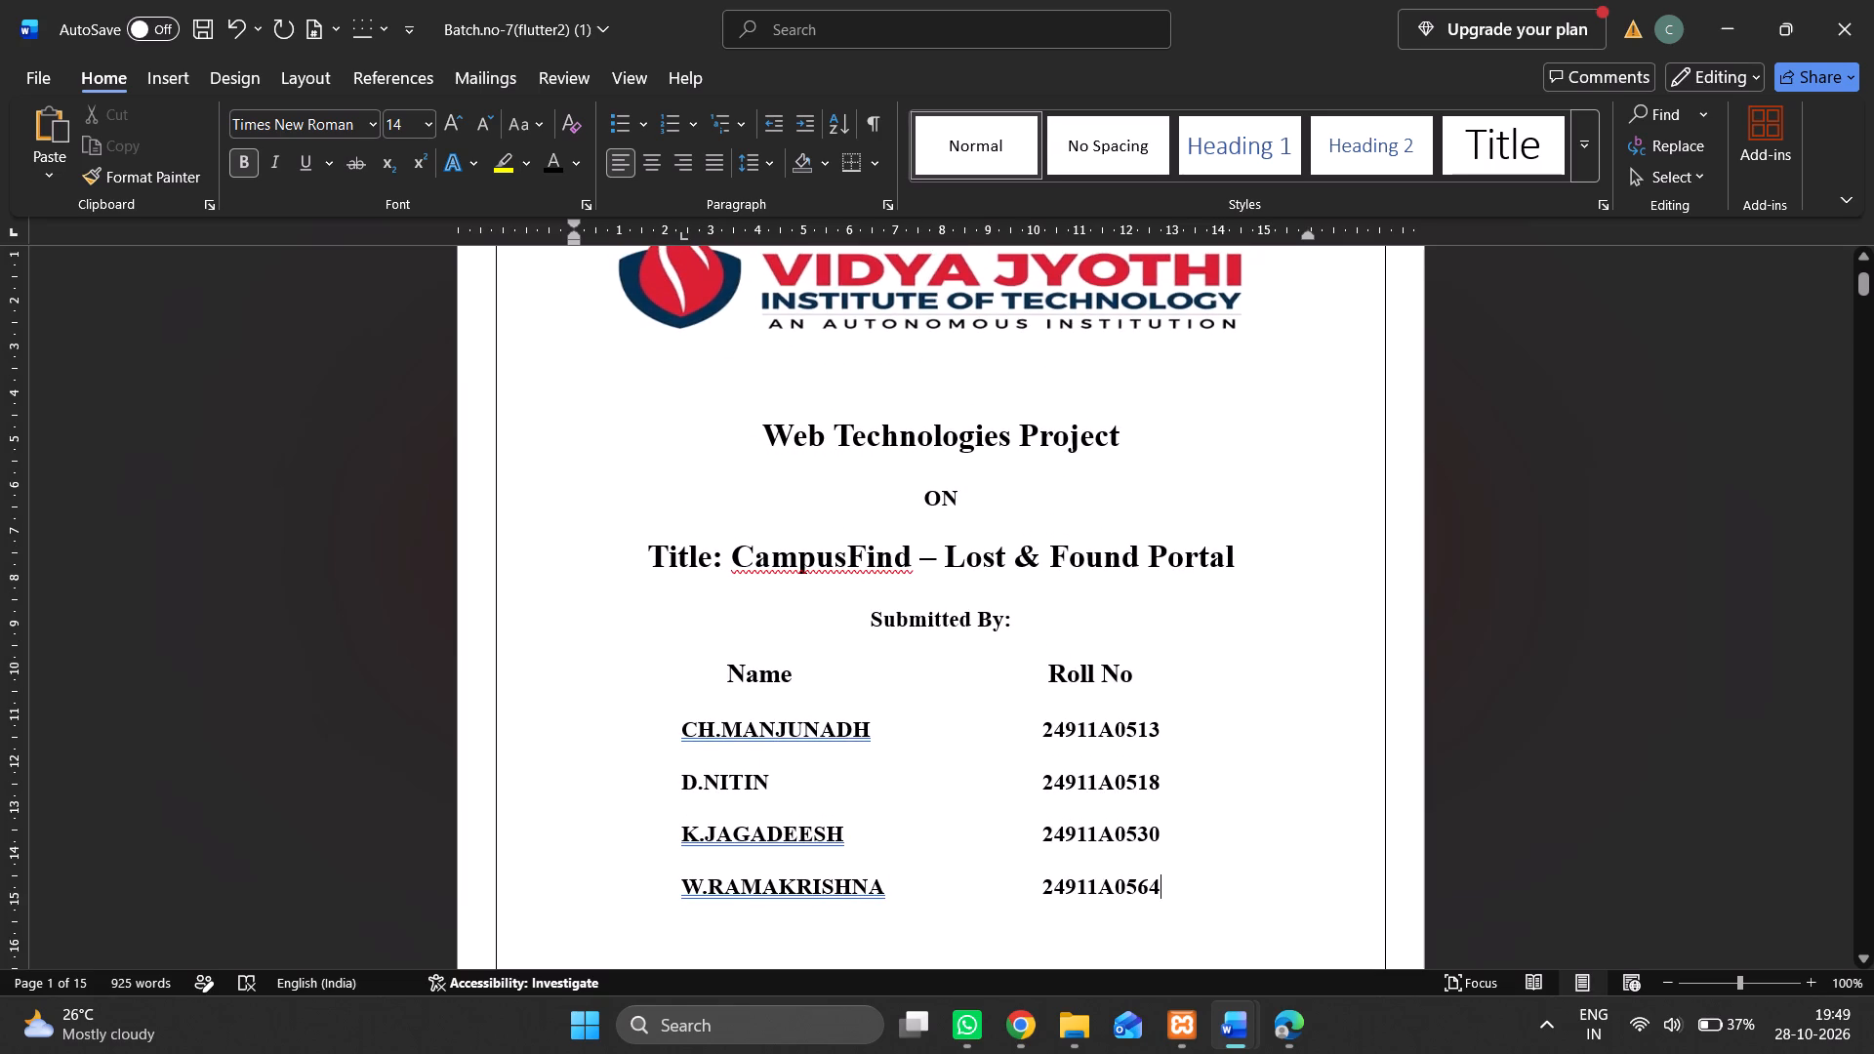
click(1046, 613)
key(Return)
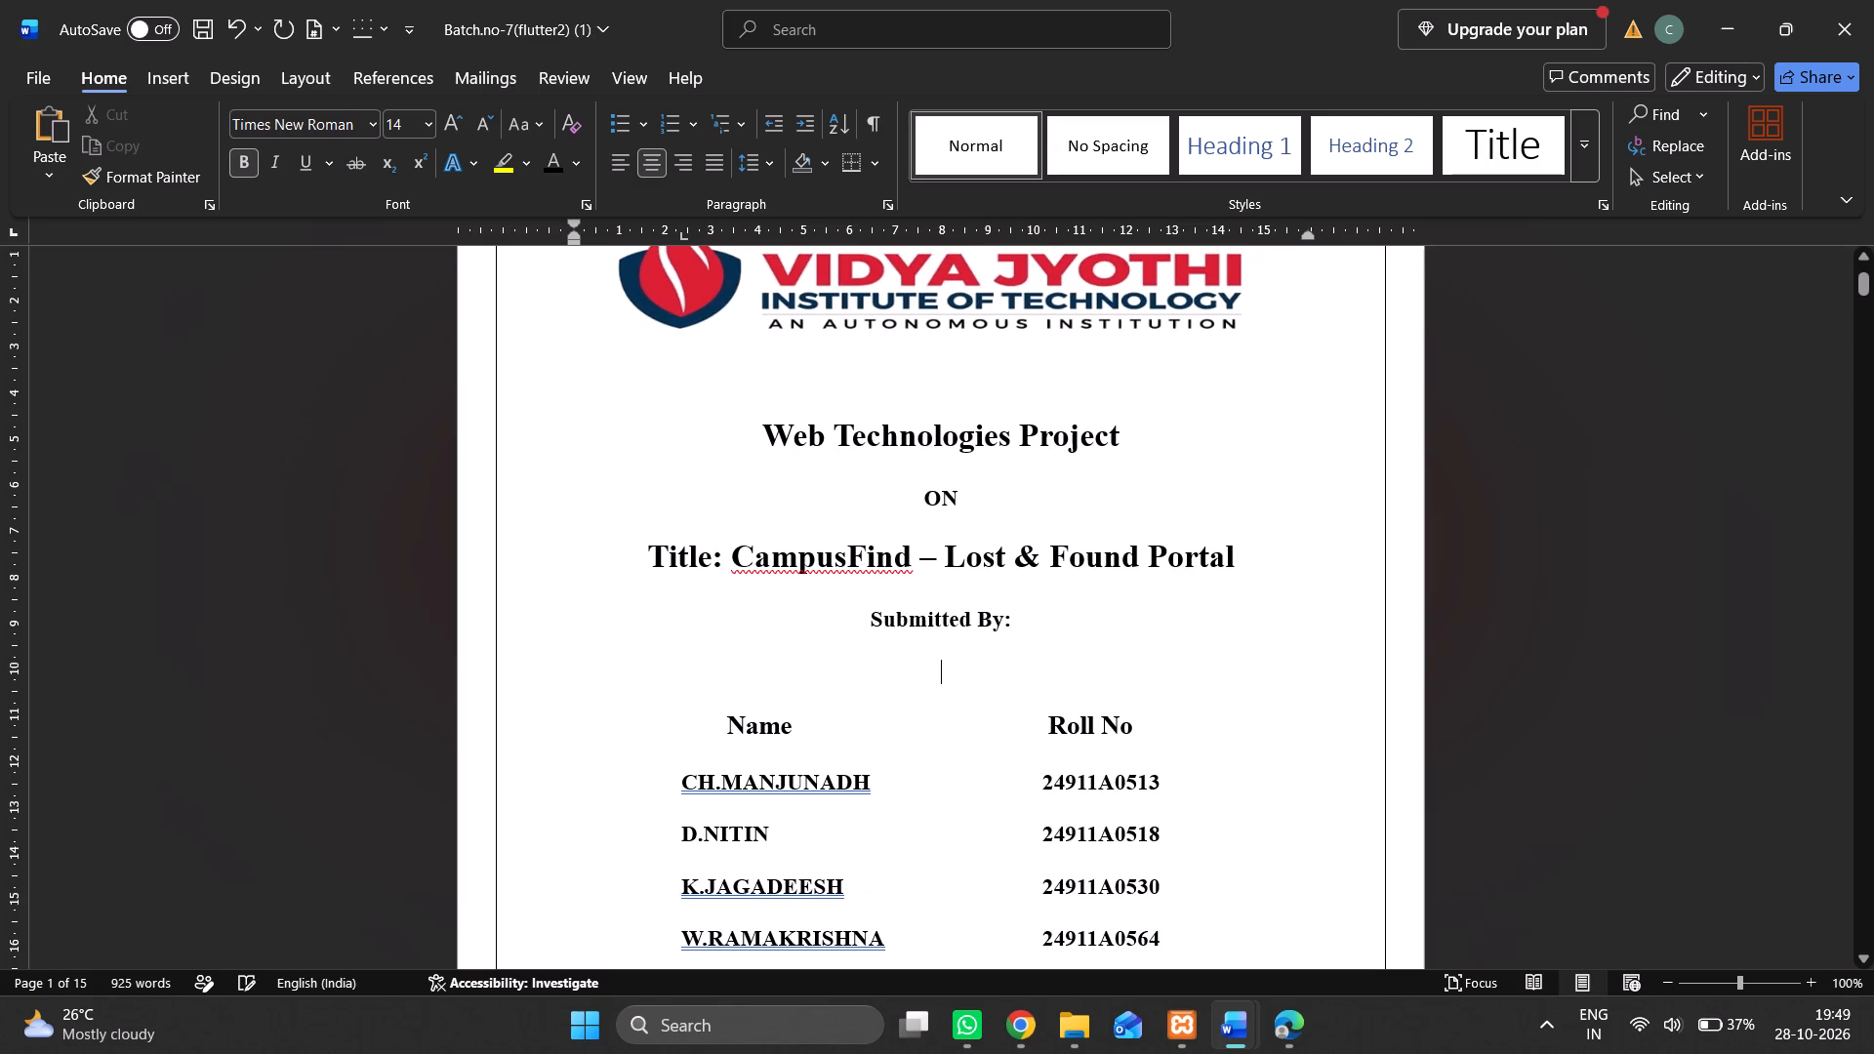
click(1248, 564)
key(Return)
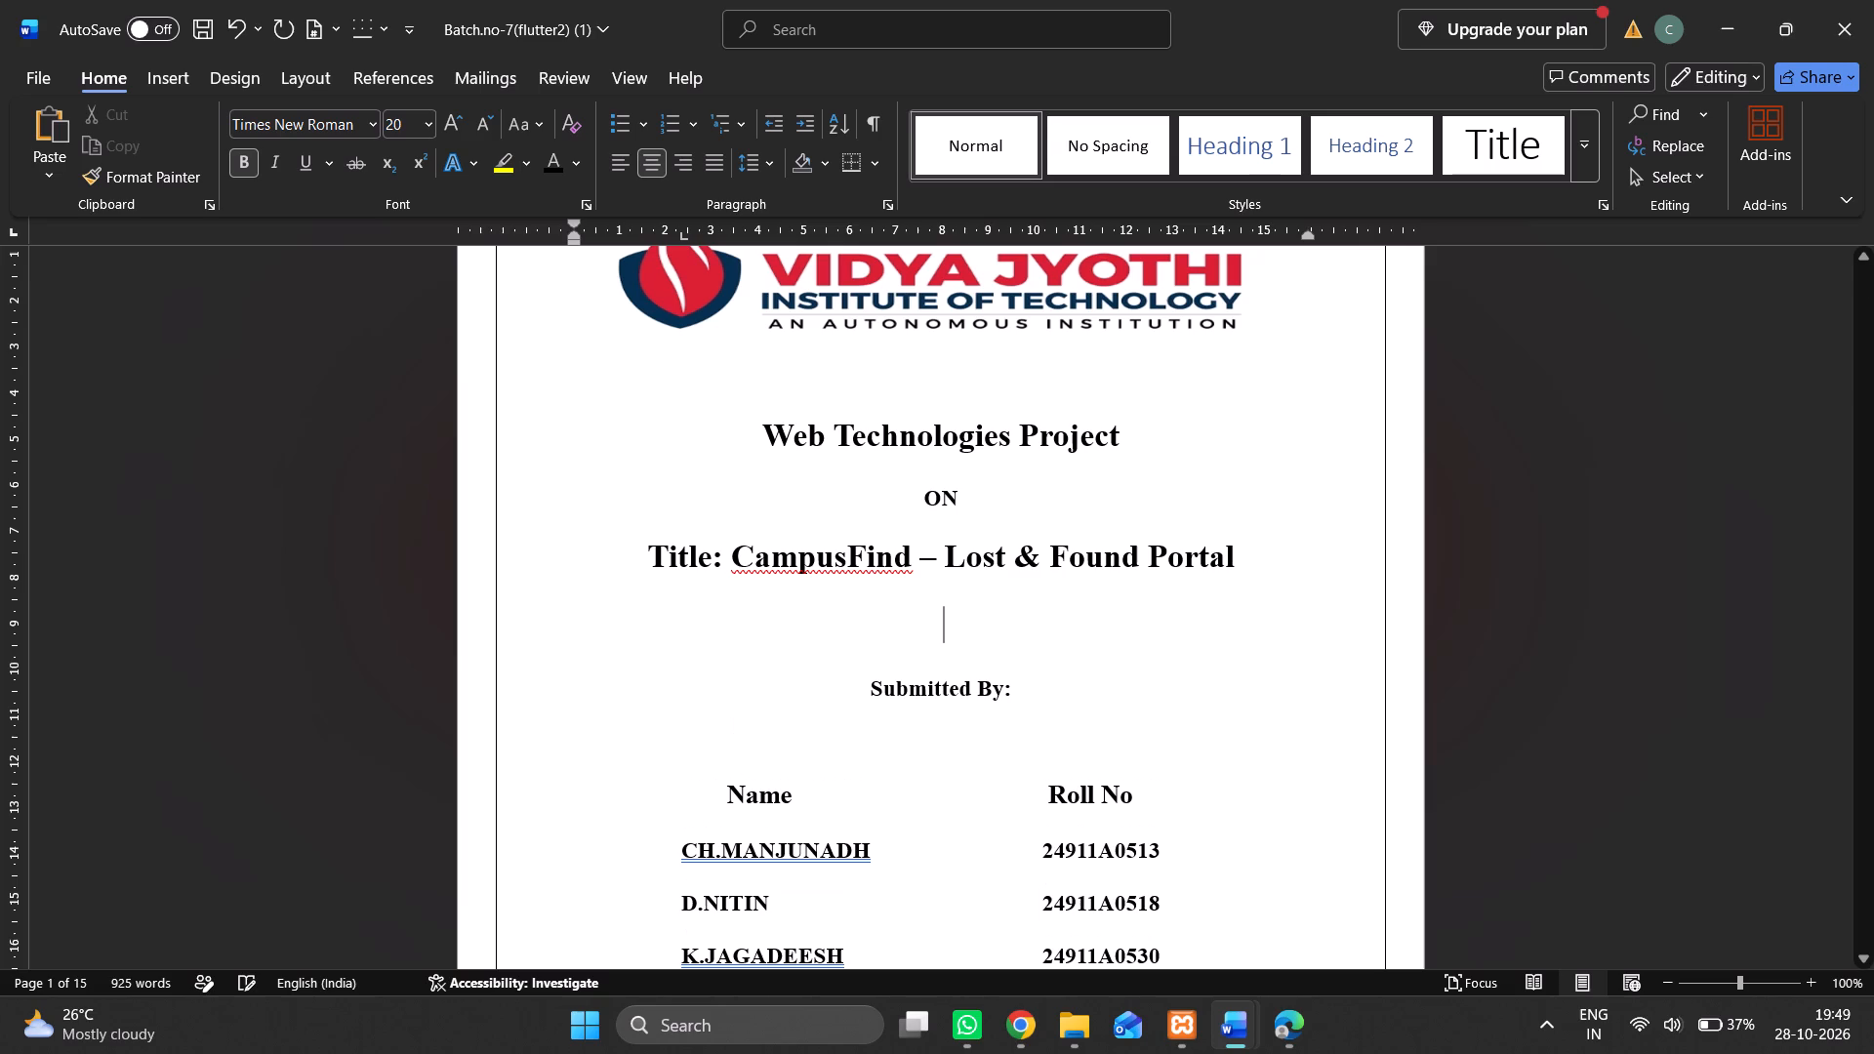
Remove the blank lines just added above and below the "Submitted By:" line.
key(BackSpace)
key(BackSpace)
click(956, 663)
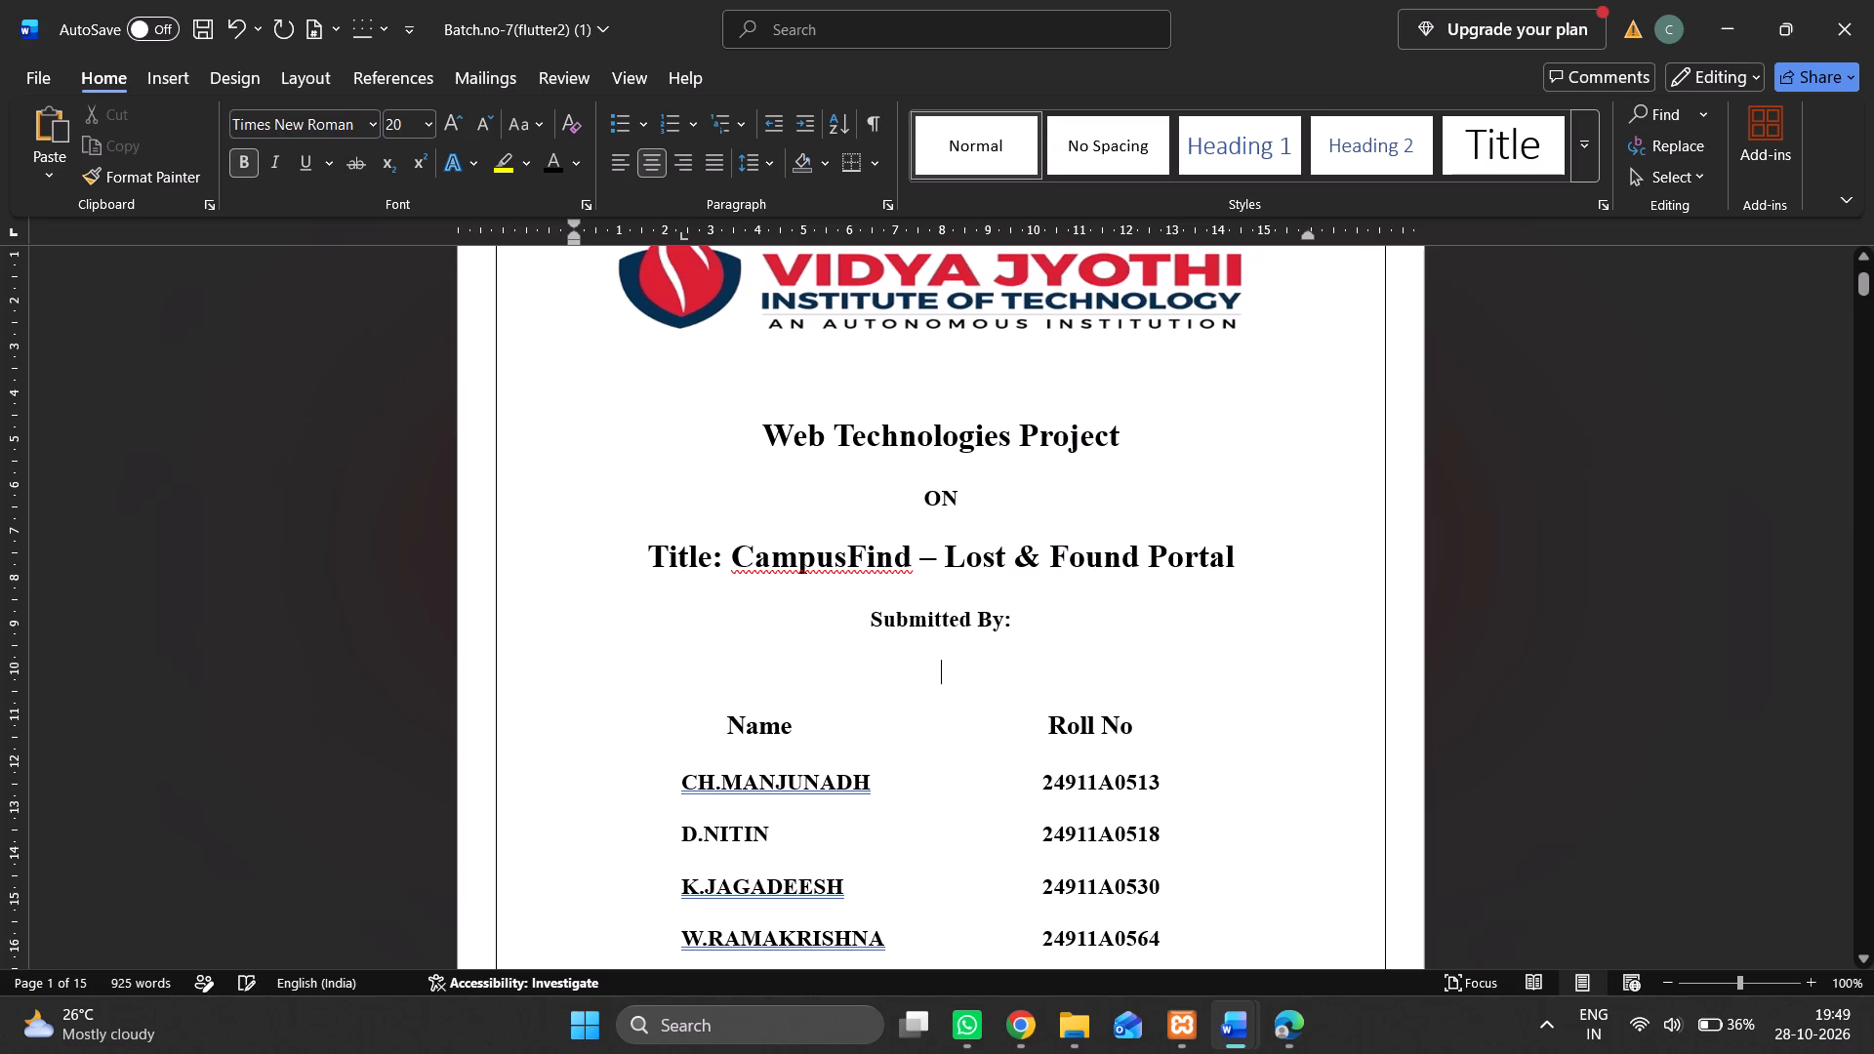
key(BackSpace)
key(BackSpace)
Insert one blank line between the institute logo and the "Web Technologies Project" heading on the cover.
scroll(1346, 675, down, 8)
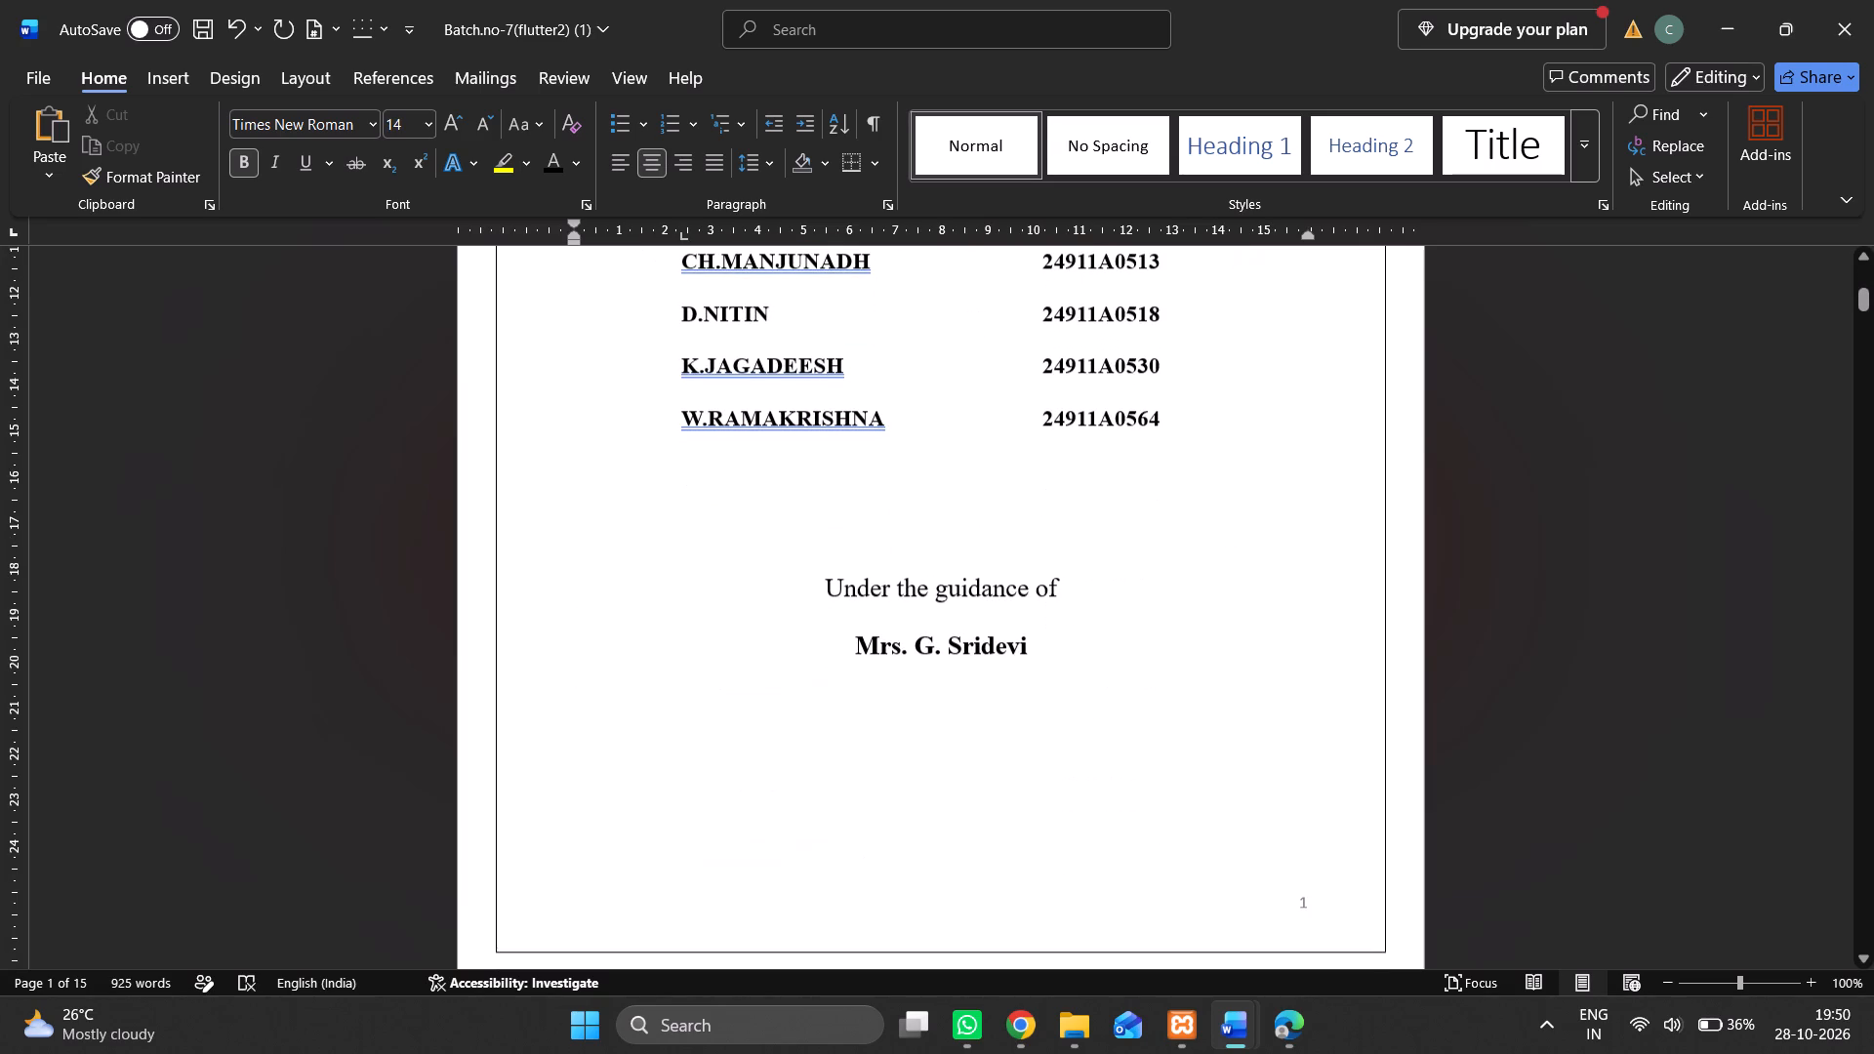
scroll(935, 549, up, 13)
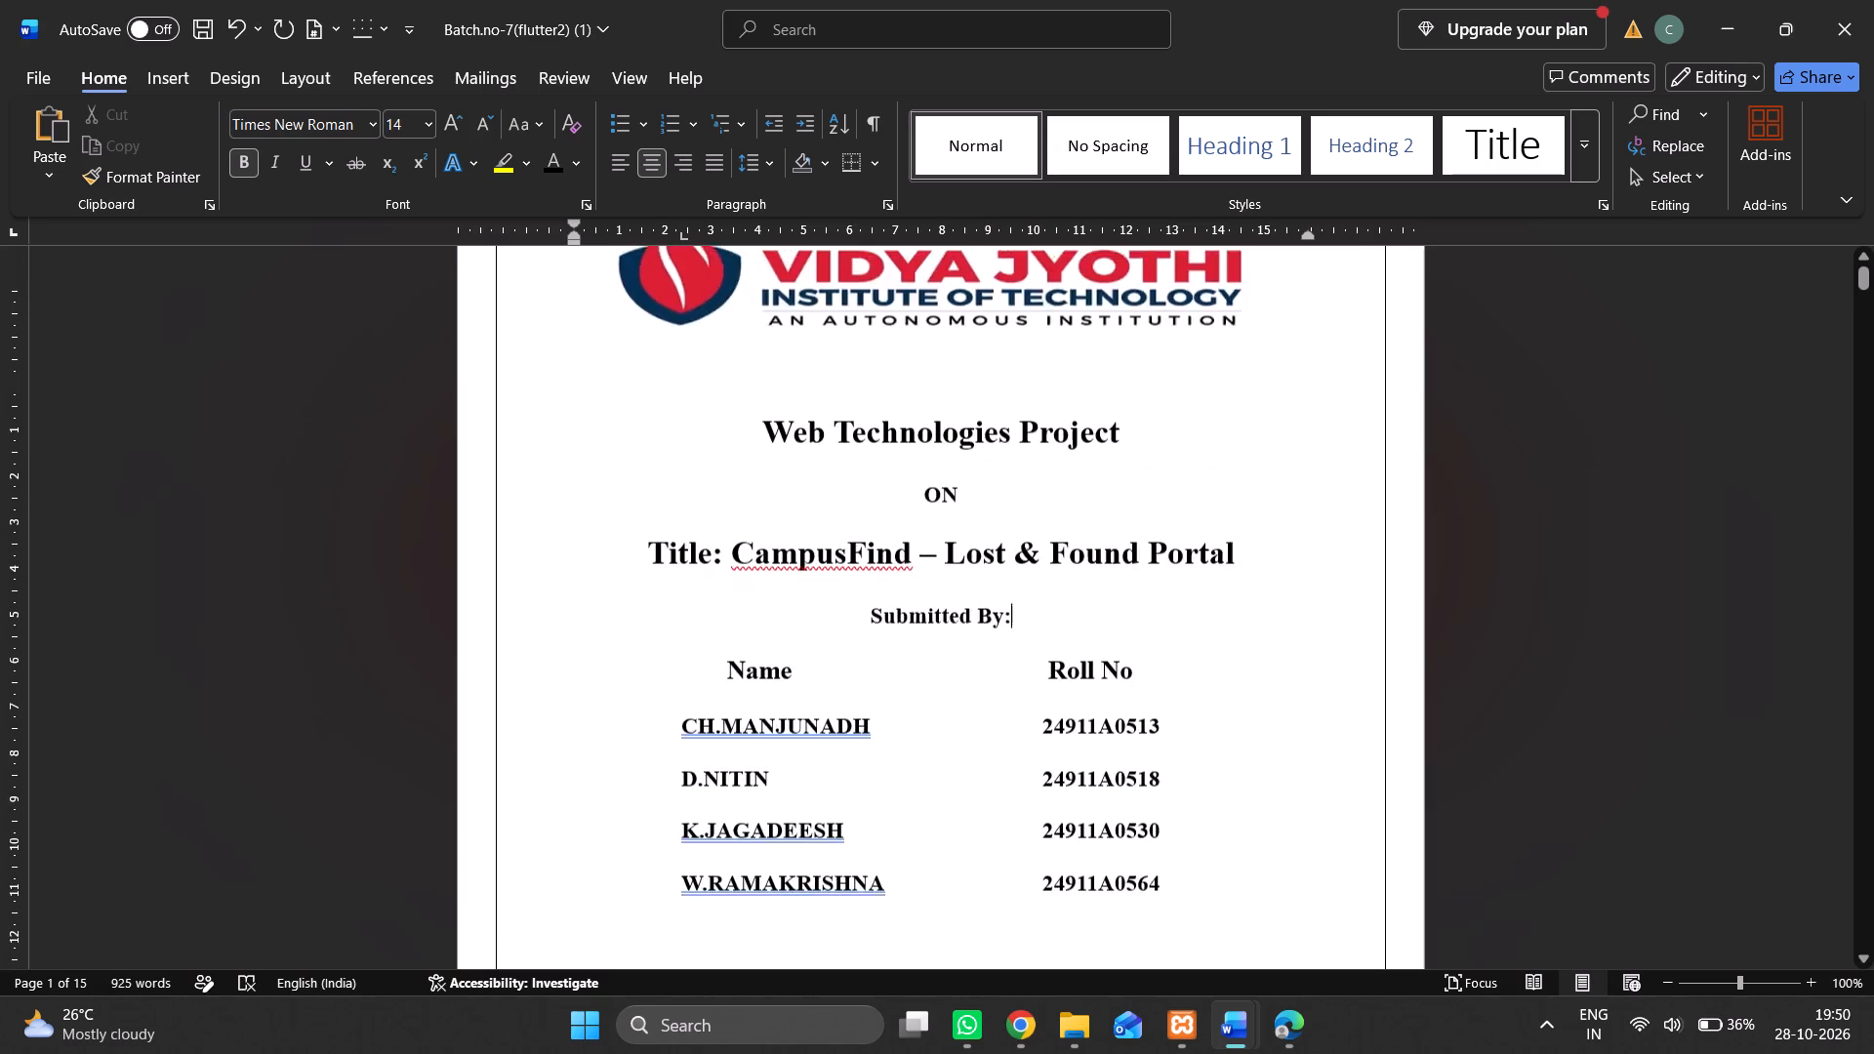
scroll(945, 571, up, 5)
scroll(957, 569, down, 7)
scroll(1099, 320, up, 6)
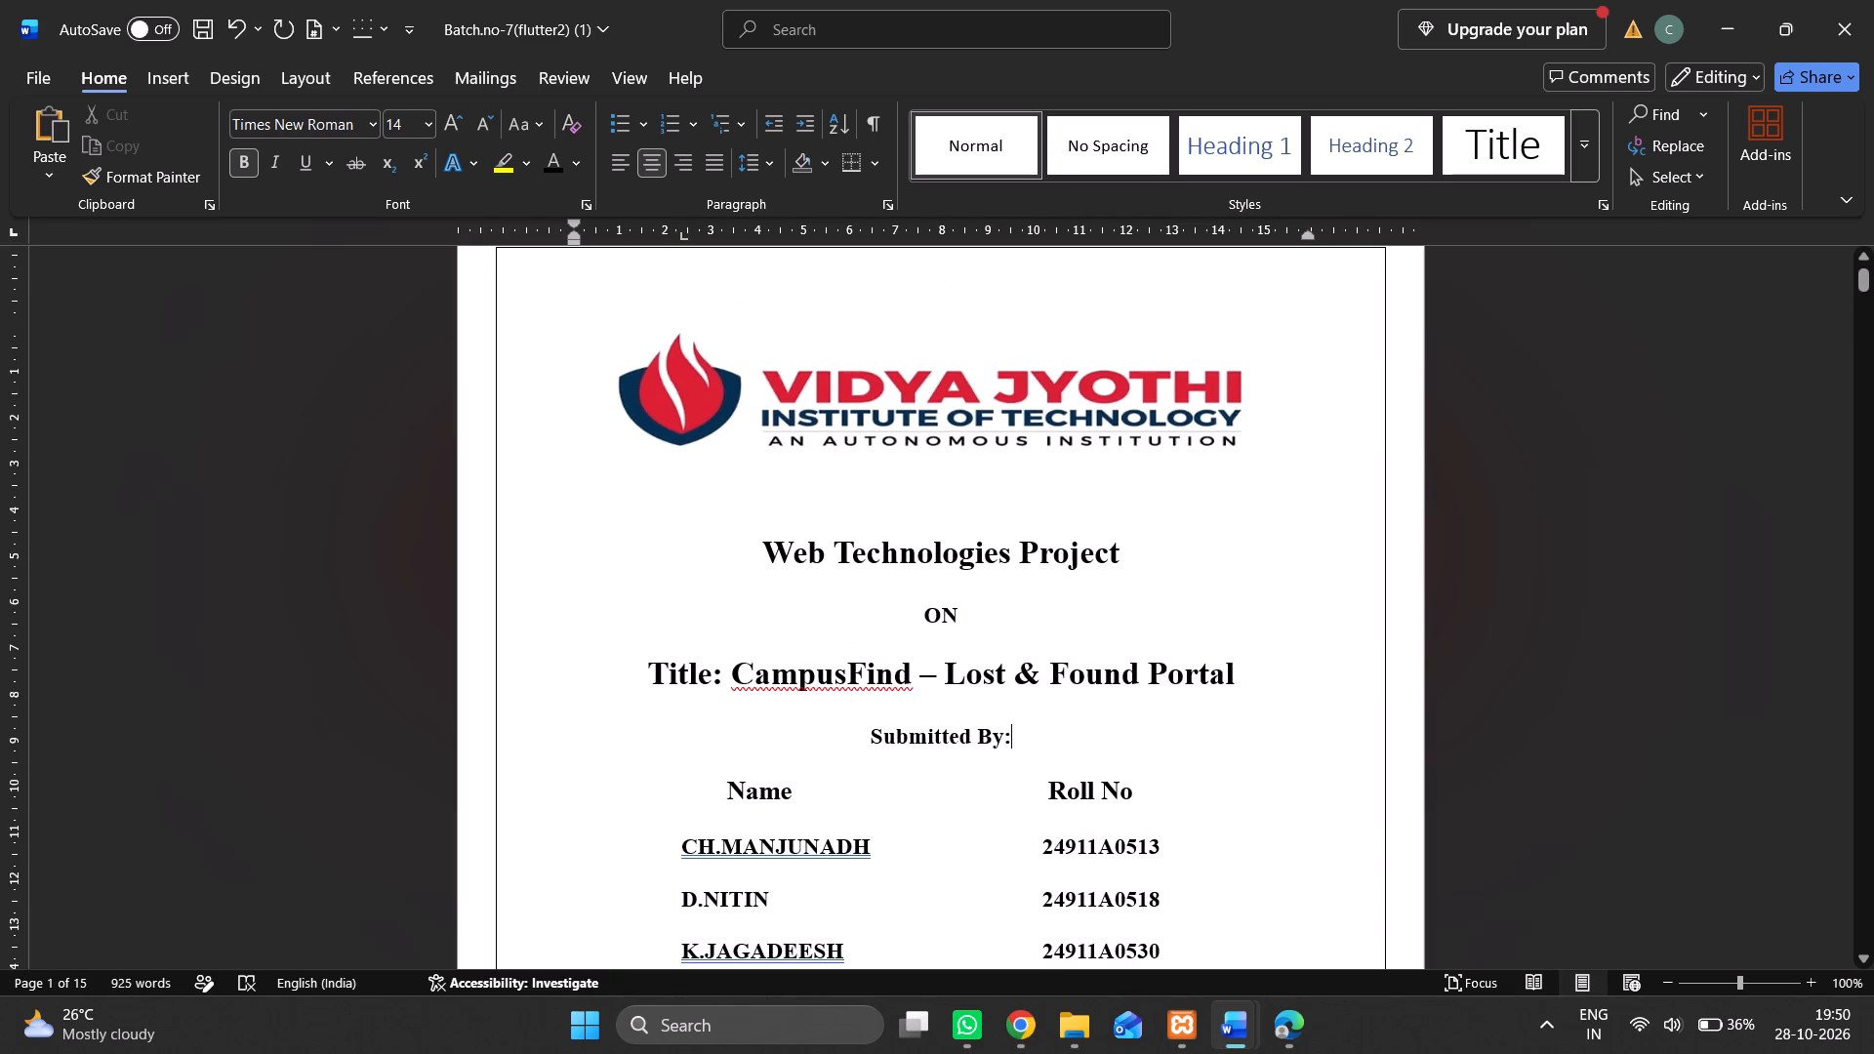
click(1078, 509)
key(Return)
Add two blank lines above "Under the guidance of" on the cover, keeping the guide's name on the same page.
scroll(1354, 634, down, 12)
scroll(998, 737, down, 8)
scroll(994, 733, up, 7)
click(970, 428)
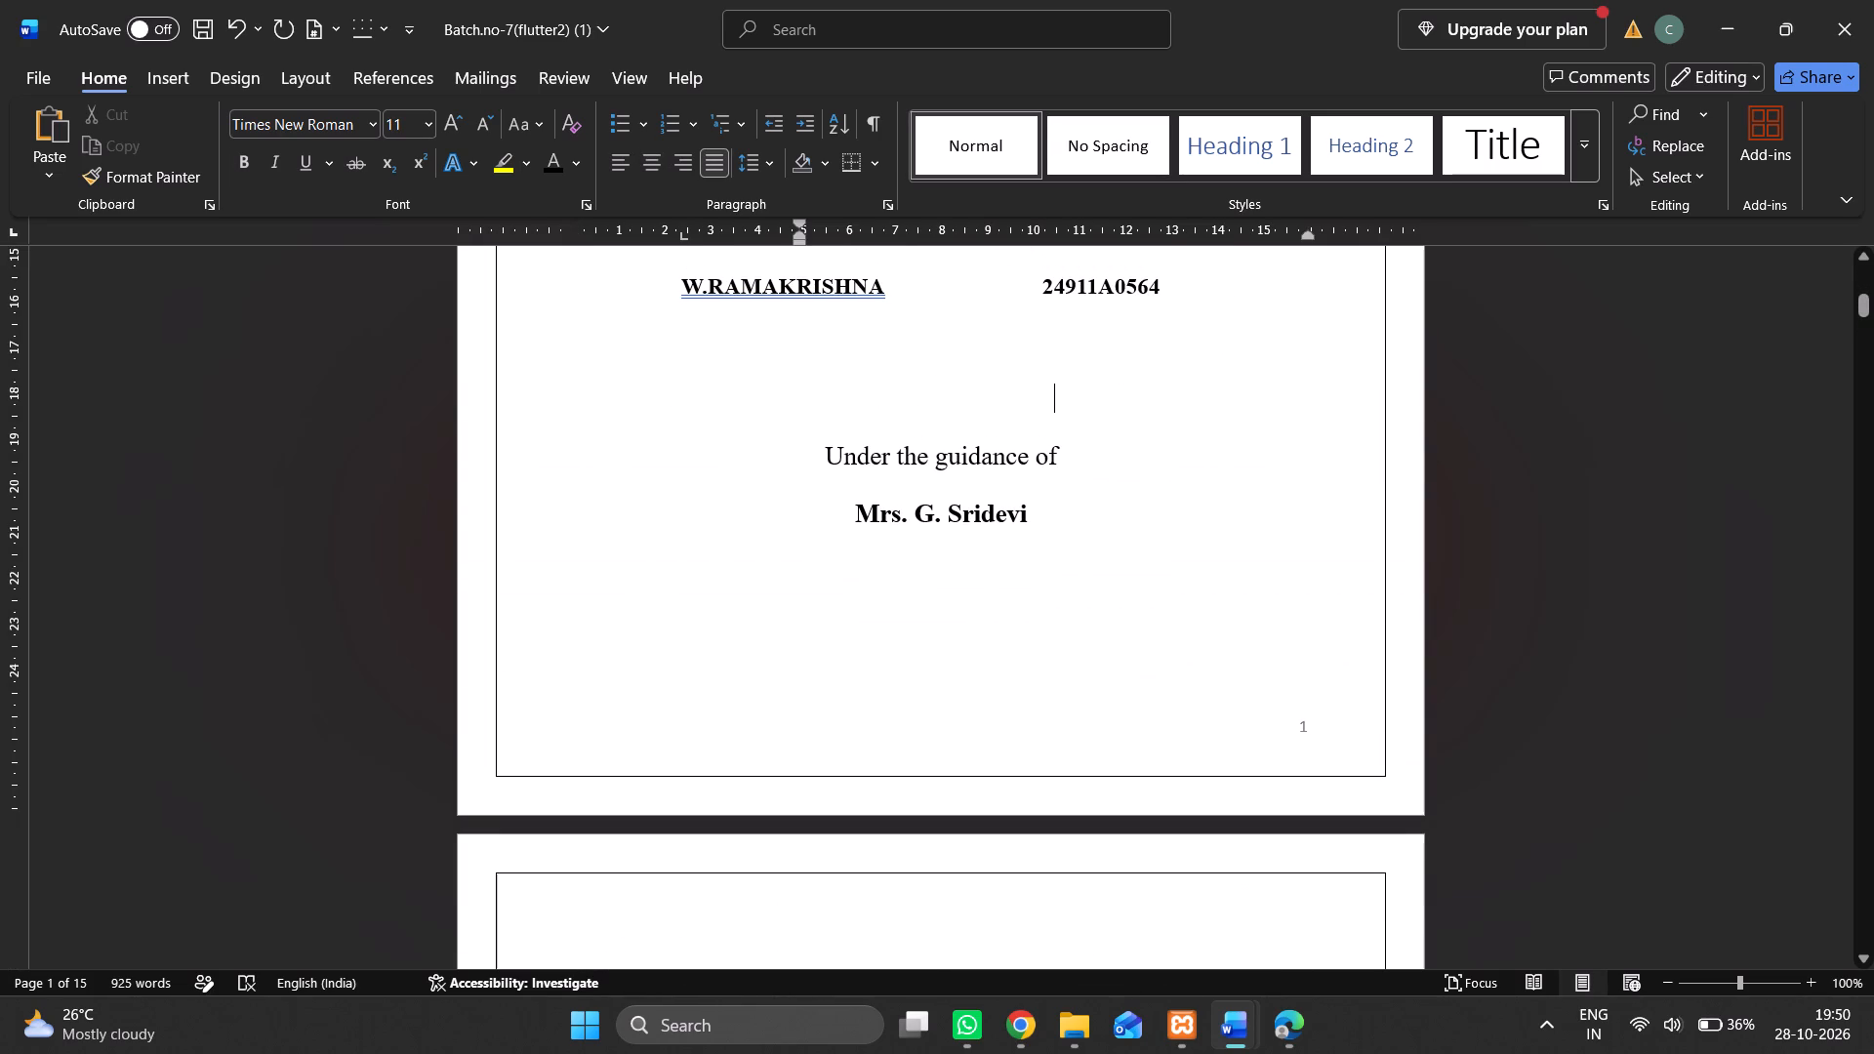
key(Return)
key(Return)
key(Return)
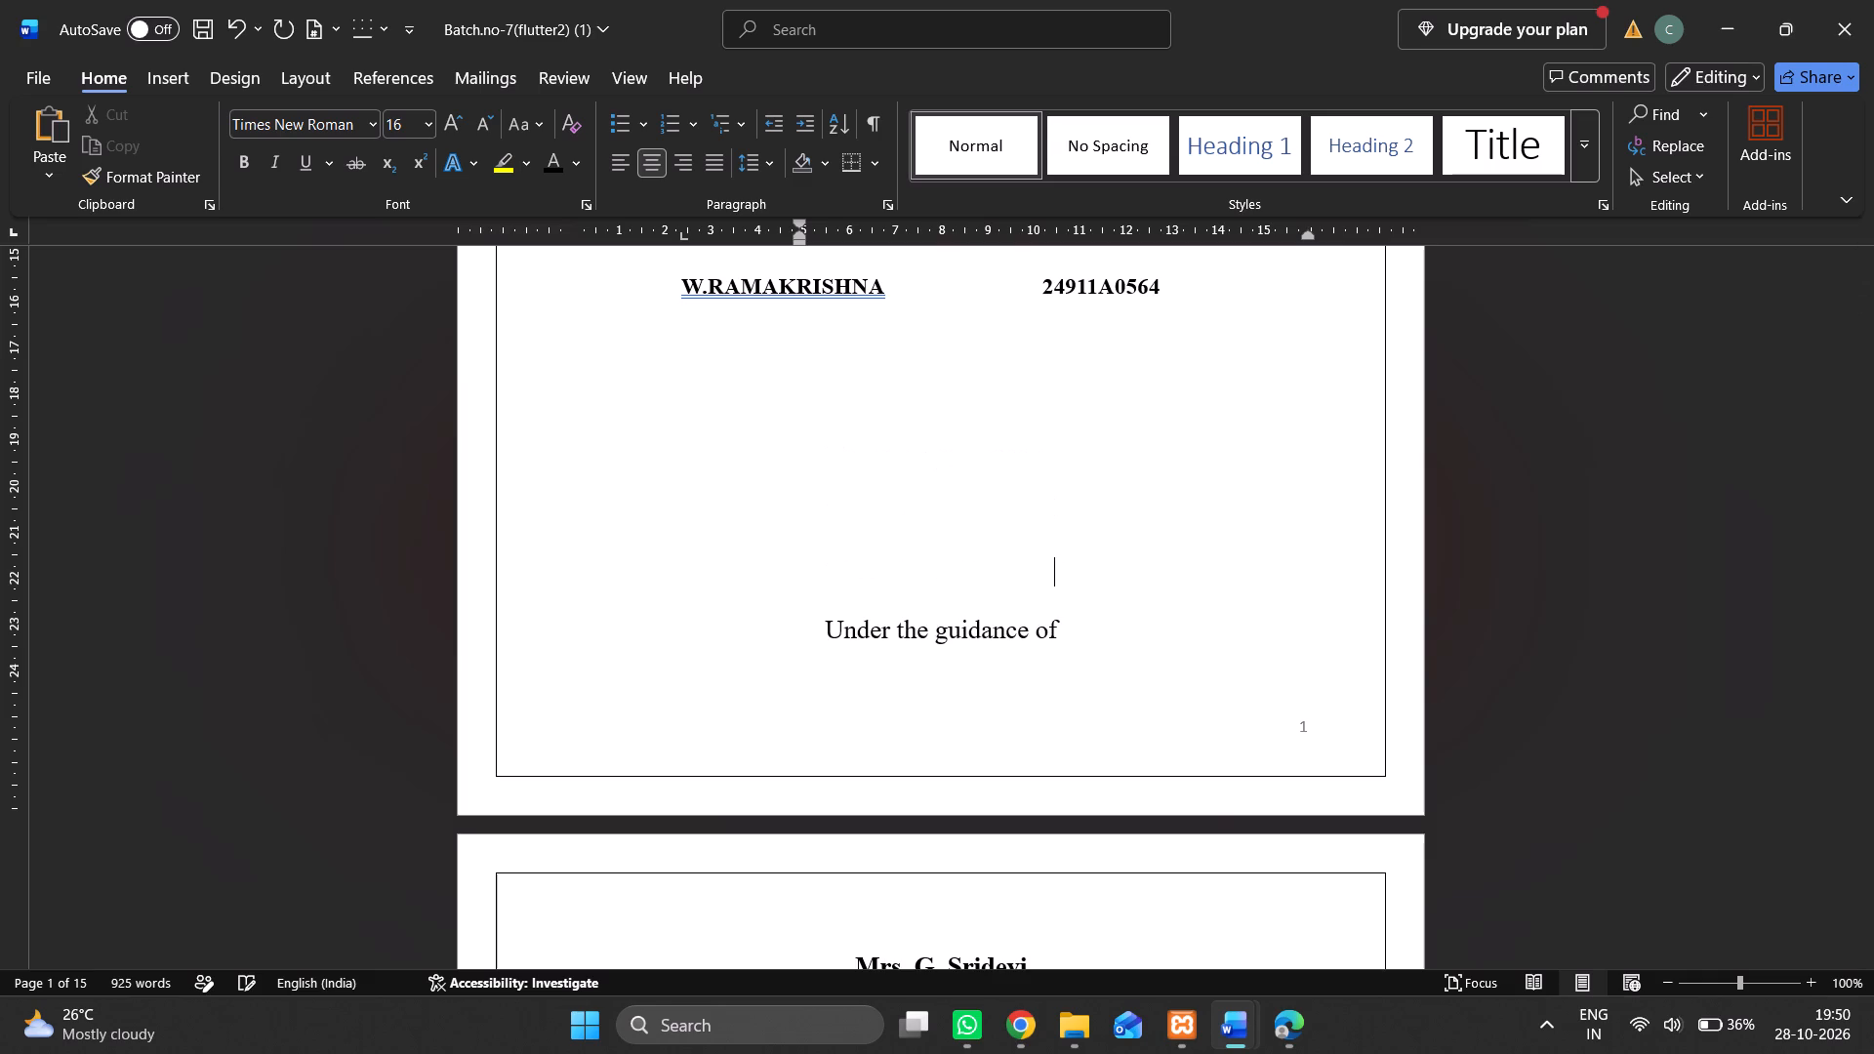
key(BackSpace)
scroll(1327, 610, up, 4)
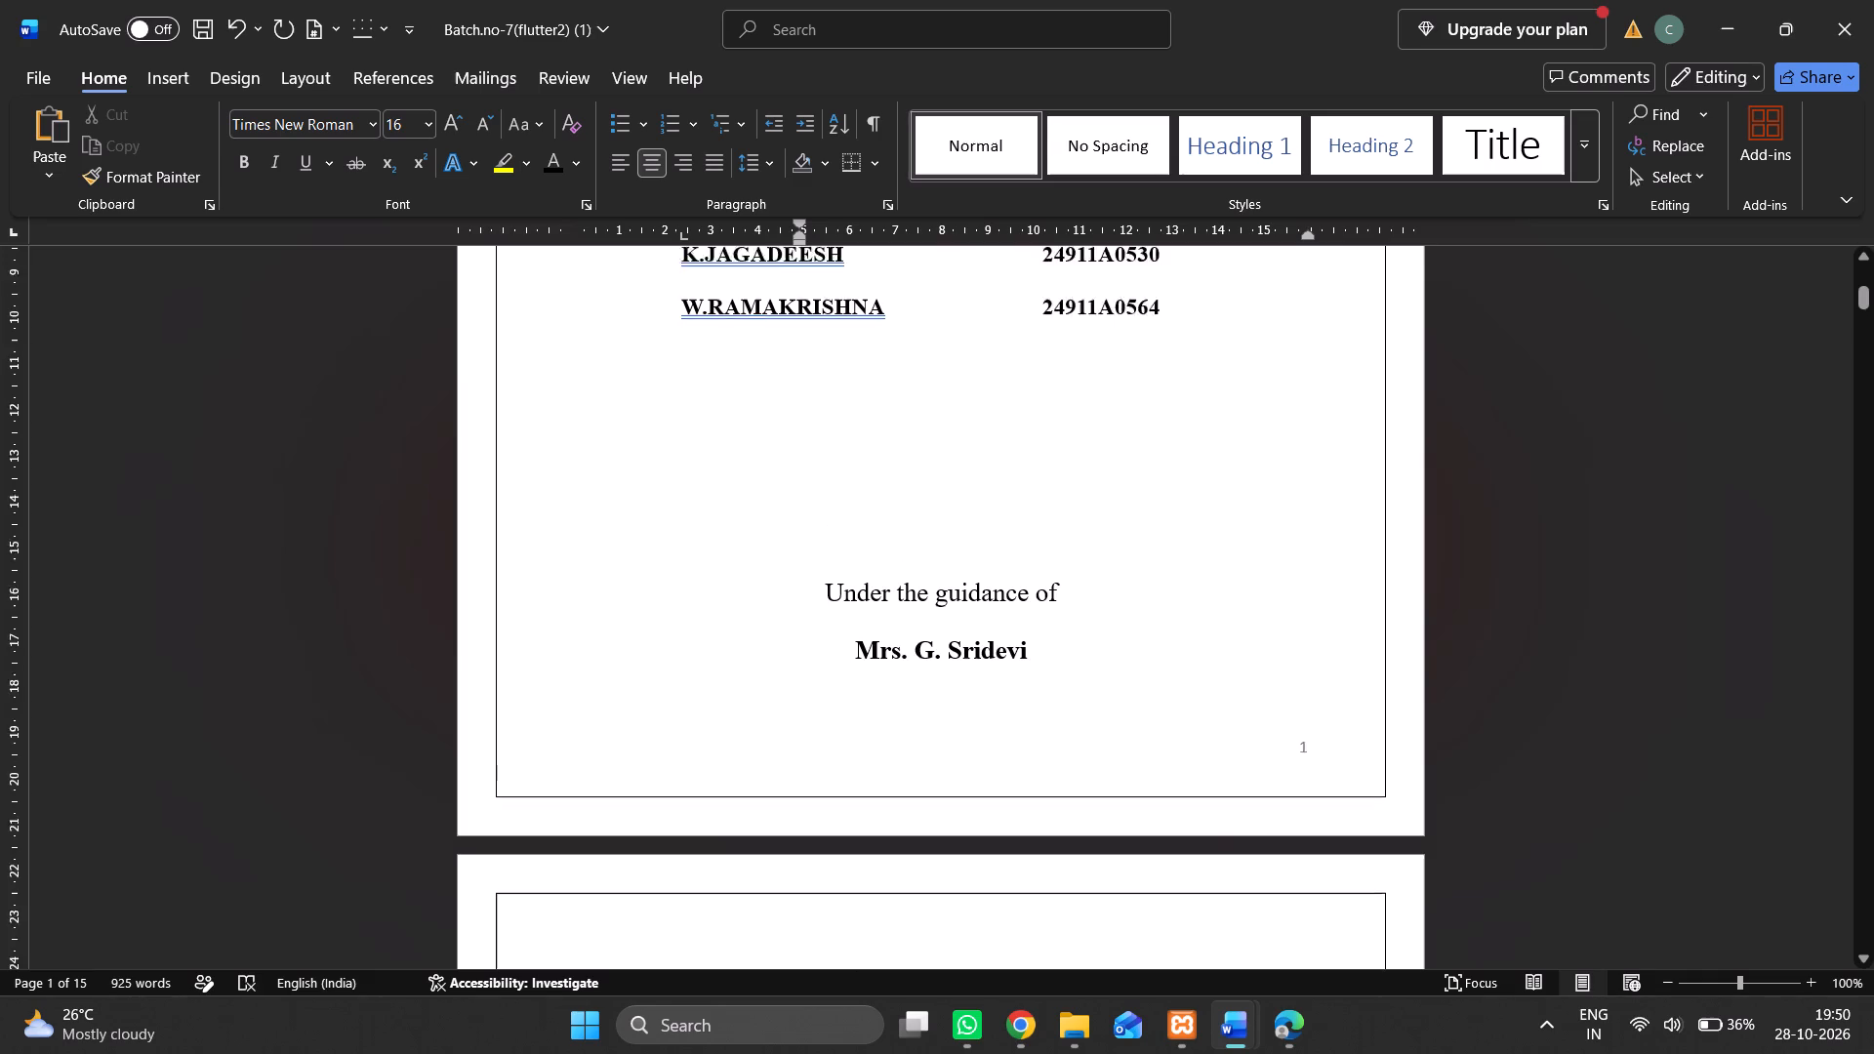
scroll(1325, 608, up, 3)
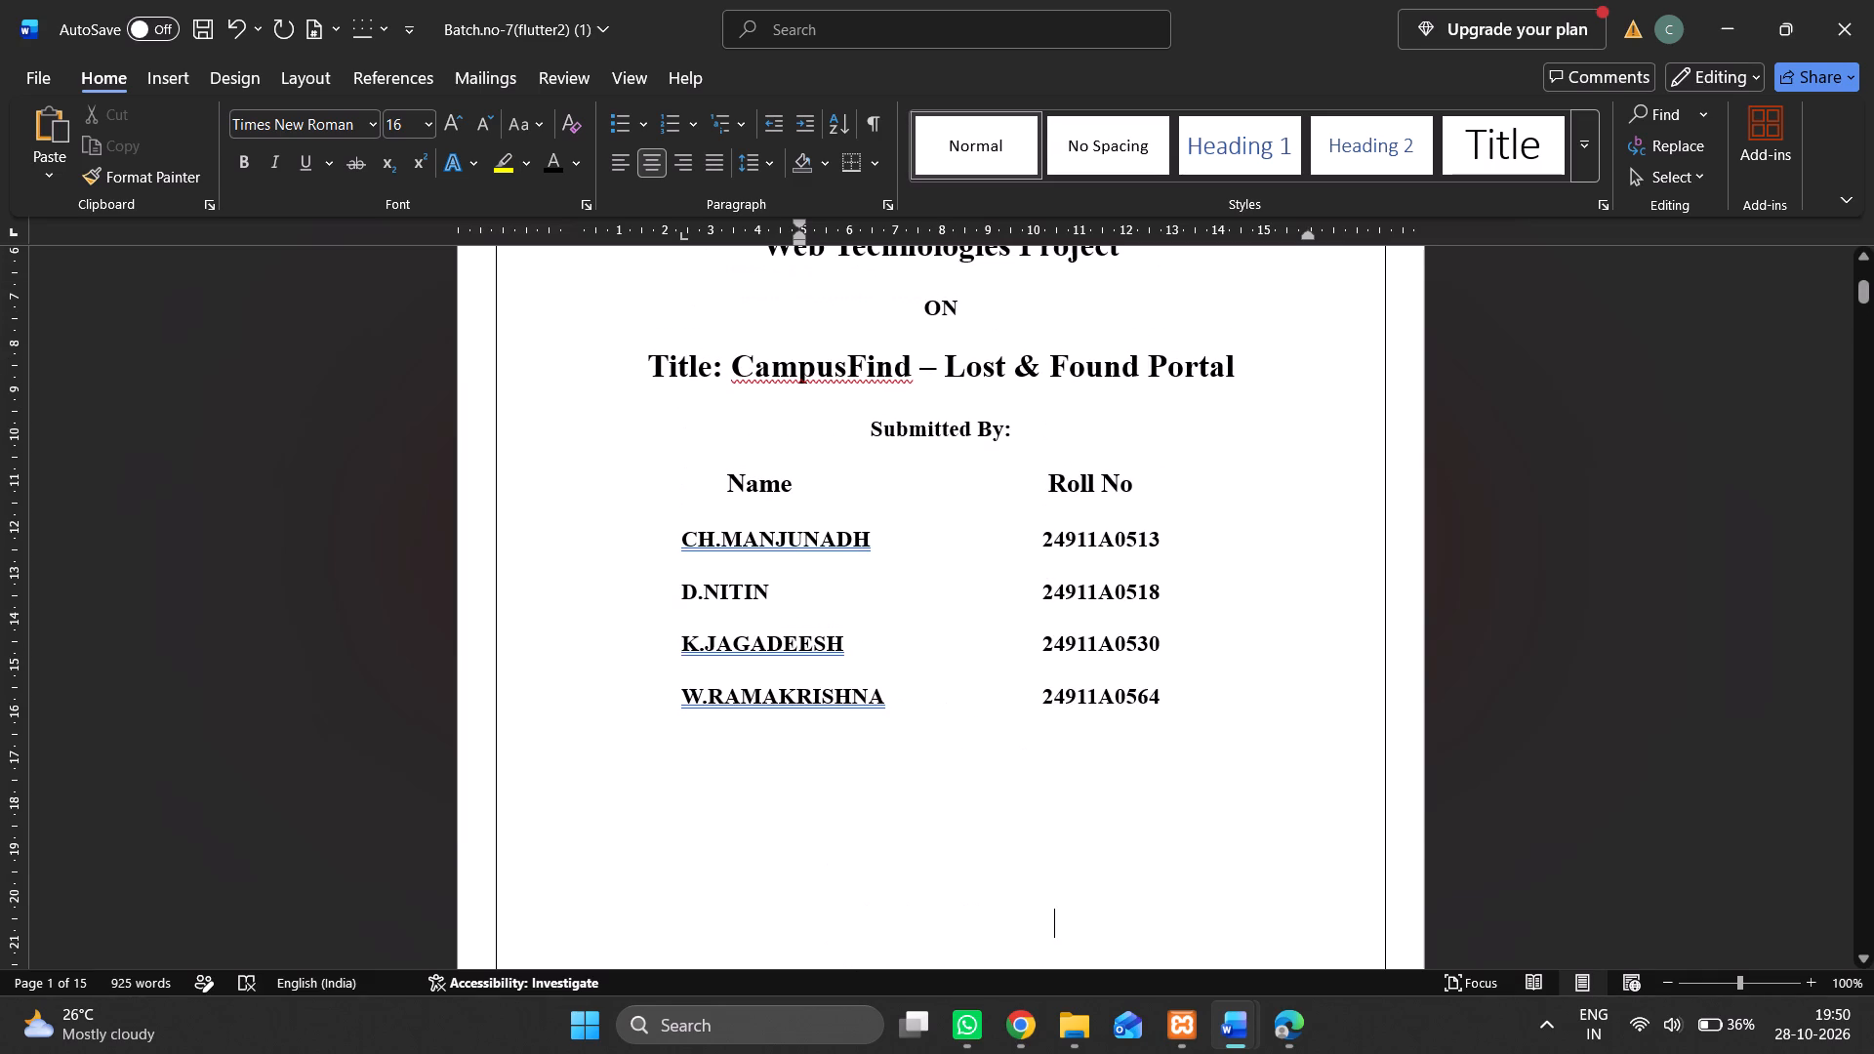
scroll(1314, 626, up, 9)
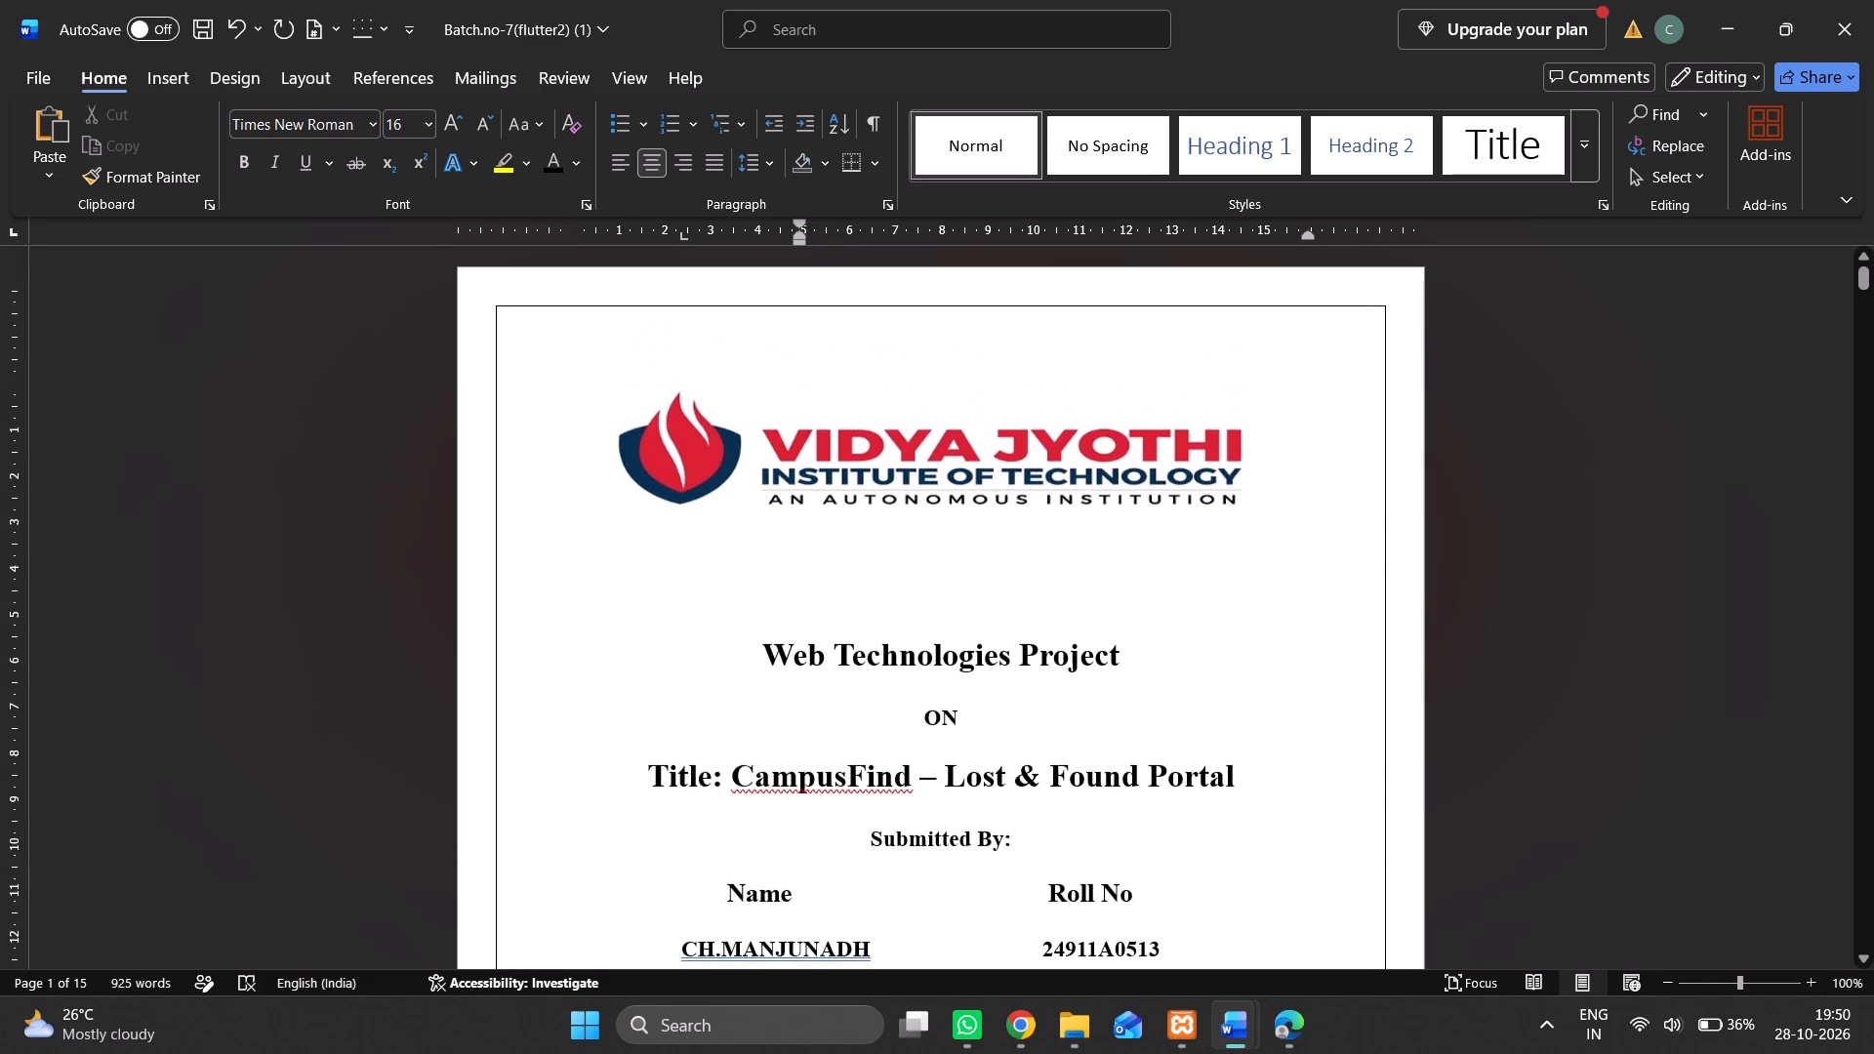
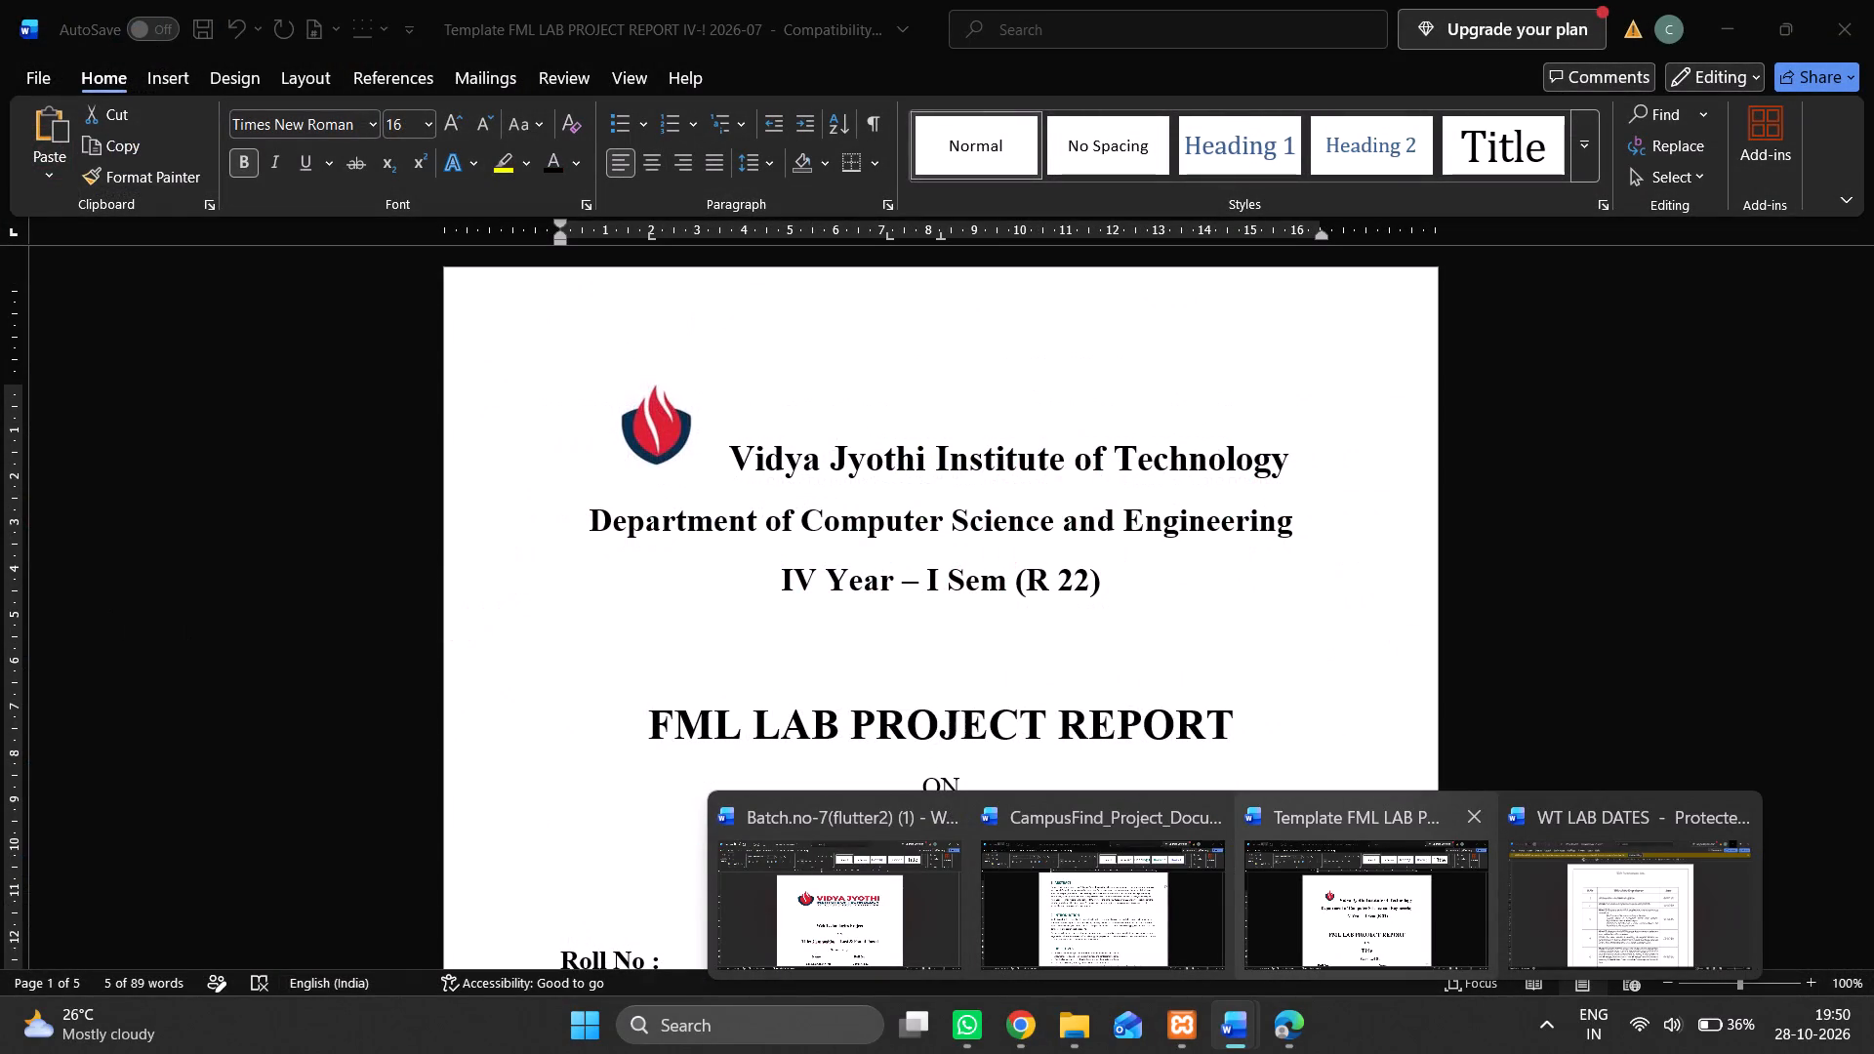
Compare the project report's cover, down to the team list, with the cover layout in the FML LAB PROJECT REPORT template document.
click(1313, 891)
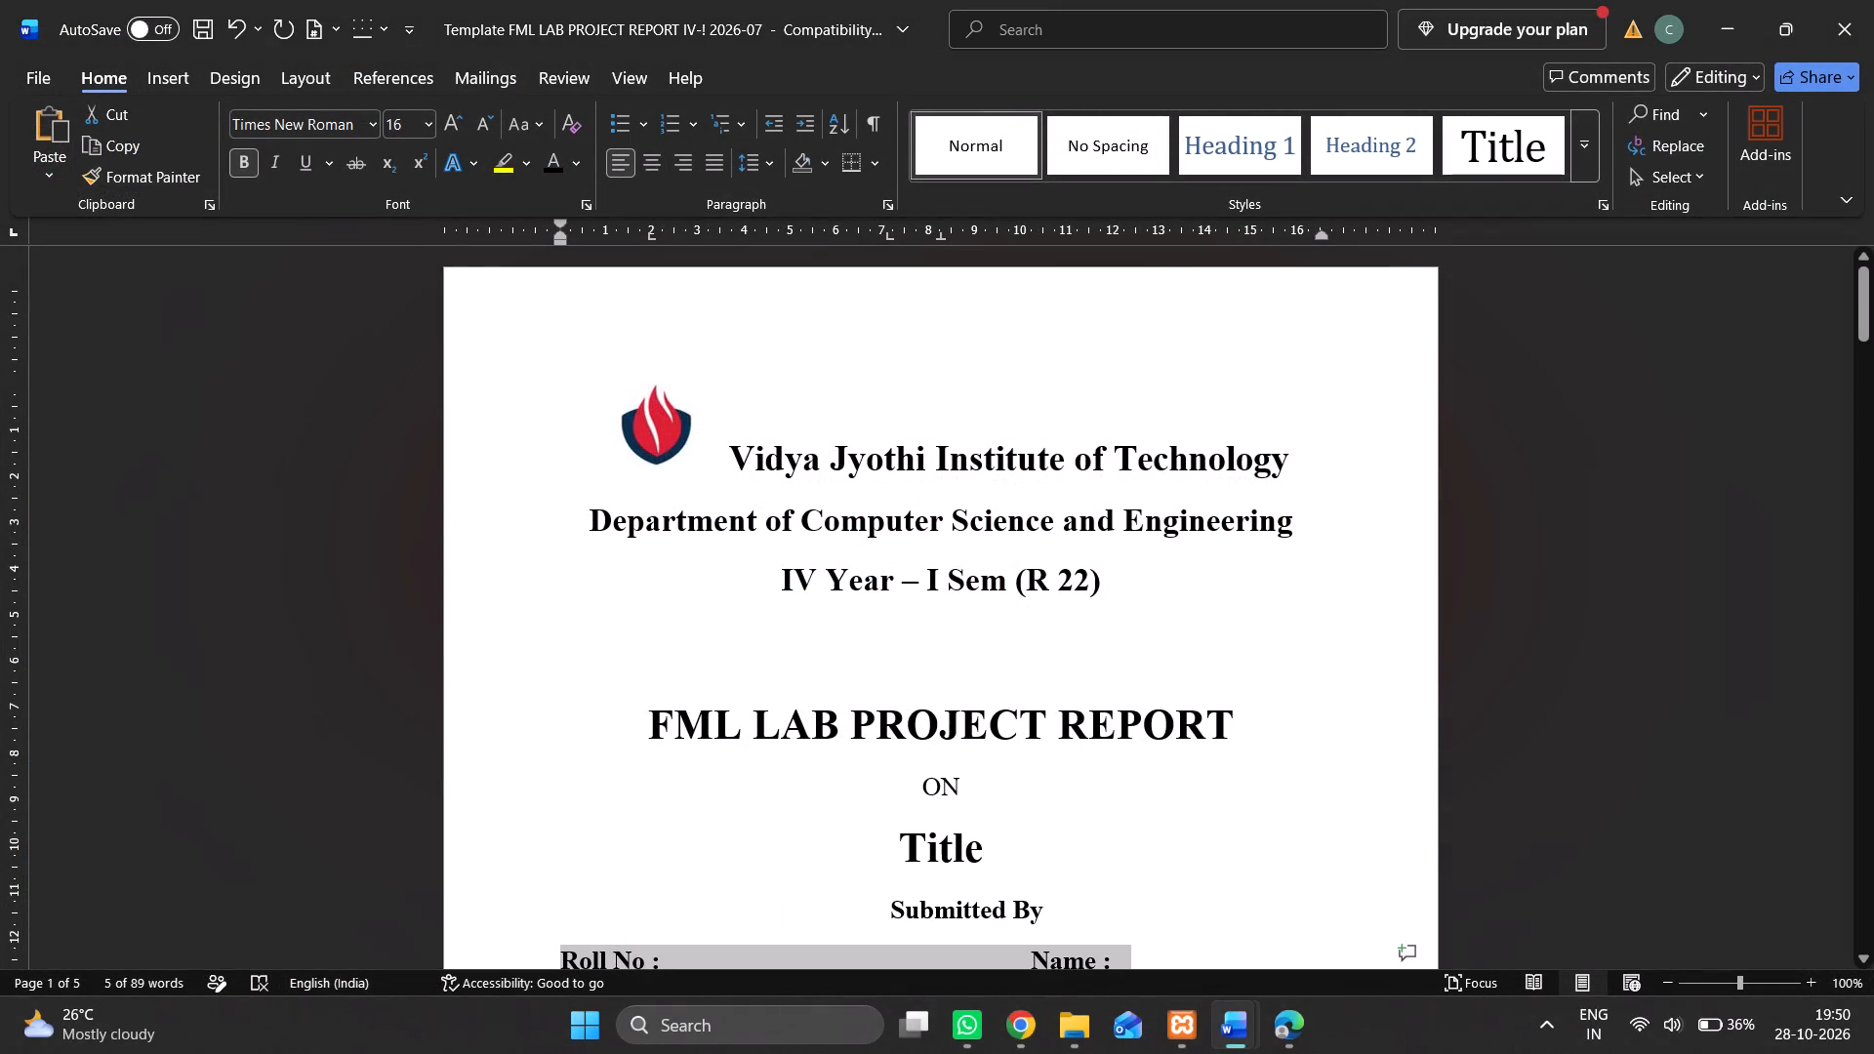
key(Tab)
click(1133, 622)
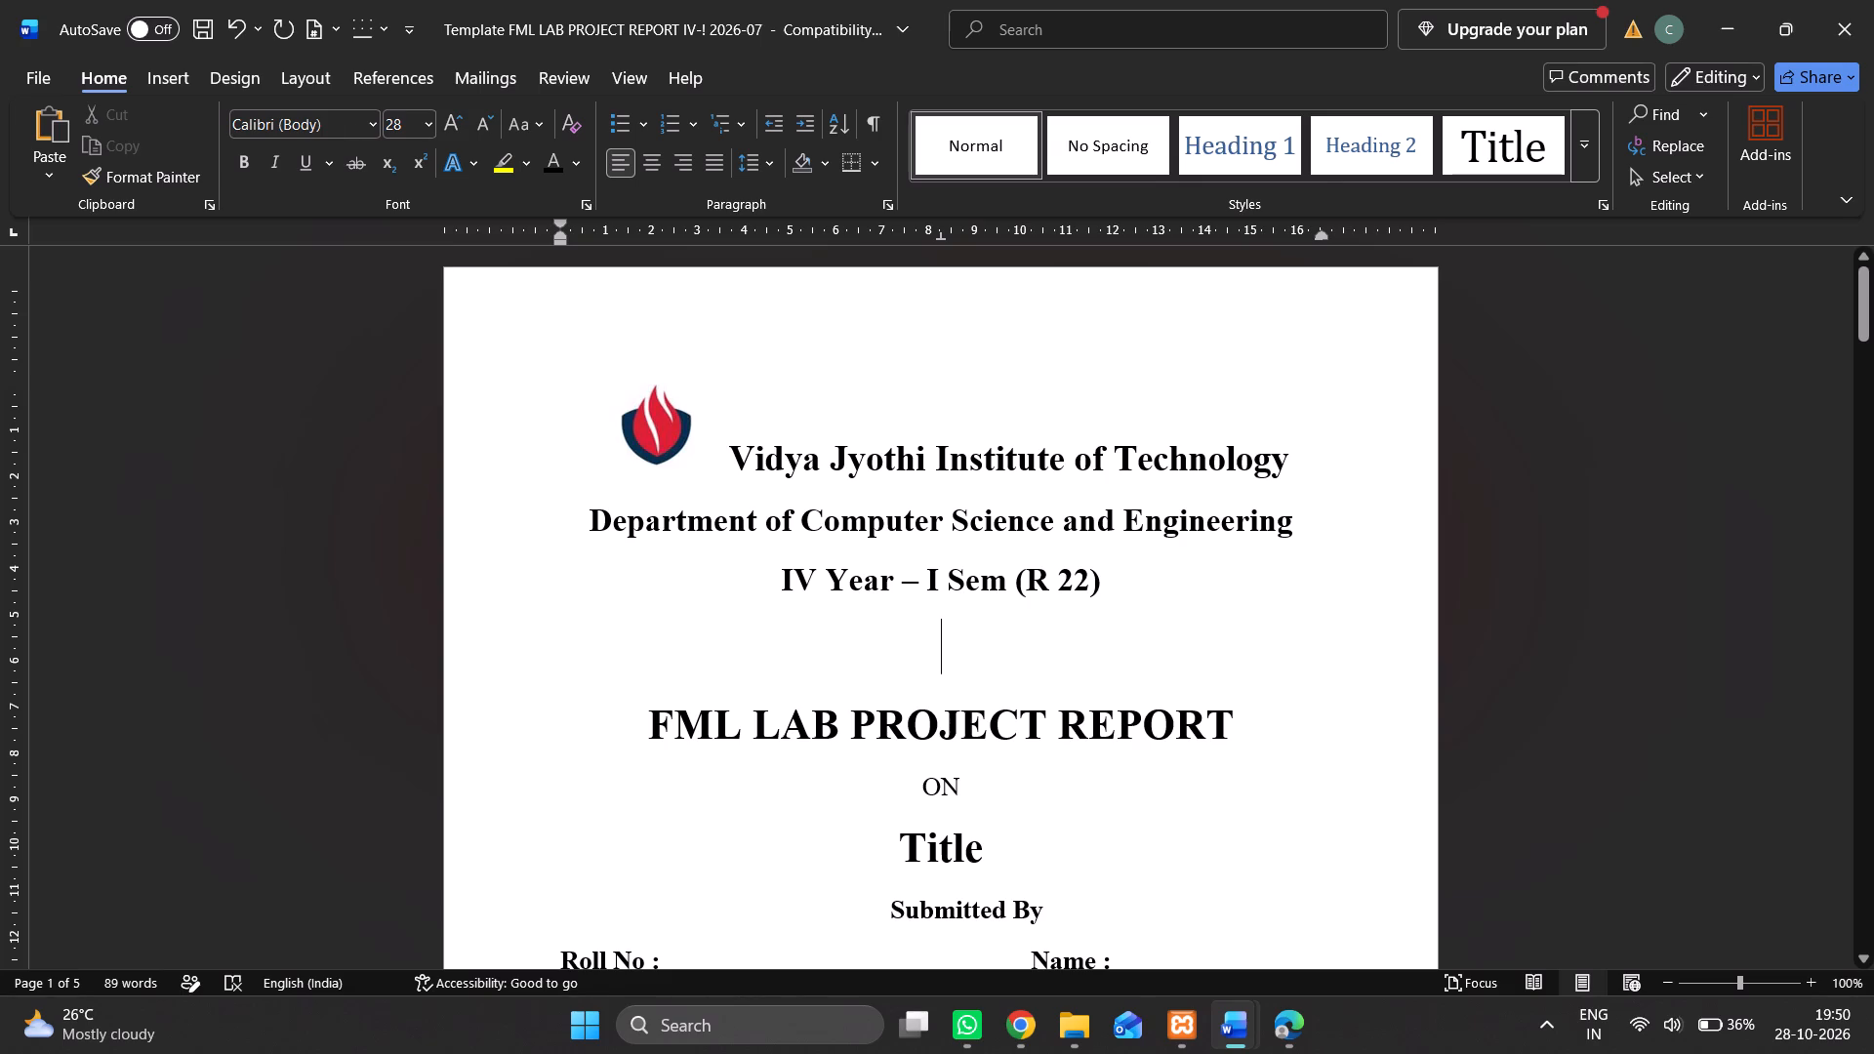
key(alt+Tab)
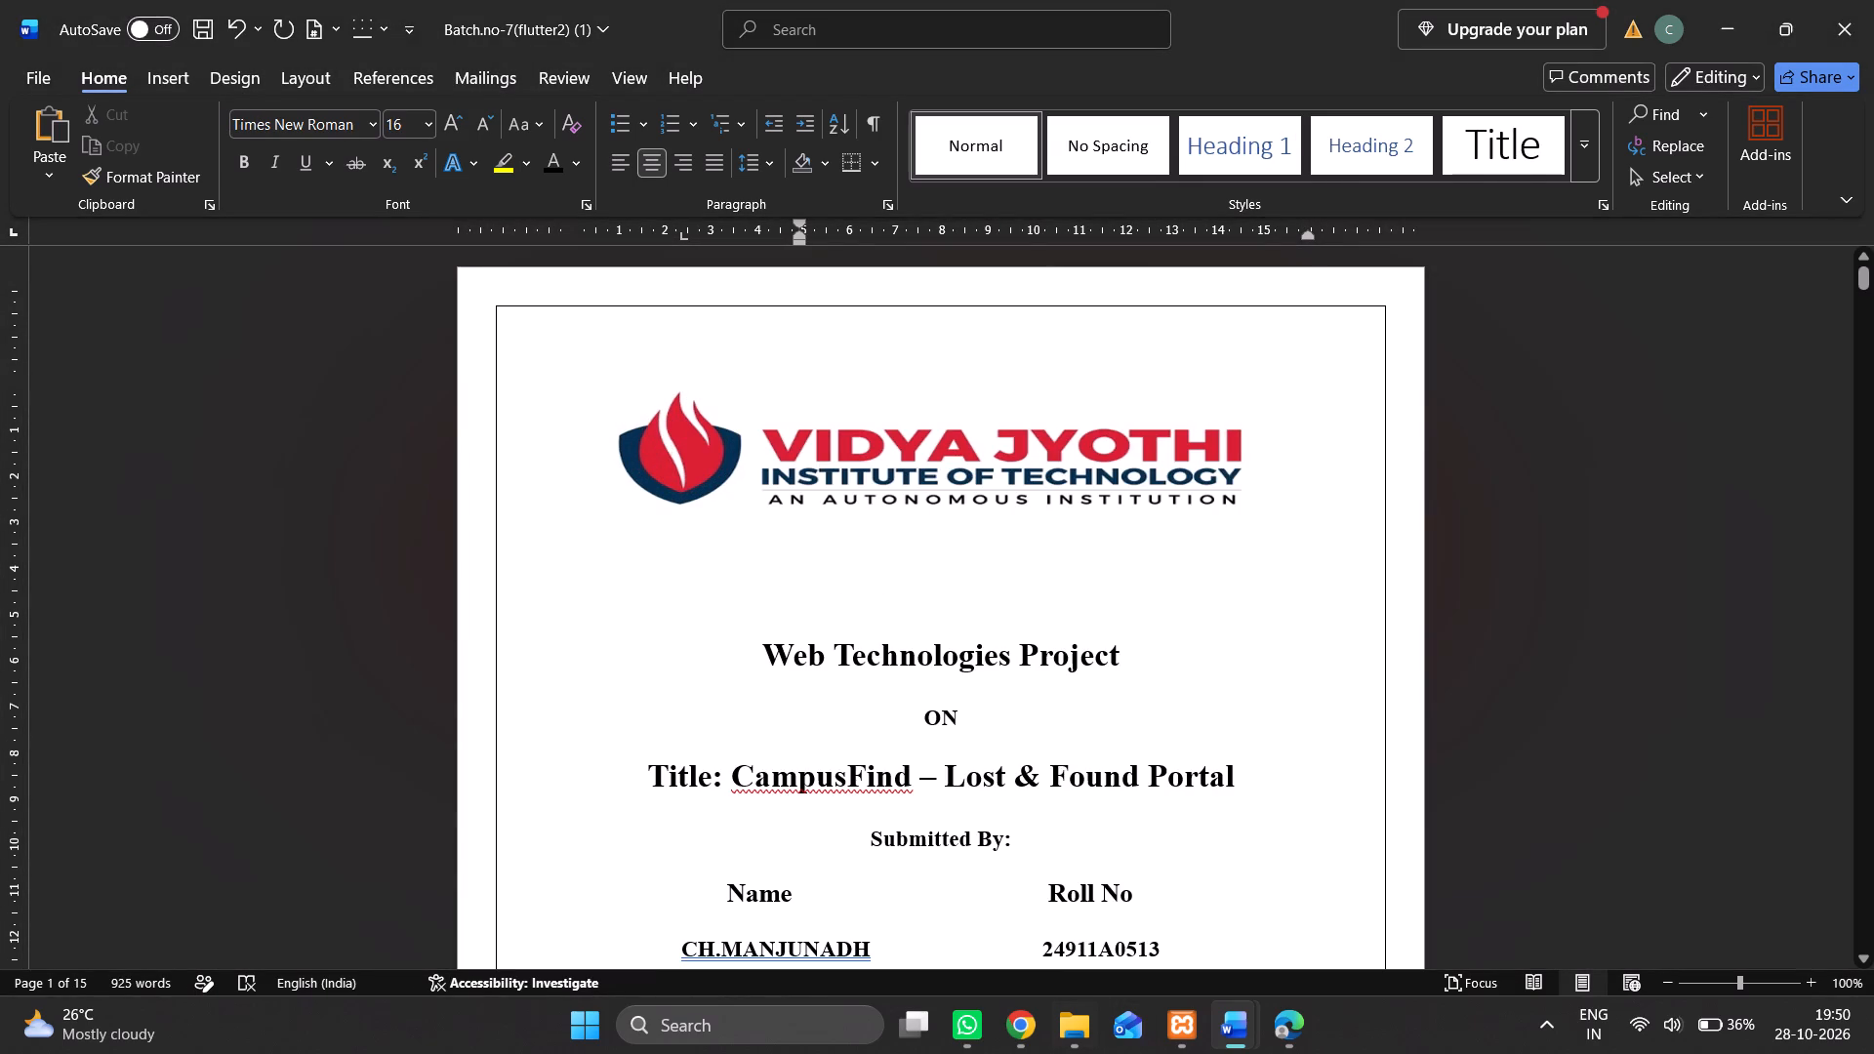
scroll(1160, 645, down, 6)
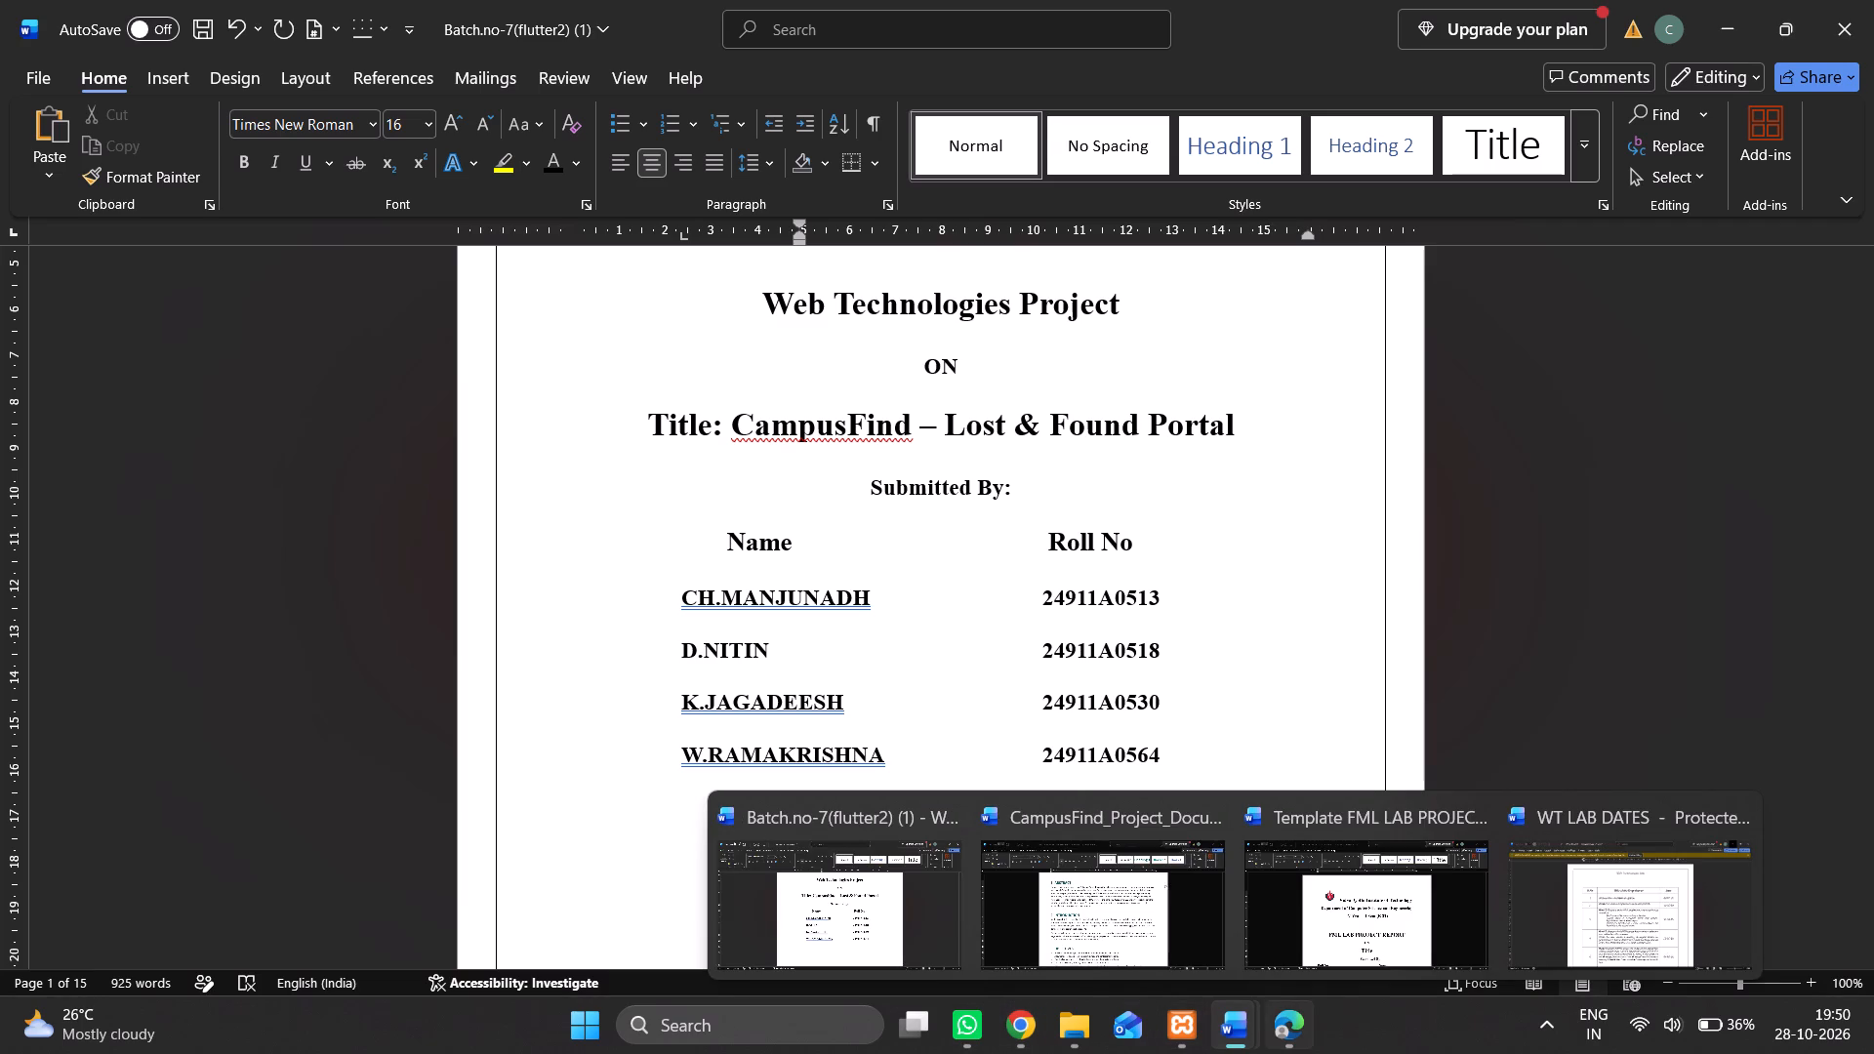
click(1351, 920)
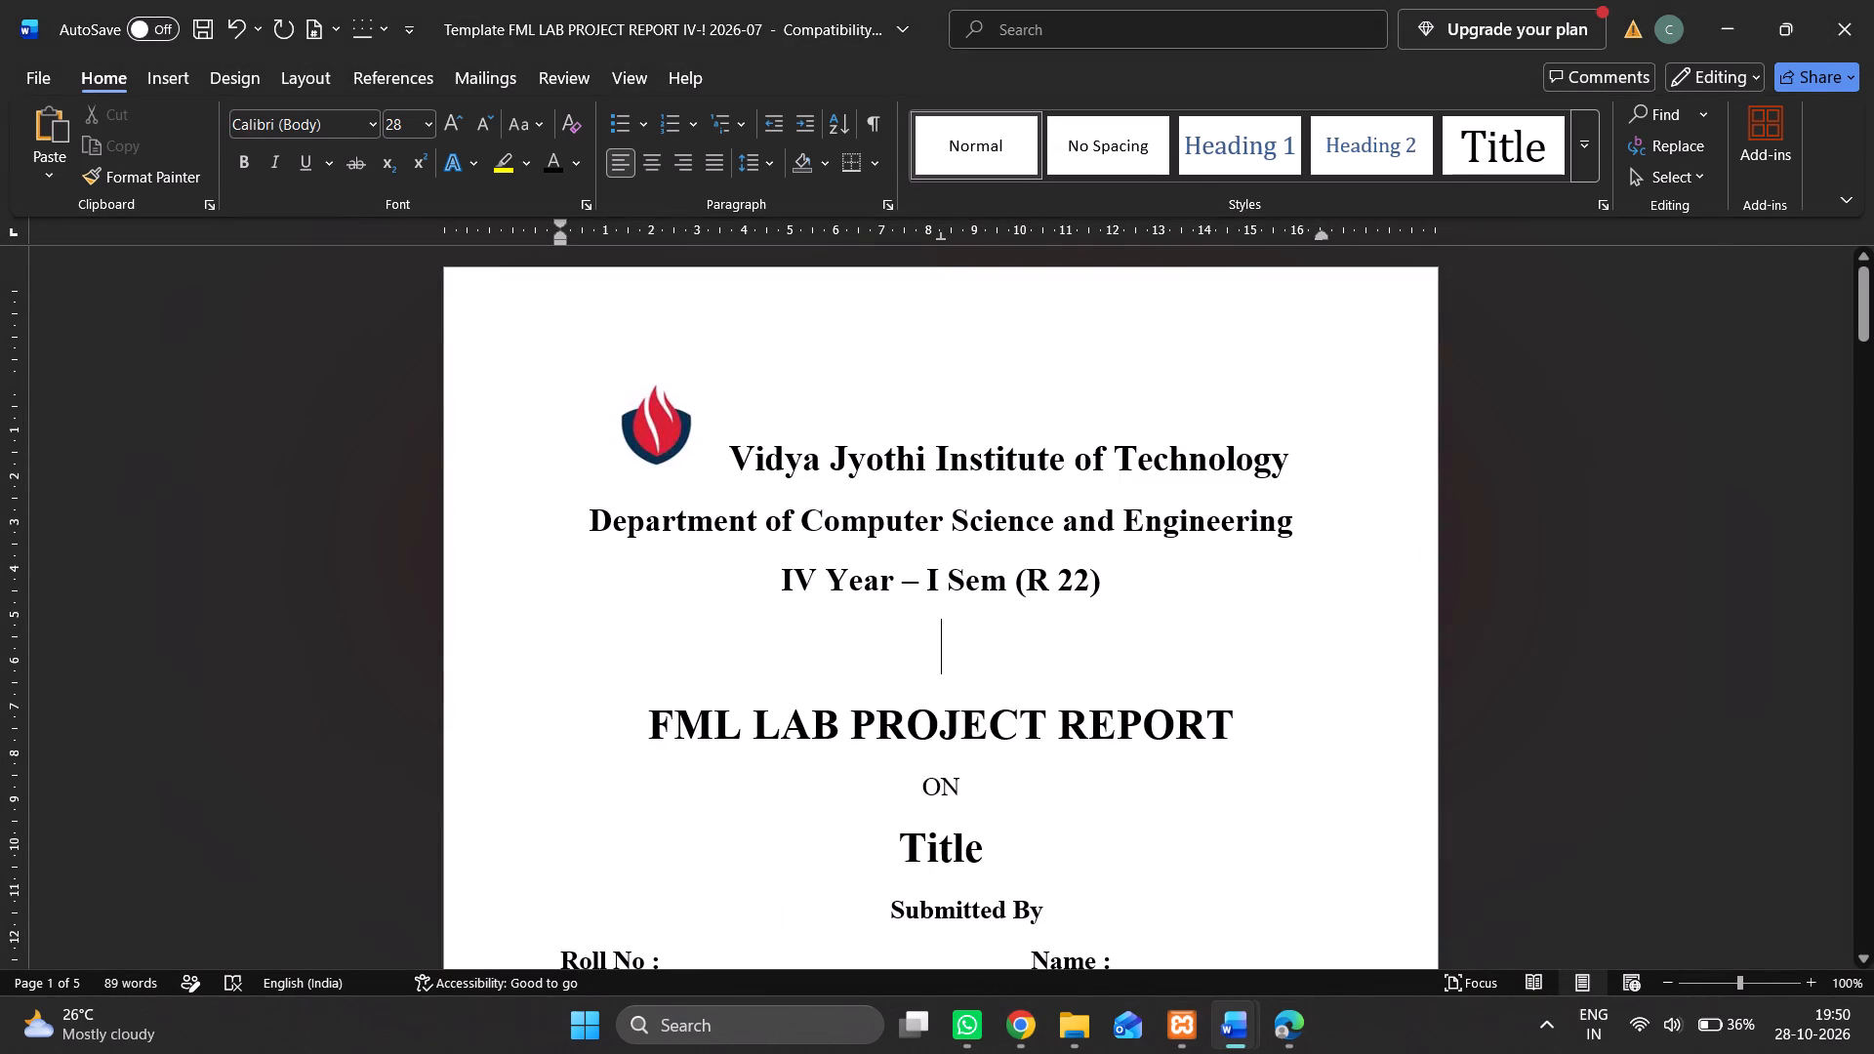
Copy the "Department of Computer Science and Engineering" line from the FML template and paste it below the logo on the report's cover.
drag(1324, 529, 560, 525)
key(ctrl+c)
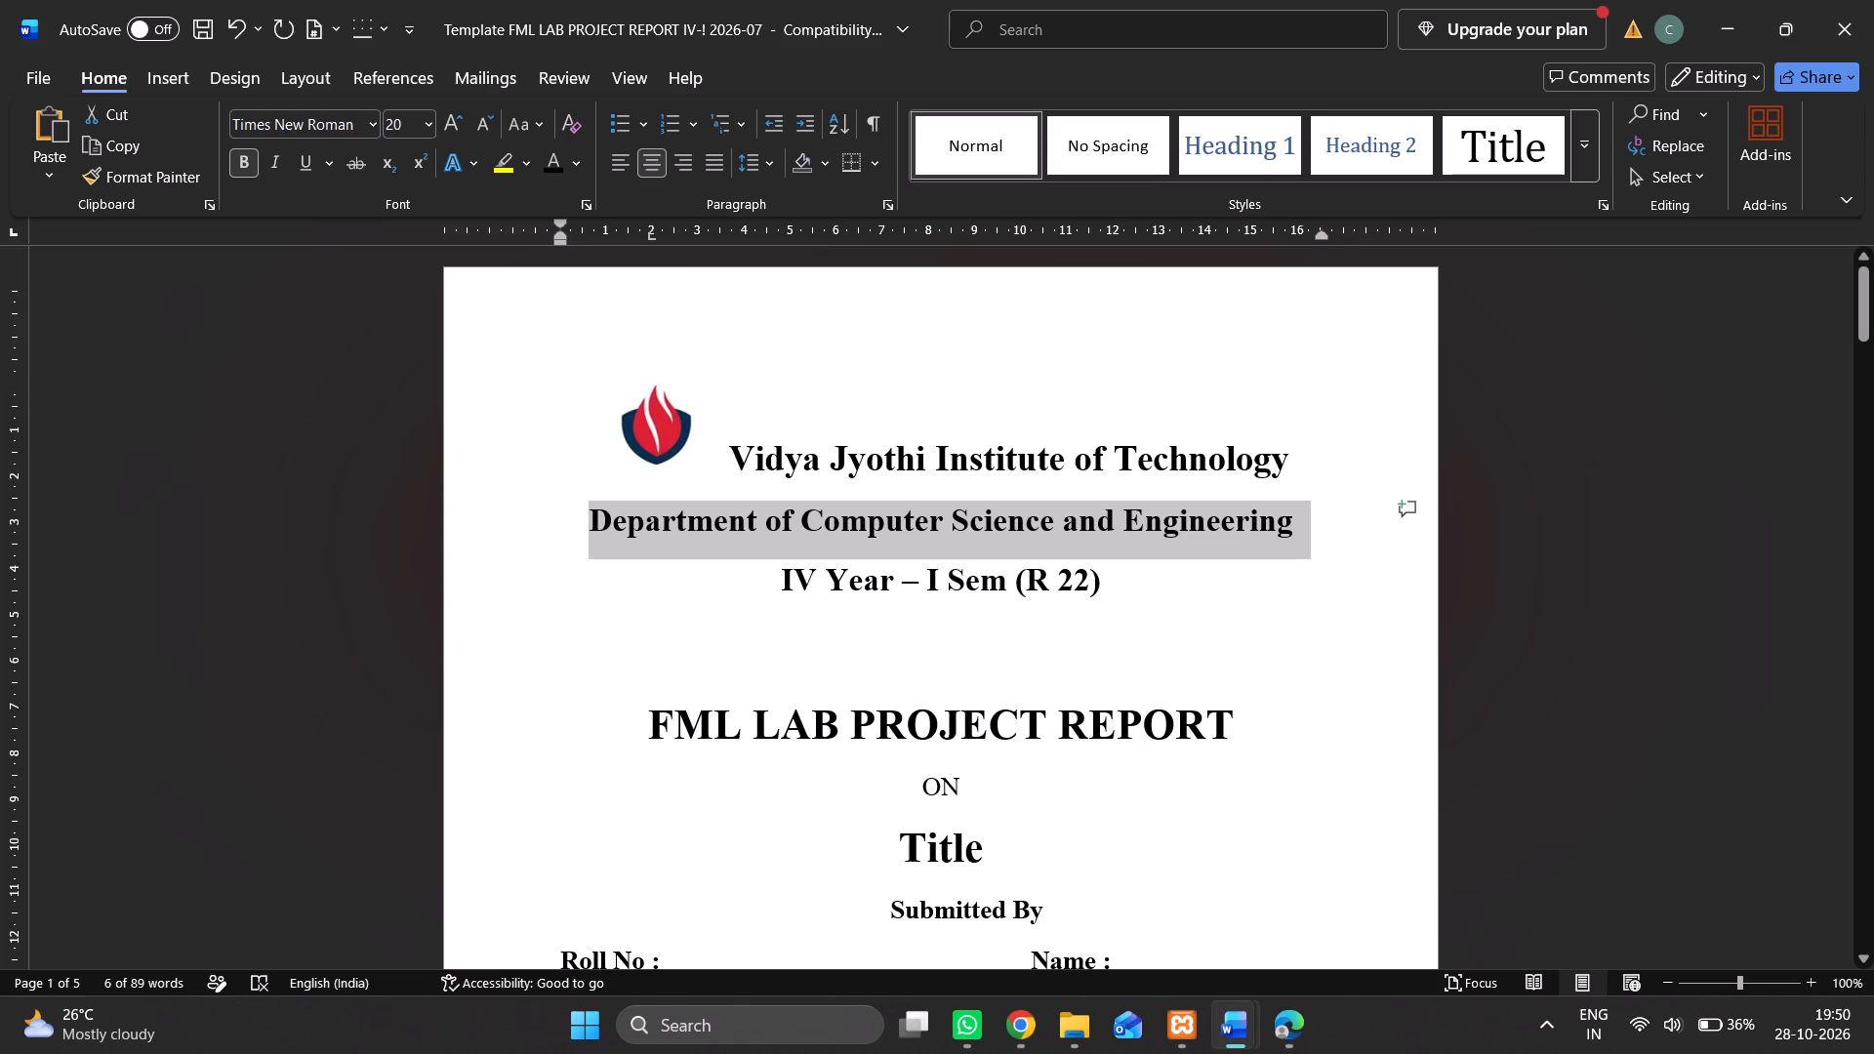
key(alt+Tab)
scroll(1120, 273, up, 5)
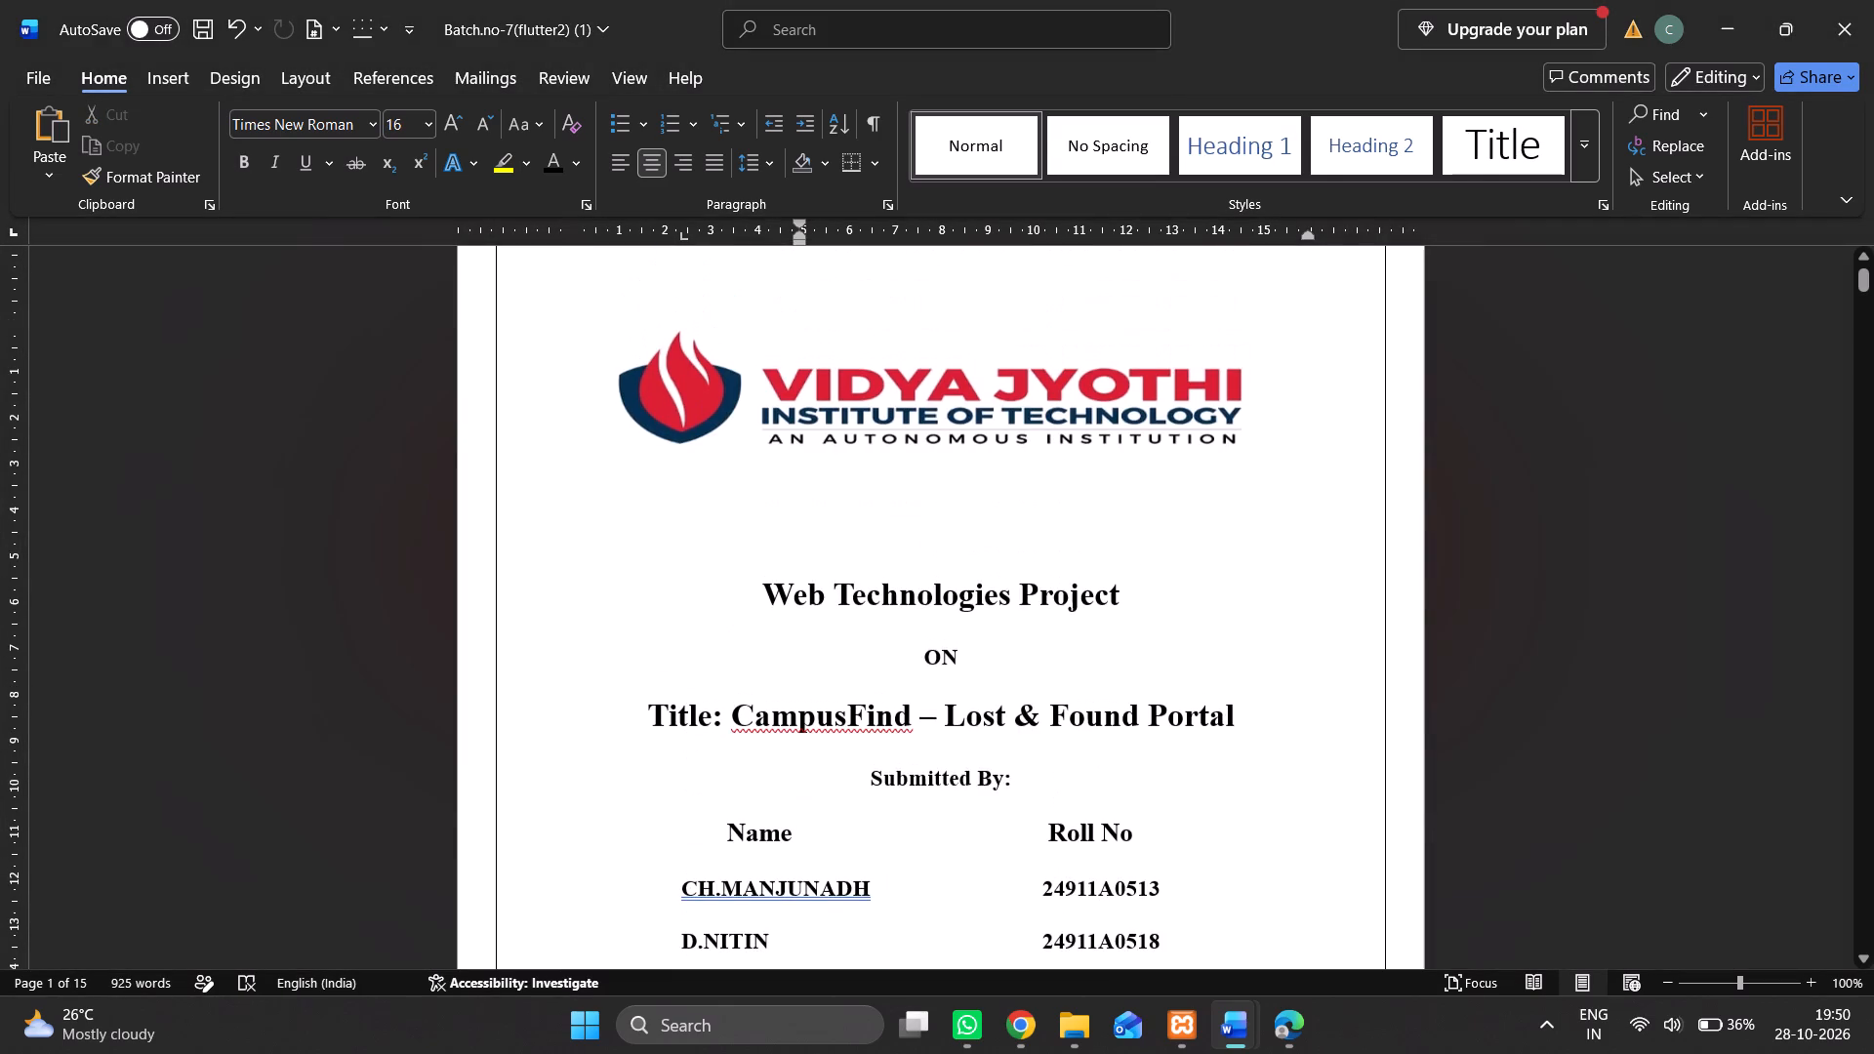
click(1247, 426)
click(1319, 450)
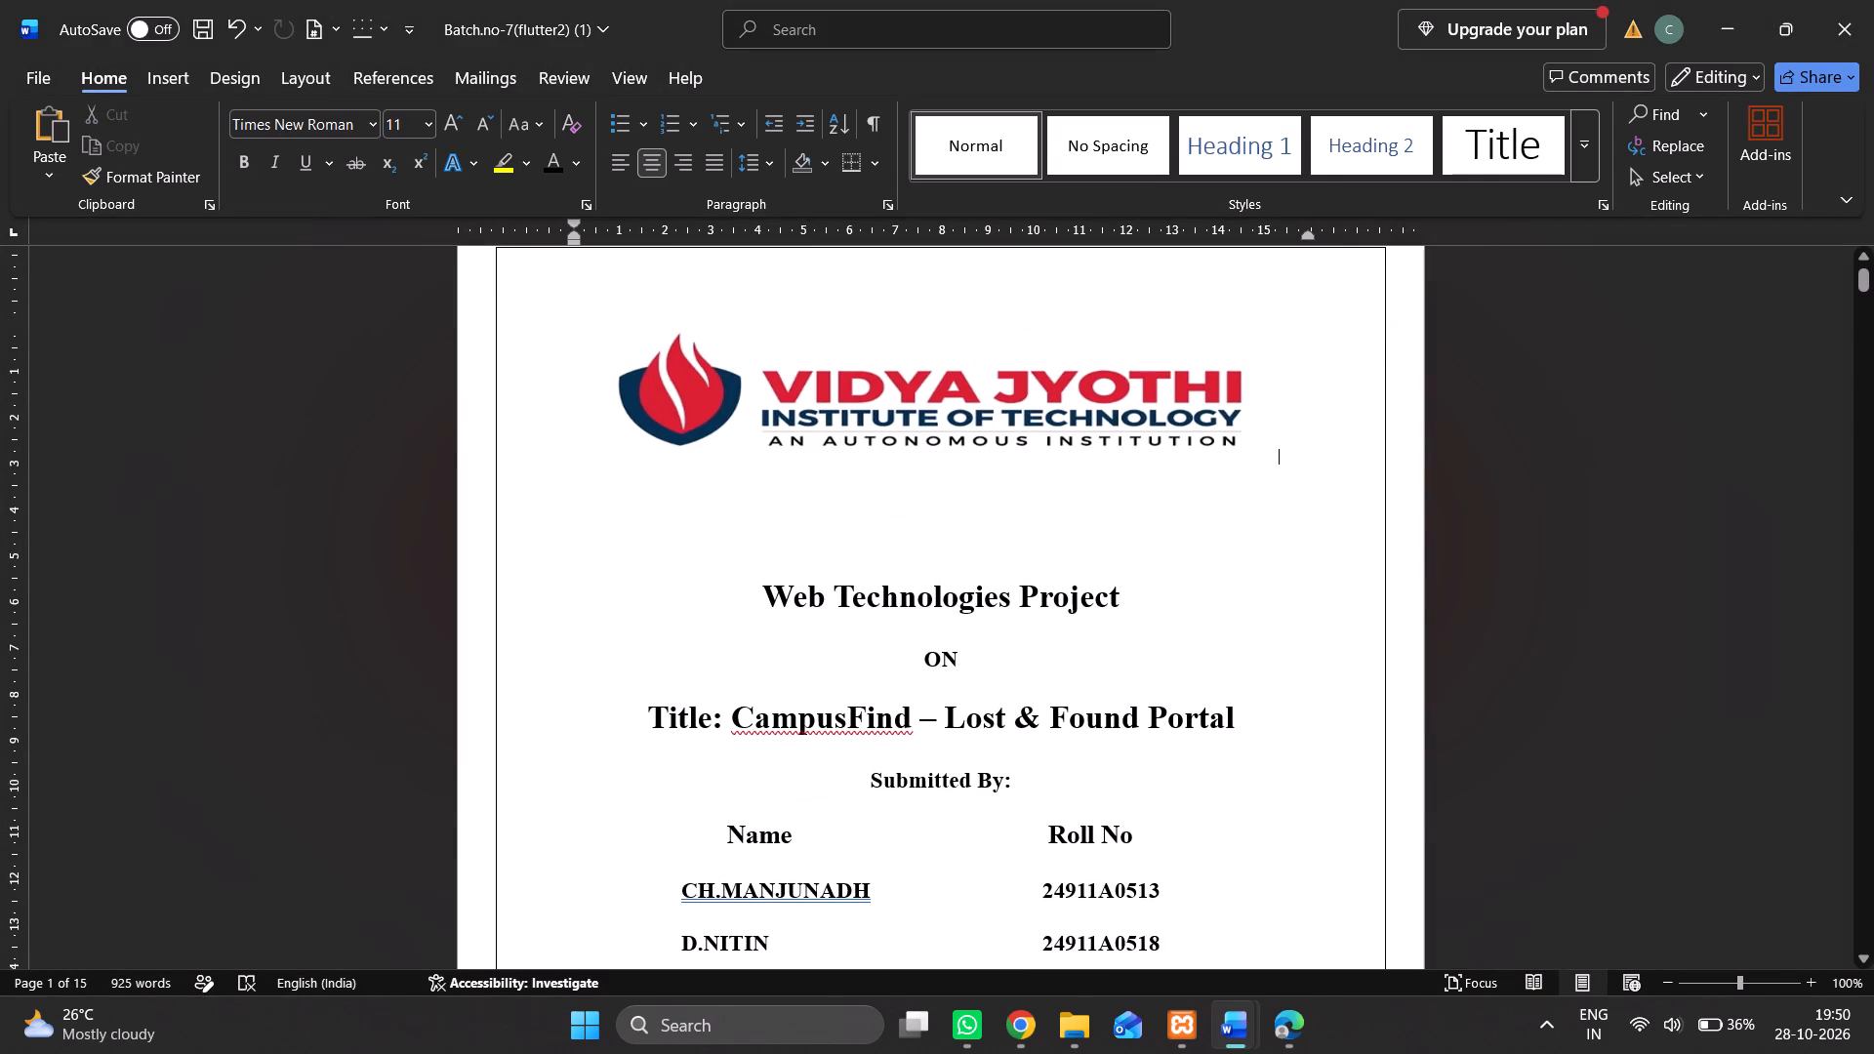
key(Return)
key(ctrl+v)
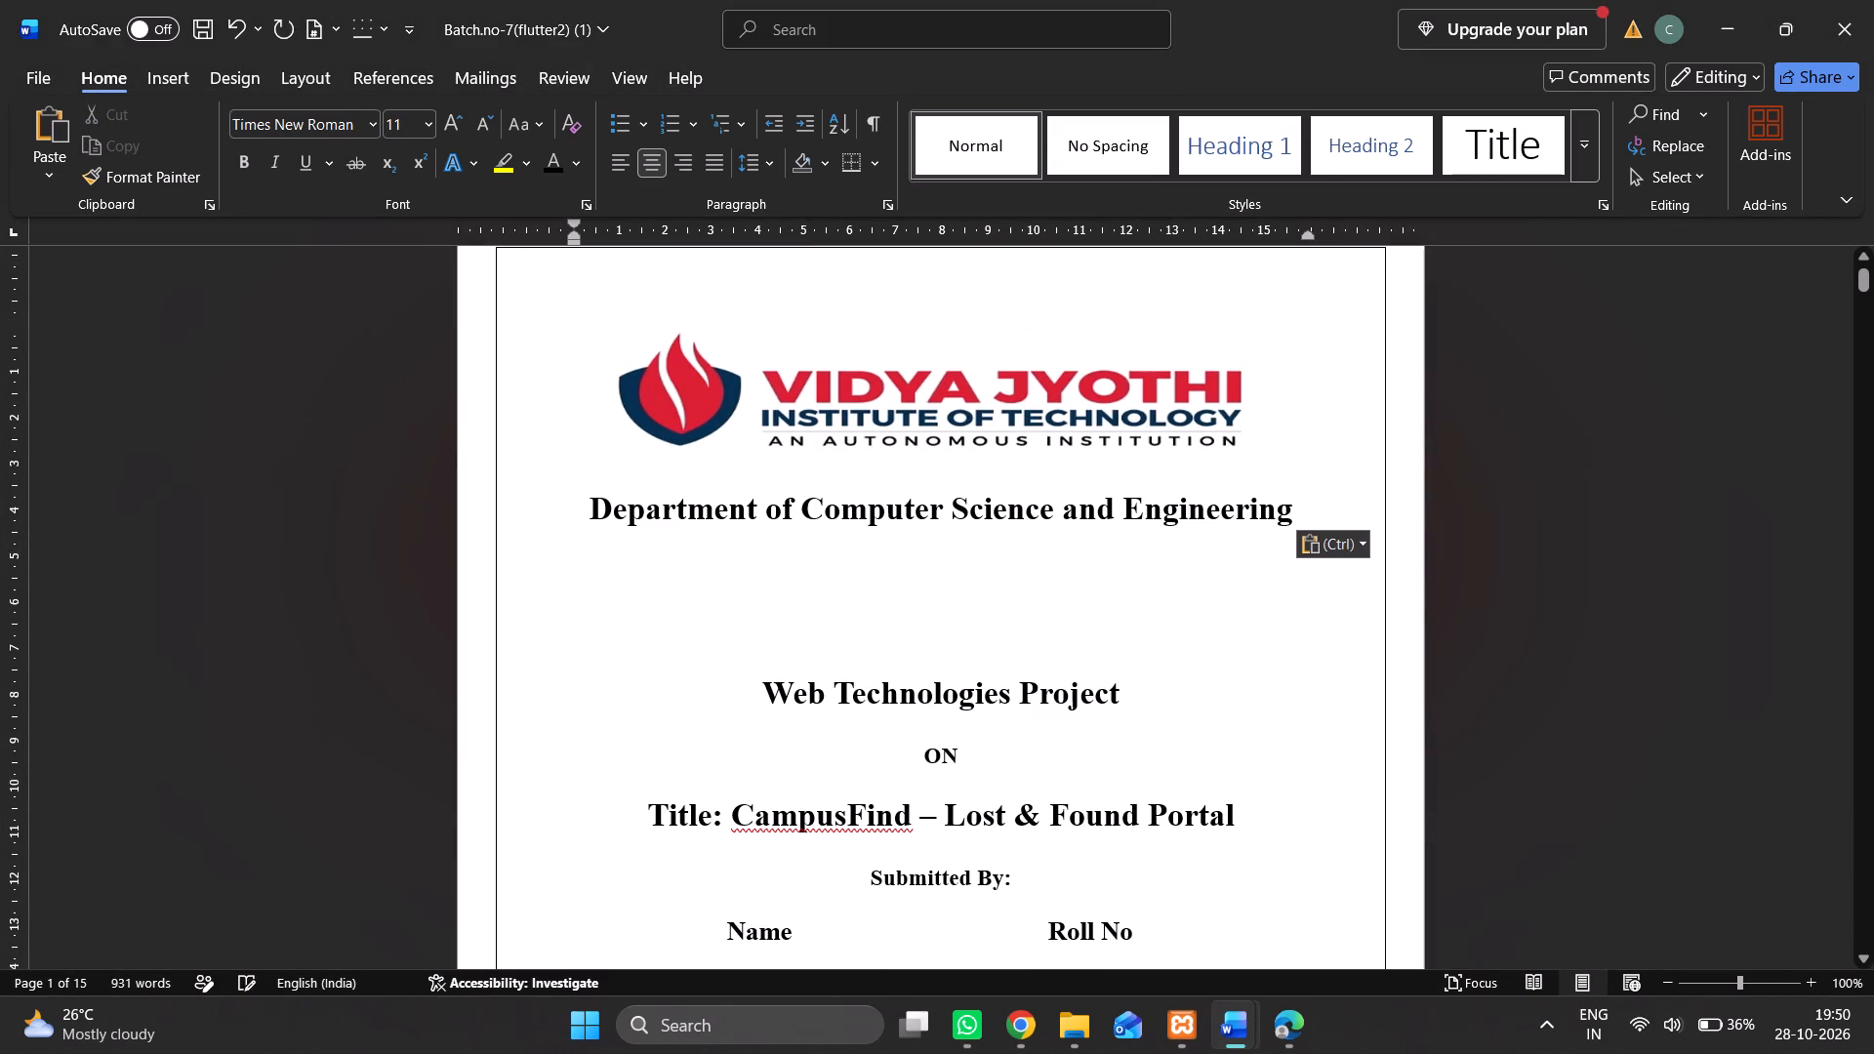
Delete one empty line above the "Web Technologies Project" heading on the cover.
click(1204, 578)
click(934, 647)
key(BackSpace)
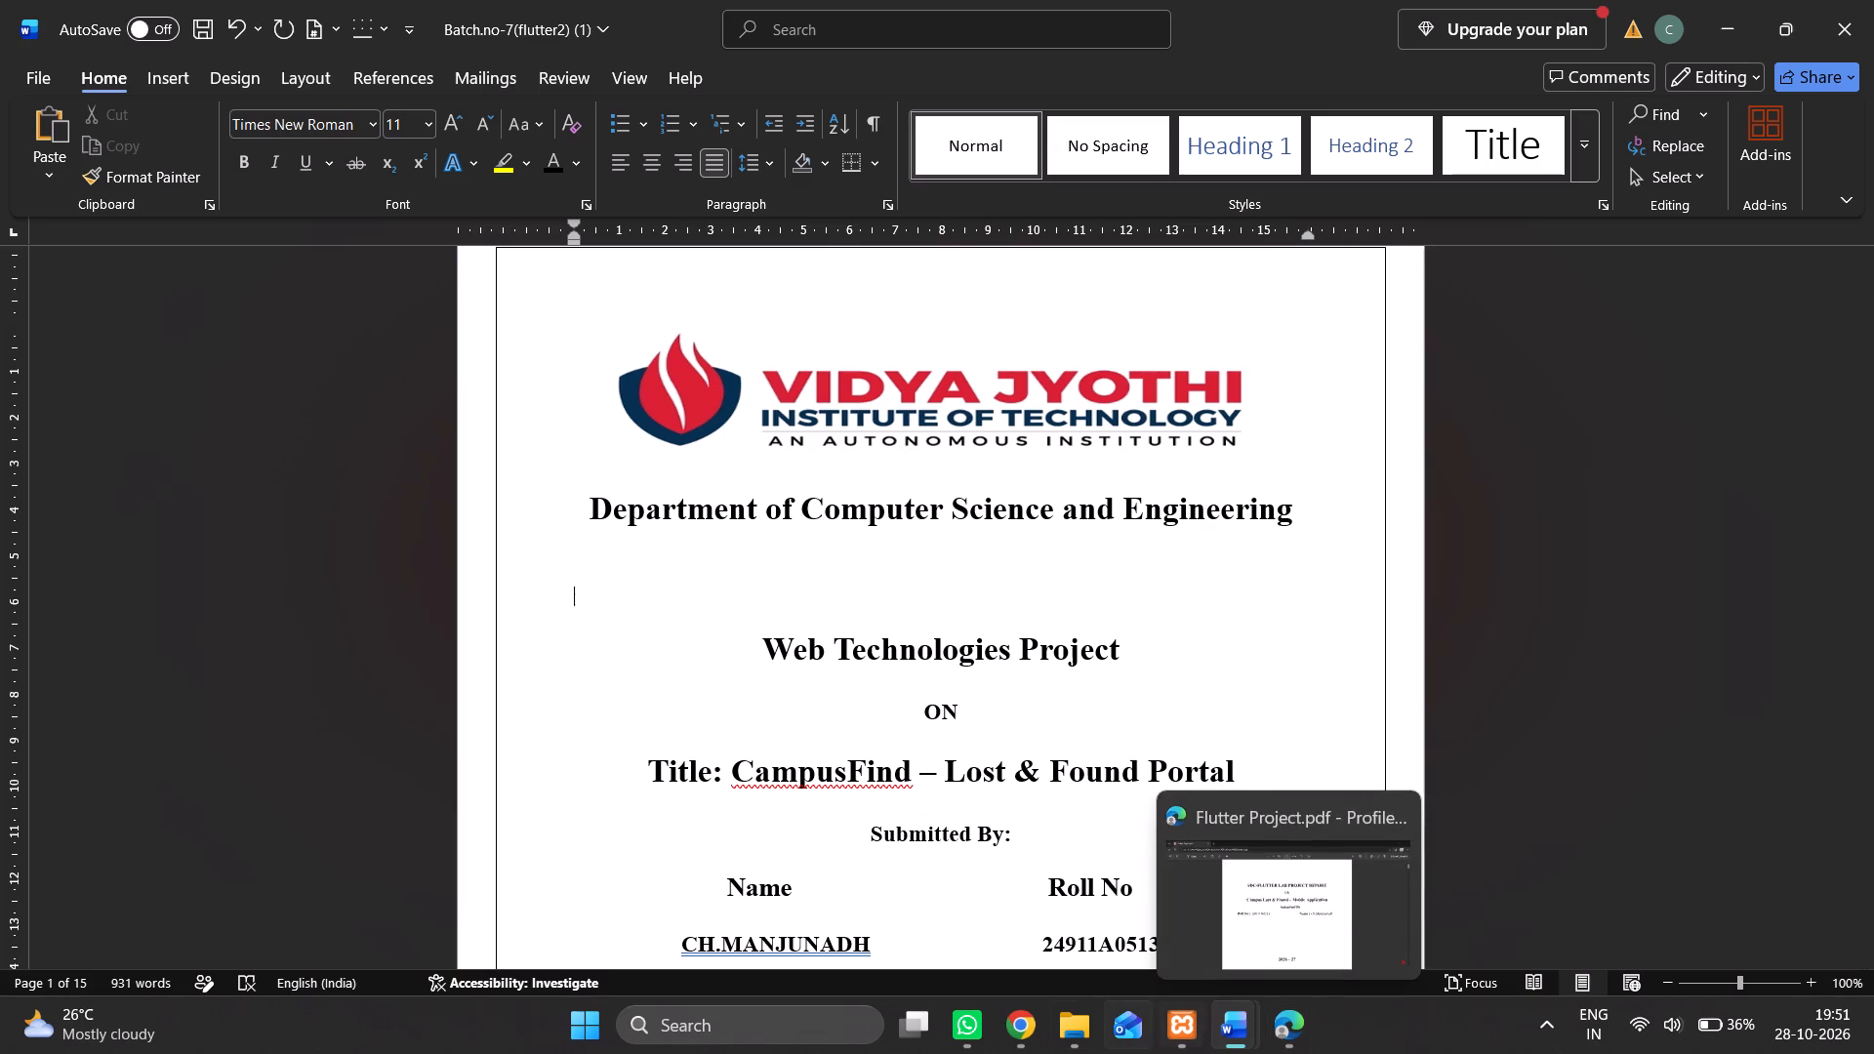
Copy the "III Year – I Sem (R22)" line from the Flutter Project Word document and paste it below the department line on the cover.
click(1082, 1033)
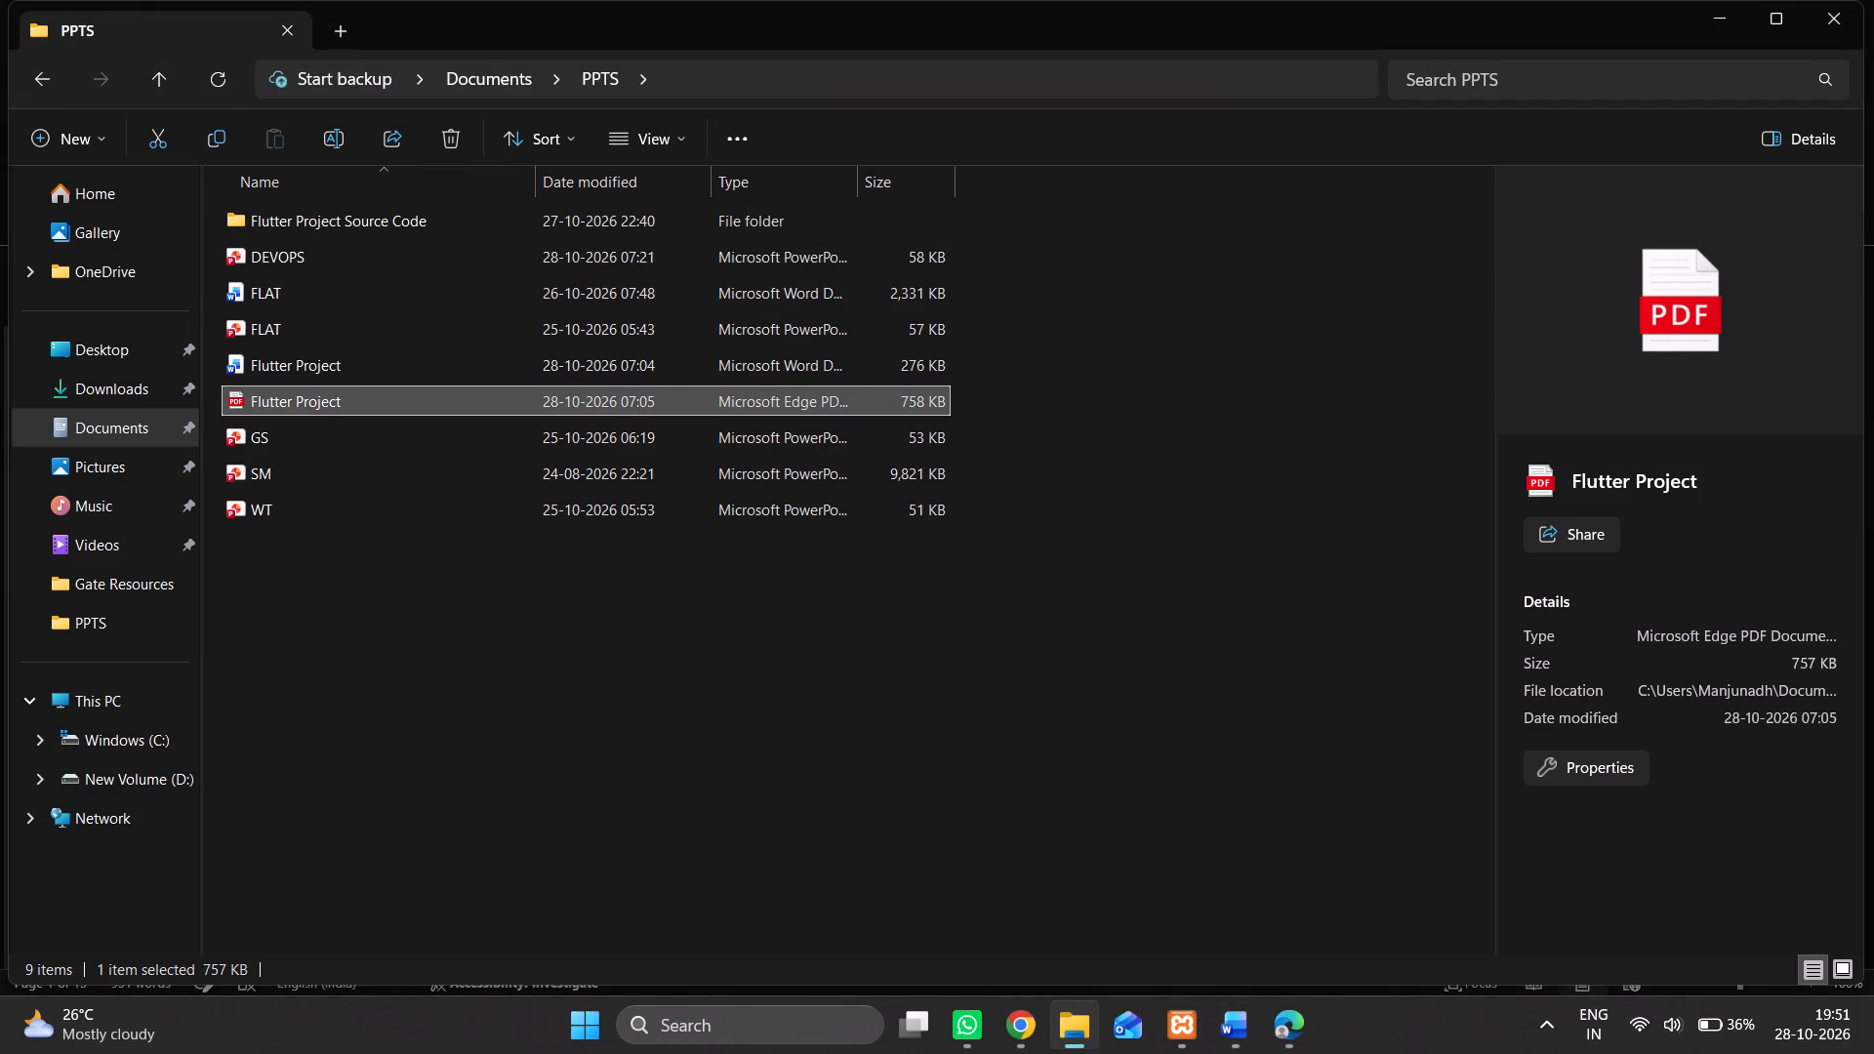
double_click(305, 368)
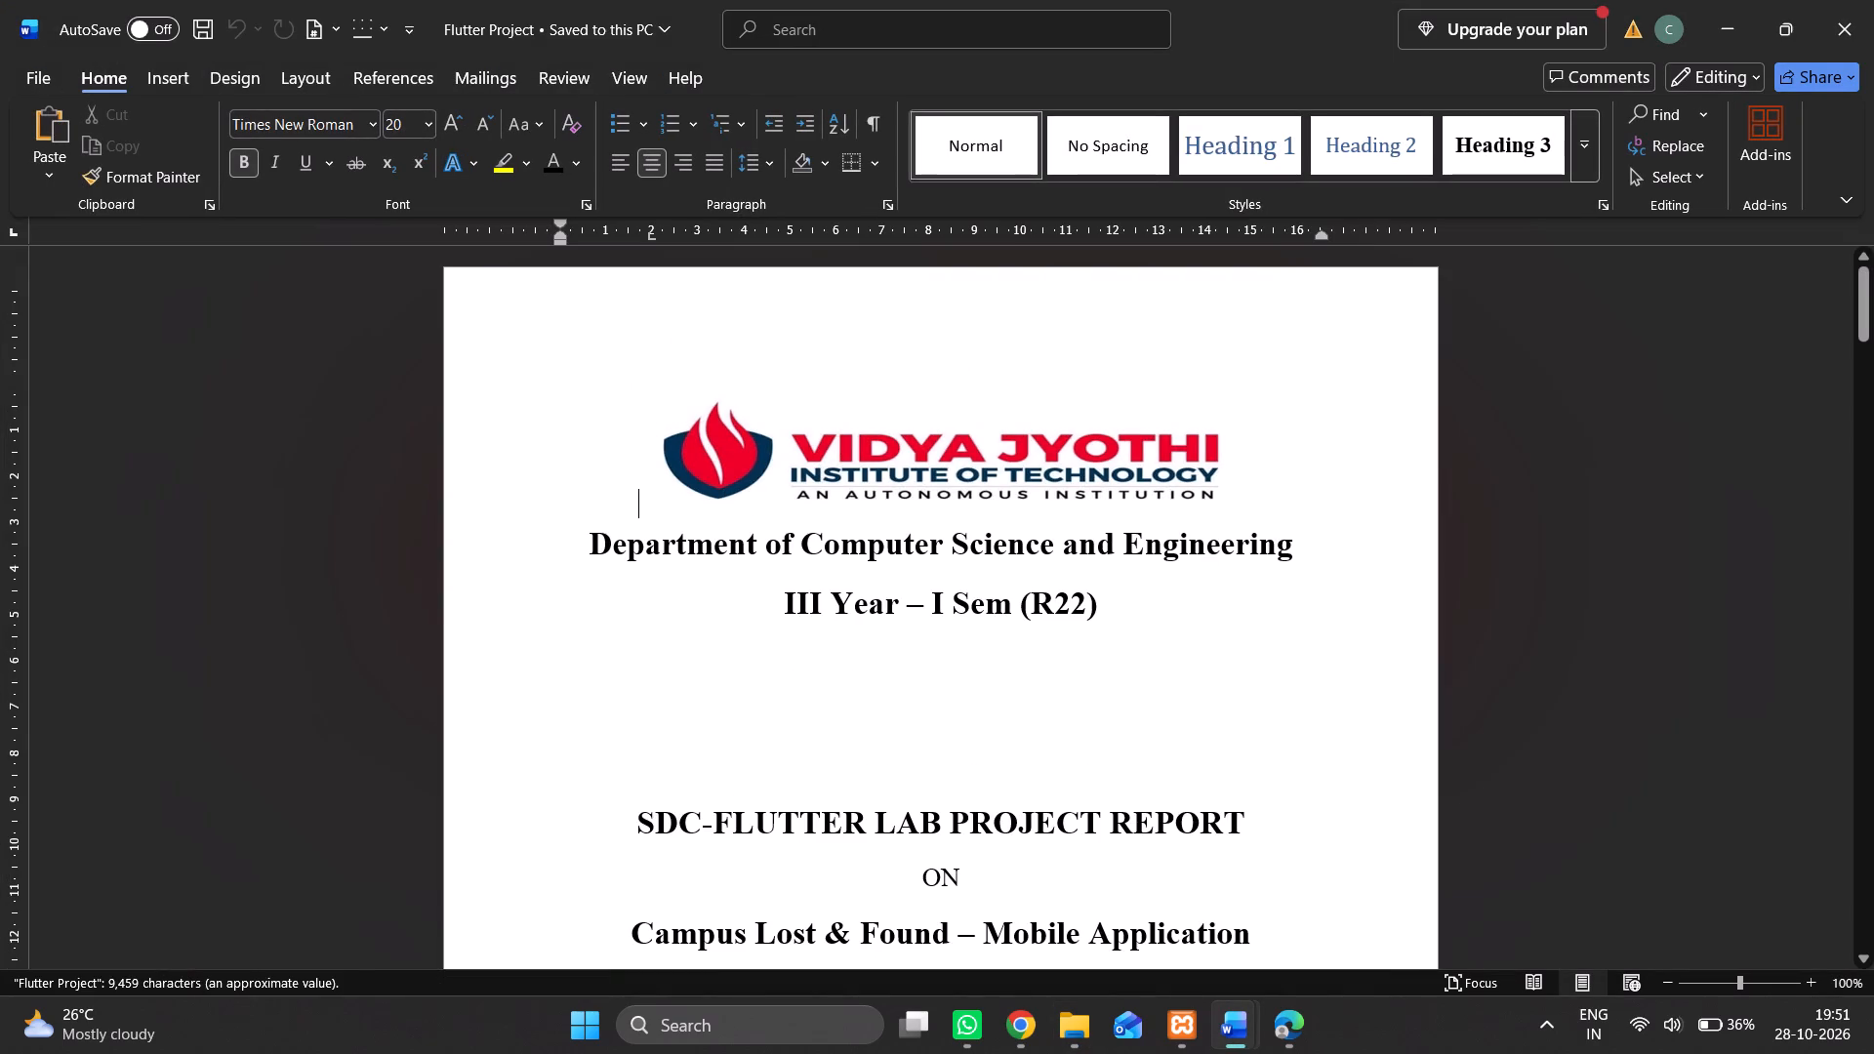
drag(1107, 599, 774, 595)
key(ctrl+c)
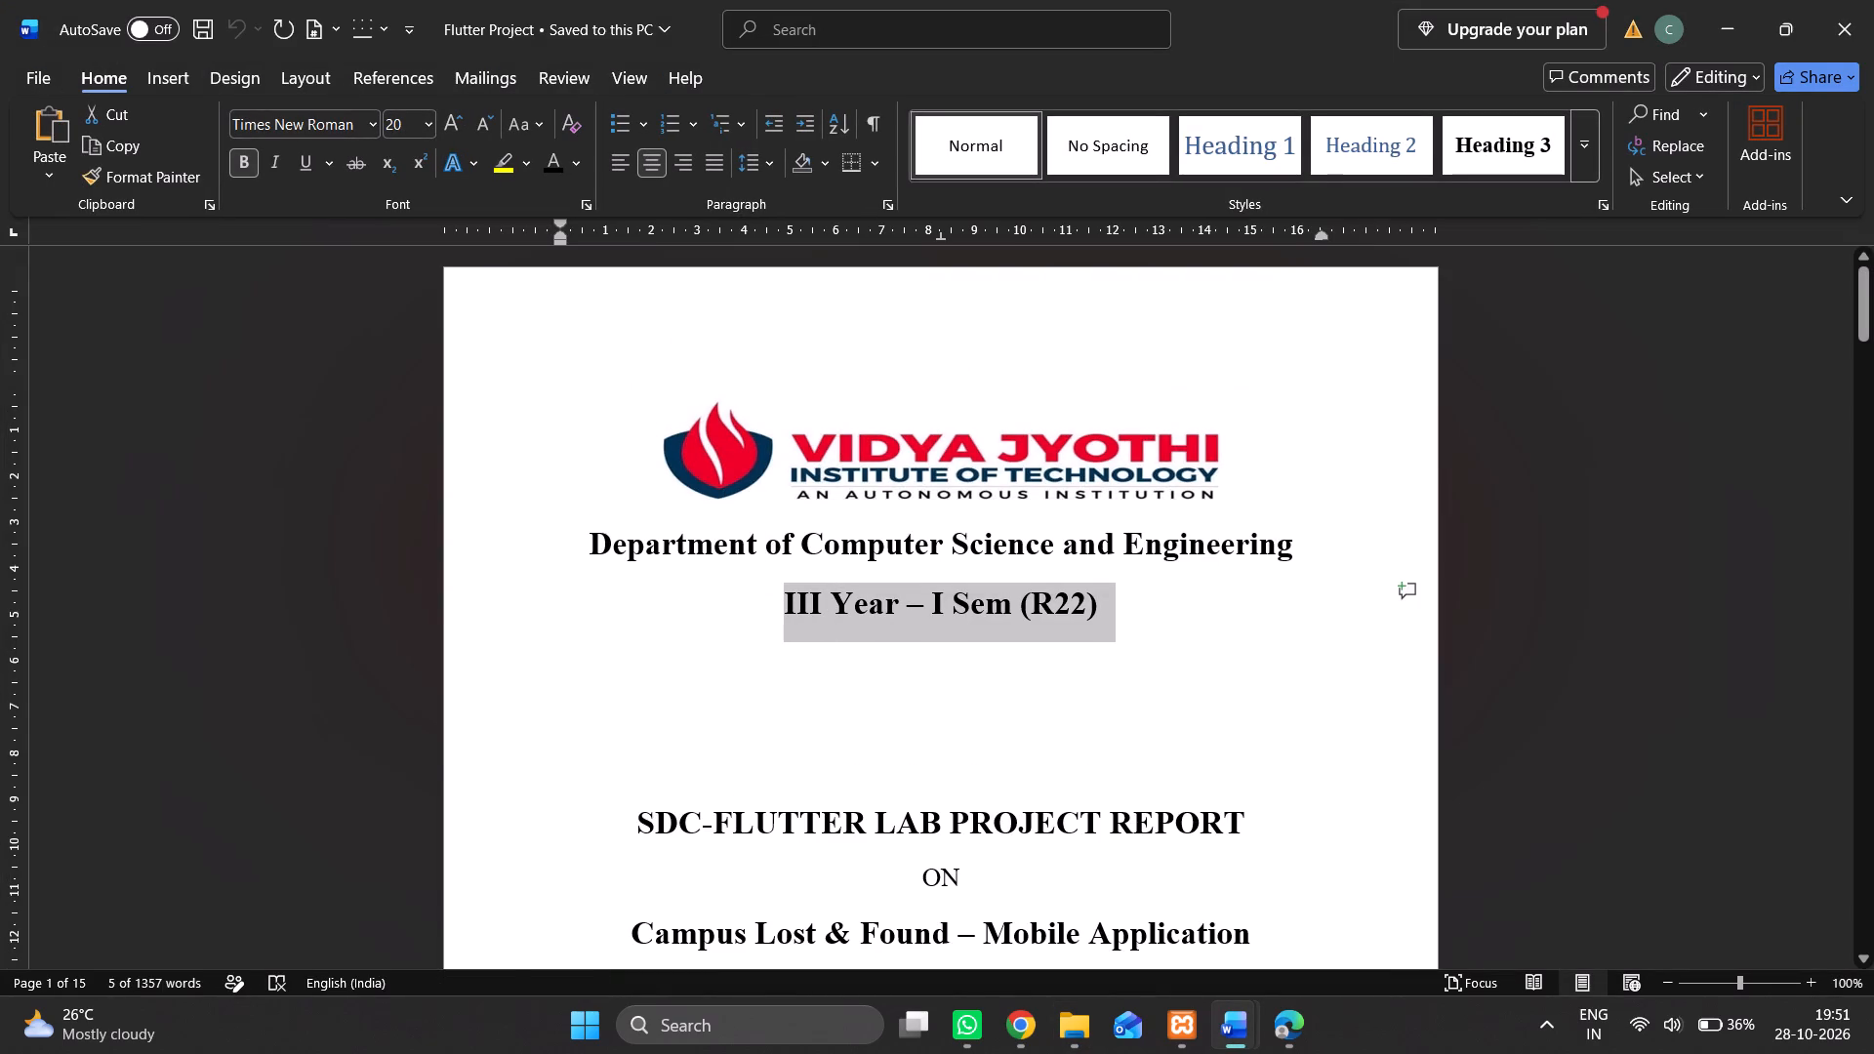
key(alt+Tab)
click(860, 552)
click(1324, 509)
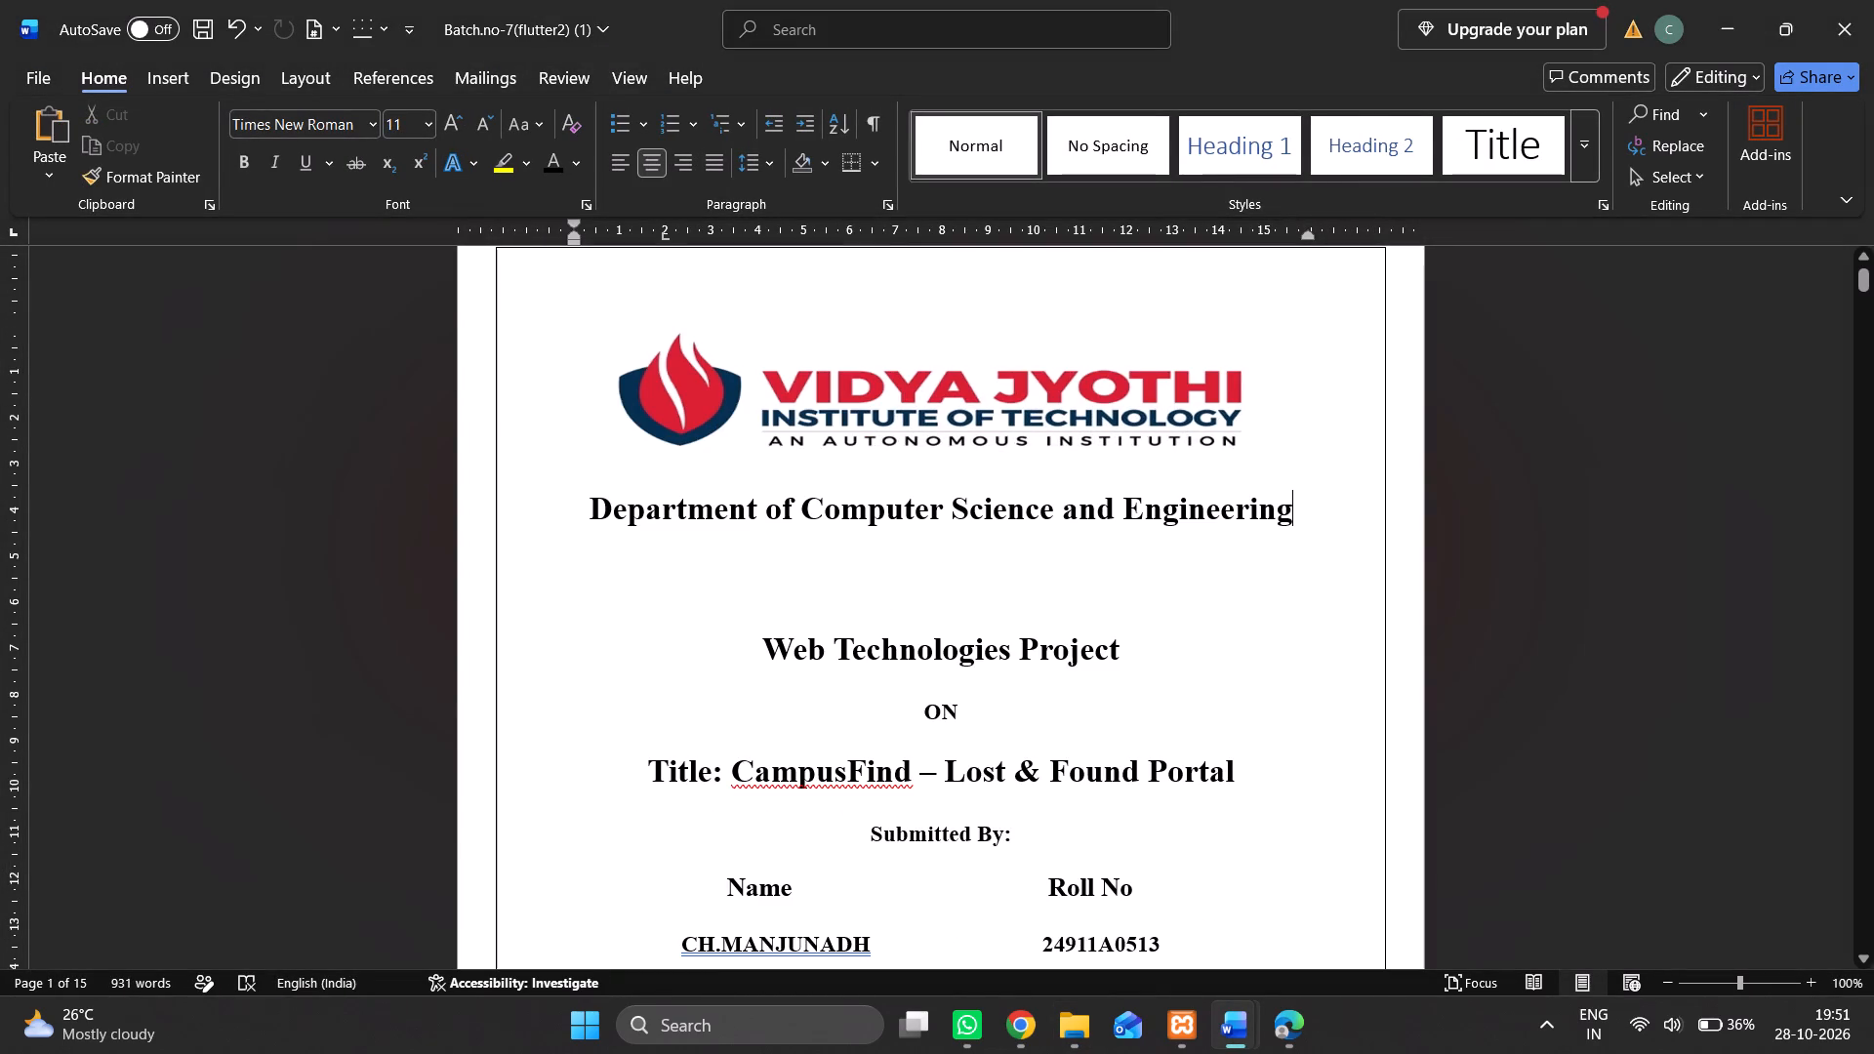
key(Return)
key(ctrl+v)
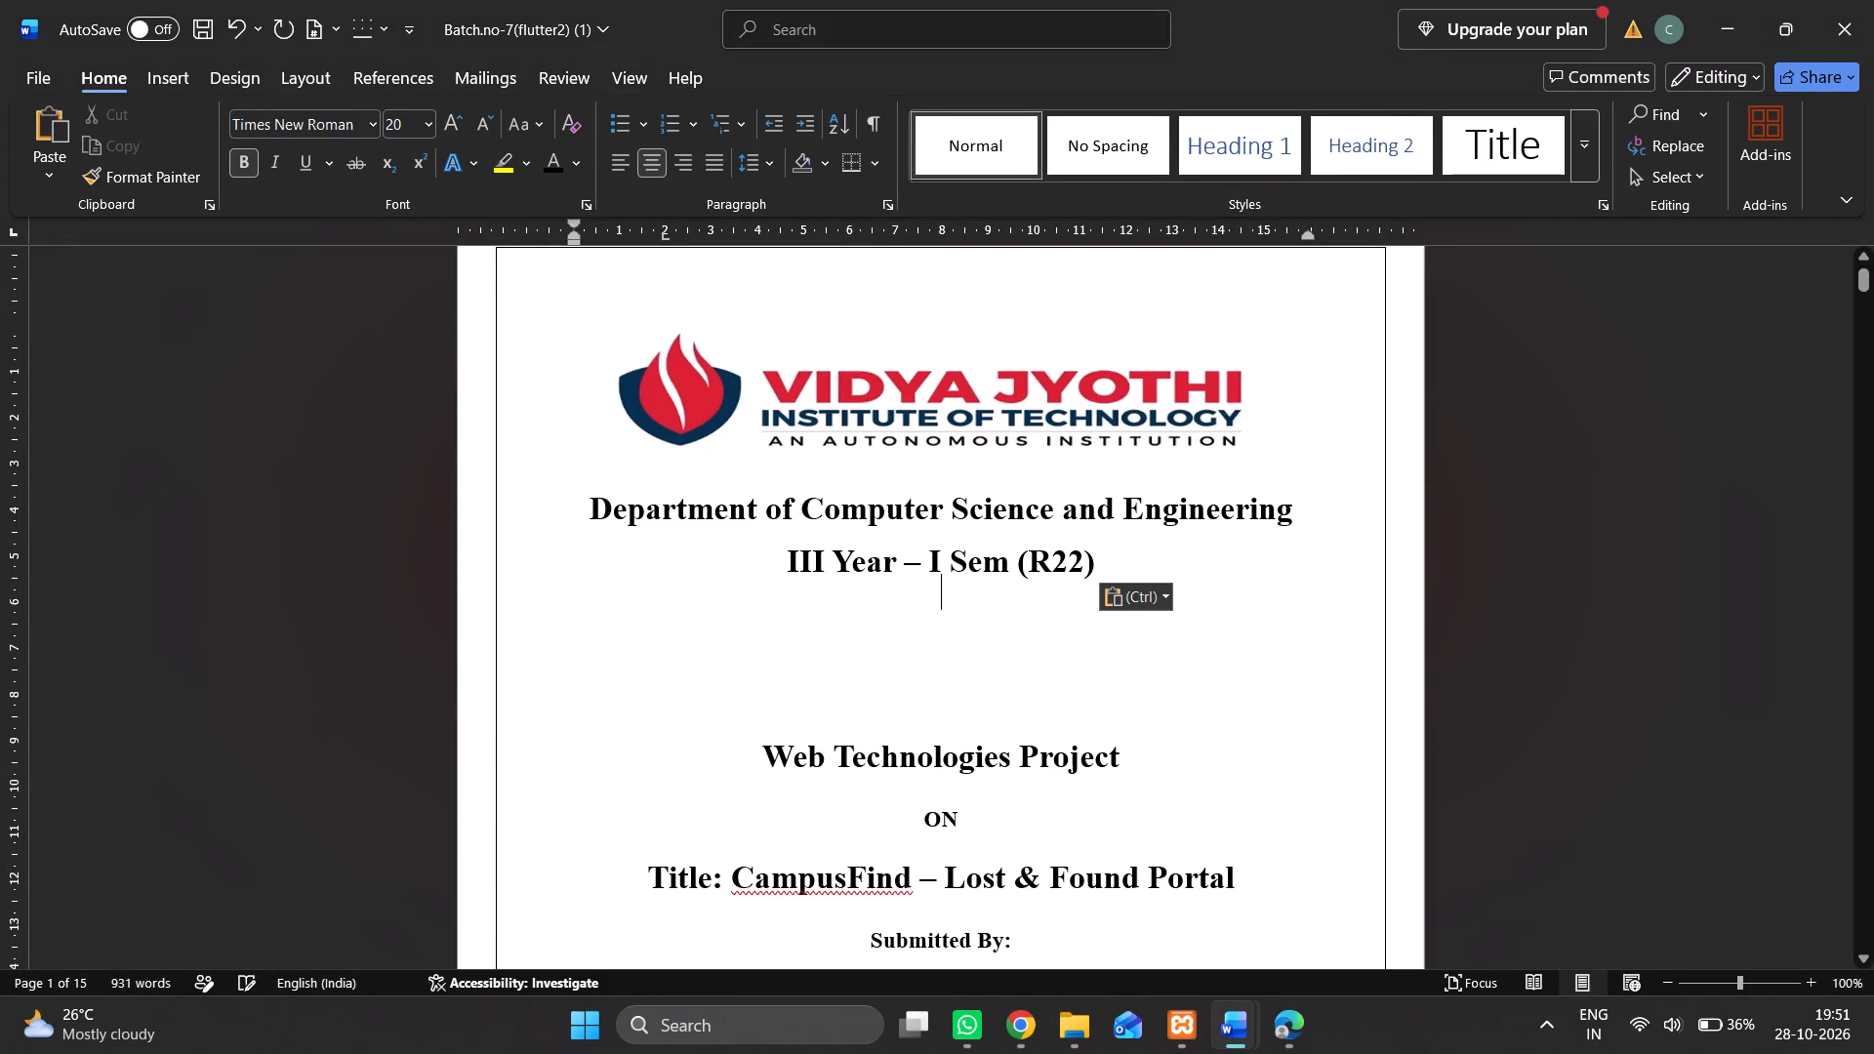
Reduce the gap between "III Year – I Sem (R22)" and "Web Technologies Project" to a single empty line.
click(916, 676)
click(911, 702)
key(BackSpace)
key(BackSpace)
key(BackSpace)
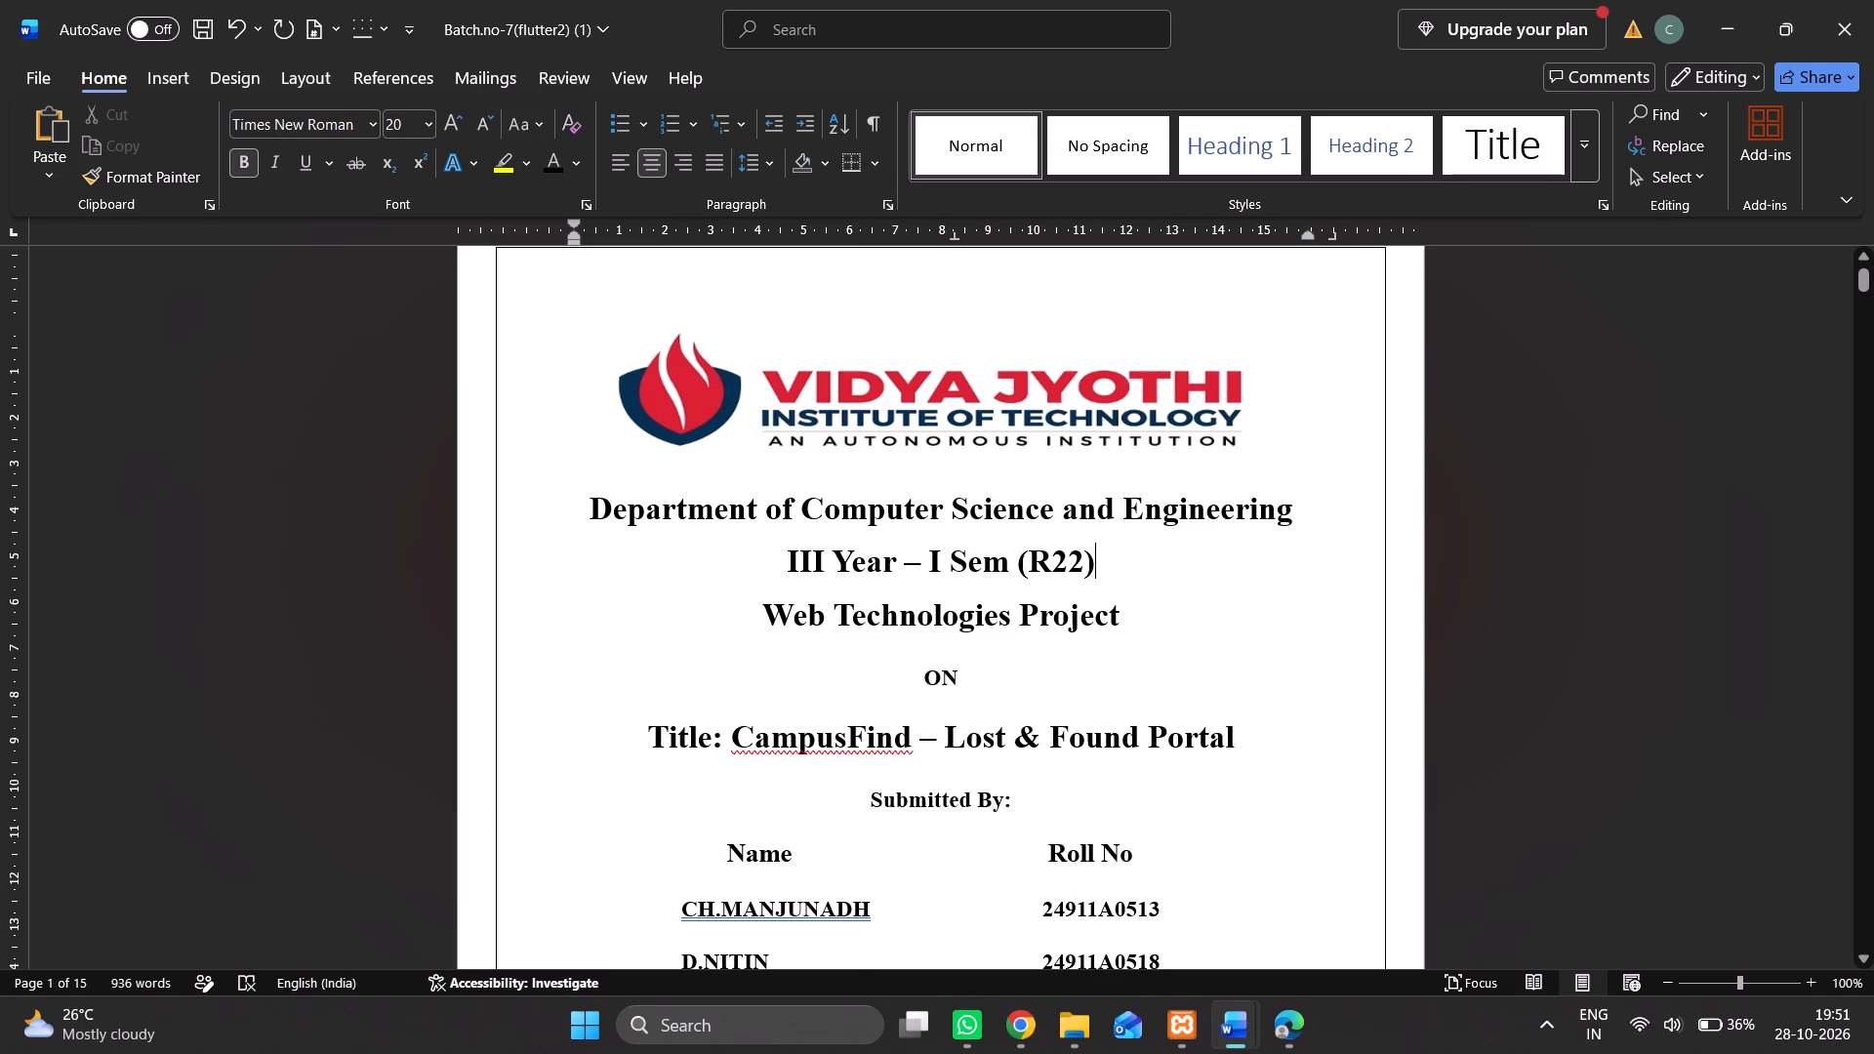
key(Return)
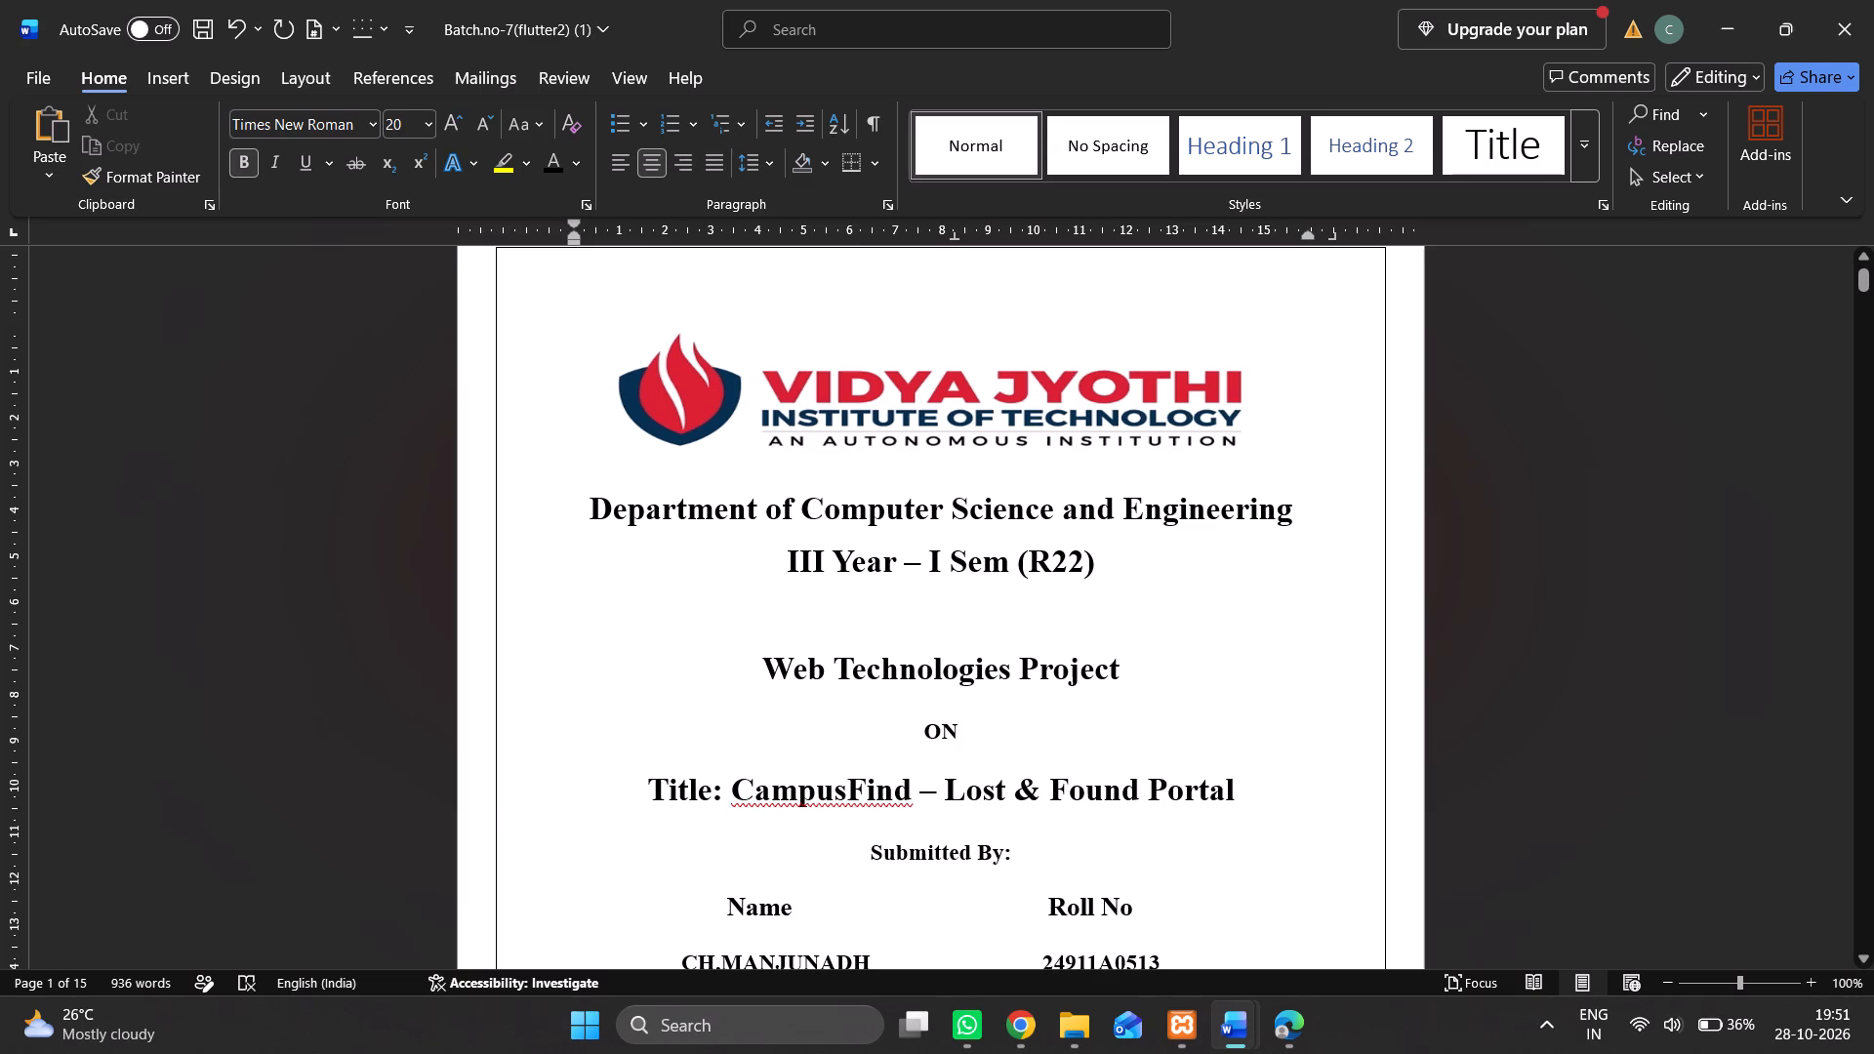
Delete one empty line above "Under the guidance of" so the guide's name fits on the cover page.
click(1691, 551)
scroll(1535, 930, up, 8)
scroll(1529, 894, down, 13)
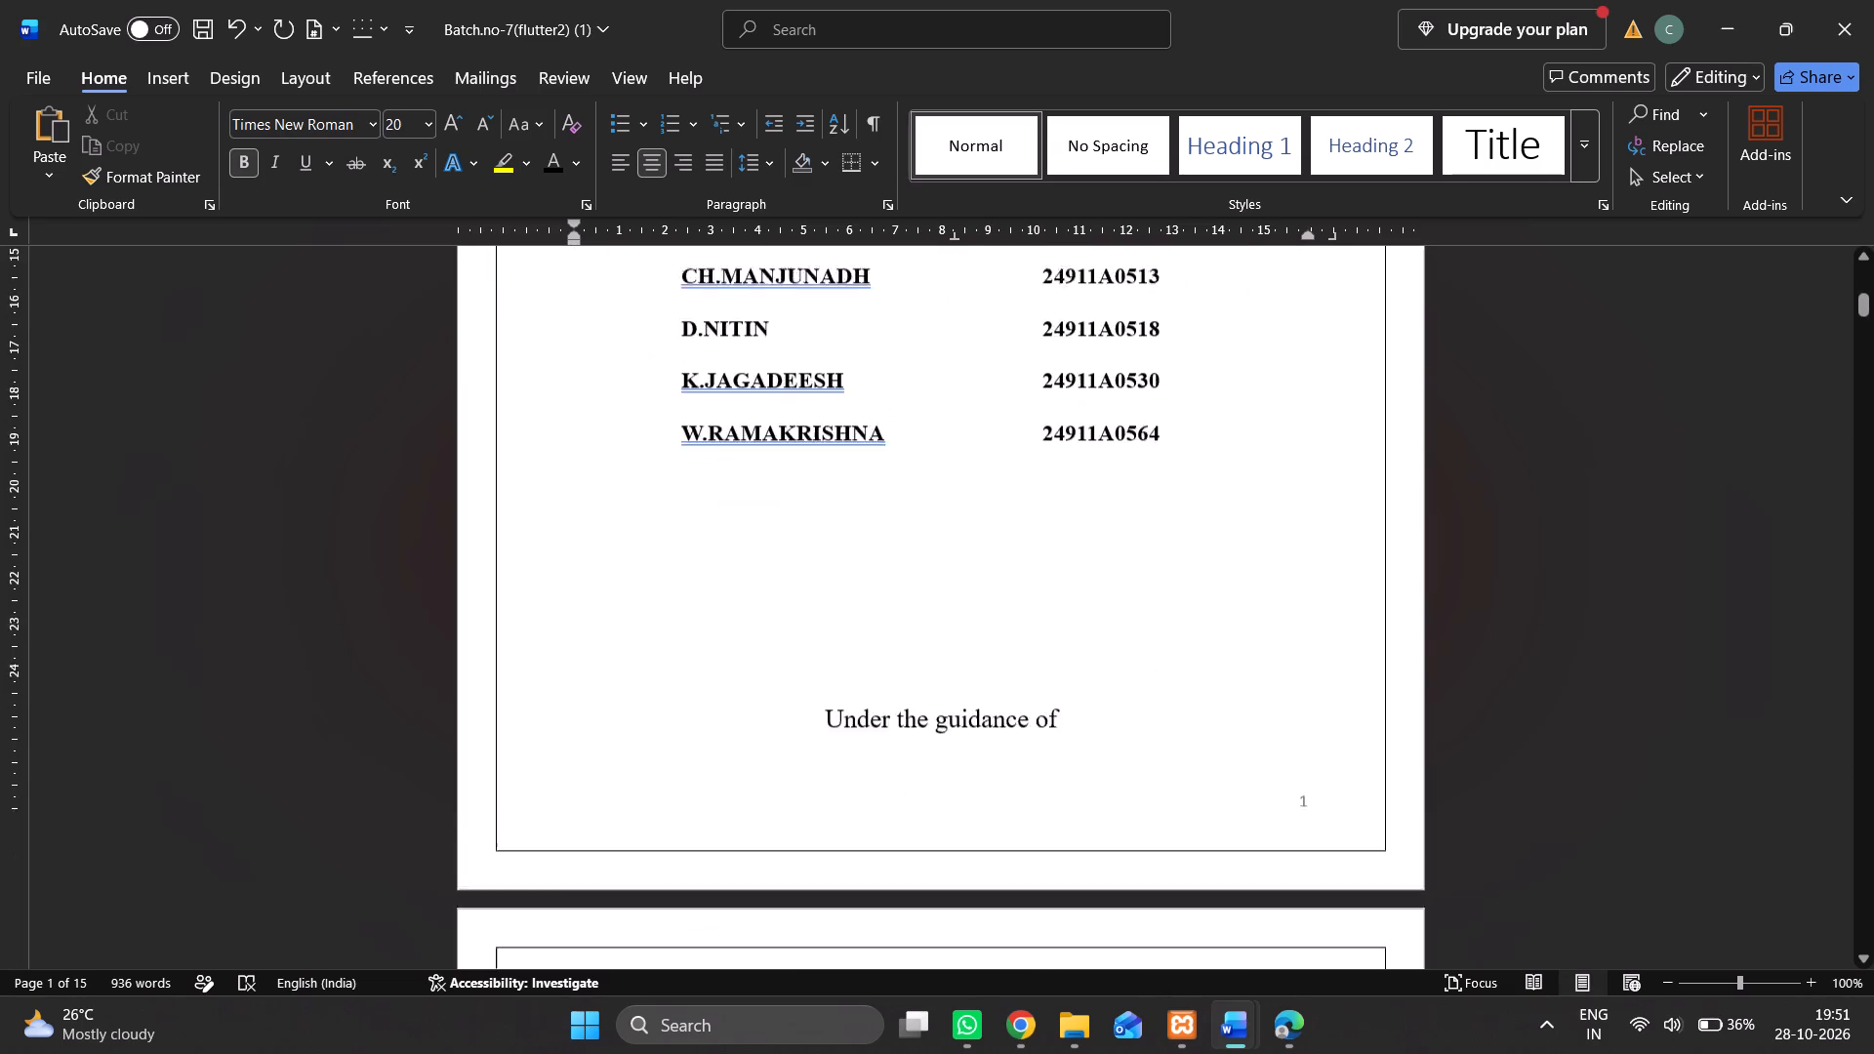
scroll(1519, 874, down, 2)
scroll(1448, 828, up, 5)
click(898, 817)
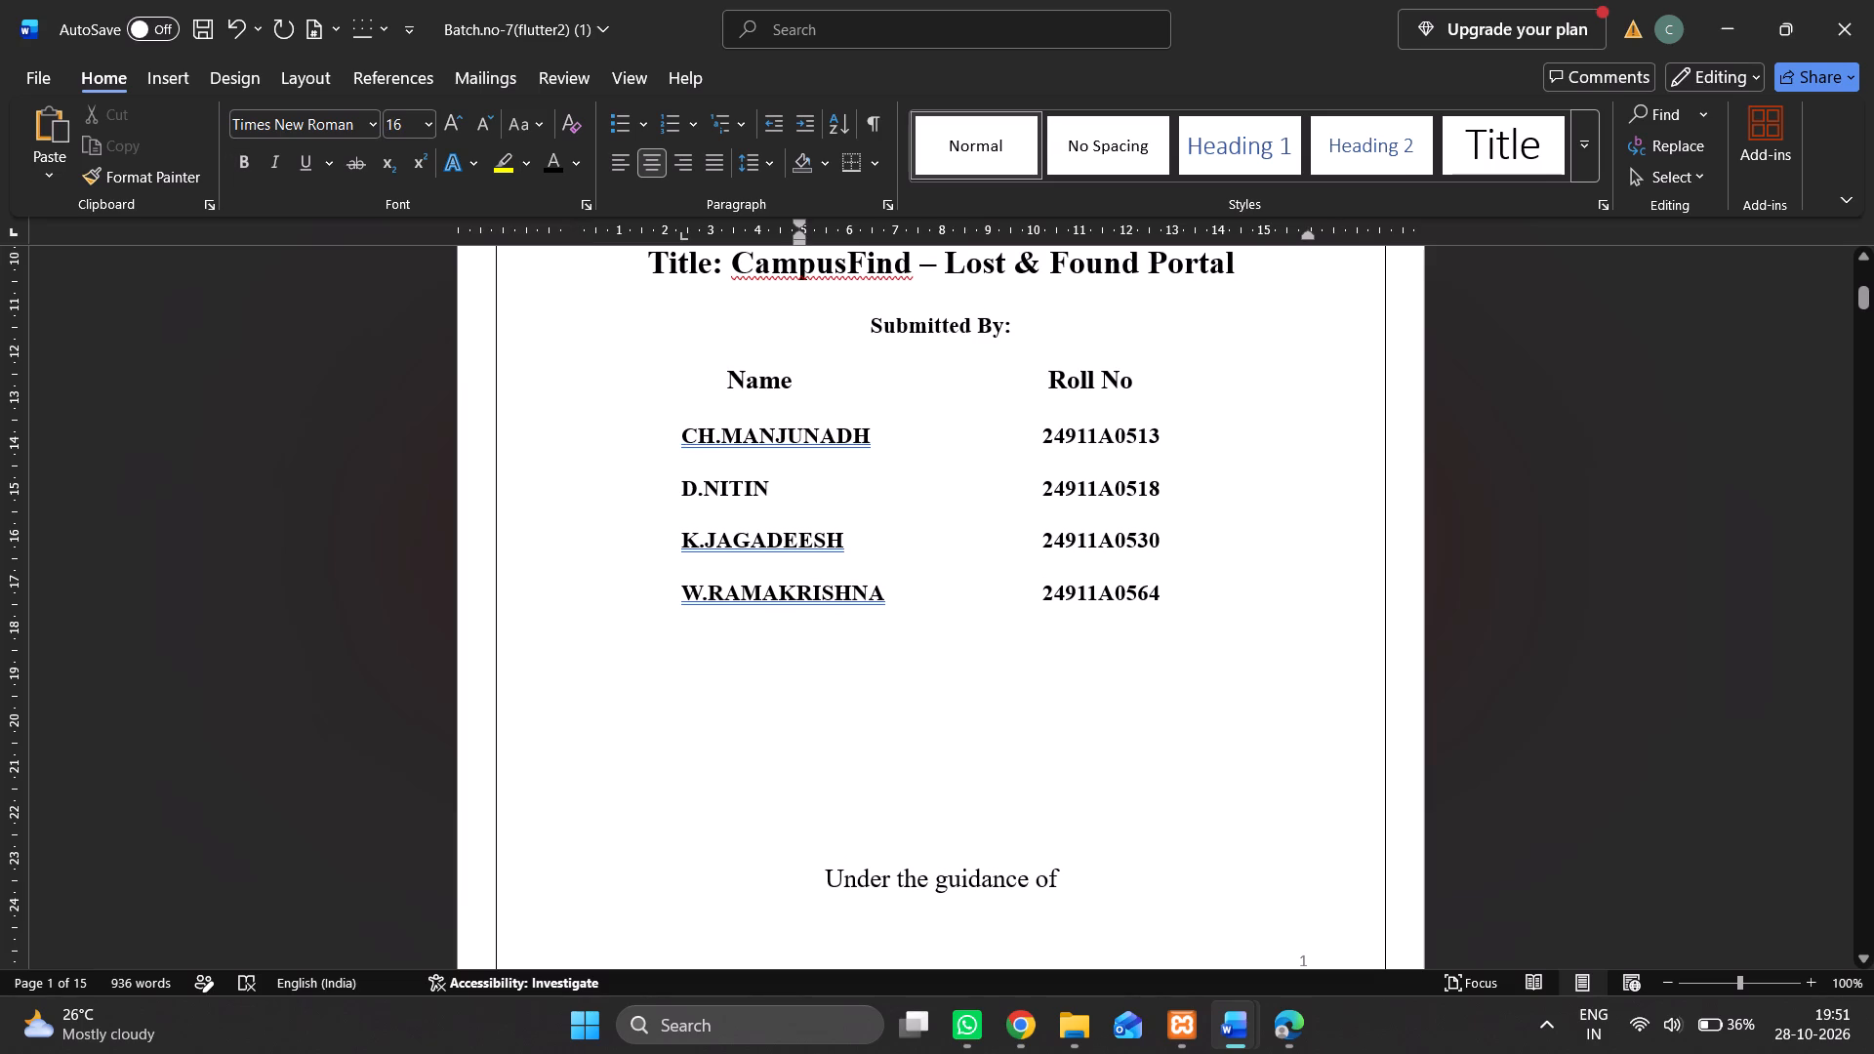
key(BackSpace)
scroll(1607, 604, down, 6)
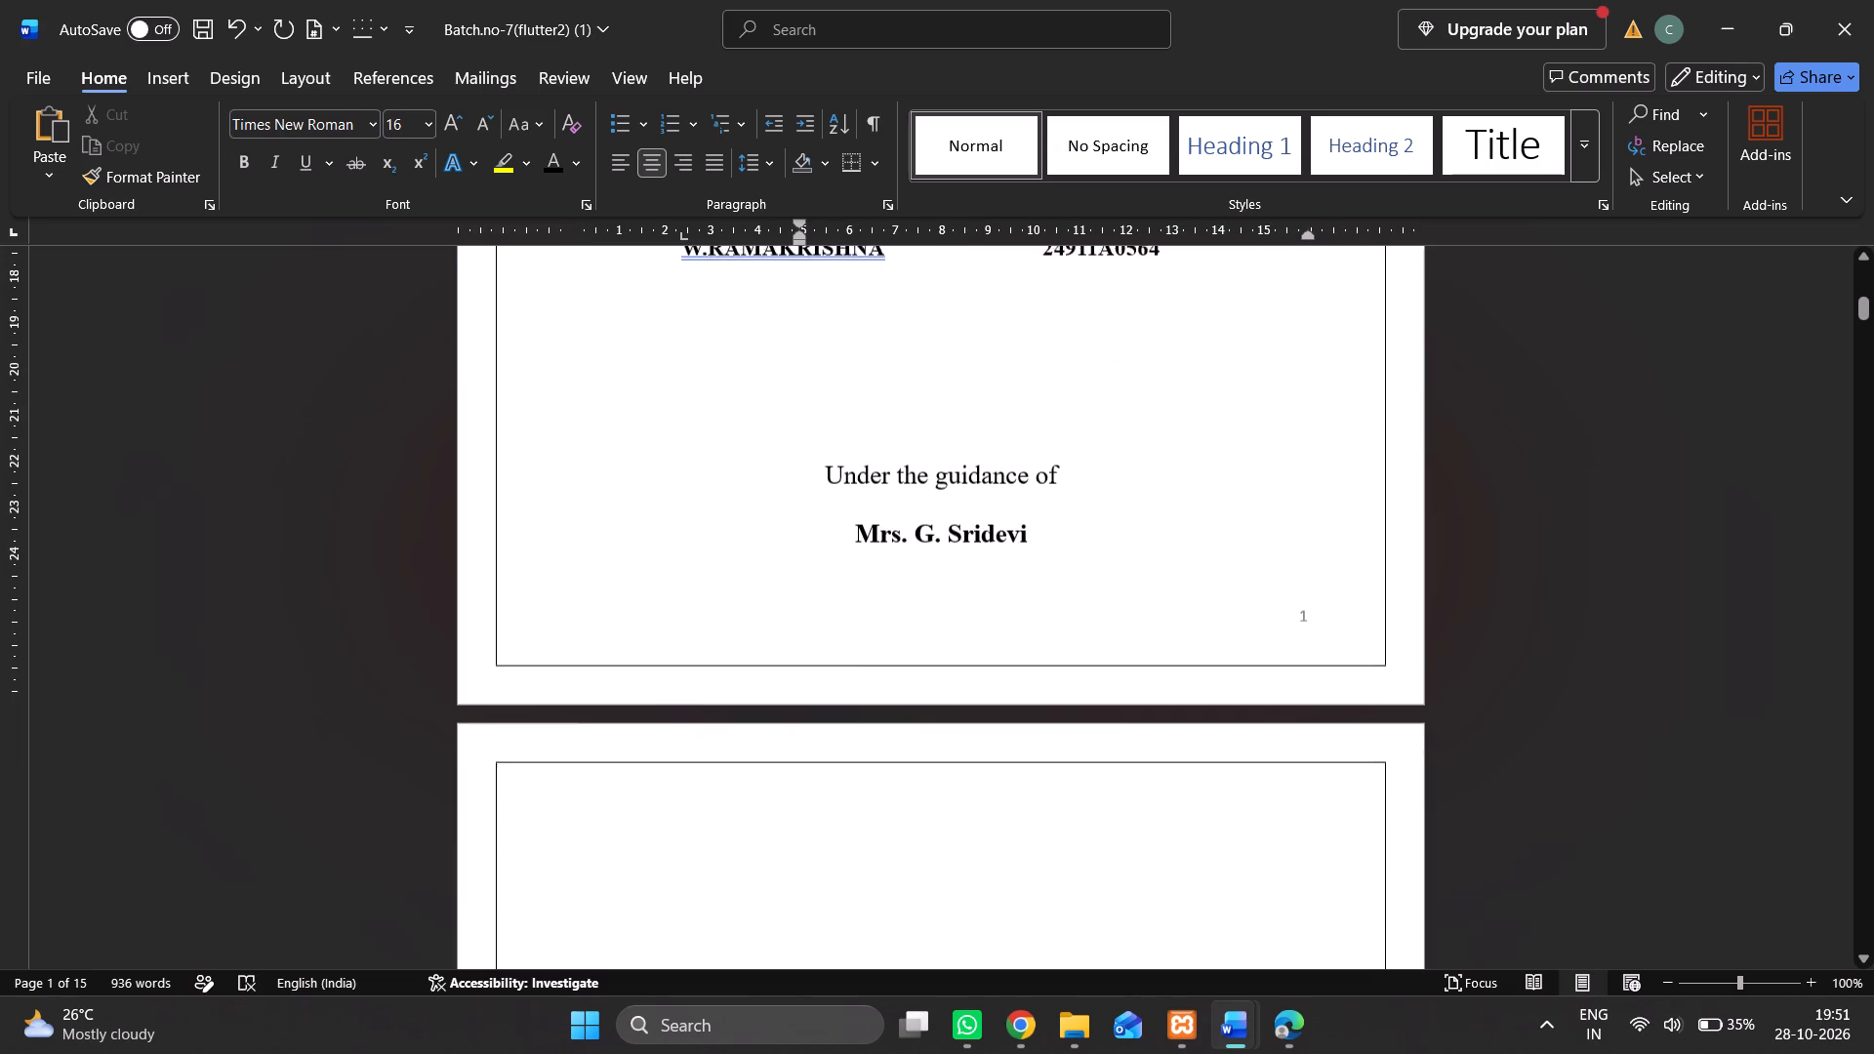
scroll(1587, 614, up, 12)
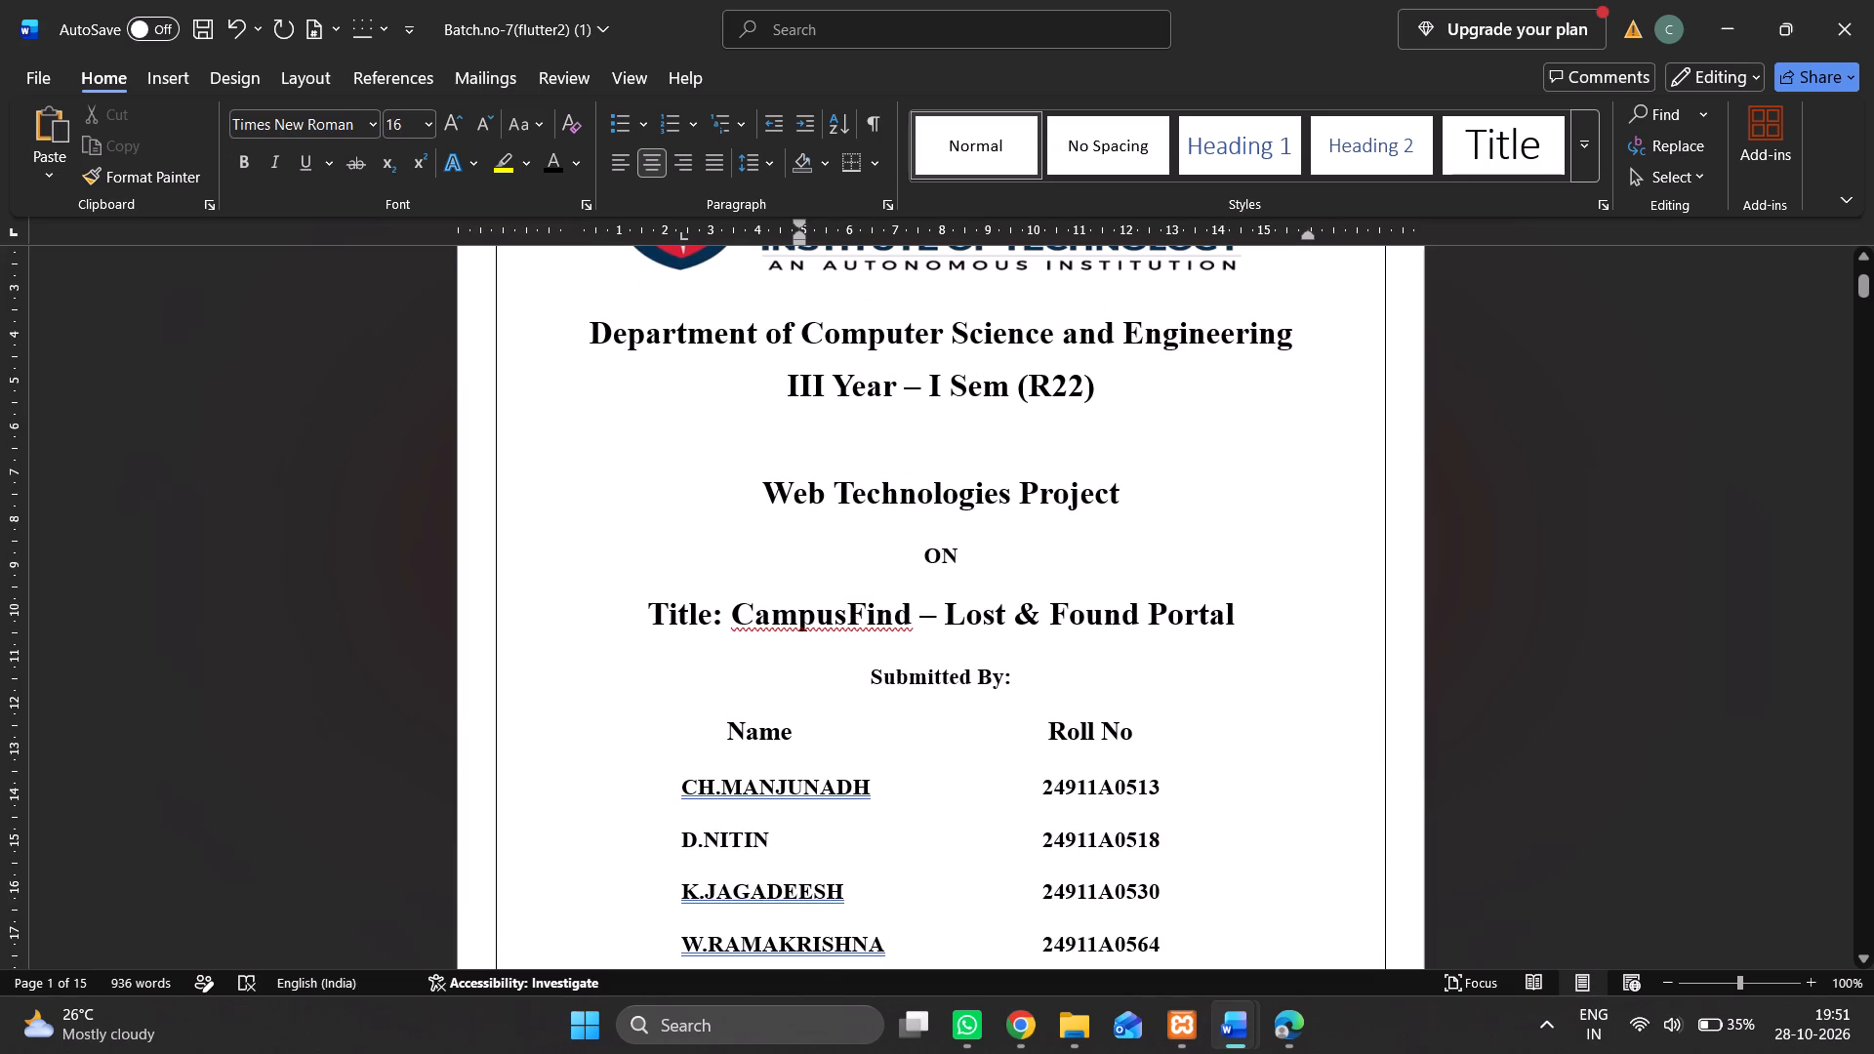
Remove the bold formatting from the four team members' names and roll numbers on the cover.
scroll(1180, 756, down, 2)
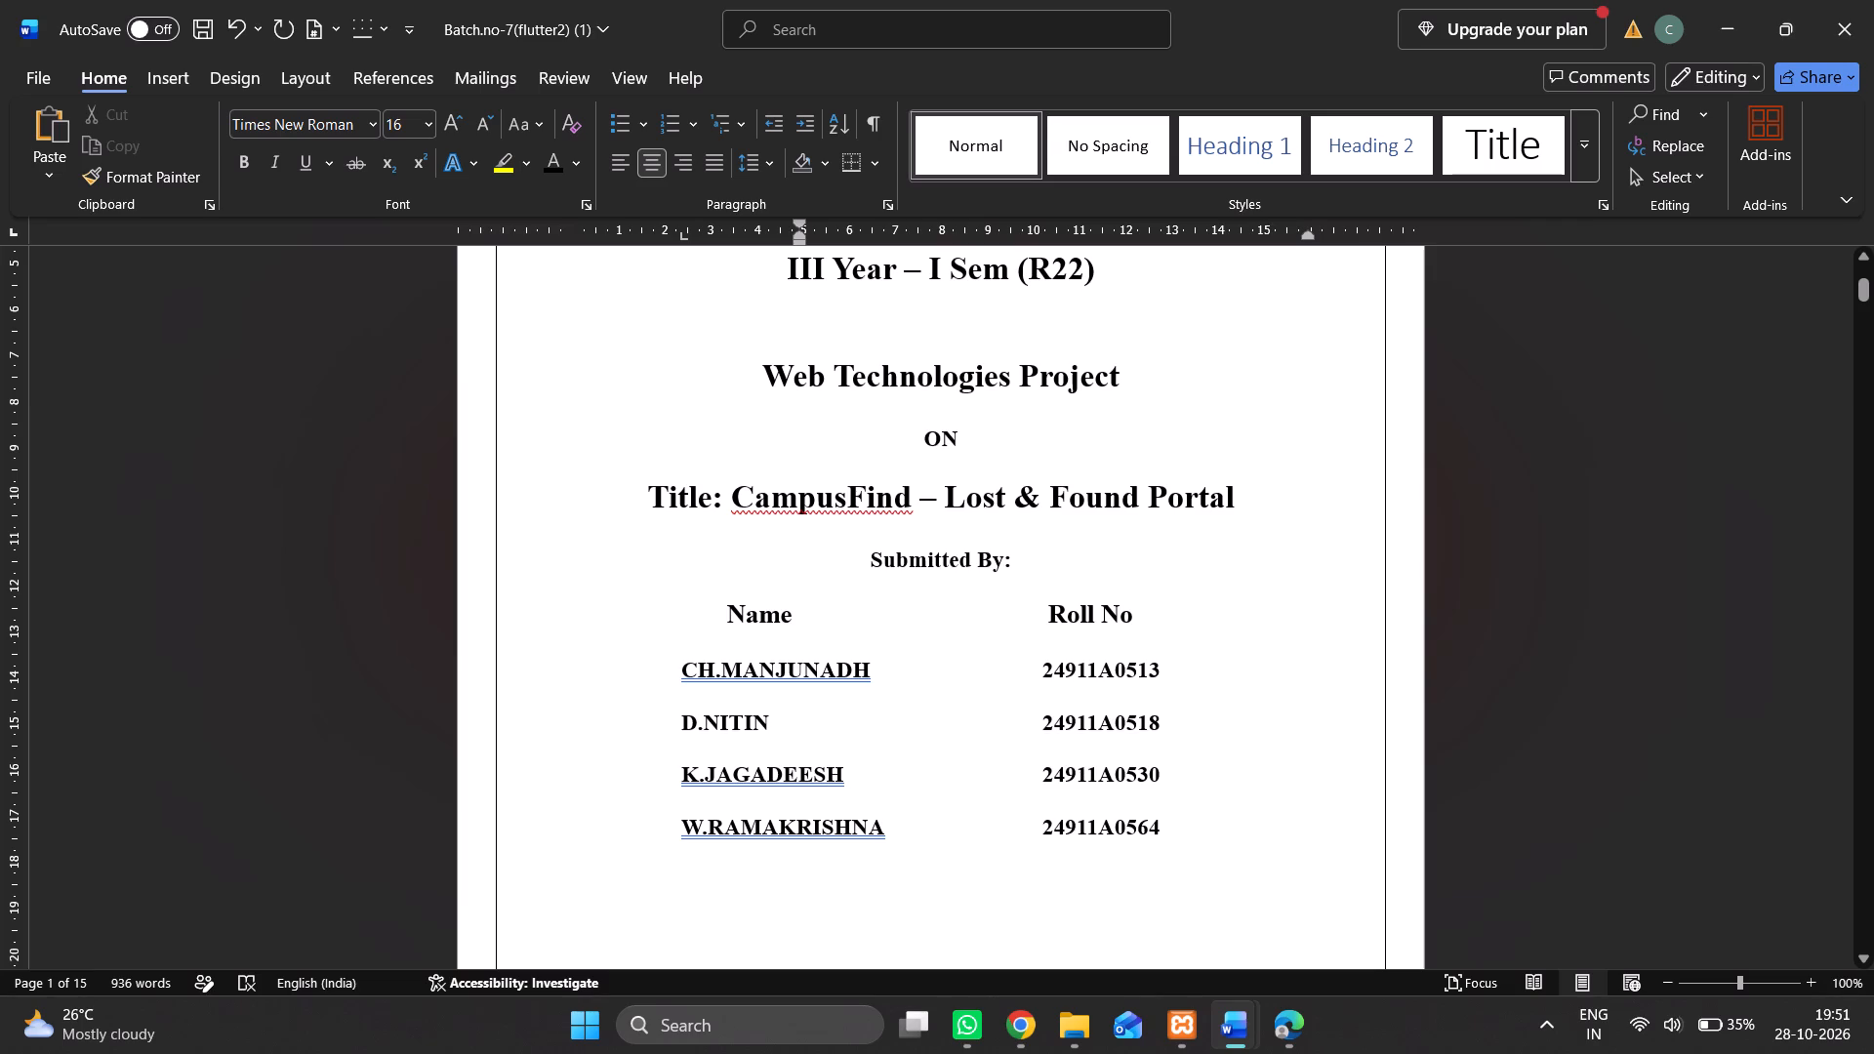
drag(1186, 843, 622, 666)
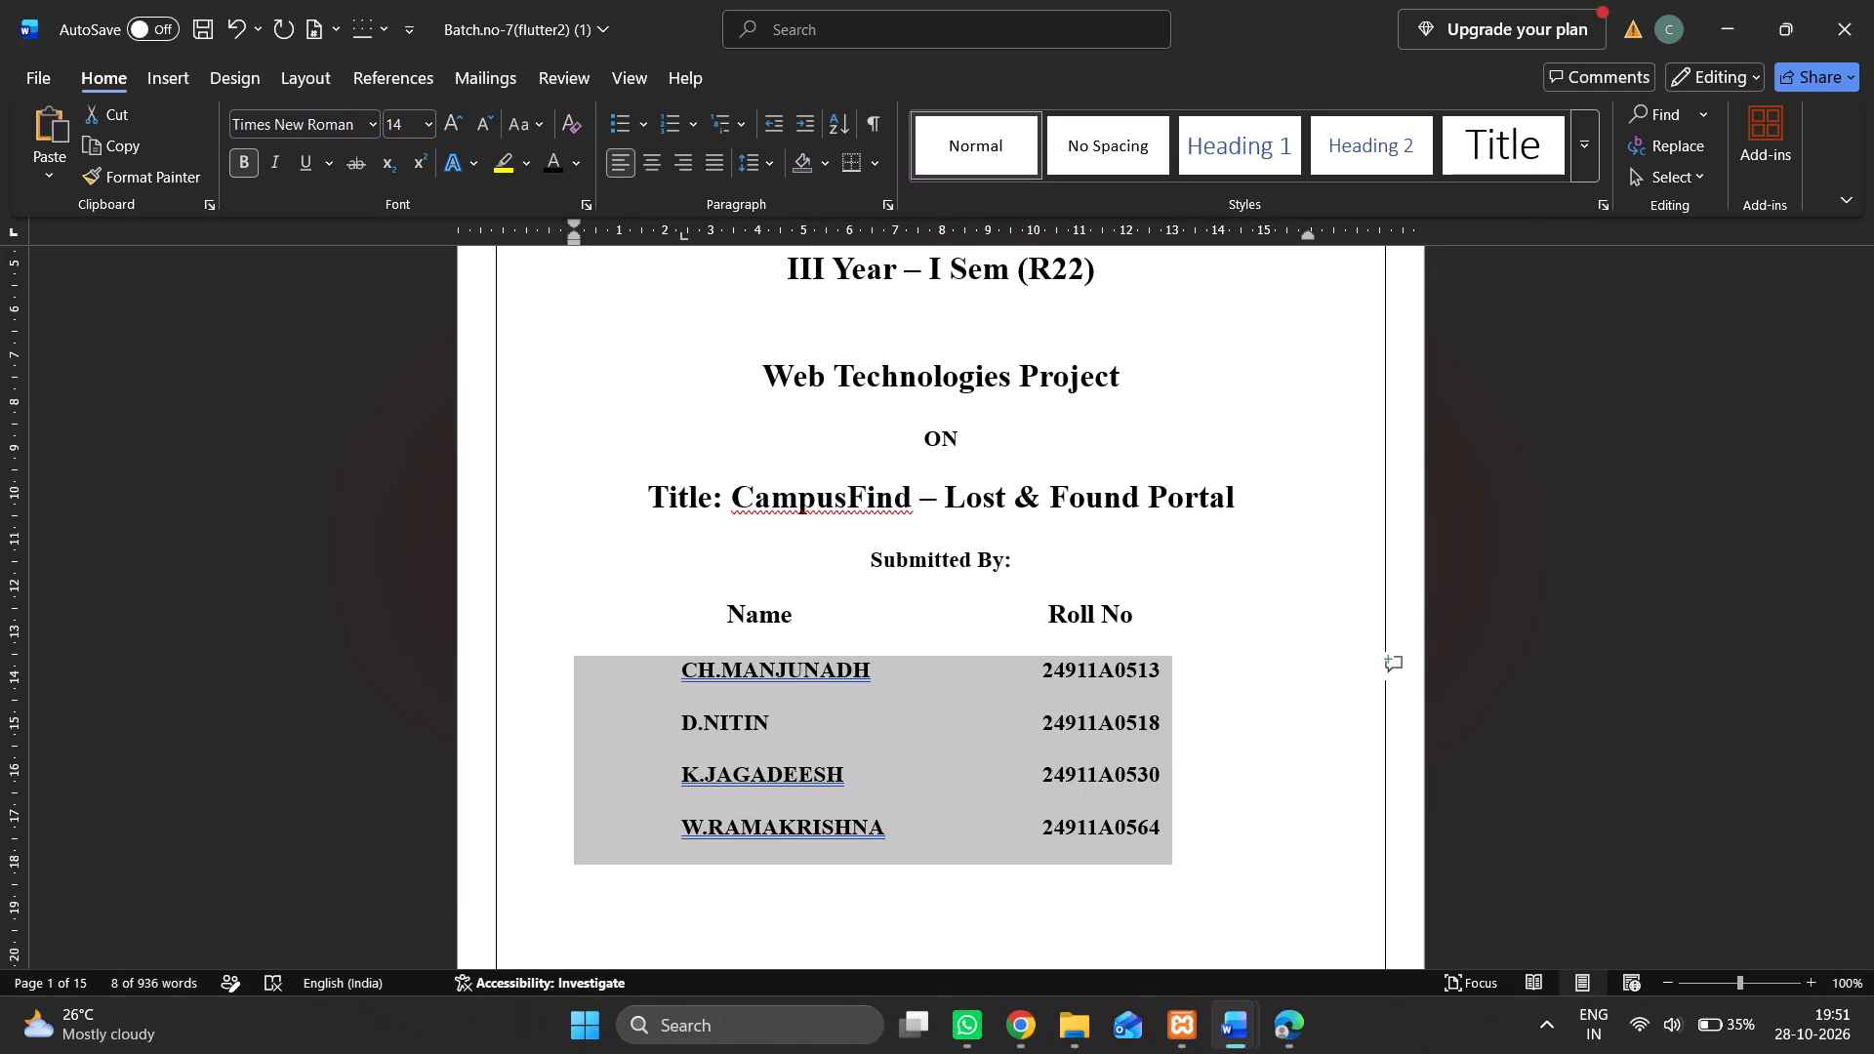
click(238, 171)
click(1151, 713)
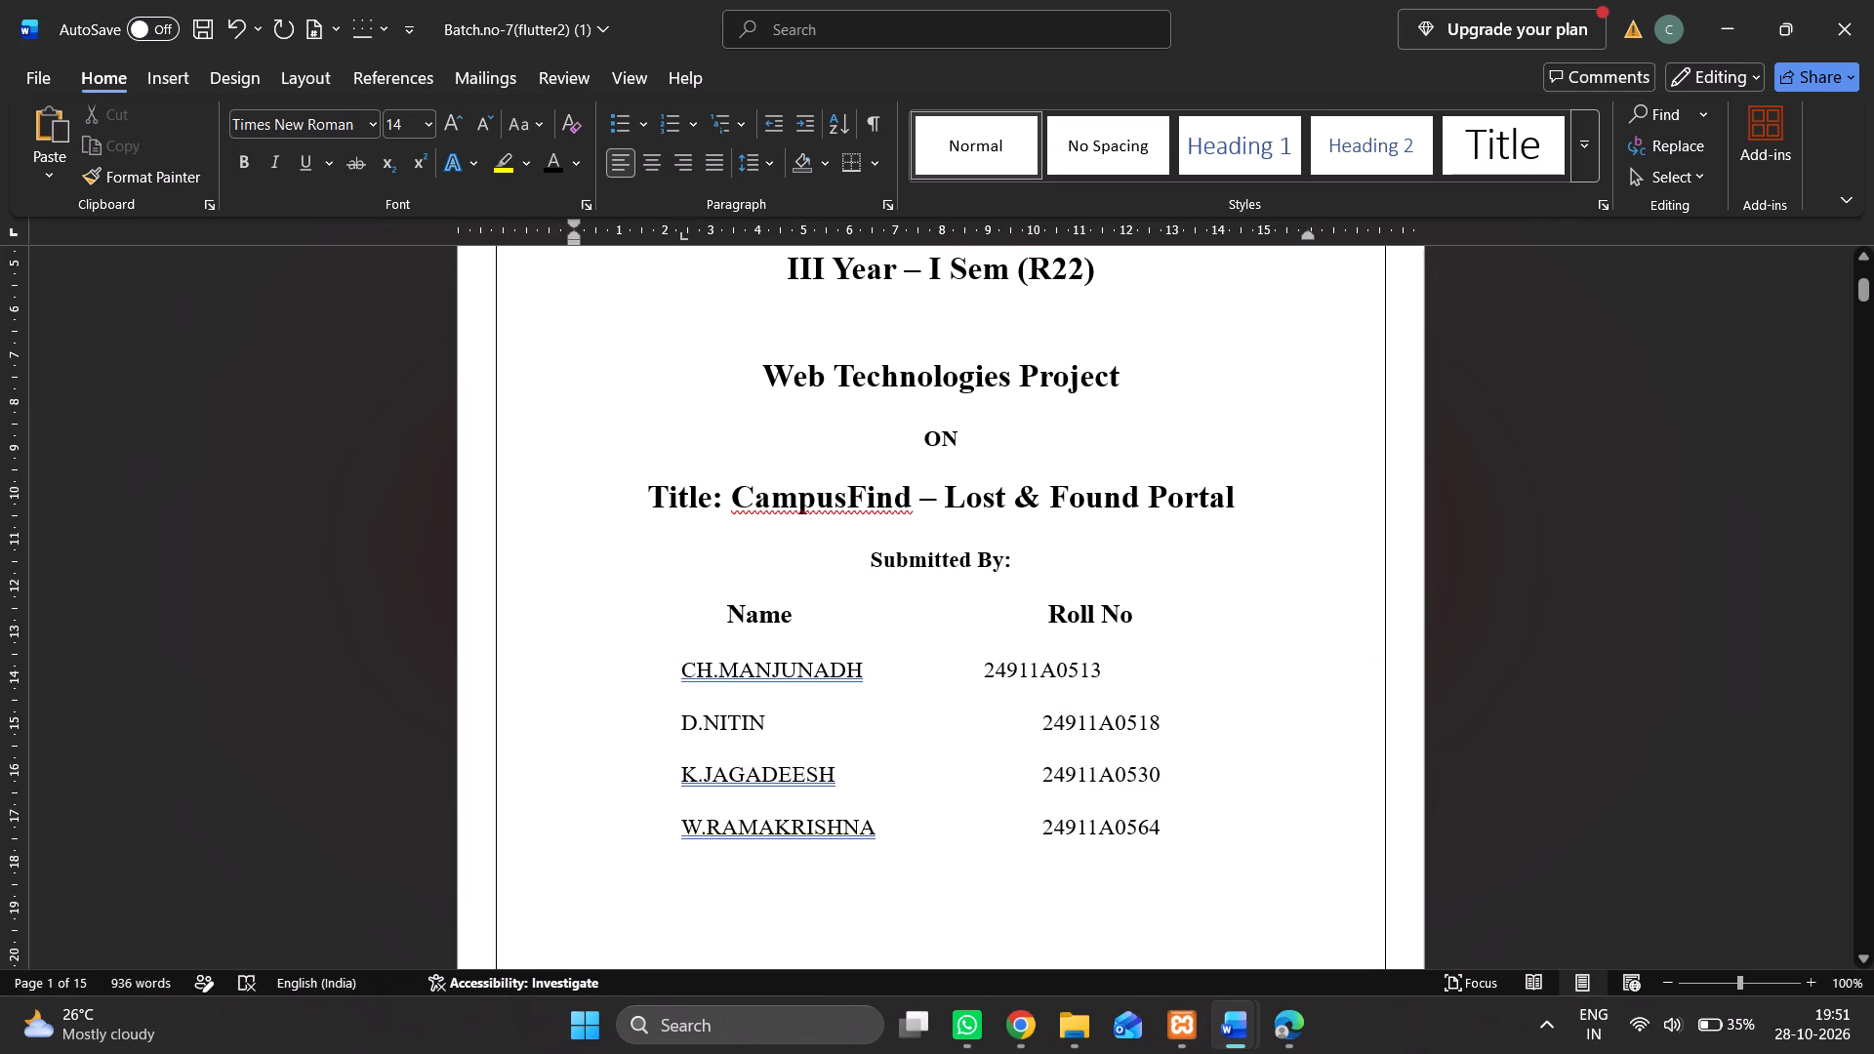
Insert a tab before the first team member's roll number to realign it with the roll numbers below.
click(988, 674)
key(Tab)
Delete the empty lines above the "ABSTRACT:" heading so it starts at the top of the second page.
click(1660, 594)
scroll(1506, 699, up, 4)
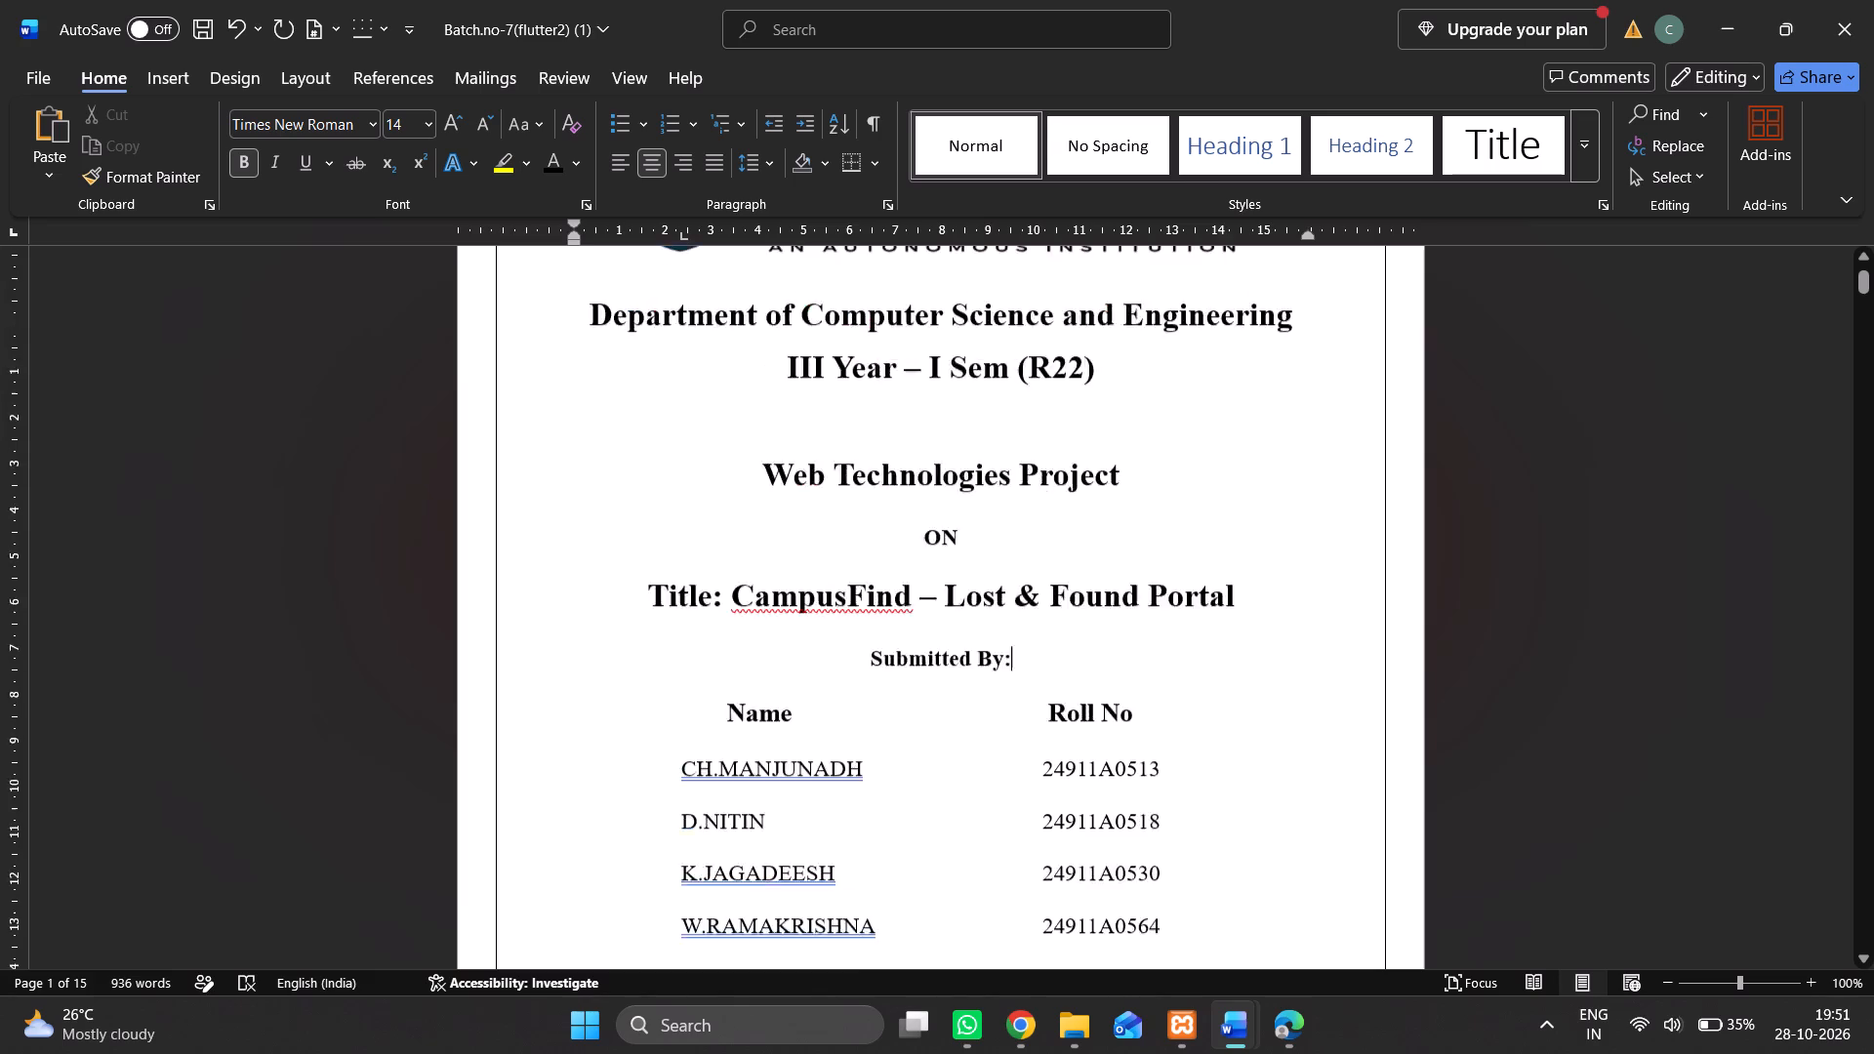
scroll(1504, 699, up, 4)
scroll(1504, 699, down, 7)
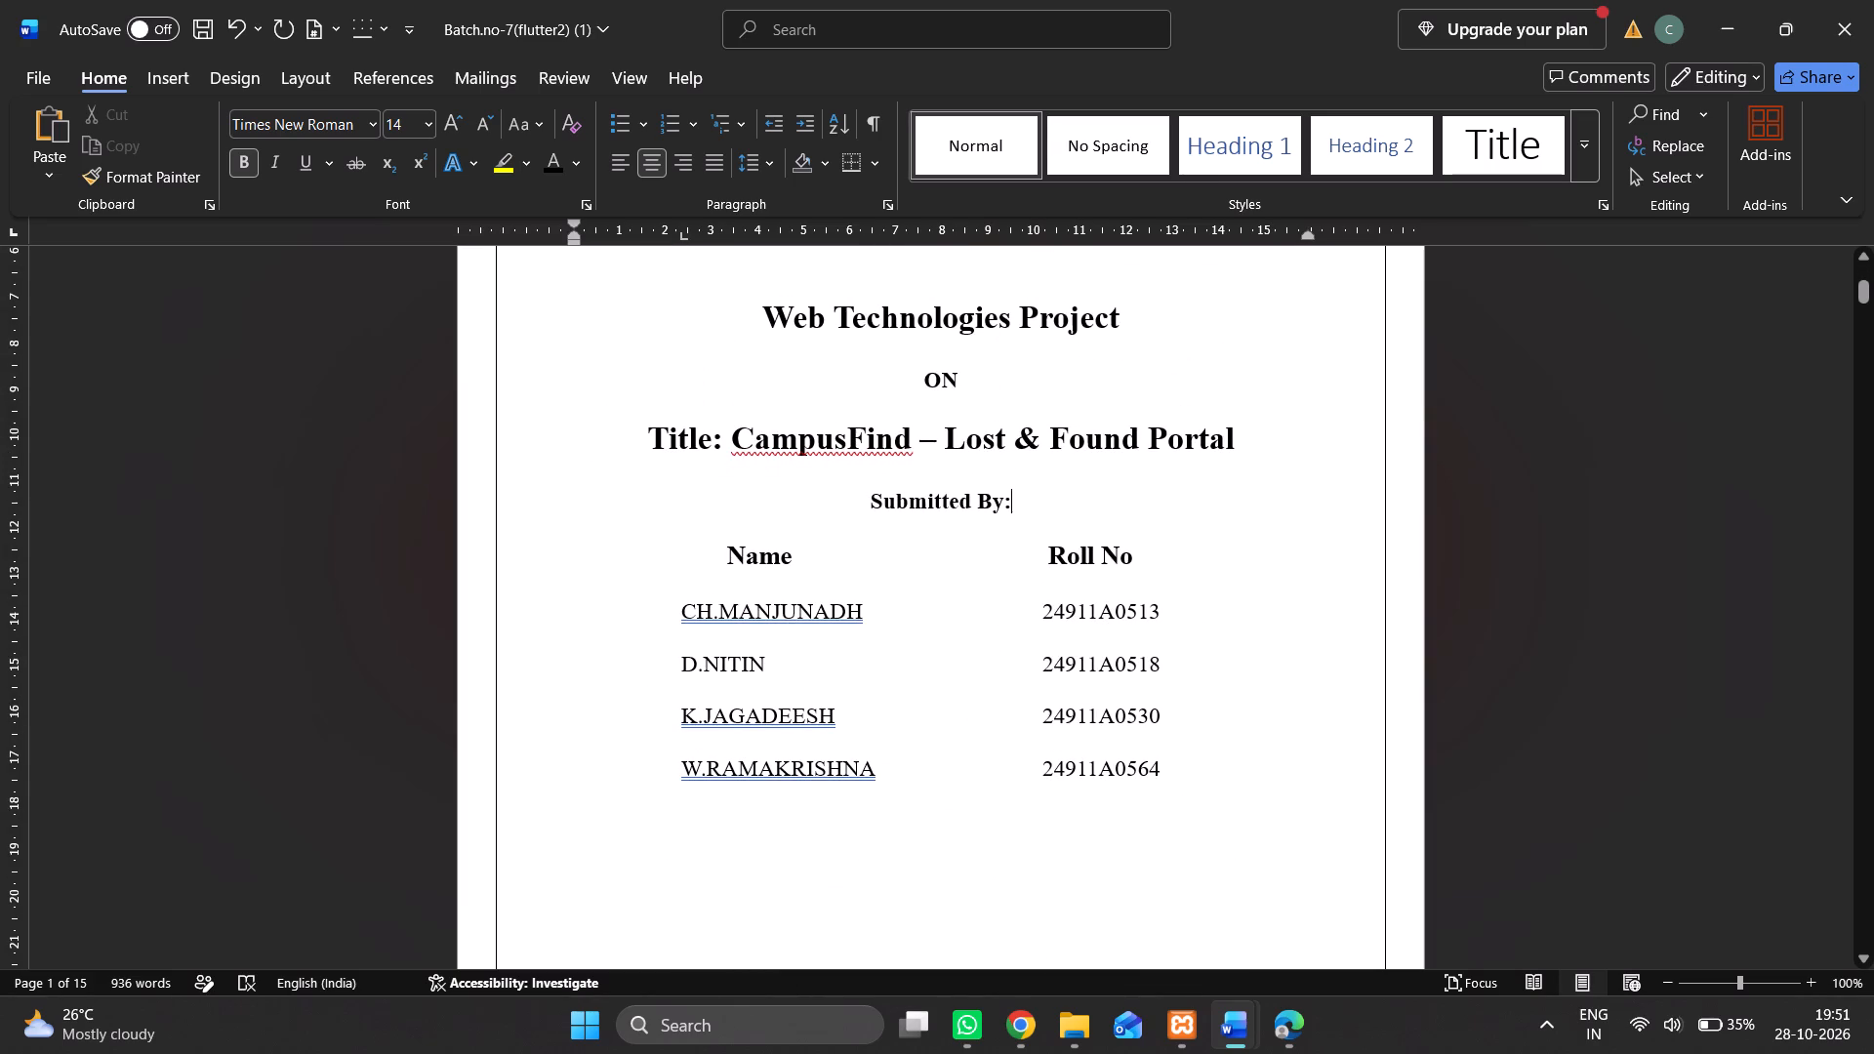
scroll(1193, 662, up, 3)
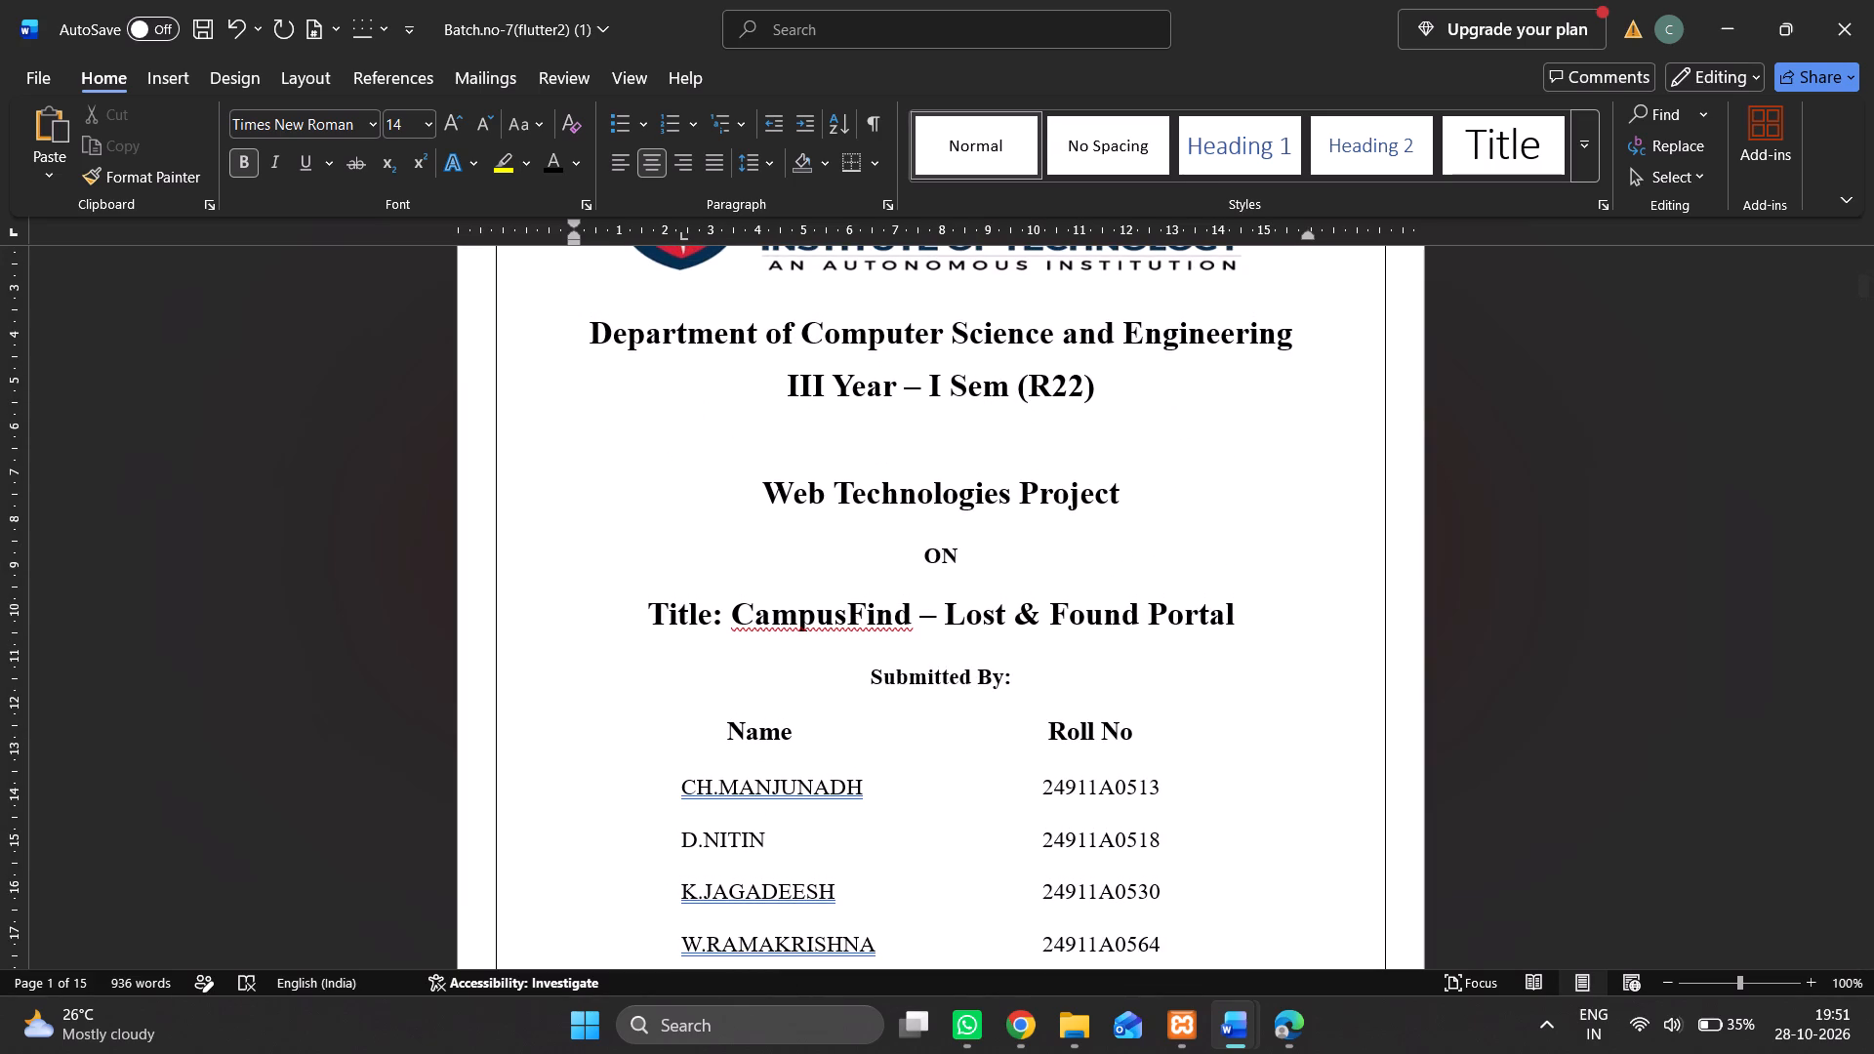
scroll(892, 98, down, 8)
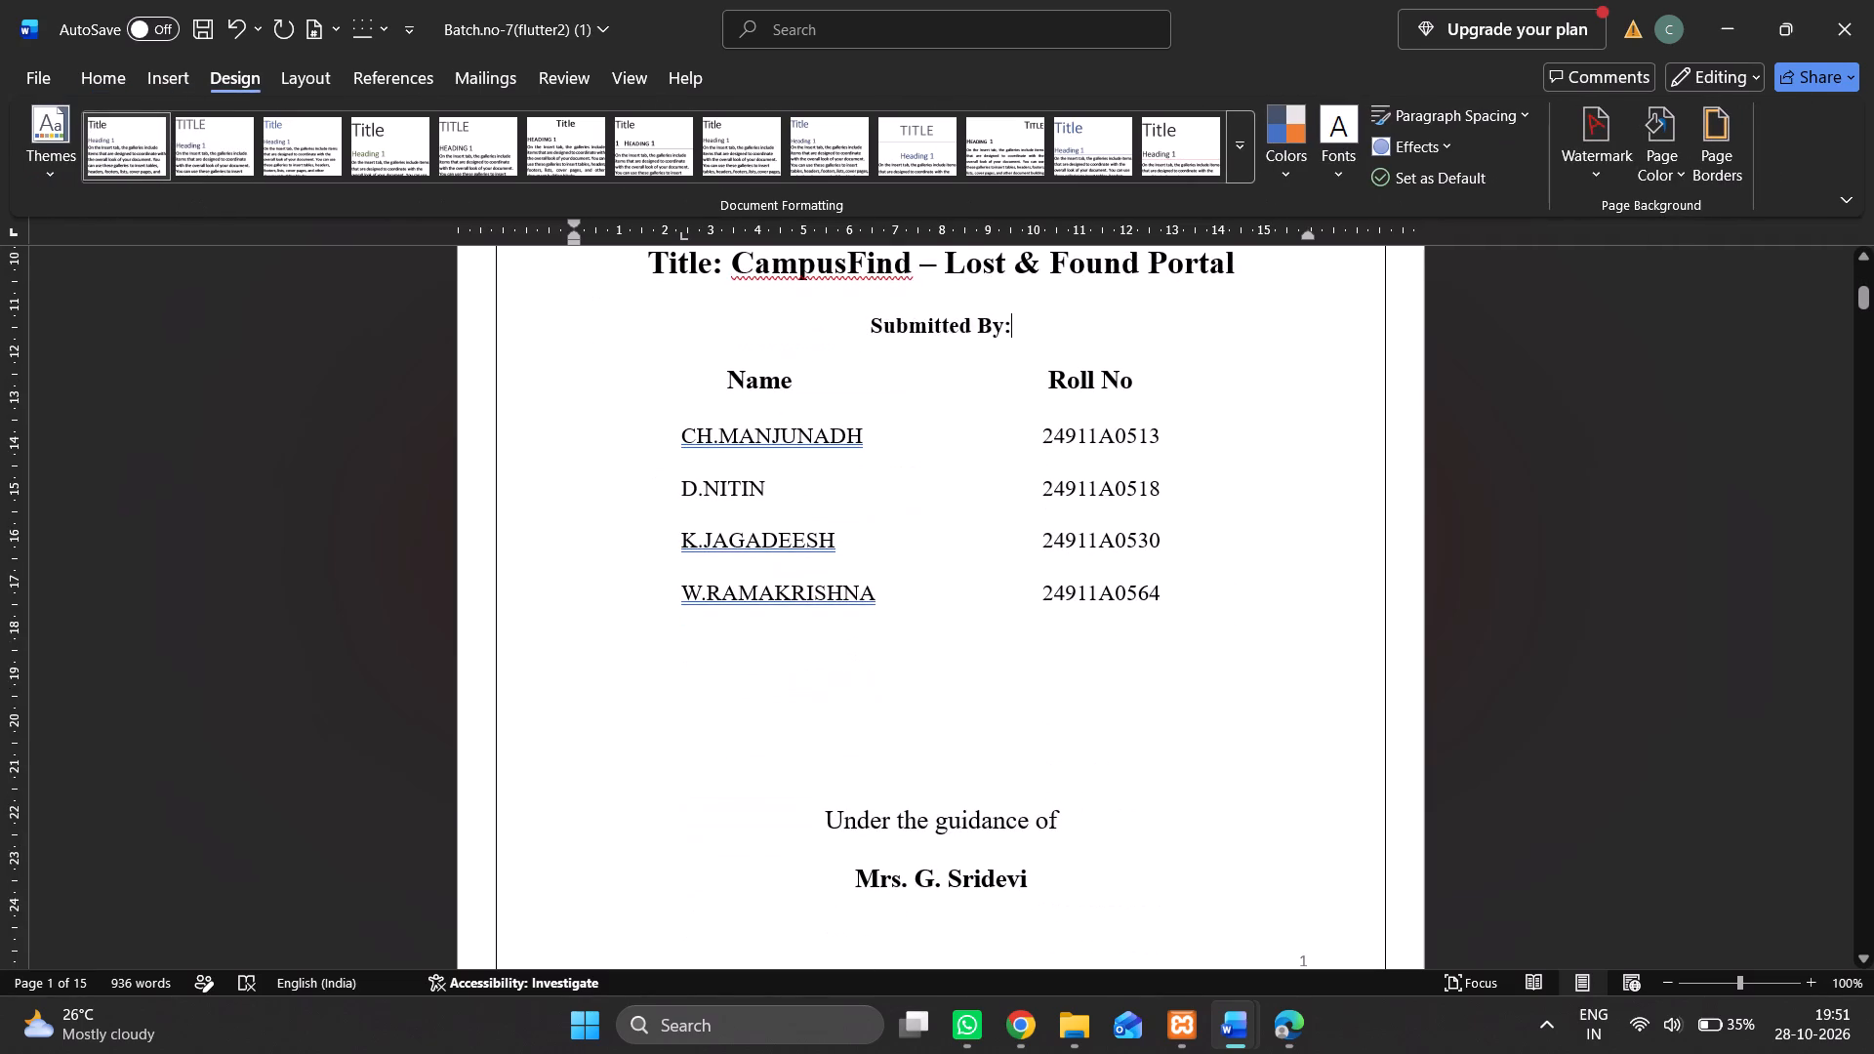
scroll(1093, 543, down, 15)
scroll(639, 425, up, 7)
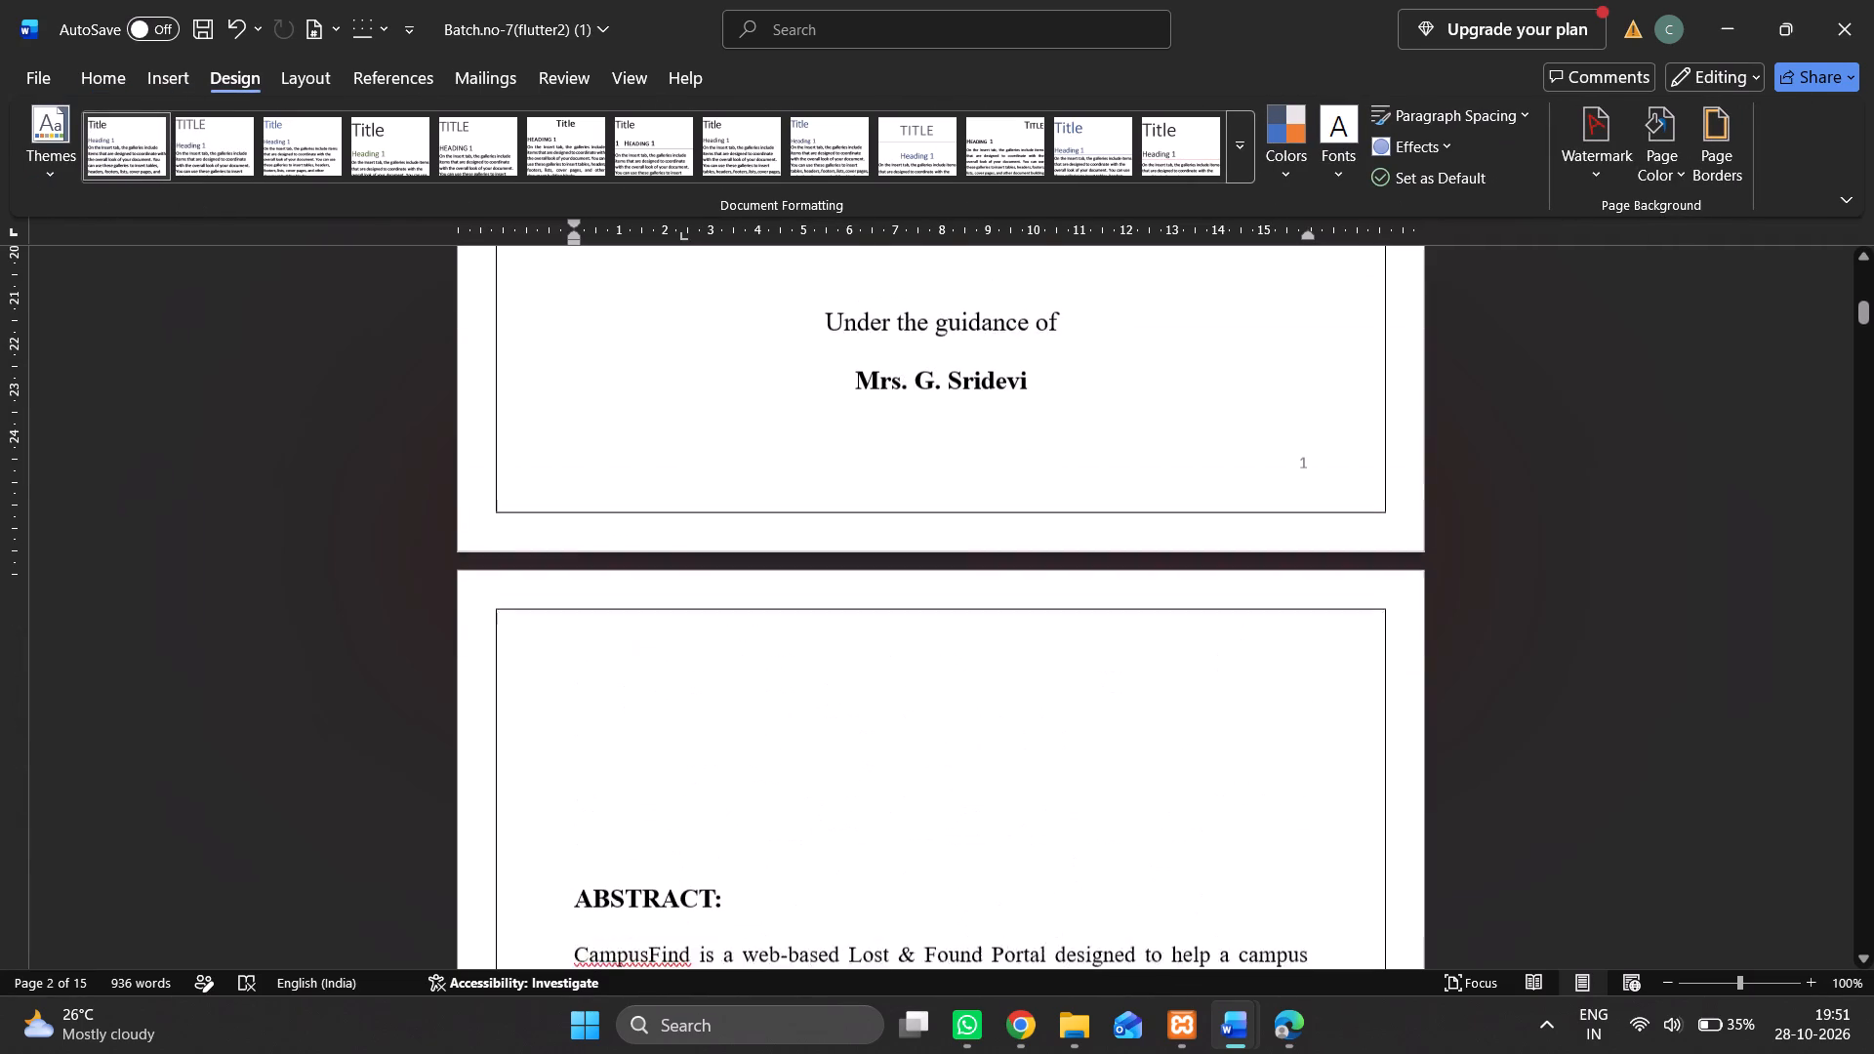
click(619, 872)
key(BackSpace)
key(BackSpace)
key(BackSpace)
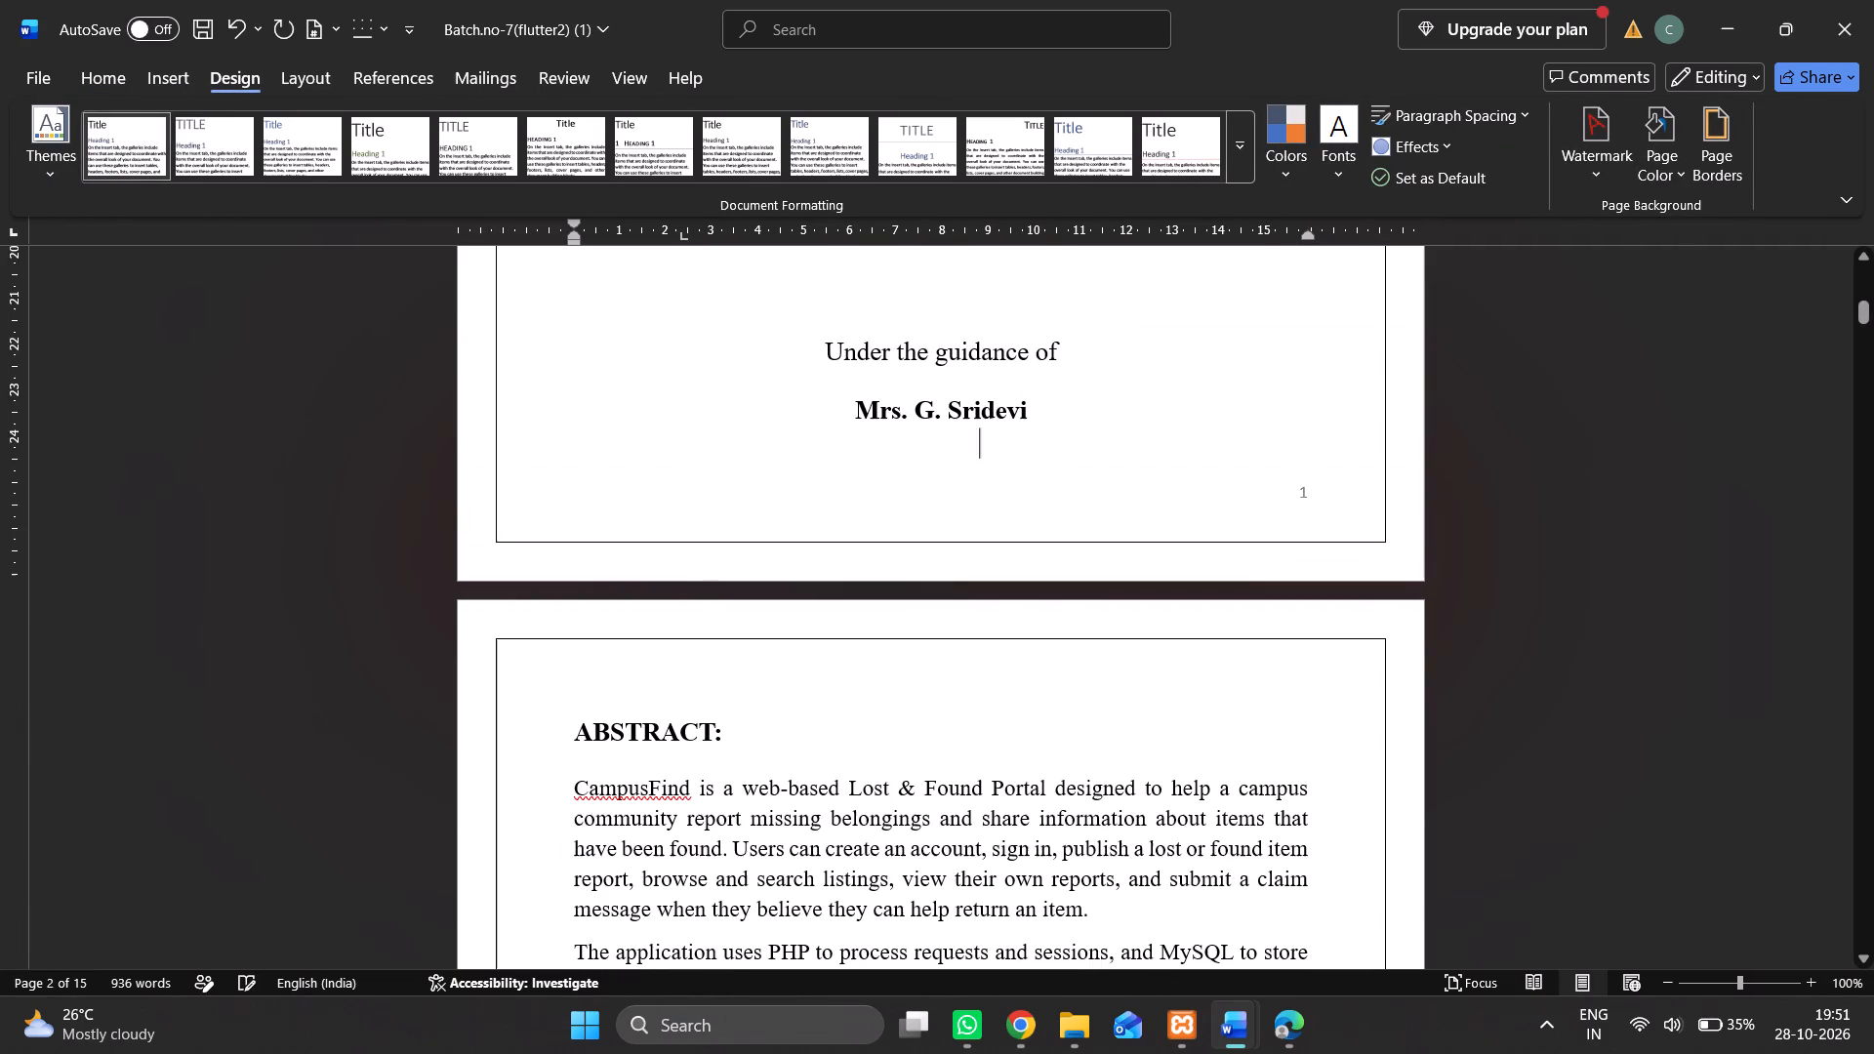
Delete one empty line above the "INTRODUCTION:" heading.
scroll(937, 694, down, 9)
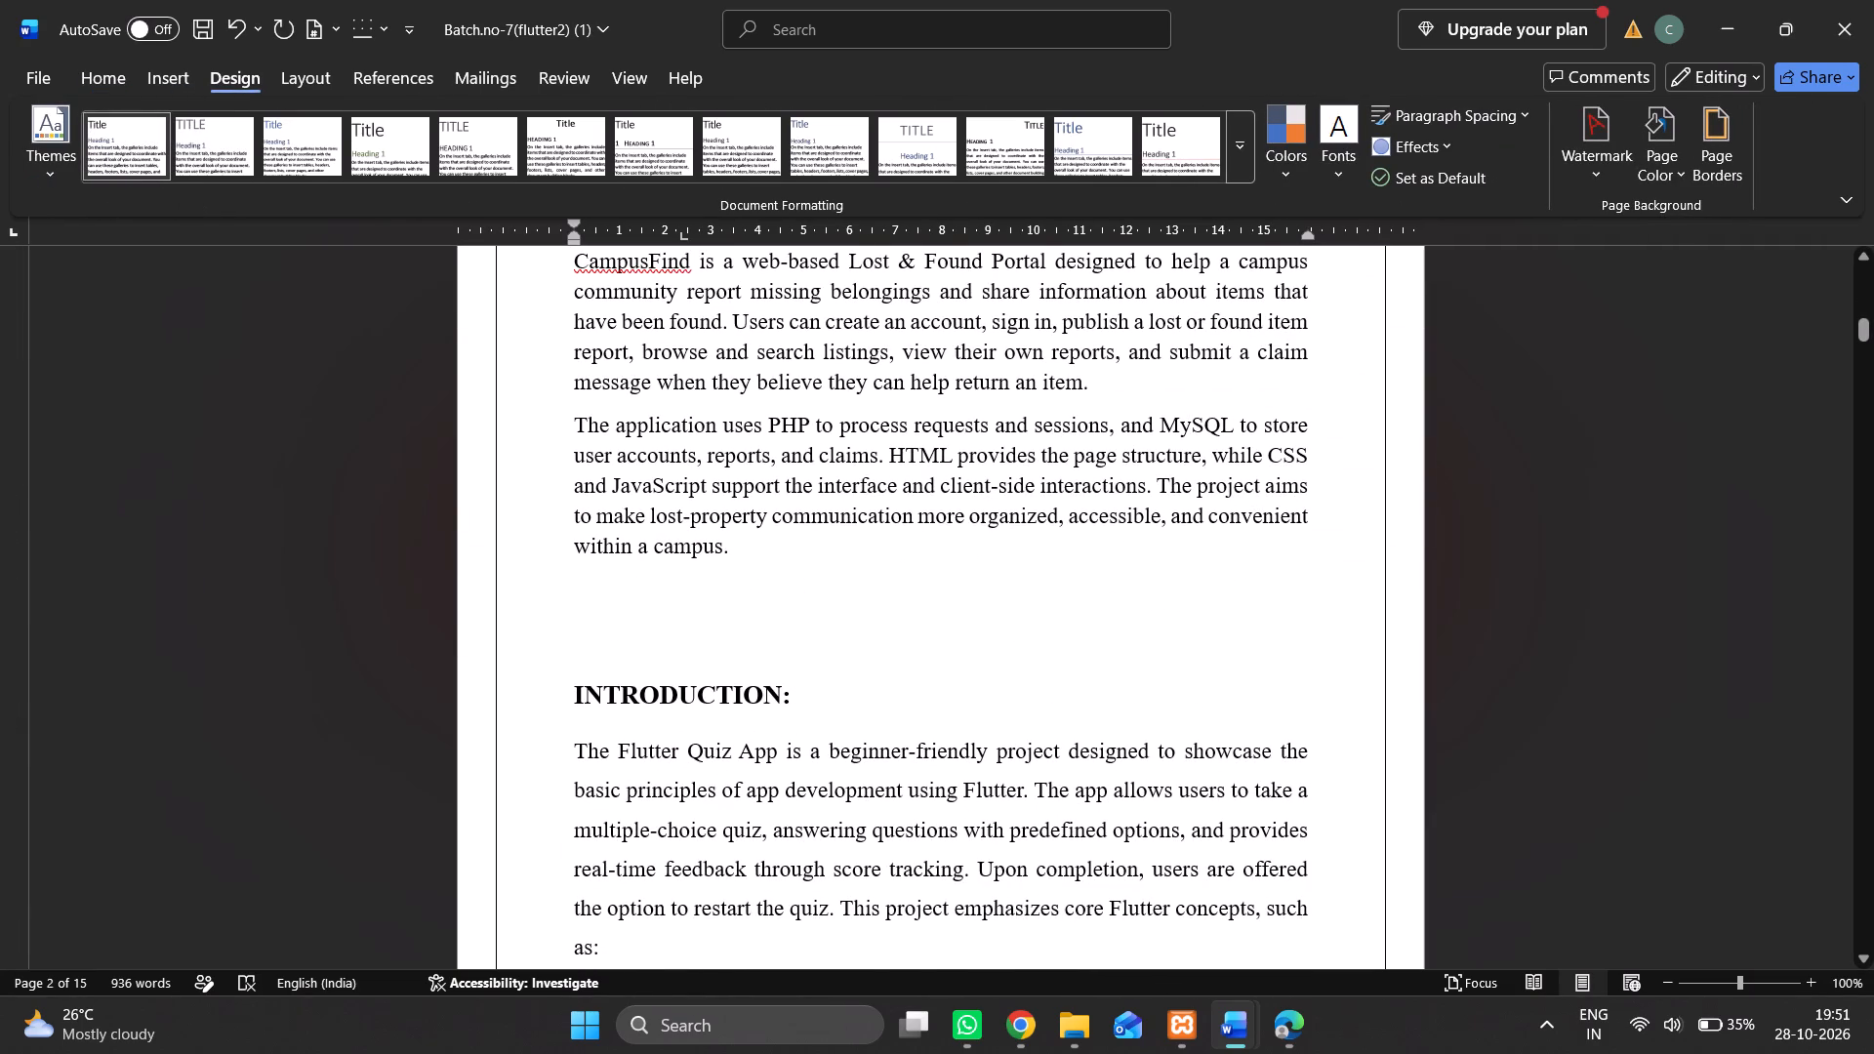
click(591, 637)
key(BackSpace)
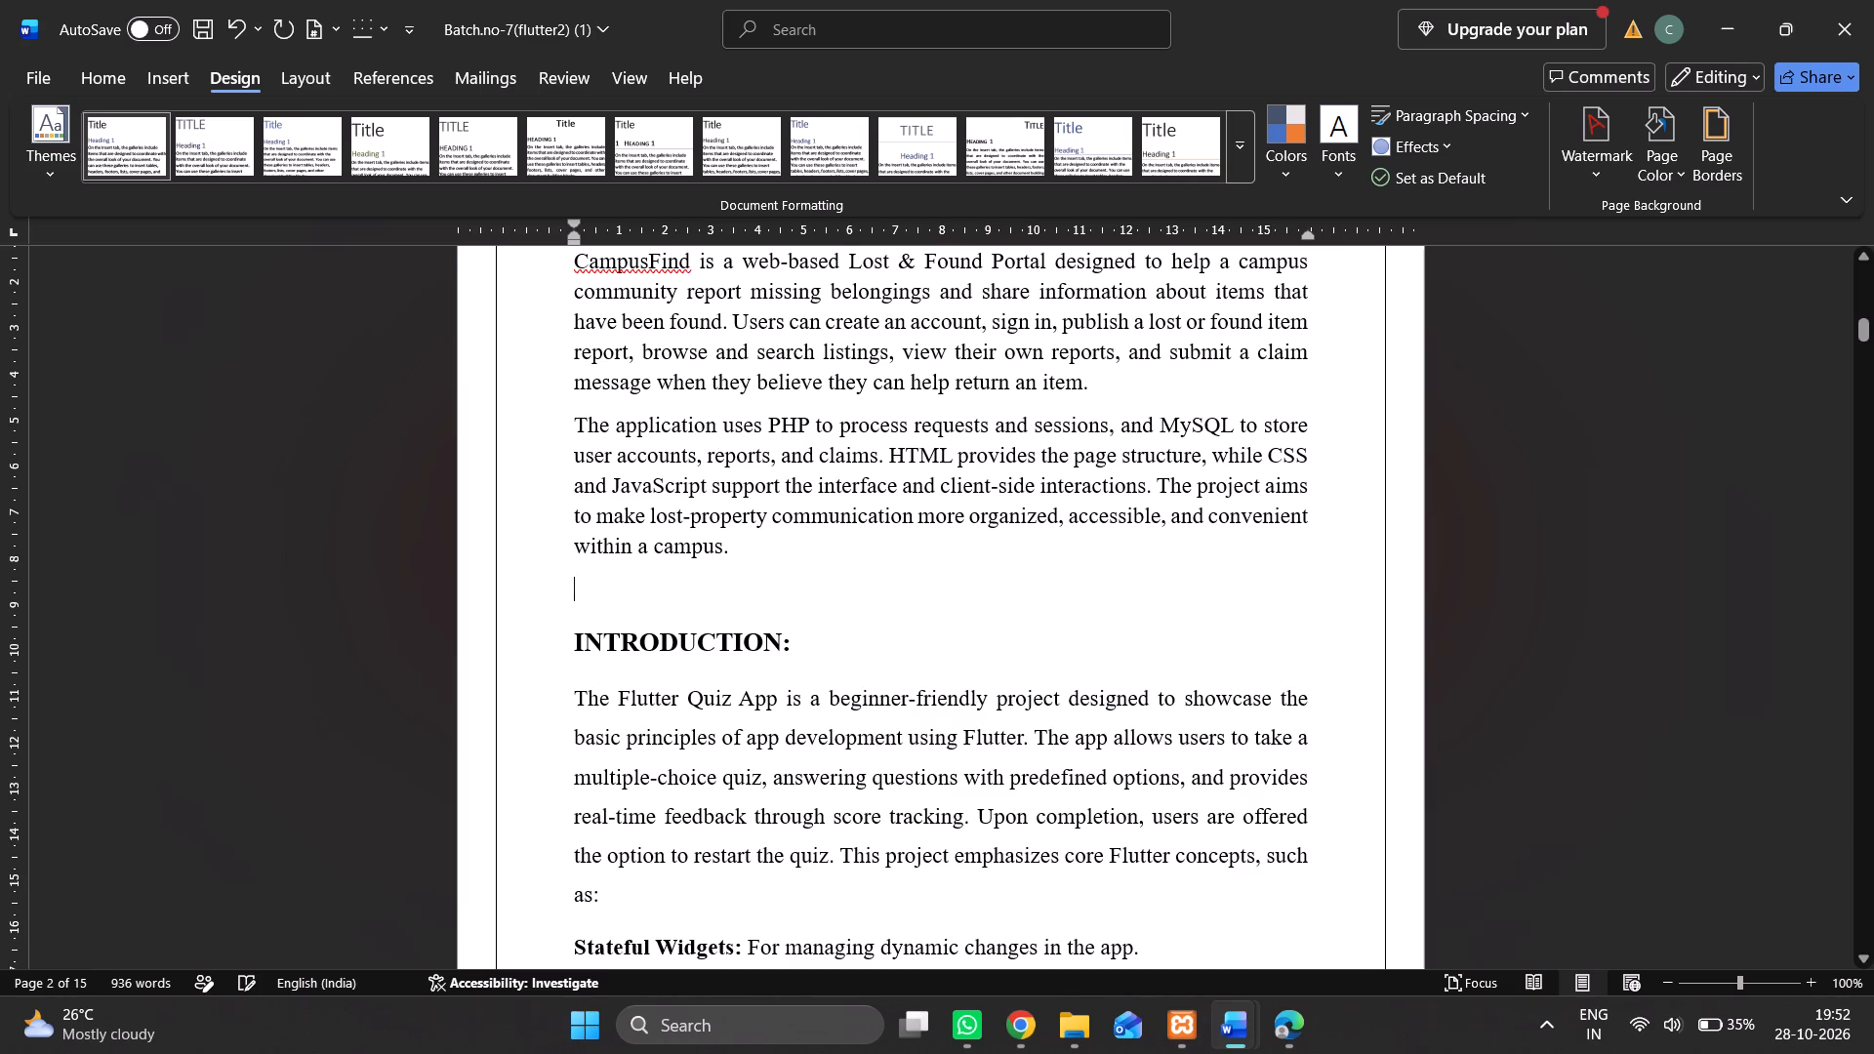
Check the font formatting of the "ABSTRACT:" and "INTRODUCTION:" headings and look over the introduction text.
scroll(780, 661, down, 2)
scroll(752, 615, up, 10)
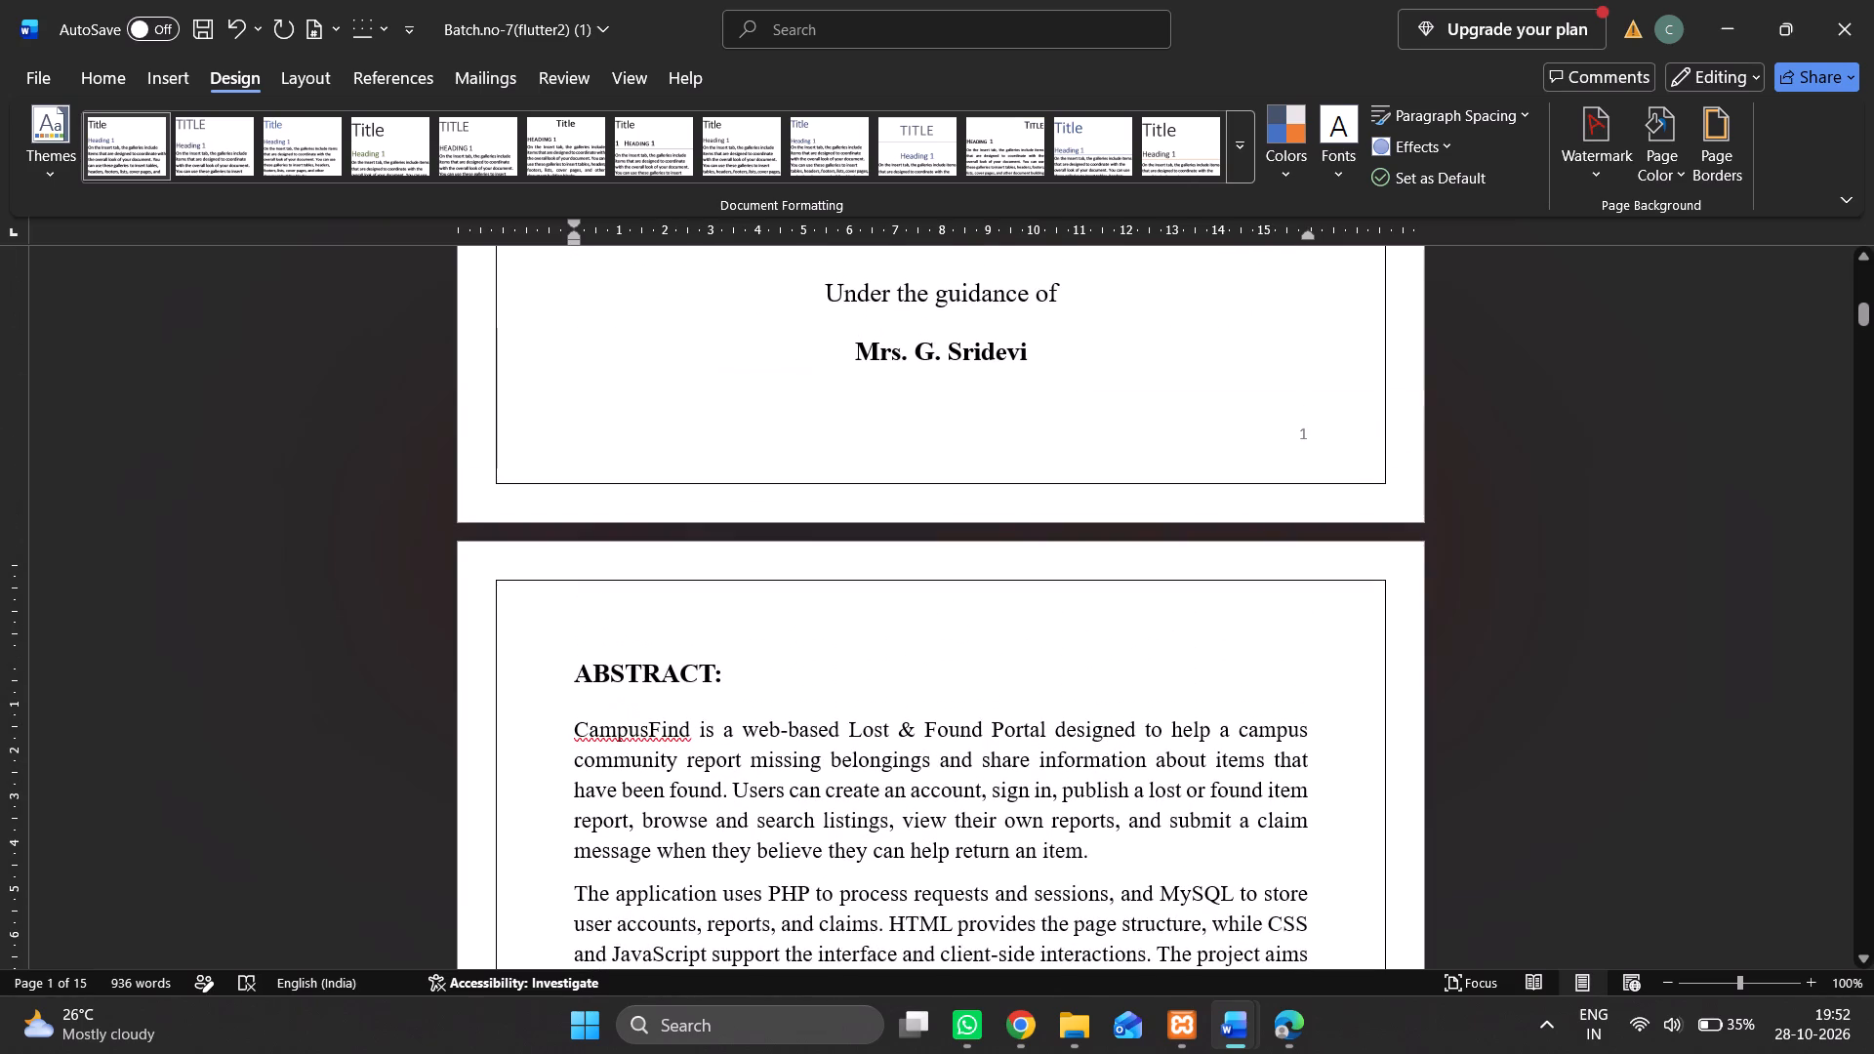
scroll(855, 653, down, 7)
click(713, 699)
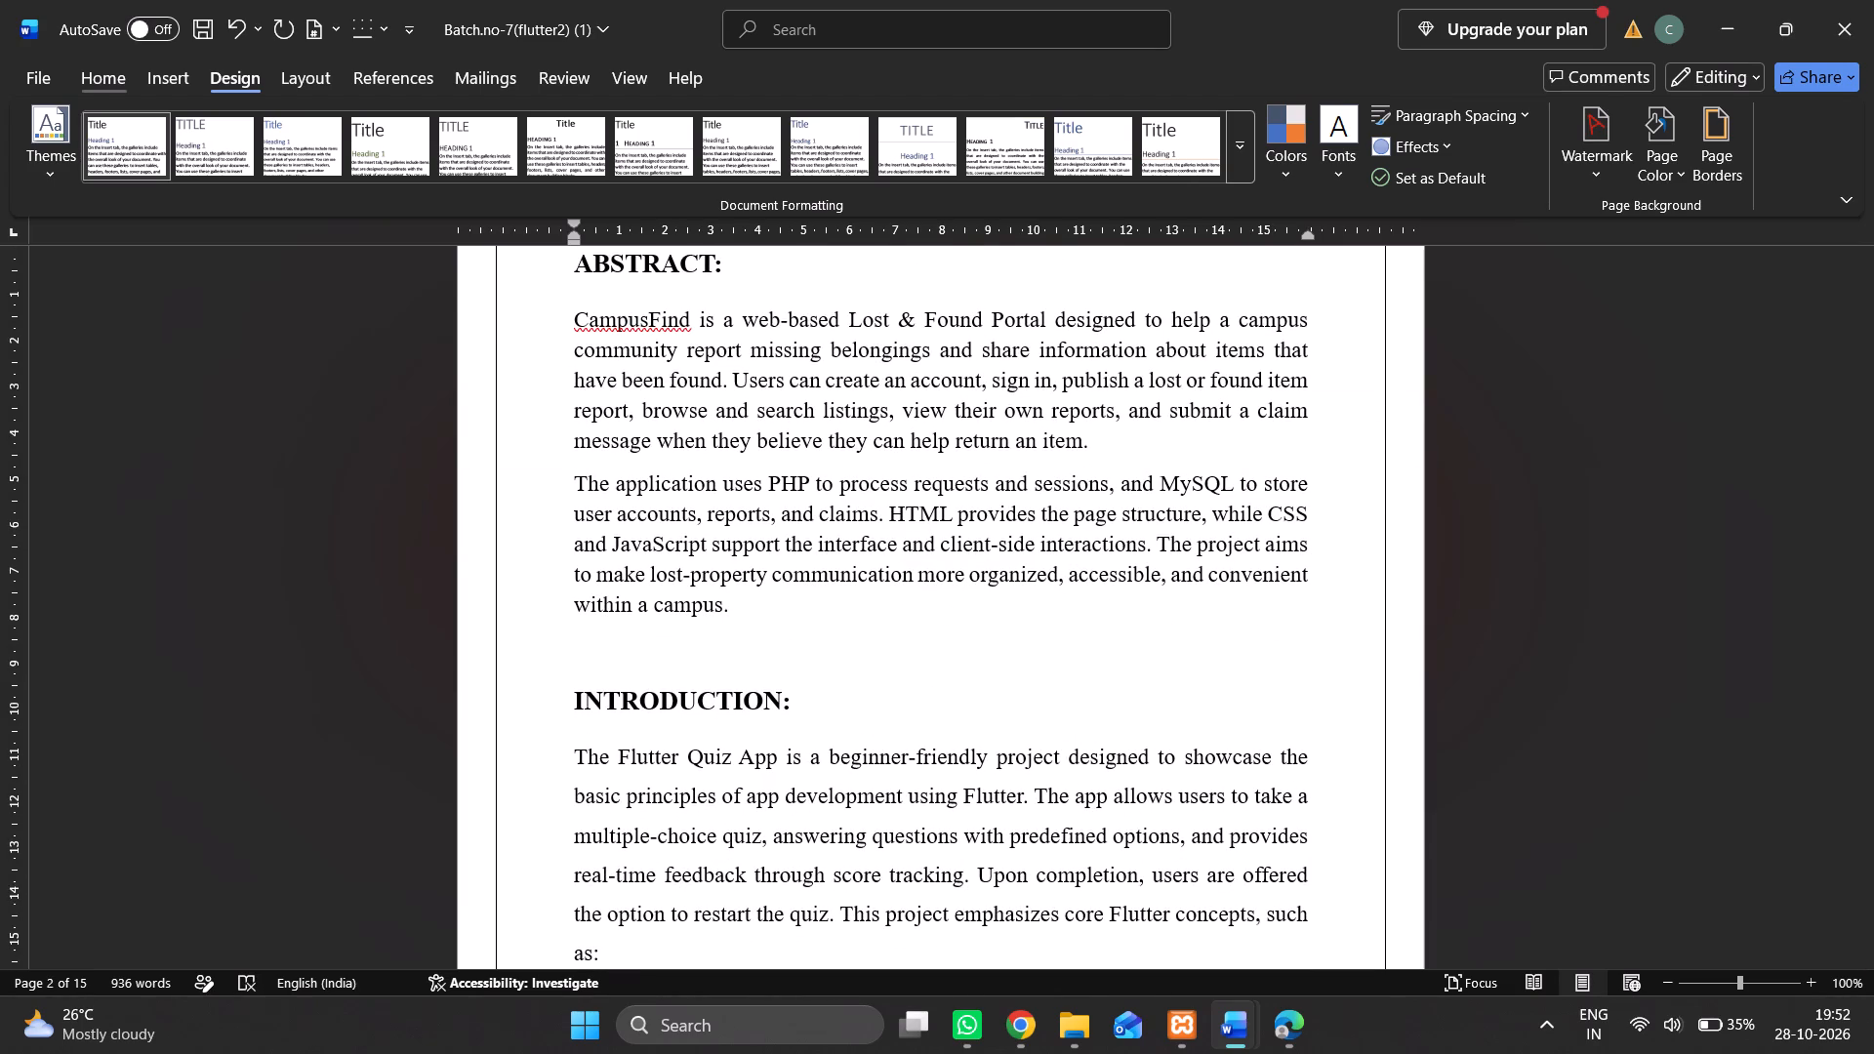
click(92, 77)
click(689, 676)
click(705, 706)
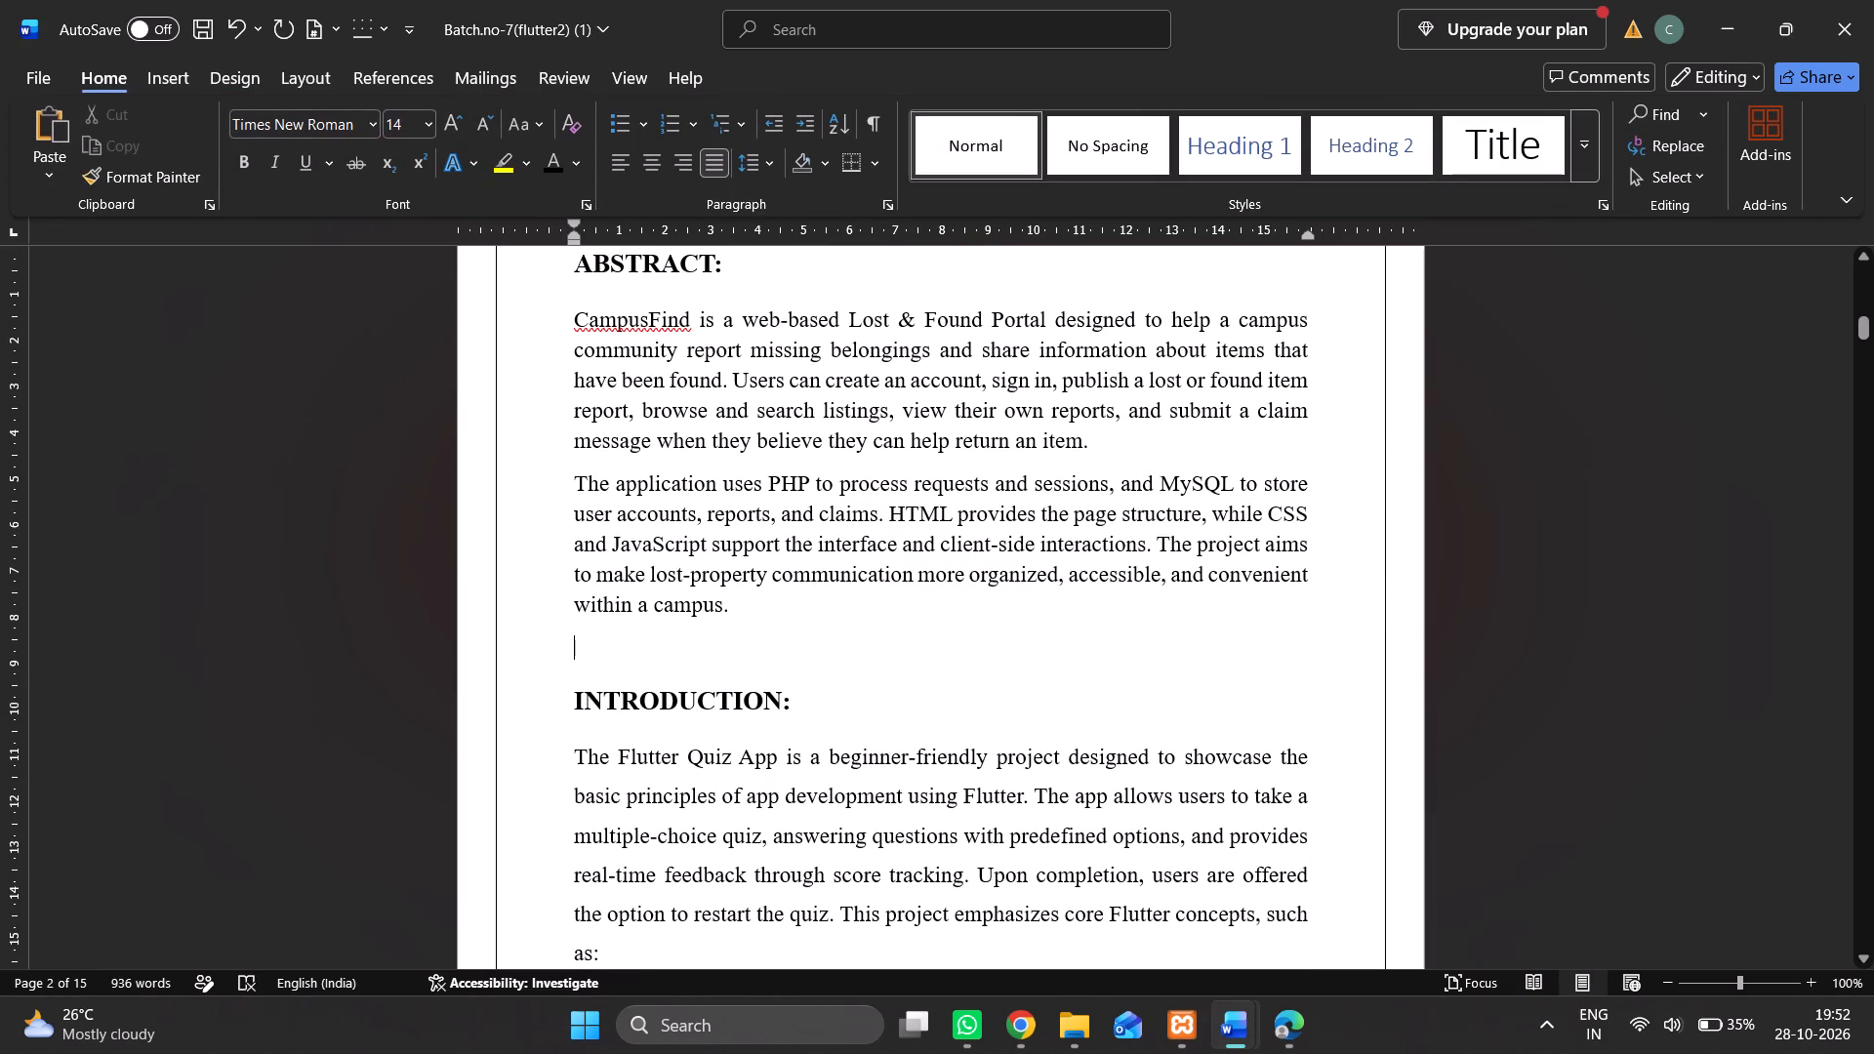
click(719, 692)
click(819, 706)
scroll(649, 266, up, 2)
click(676, 380)
click(741, 528)
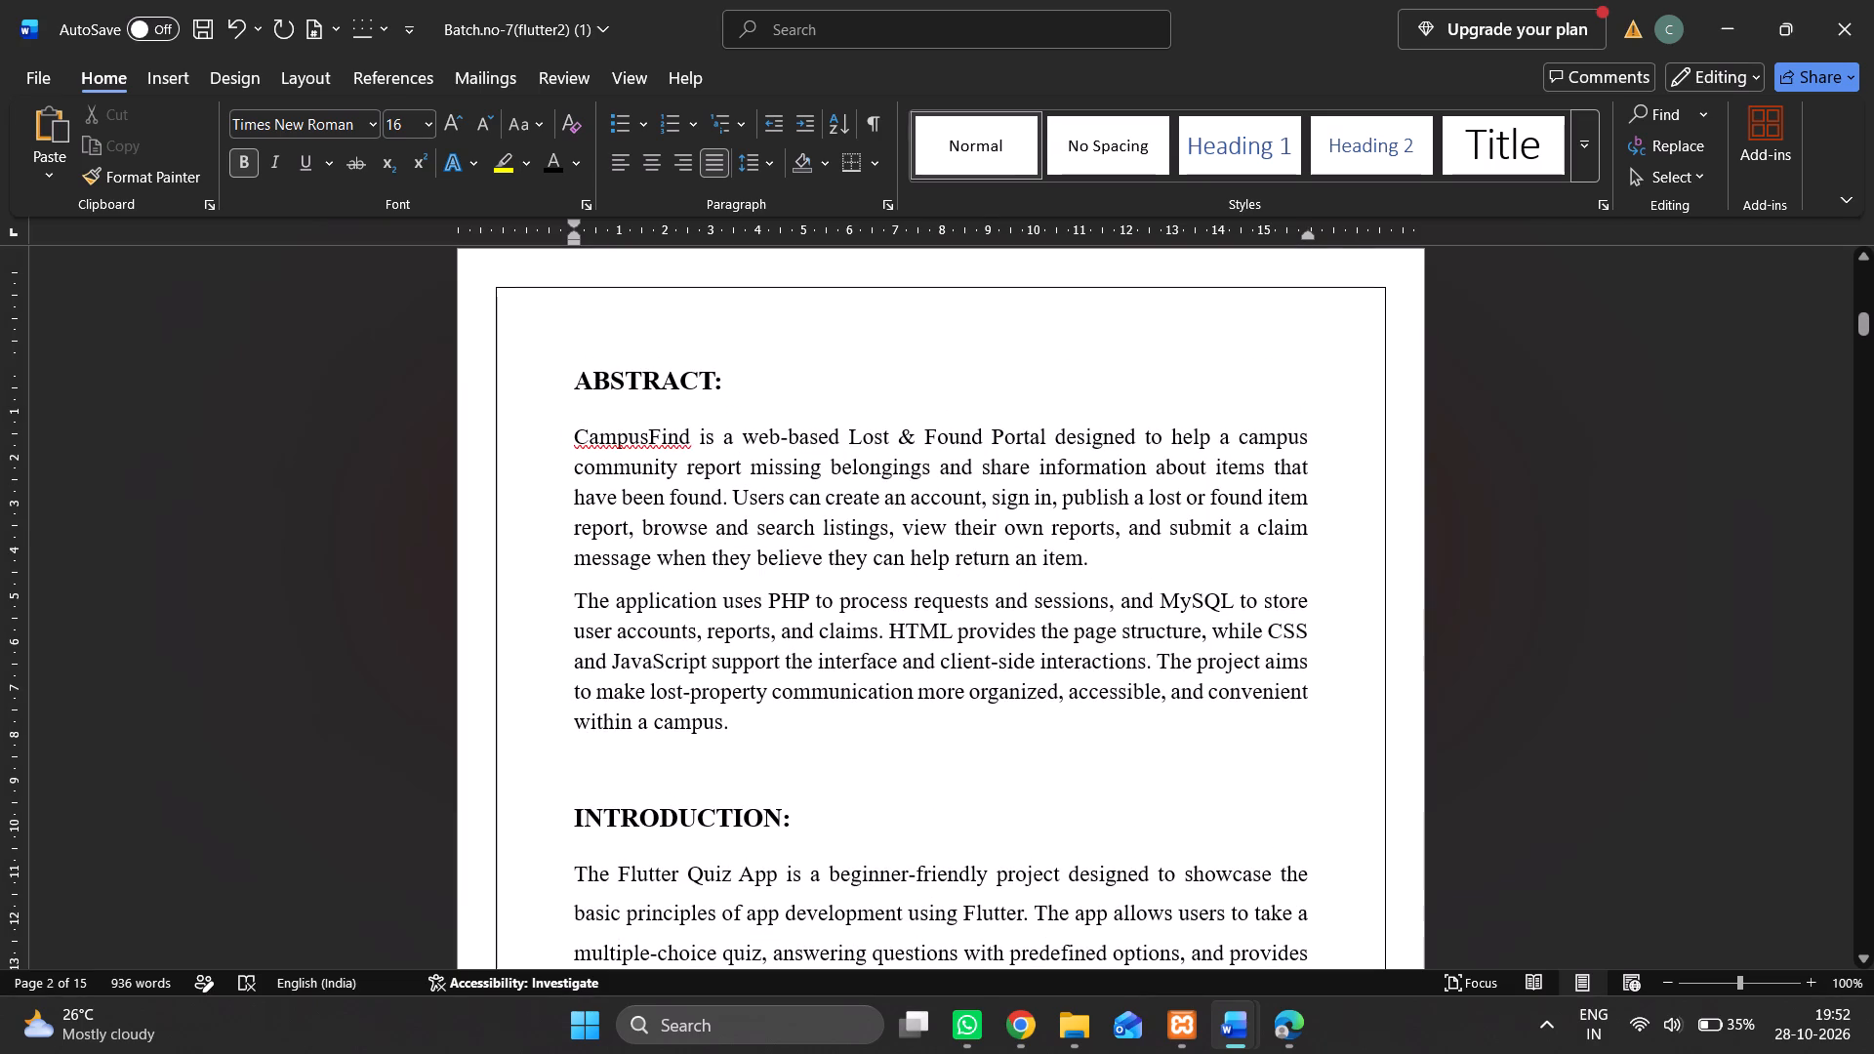
scroll(848, 732, down, 8)
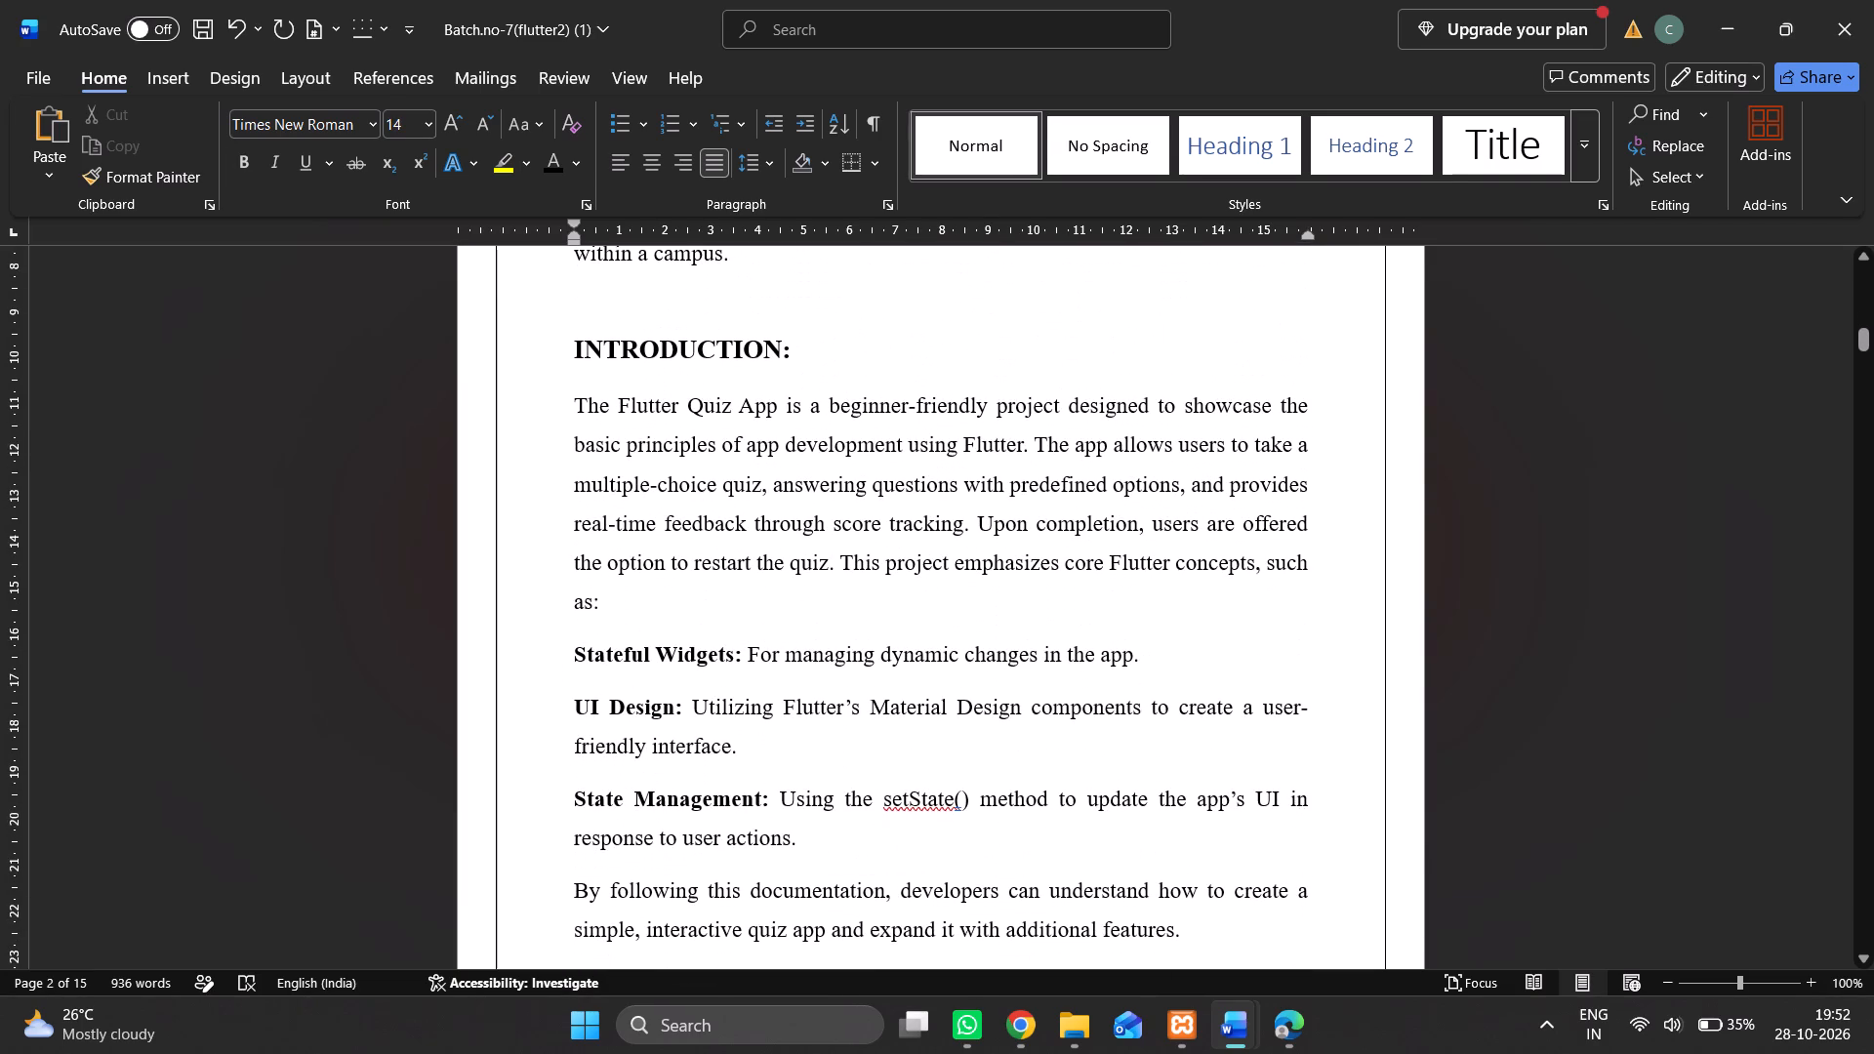
Switch to the CampusFind_Project_Documentation document and copy both paragraphs under the "2. INTRODUCTION" heading.
key(alt+Tab)
click(1600, 847)
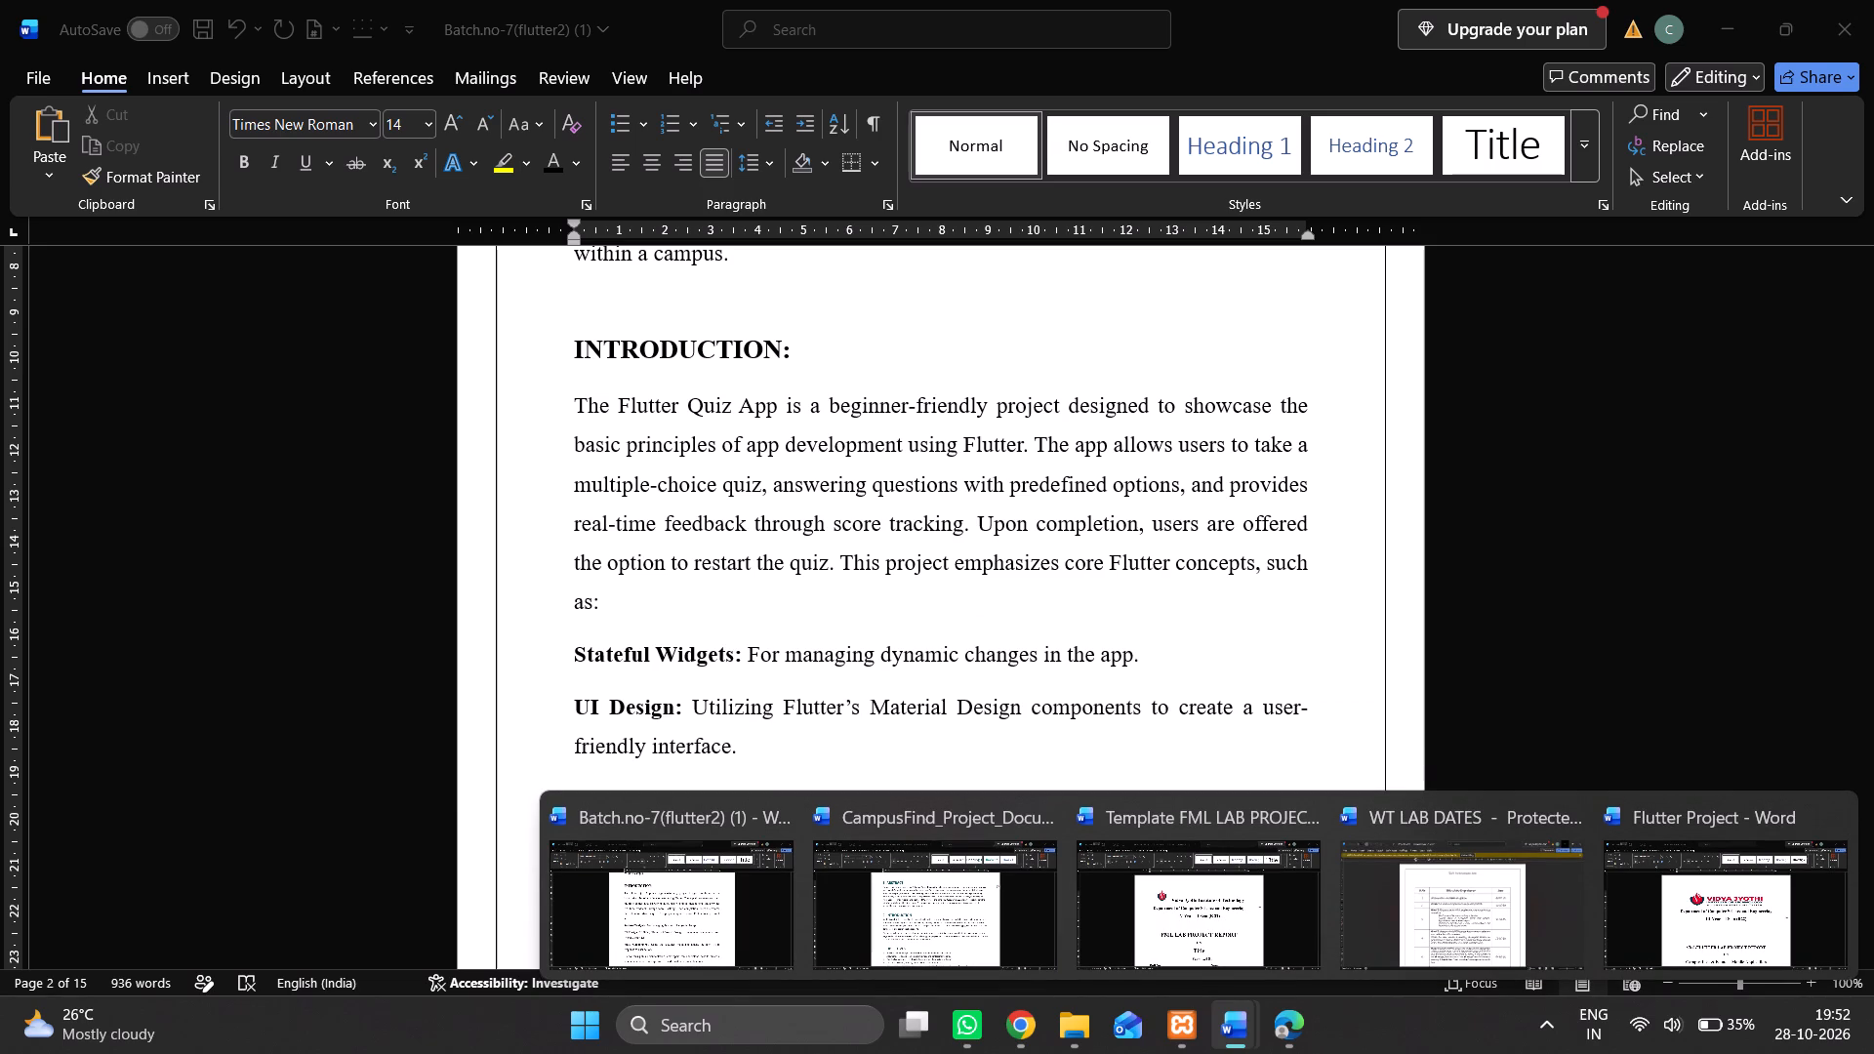
click(883, 912)
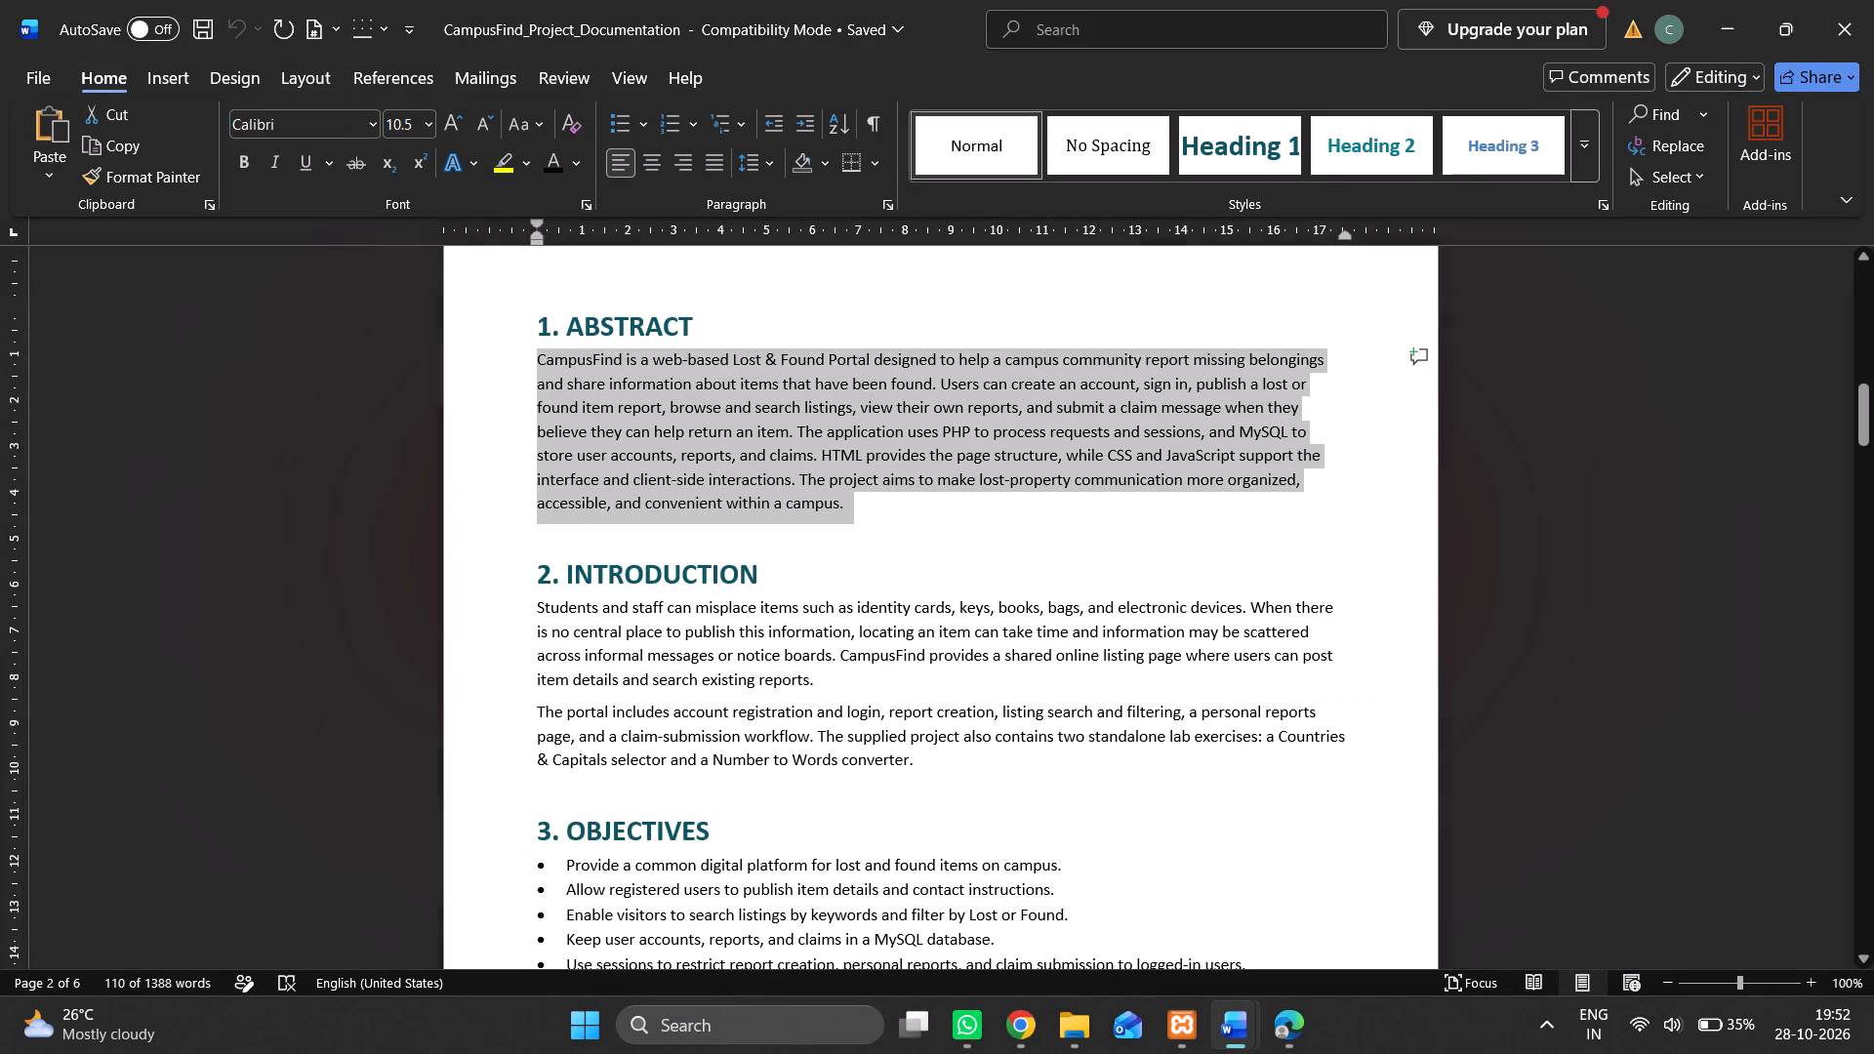
click(904, 530)
drag(923, 762, 595, 673)
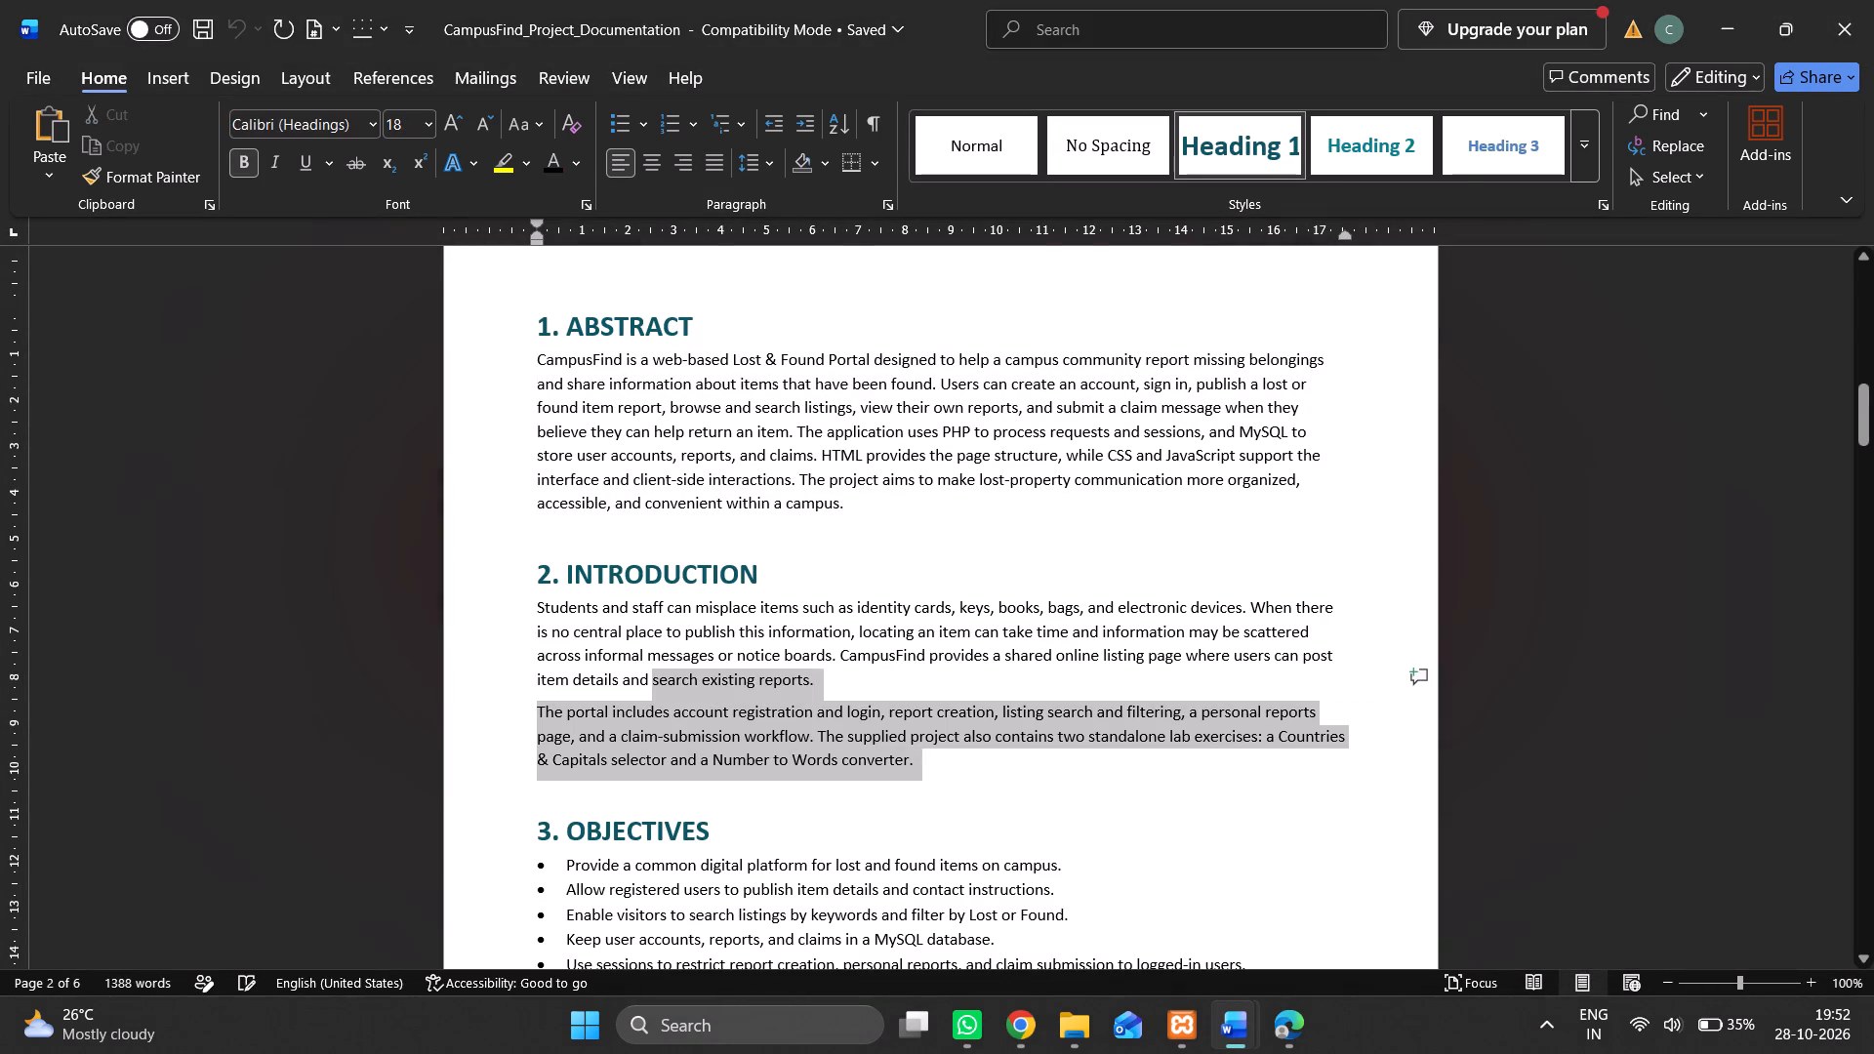
drag(595, 673, 509, 612)
key(ctrl+c)
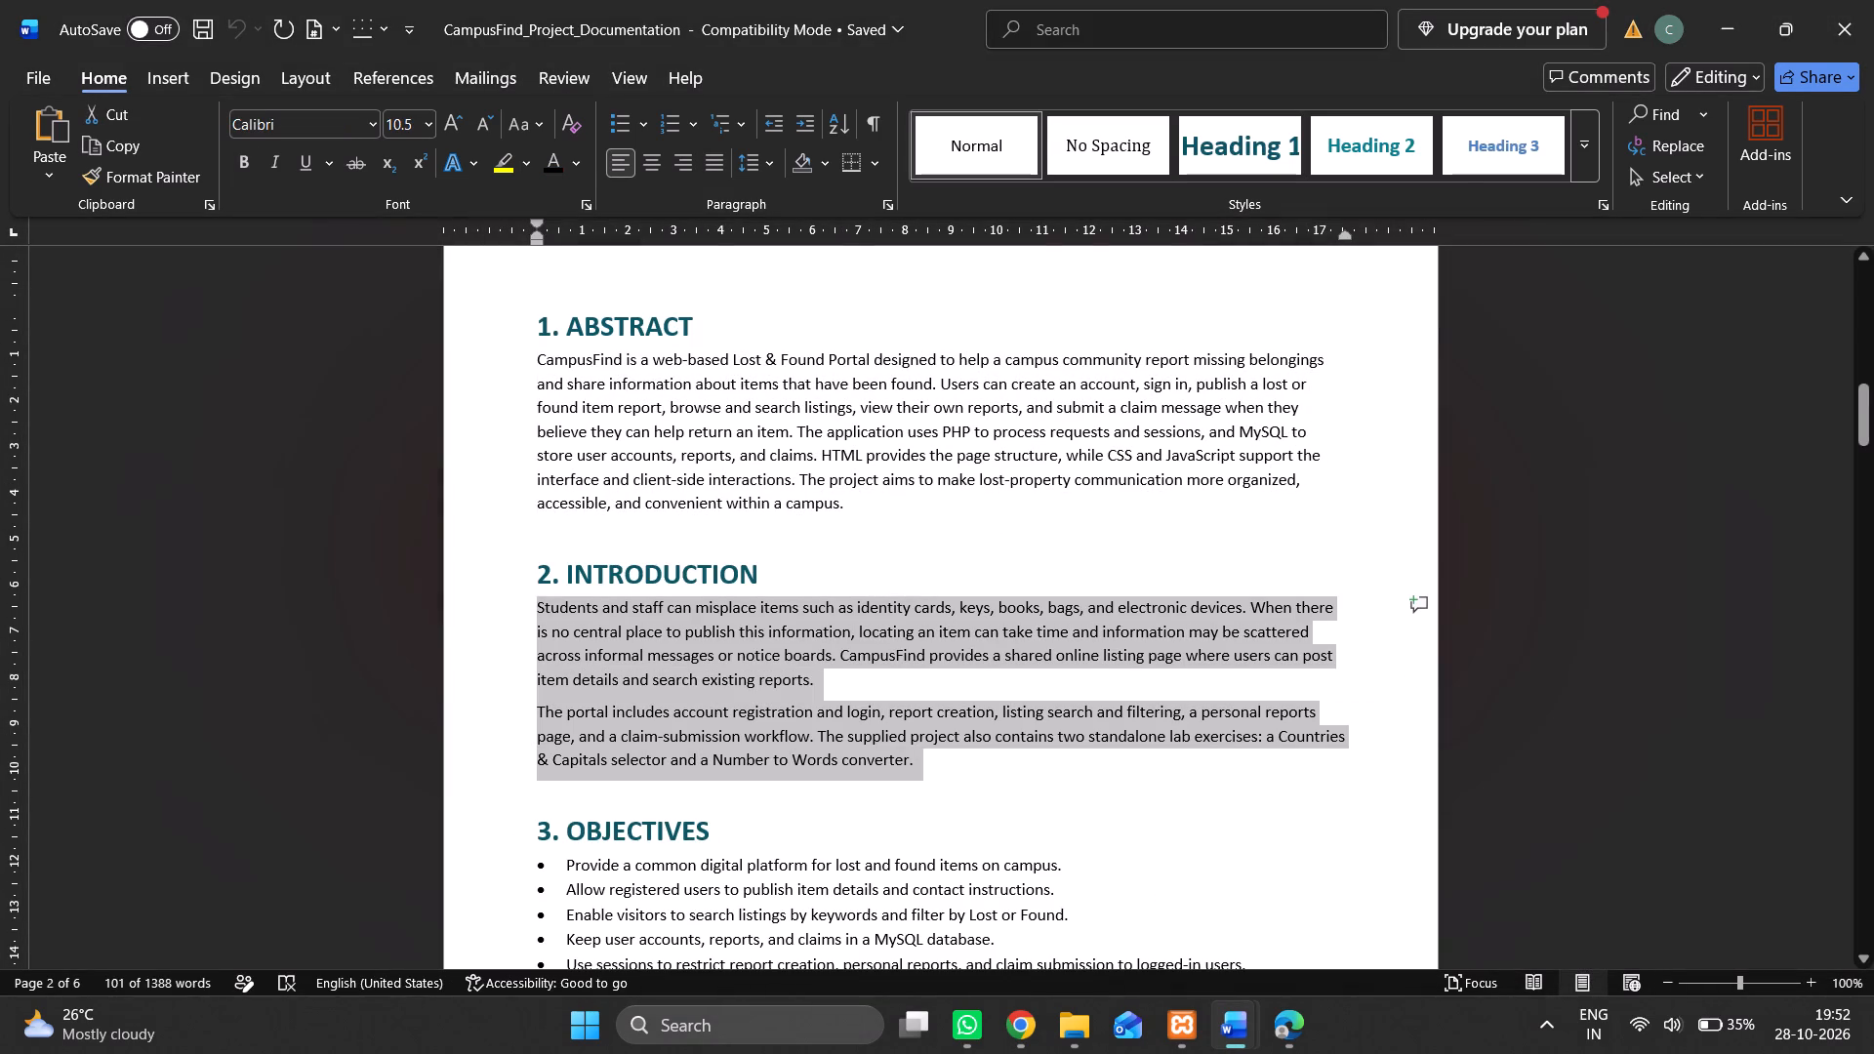
In the Batch.no-7(flutter2) report, replace all the Flutter Quiz App text between "INTRODUCTION:" and "COMPONENTS:" with the copied CampusFind paragraphs.
key(alt+Tab)
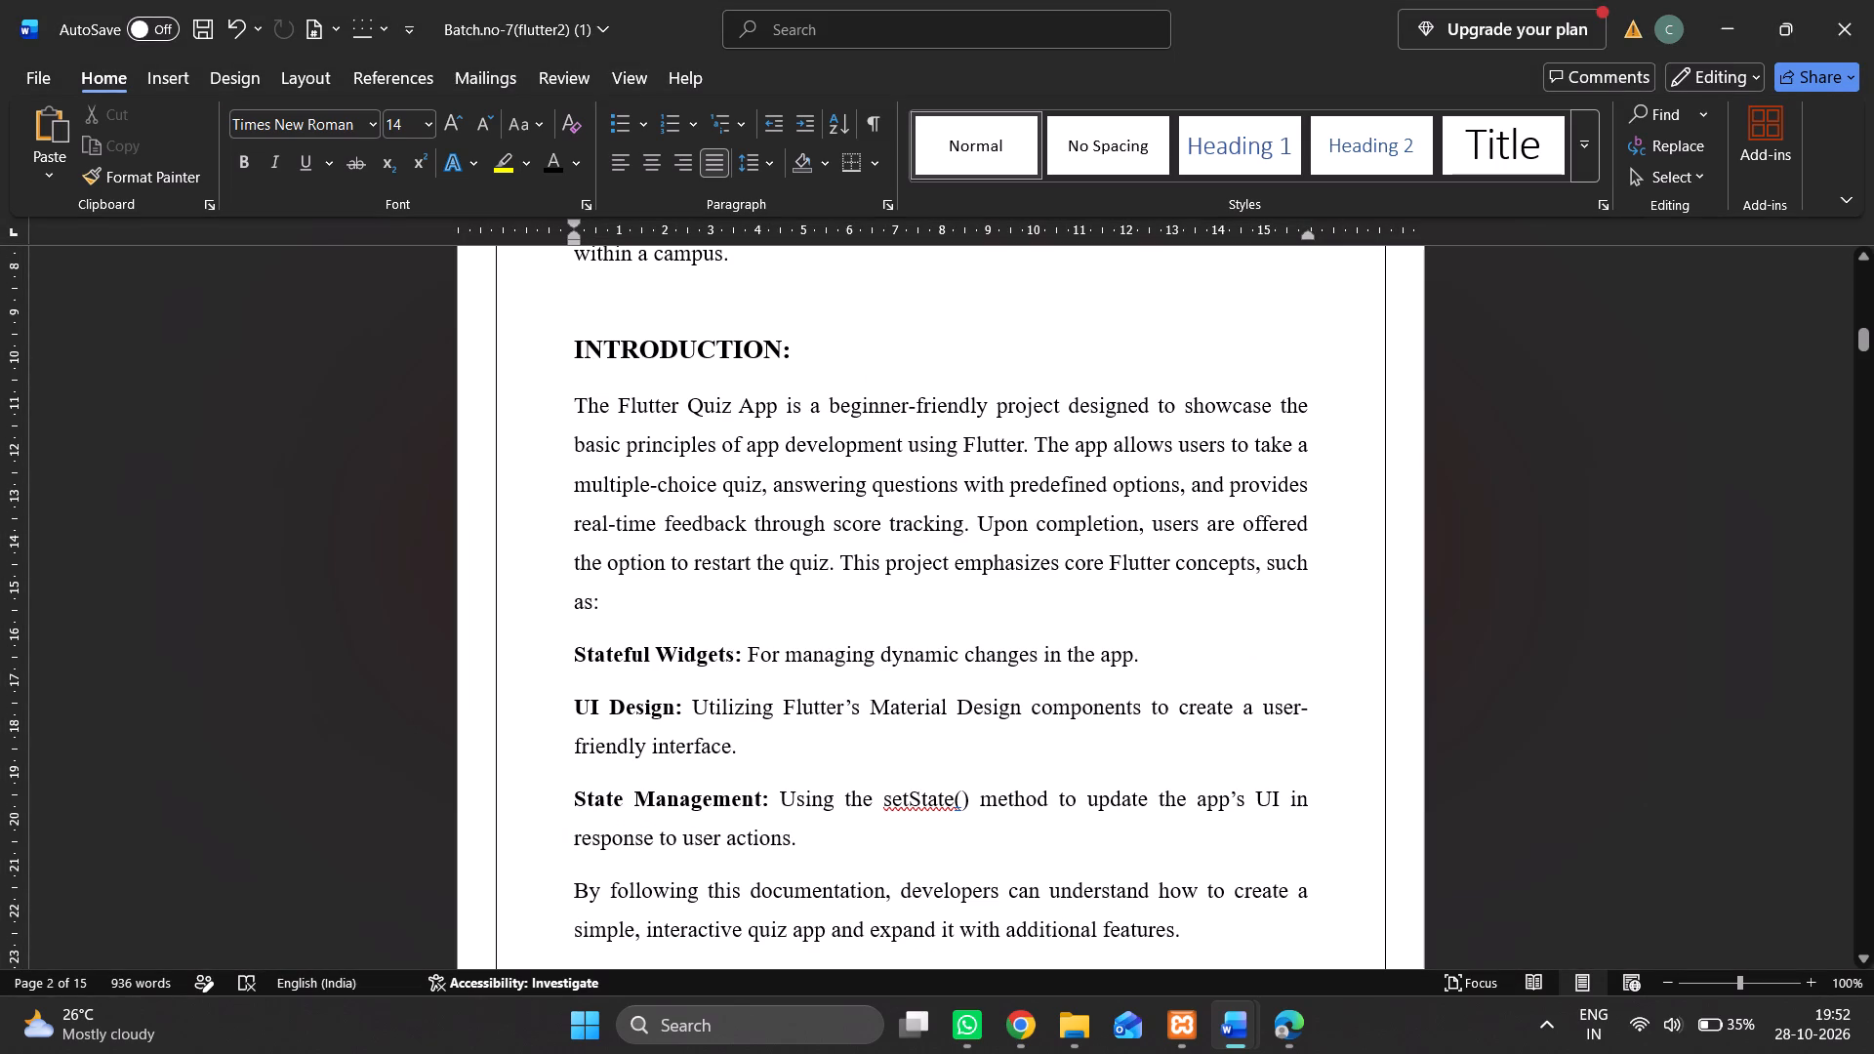
scroll(1119, 584, down, 8)
scroll(1118, 584, up, 4)
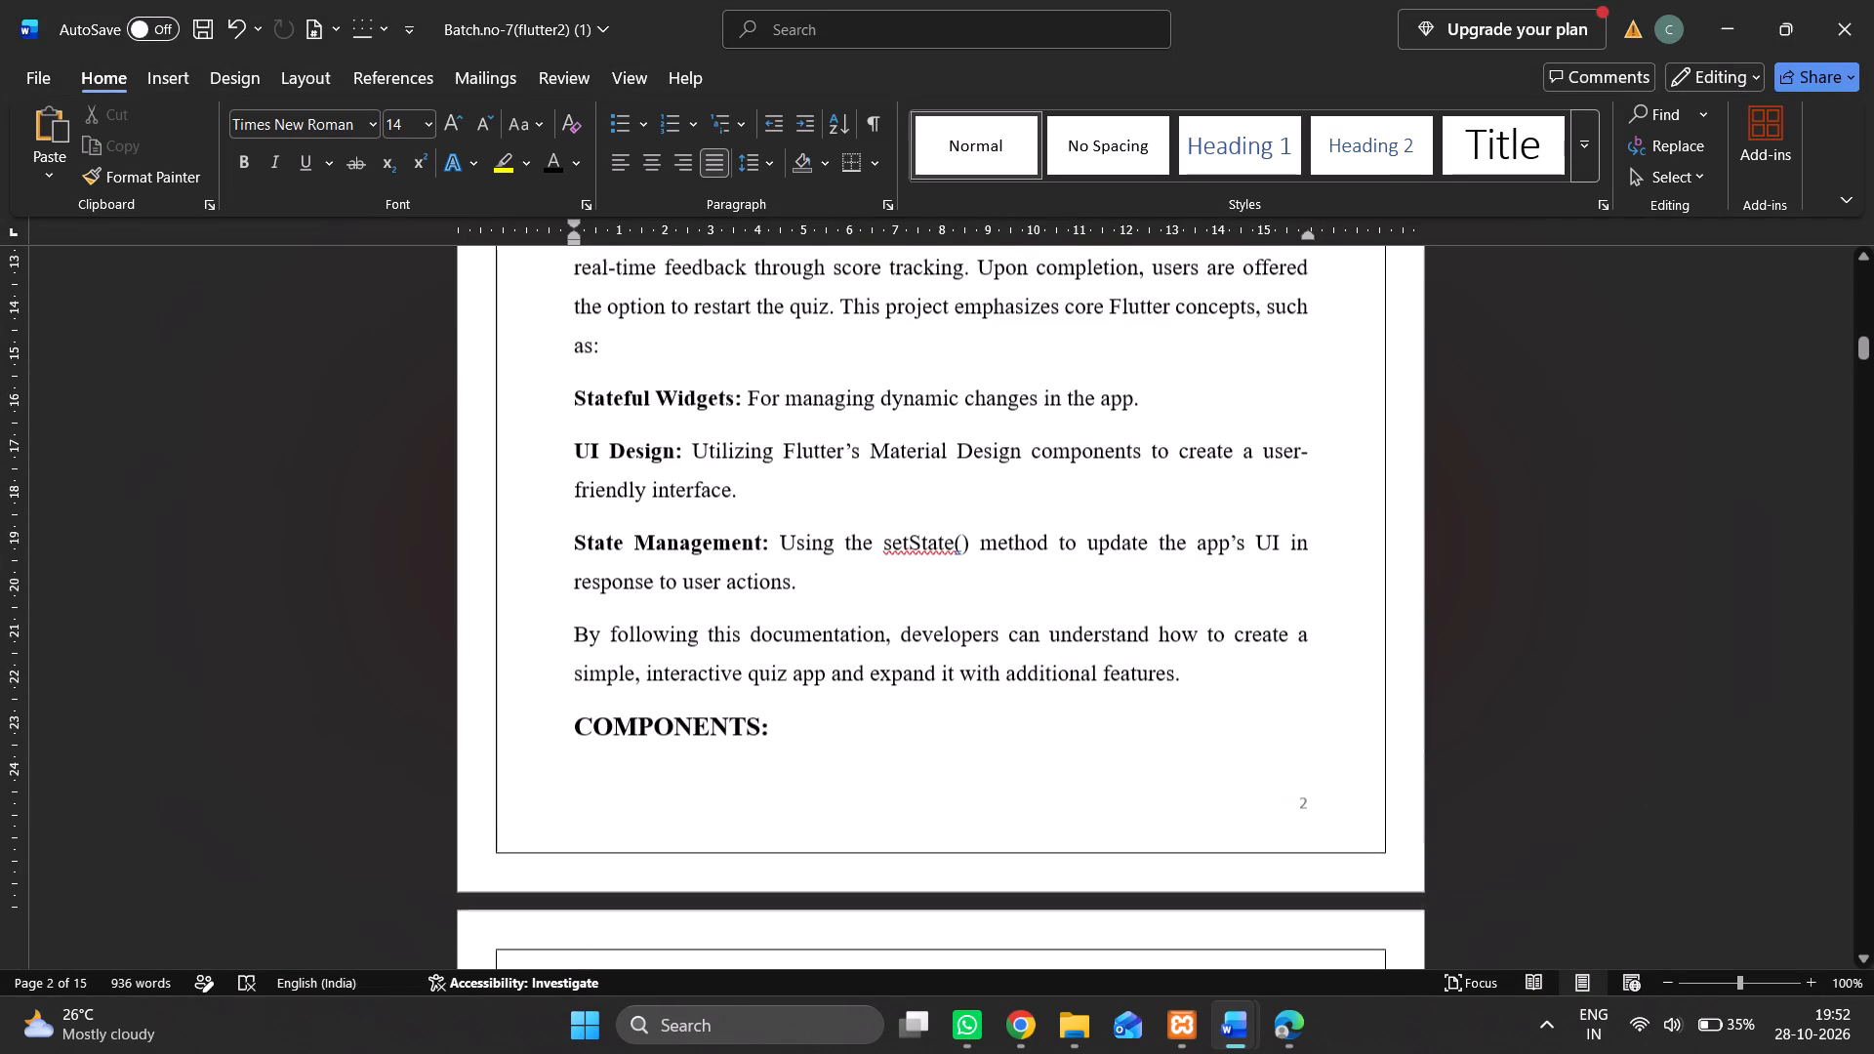
scroll(1118, 584, up, 4)
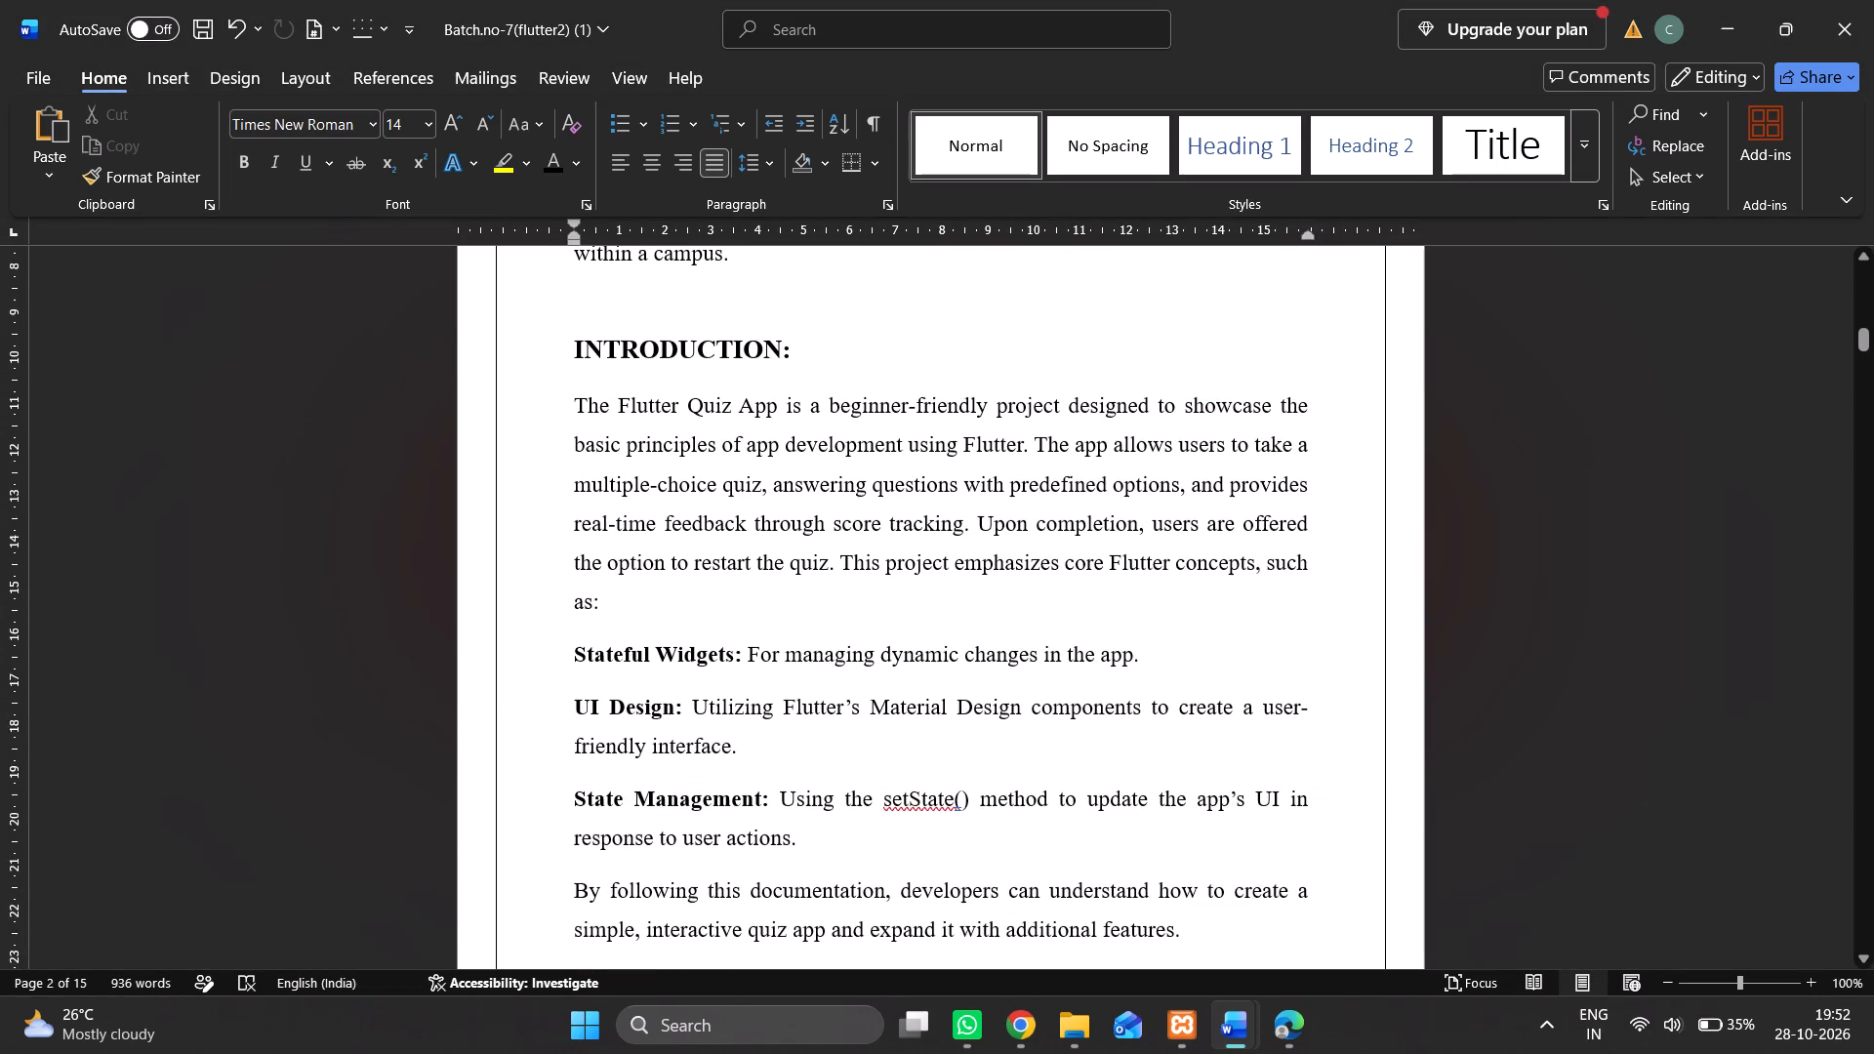
scroll(1119, 712, down, 4)
key(alt+Tab)
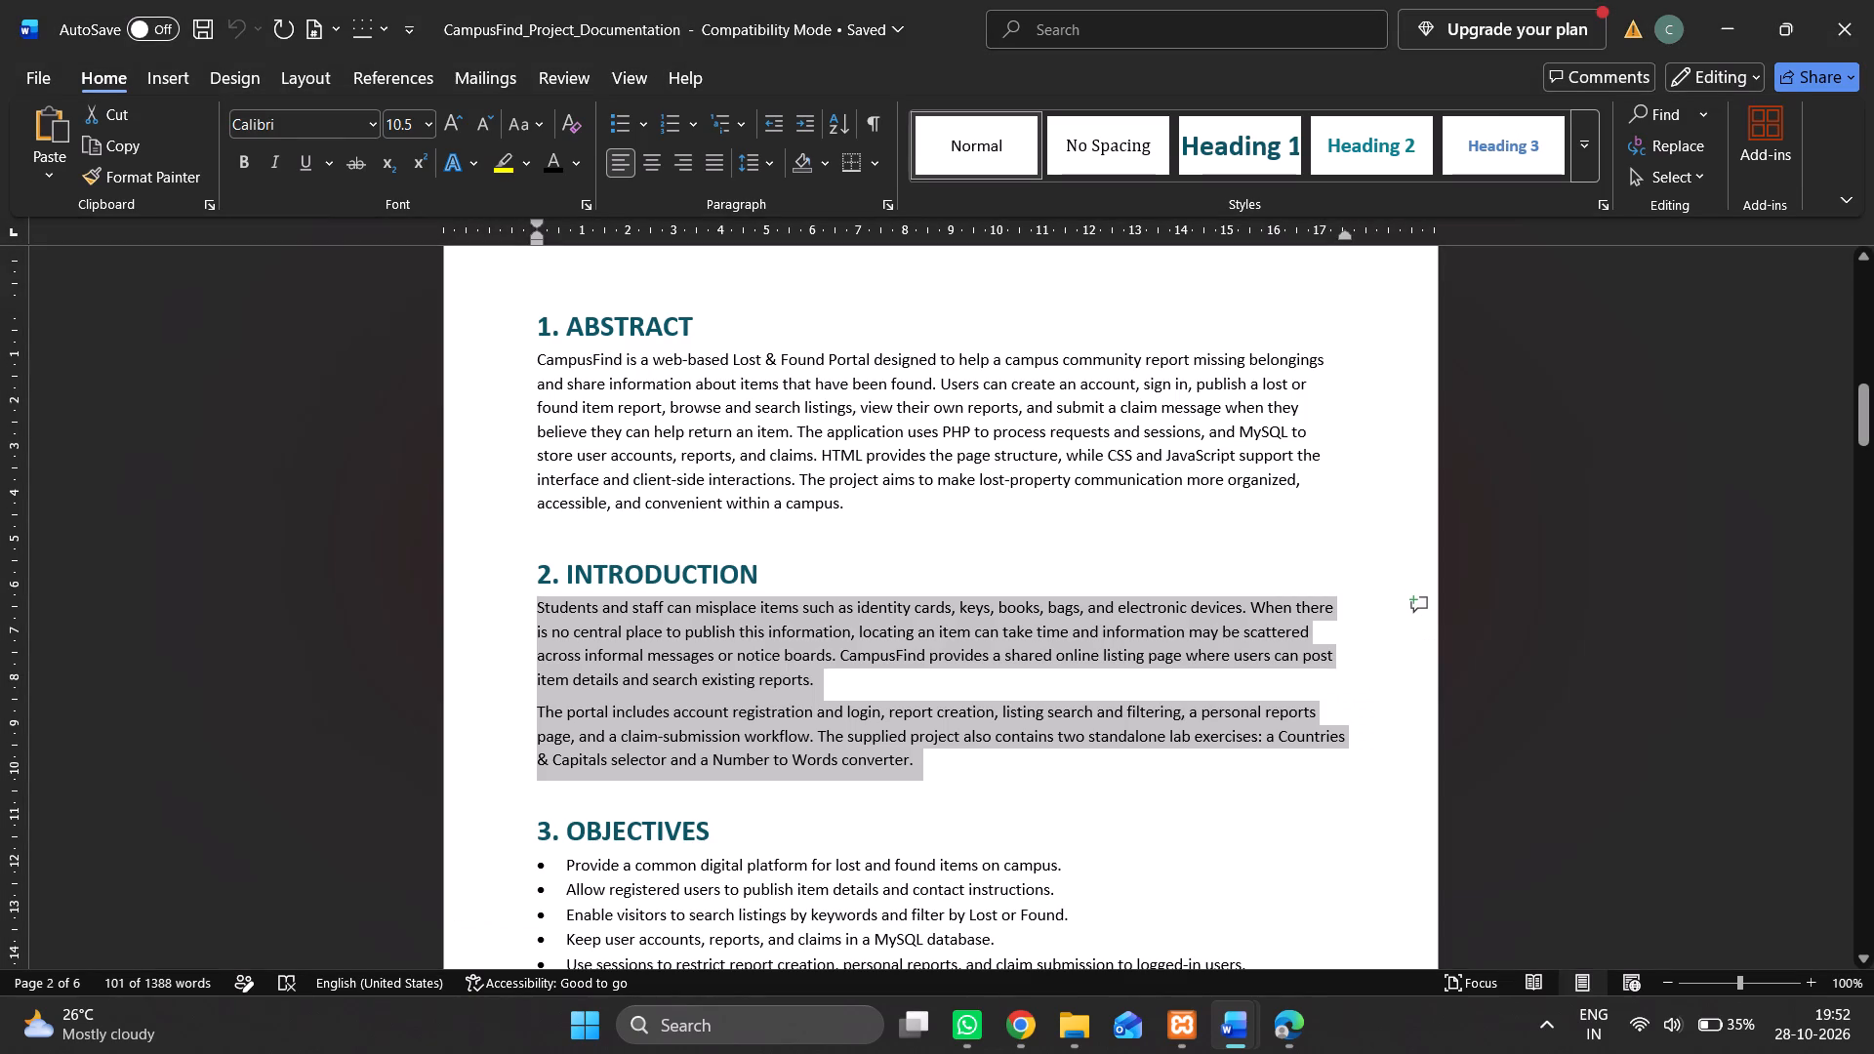
scroll(1120, 687, down, 8)
key(alt+Tab)
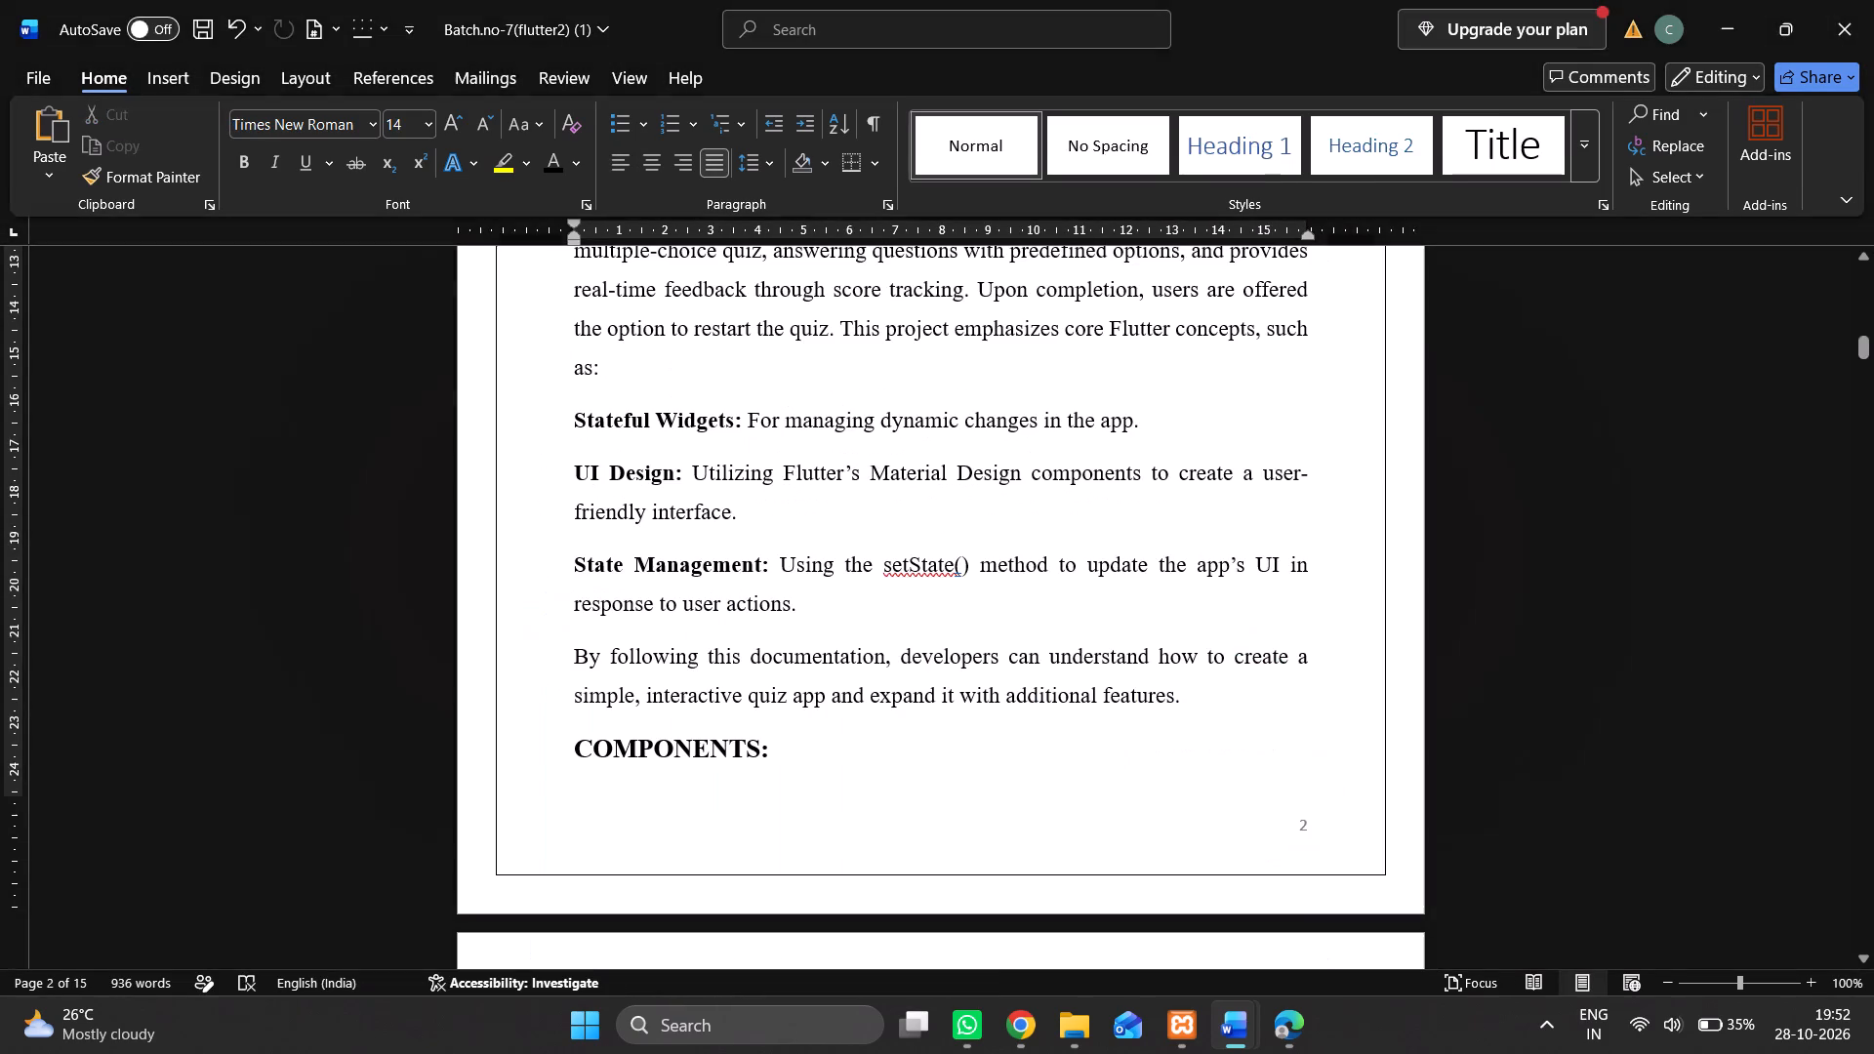
scroll(1105, 665, up, 4)
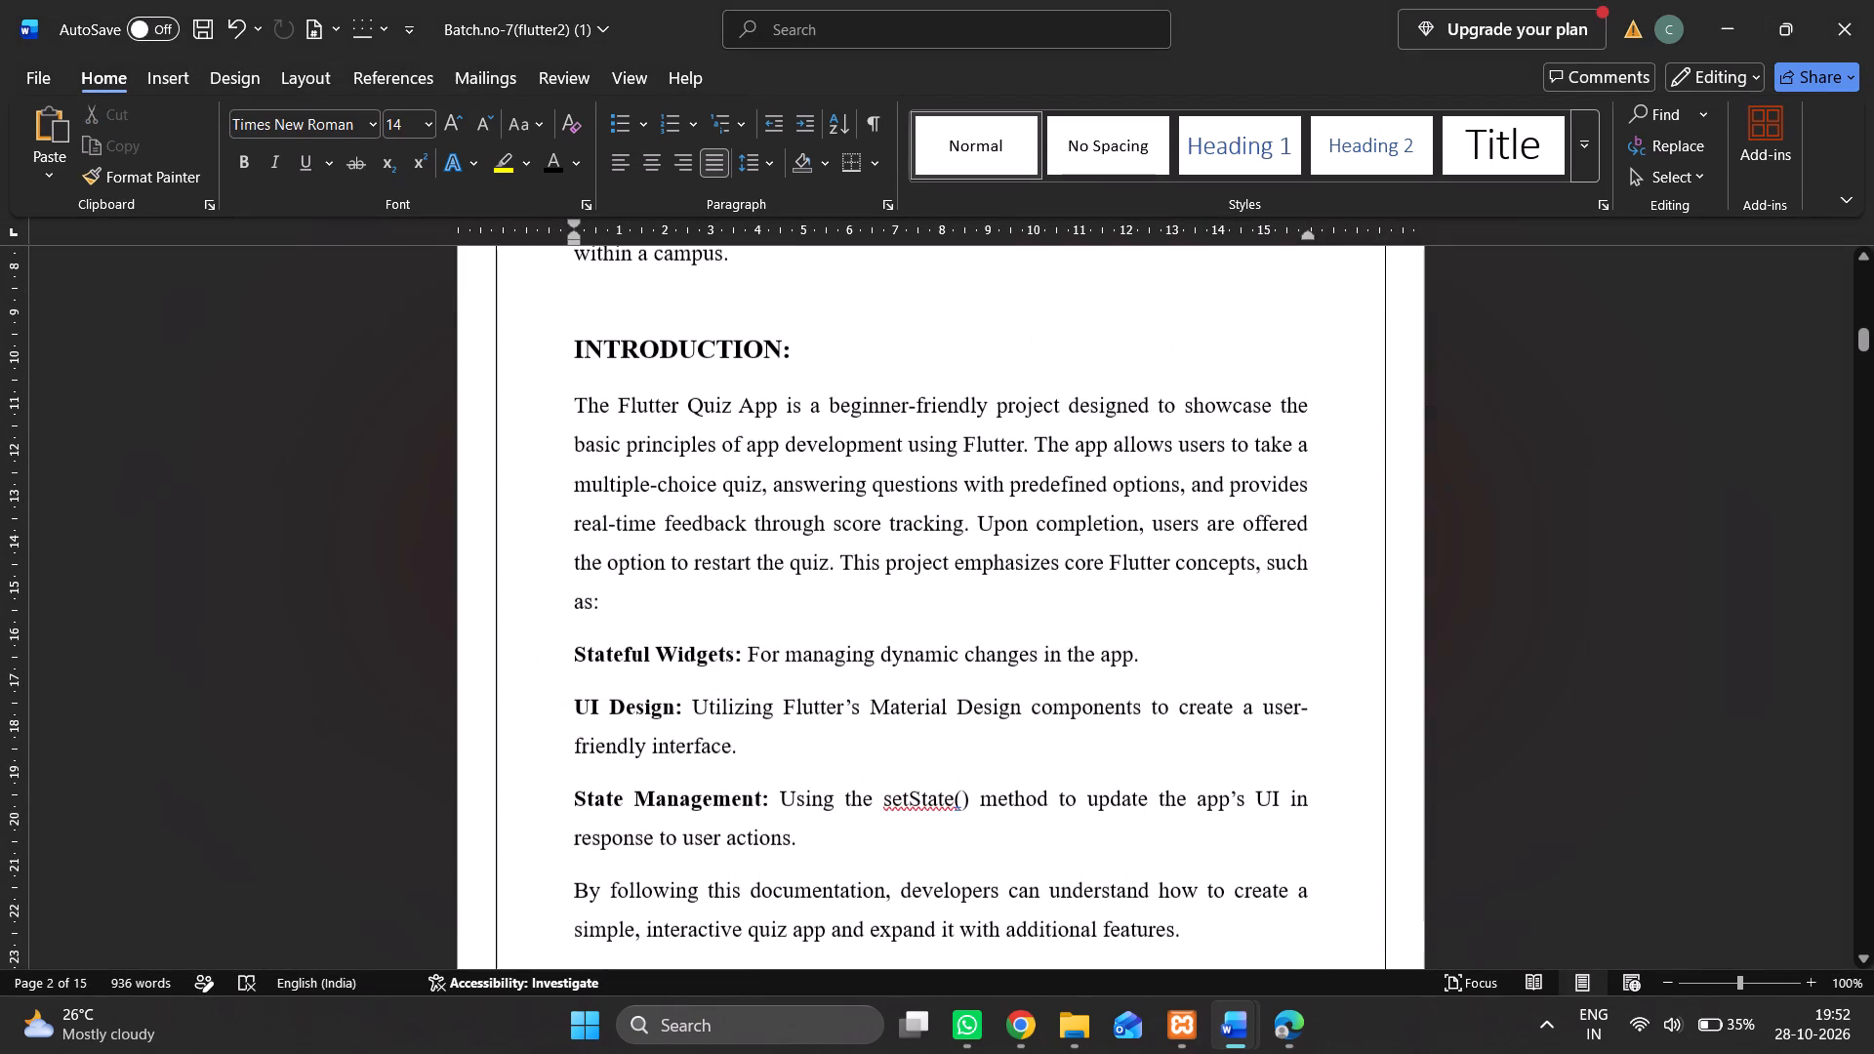
scroll(1136, 689, down, 2)
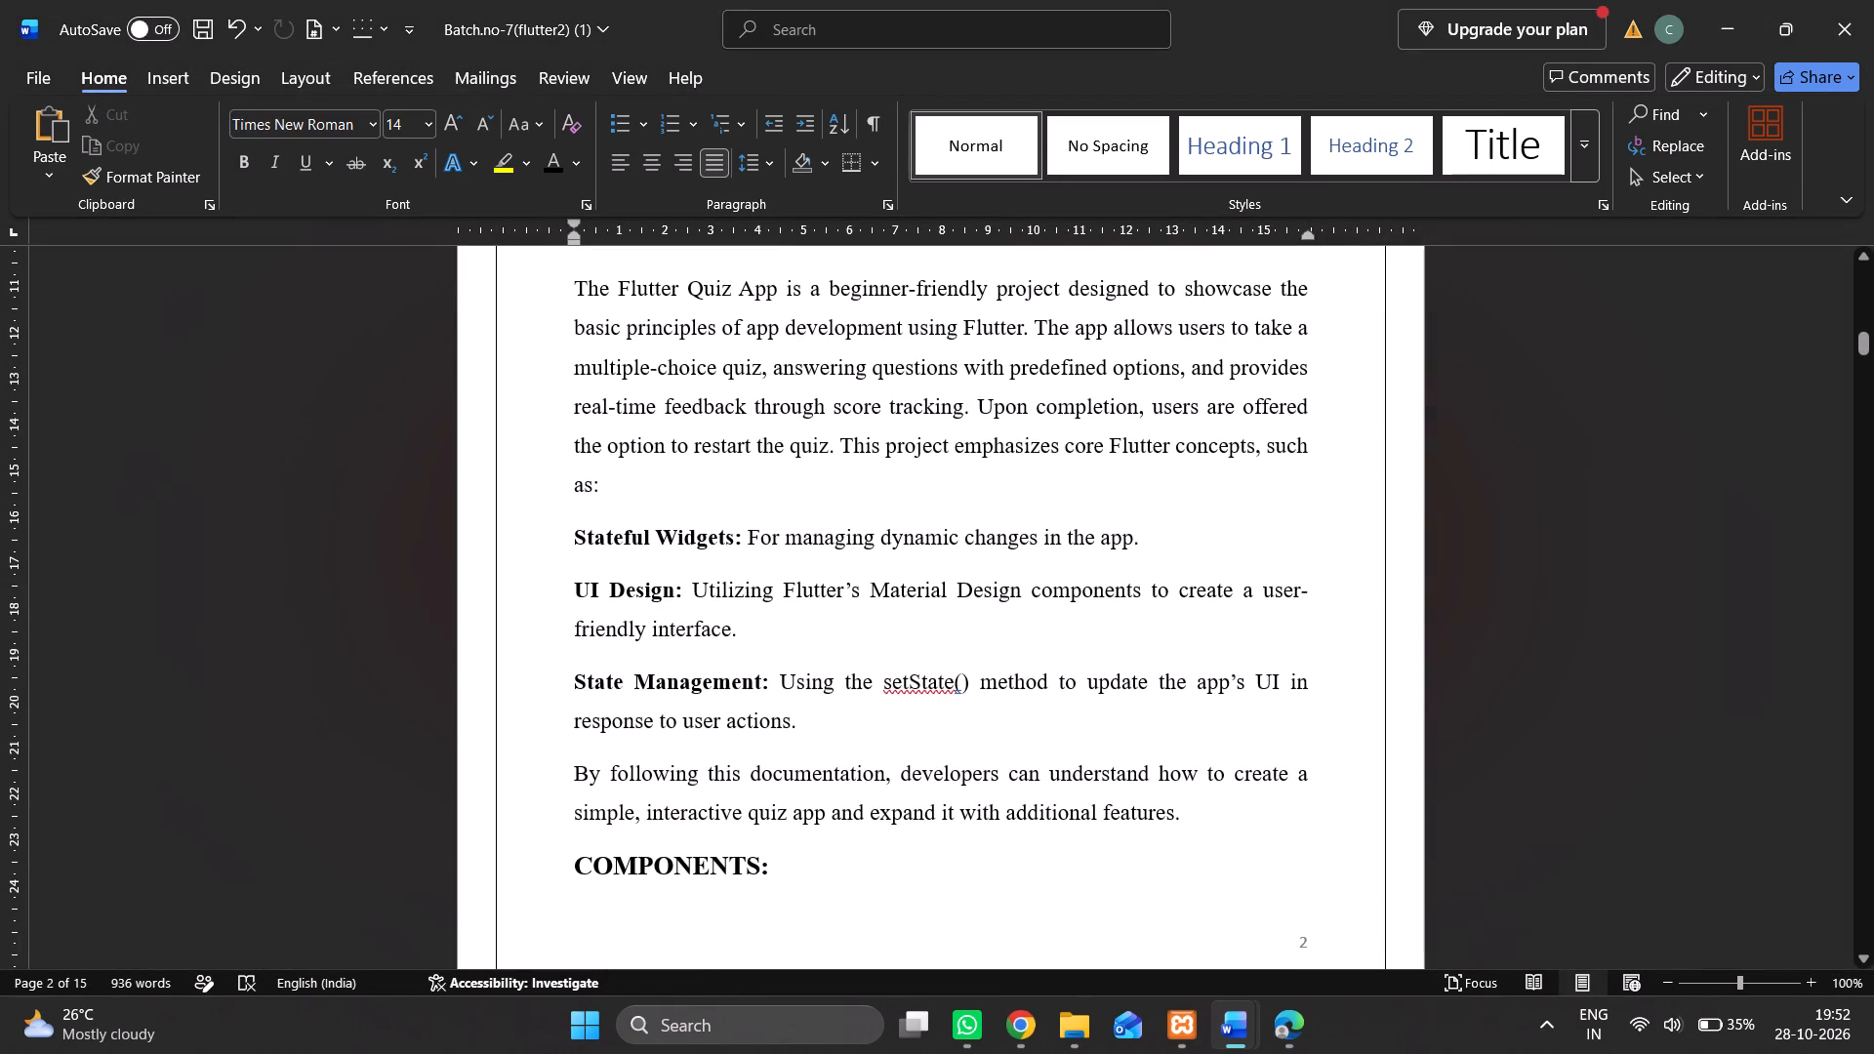
drag(1200, 820, 611, 345)
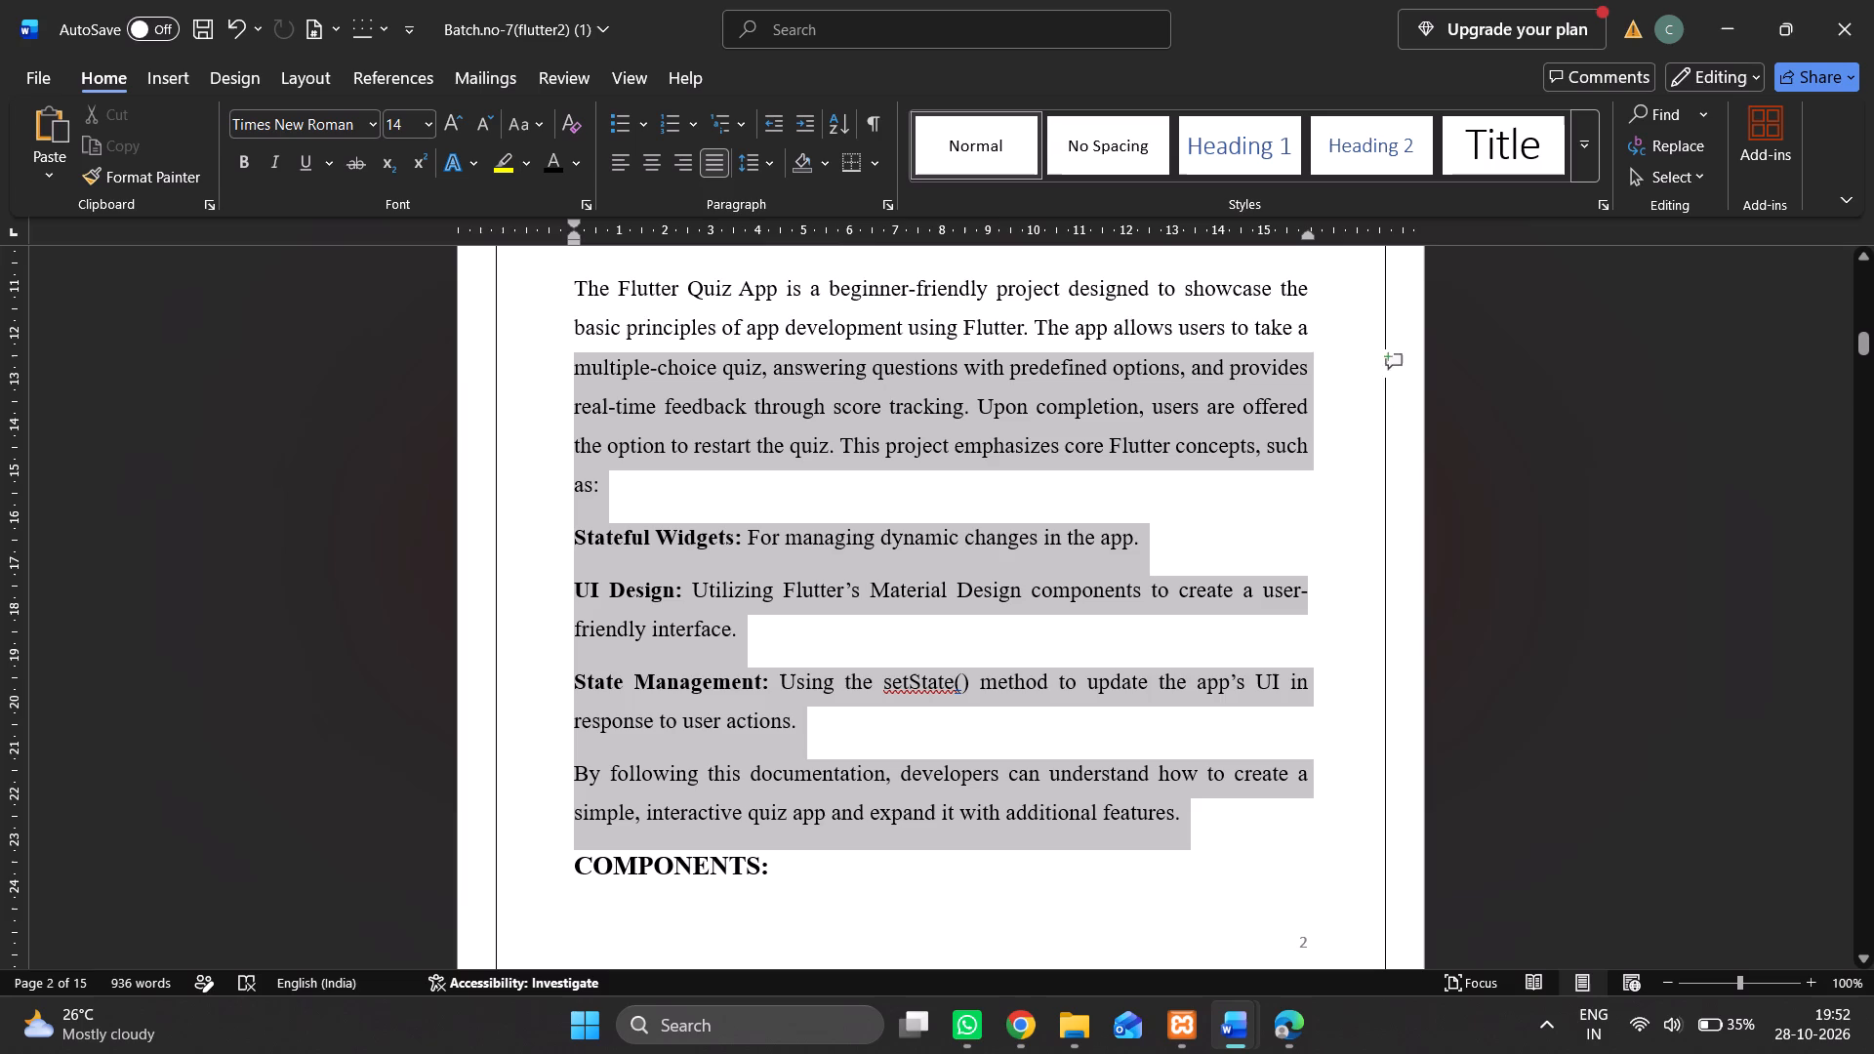
drag(611, 345, 591, 293)
scroll(589, 299, up, 2)
key(ctrl+v)
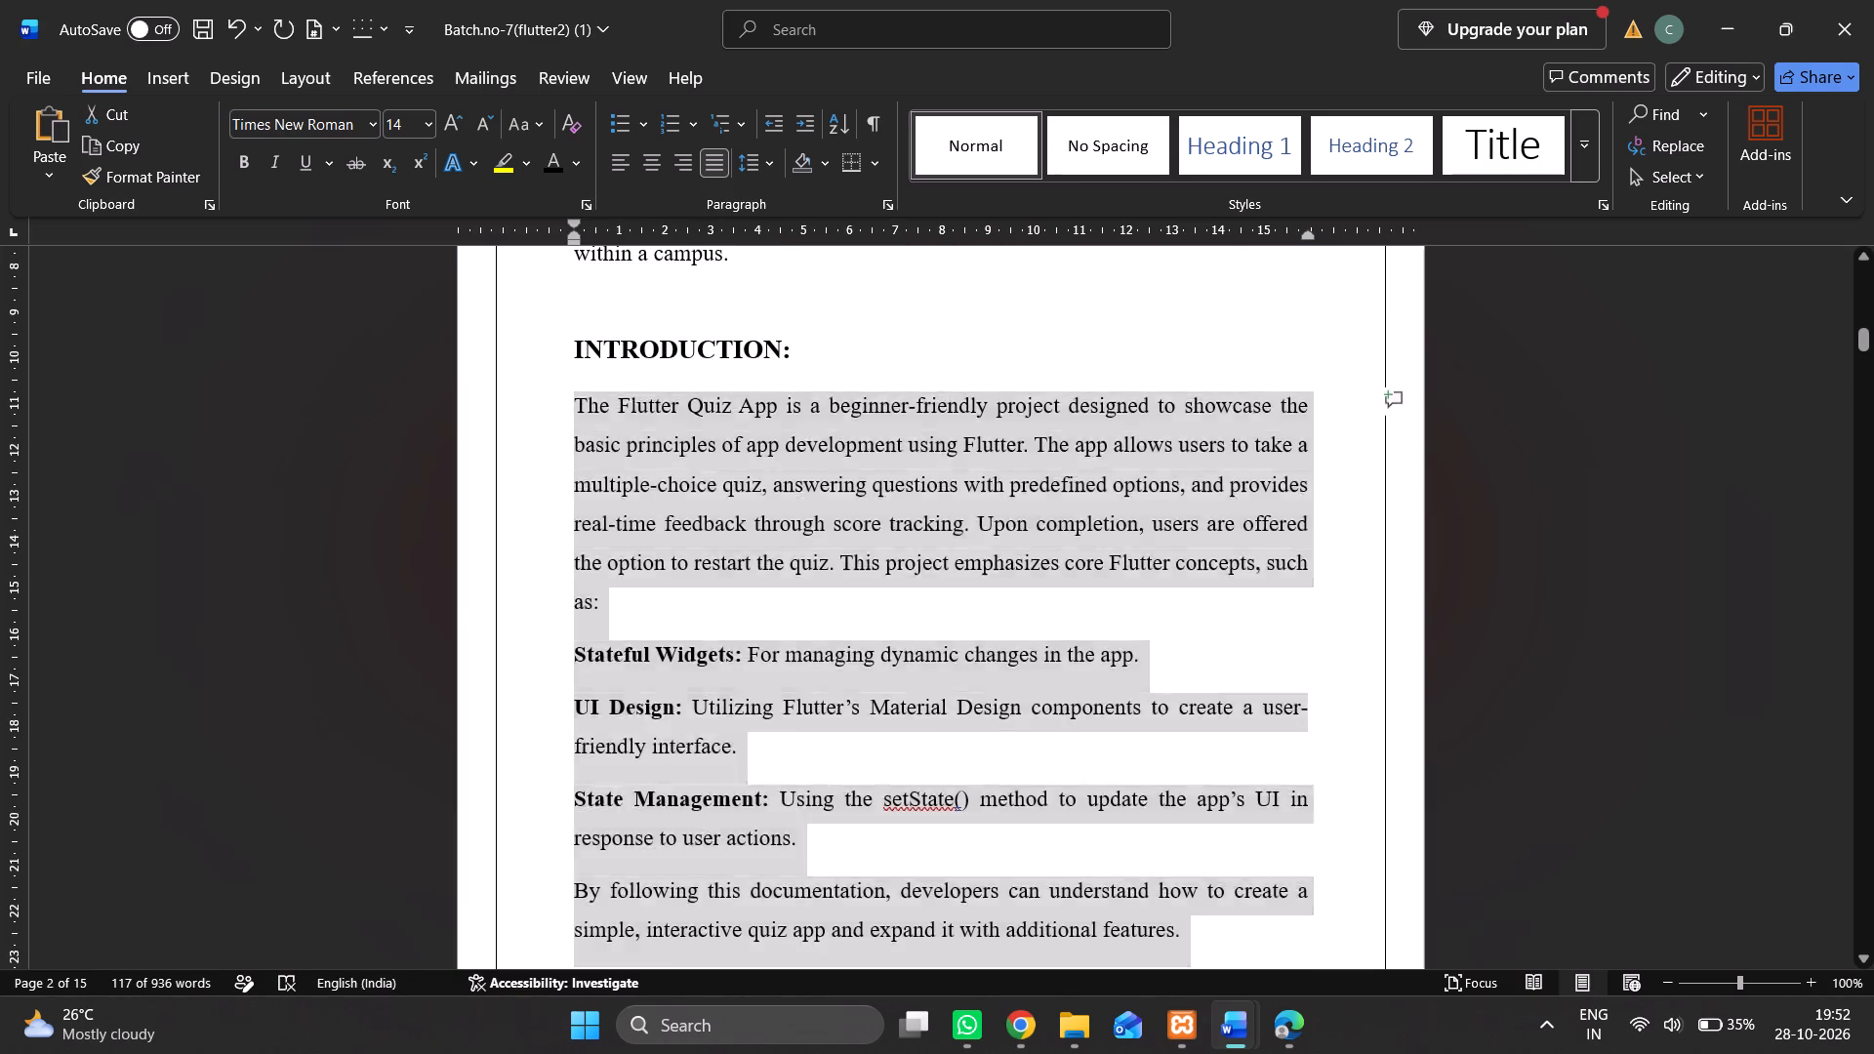
Format the two pasted introduction paragraphs as Times New Roman, size 14, justified.
drag(1260, 561, 702, 412)
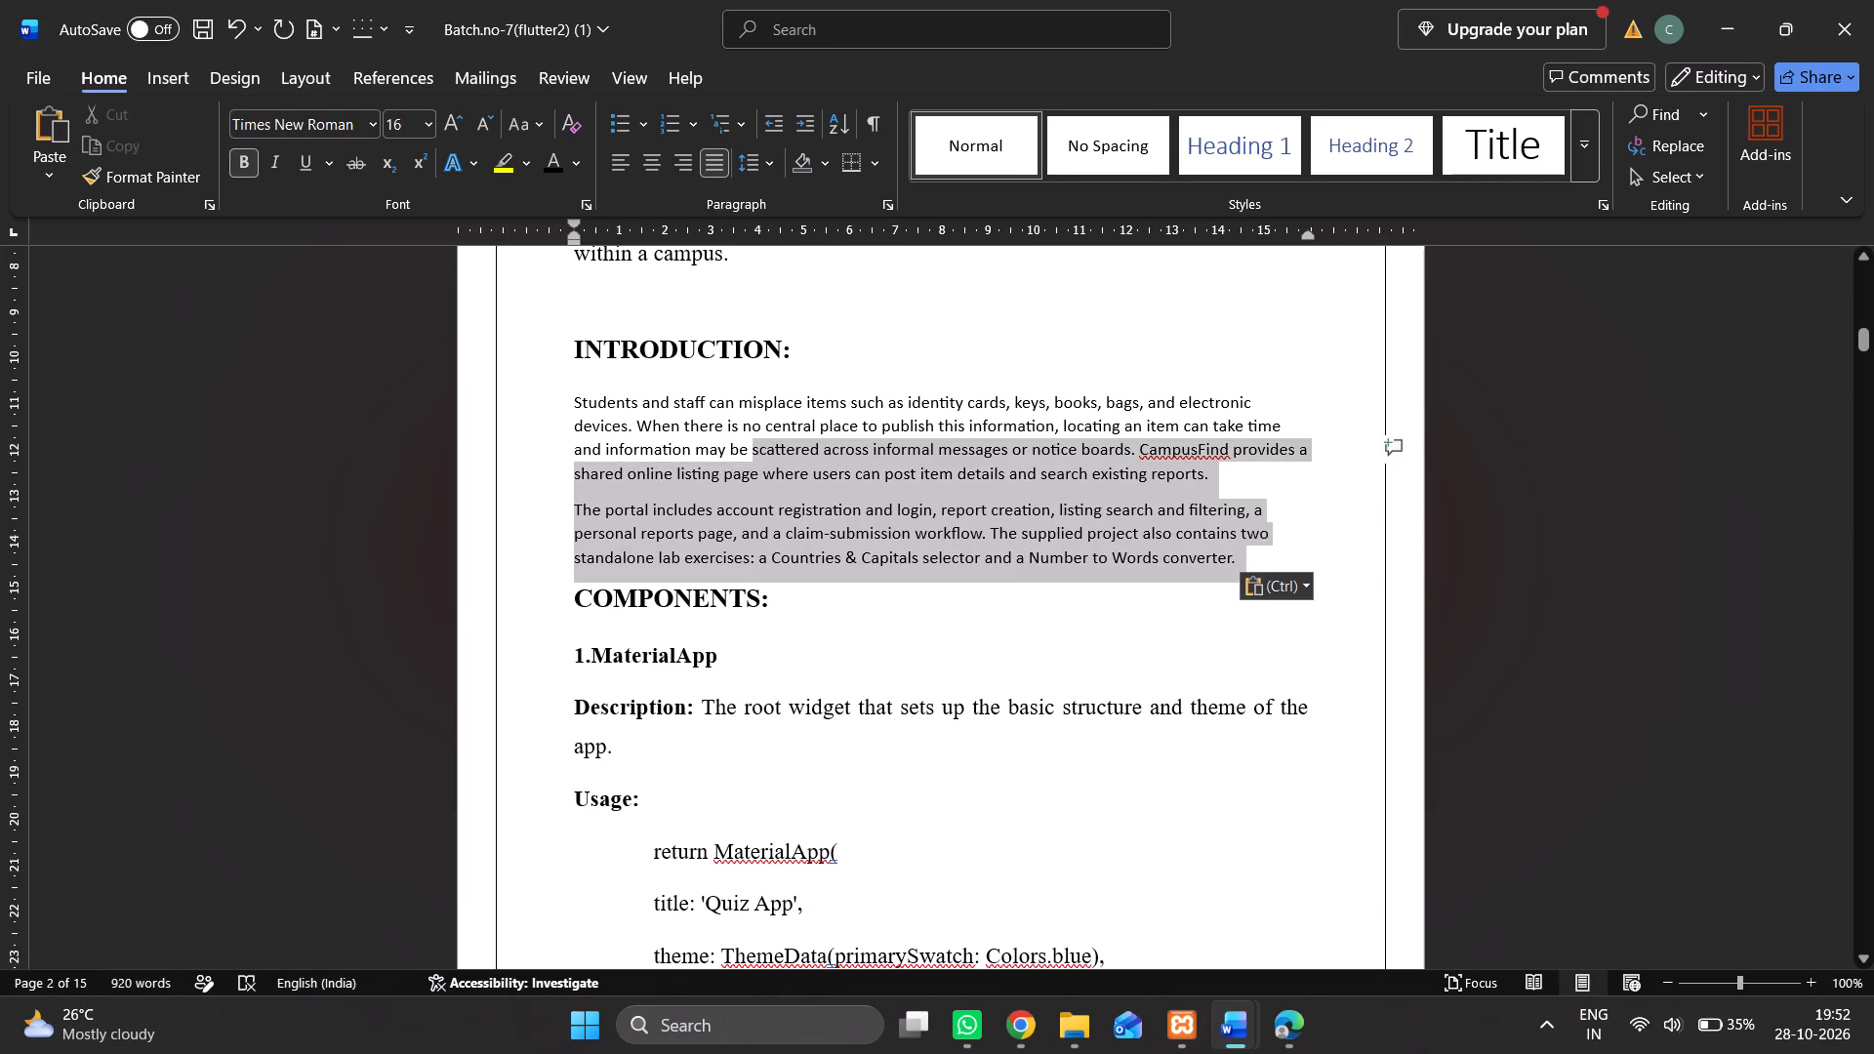
drag(702, 412, 588, 403)
double_click(447, 116)
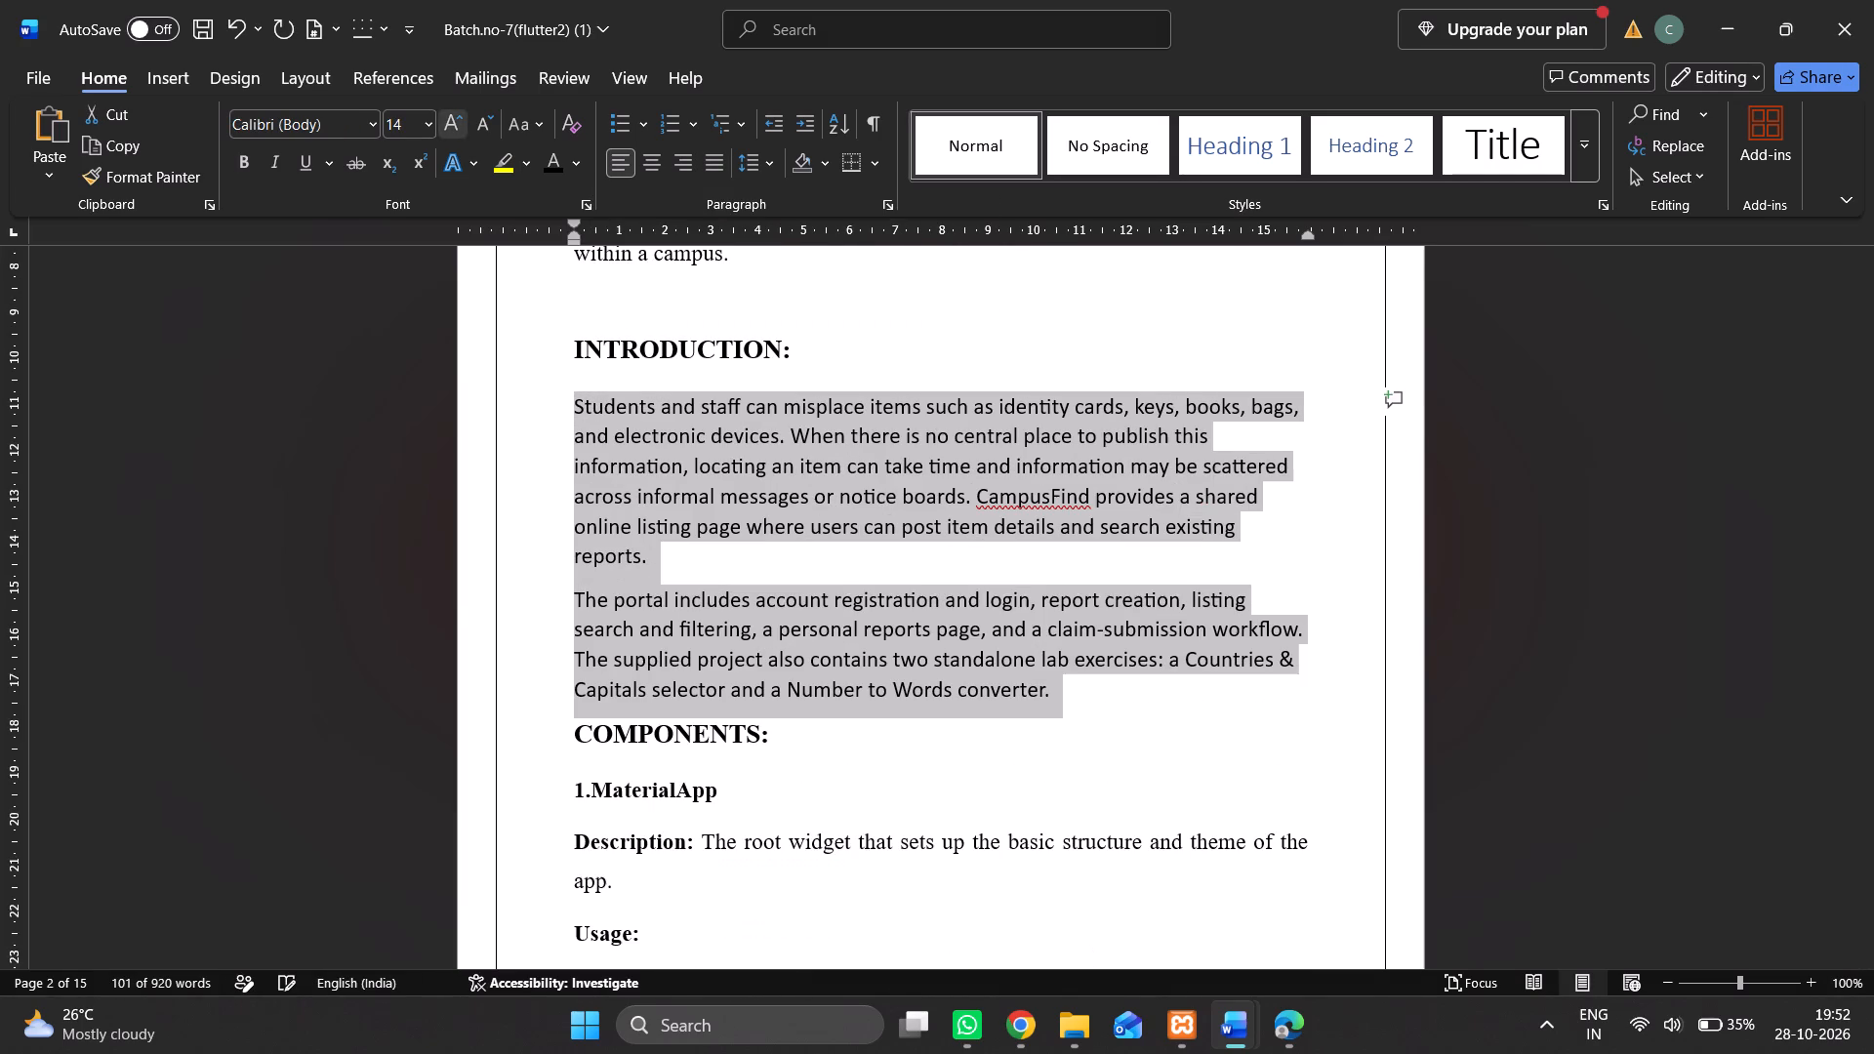
click(369, 123)
click(316, 292)
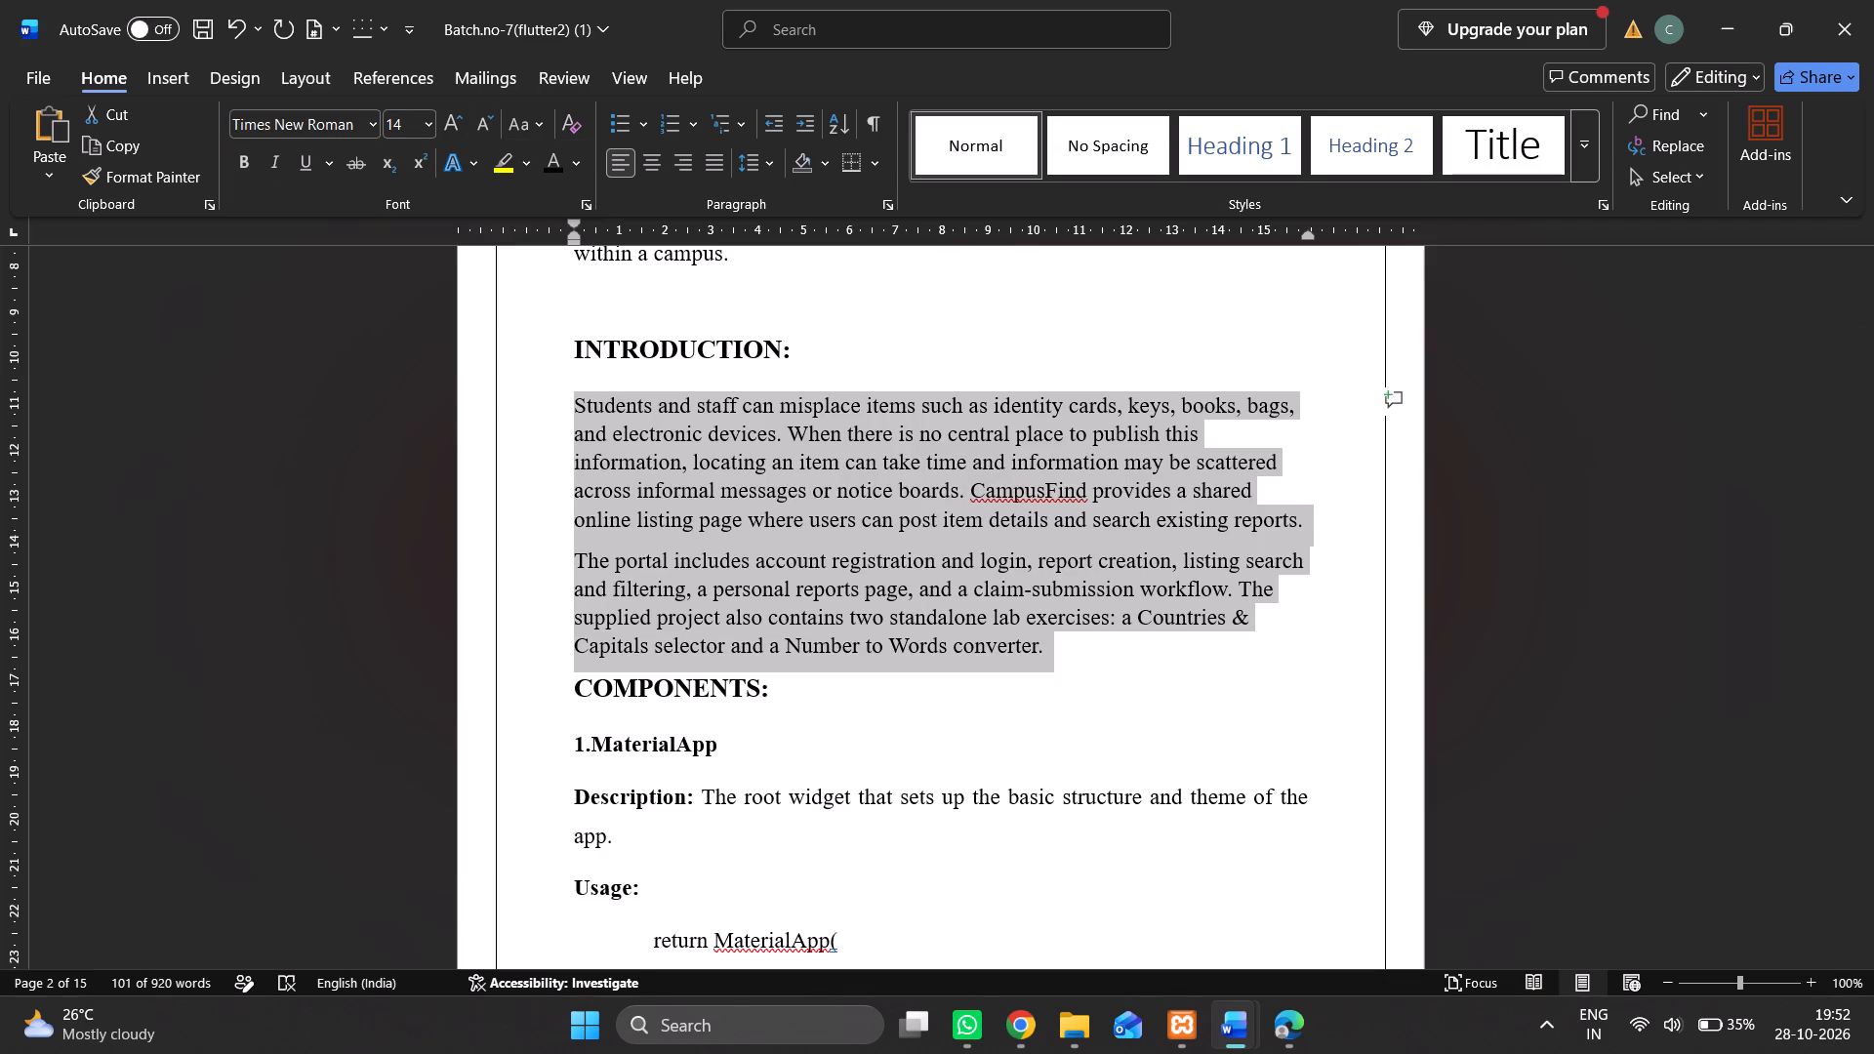
click(724, 160)
click(964, 527)
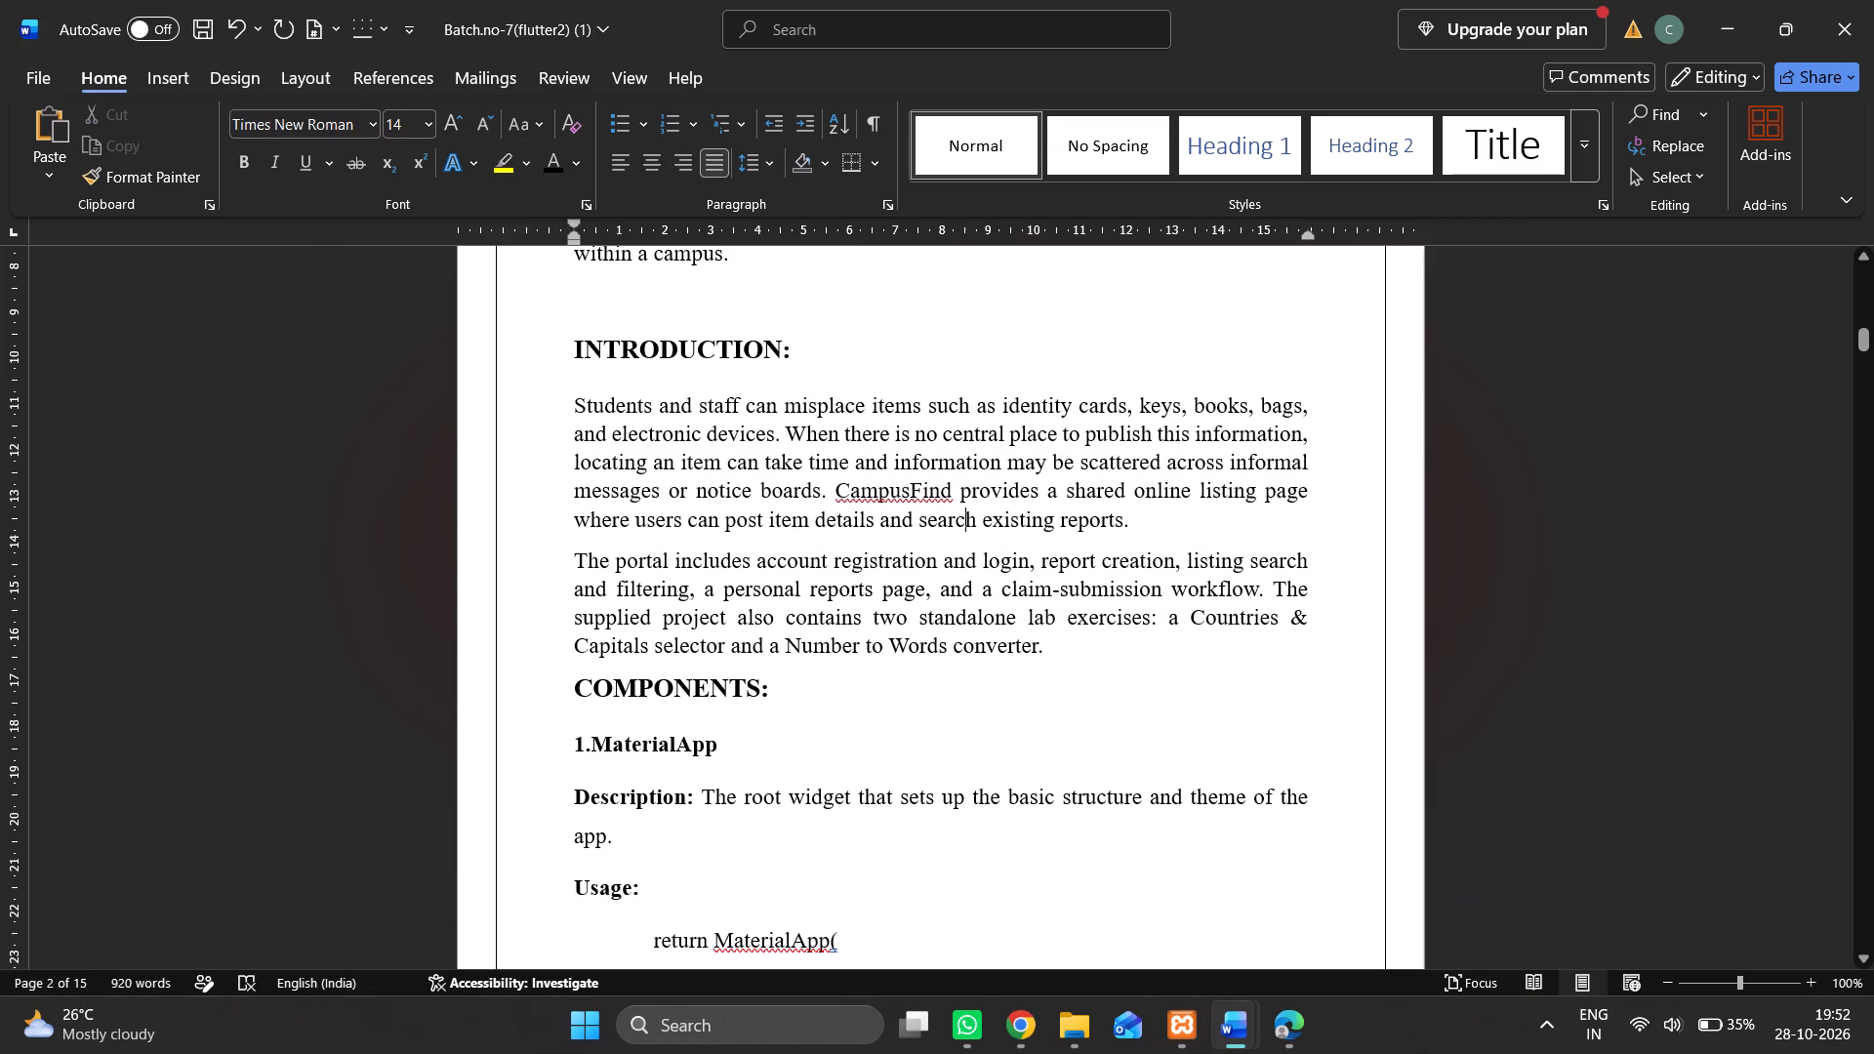
click(674, 348)
click(754, 499)
Add two empty lines between the last introduction paragraph and the "COMPONENTS:" heading.
scroll(974, 500, up, 5)
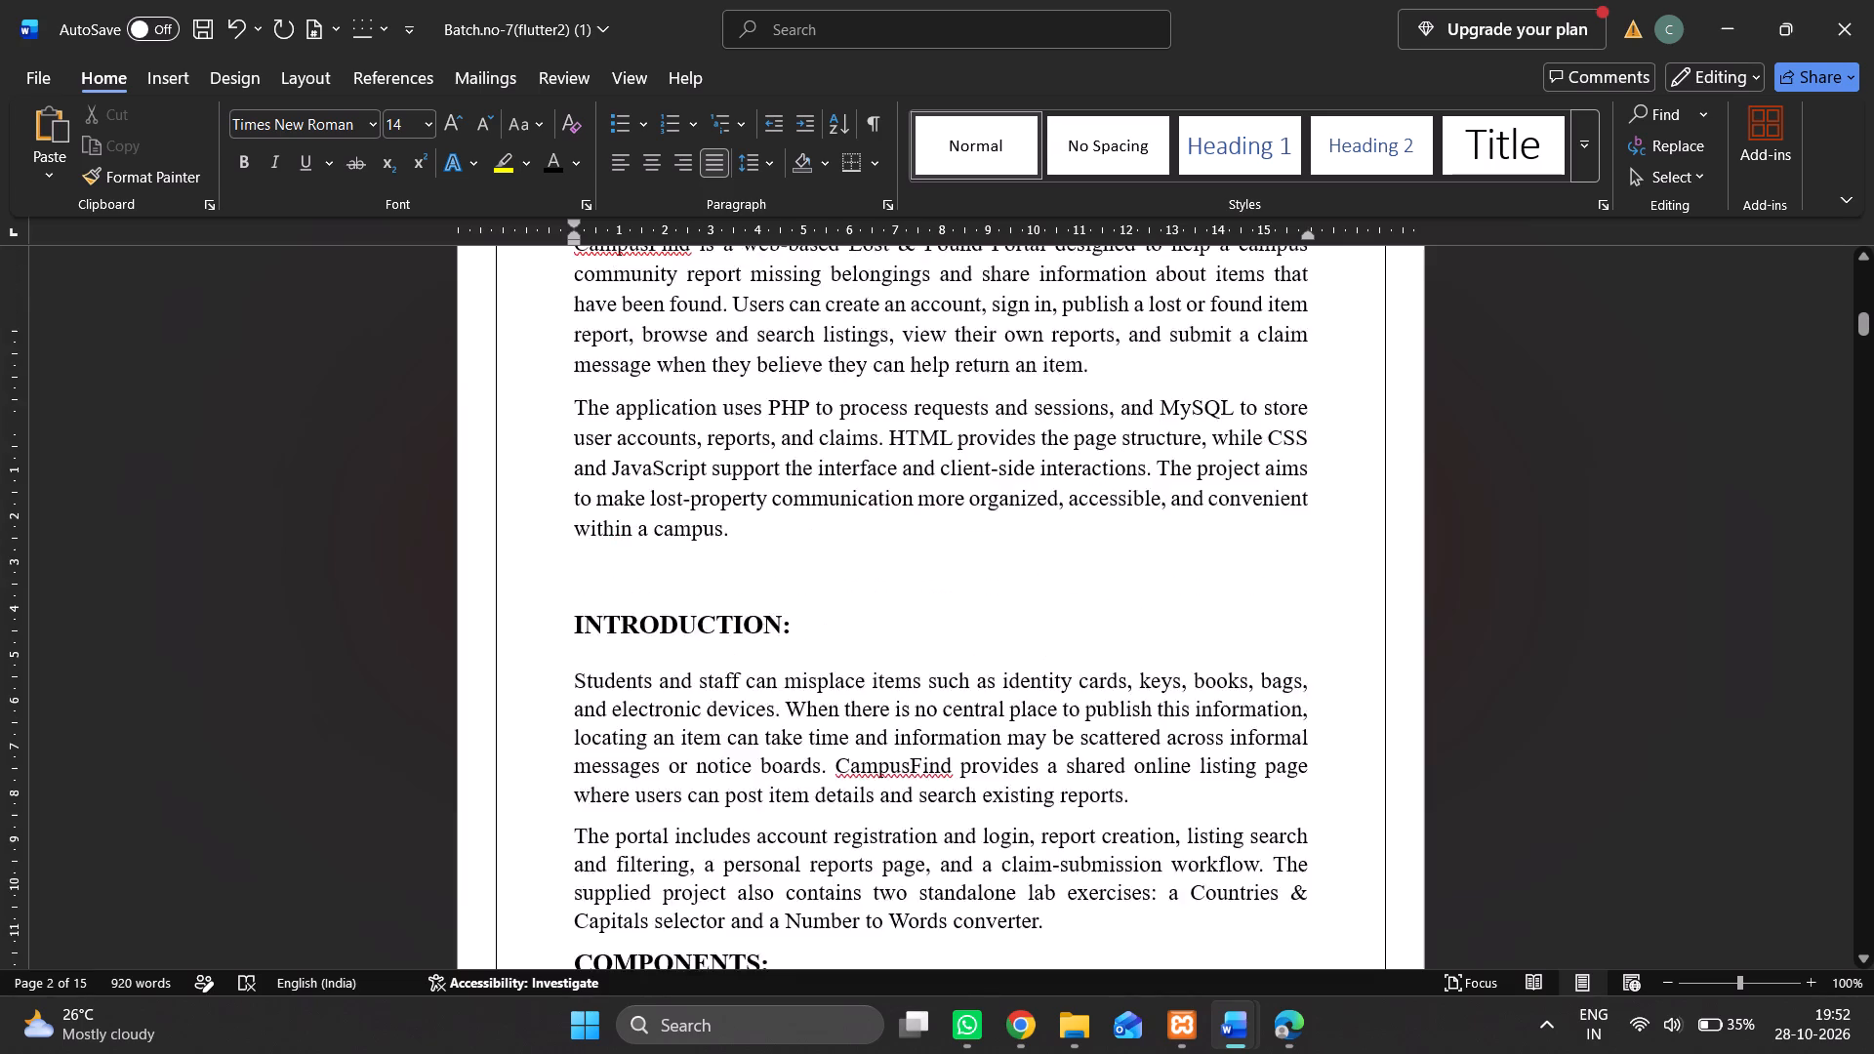
scroll(974, 500, up, 6)
scroll(974, 500, down, 13)
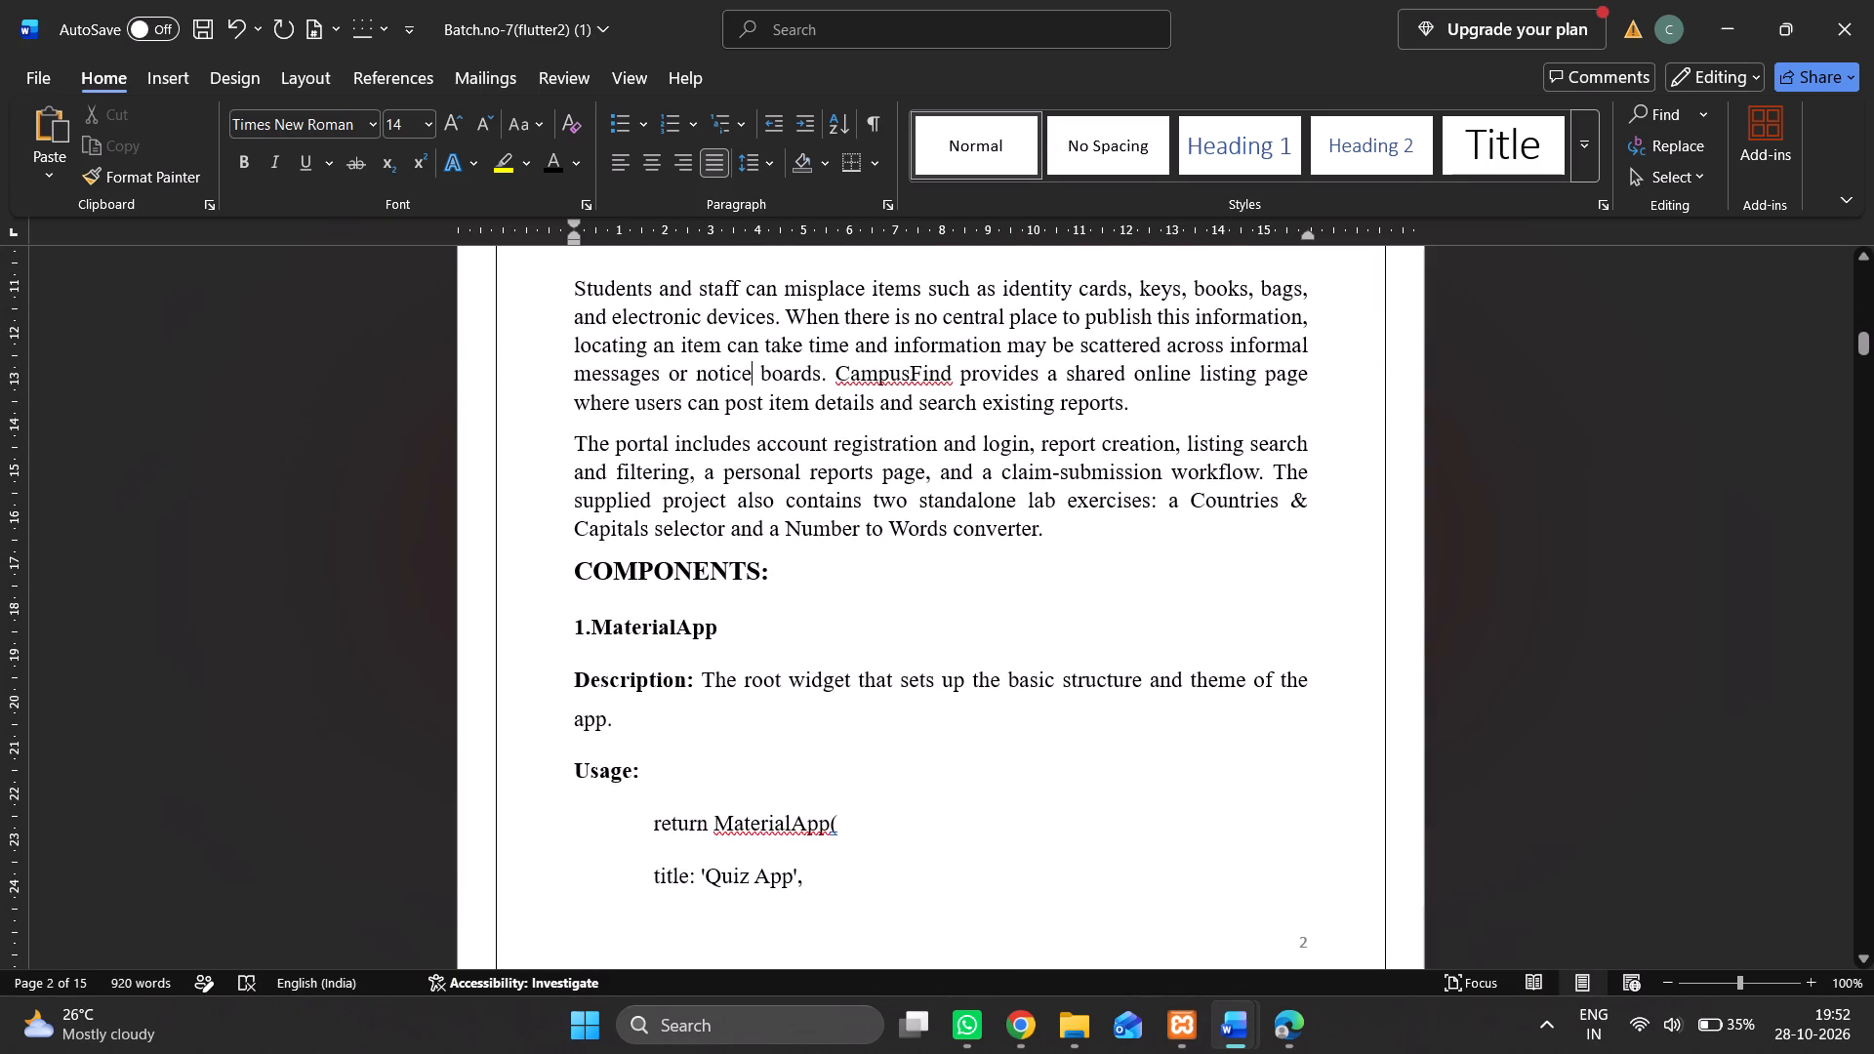
click(1061, 523)
key(Return)
key(Return)
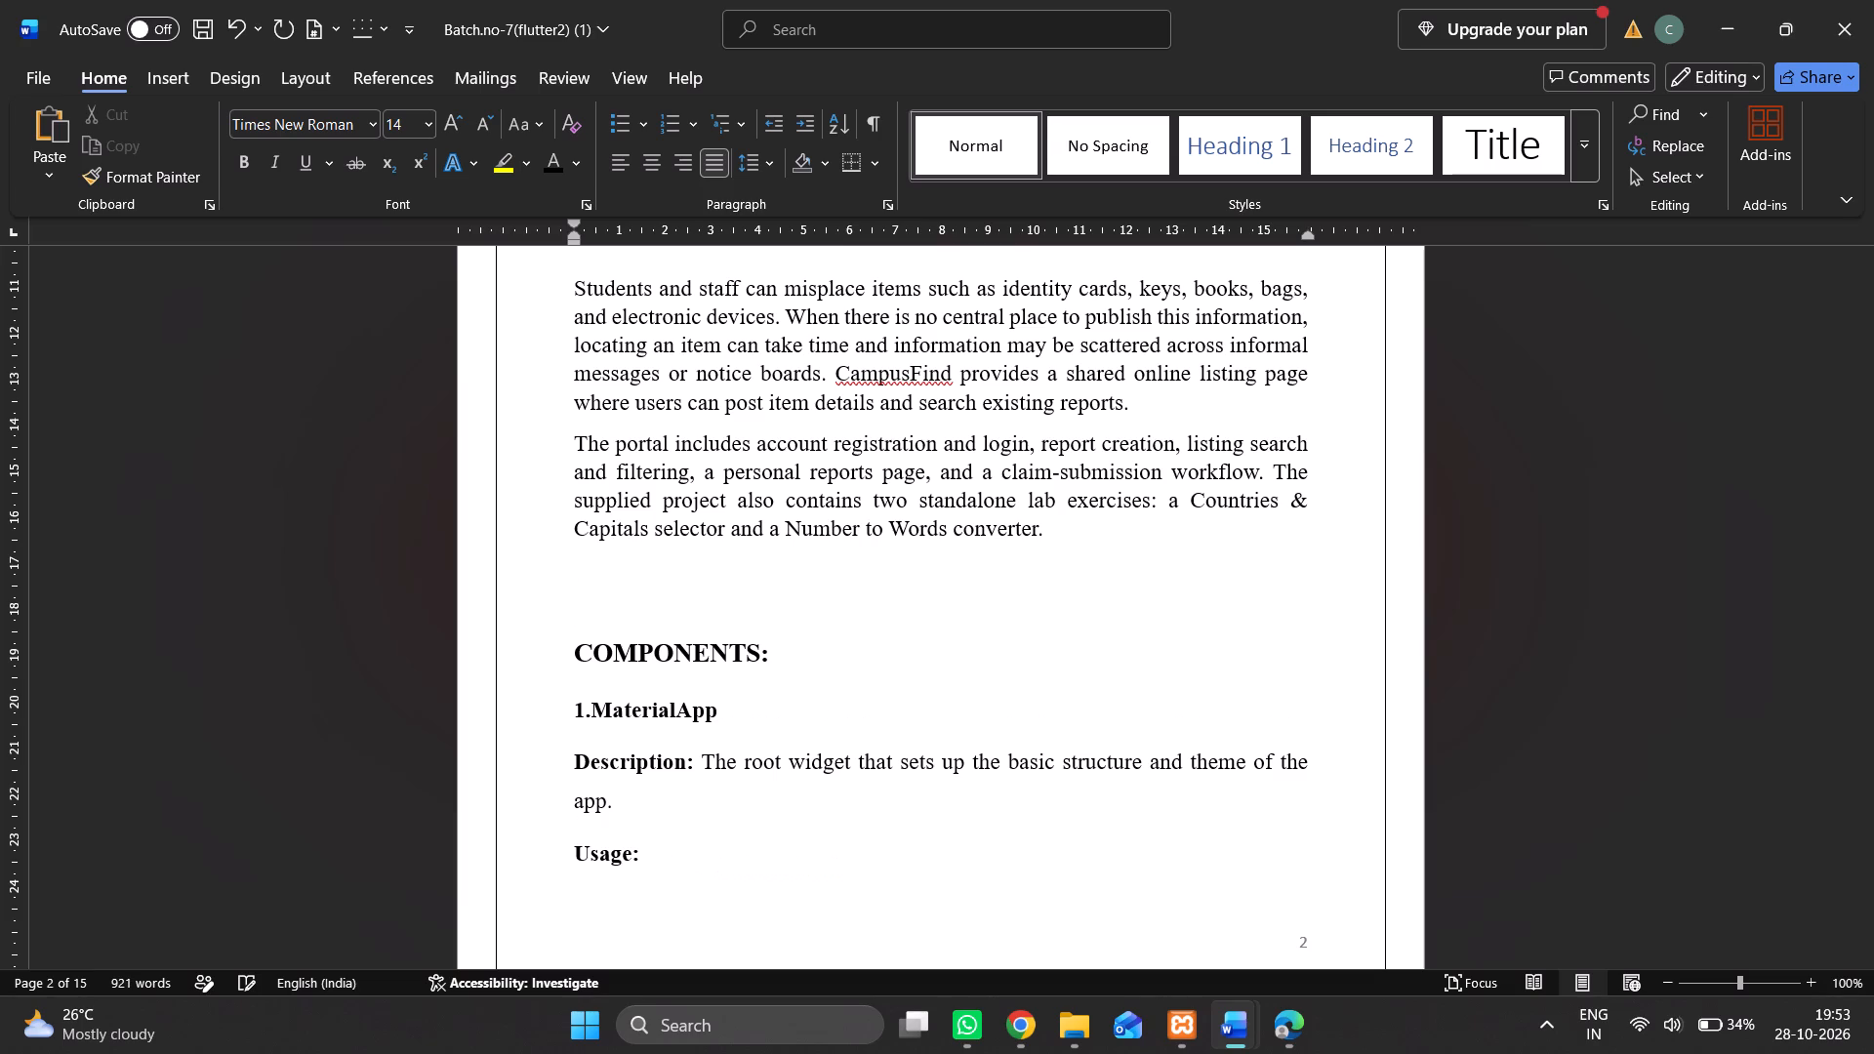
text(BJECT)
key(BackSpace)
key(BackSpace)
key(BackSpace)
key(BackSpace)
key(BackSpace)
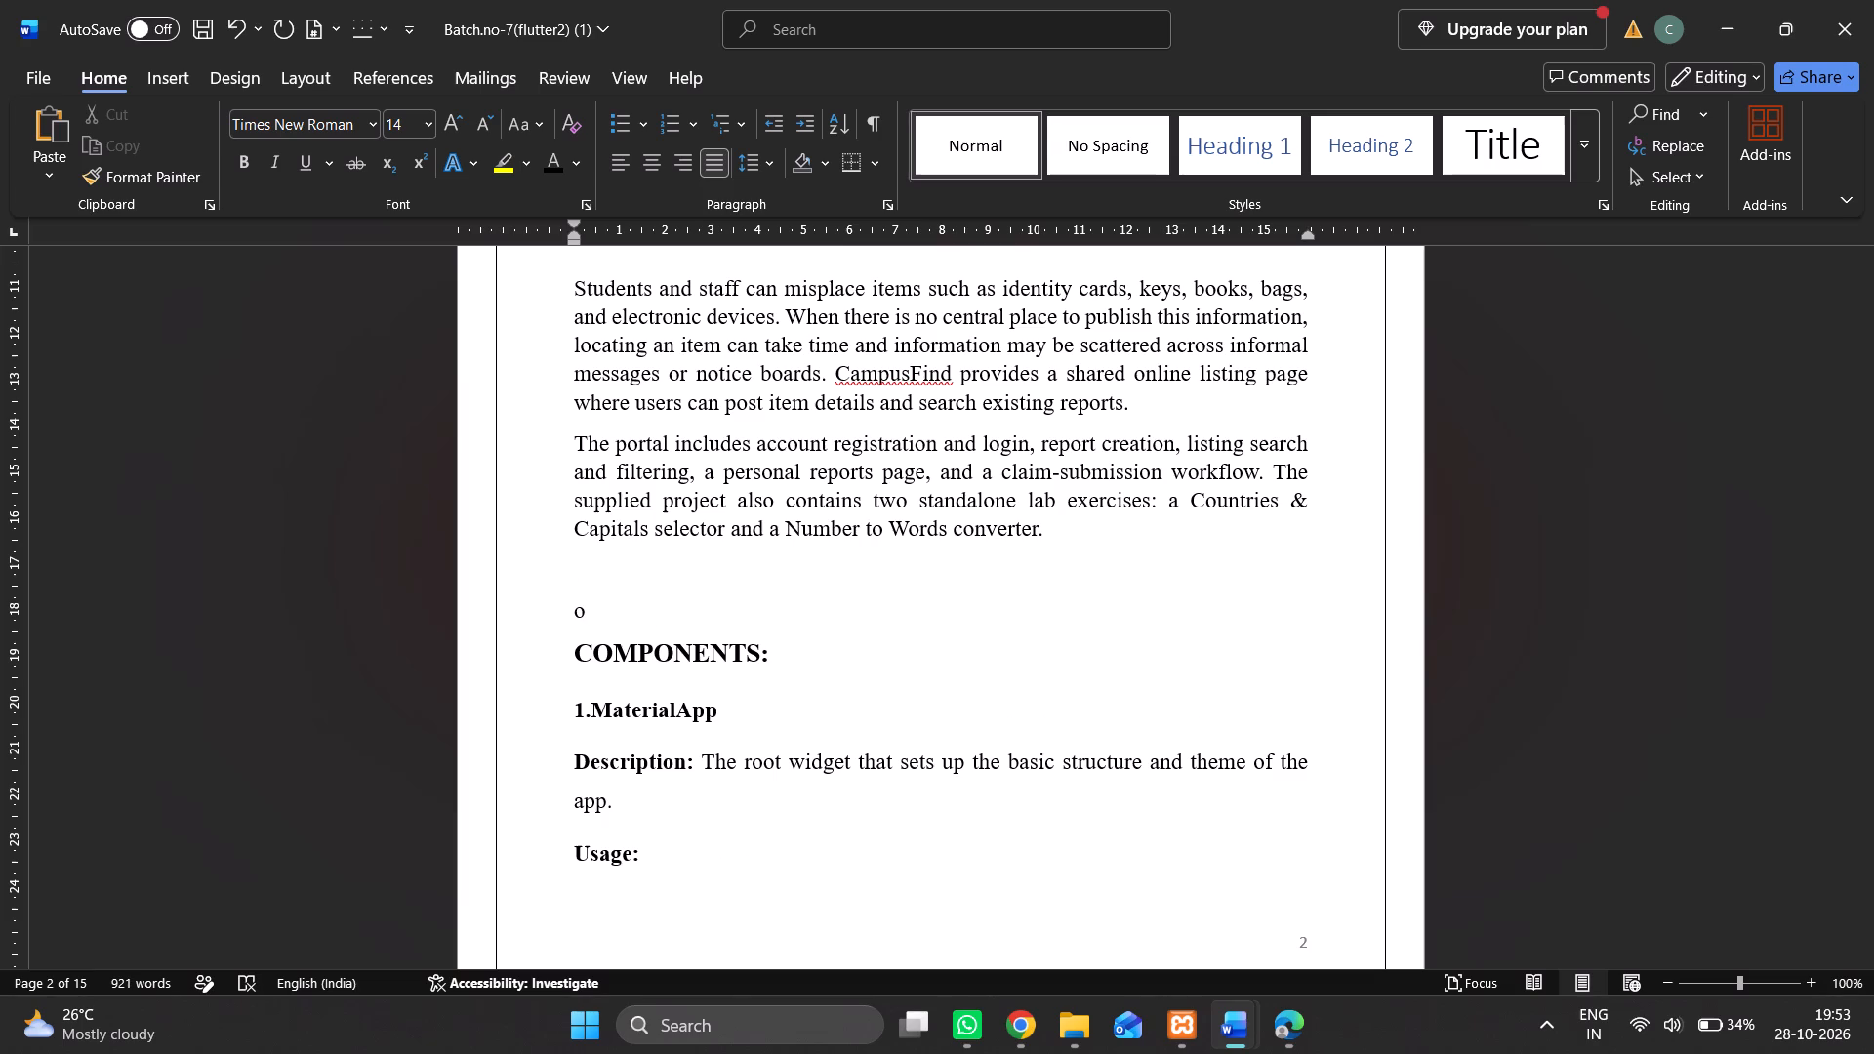
Copy the word "OBJECTIVES" from the CampusFind documentation and paste it above "COMPONENTS:" in the report, replacing the stray "o".
key(alt+Tab)
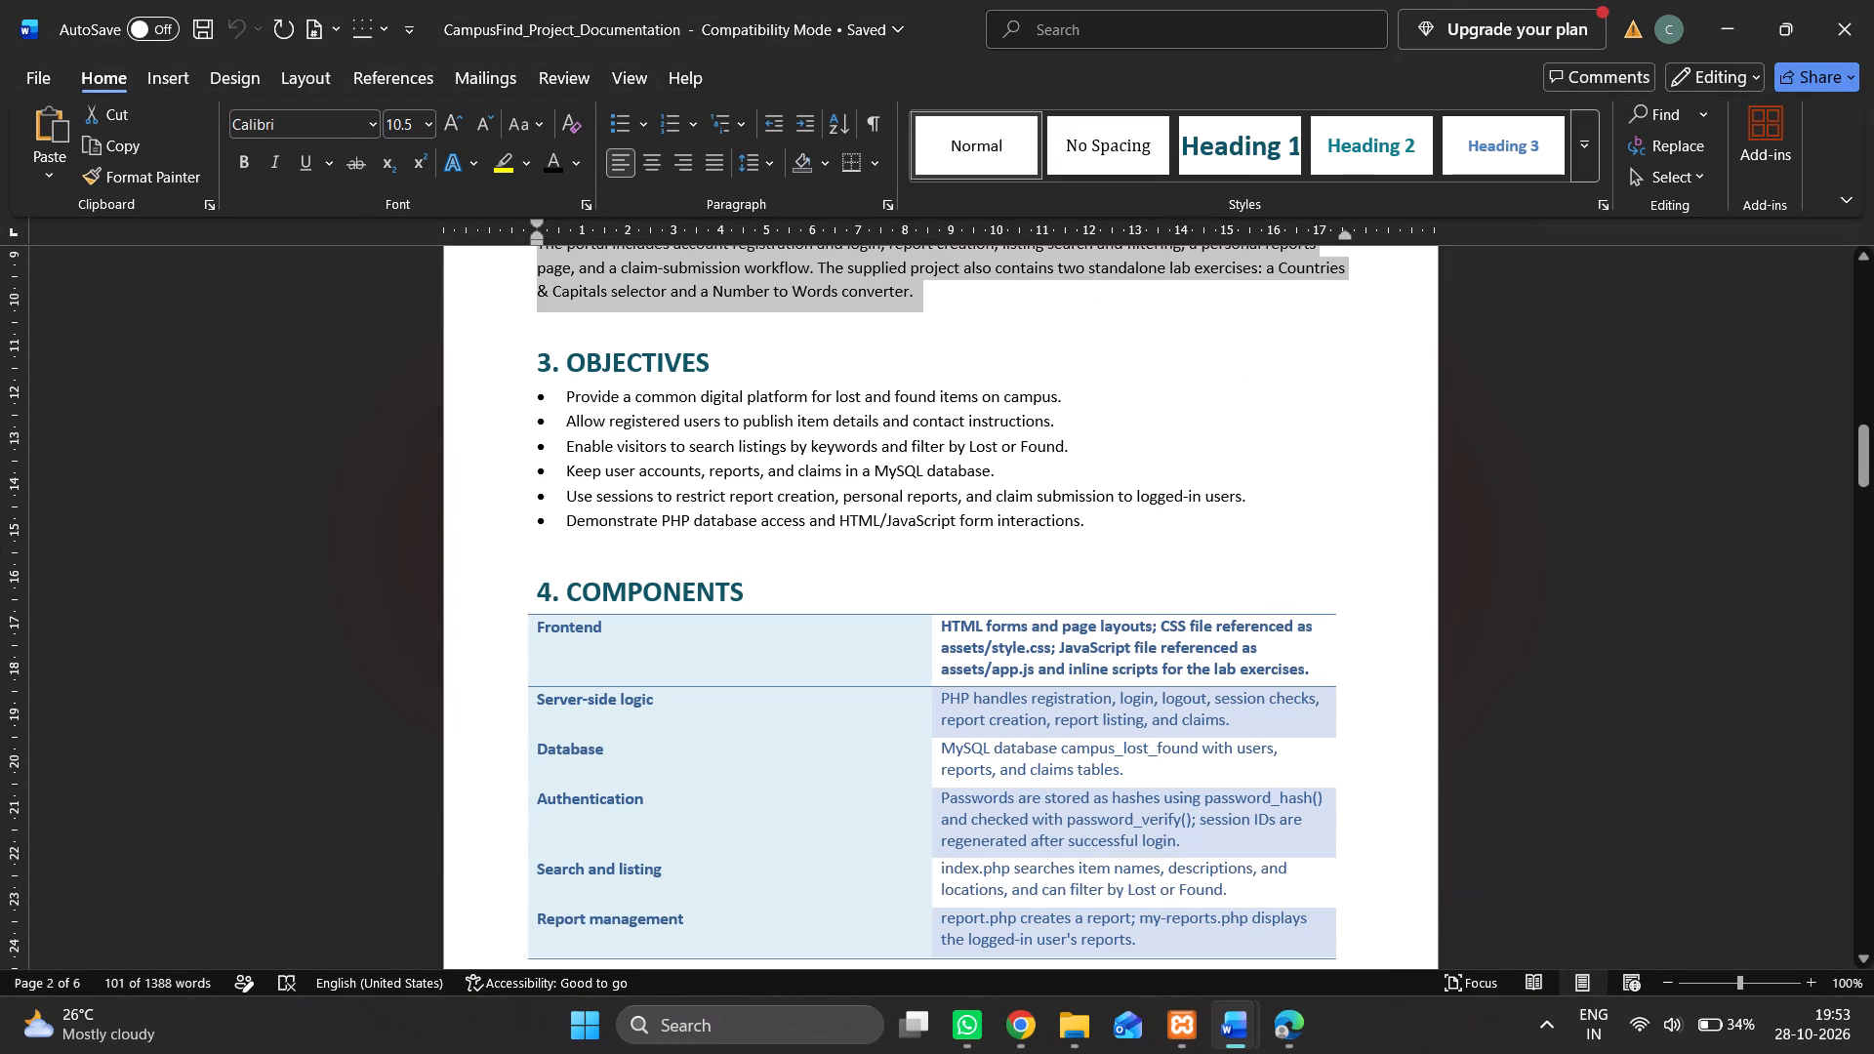
key(alt+Tab)
scroll(1040, 562, up, 8)
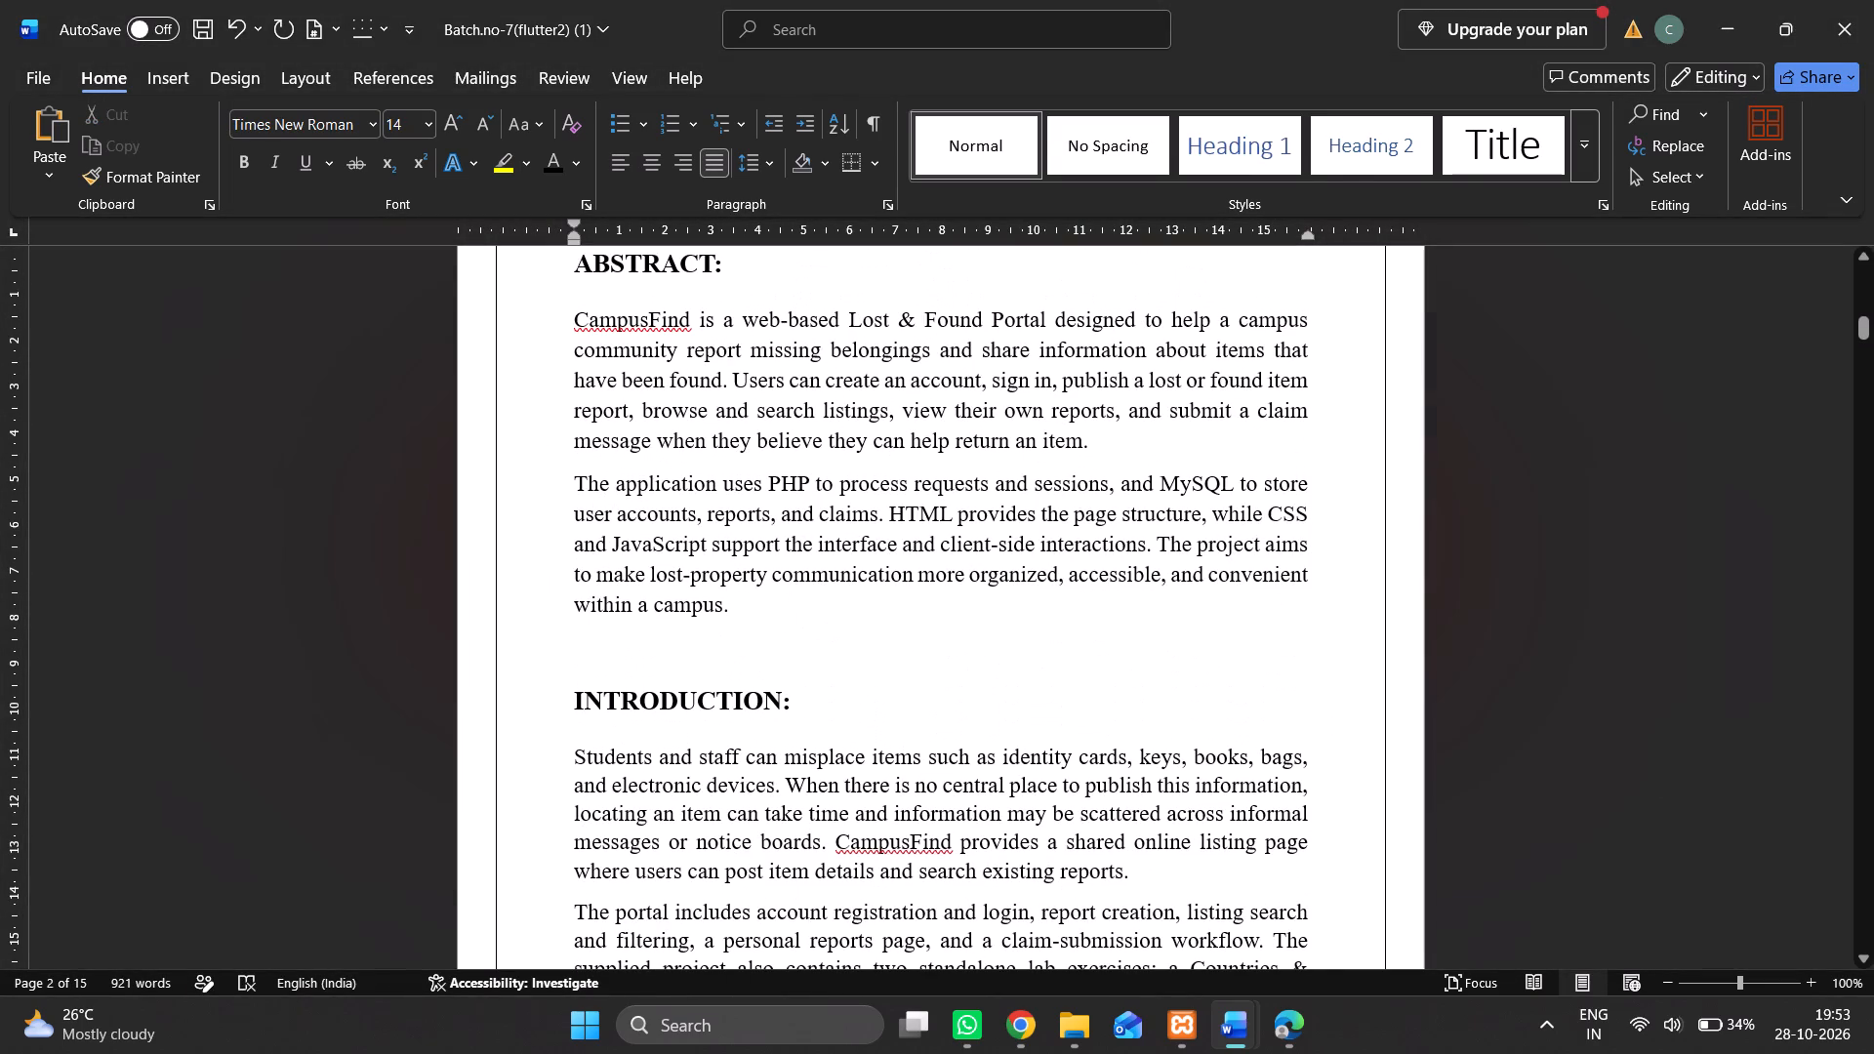
scroll(1031, 559, down, 8)
key(alt+Tab)
drag(713, 366, 560, 364)
key(ctrl+c)
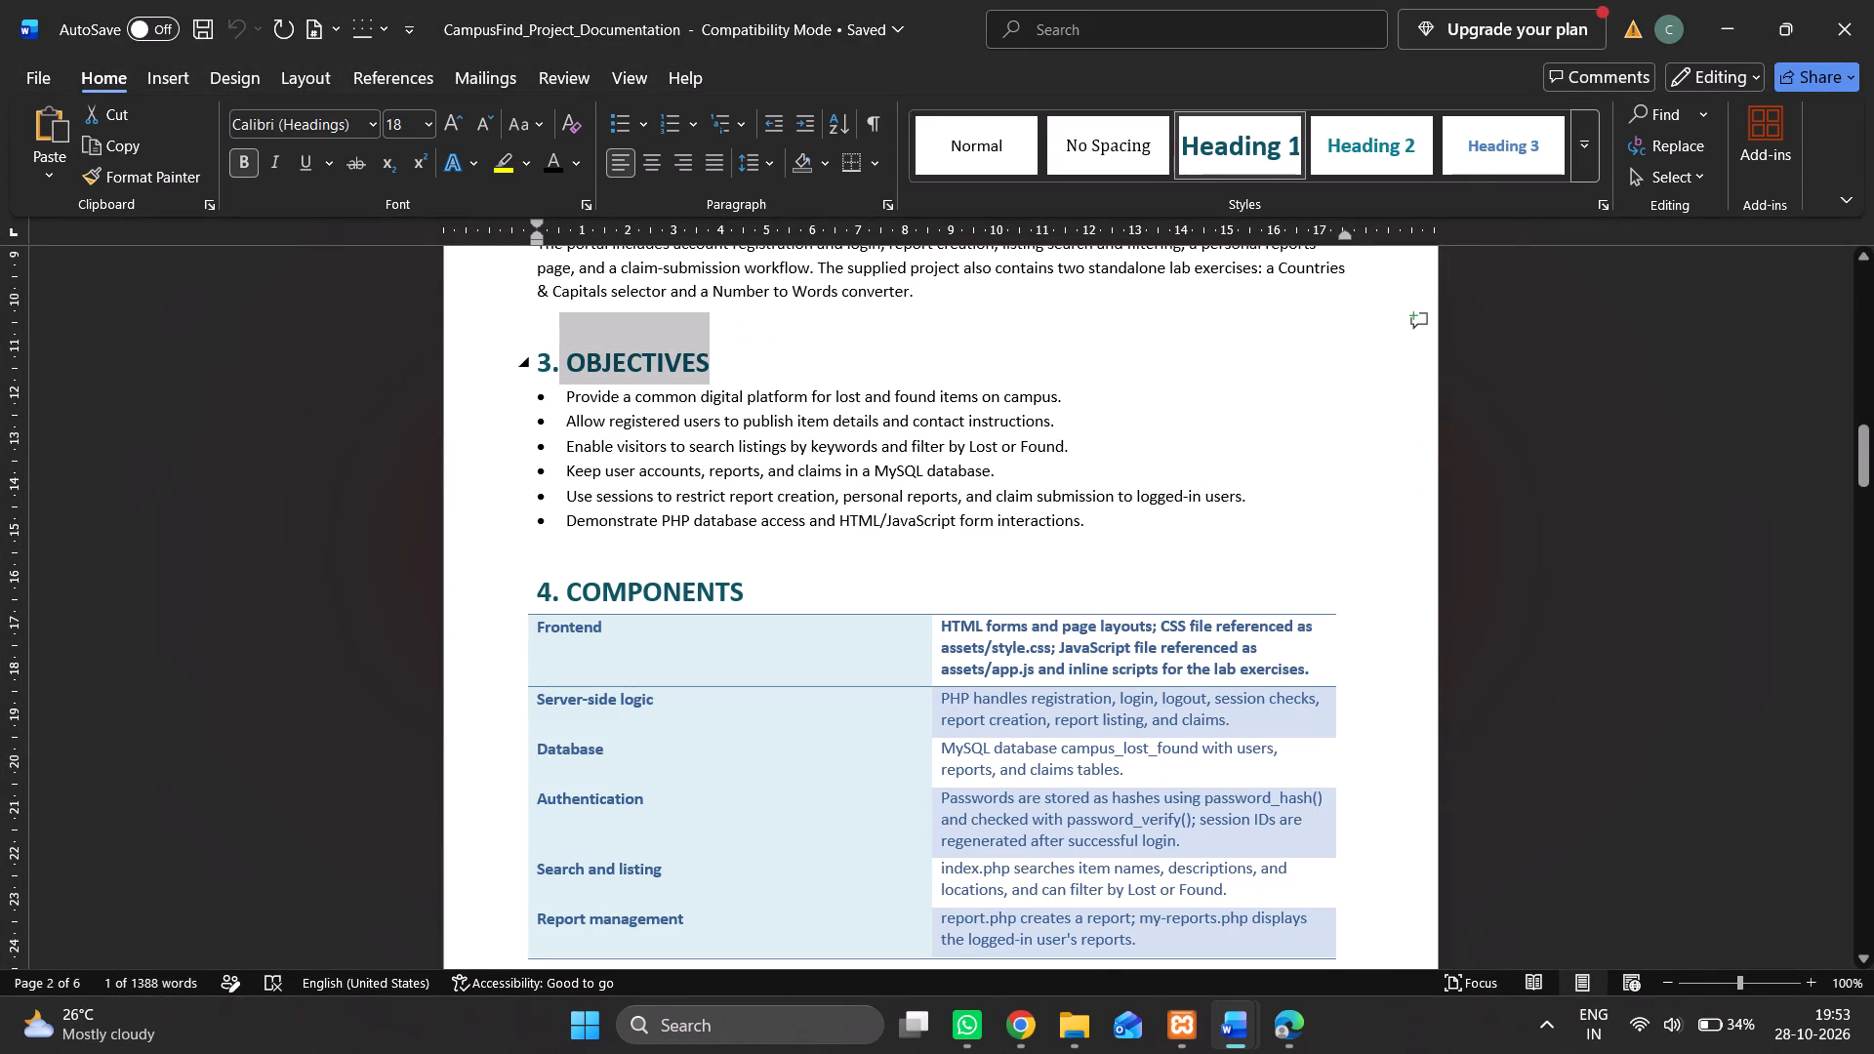
key(alt+Tab)
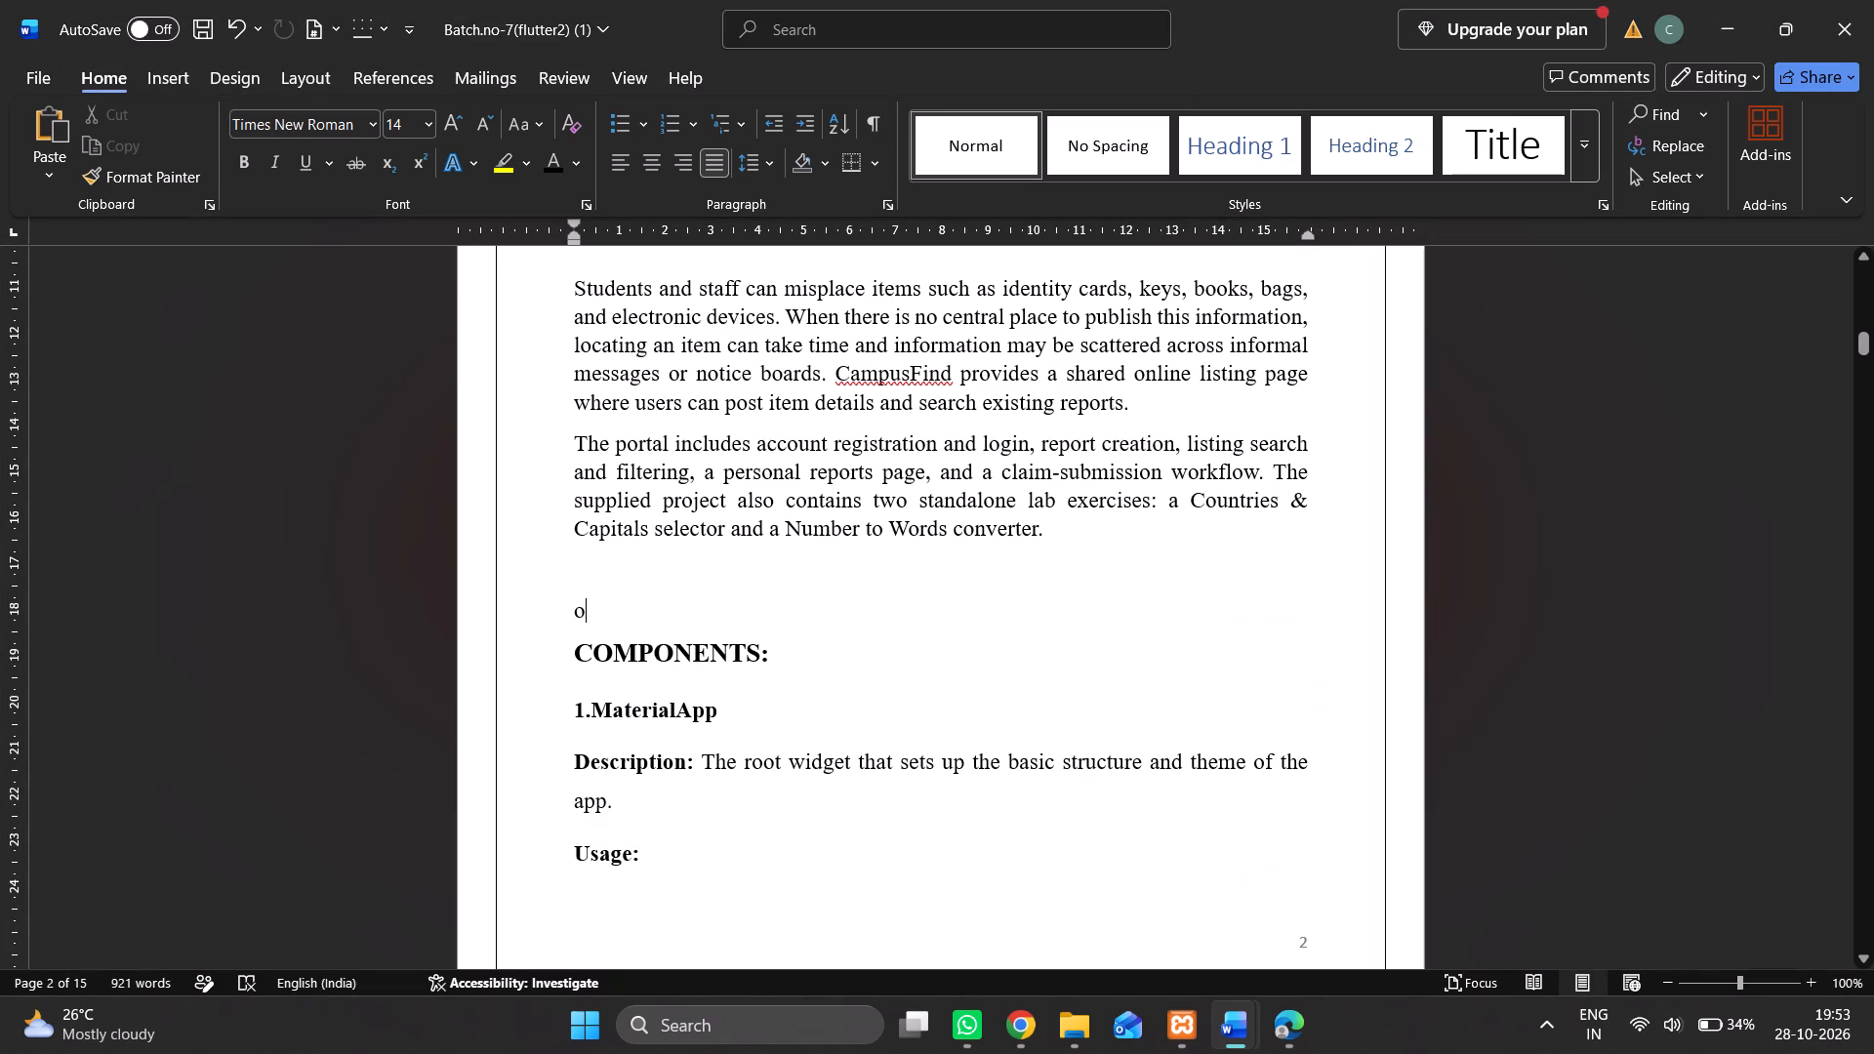
key(BackSpace)
key(ctrl+v)
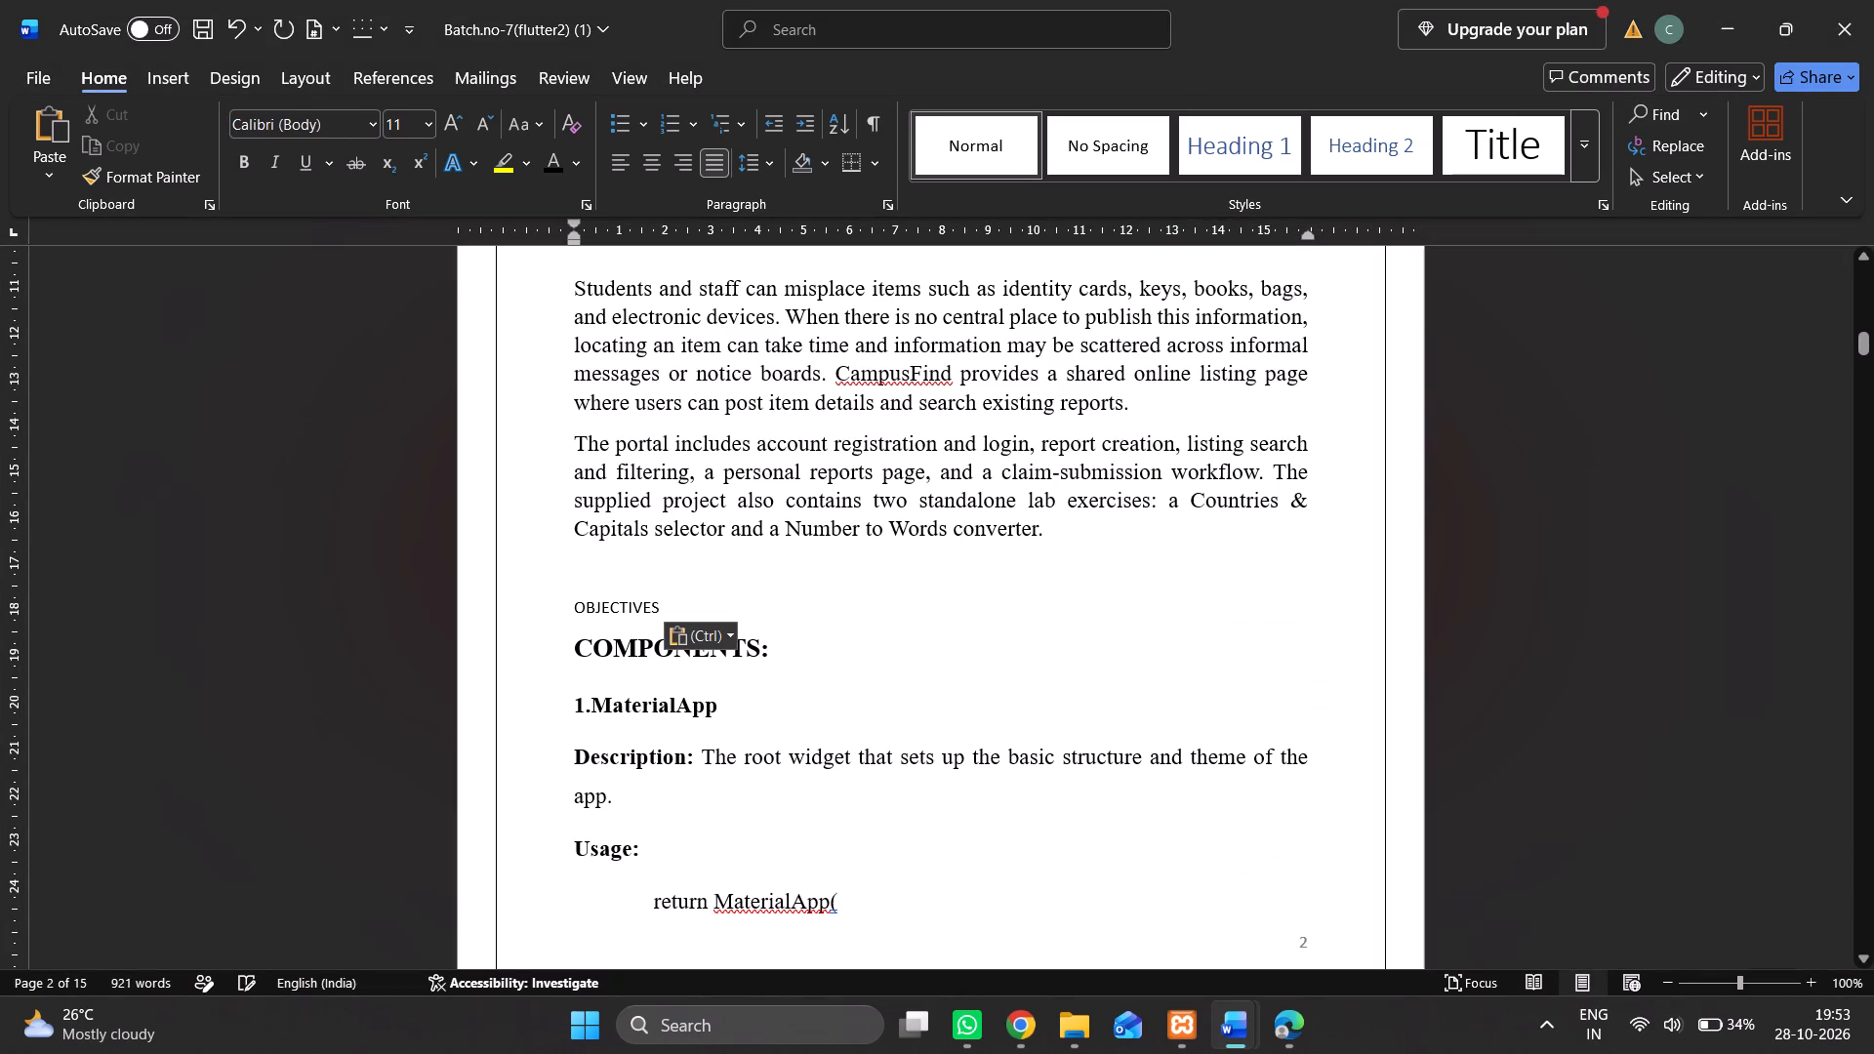
Format the pasted "OBJECTIVES" heading as bold Times New Roman, size 16.
drag(675, 610, 567, 606)
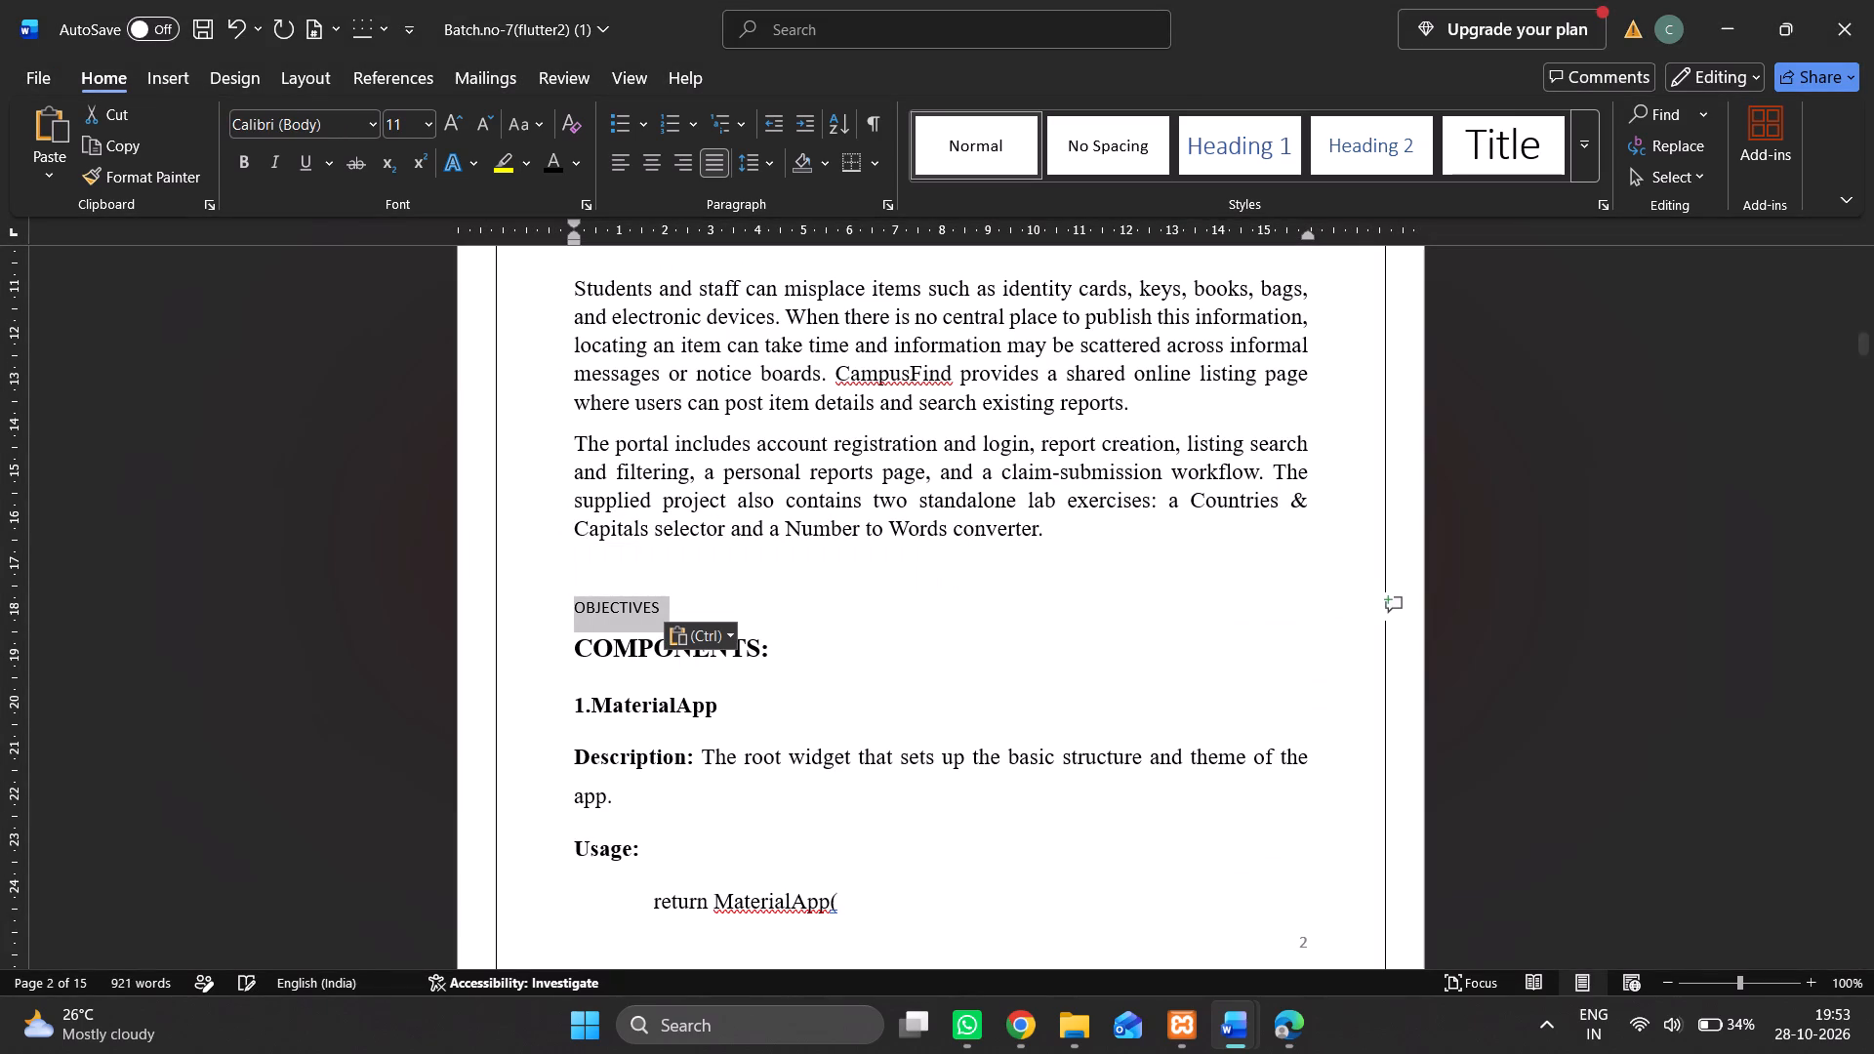
double_click(463, 119)
click(461, 120)
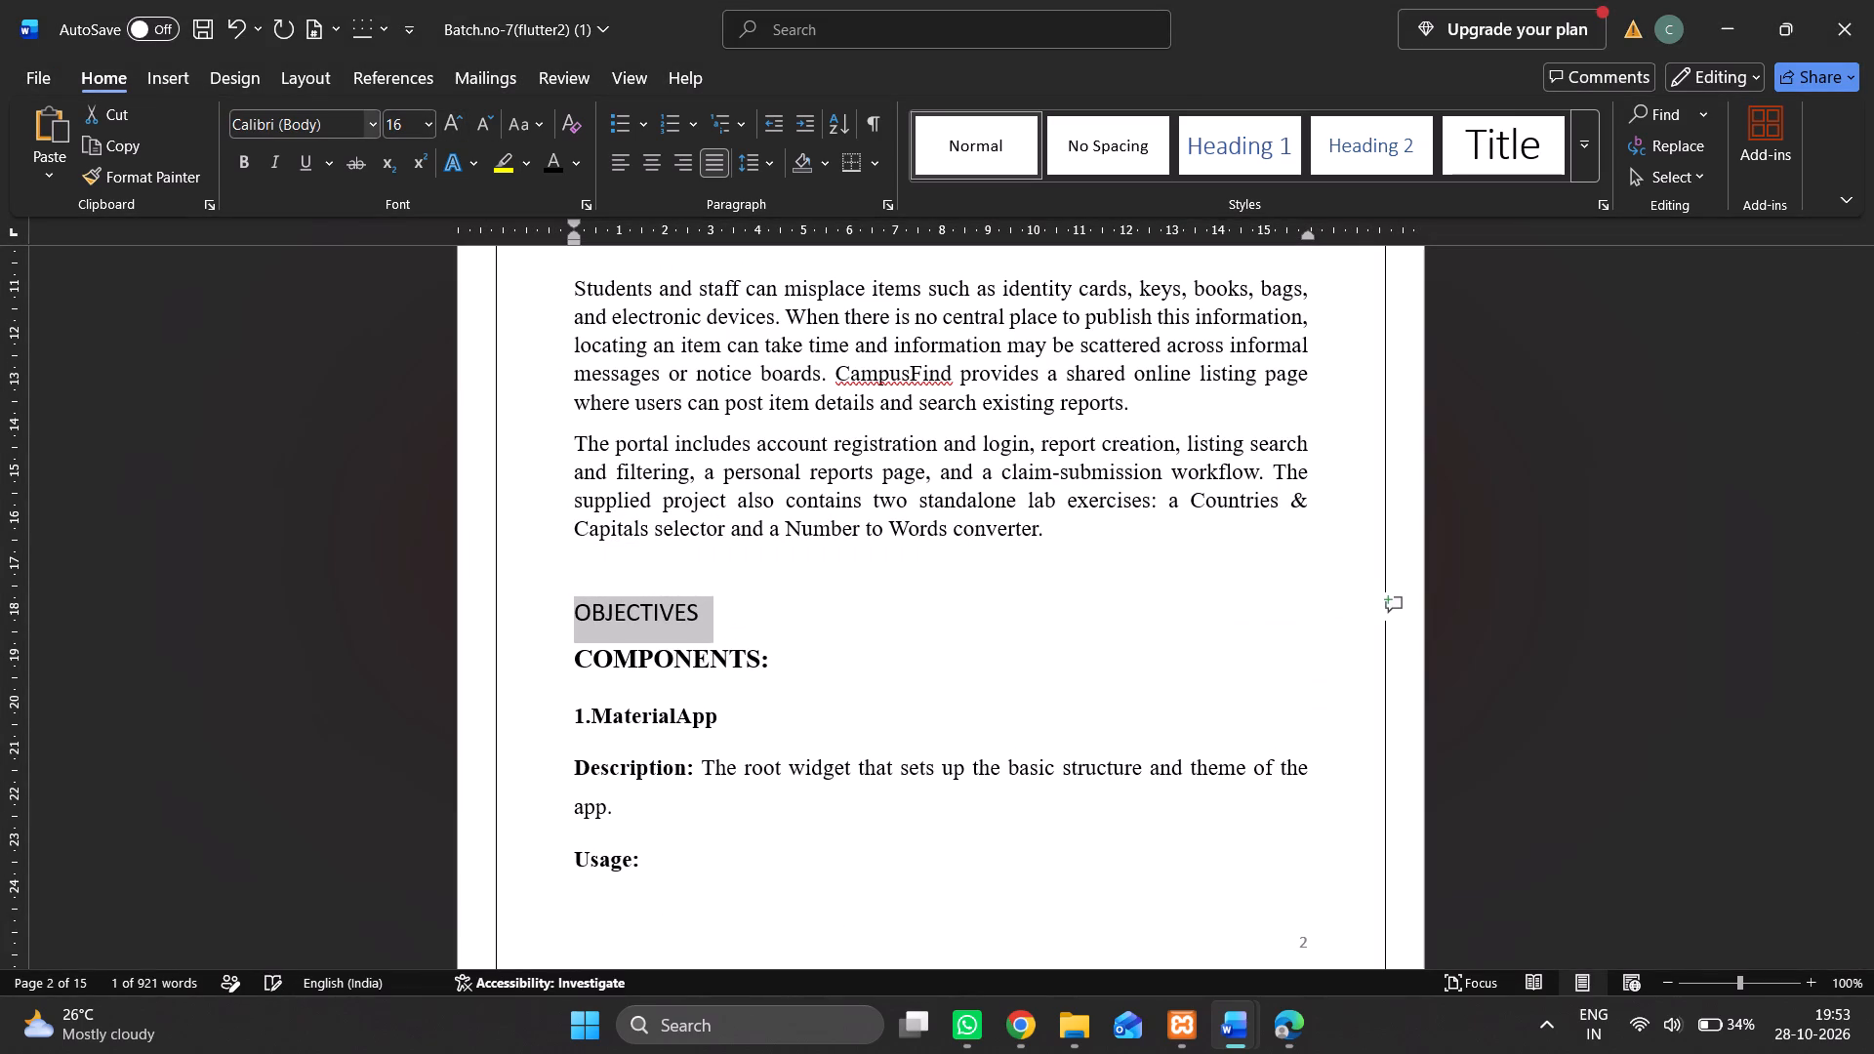
click(371, 131)
click(328, 306)
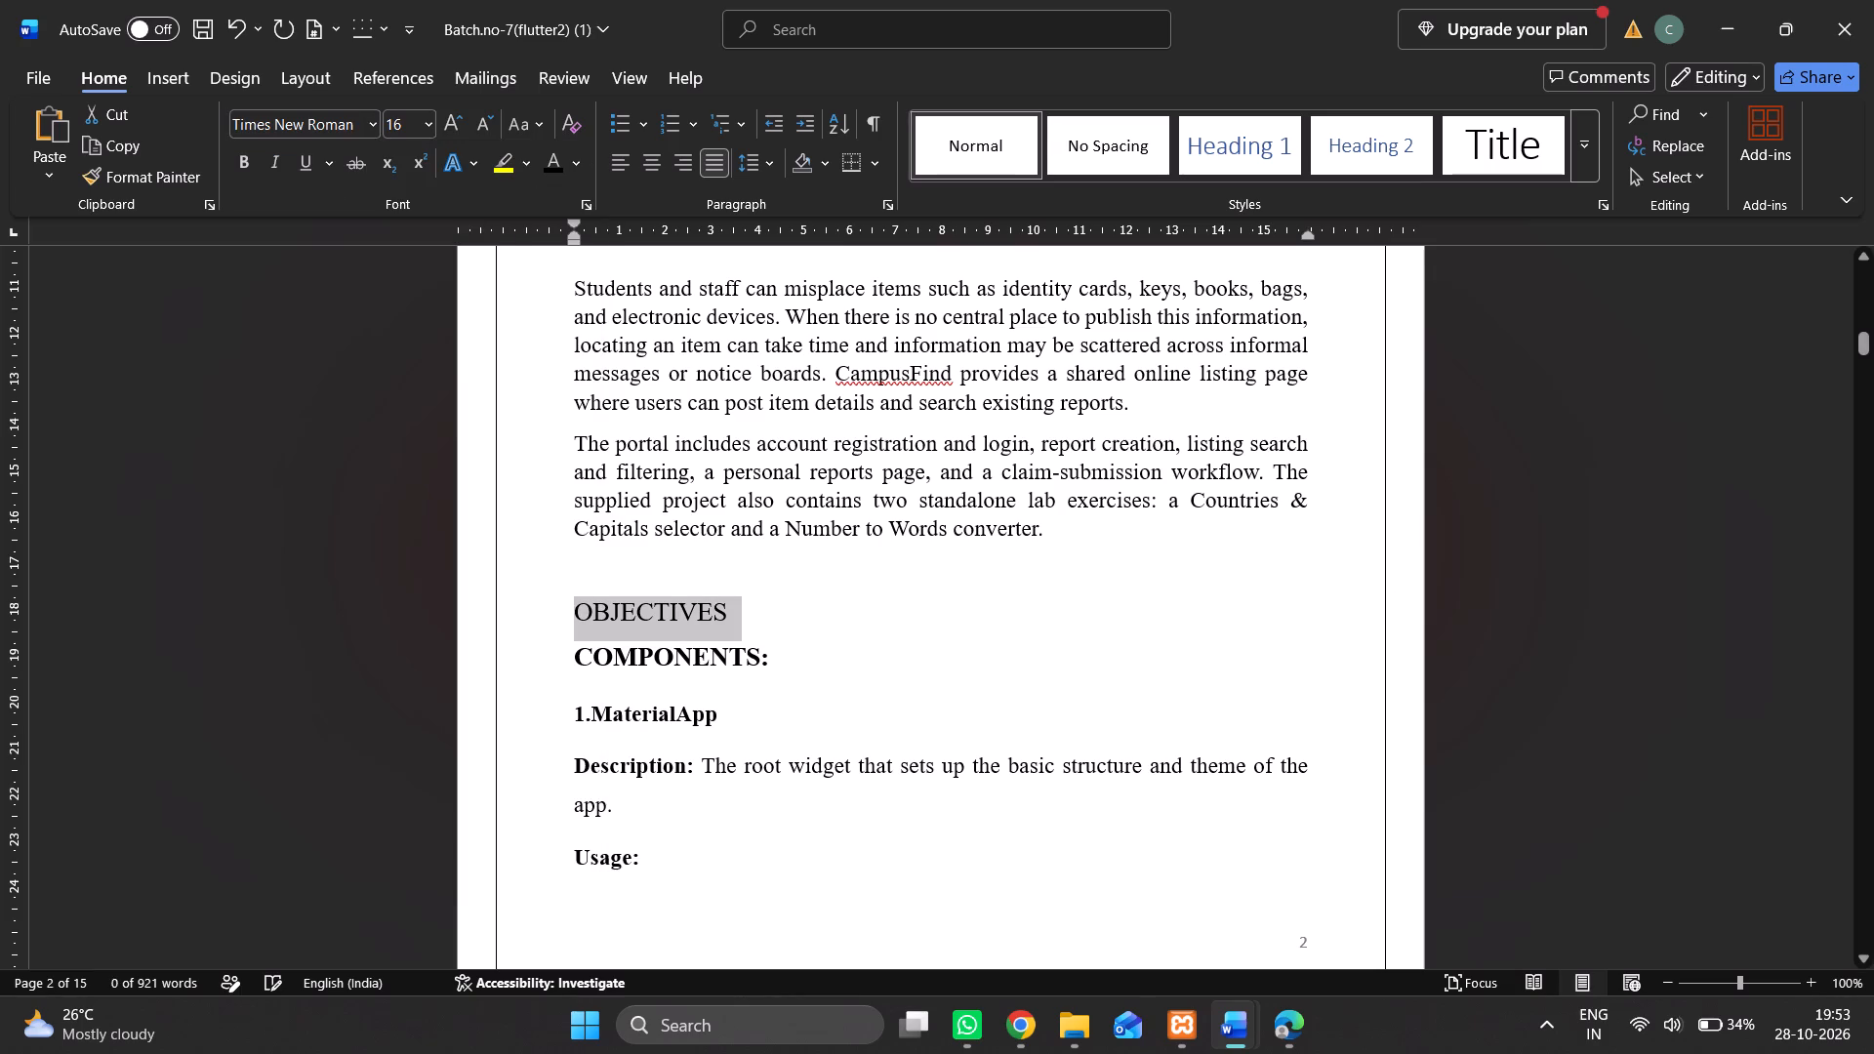
click(234, 172)
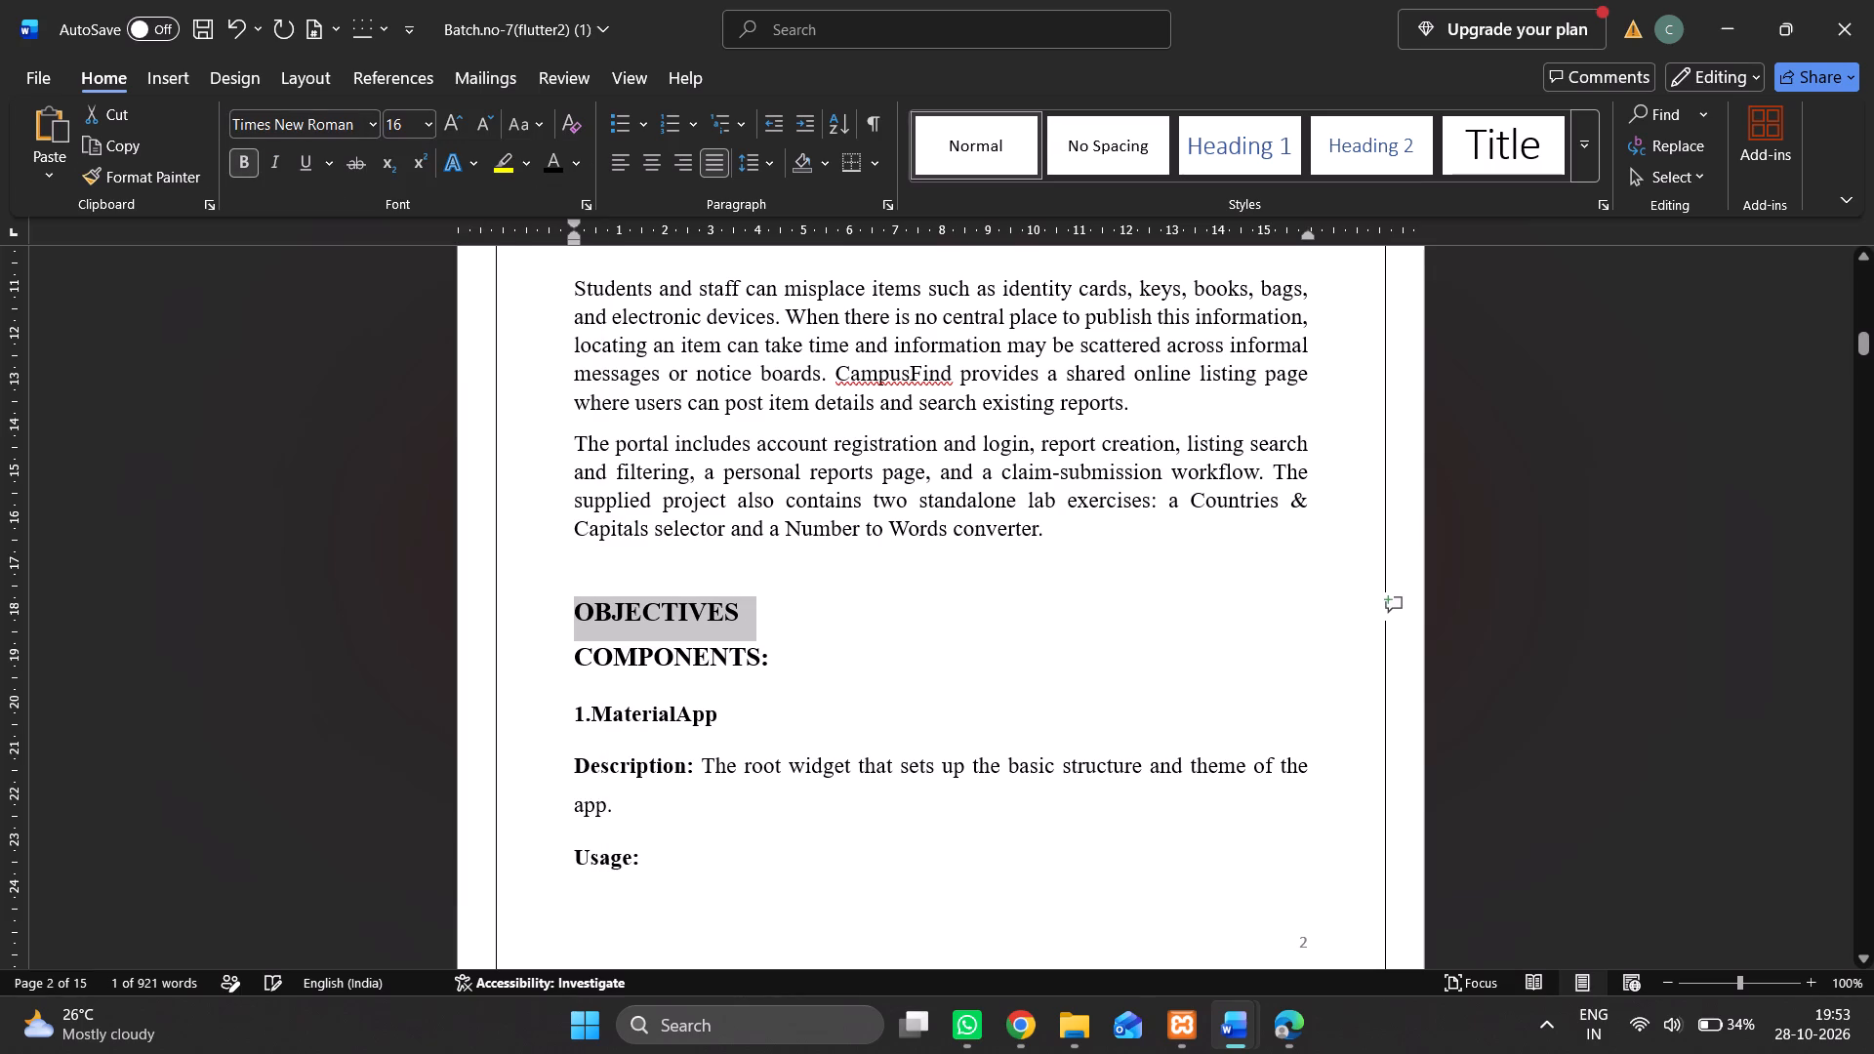
scroll(806, 614, up, 8)
scroll(797, 616, down, 7)
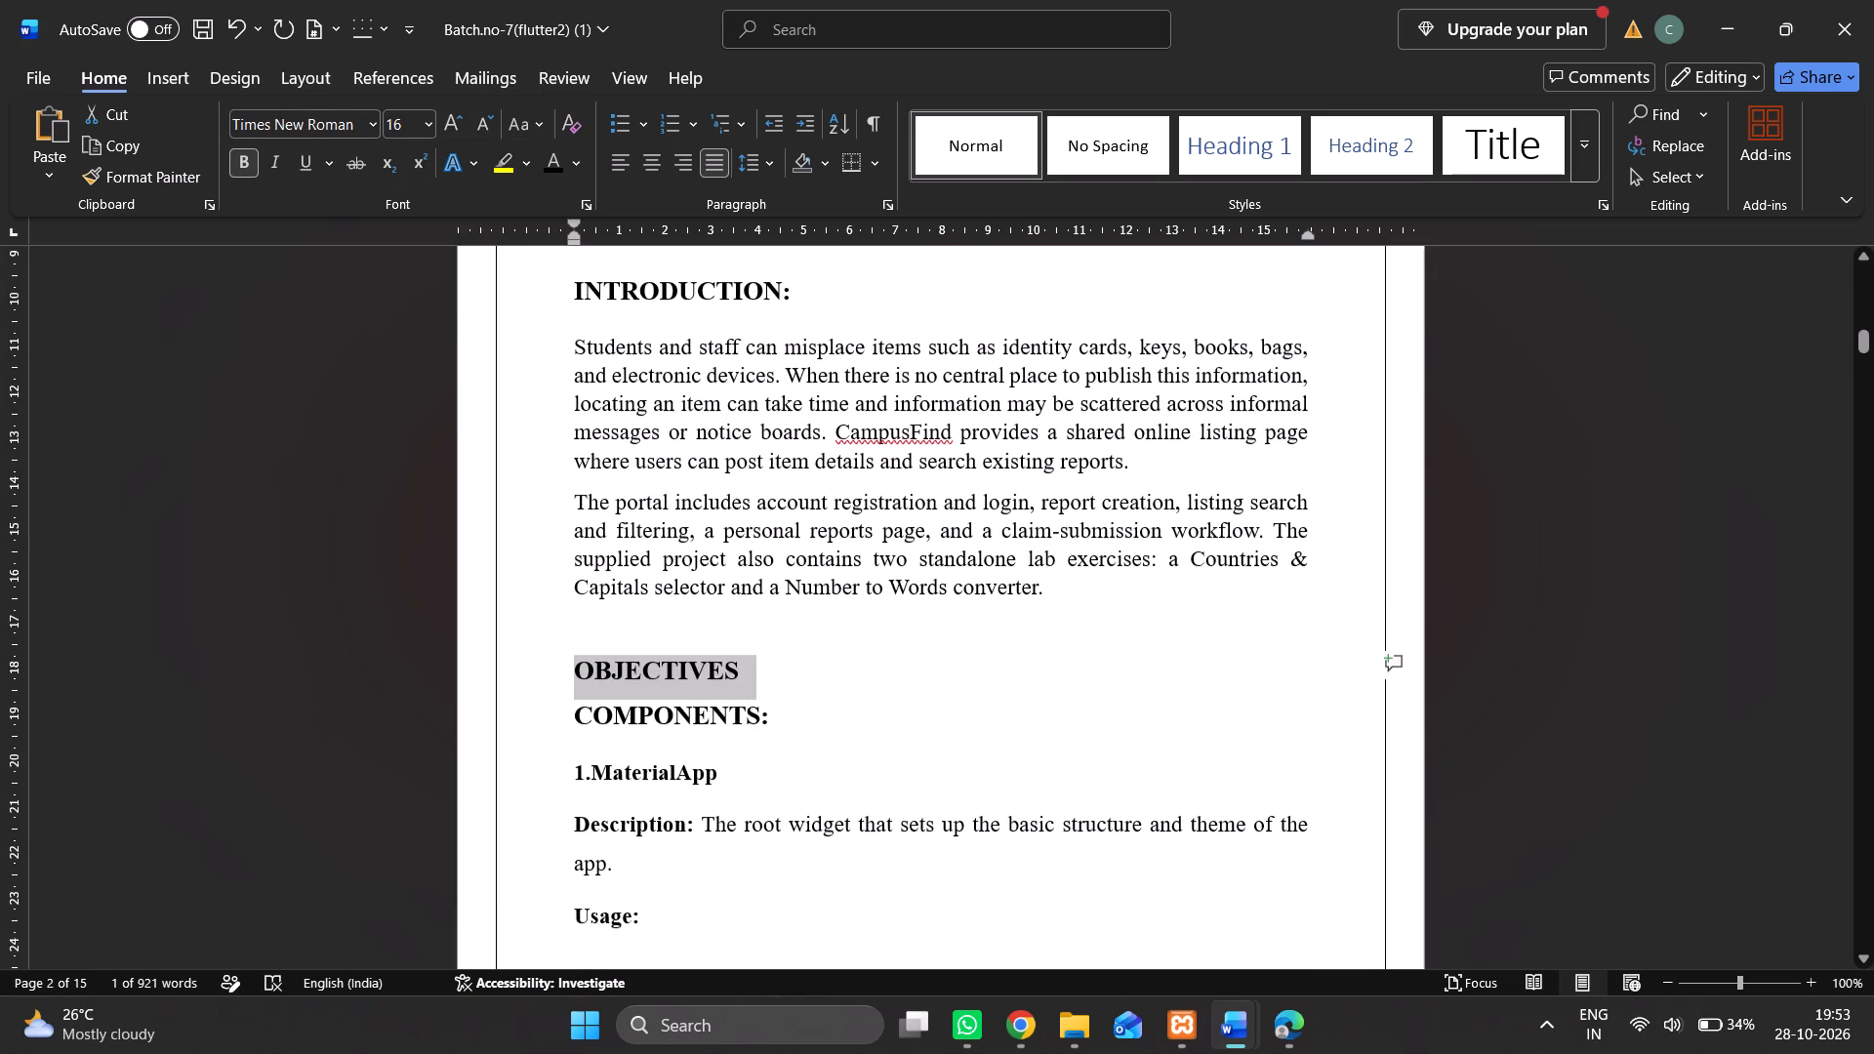
Add a colon after the "OBJECTIVES" heading and start an empty line beneath it.
click(760, 673)
key(shift+colon)
key(Return)
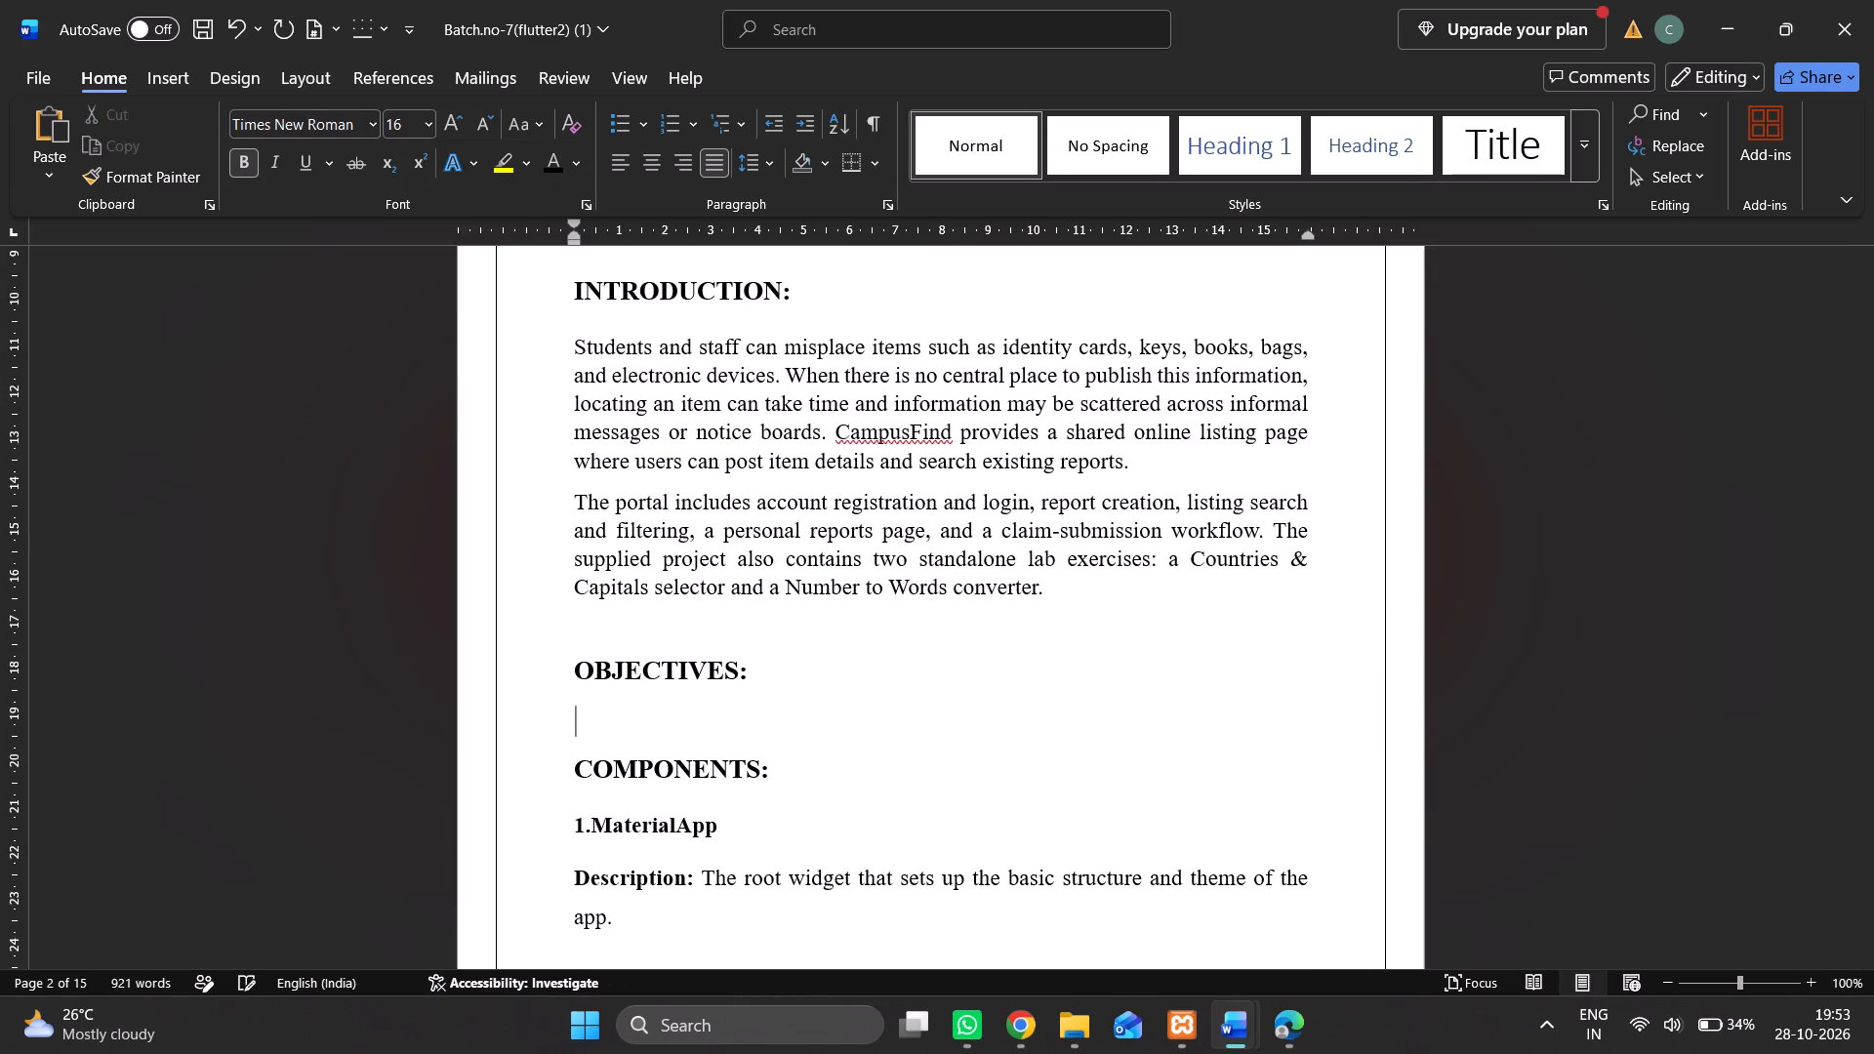
Copy the objectives bullet list from the CampusFind documentation and paste it under "OBJECTIVES:" in the report.
key(alt+Tab)
click(876, 506)
drag(1106, 526, 773, 441)
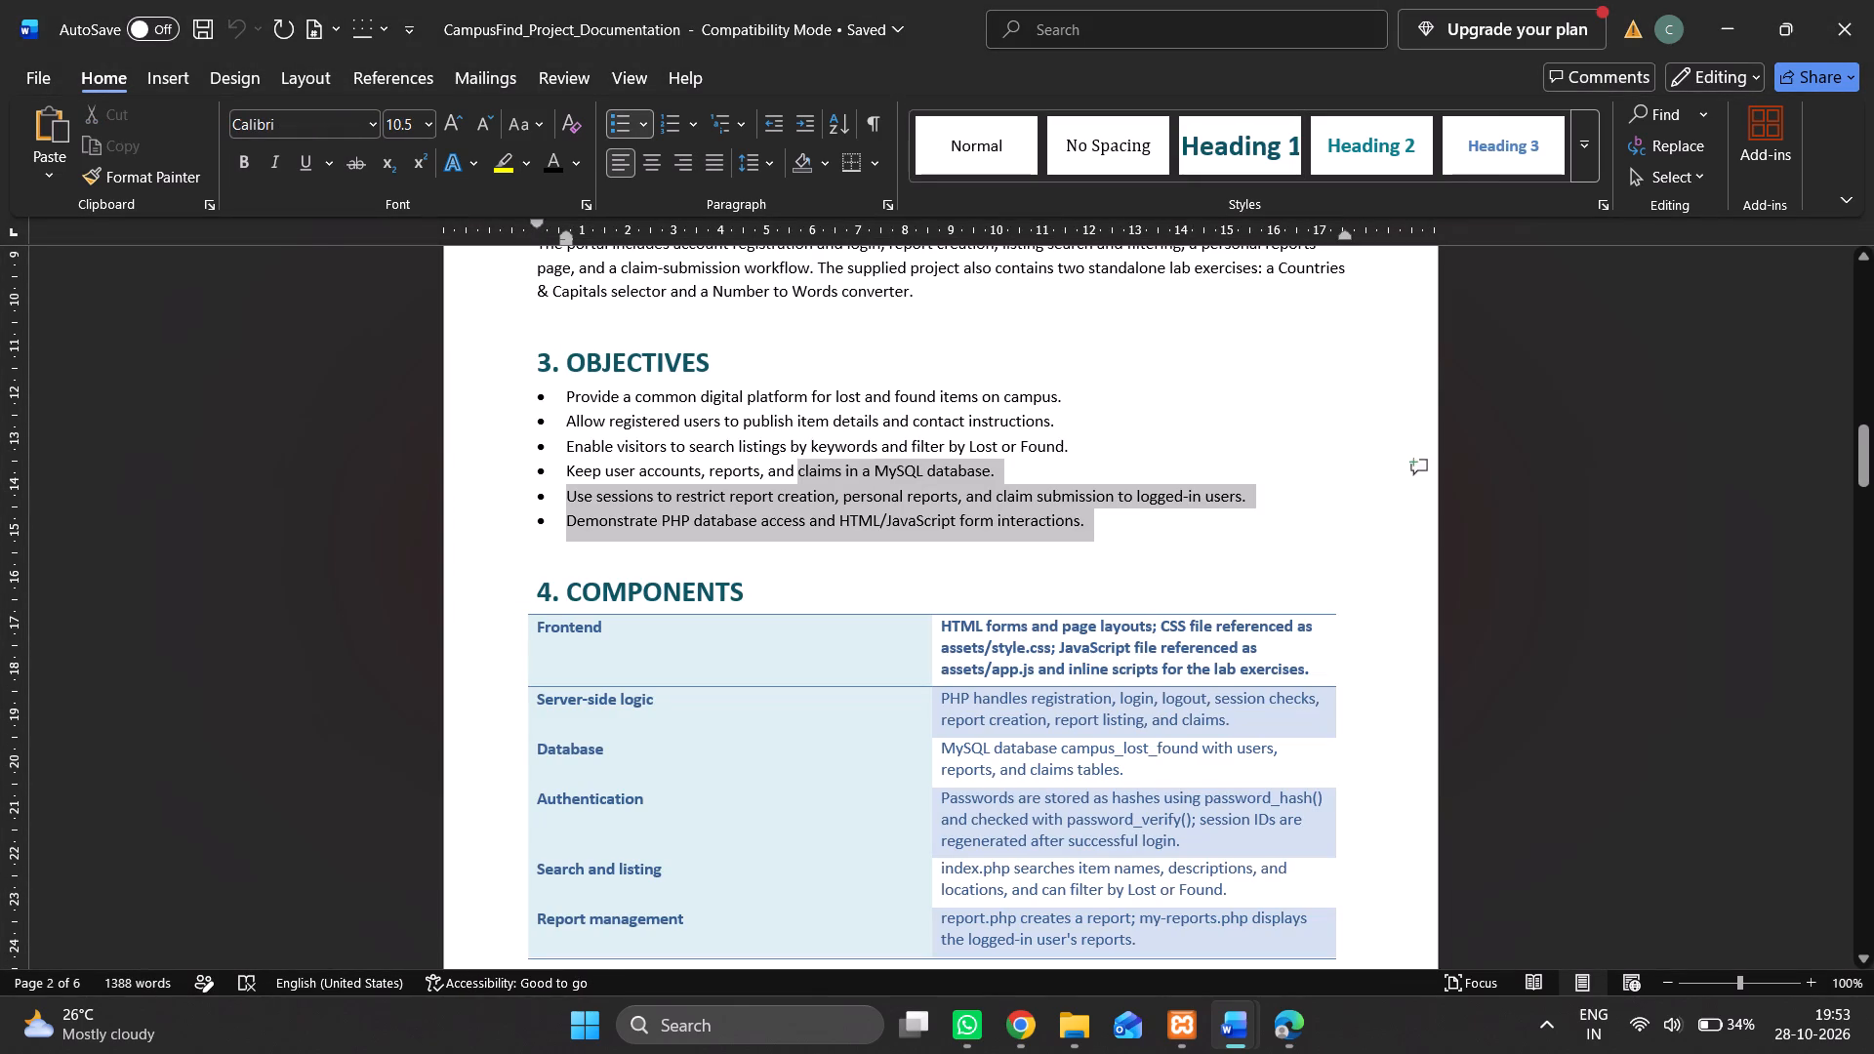
drag(773, 441, 555, 389)
key(ctrl+c)
key(alt+Tab)
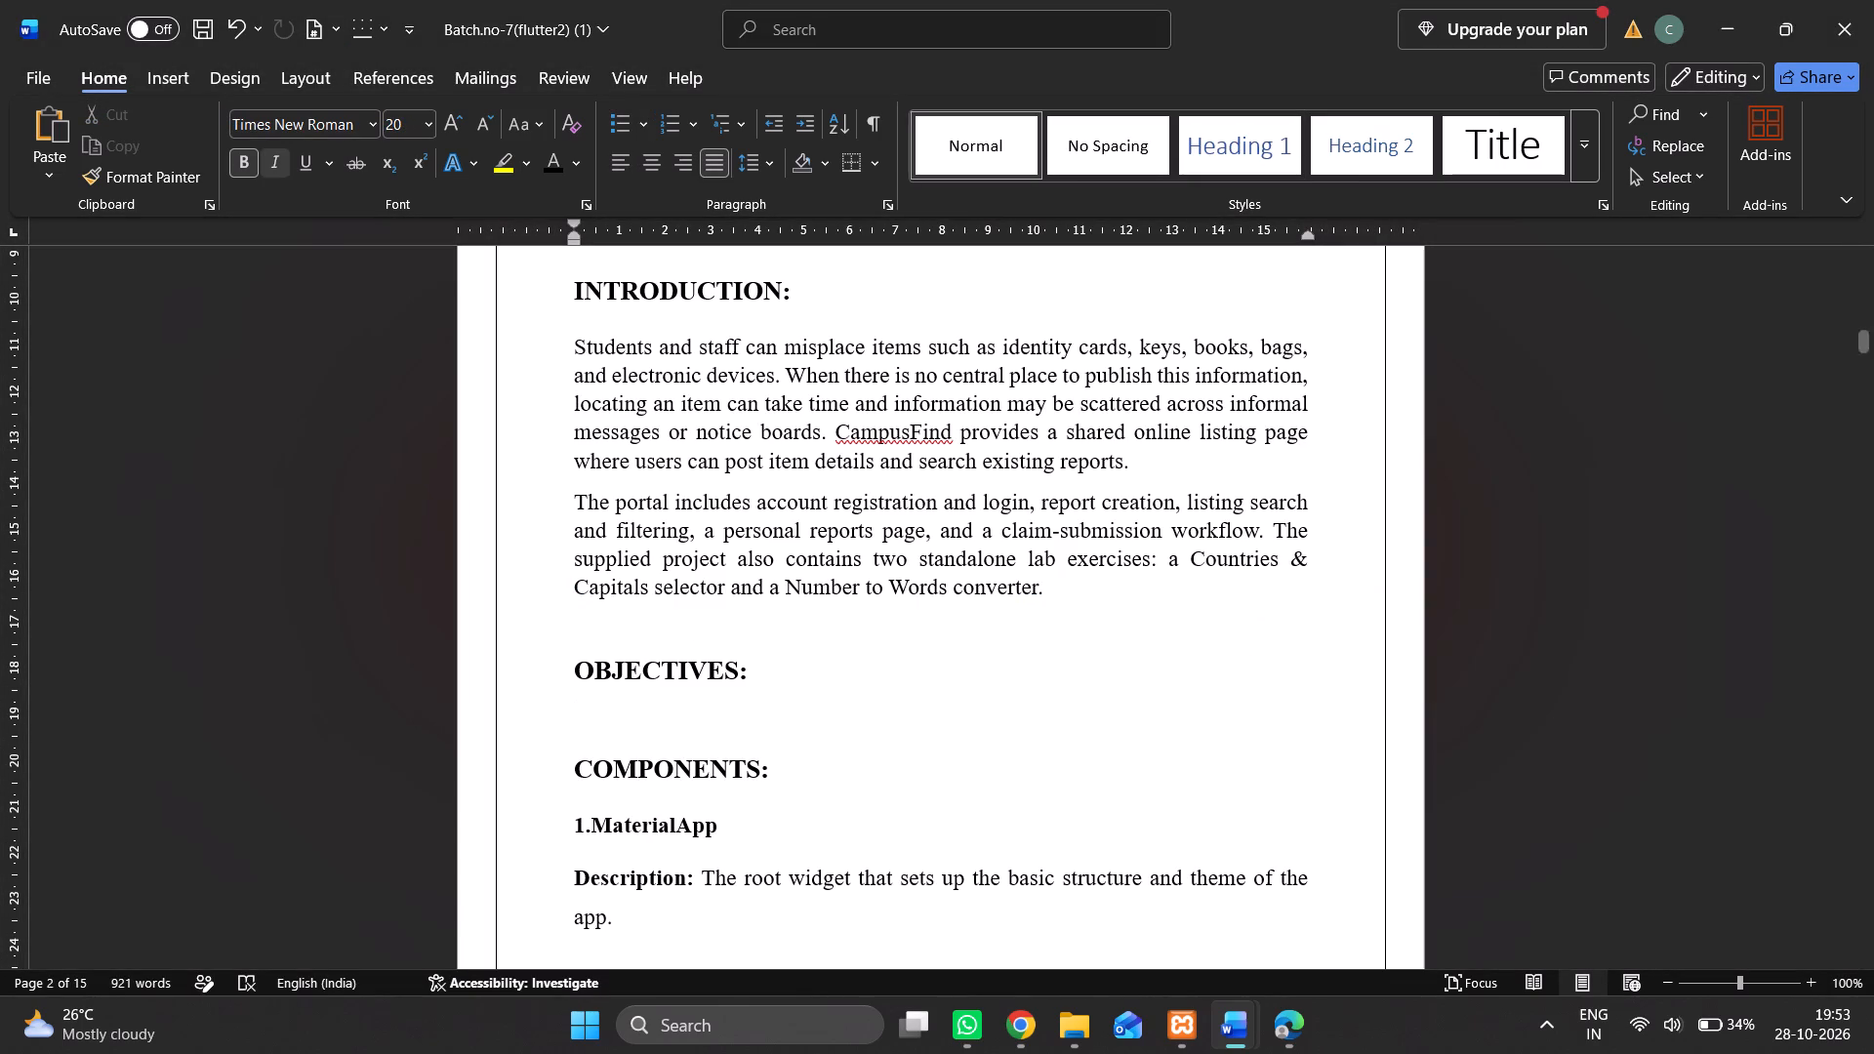
click(243, 155)
click(484, 127)
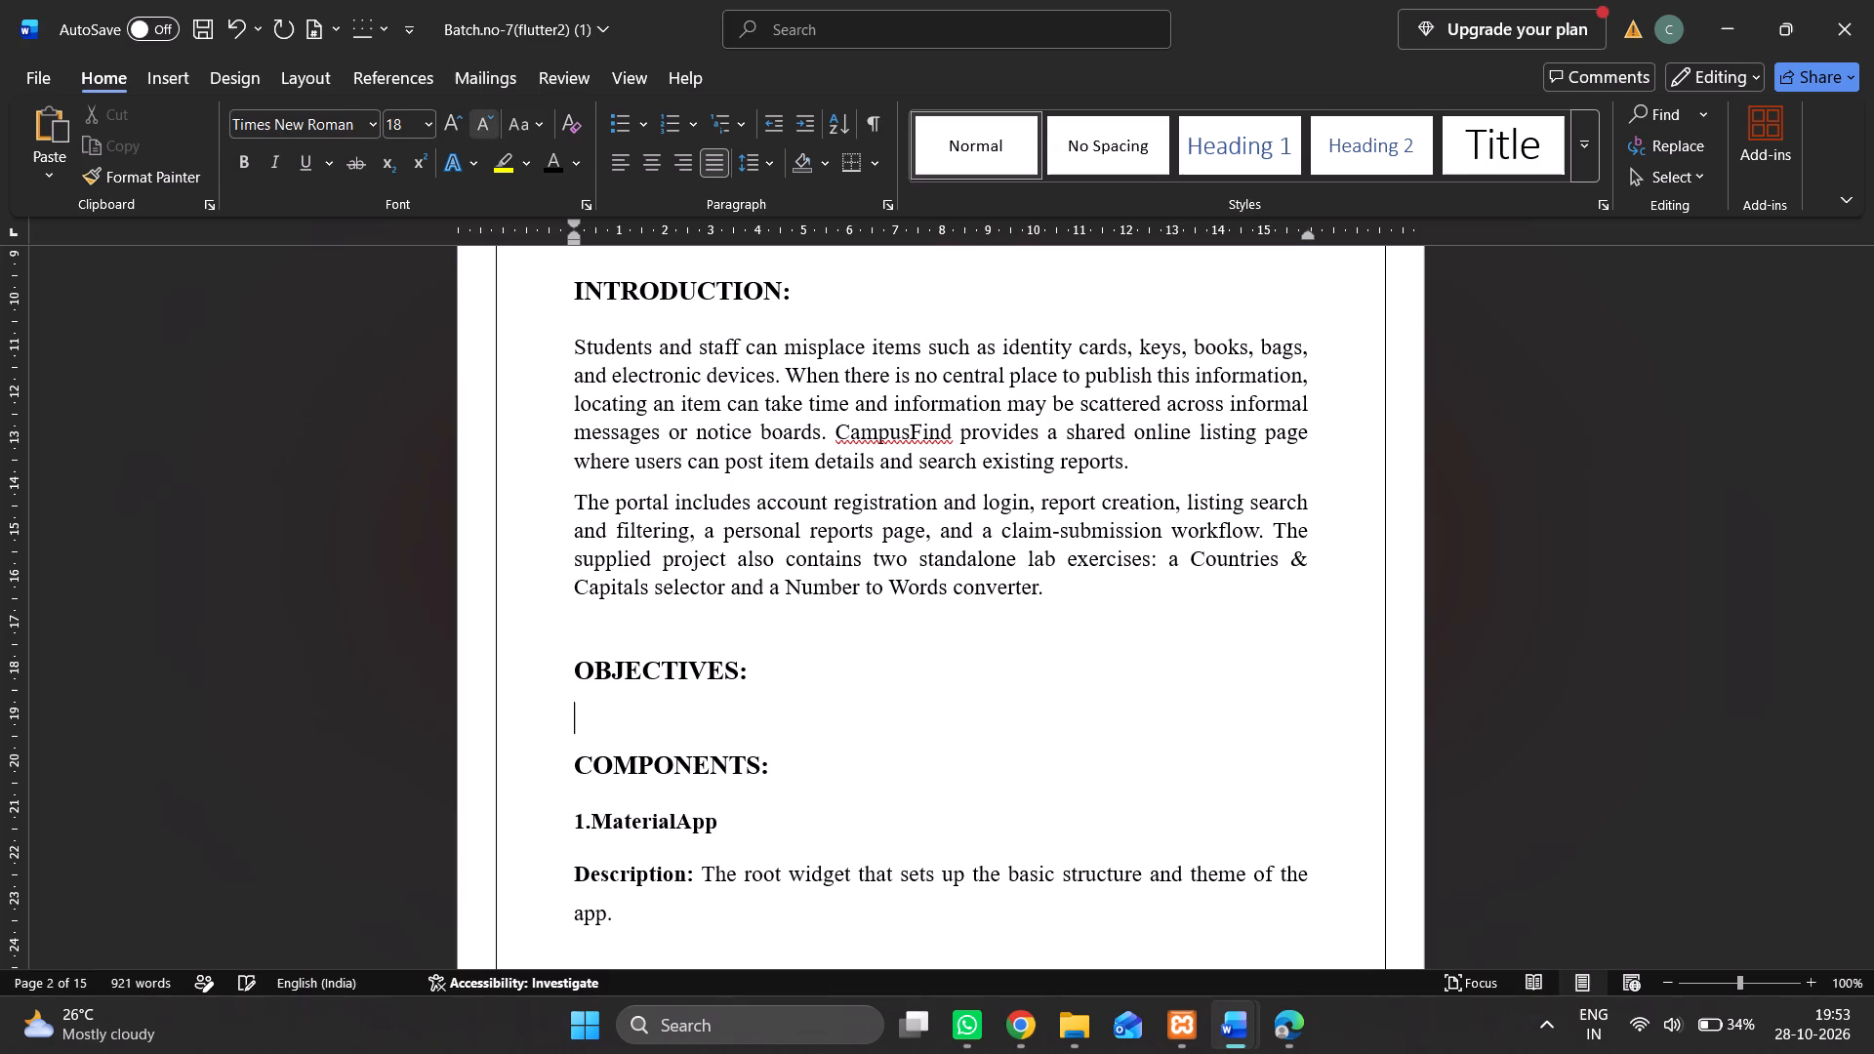
click(484, 127)
click(484, 127)
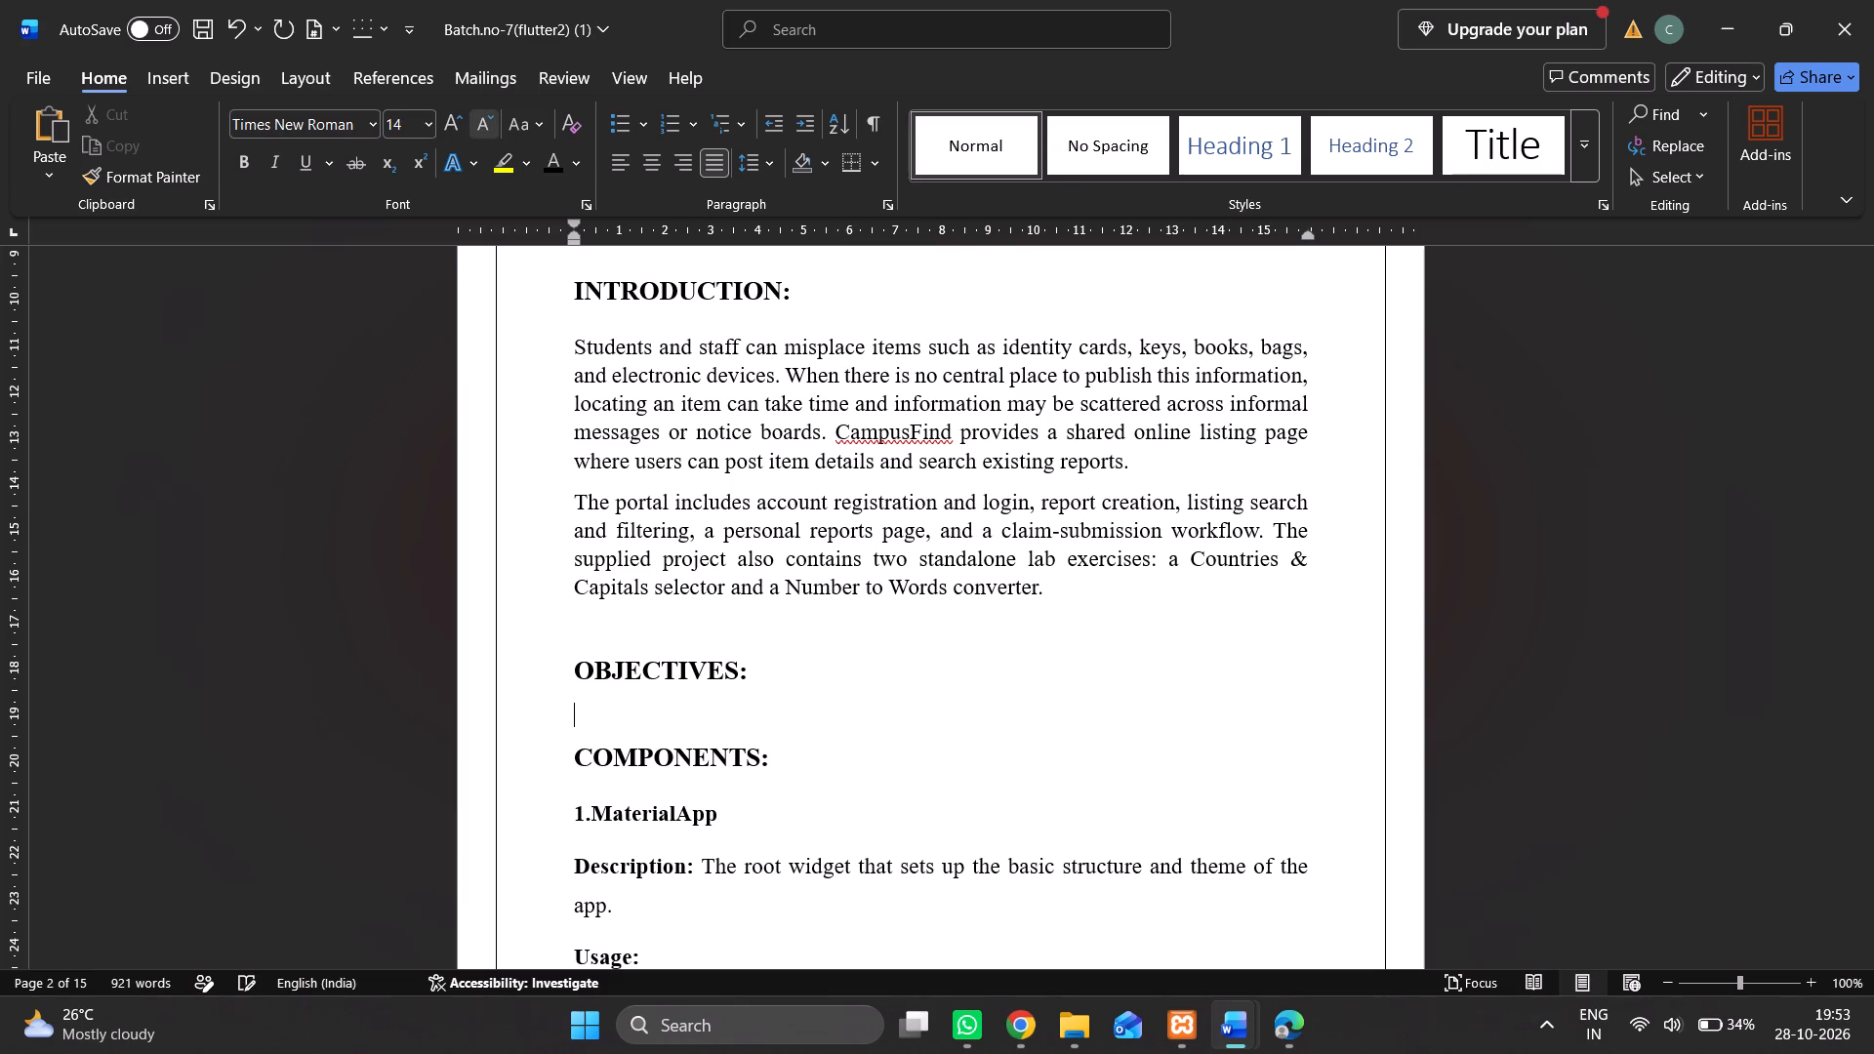
key(ctrl+v)
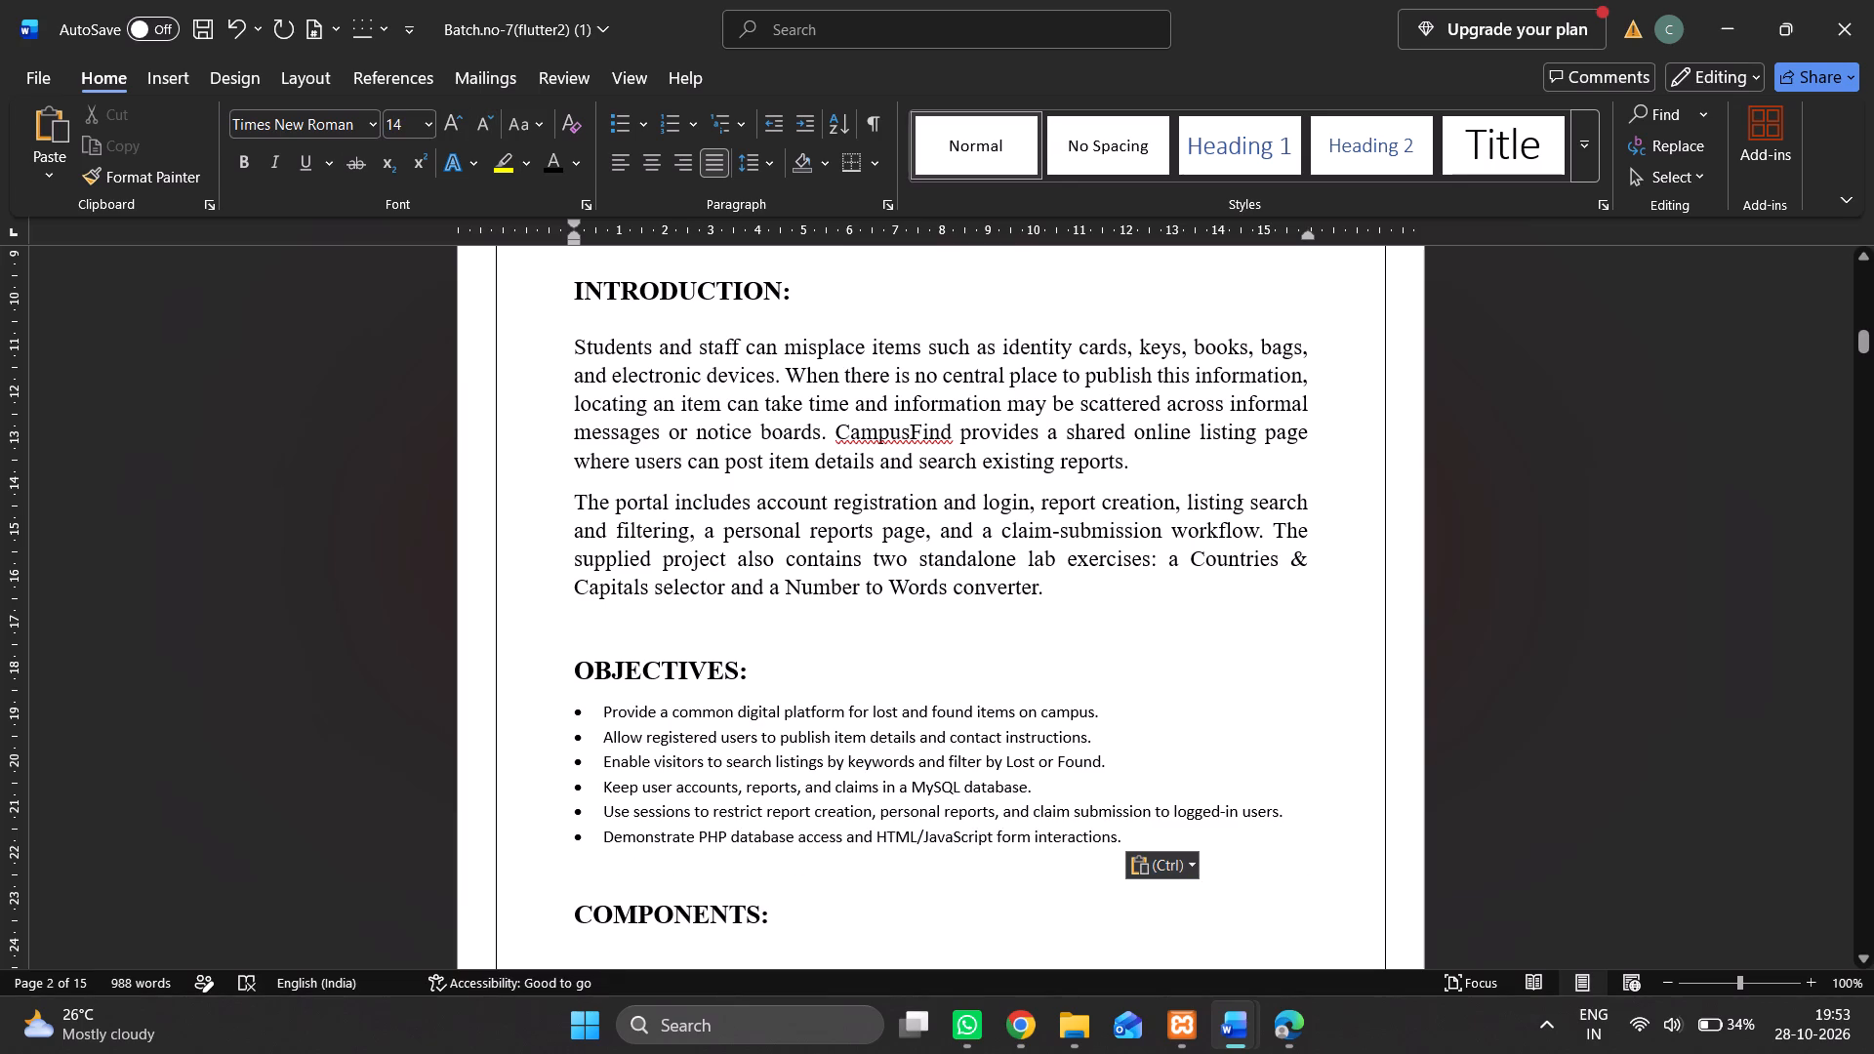
Format the pasted objectives bullets as Times New Roman, size 14, justified.
drag(1138, 837, 621, 715)
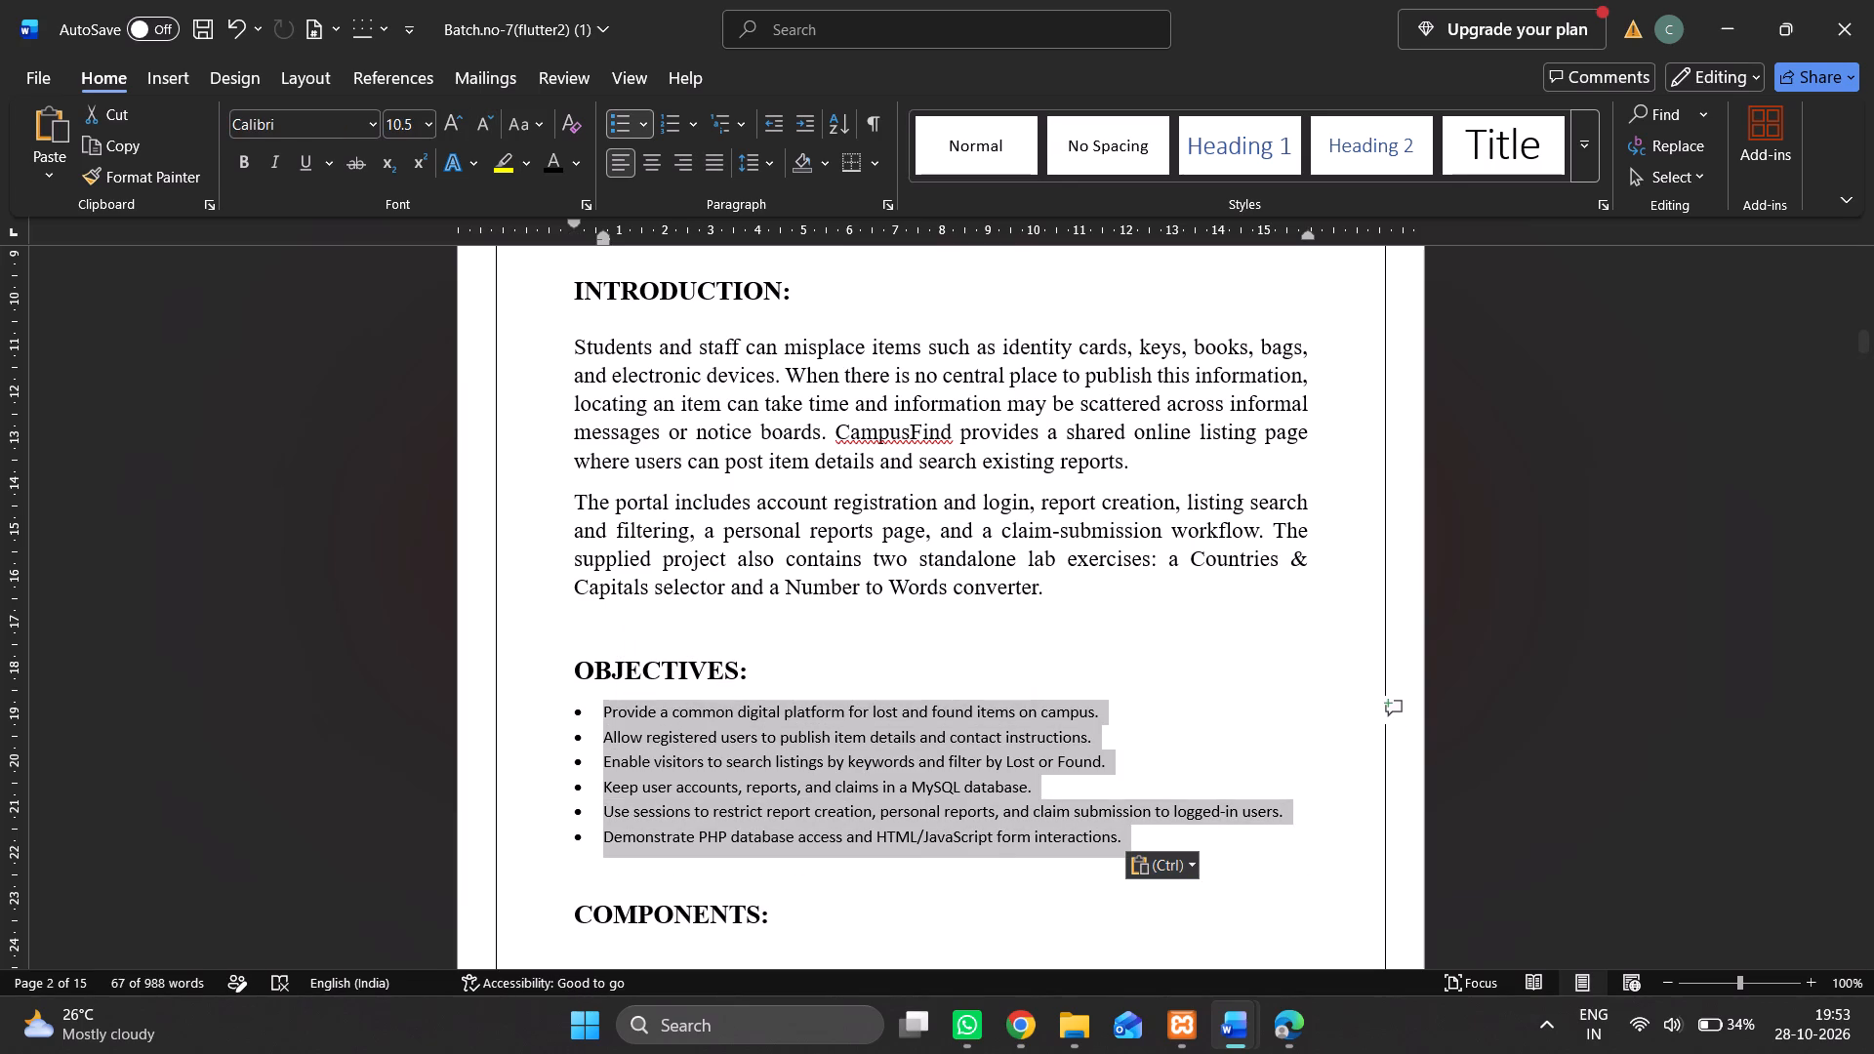
click(373, 114)
scroll(315, 298, up, 14)
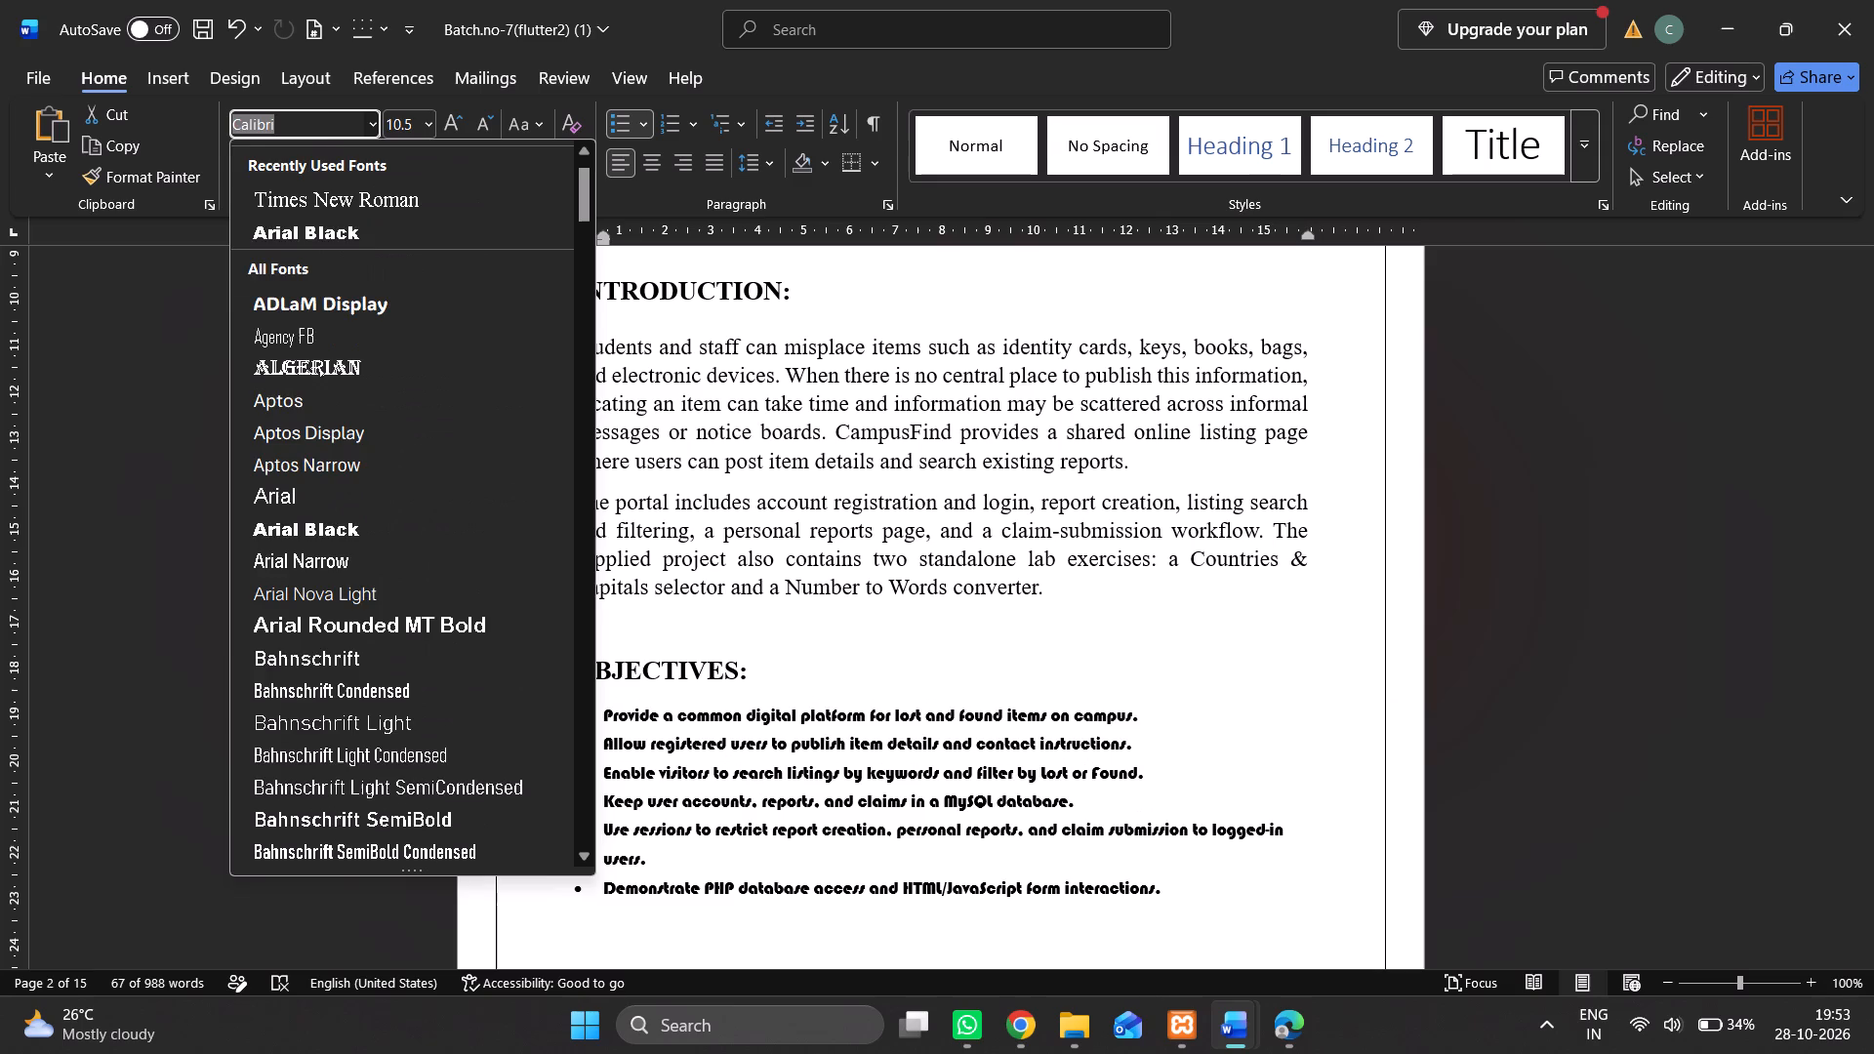
click(325, 308)
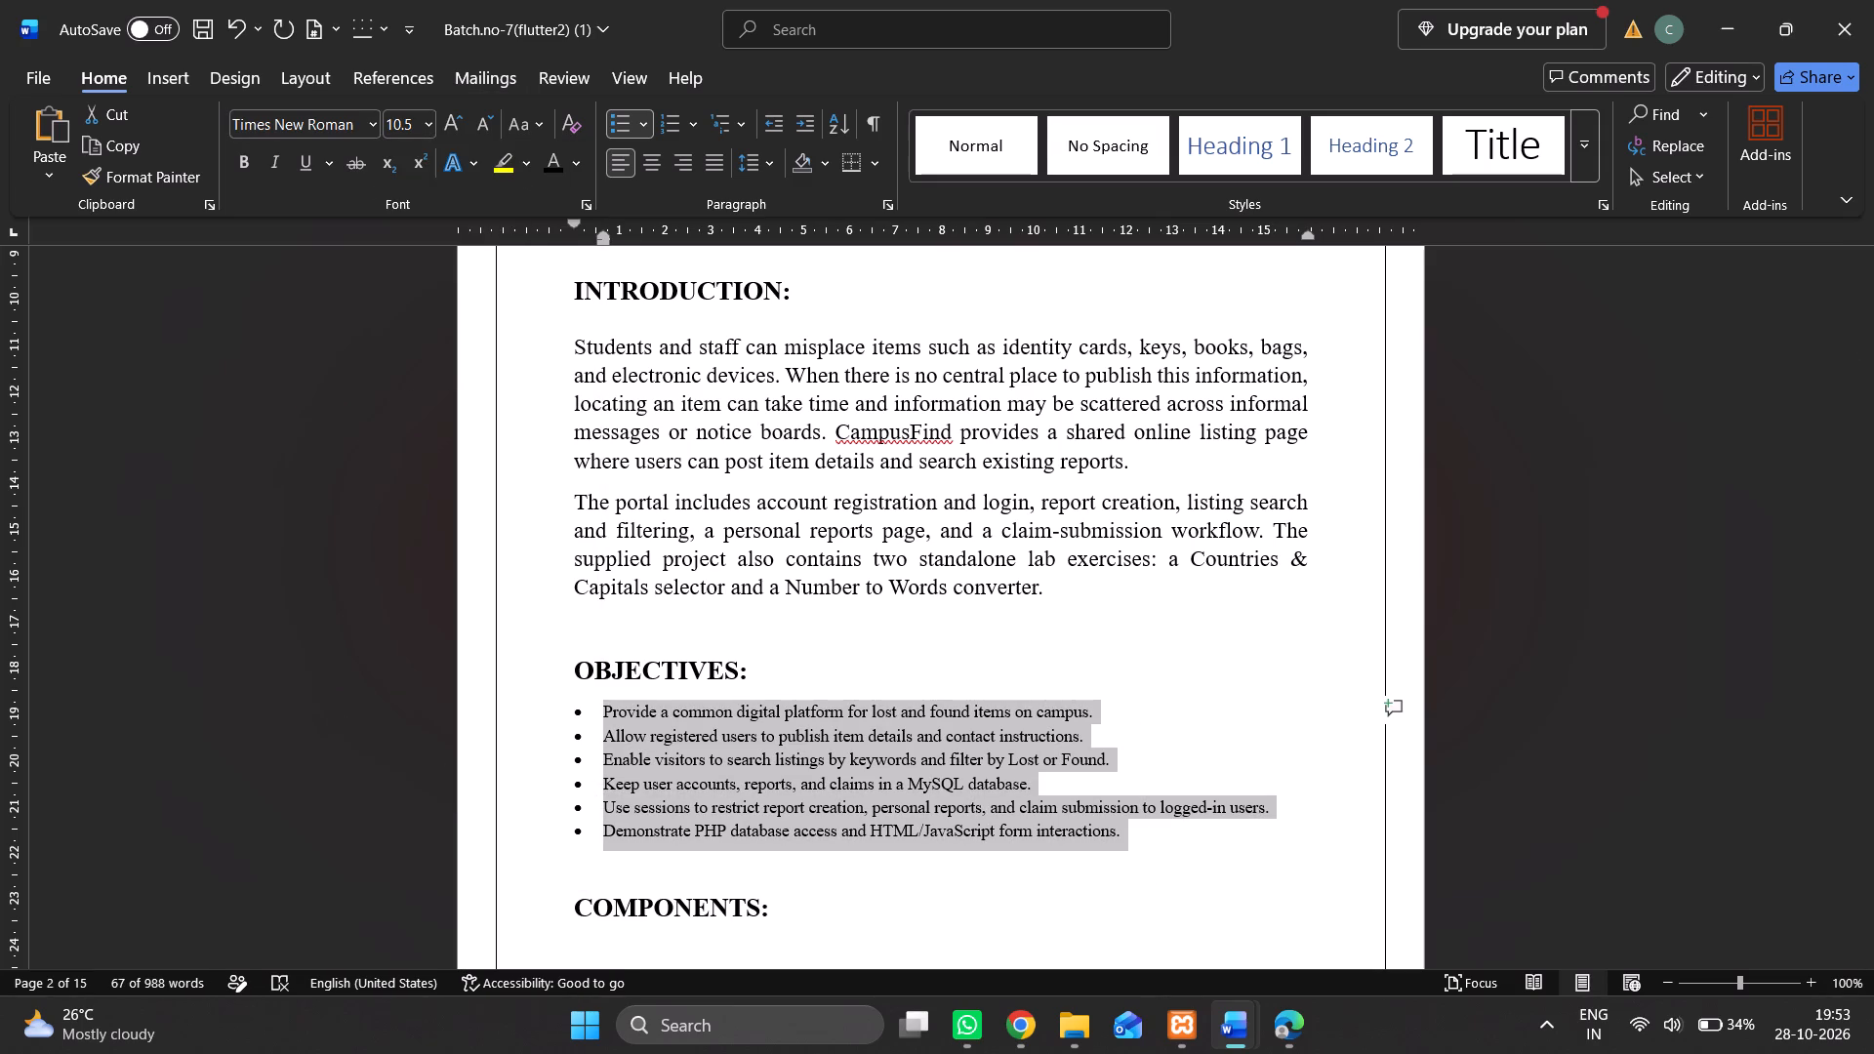
triple_click(460, 116)
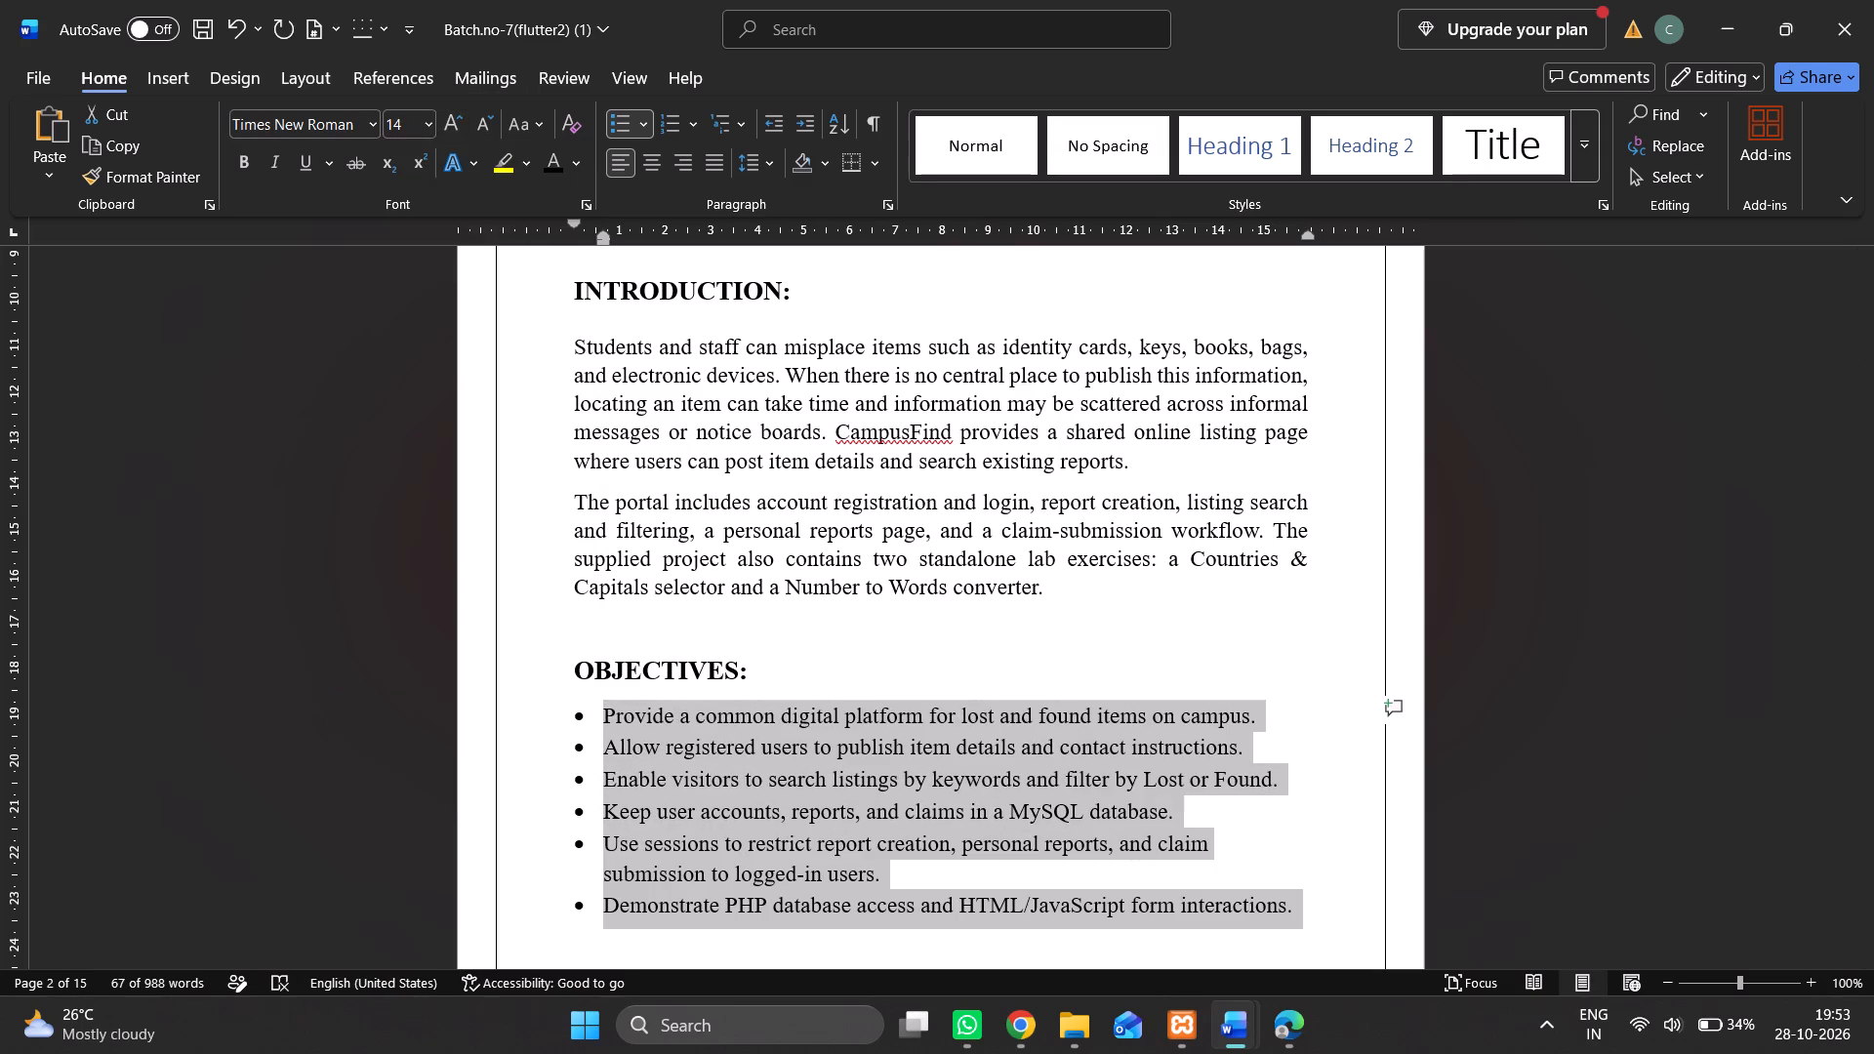
click(750, 163)
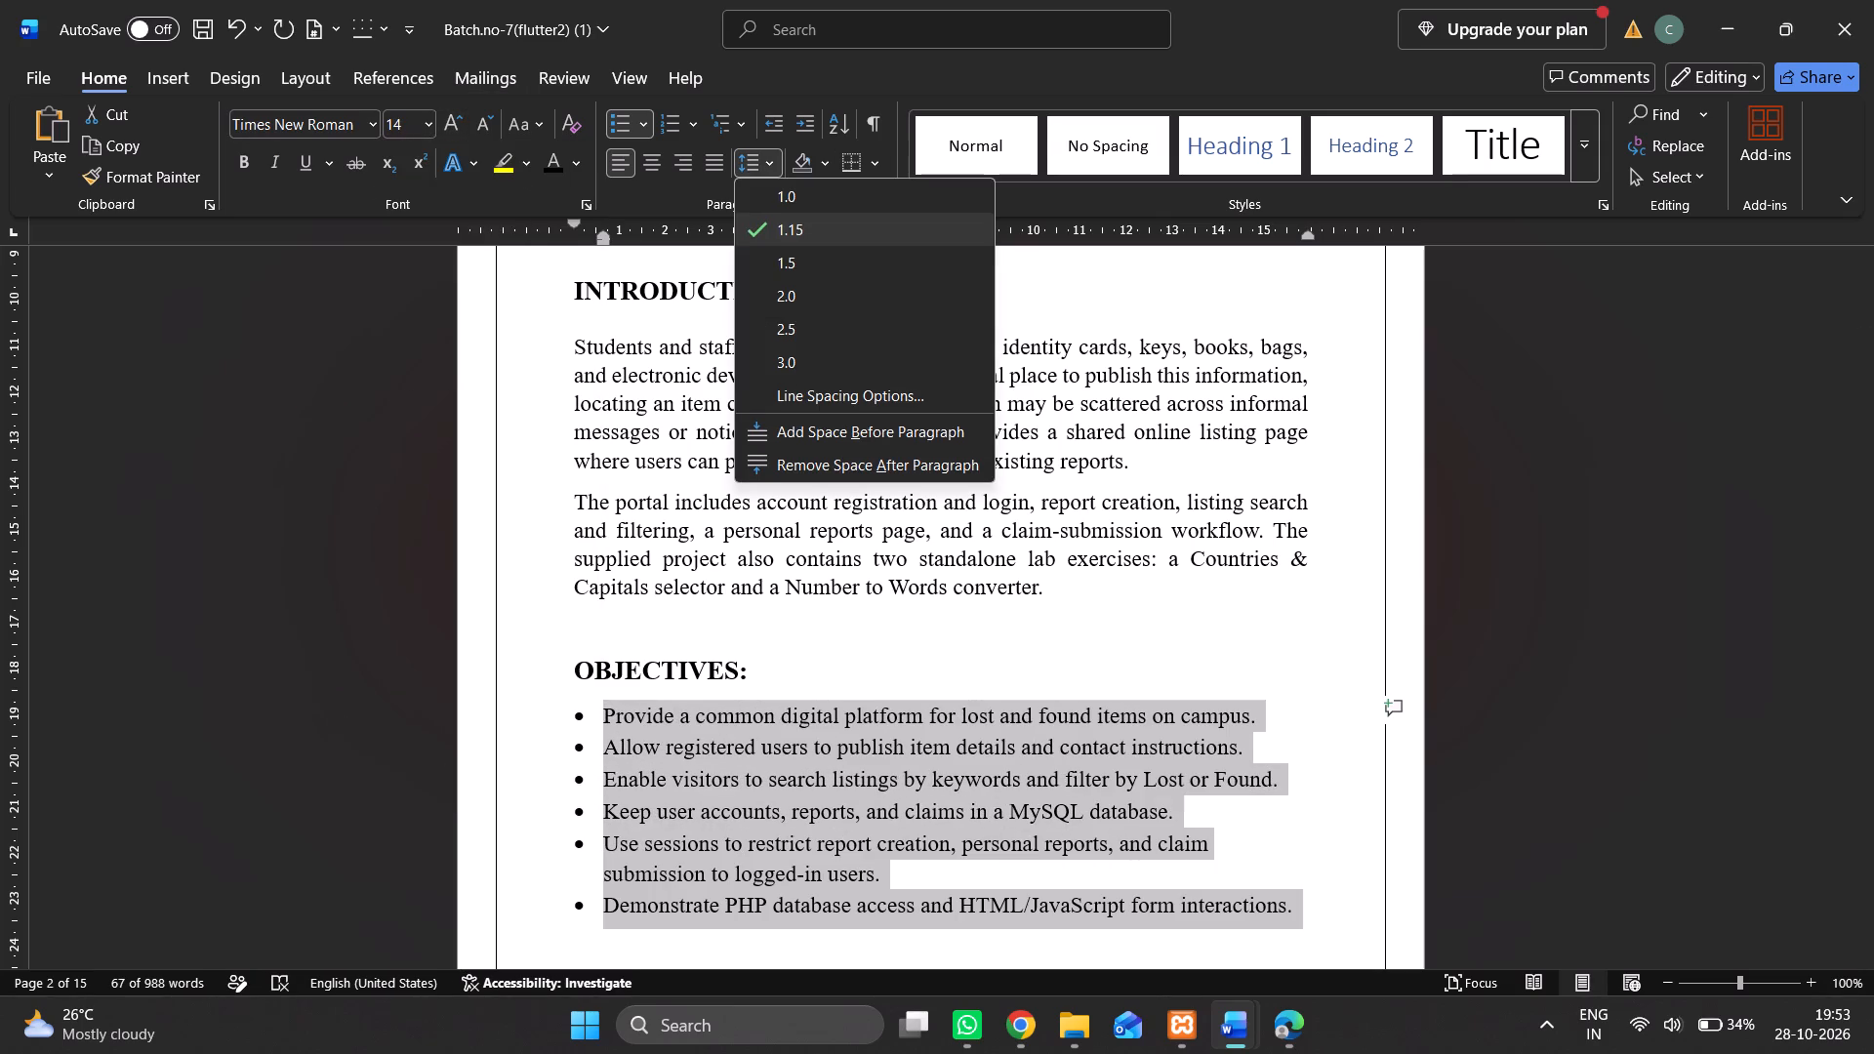
click(710, 160)
click(1134, 872)
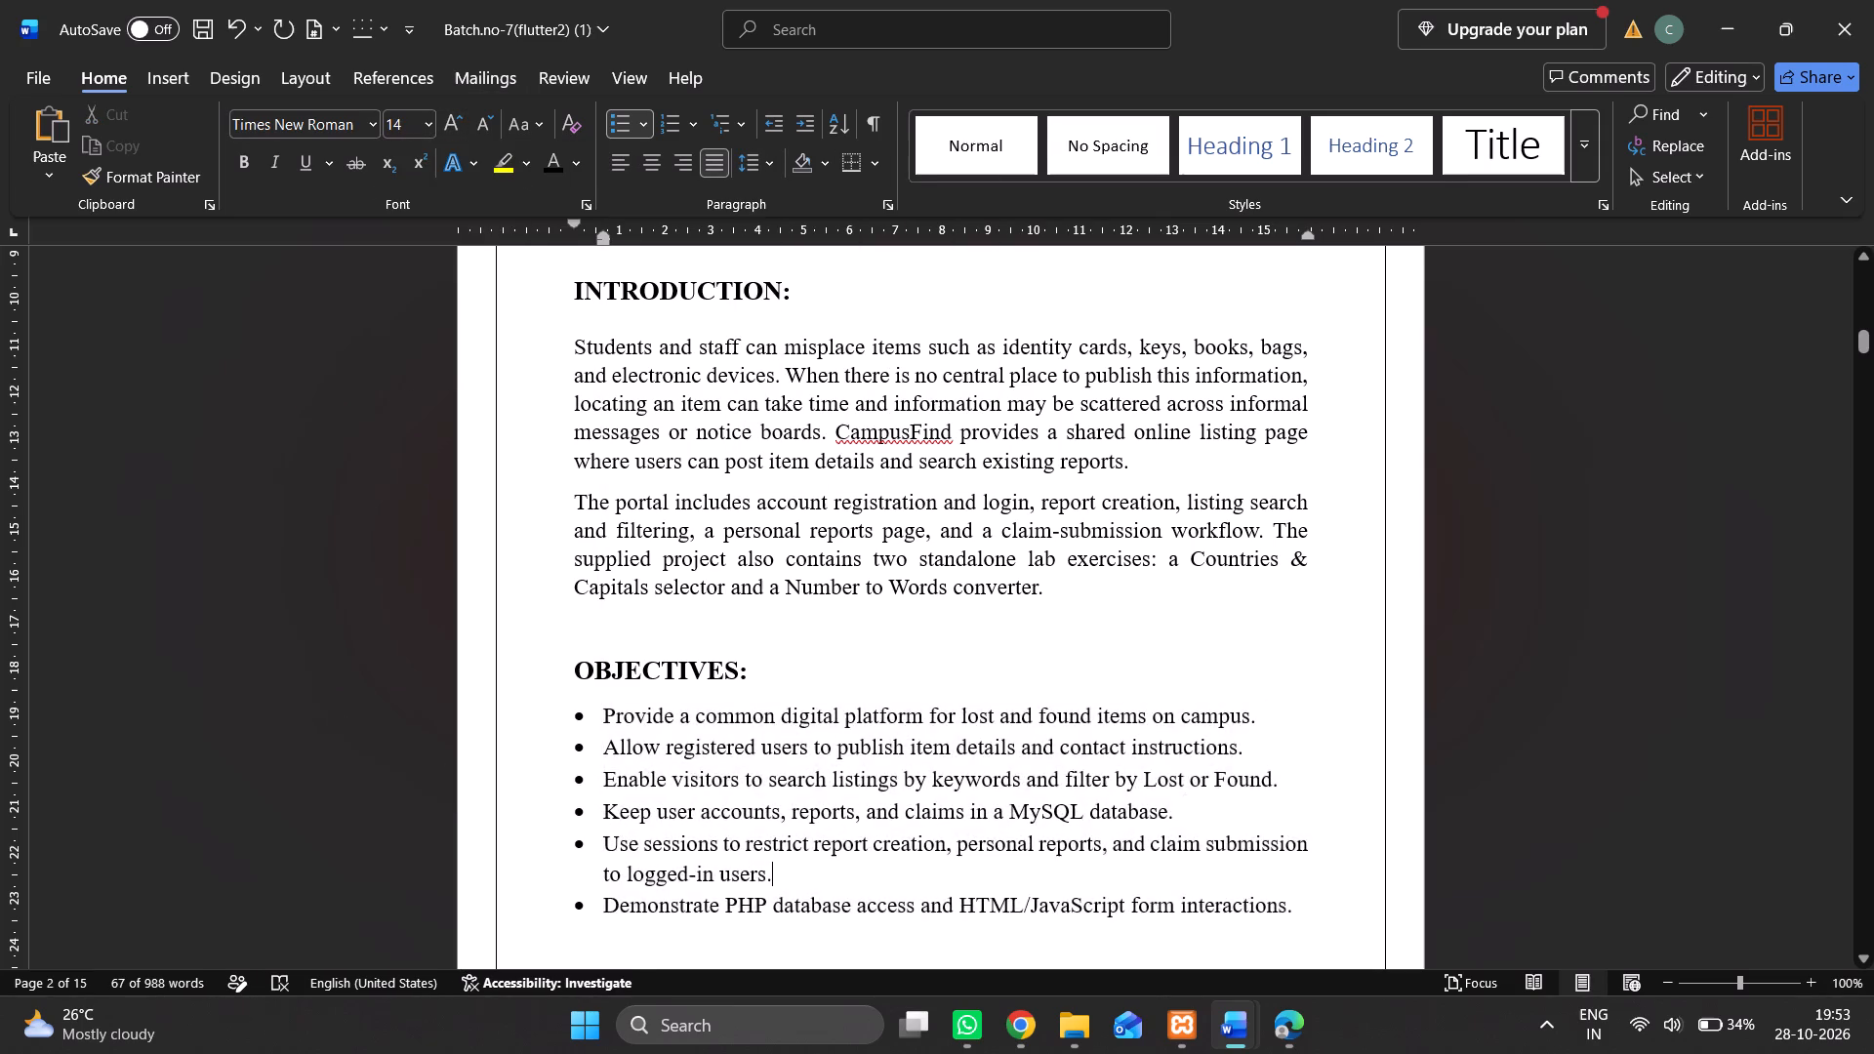
Review the report's replaced Abstract, Introduction and Objectives sections down to the old "COMPONENTS:" section.
scroll(1100, 816, down, 8)
scroll(1067, 801, up, 7)
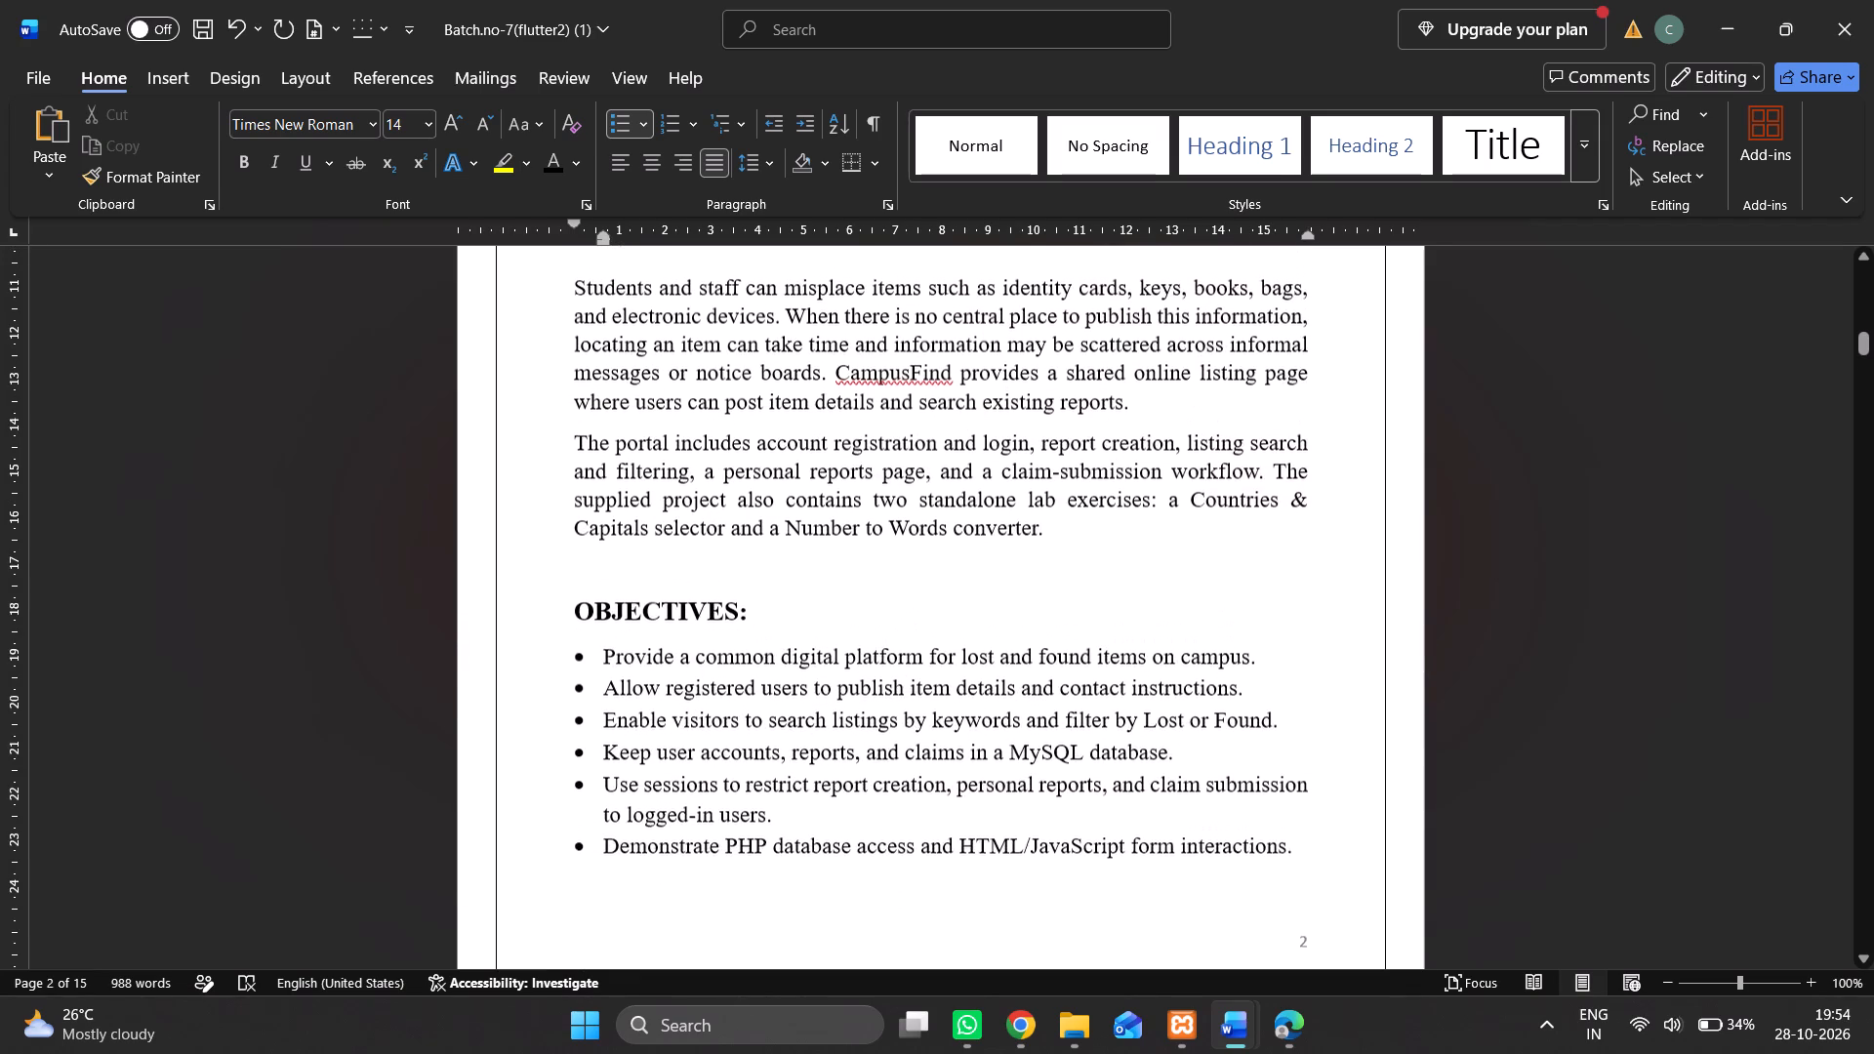
scroll(989, 767, up, 15)
scroll(988, 766, down, 15)
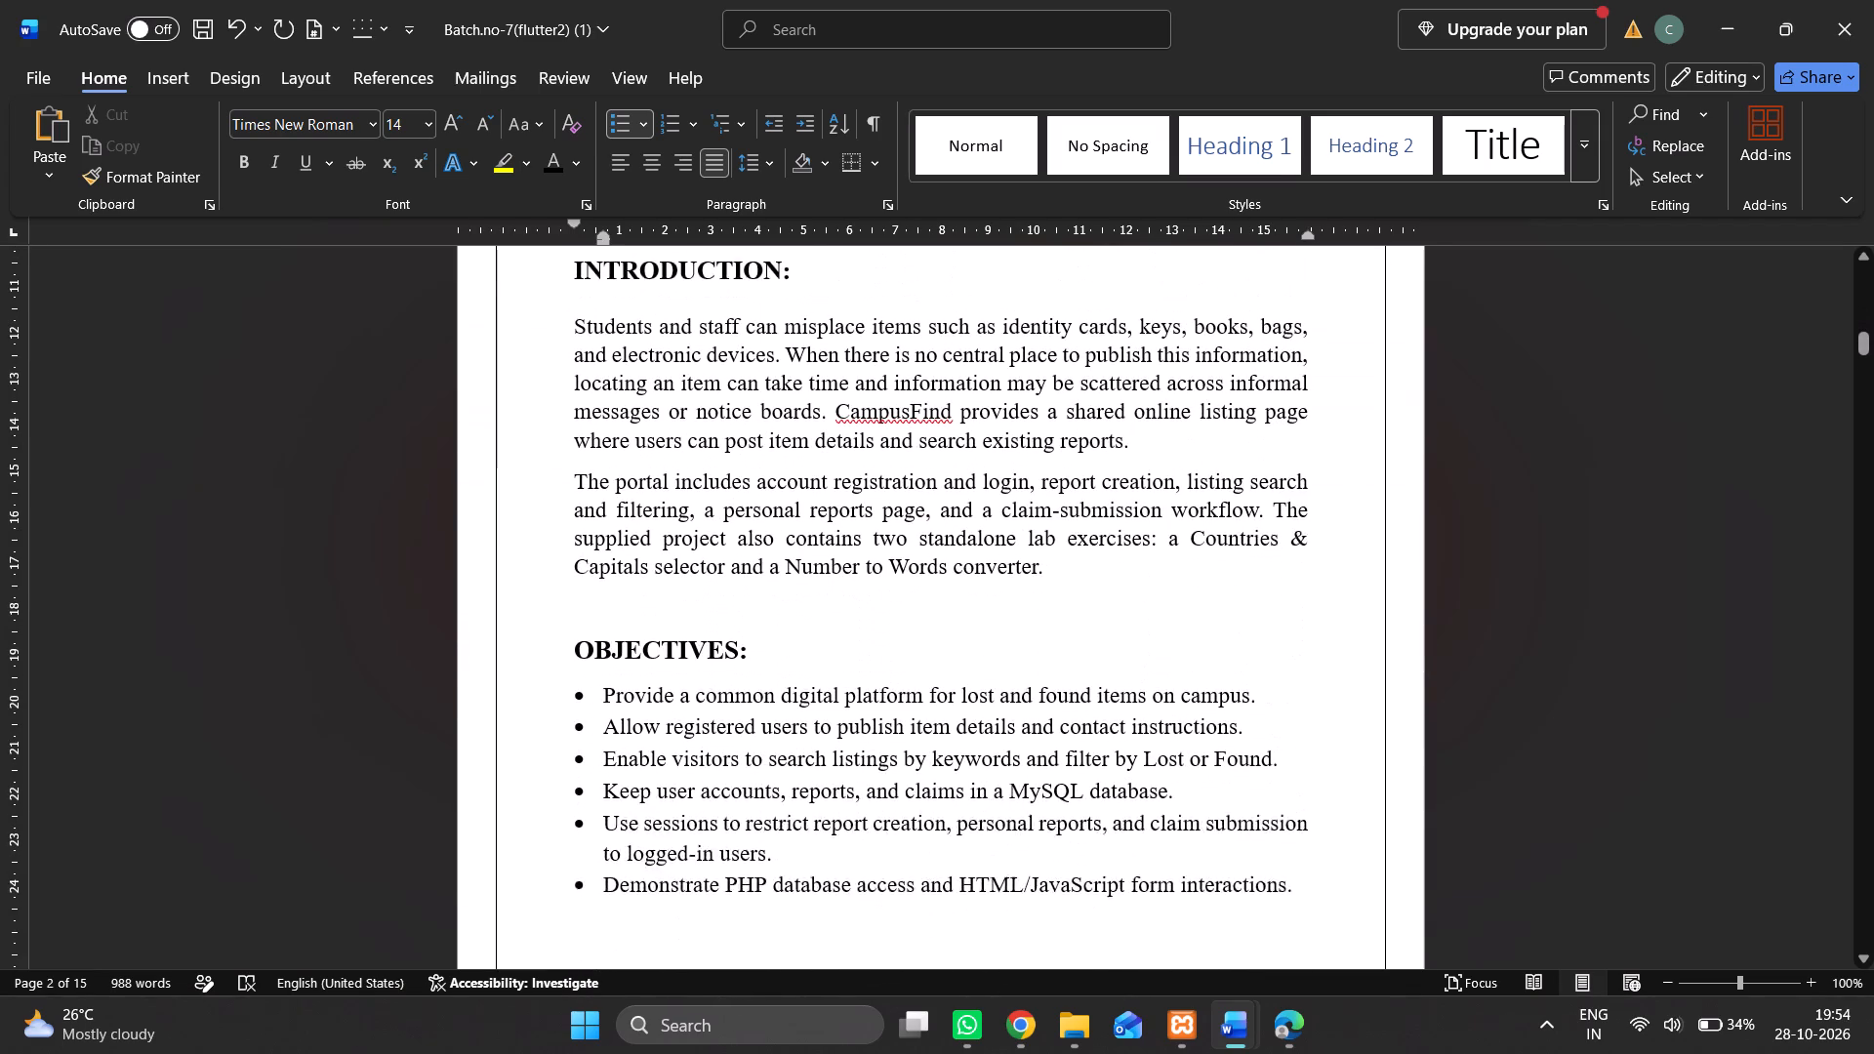
scroll(755, 604, up, 7)
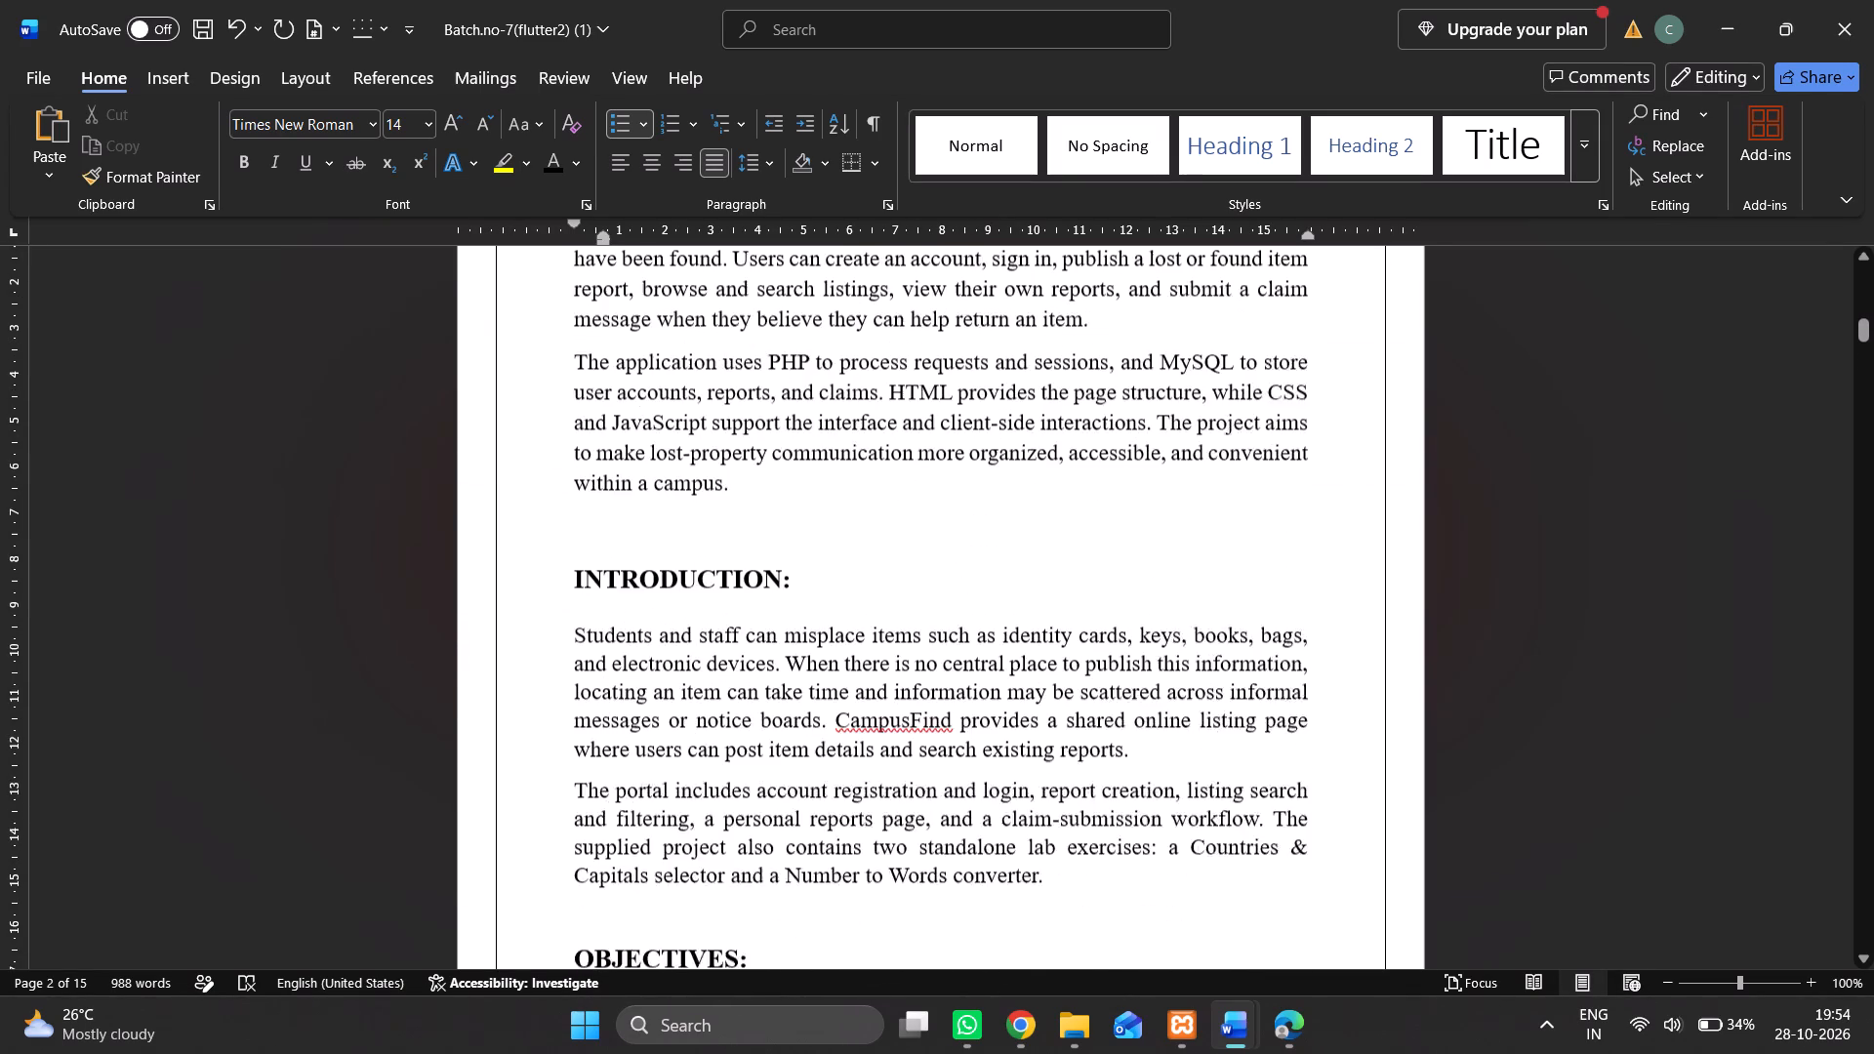
scroll(756, 604, up, 13)
scroll(780, 623, down, 7)
scroll(780, 623, up, 2)
scroll(780, 623, down, 7)
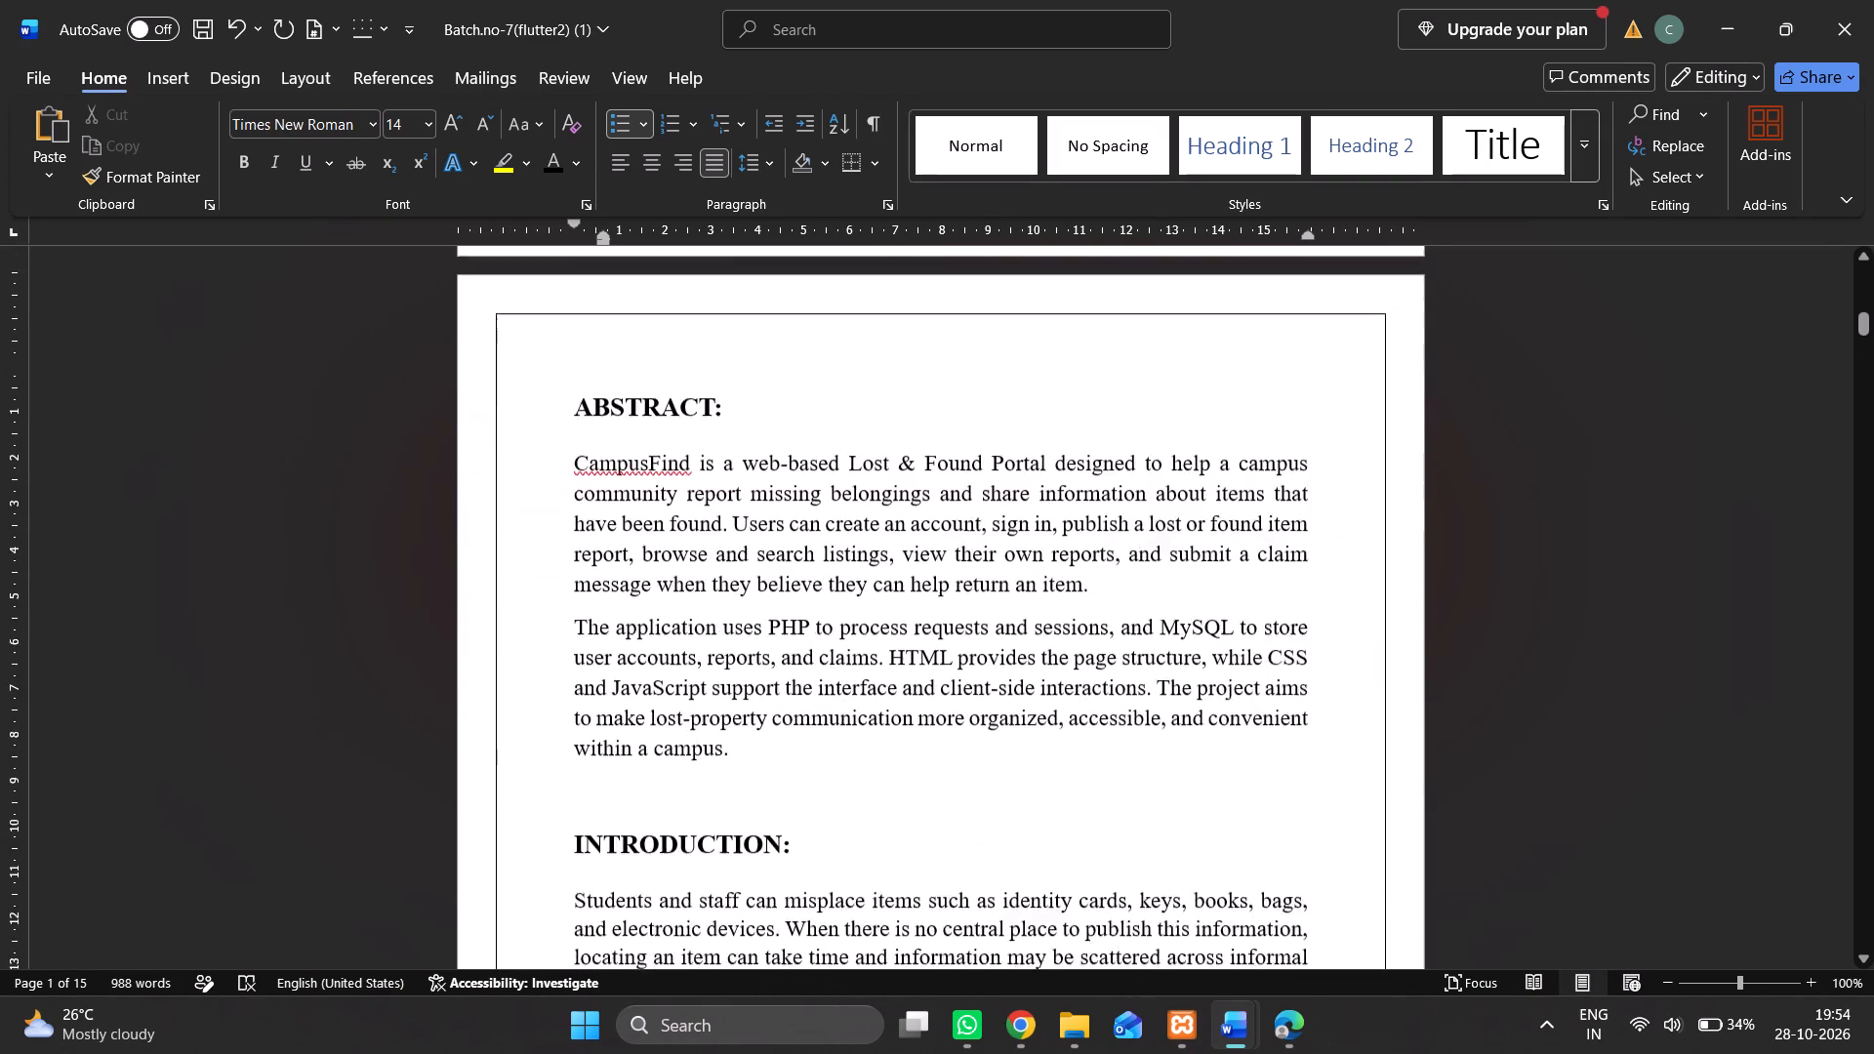
scroll(781, 621, down, 16)
scroll(784, 611, down, 7)
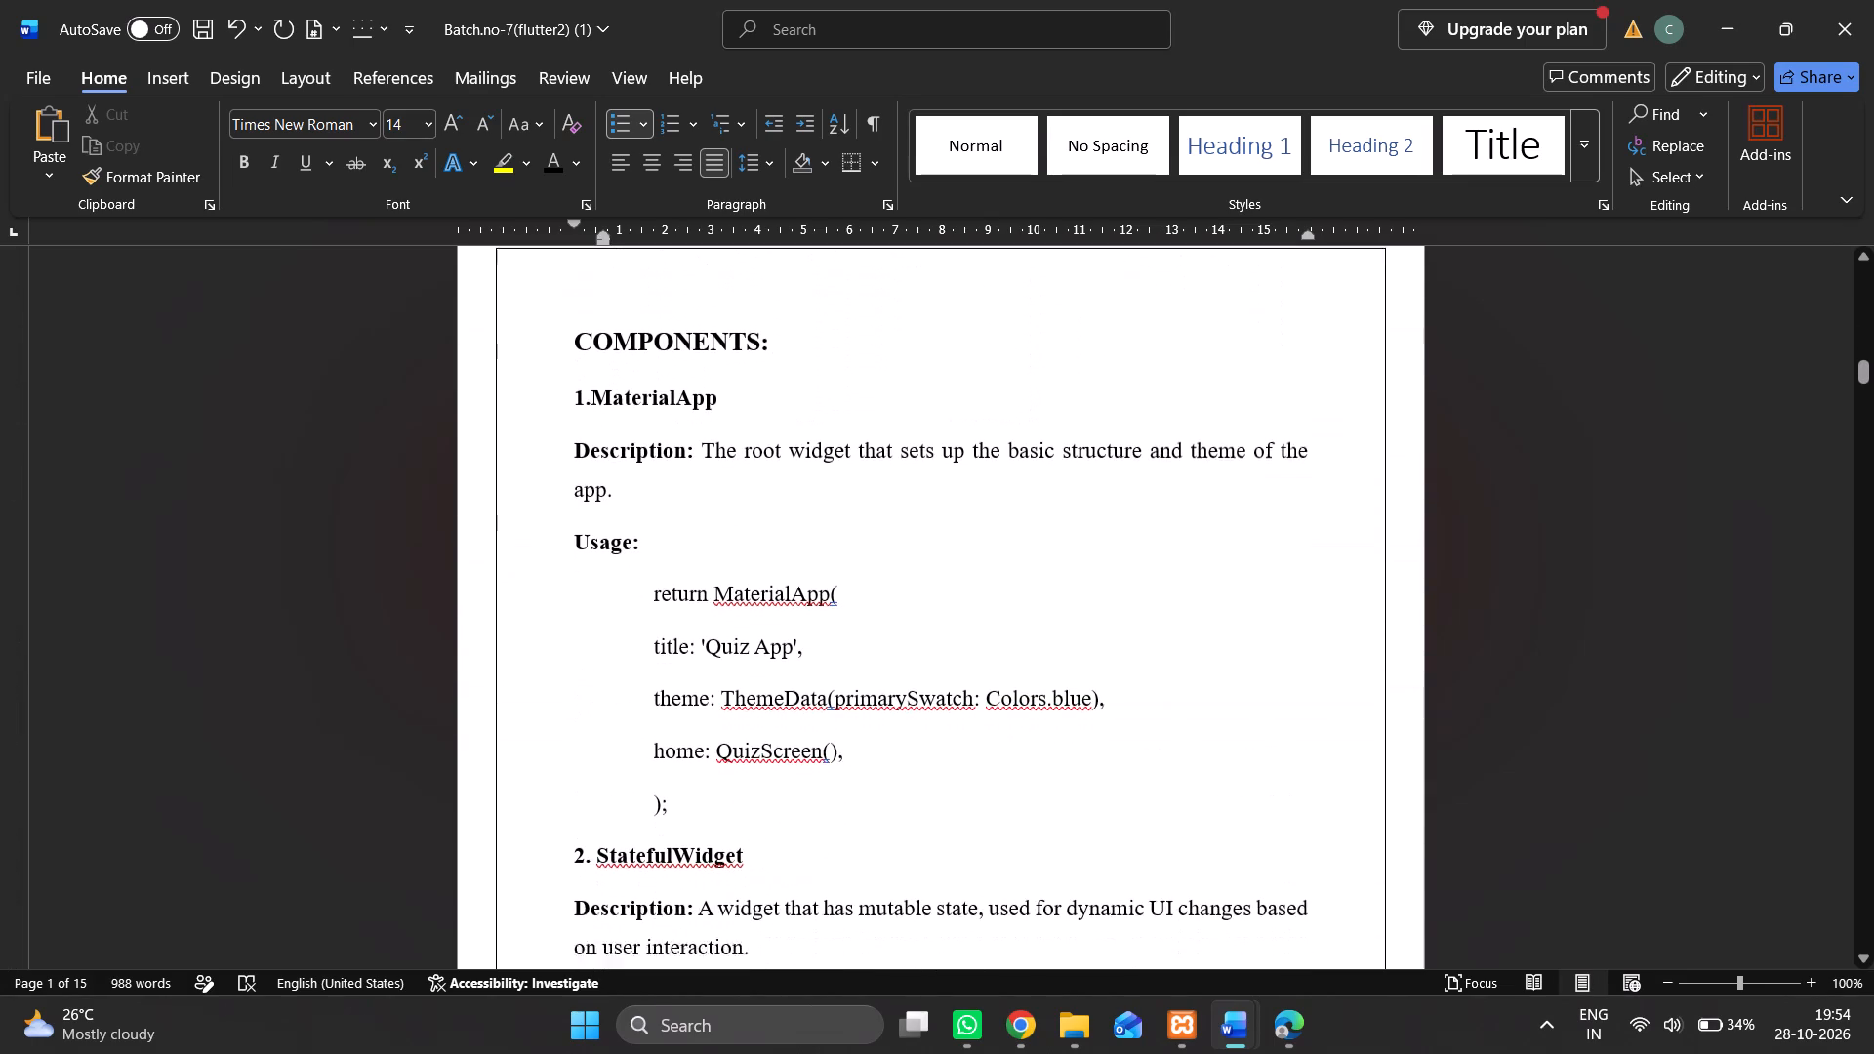
Switch to the CampusFind documentation and apply All Borders to the whole "4. COMPONENTS" table.
key(alt+Tab)
scroll(820, 588, down, 7)
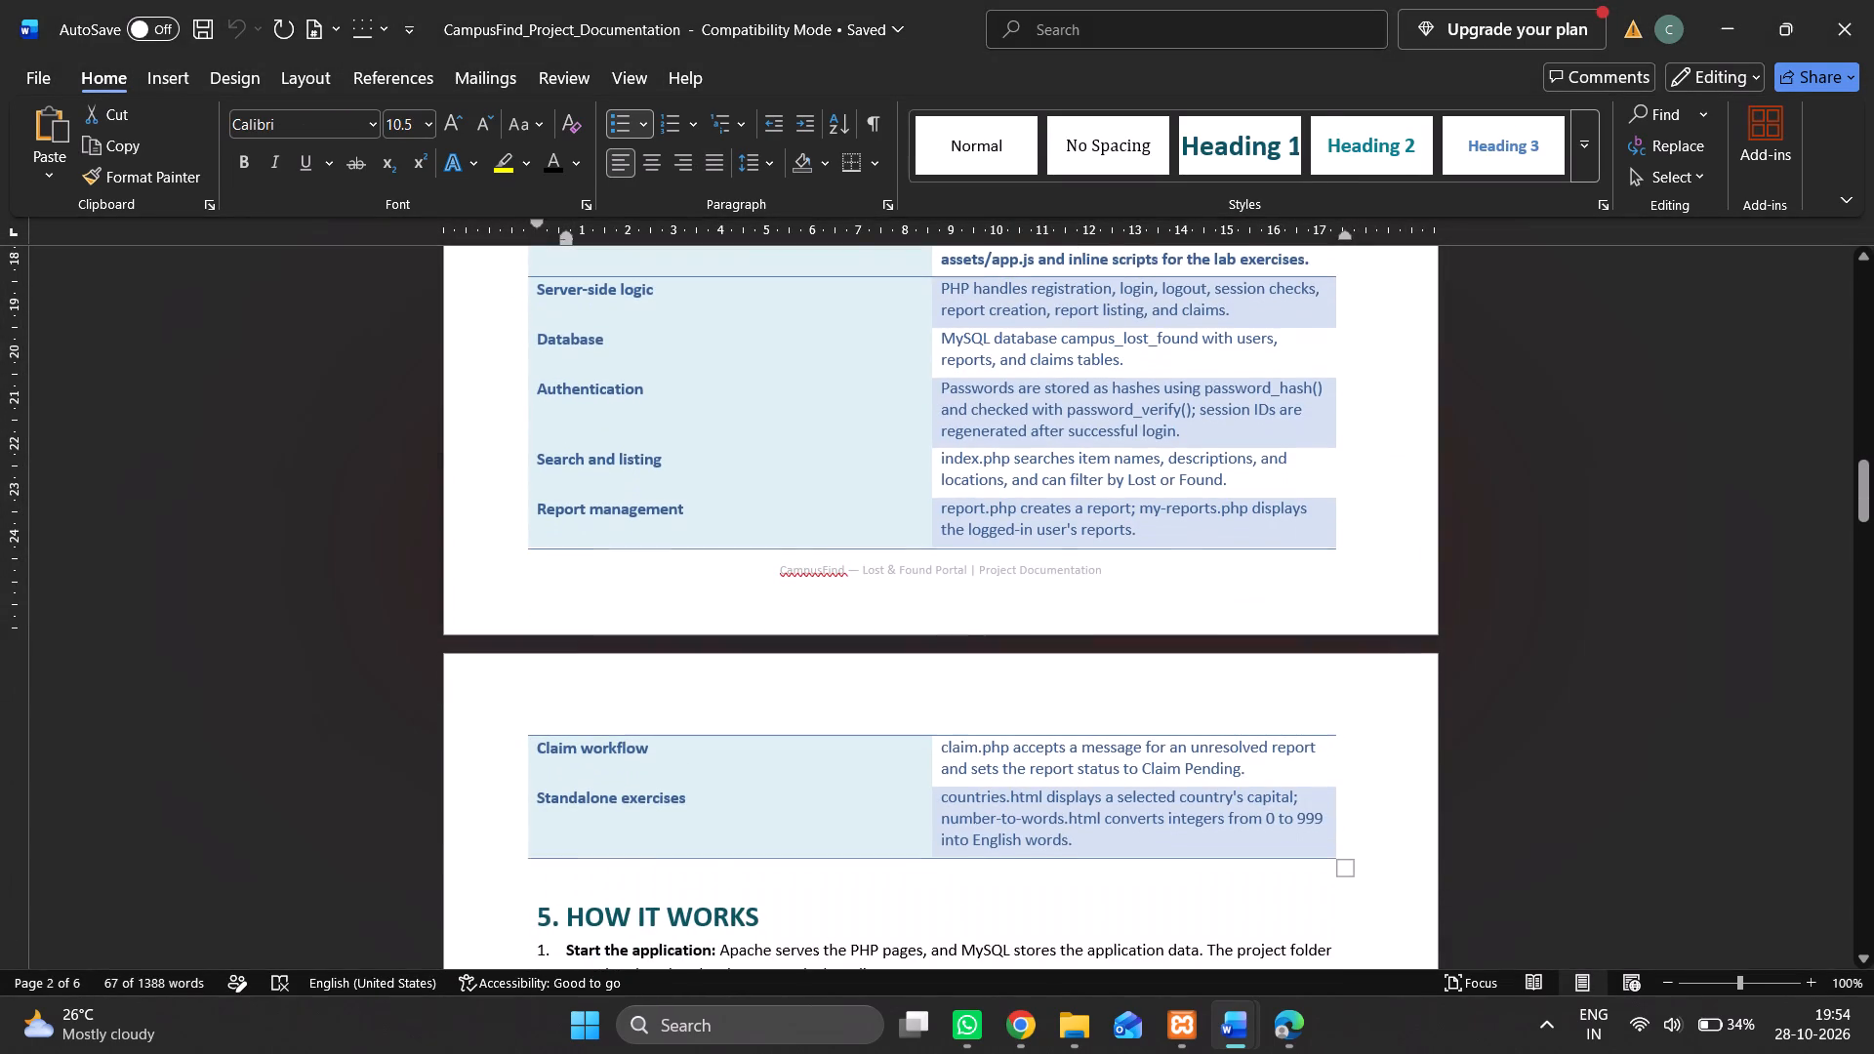
scroll(819, 588, up, 2)
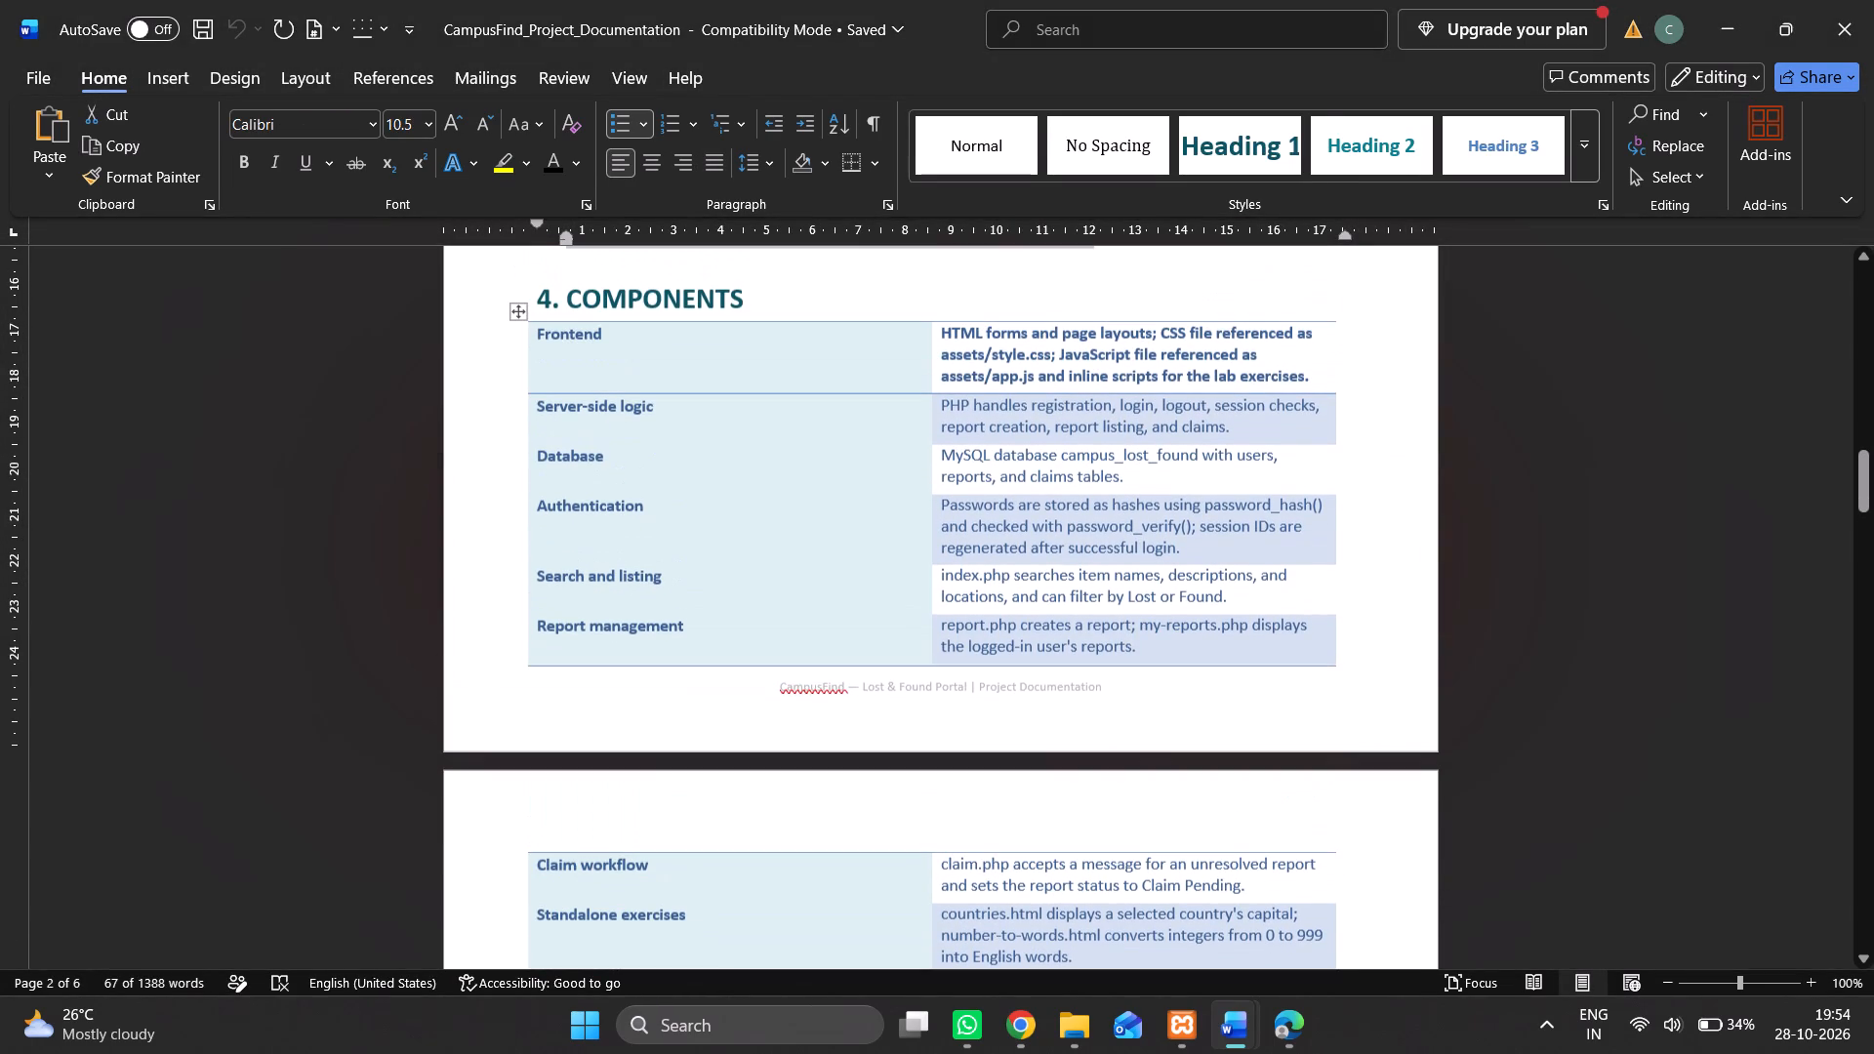
click(818, 586)
click(1092, 549)
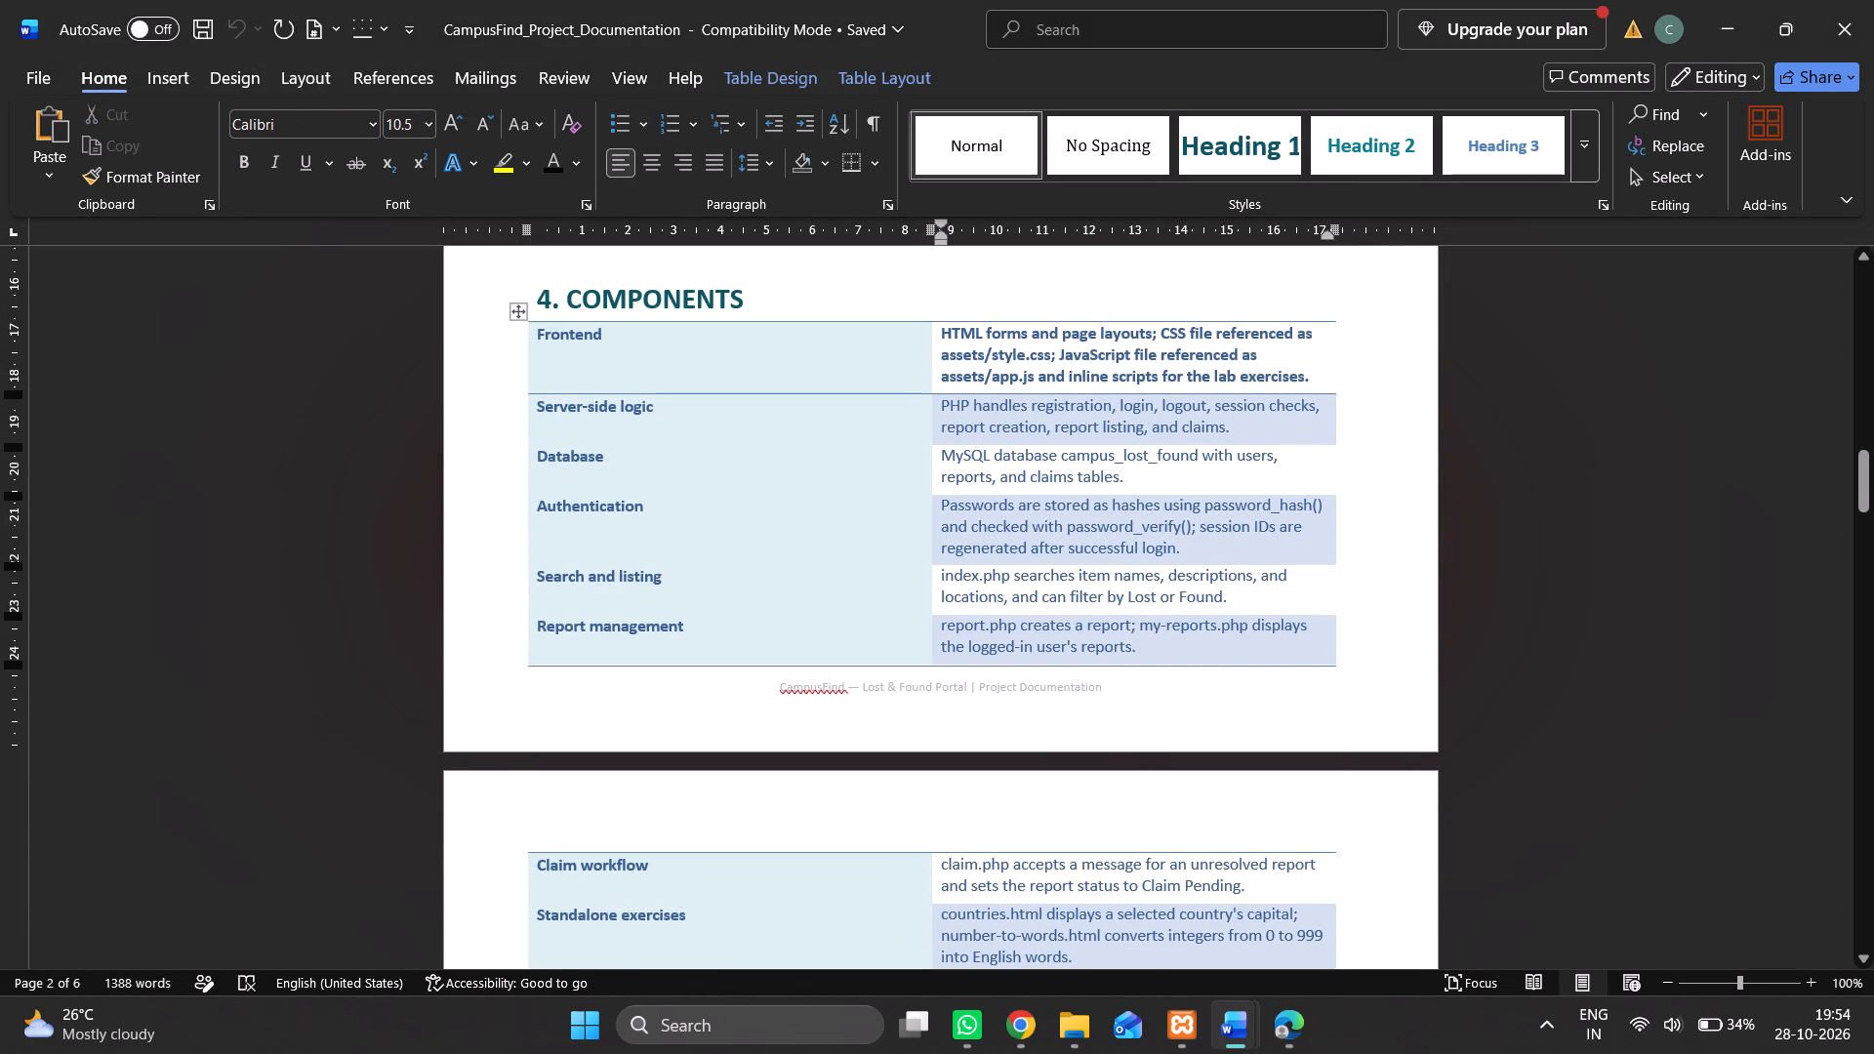
drag(1197, 552, 944, 509)
click(667, 462)
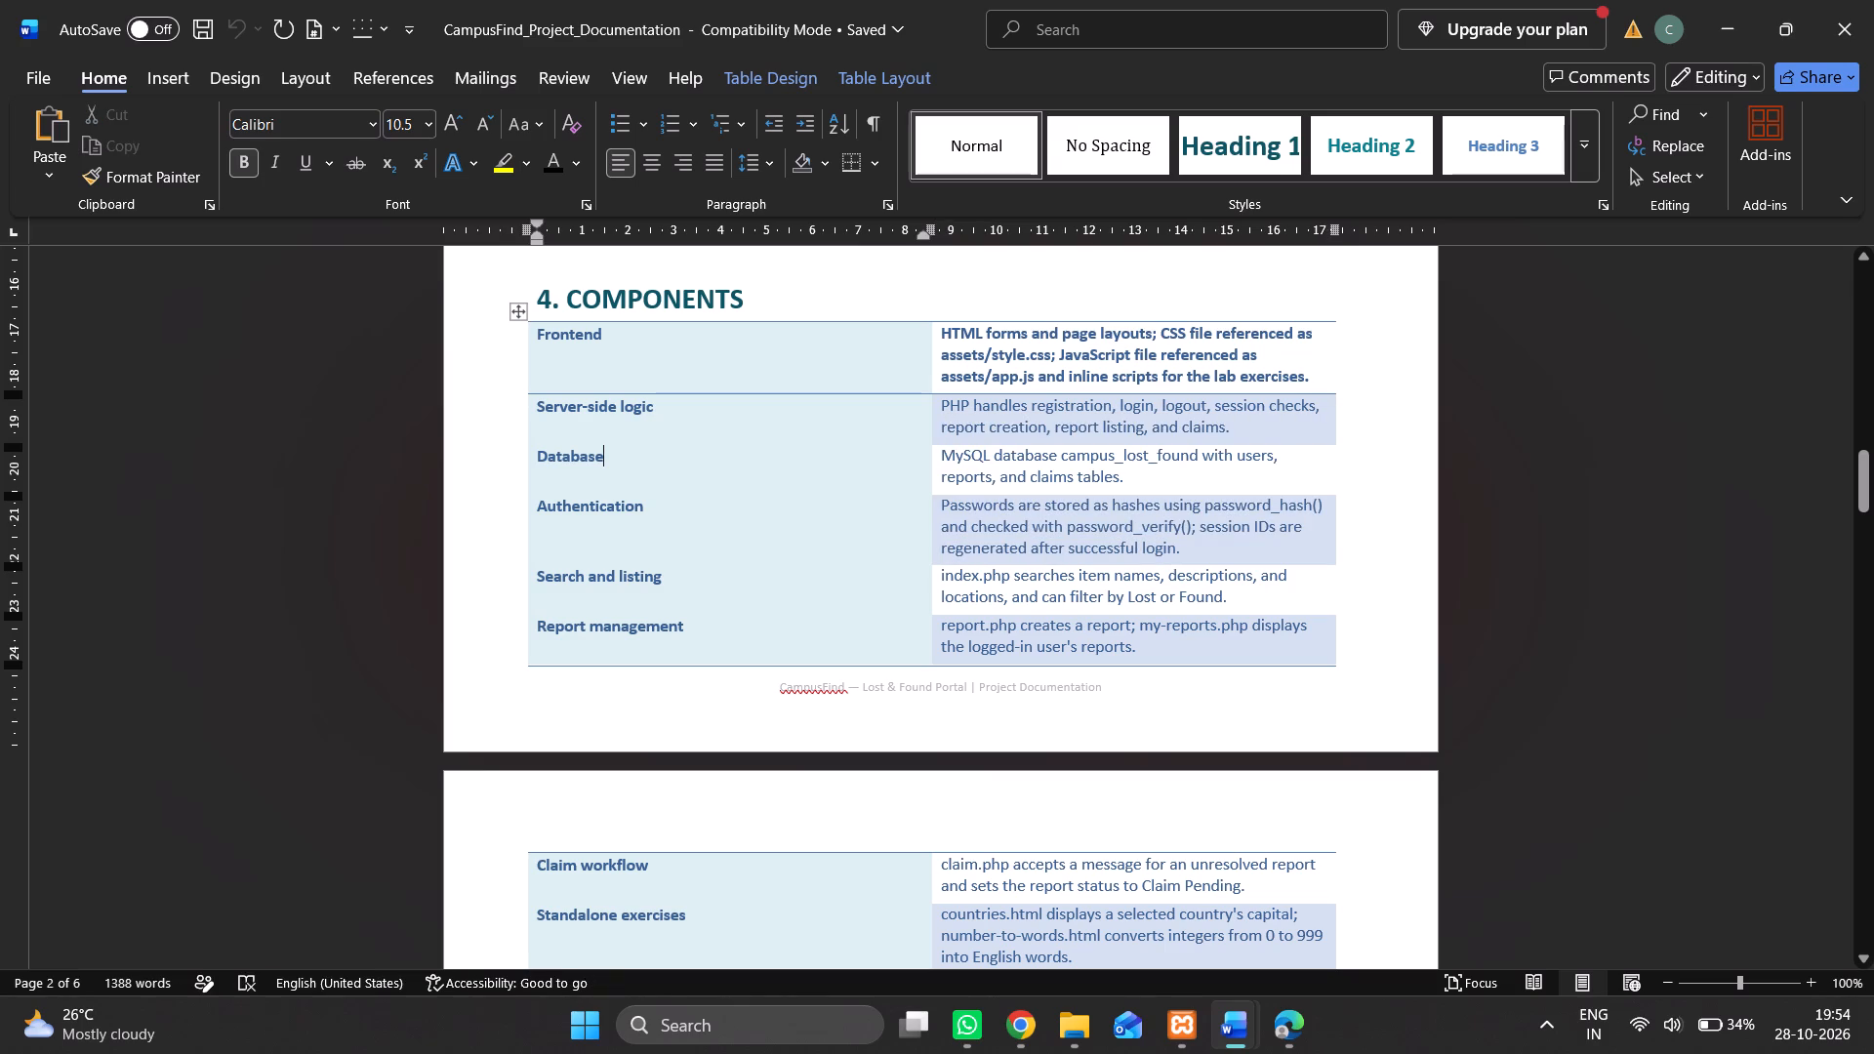
right_click(629, 426)
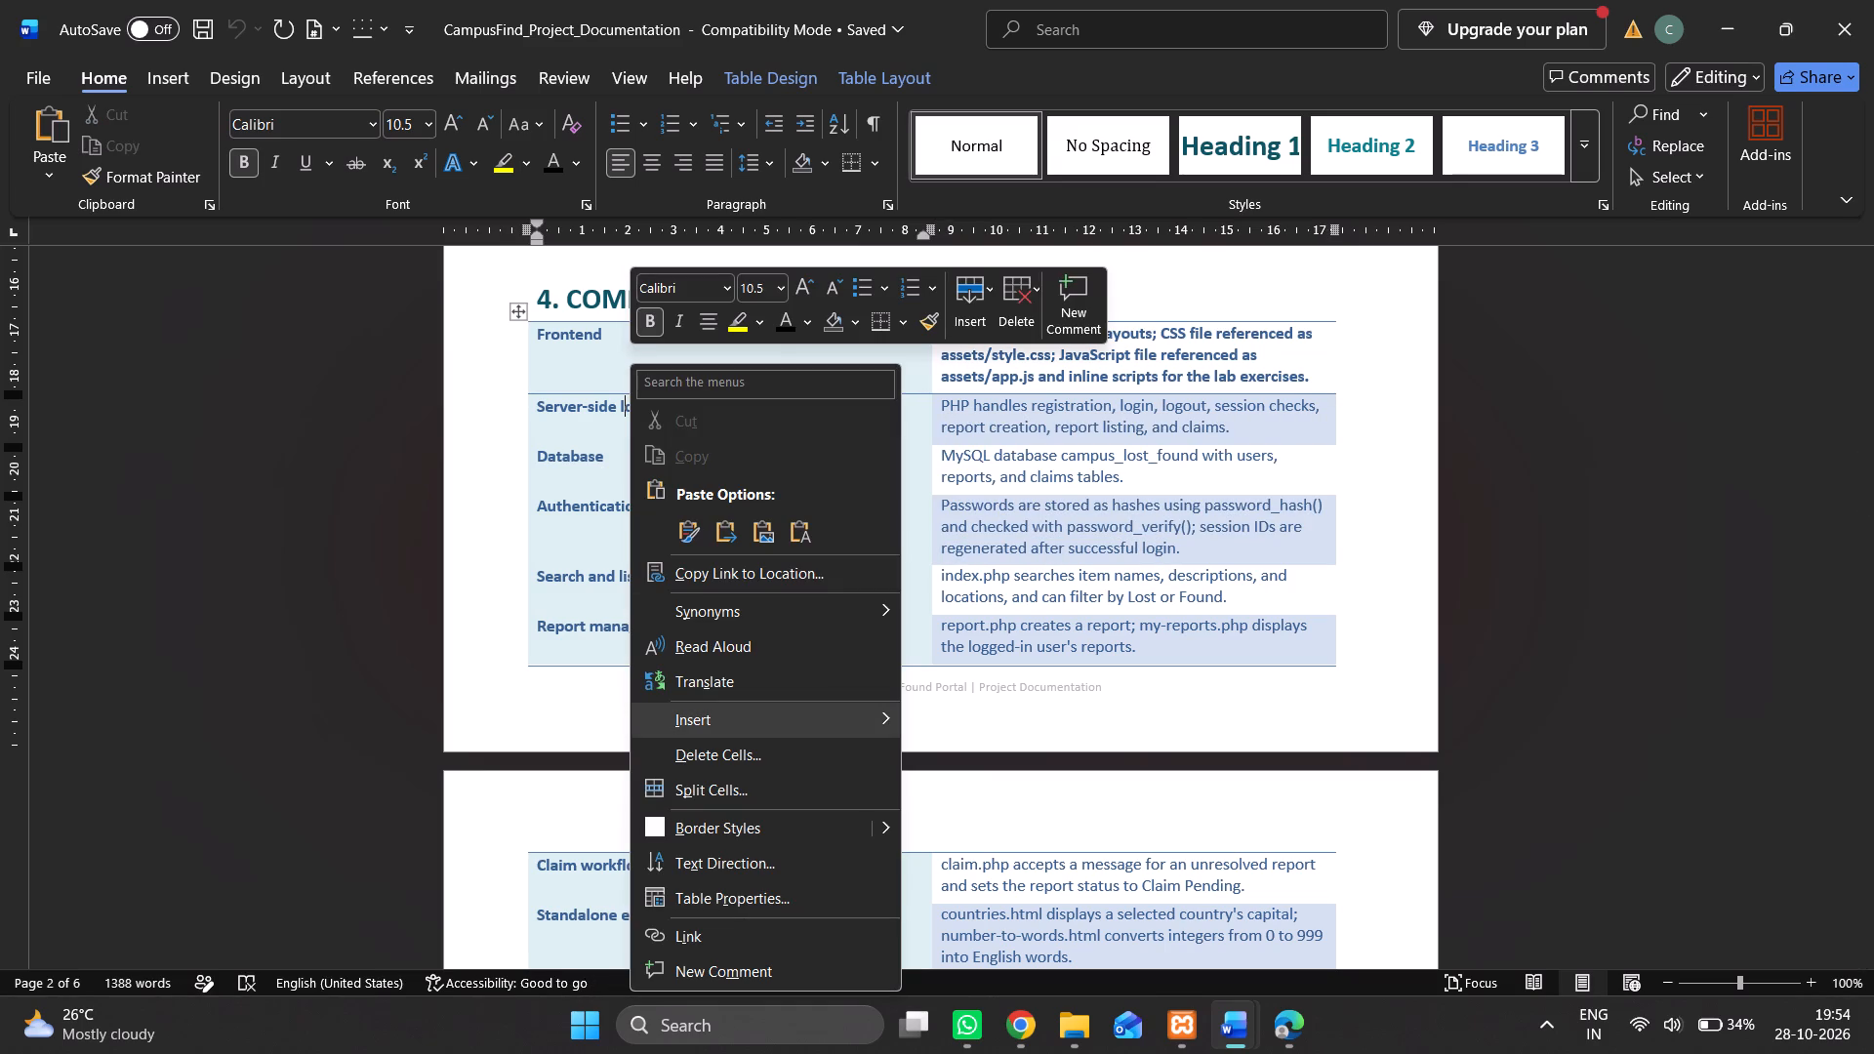
click(516, 311)
click(520, 308)
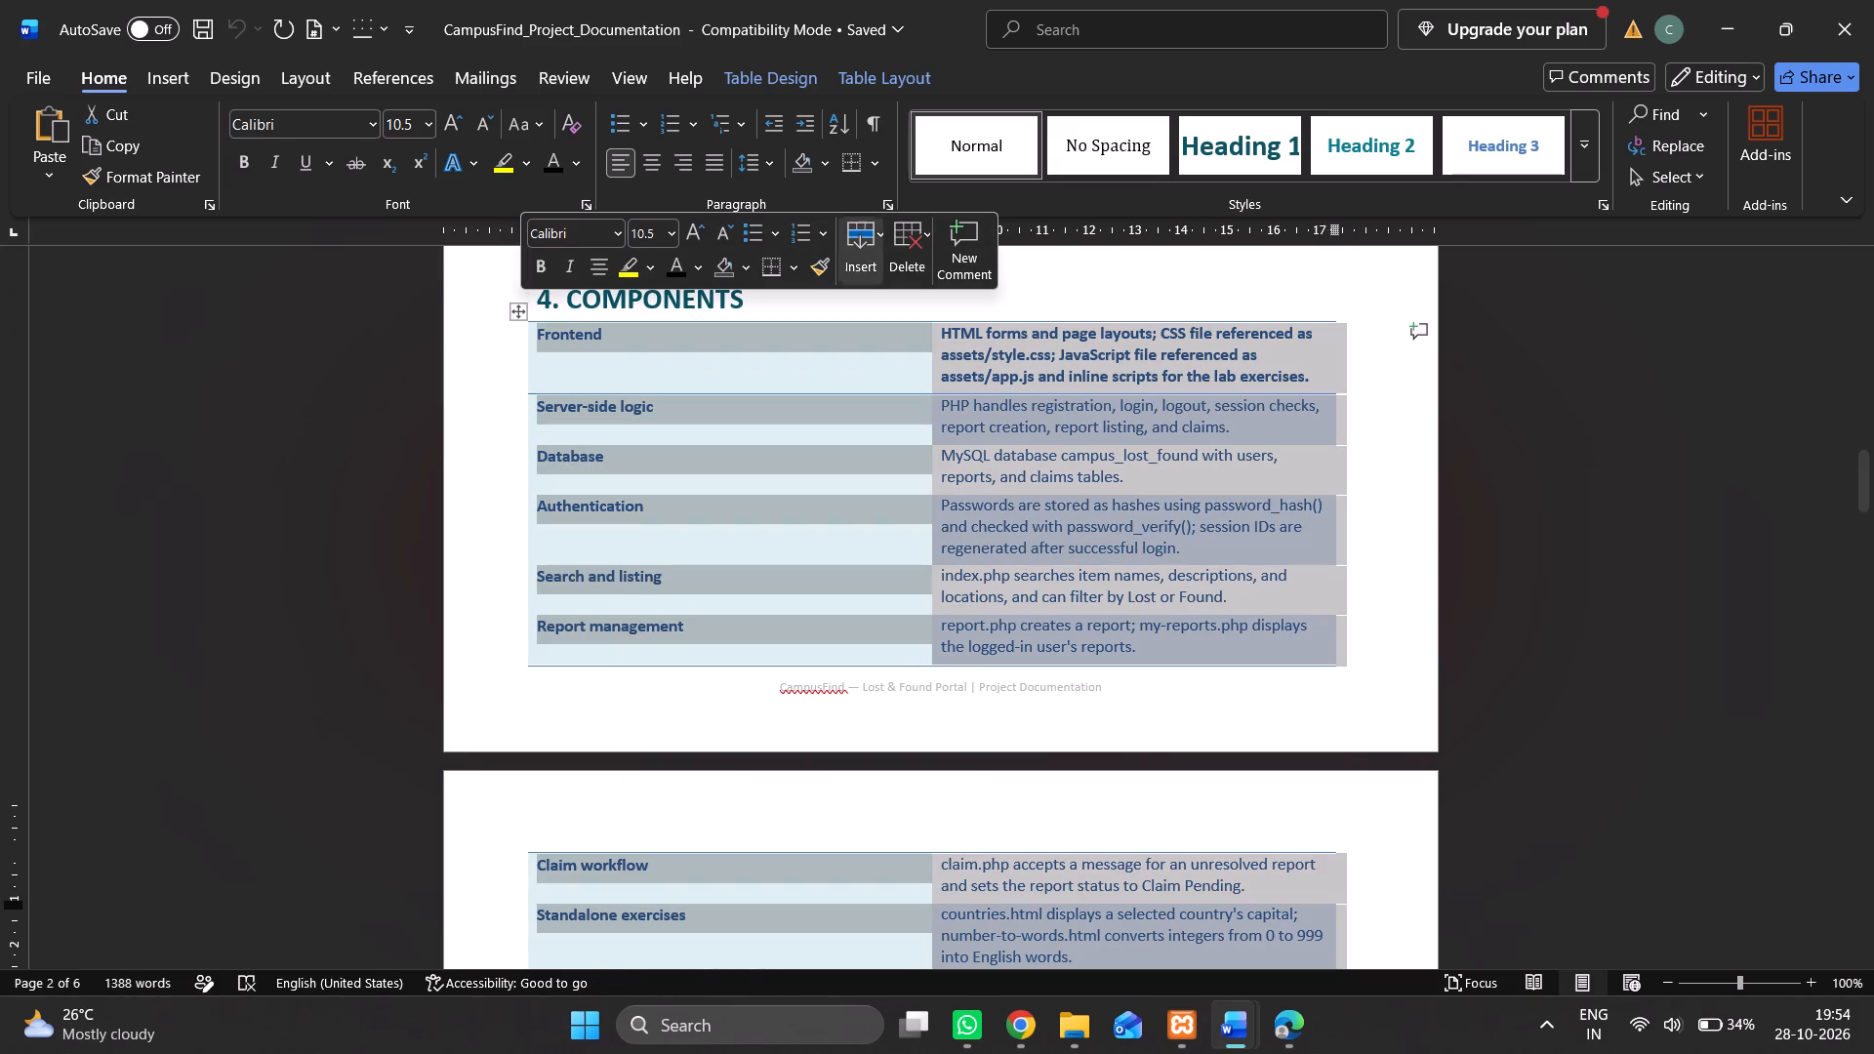
click(872, 169)
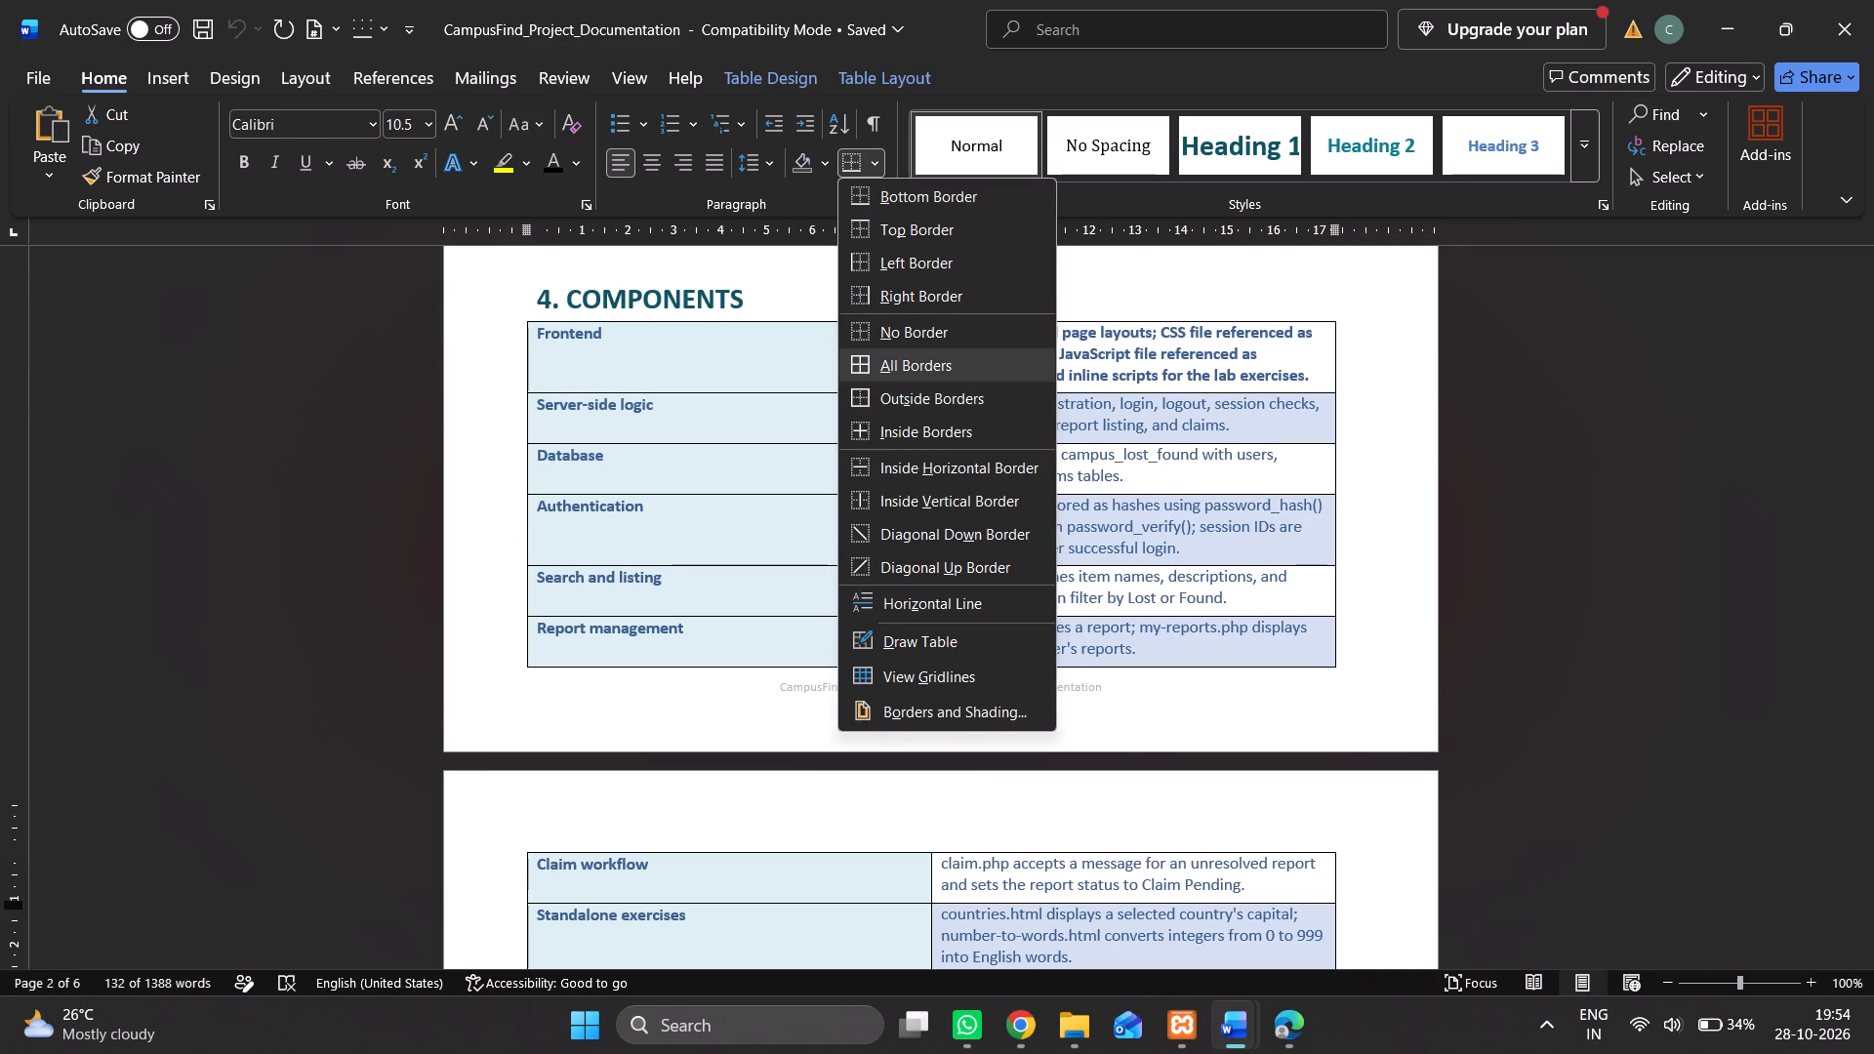
click(889, 364)
click(861, 536)
click(1695, 526)
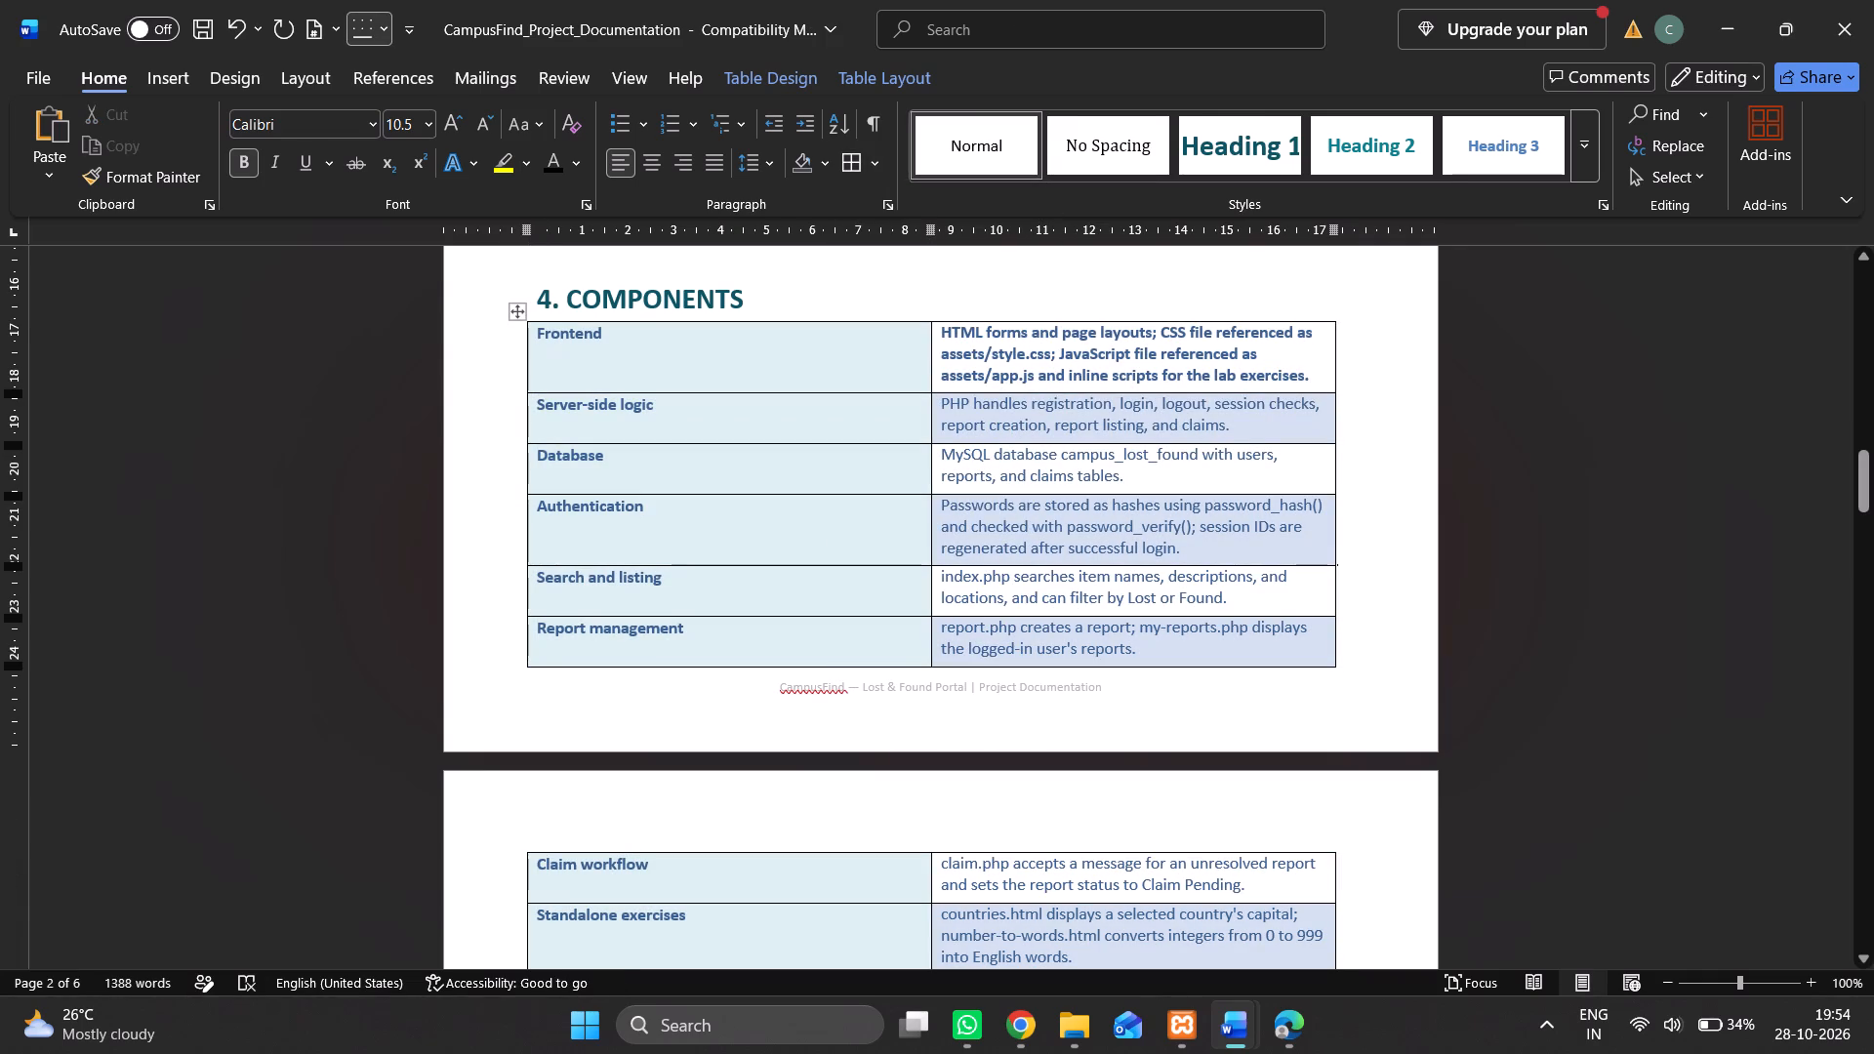
Copy the entire components table, from the "Frontend" row to the "Standalone exercises" row.
scroll(1015, 536, down, 8)
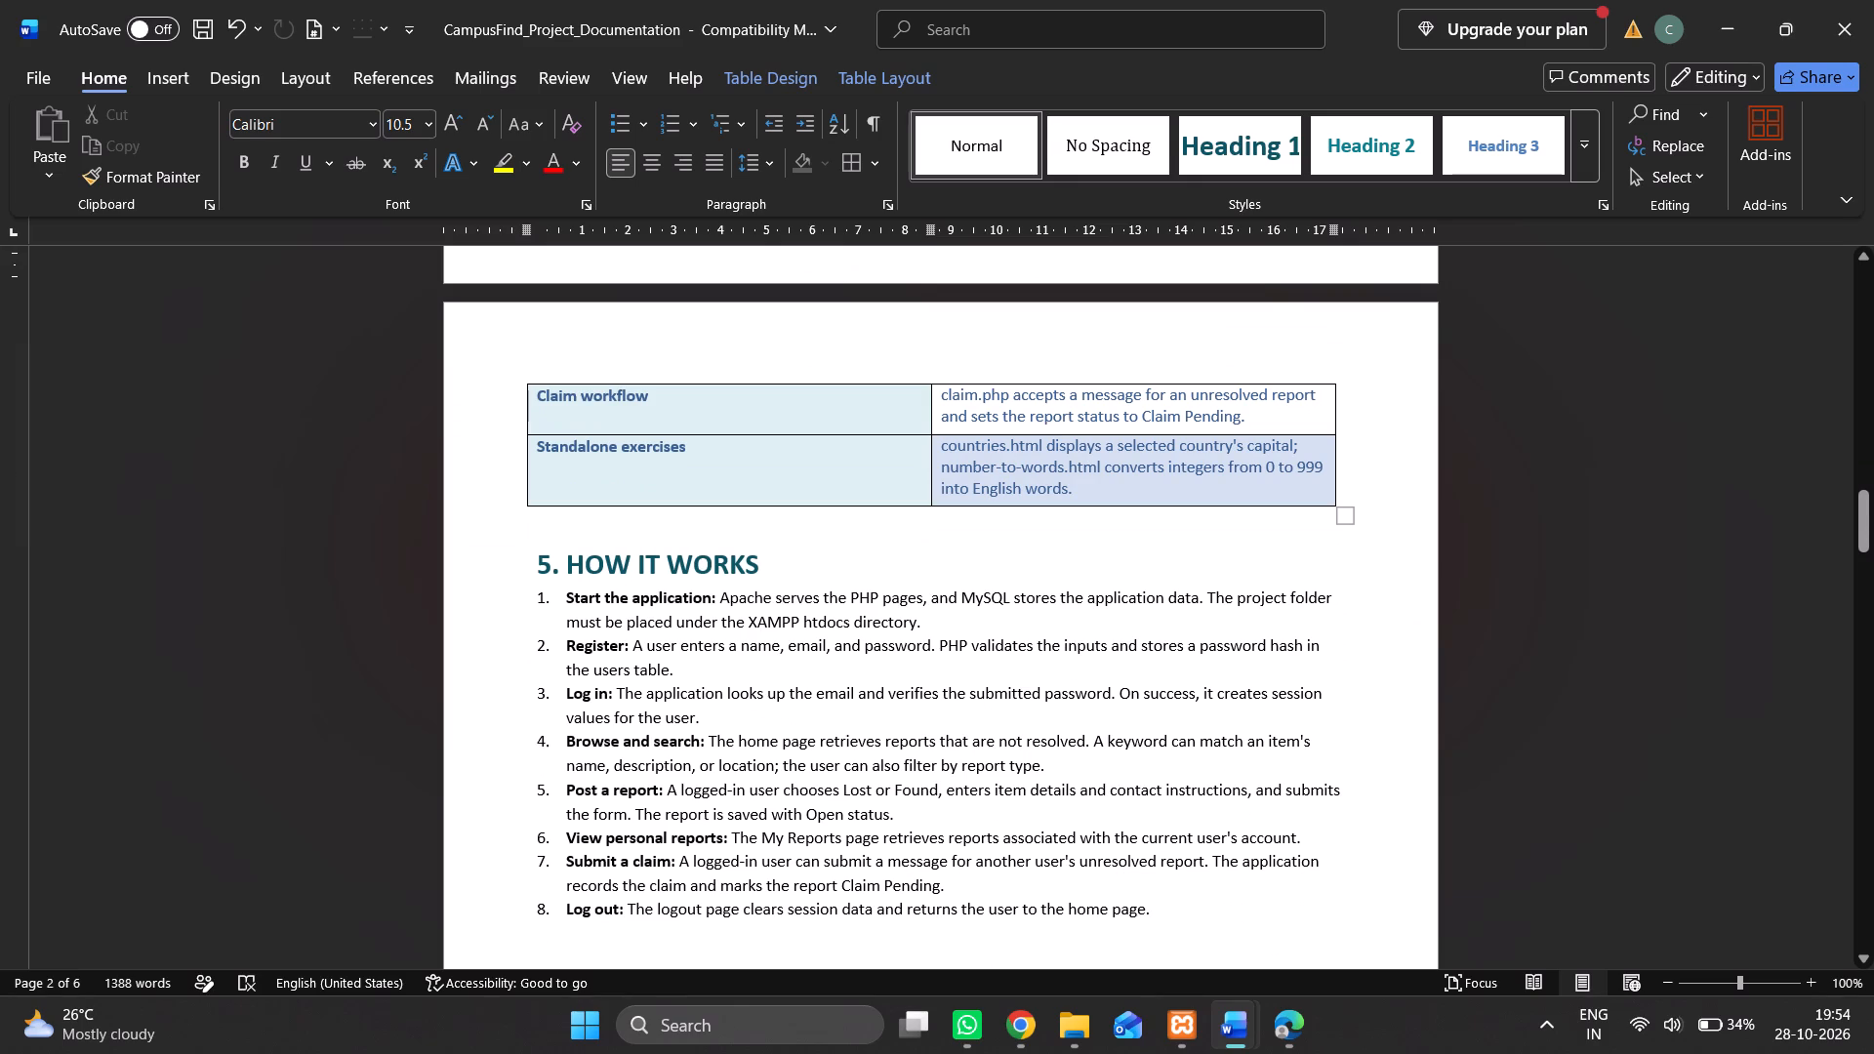
drag(1087, 499, 740, 214)
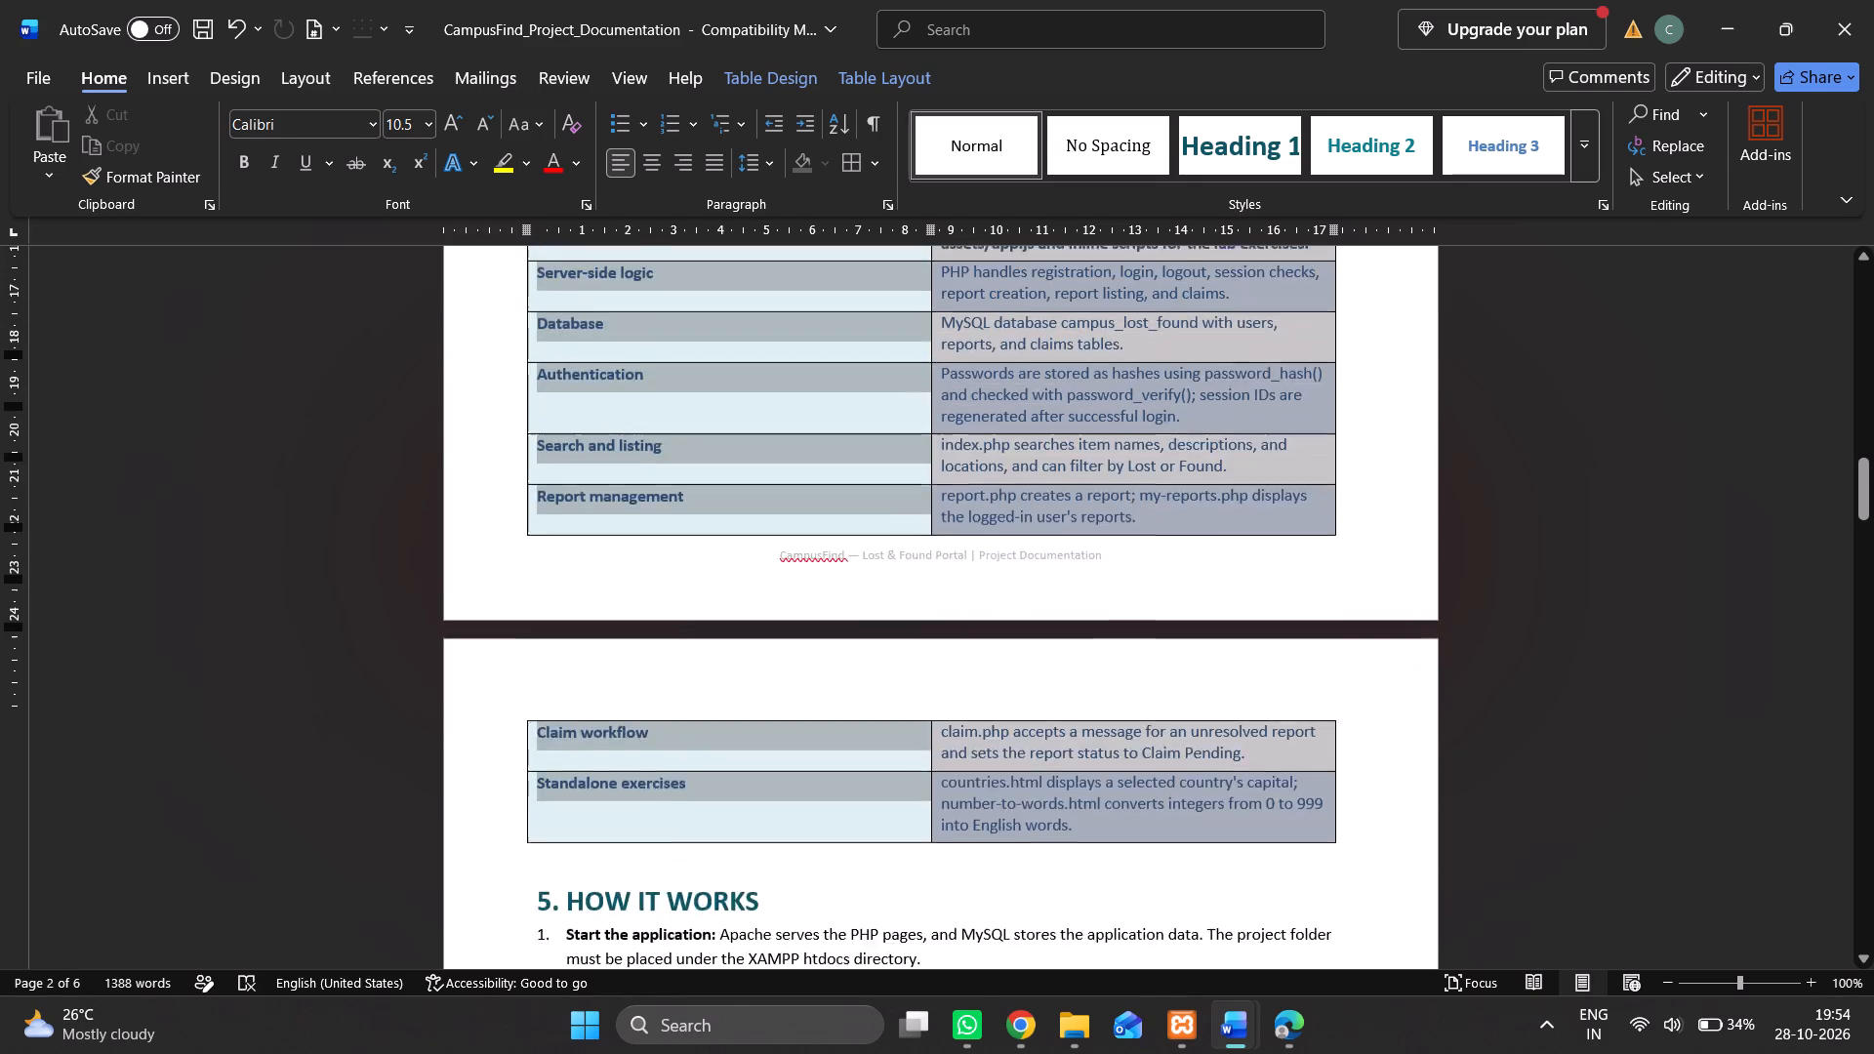
drag(740, 214, 545, 314)
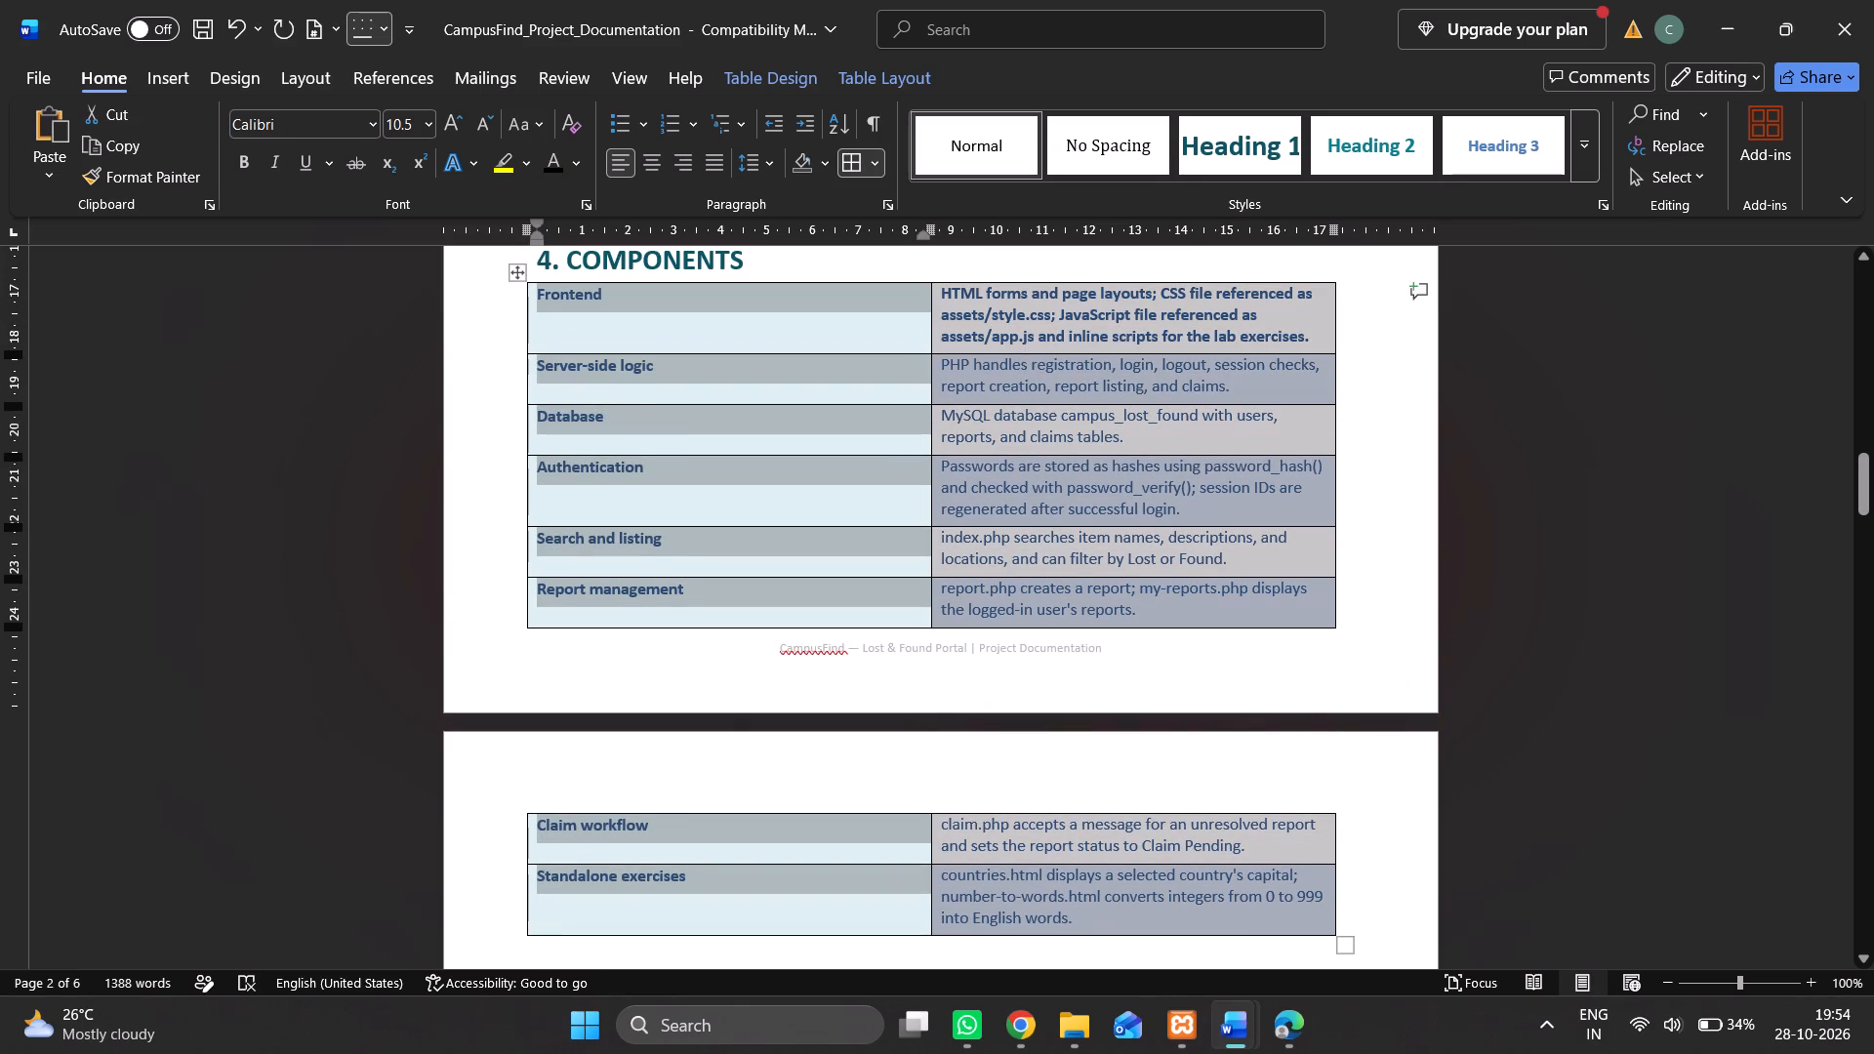
key(ctrl+c)
Examine the report's old Flutter components entries, comparing them with the components table in the CampusFind documentation.
key(alt+Tab)
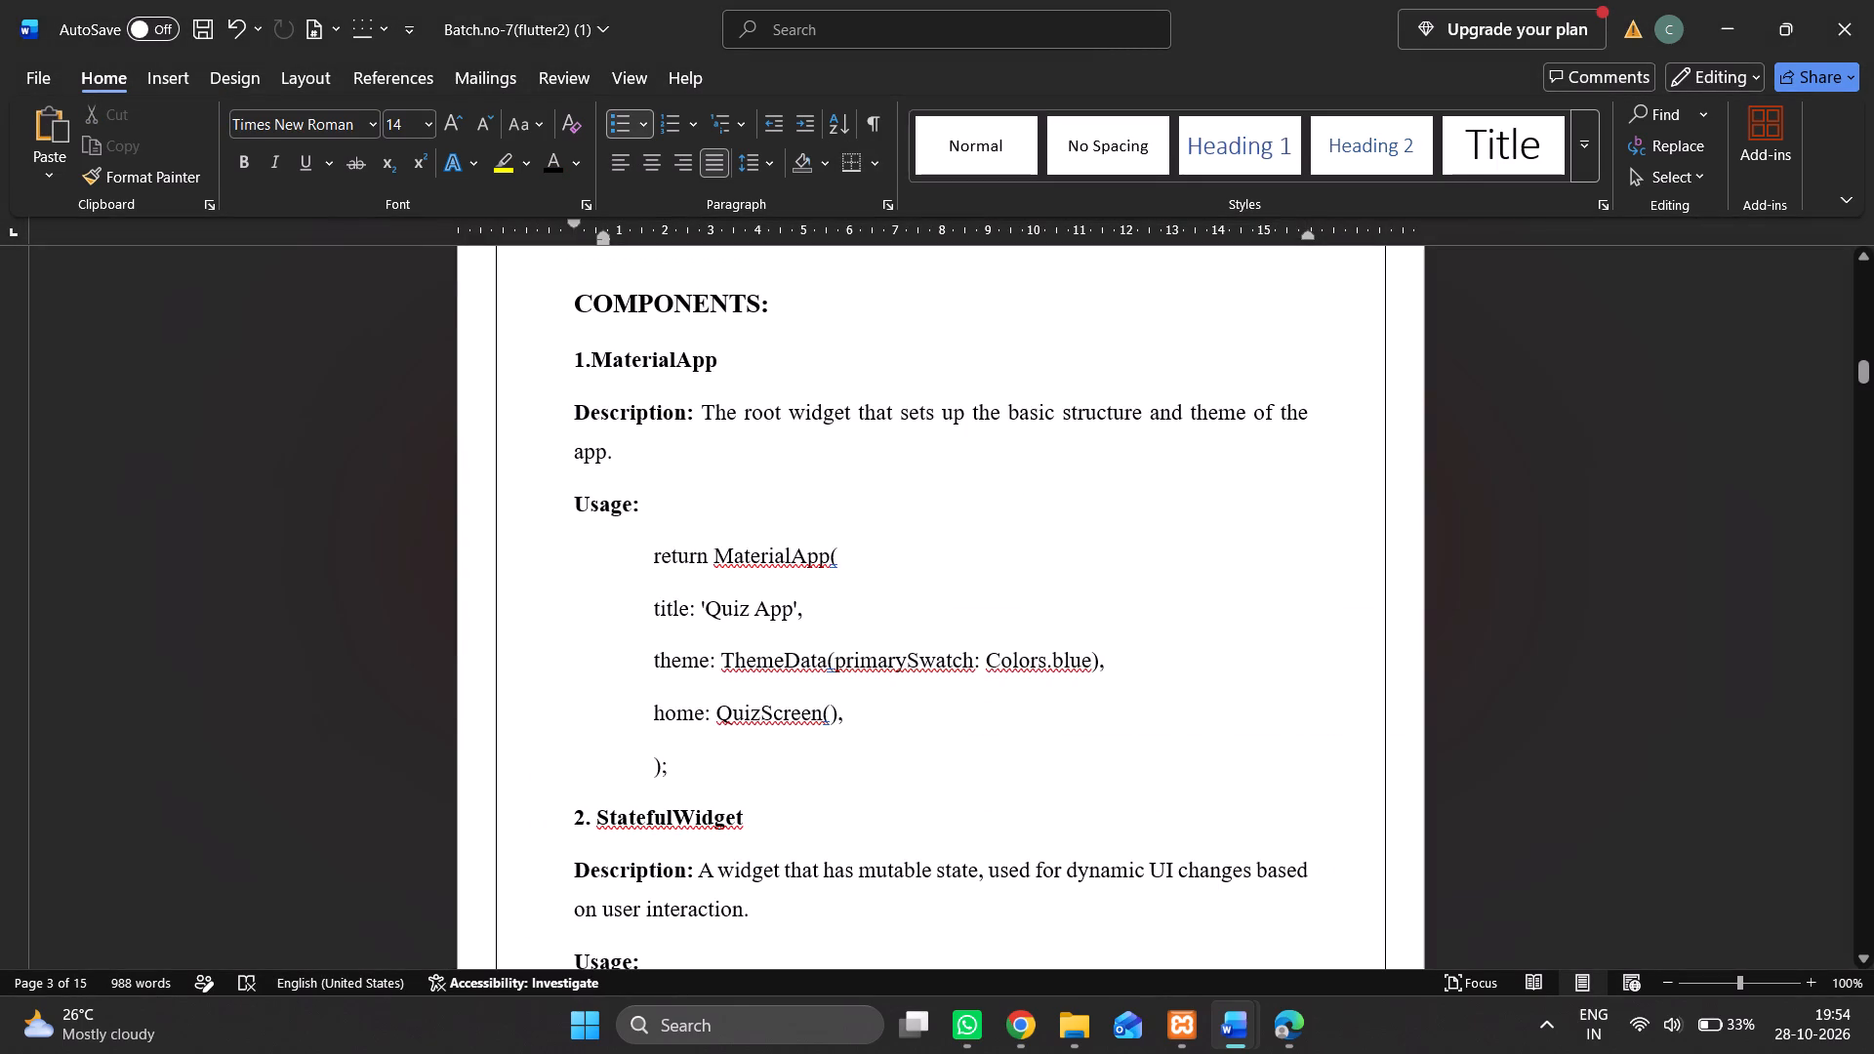
scroll(789, 409, down, 19)
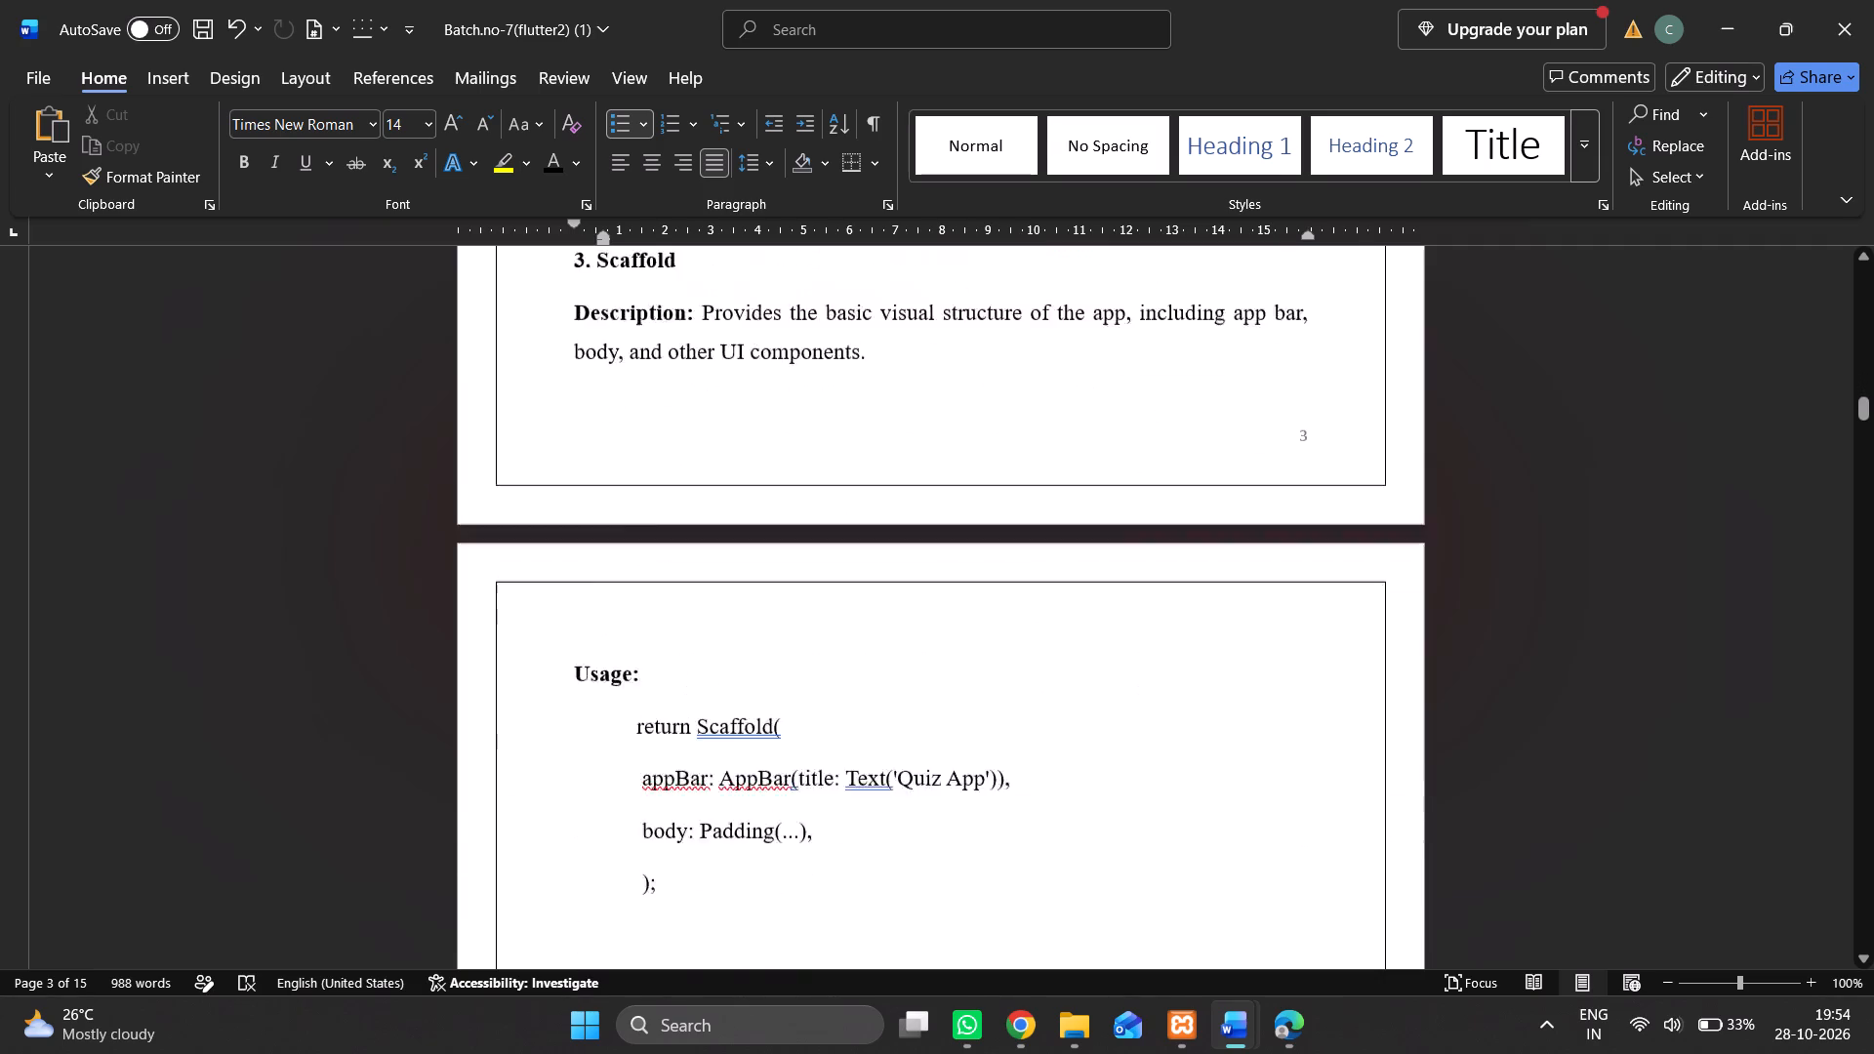
scroll(772, 428, up, 5)
key(alt+Tab)
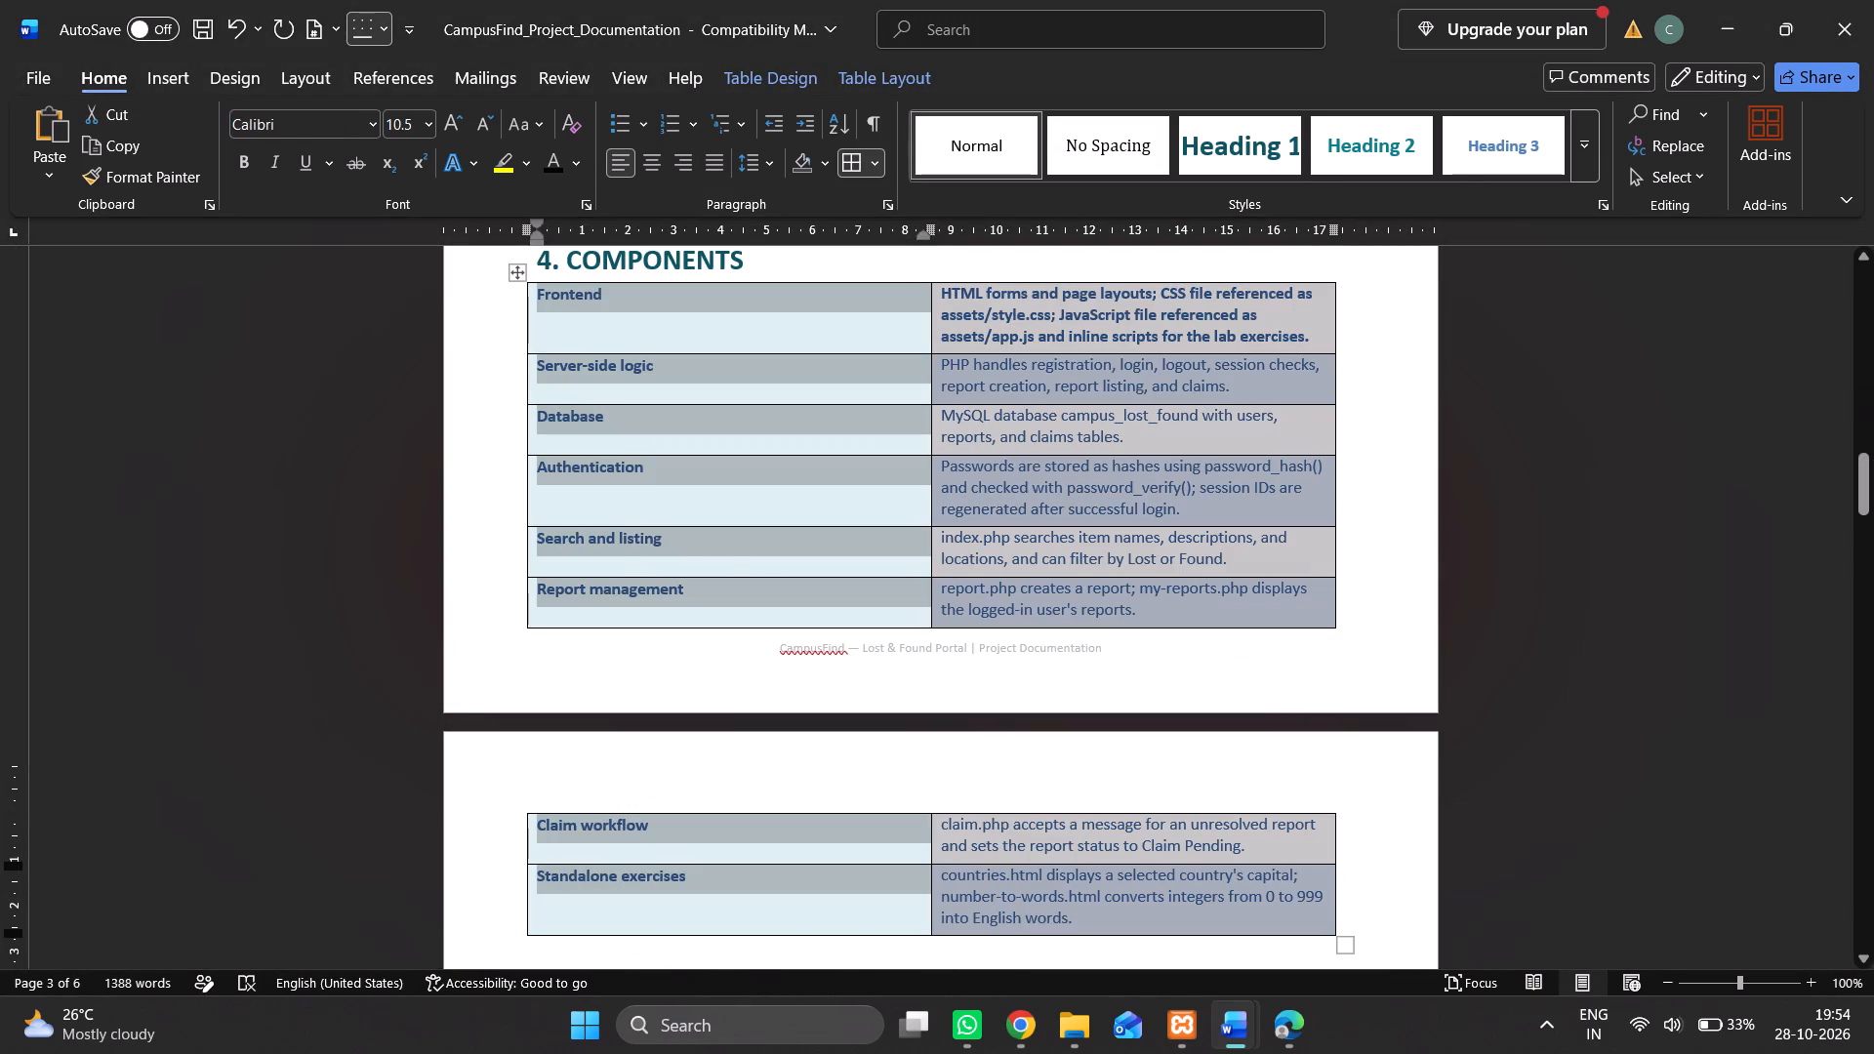
key(alt+Tab)
scroll(842, 556, down, 13)
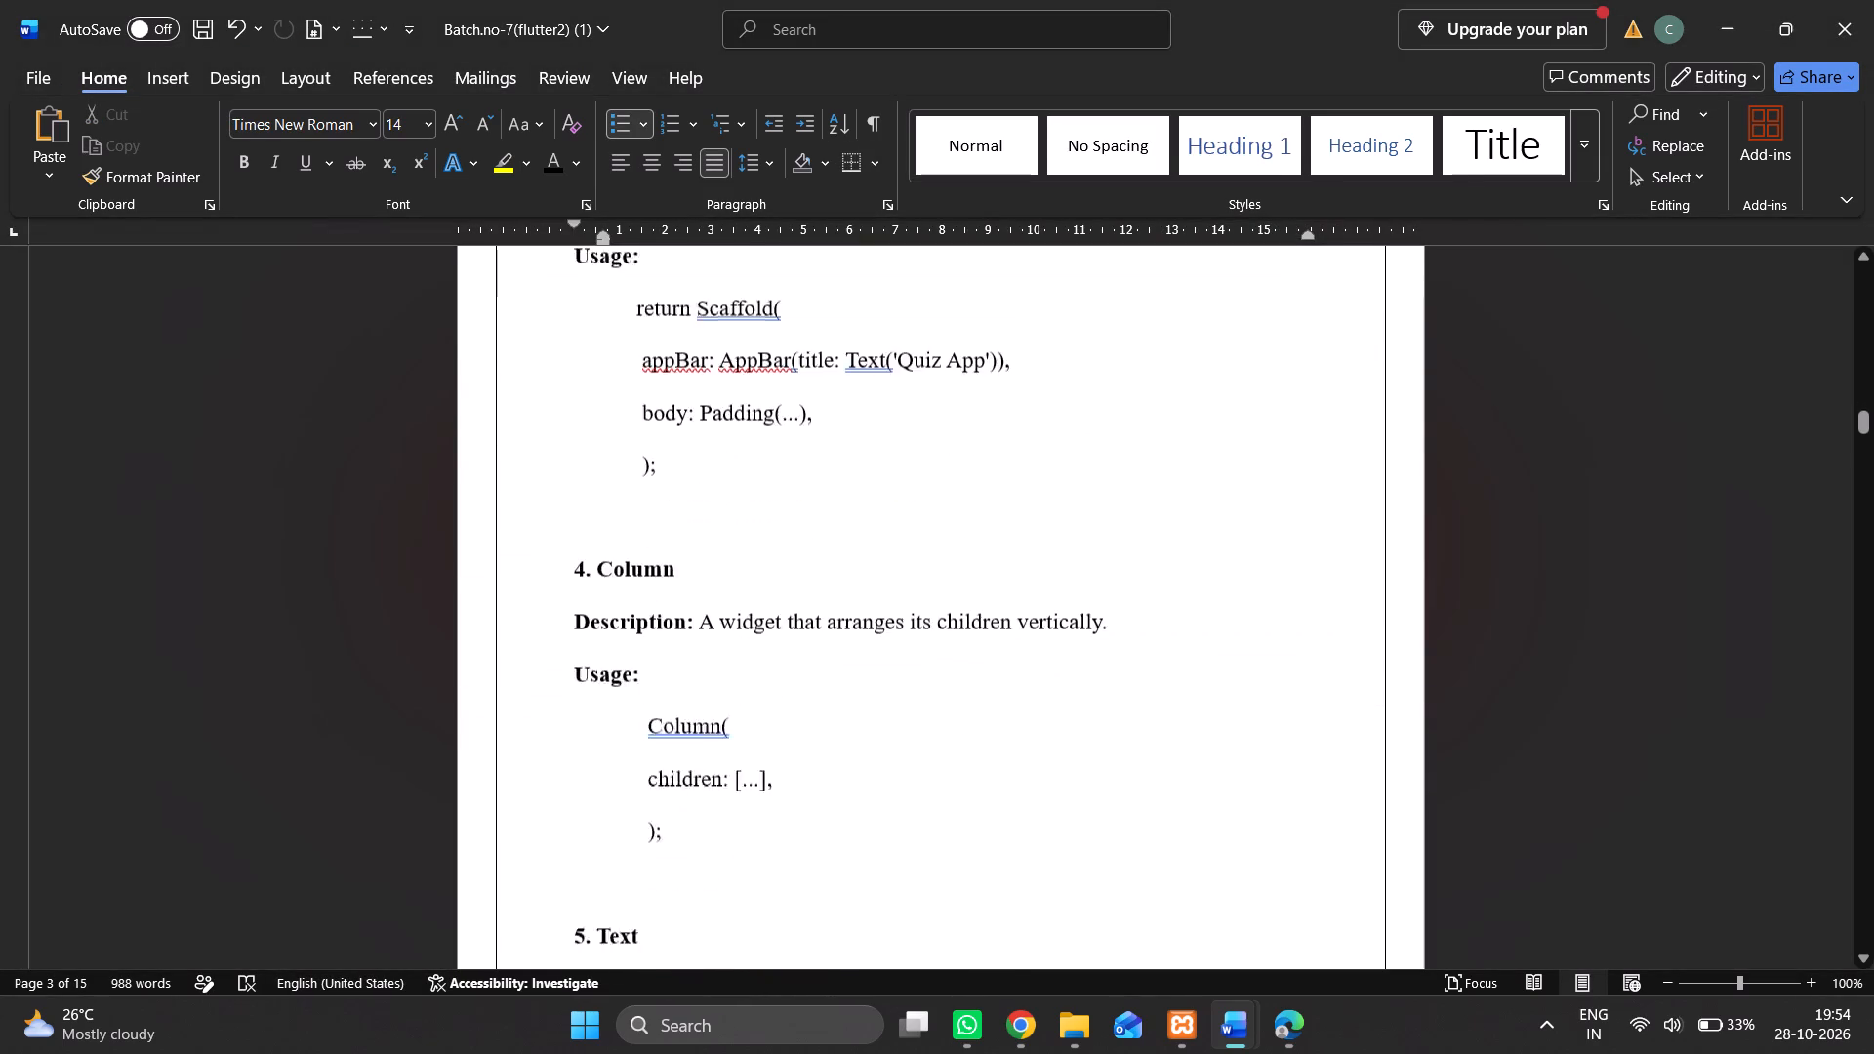
scroll(839, 562, down, 17)
scroll(839, 556, down, 10)
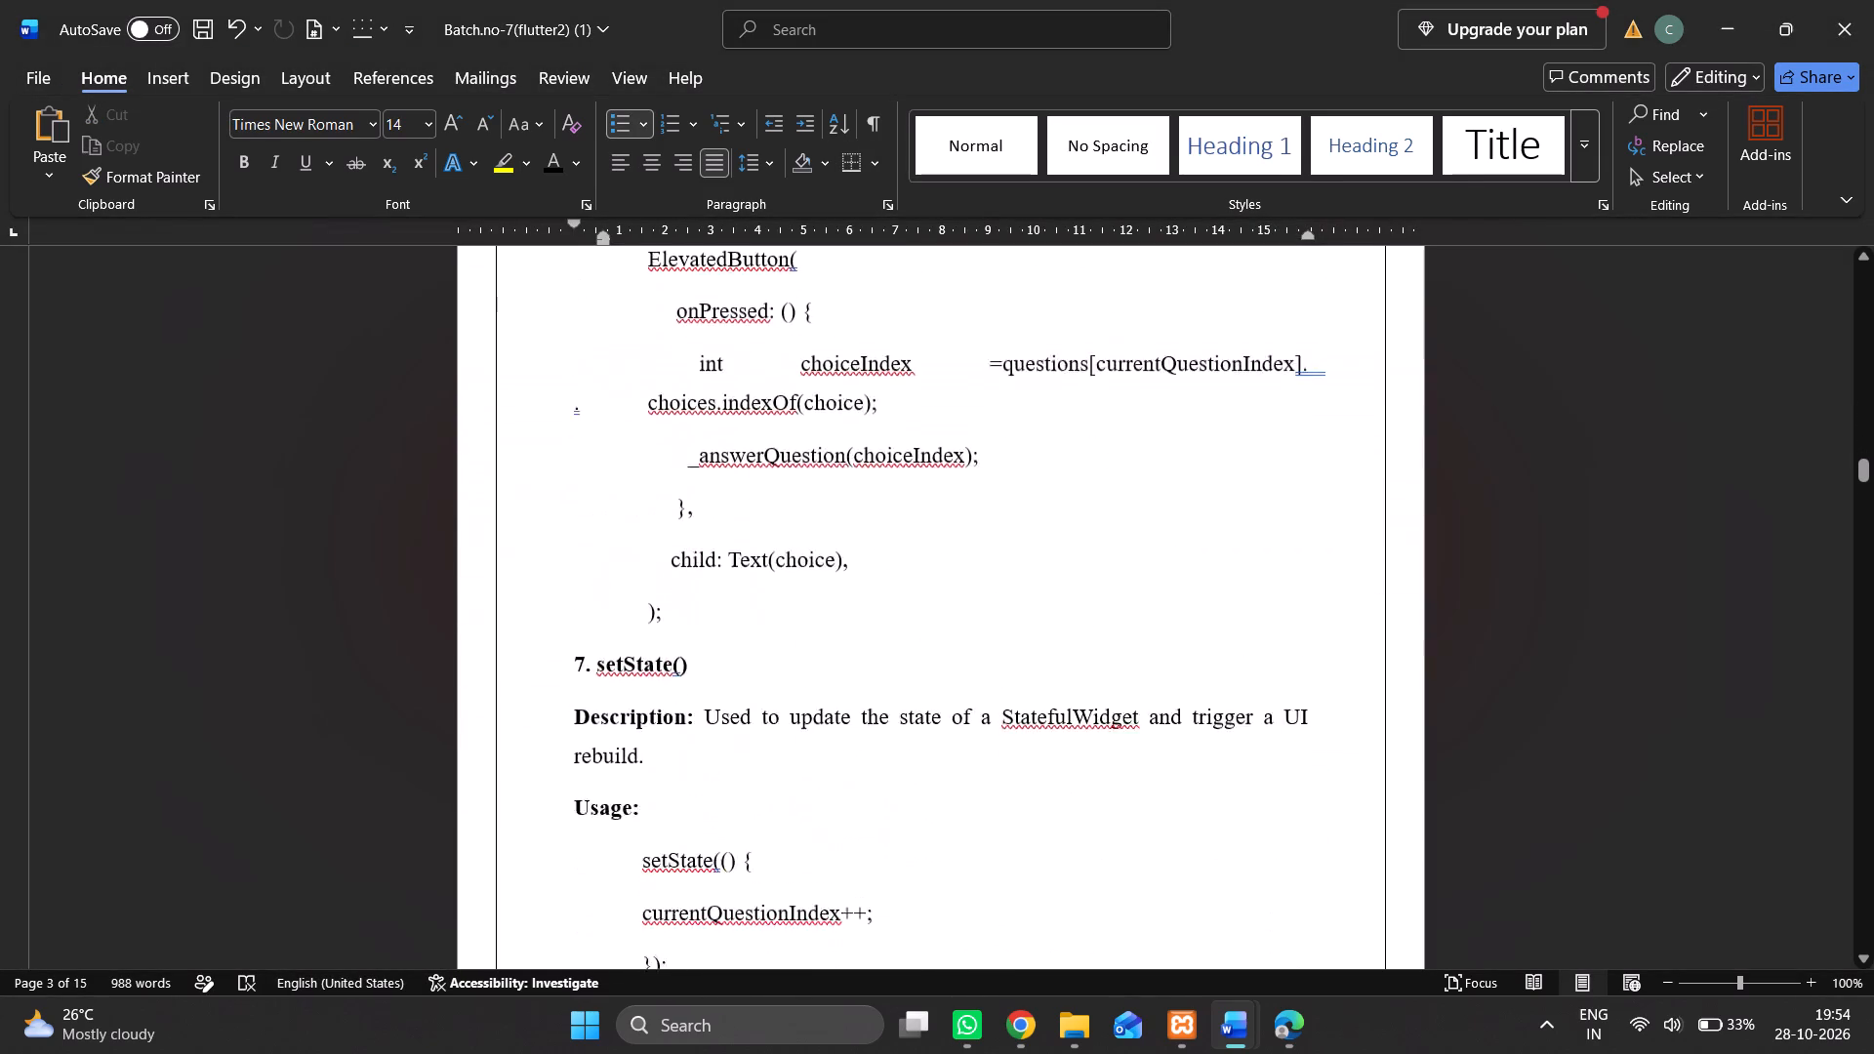
scroll(839, 555, down, 4)
key(alt+Tab)
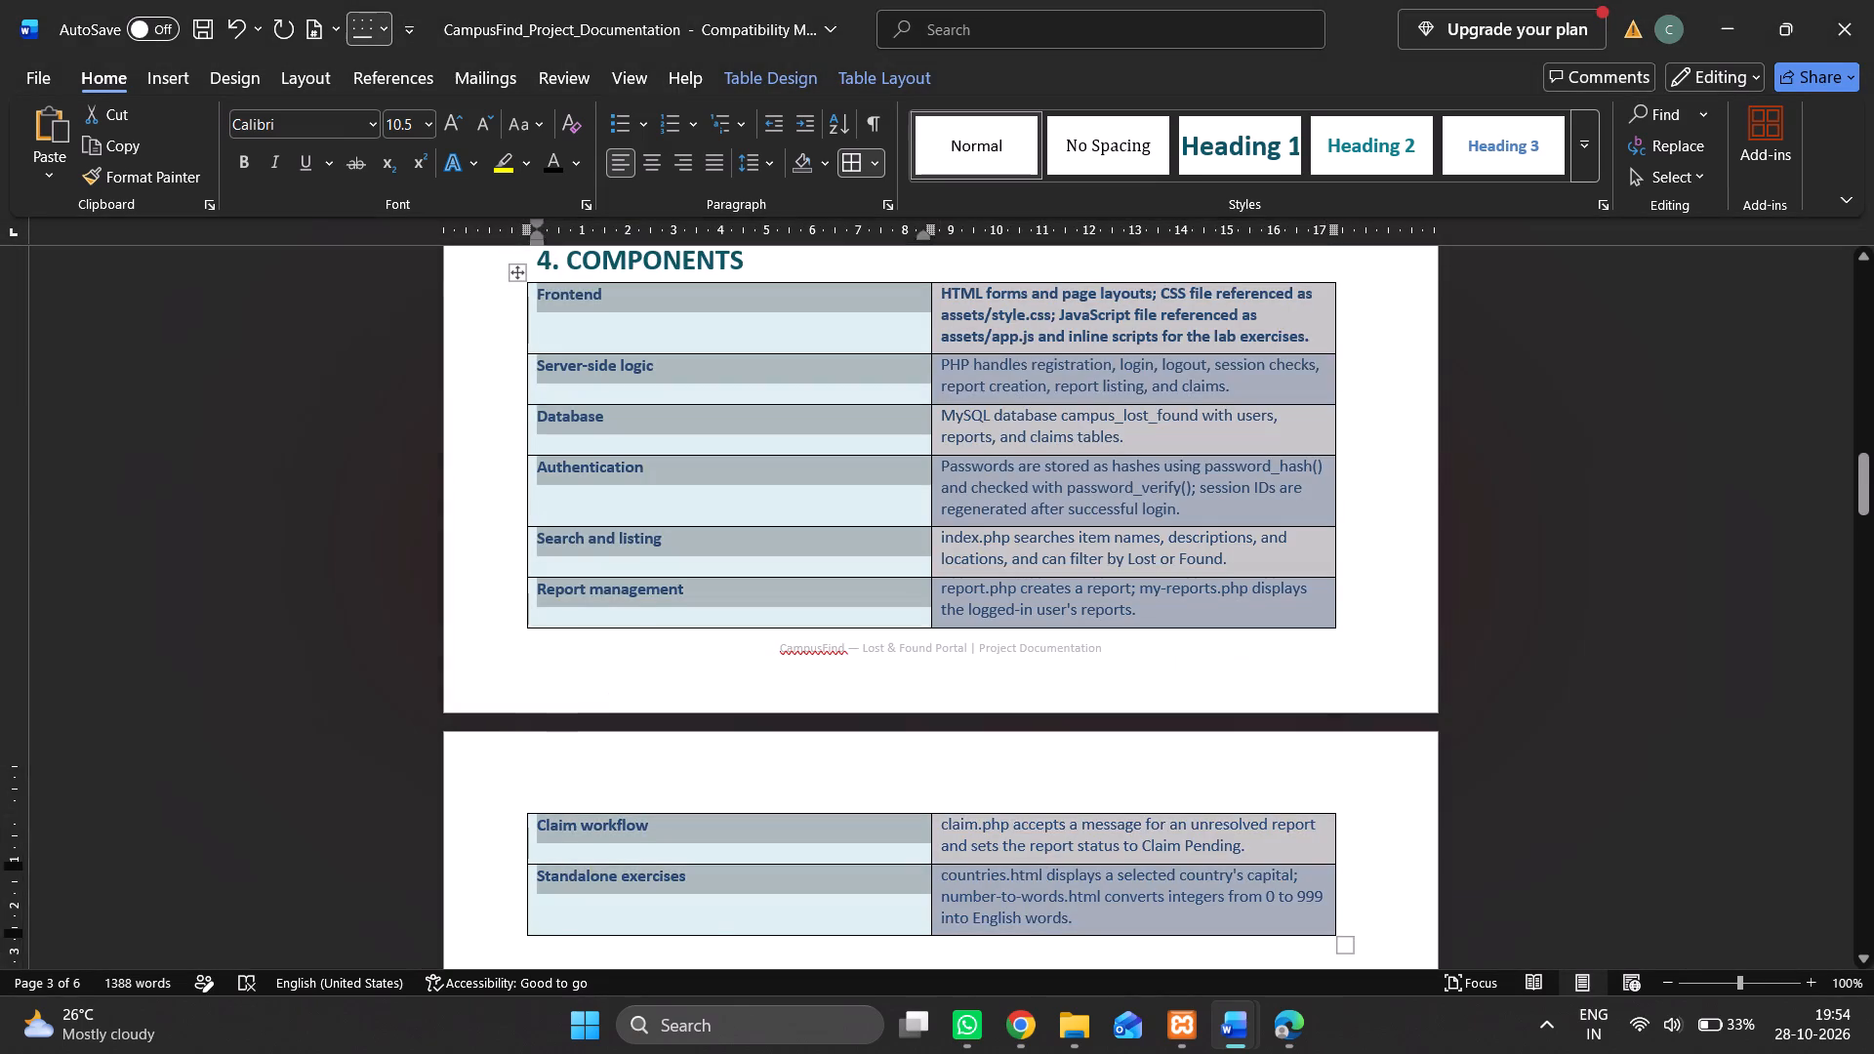
Return to the Flutter report and replace all old entries under "COMPONENTS:", from MaterialApp to setState(), with the copied components table.
scroll(834, 554, down, 7)
key(alt+Tab)
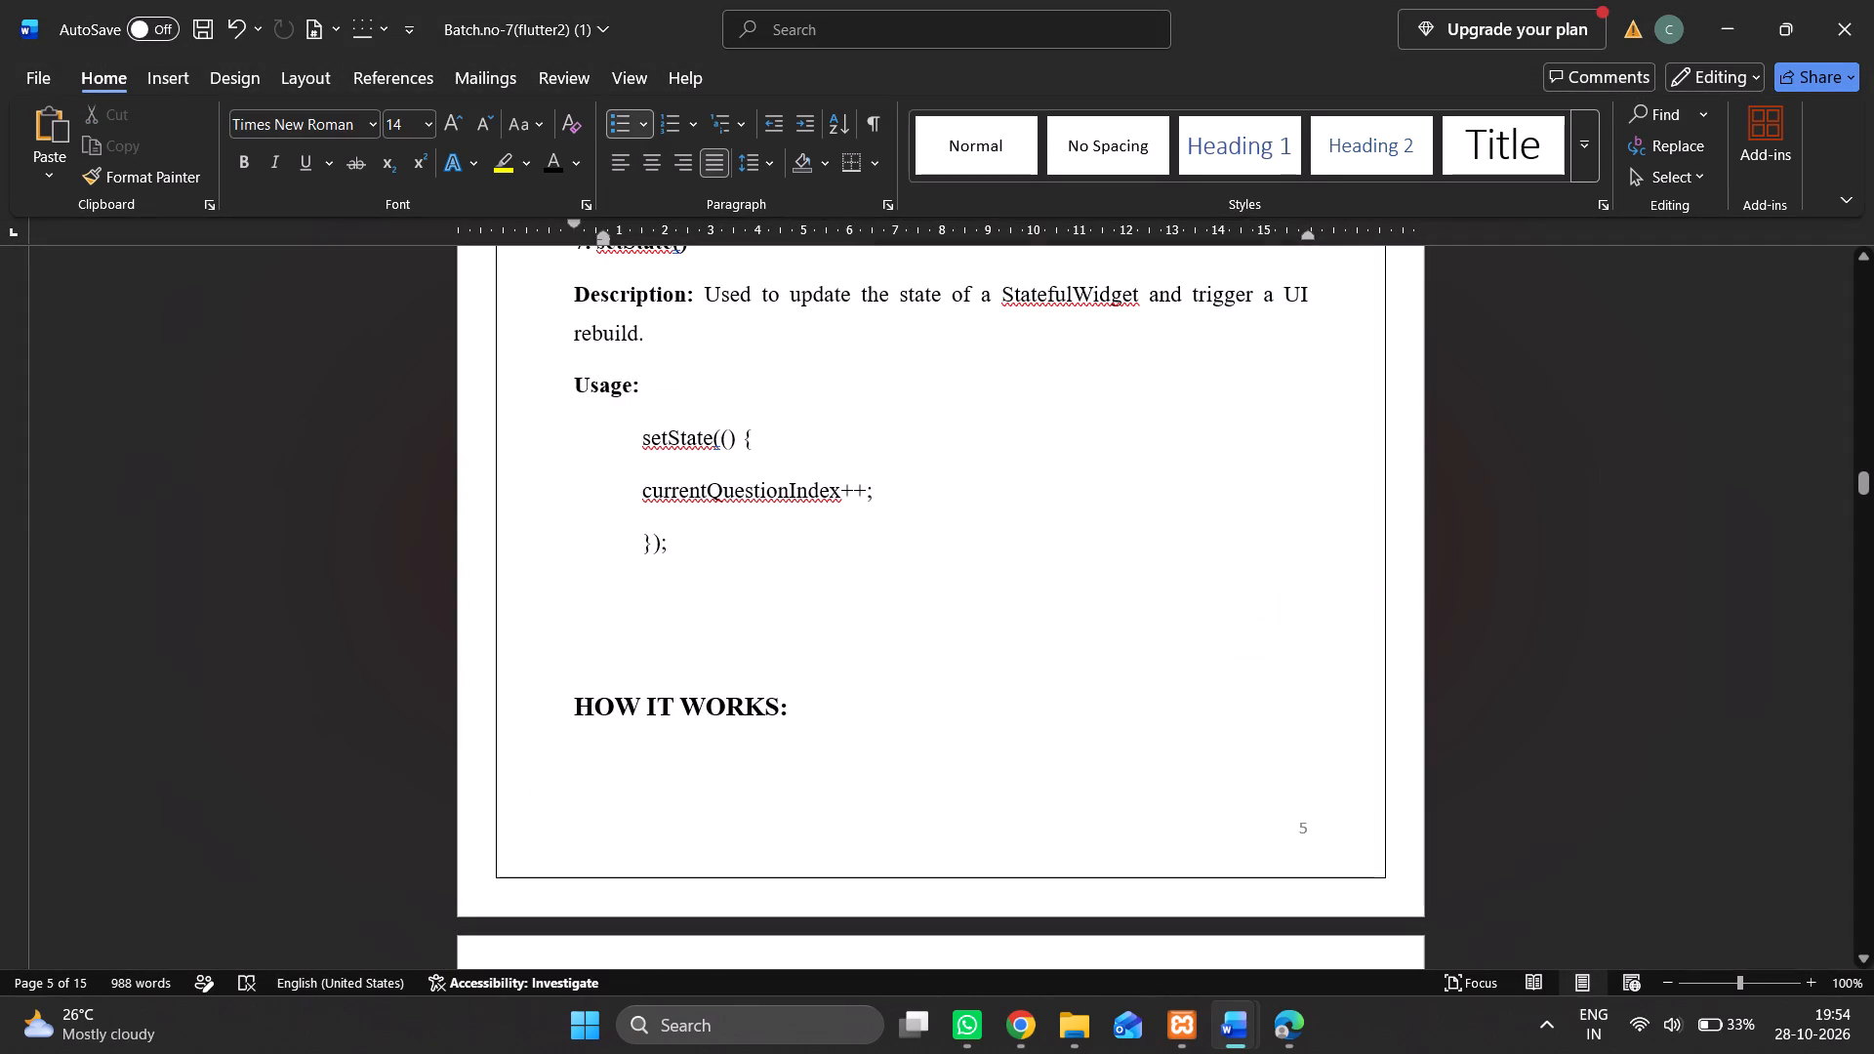
drag(714, 557, 581, 197)
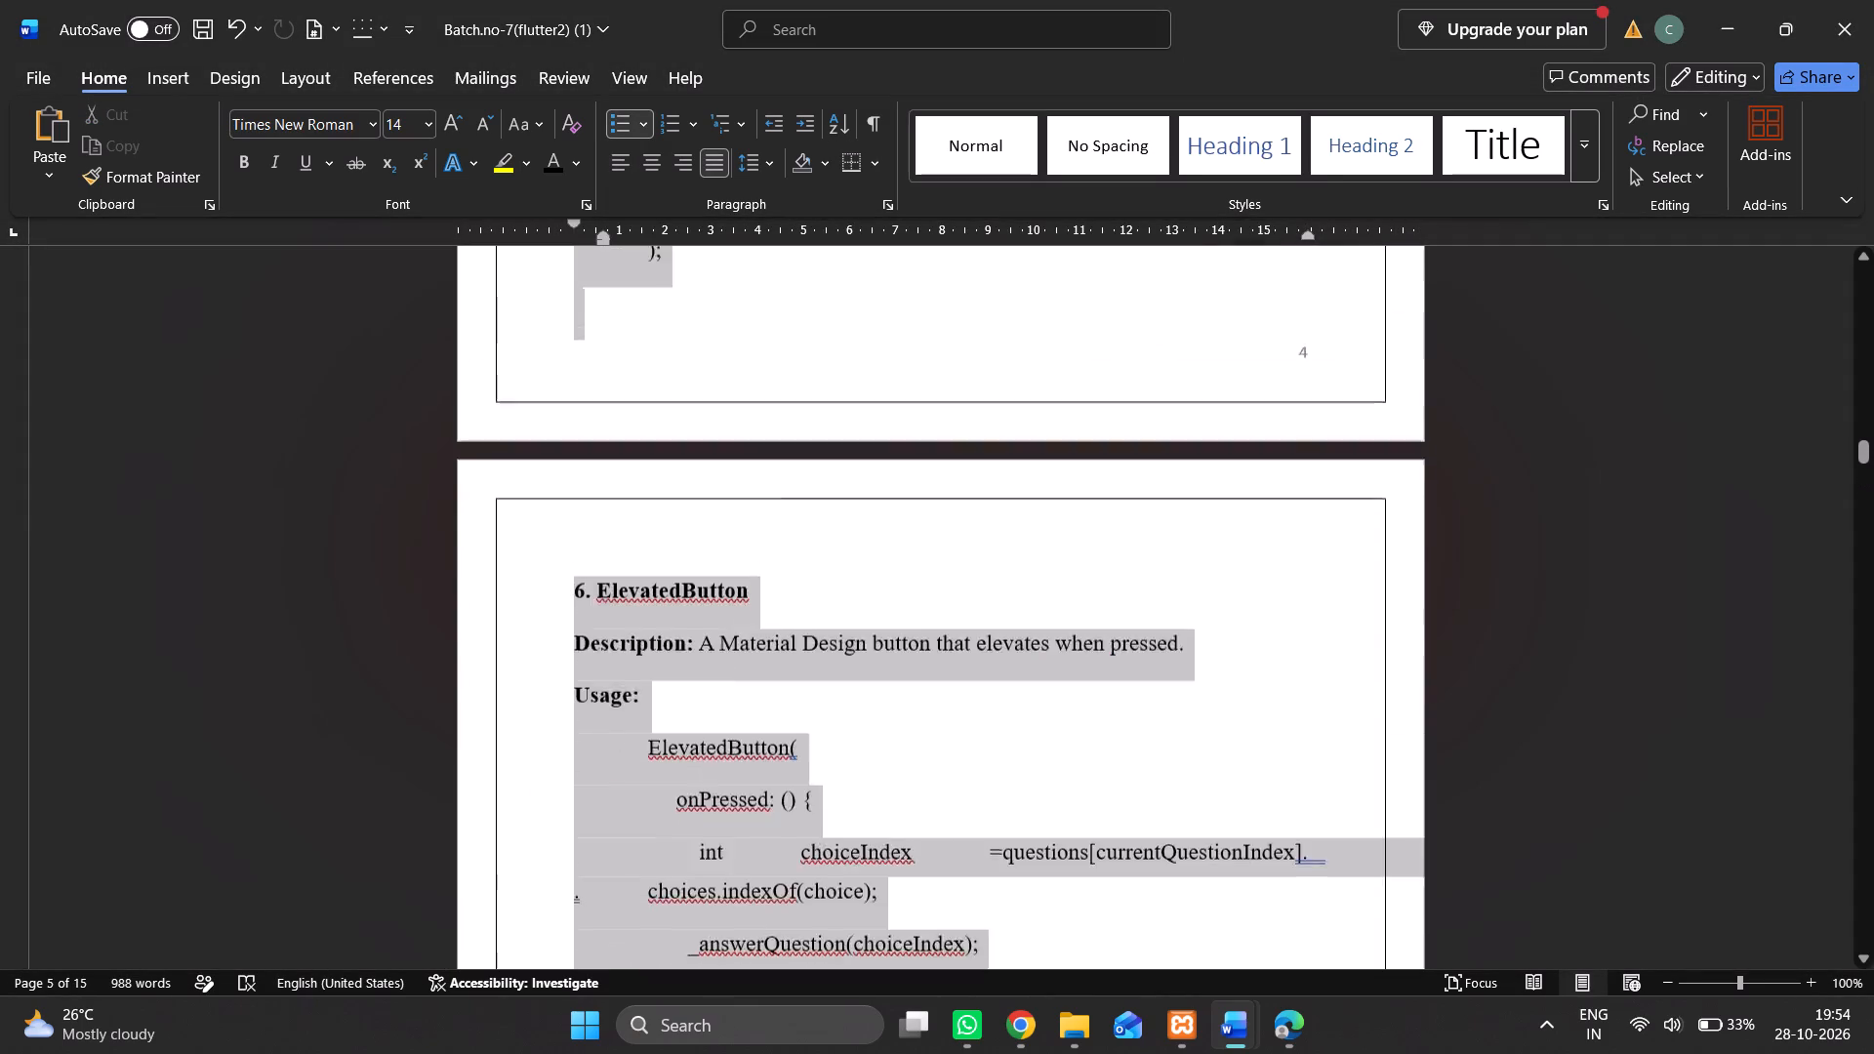
drag(581, 197, 619, 242)
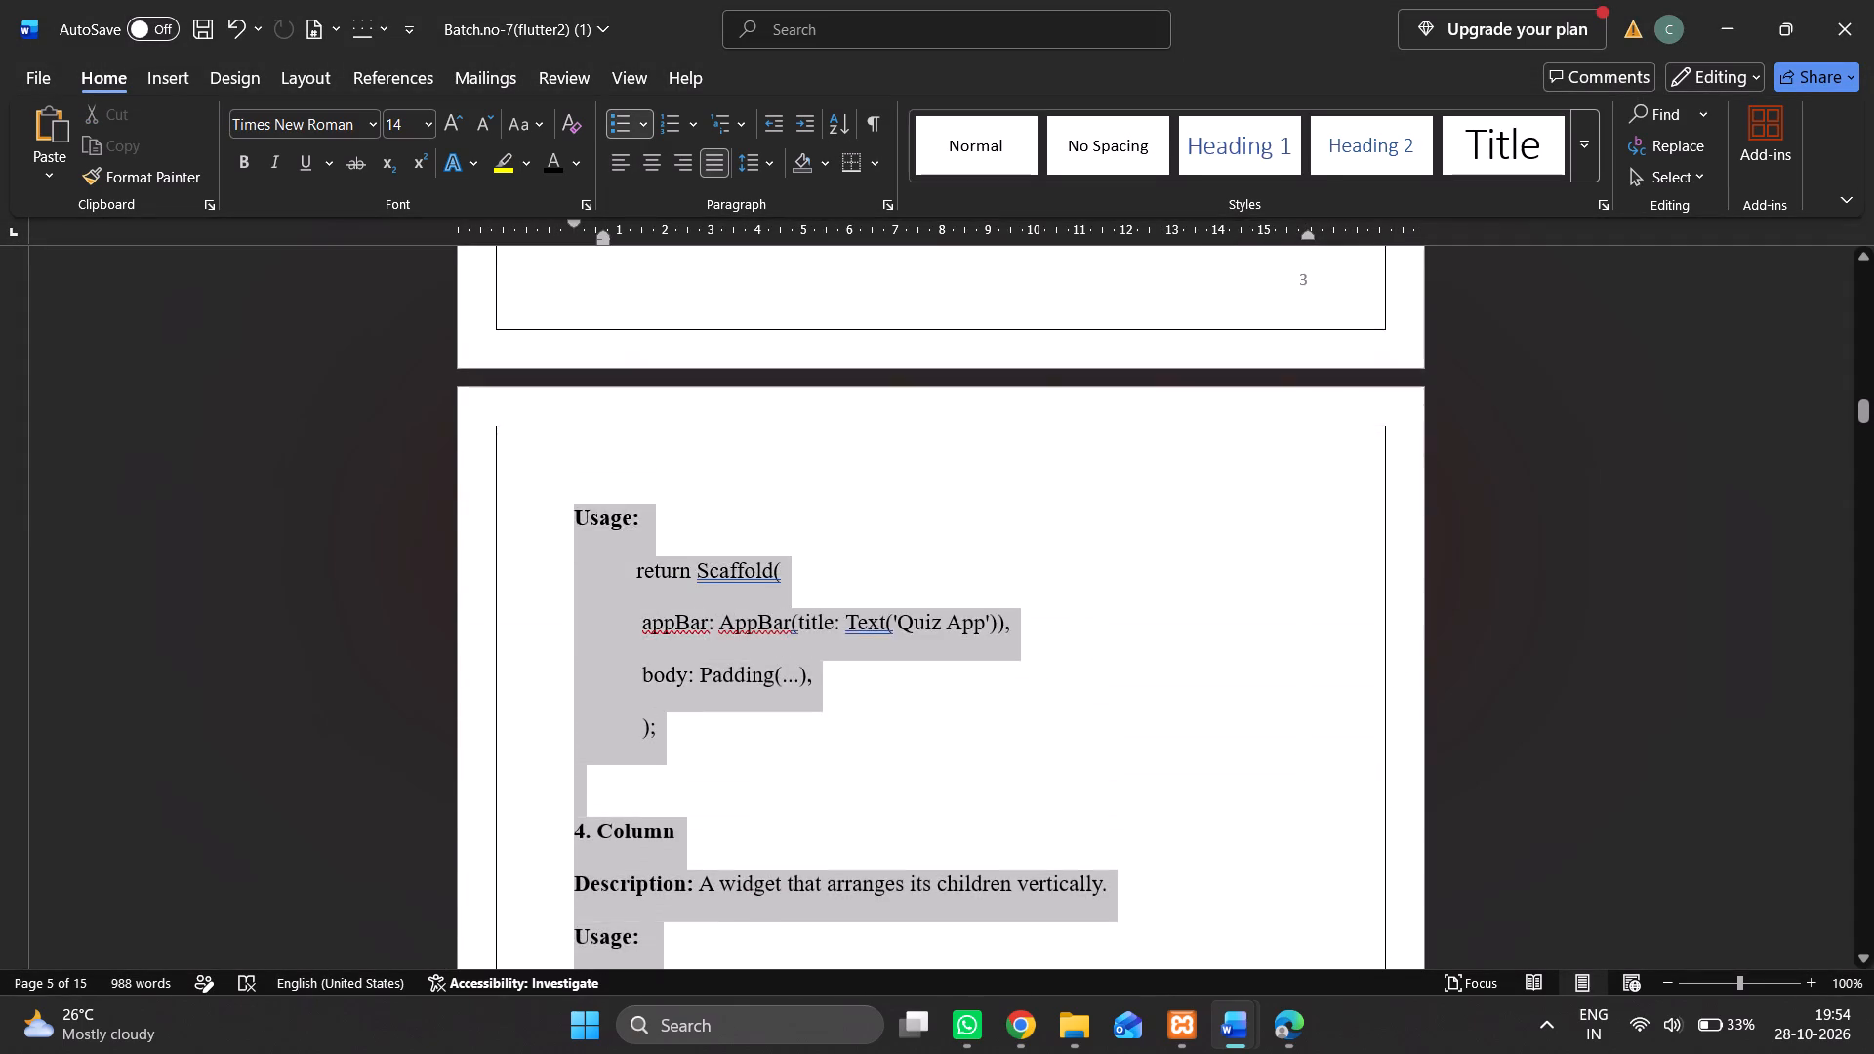
drag(619, 242, 674, 638)
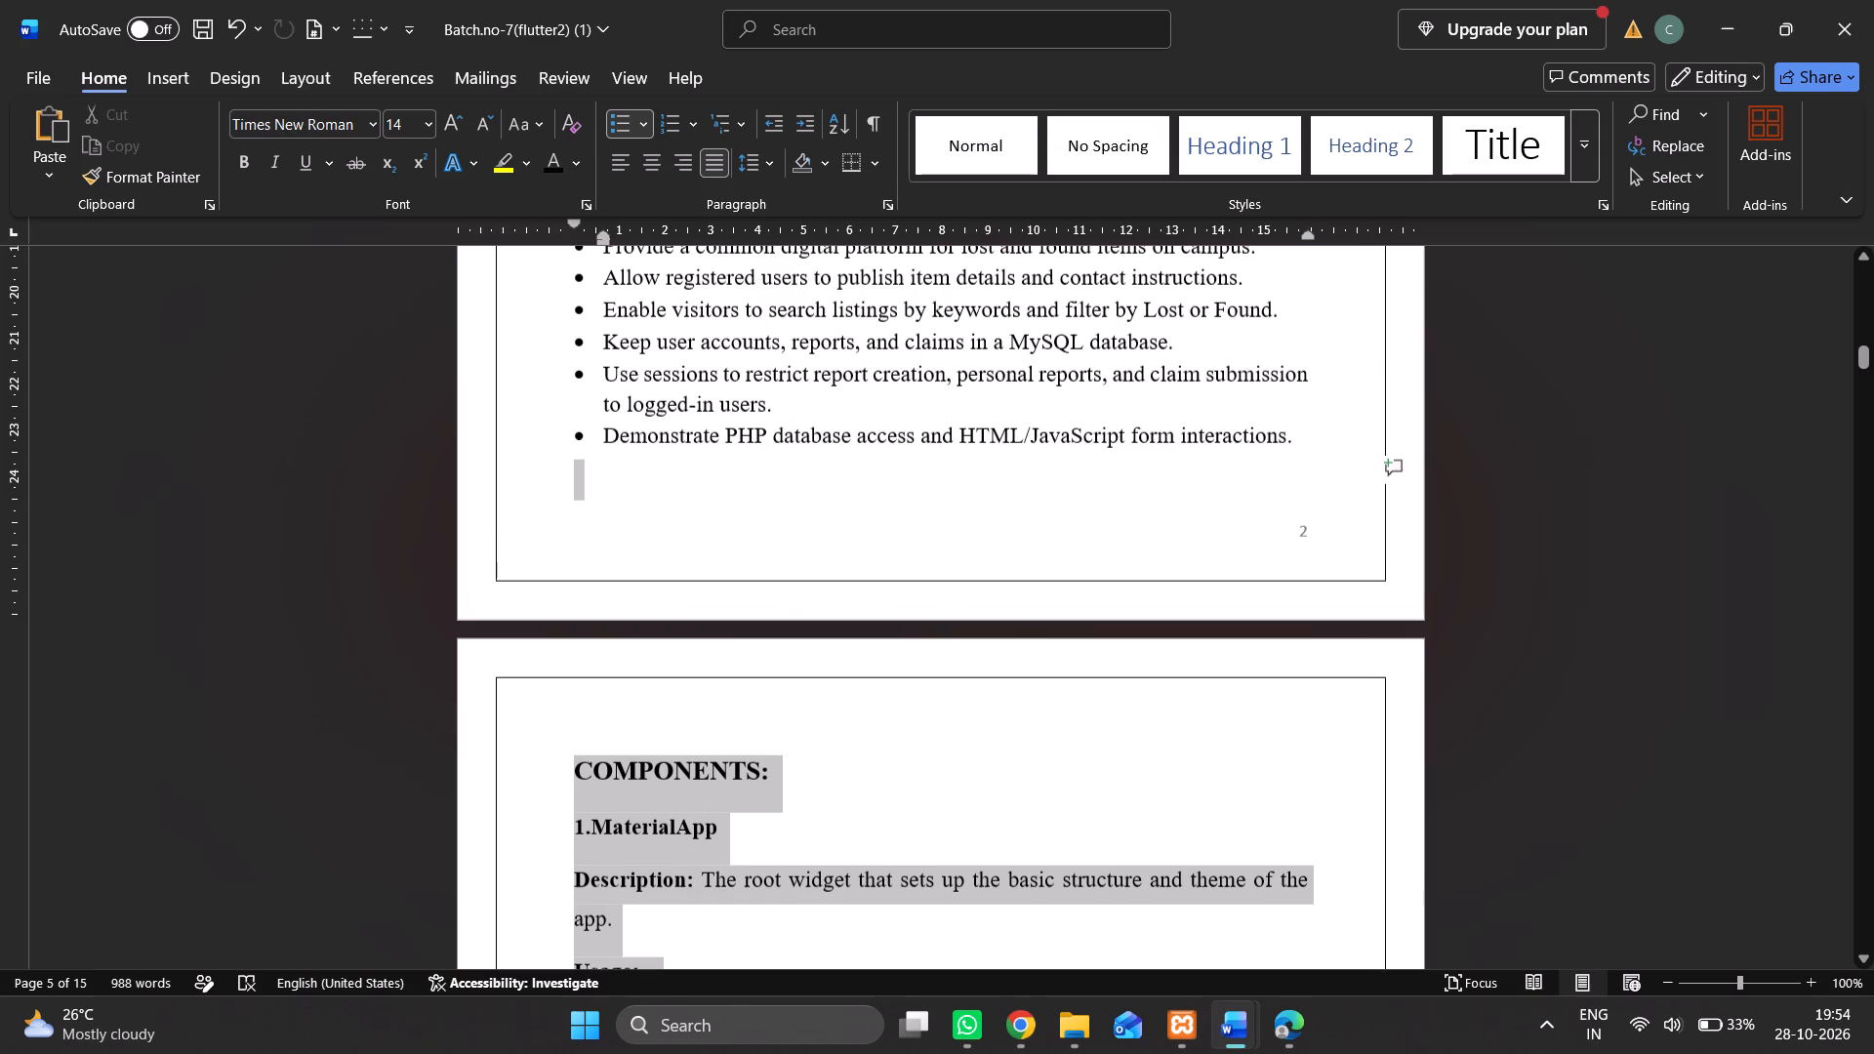
drag(674, 638, 569, 828)
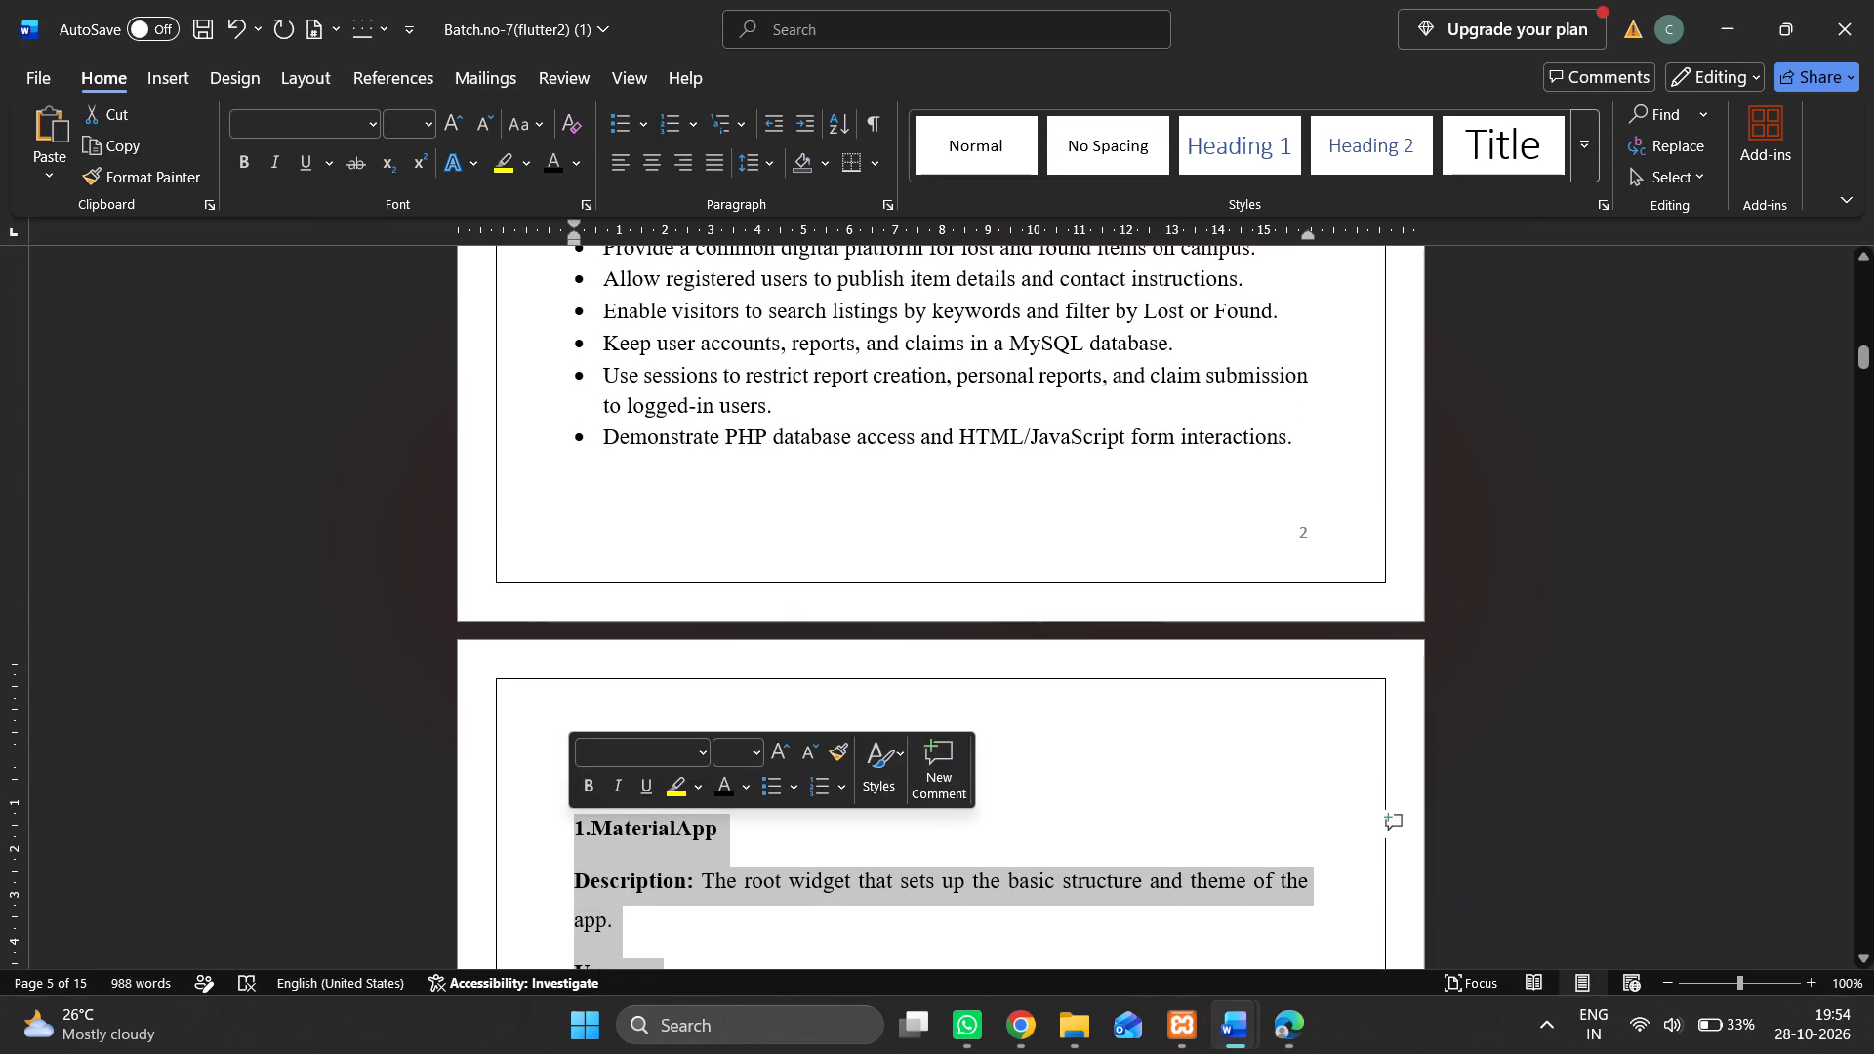
key(ctrl+v)
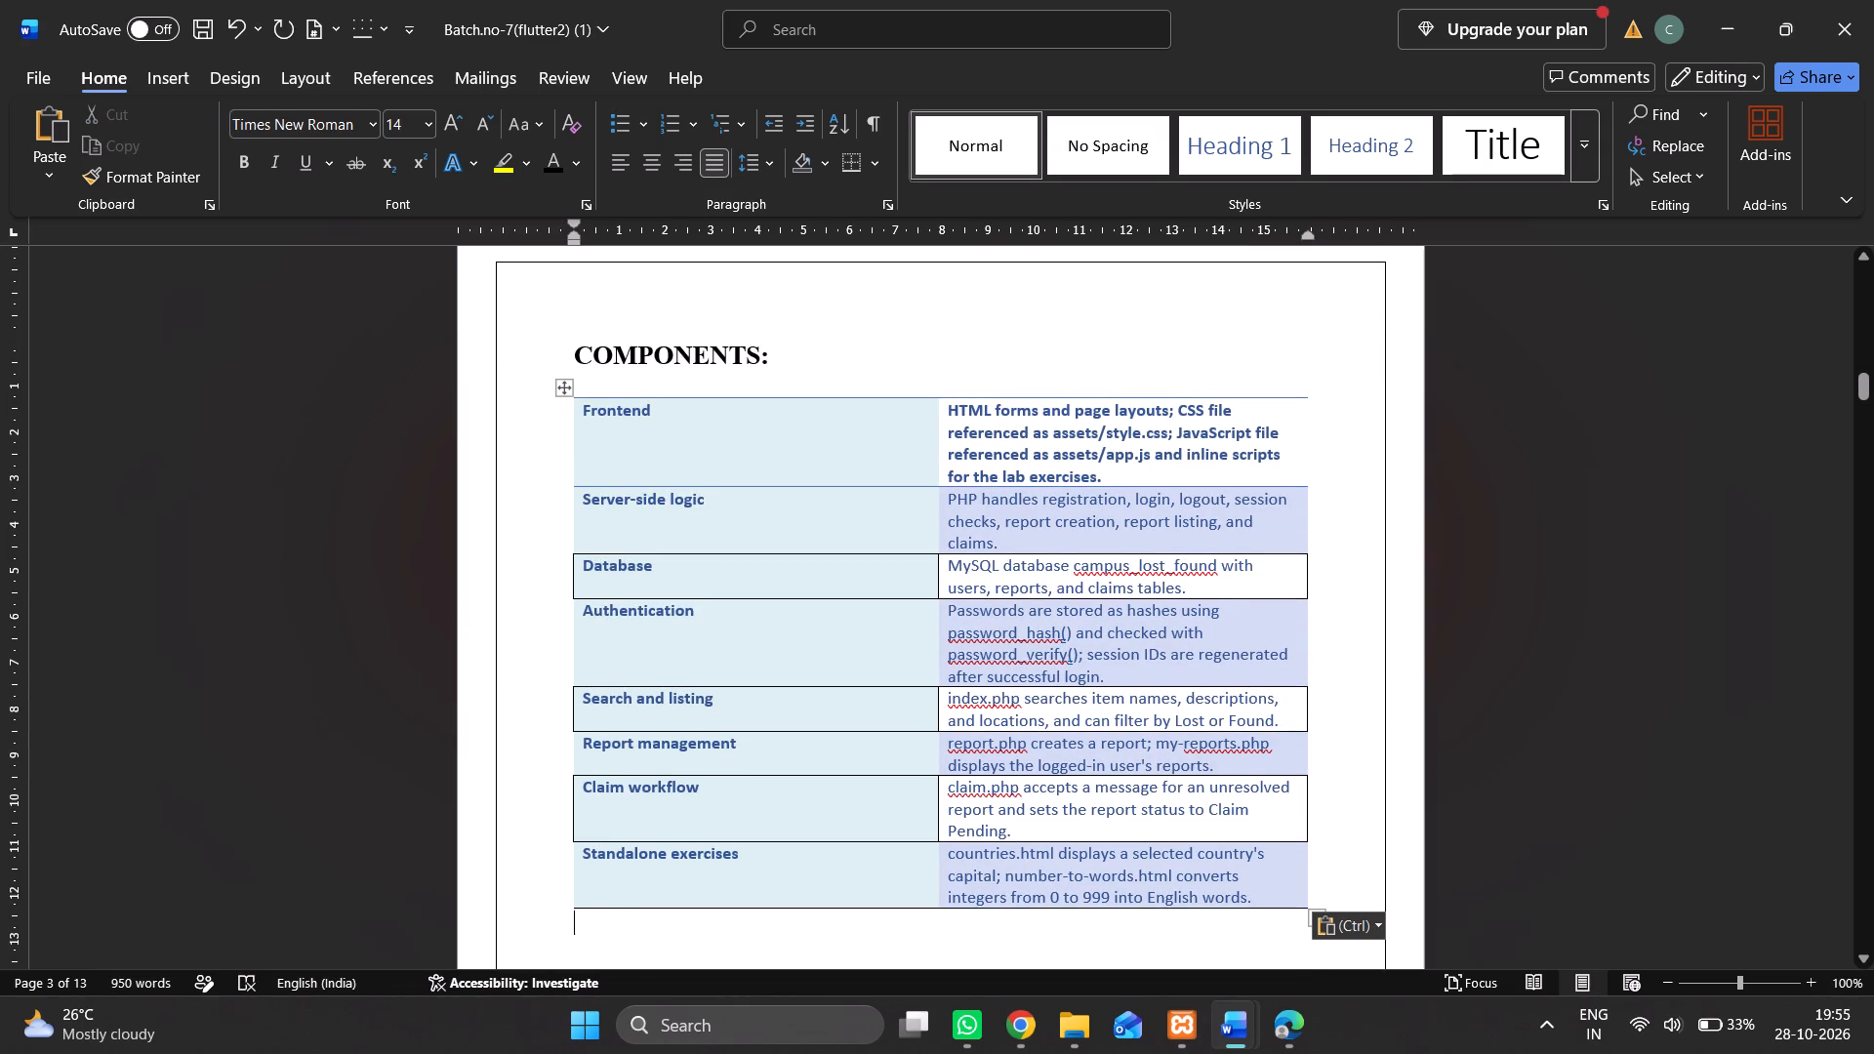
Apply All Borders to the whole components table under the "COMPONENTS:" heading.
click(751, 454)
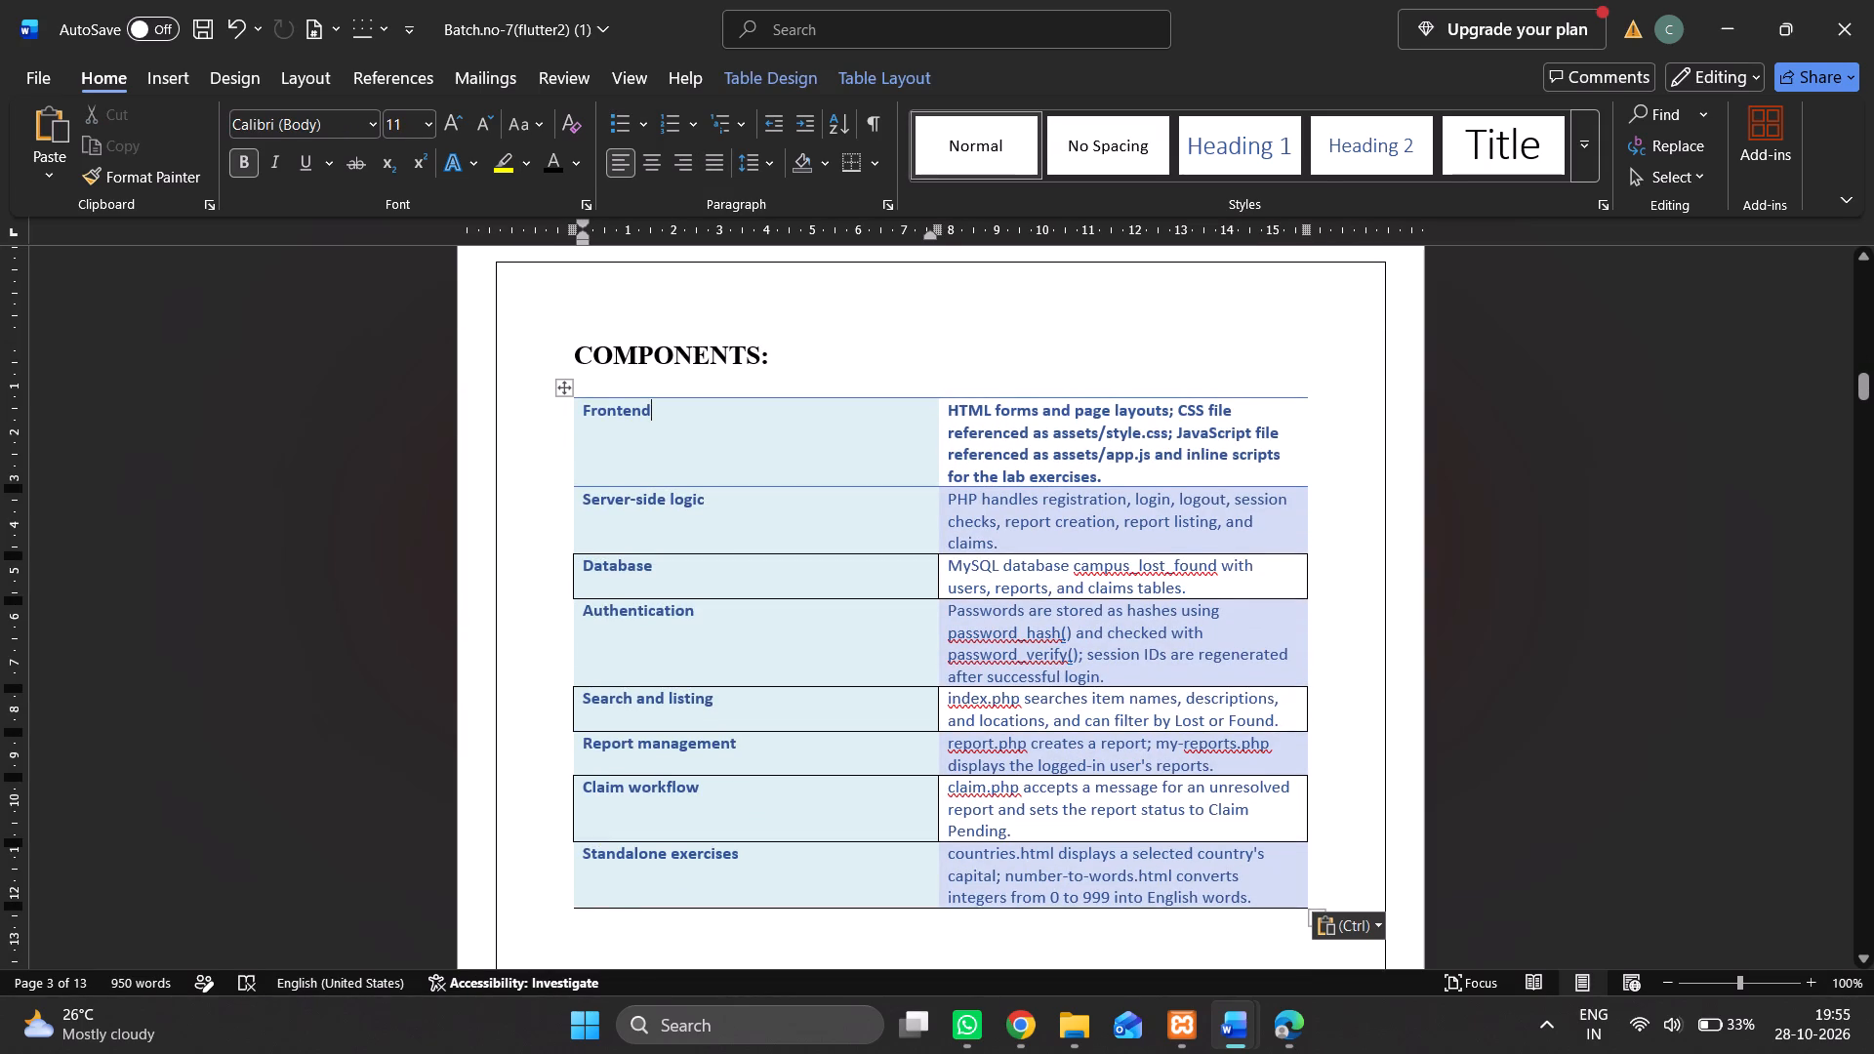
click(720, 885)
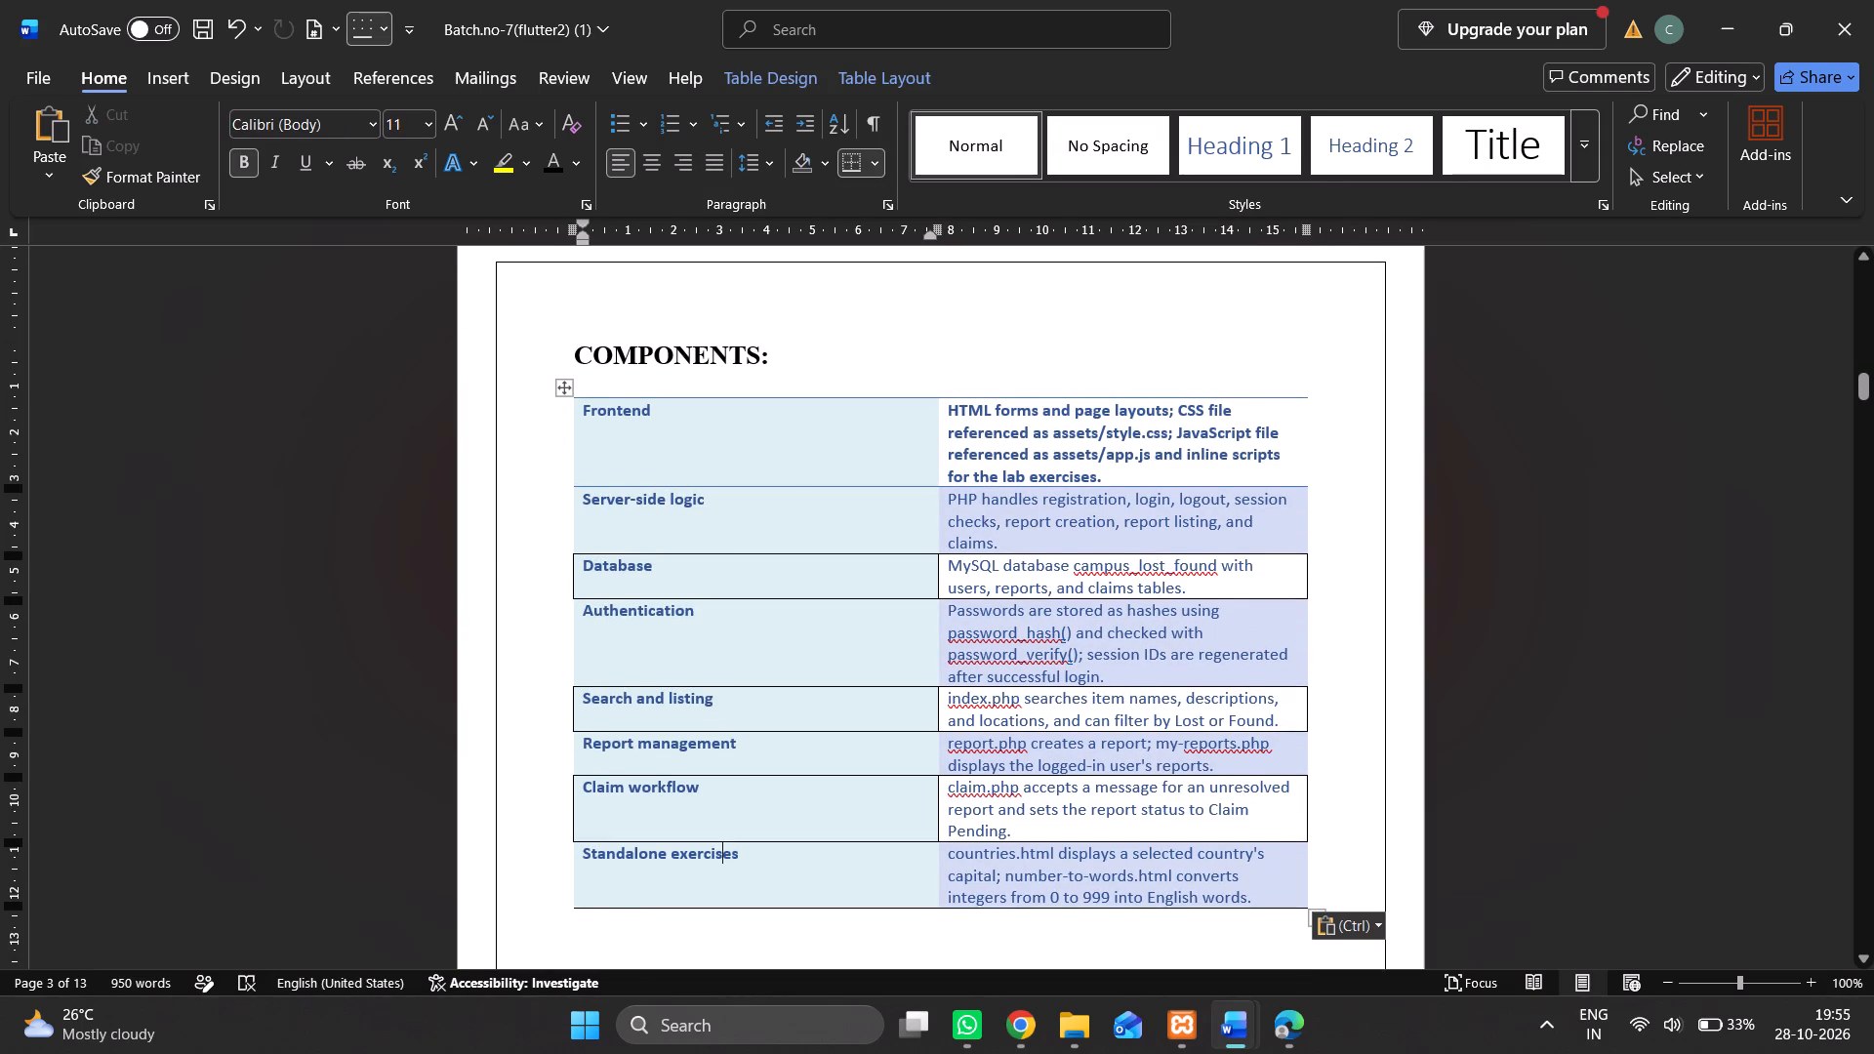
click(564, 387)
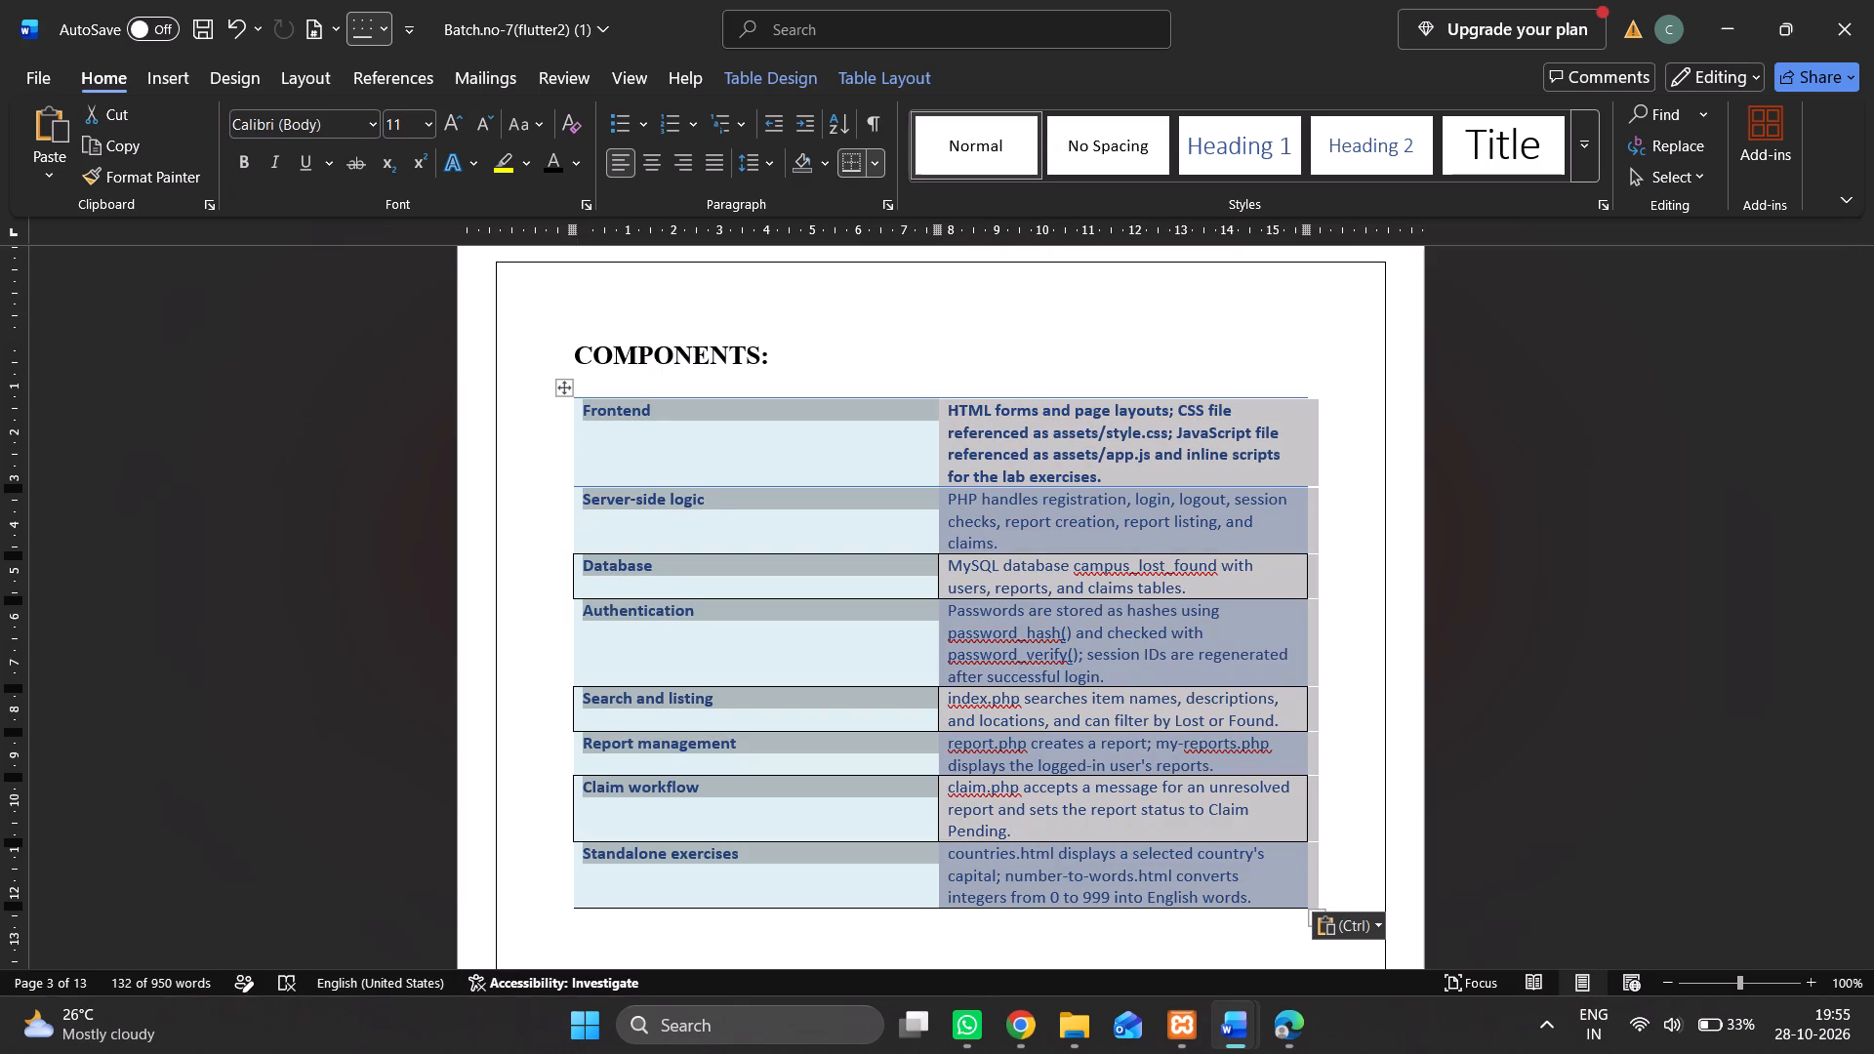
click(882, 172)
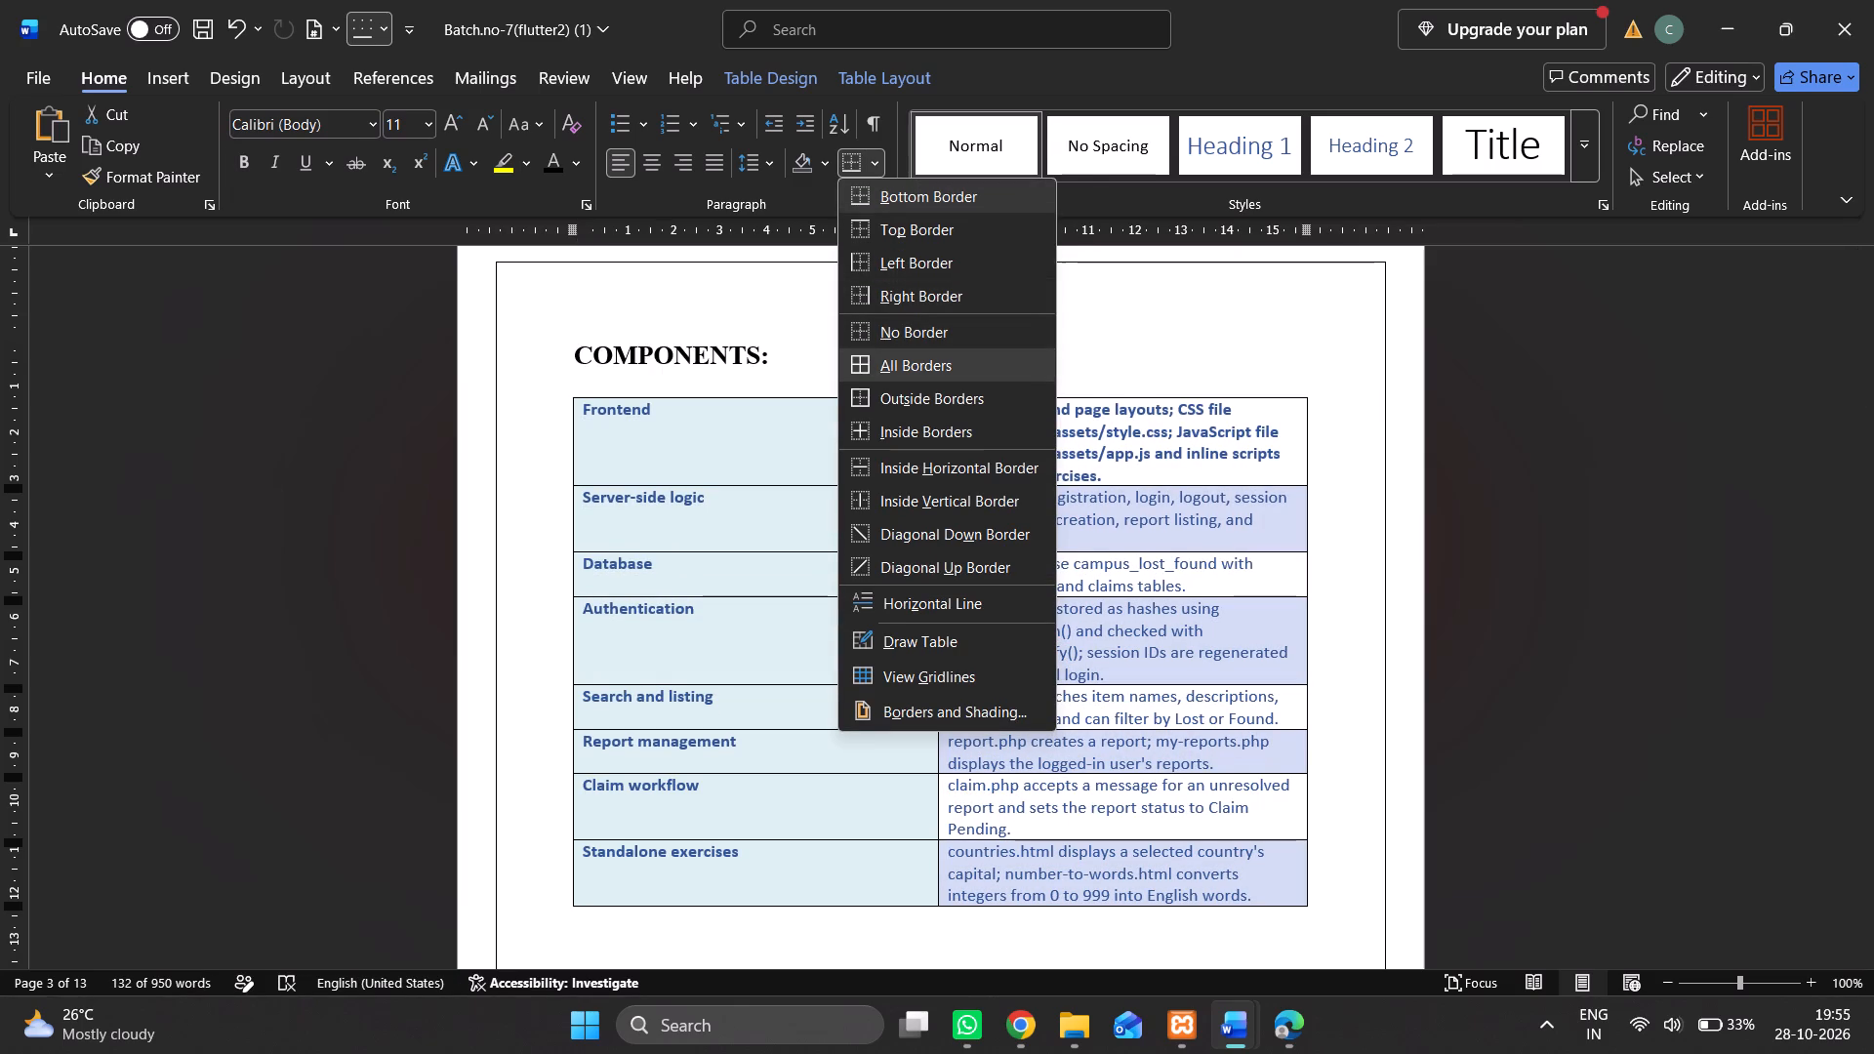
click(914, 372)
click(1588, 585)
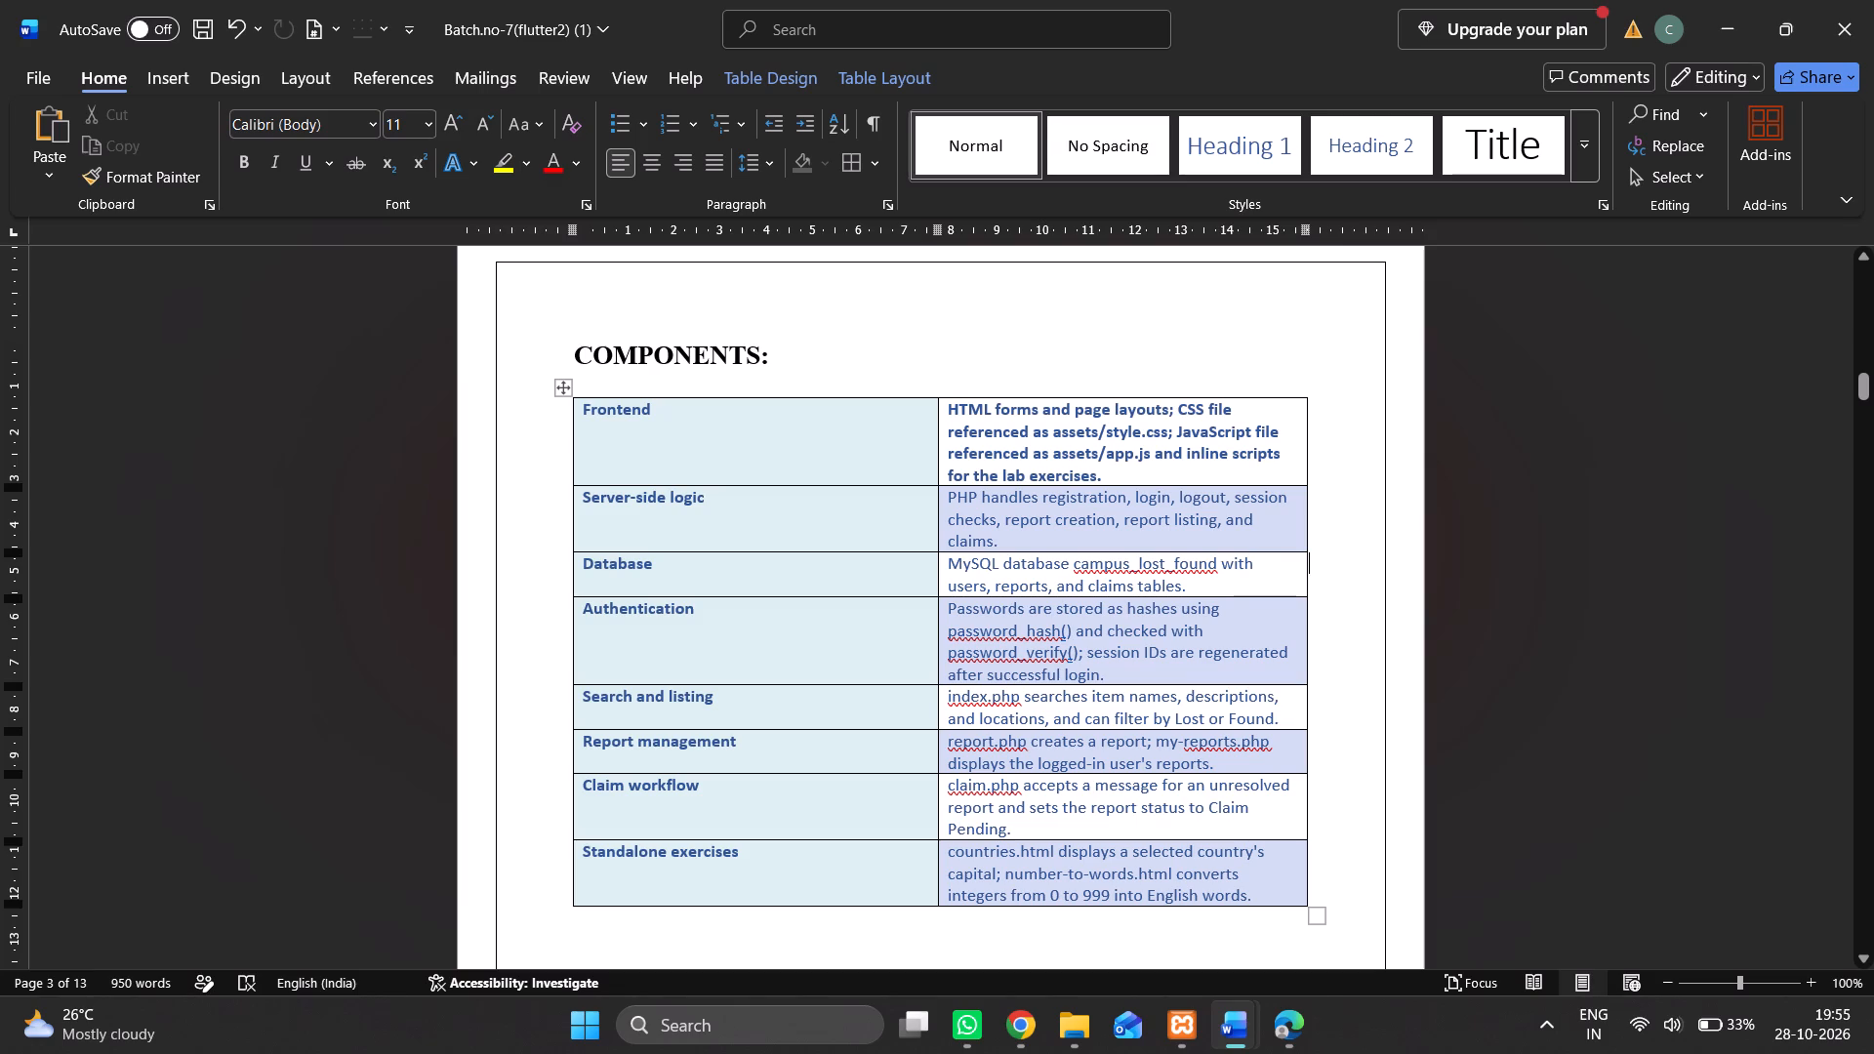
Format all text in the components table as bold Times New Roman, size 14.
drag(1261, 898, 858, 601)
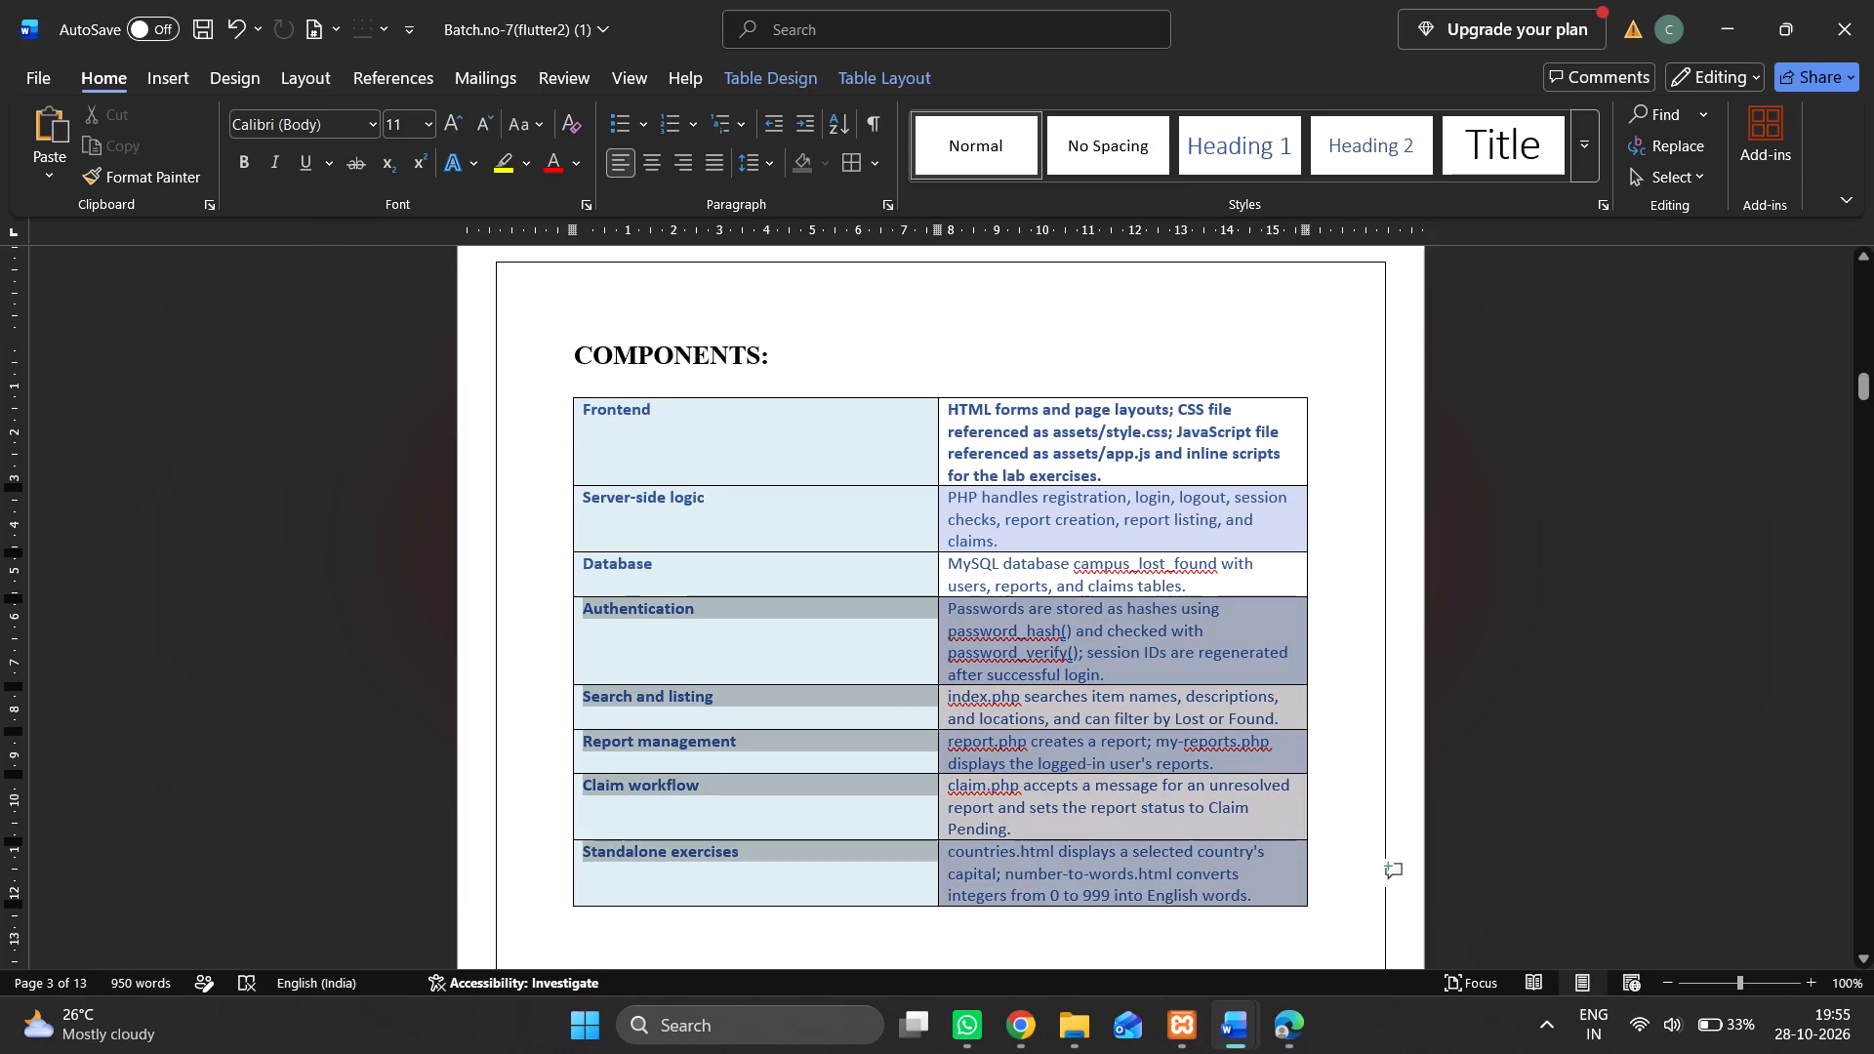
drag(858, 601, 613, 425)
click(249, 161)
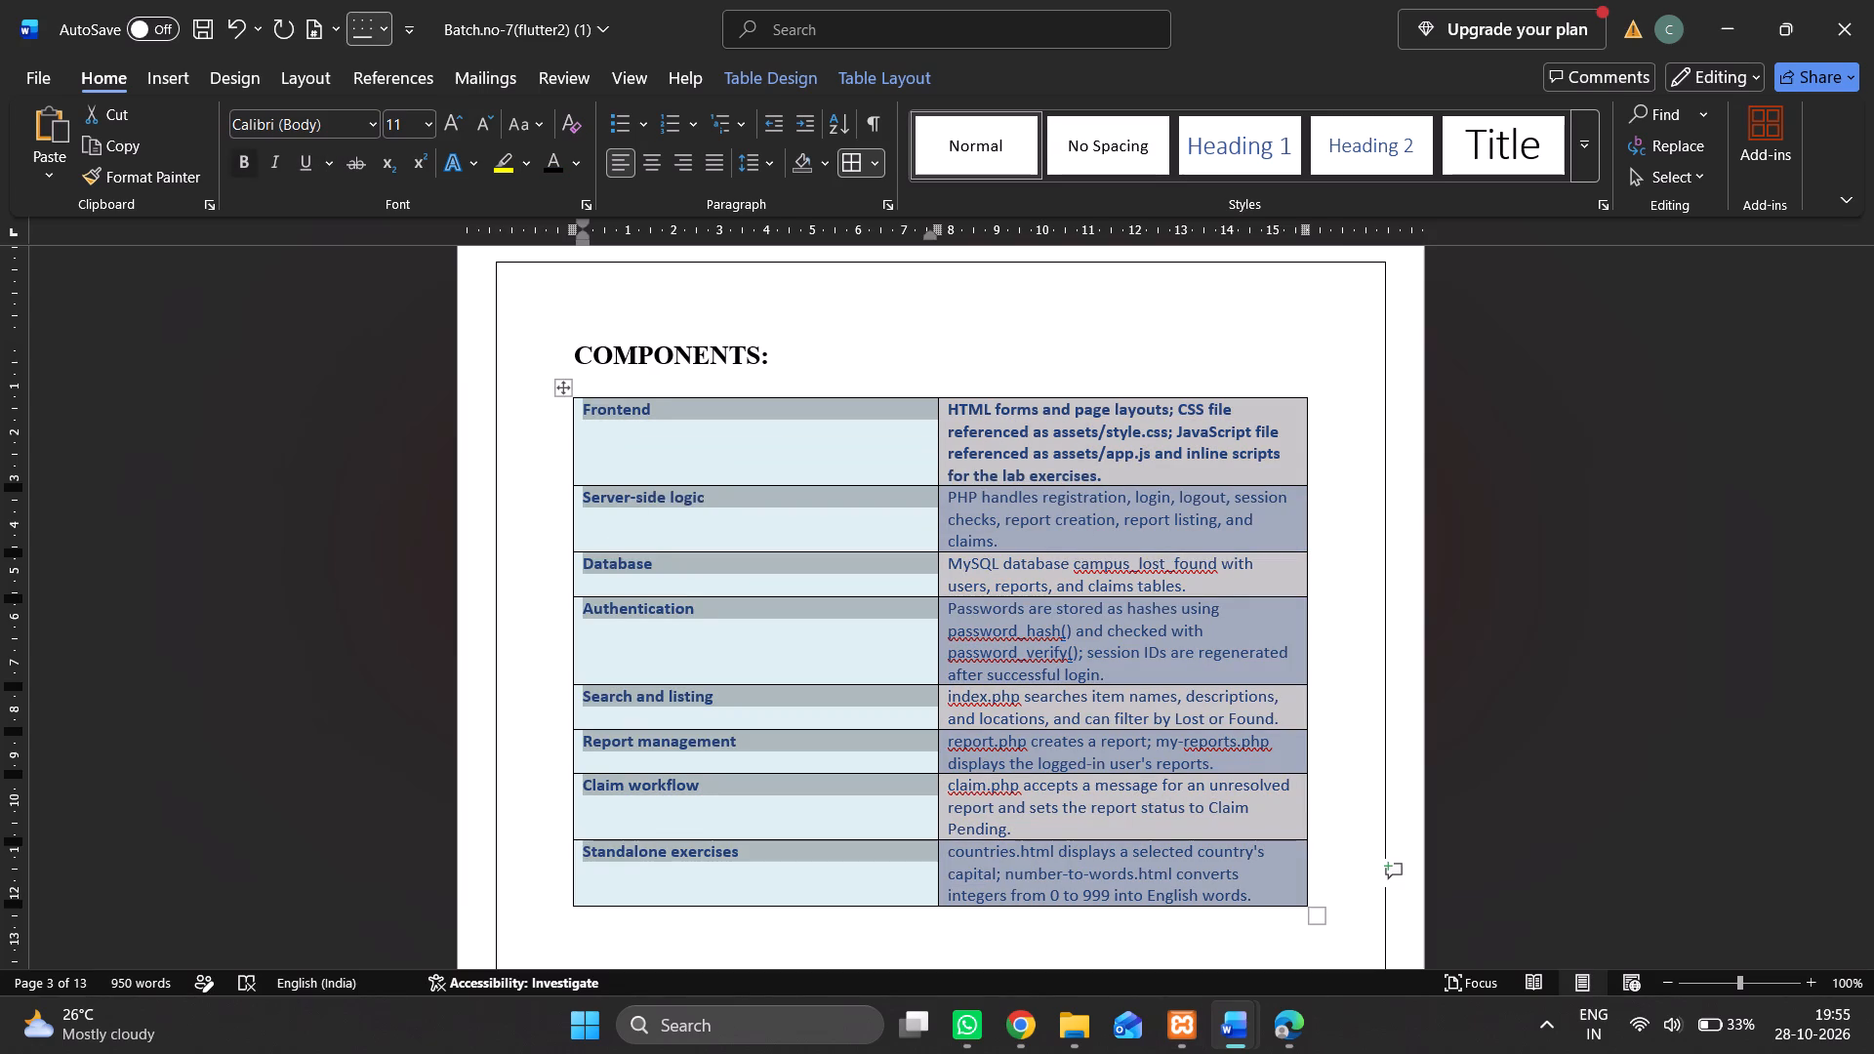
click(251, 159)
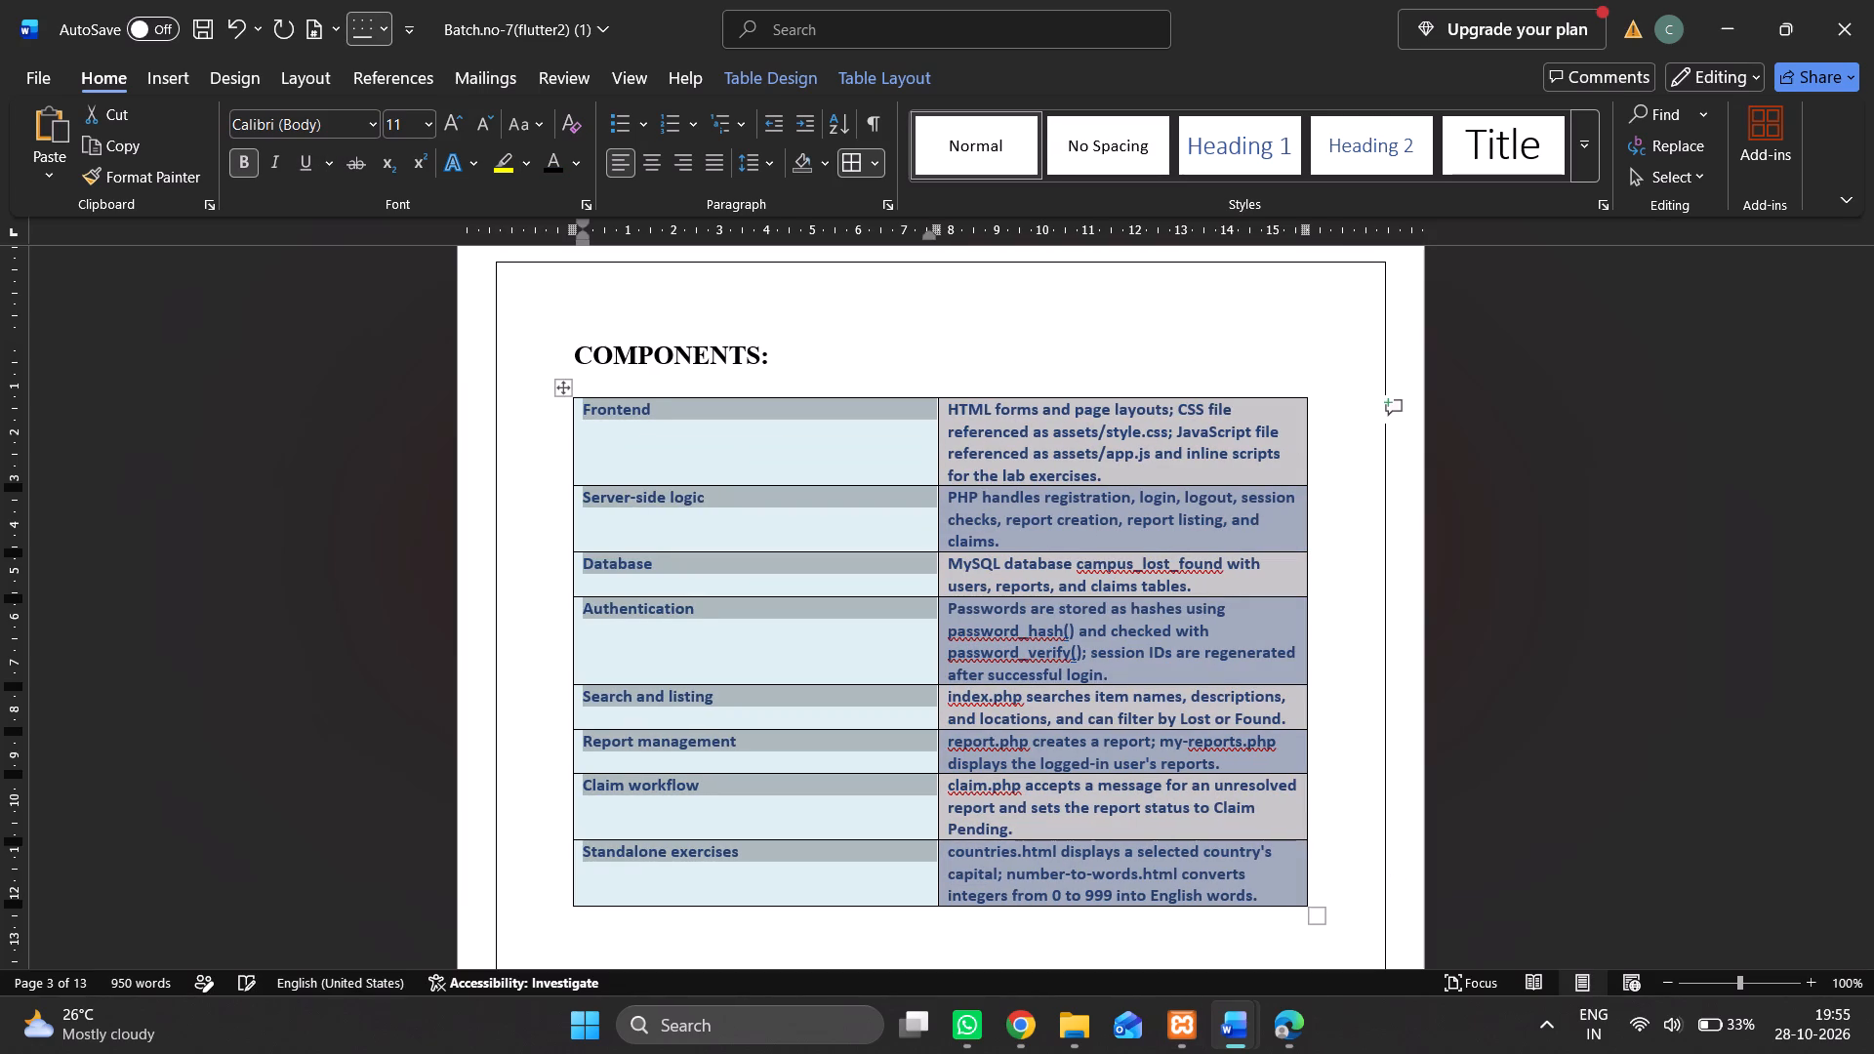
click(371, 122)
click(306, 286)
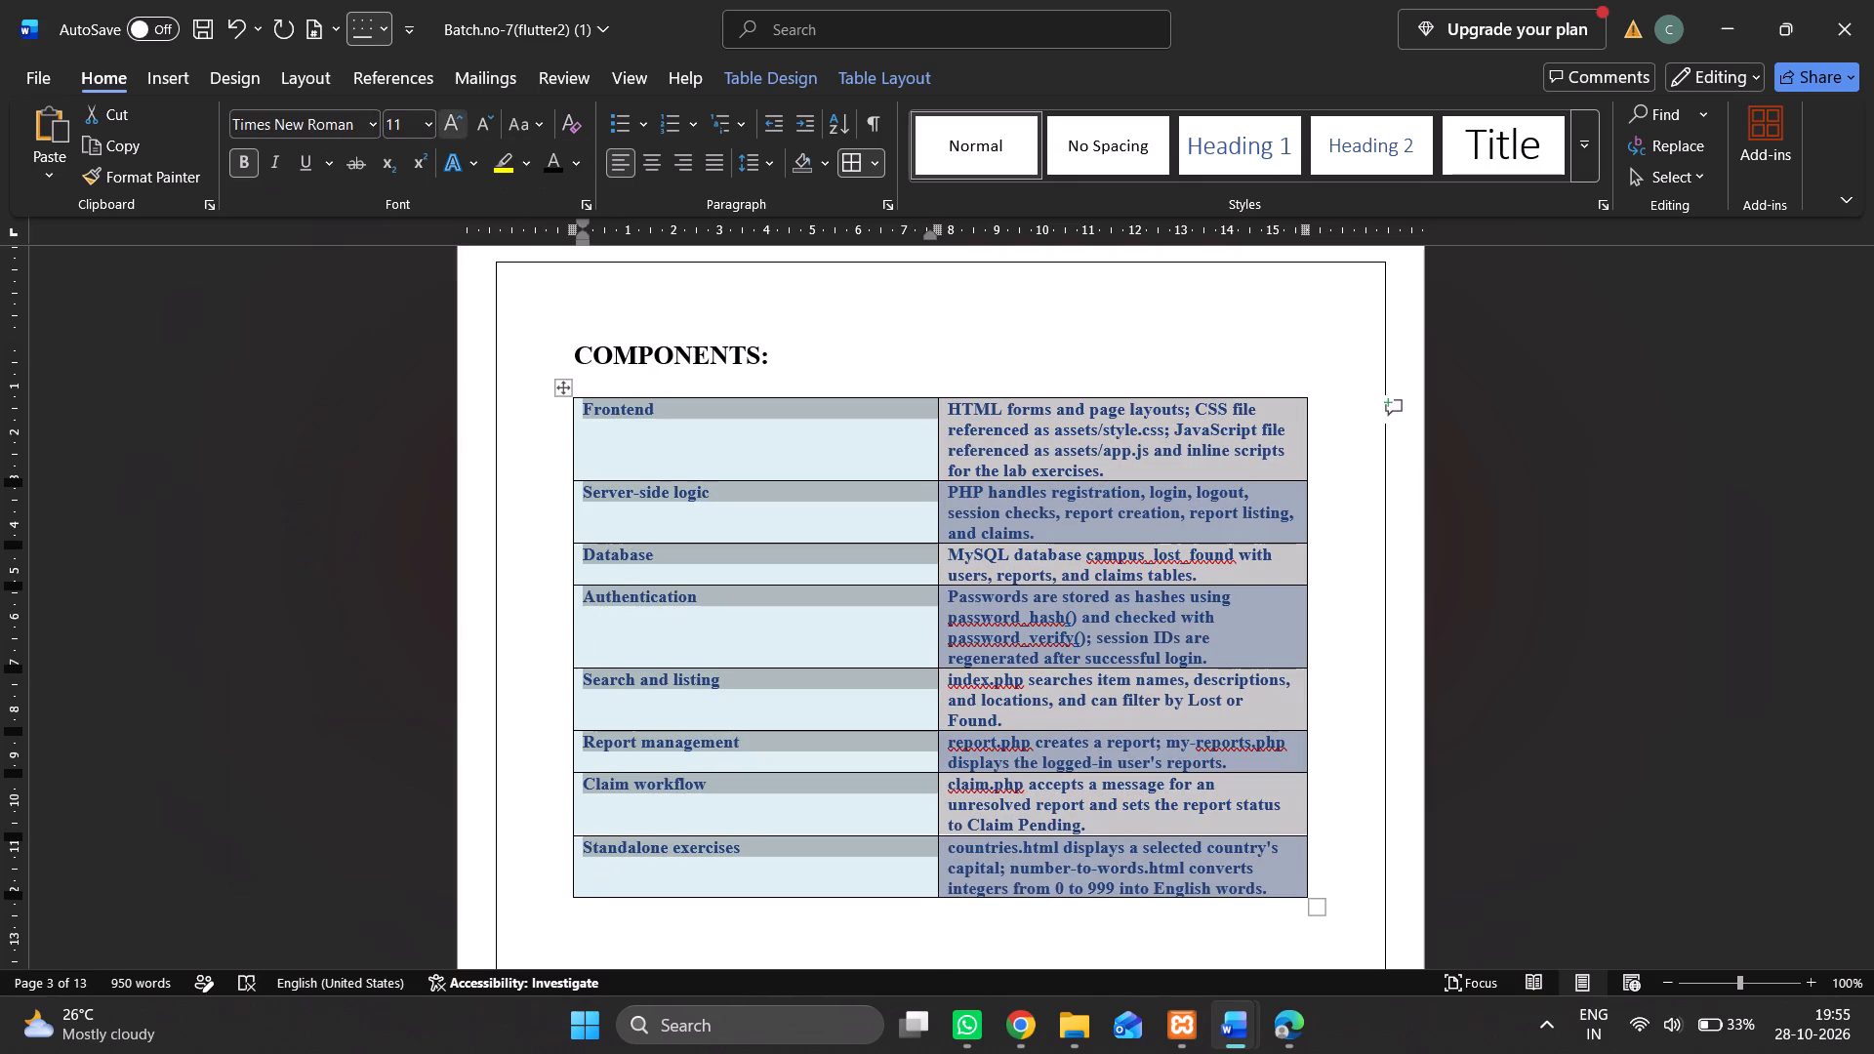
click(454, 130)
click(454, 133)
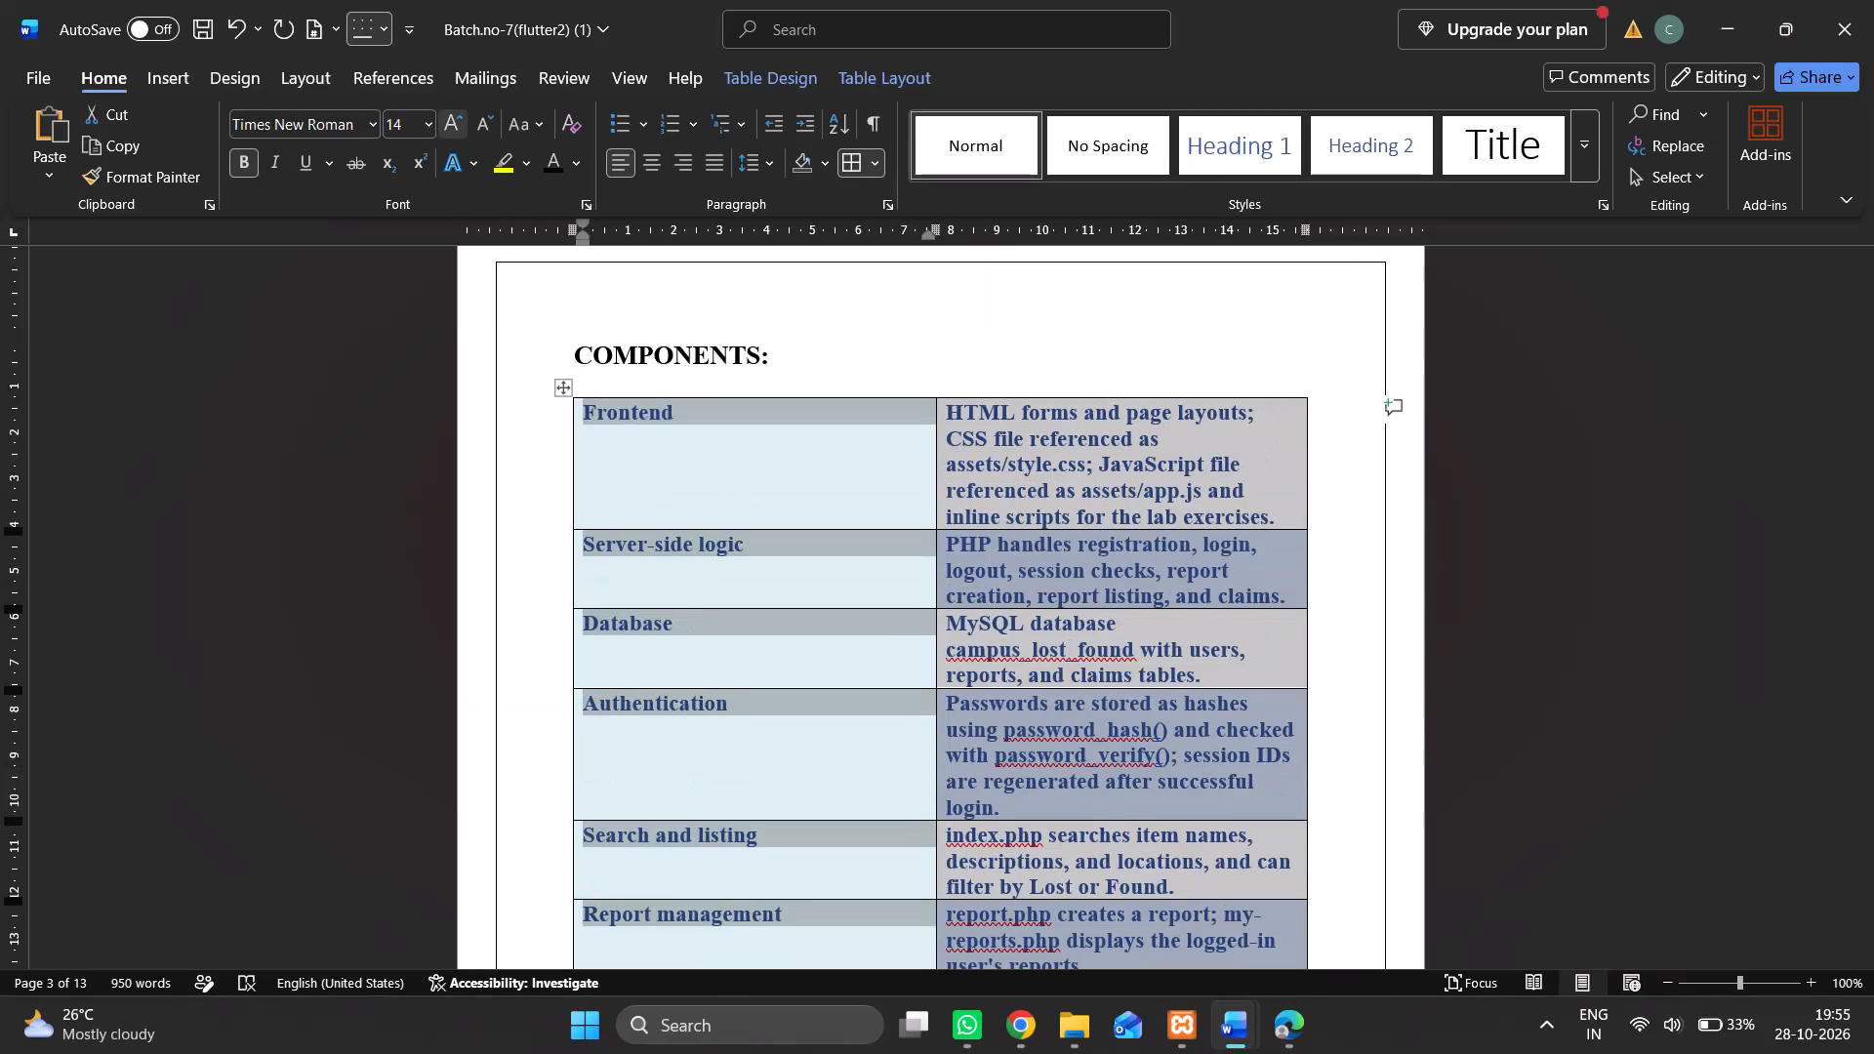
click(1199, 551)
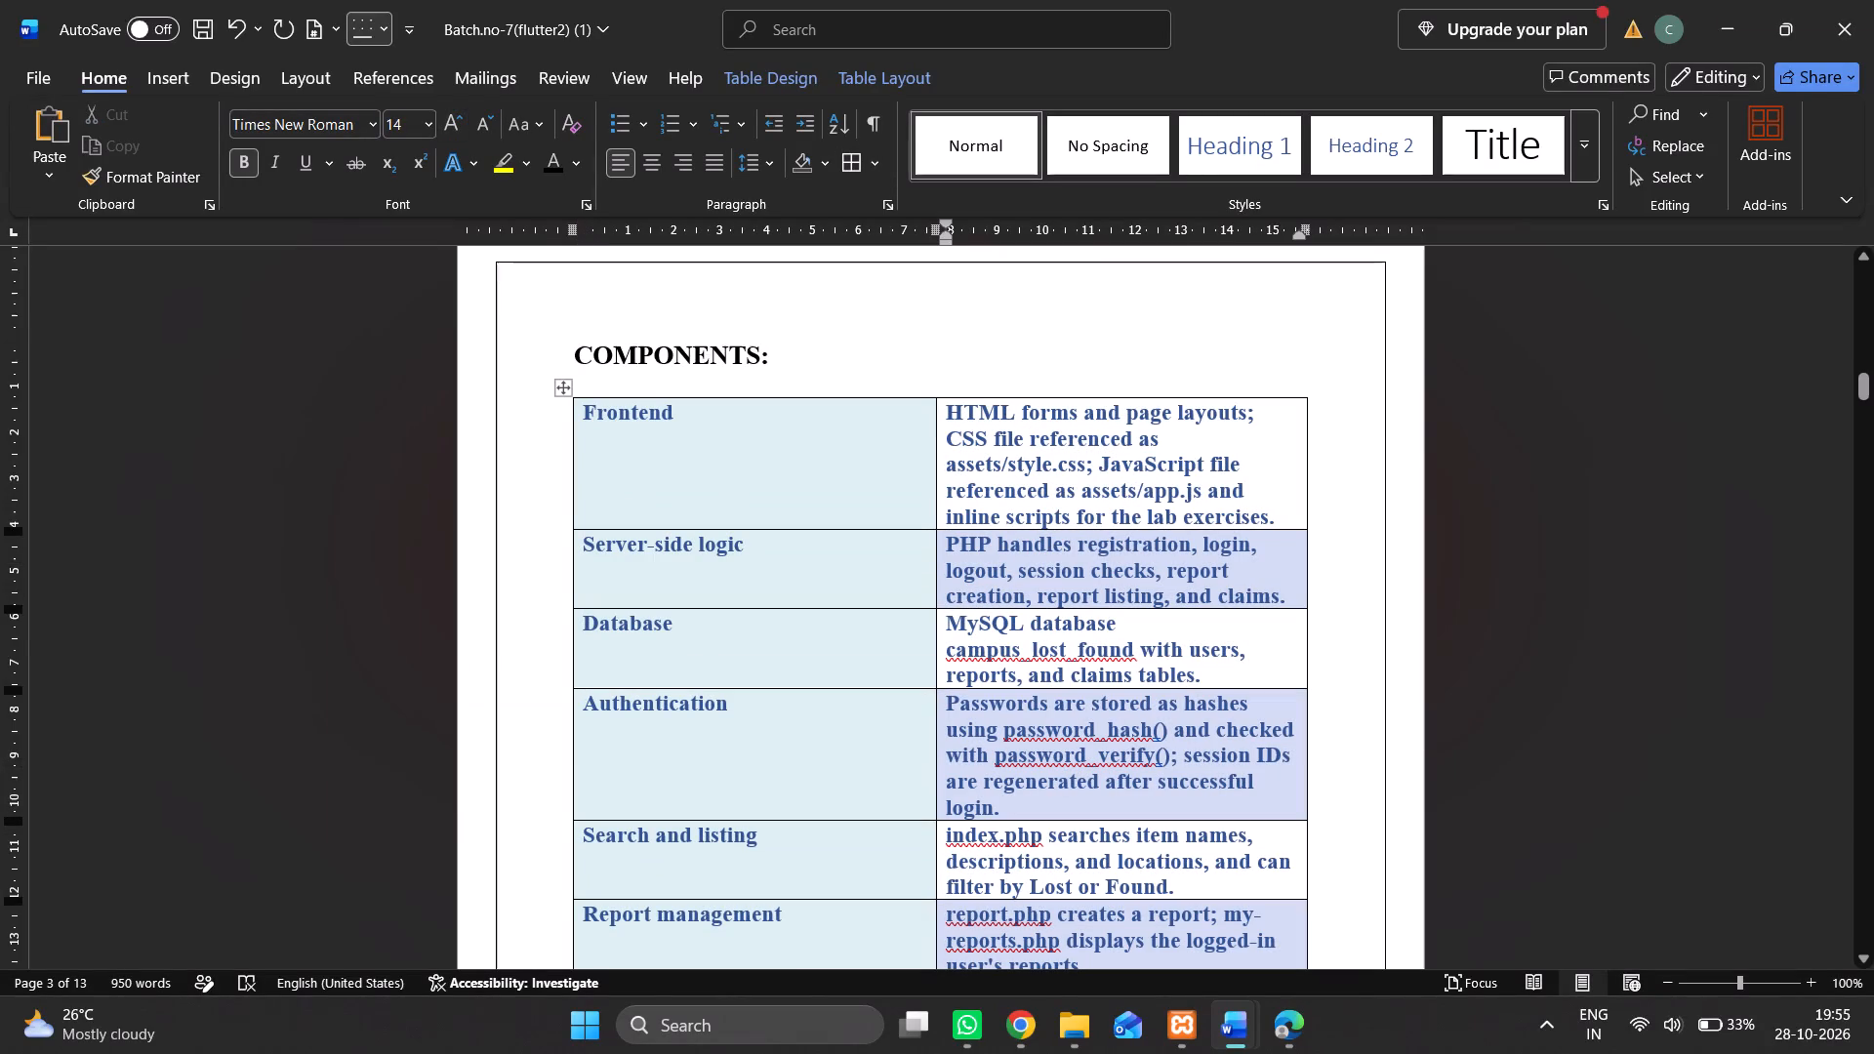
click(1583, 514)
scroll(1235, 625, down, 8)
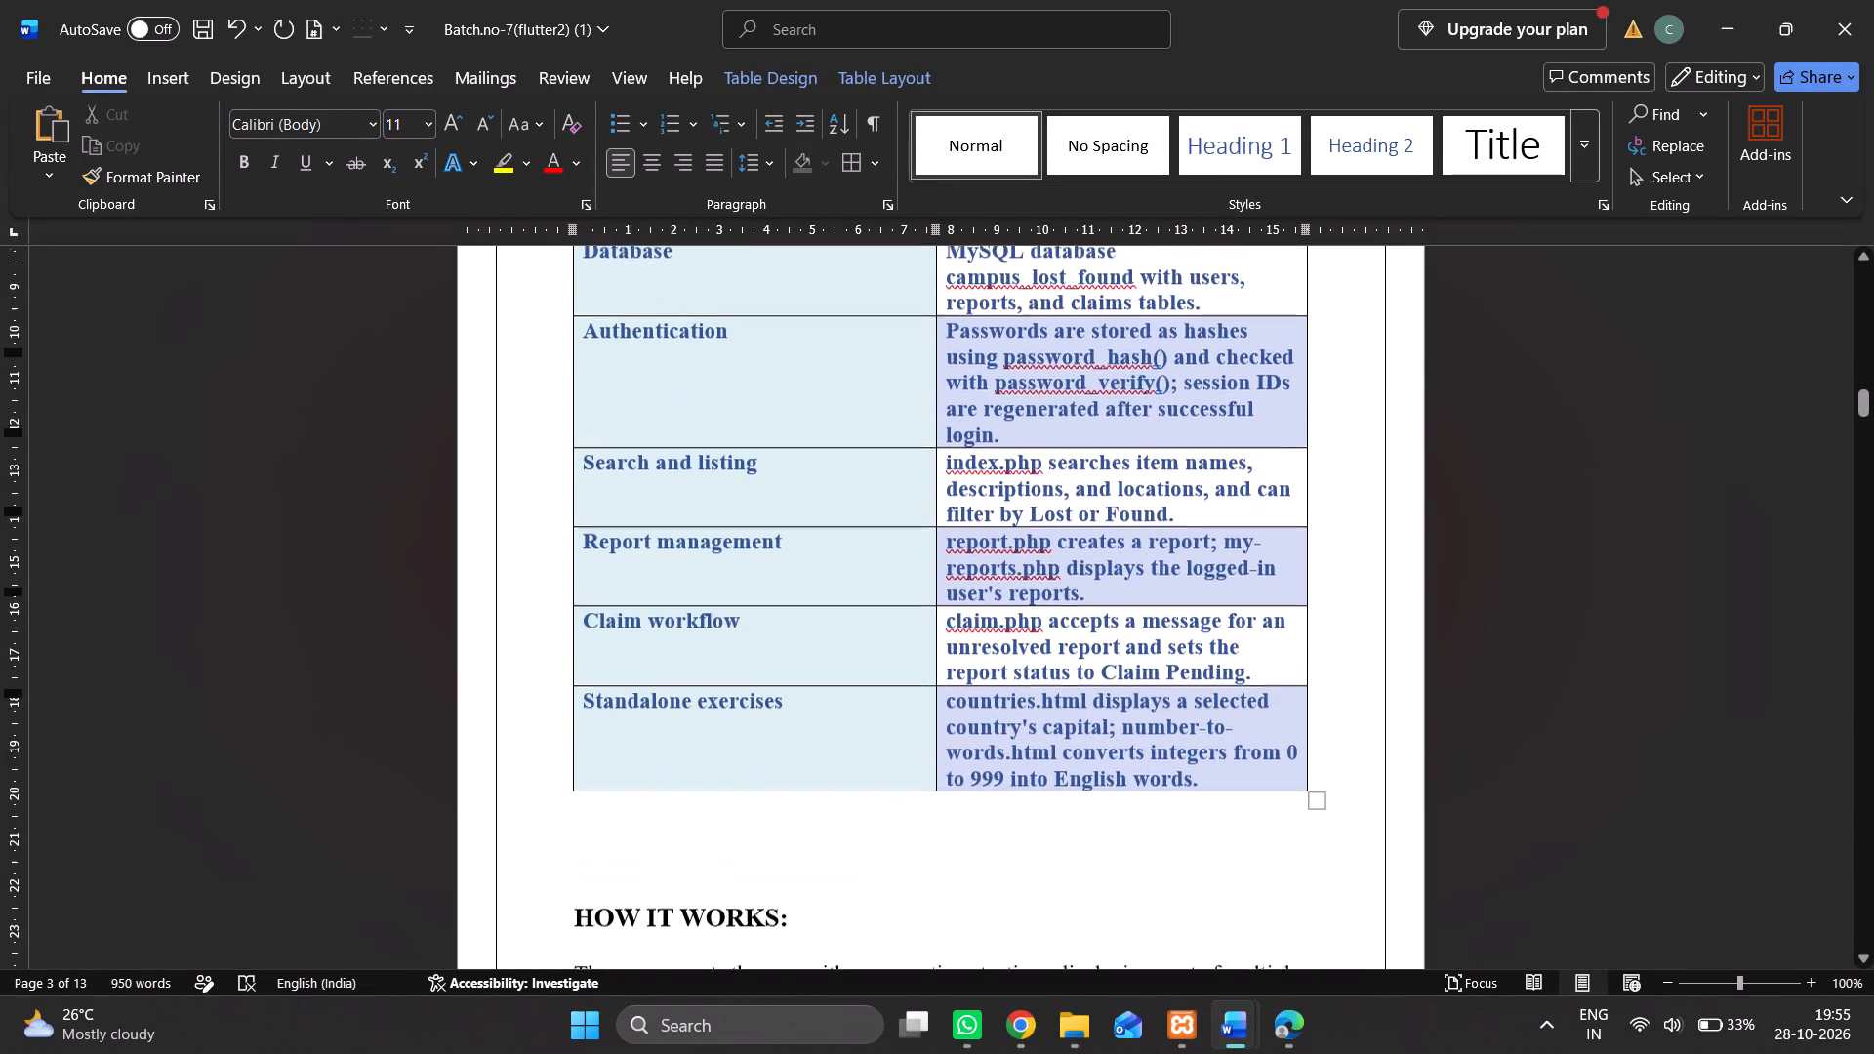
scroll(1234, 626, up, 11)
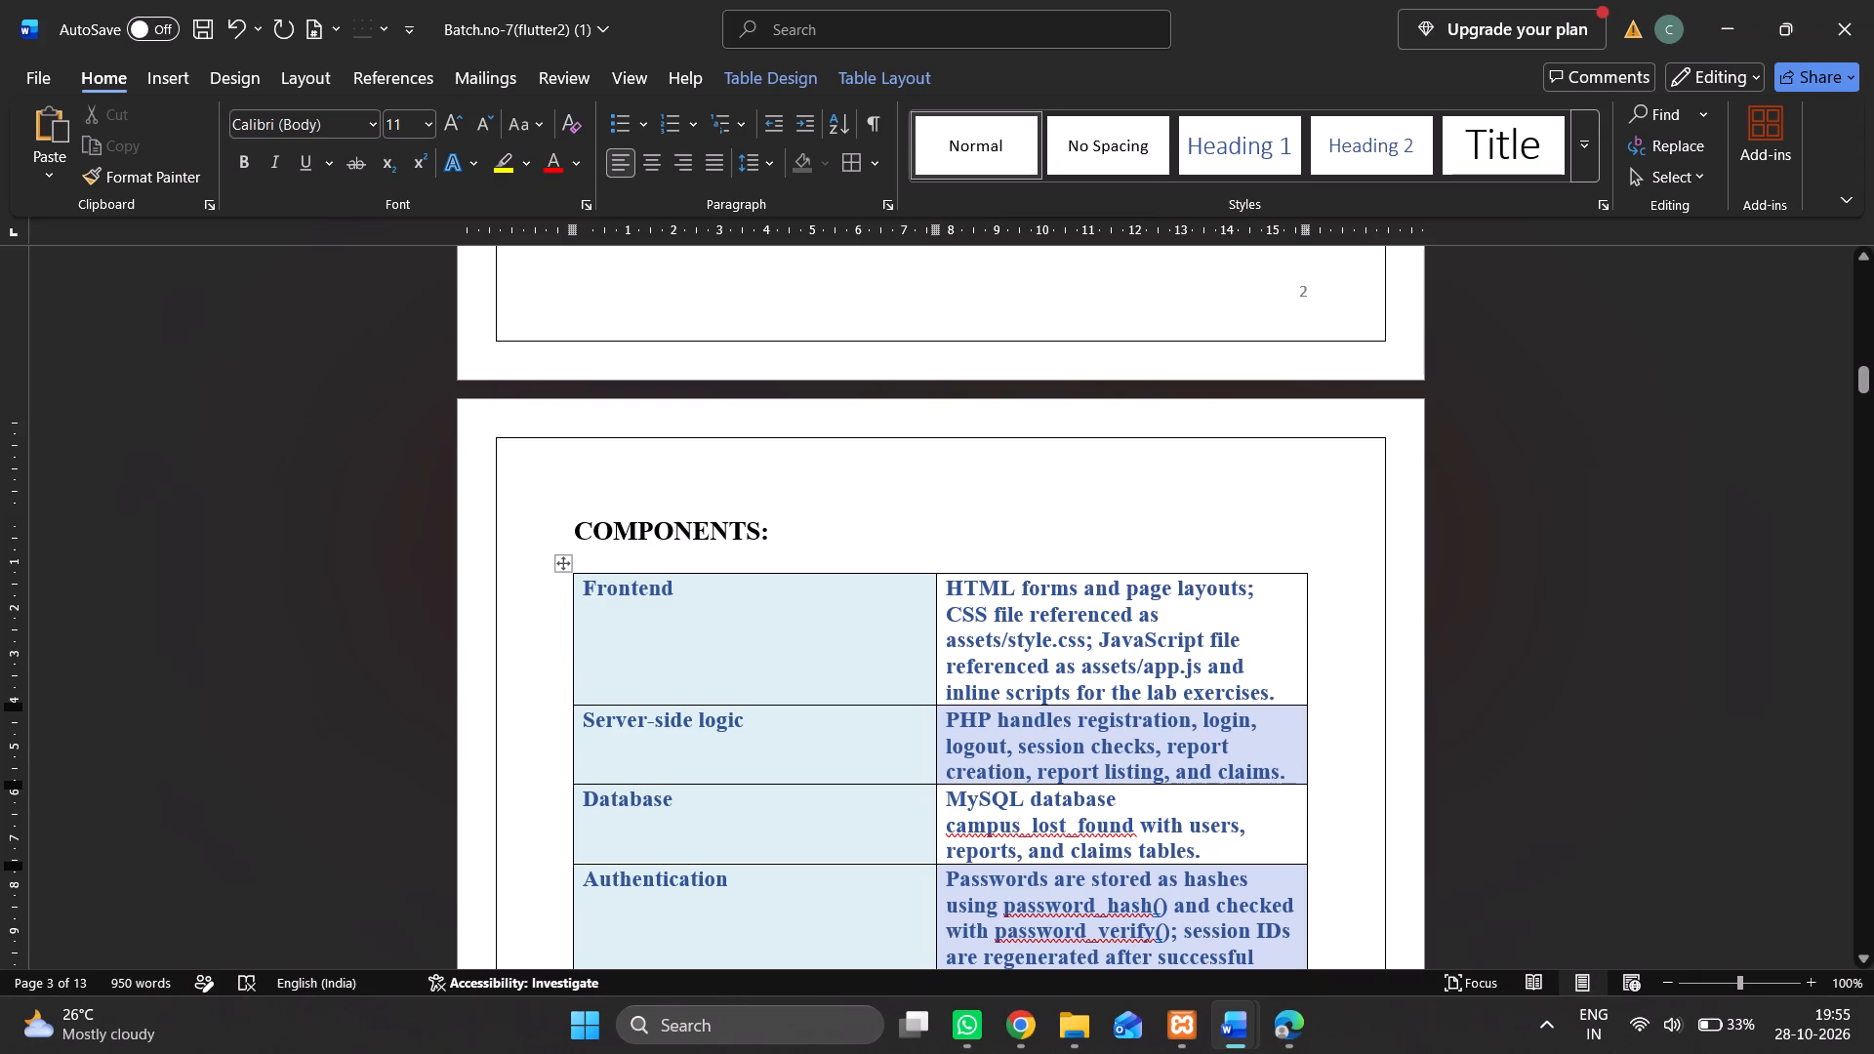
Justify the text of the entire components table, from the "Frontend" row to the "Standalone exercises" row.
click(581, 589)
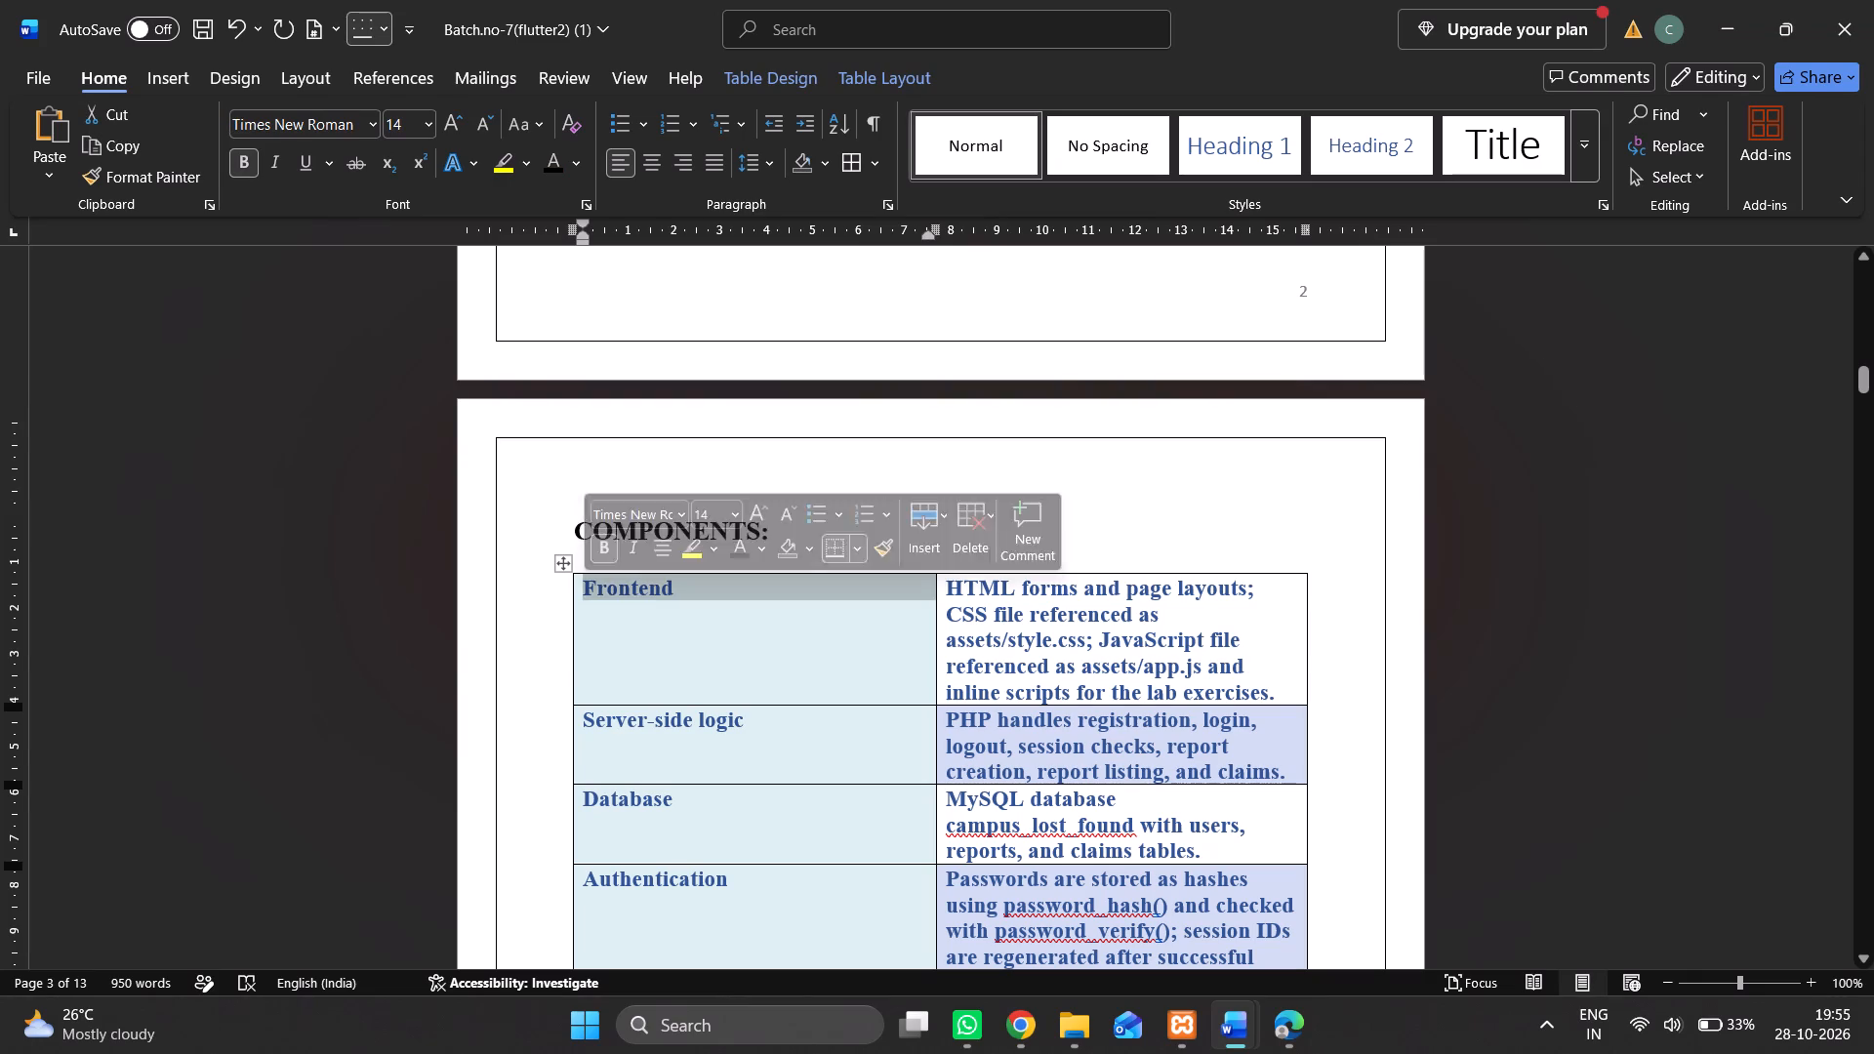
click(660, 633)
scroll(840, 684, down, 12)
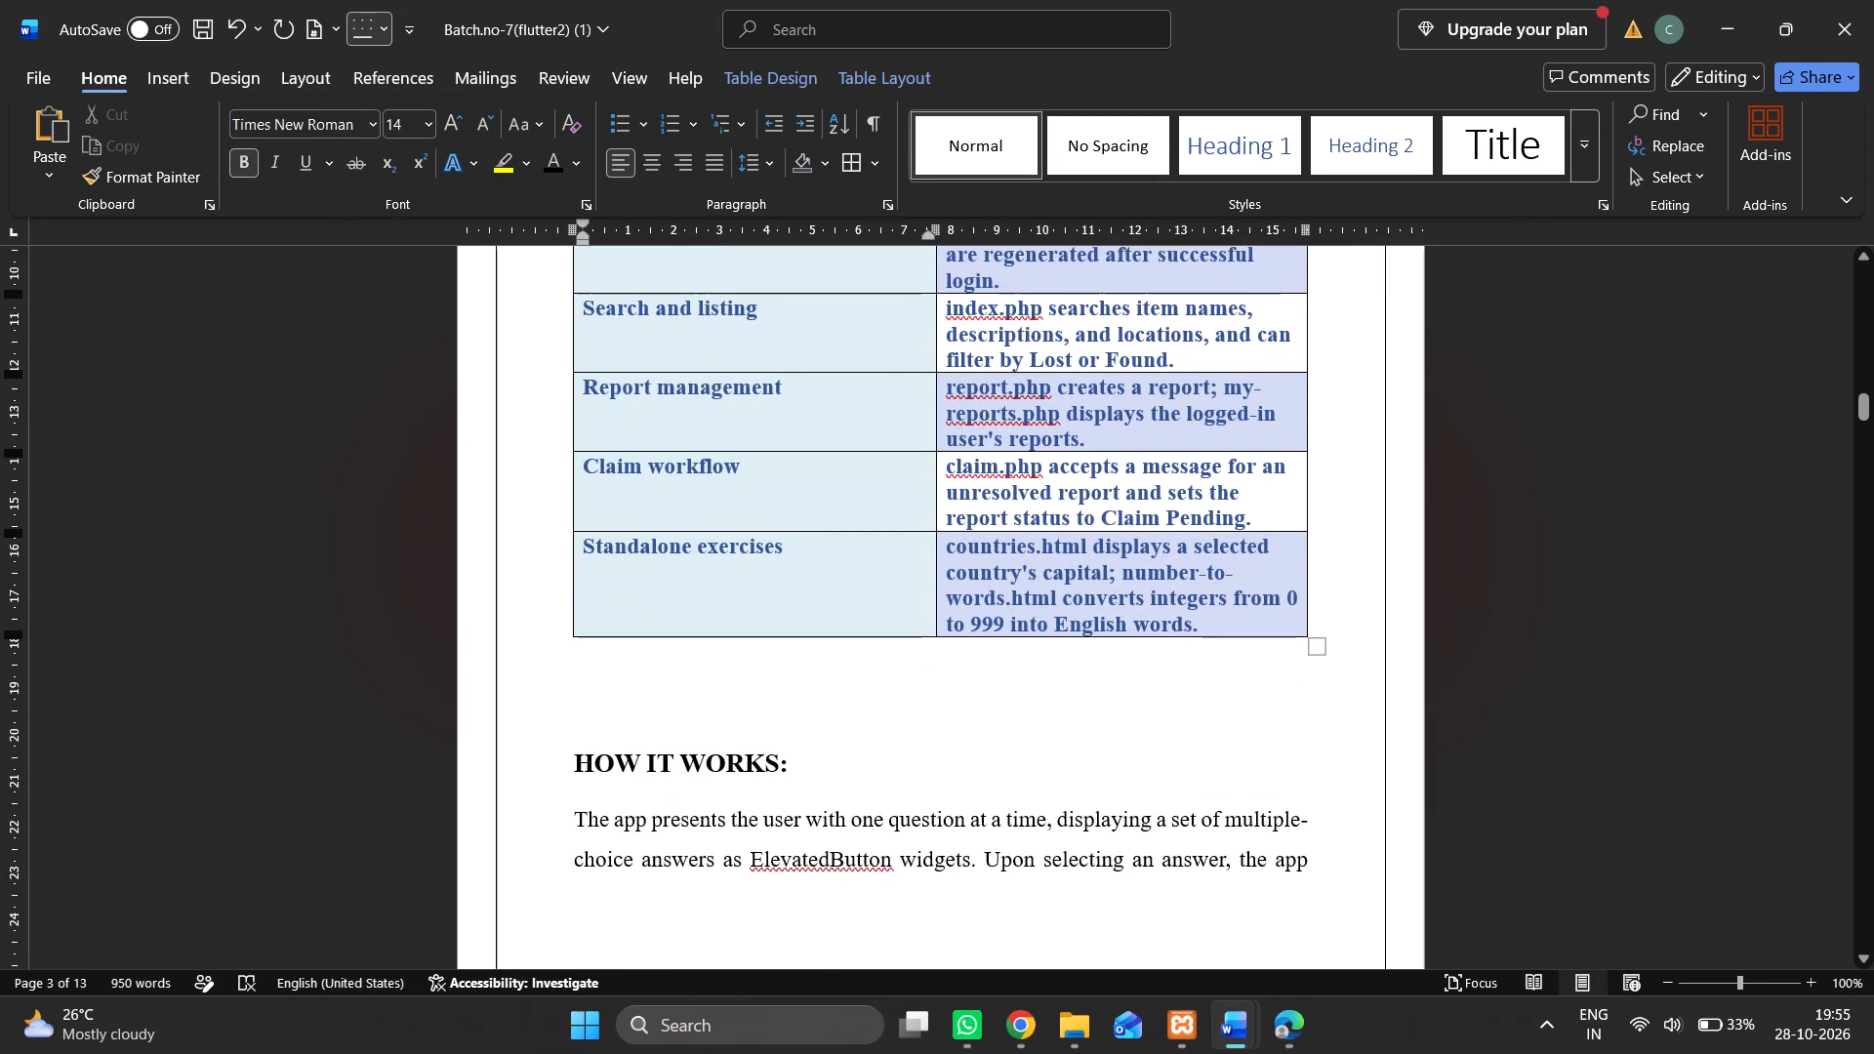
click(993, 685)
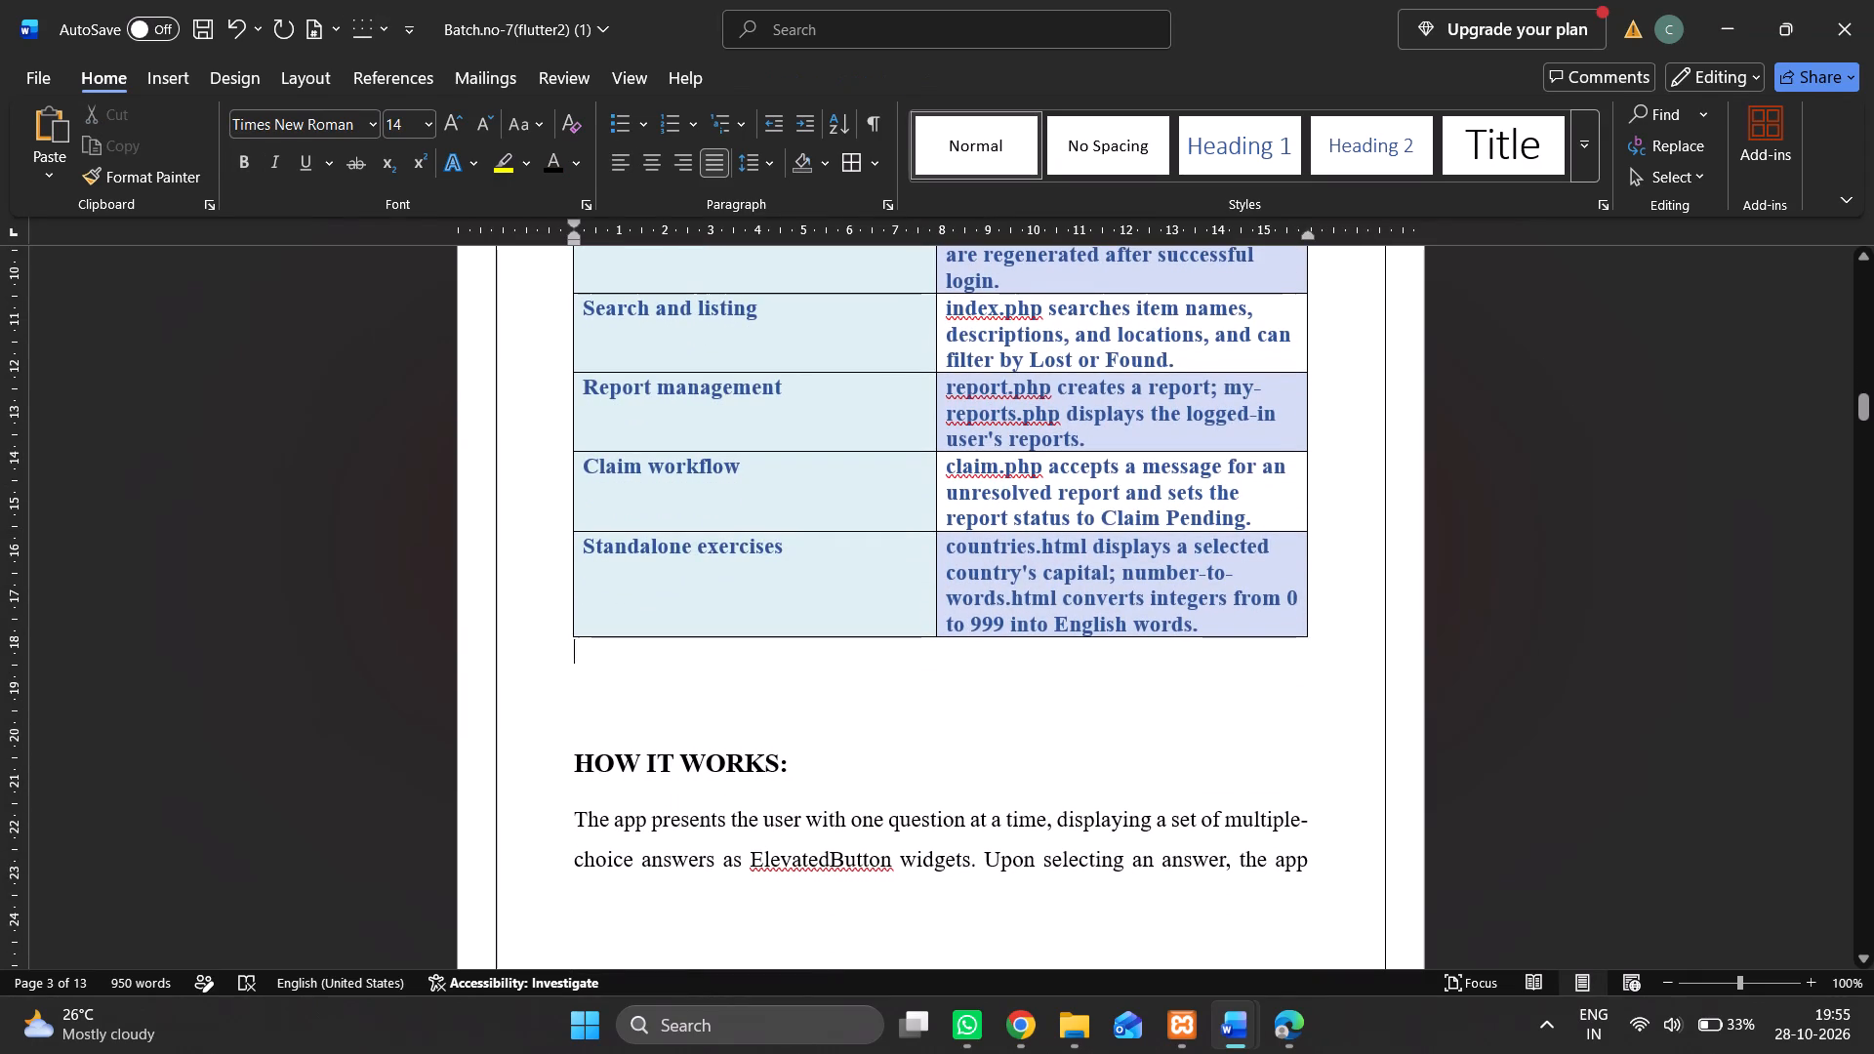
click(1305, 628)
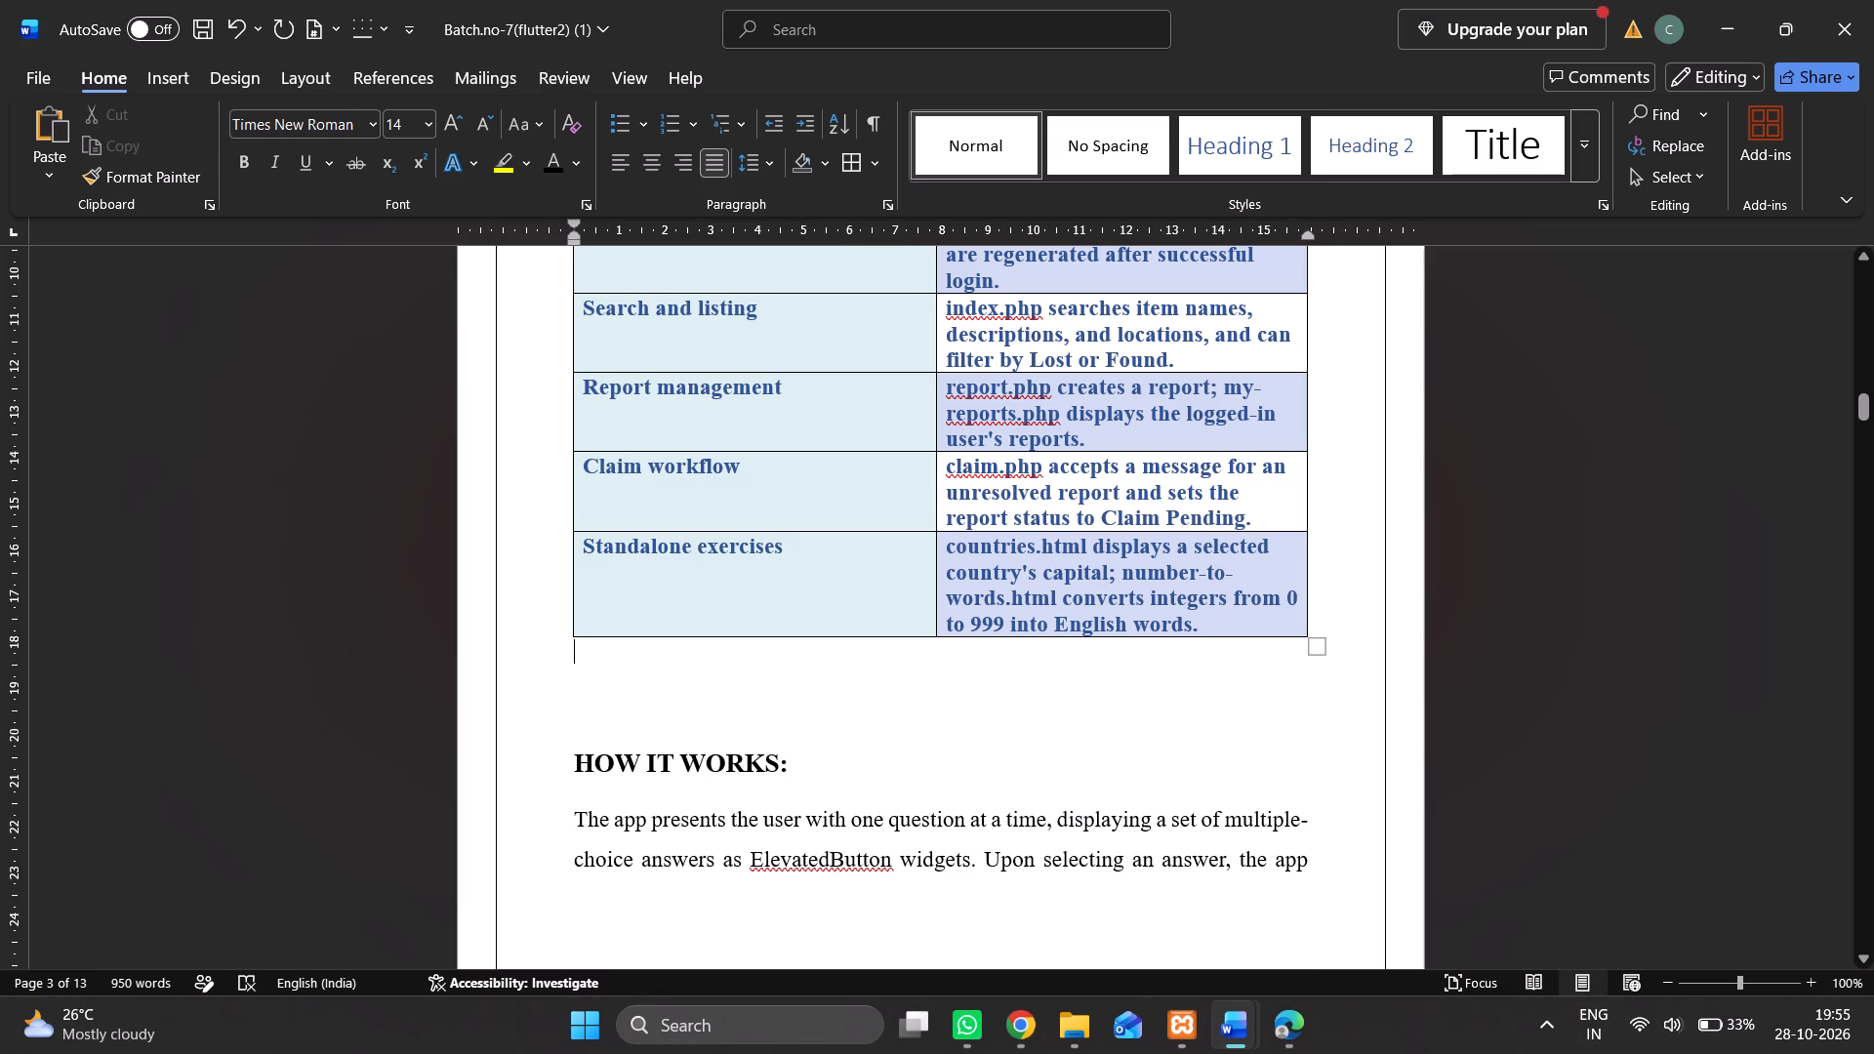
drag(1216, 628, 757, 215)
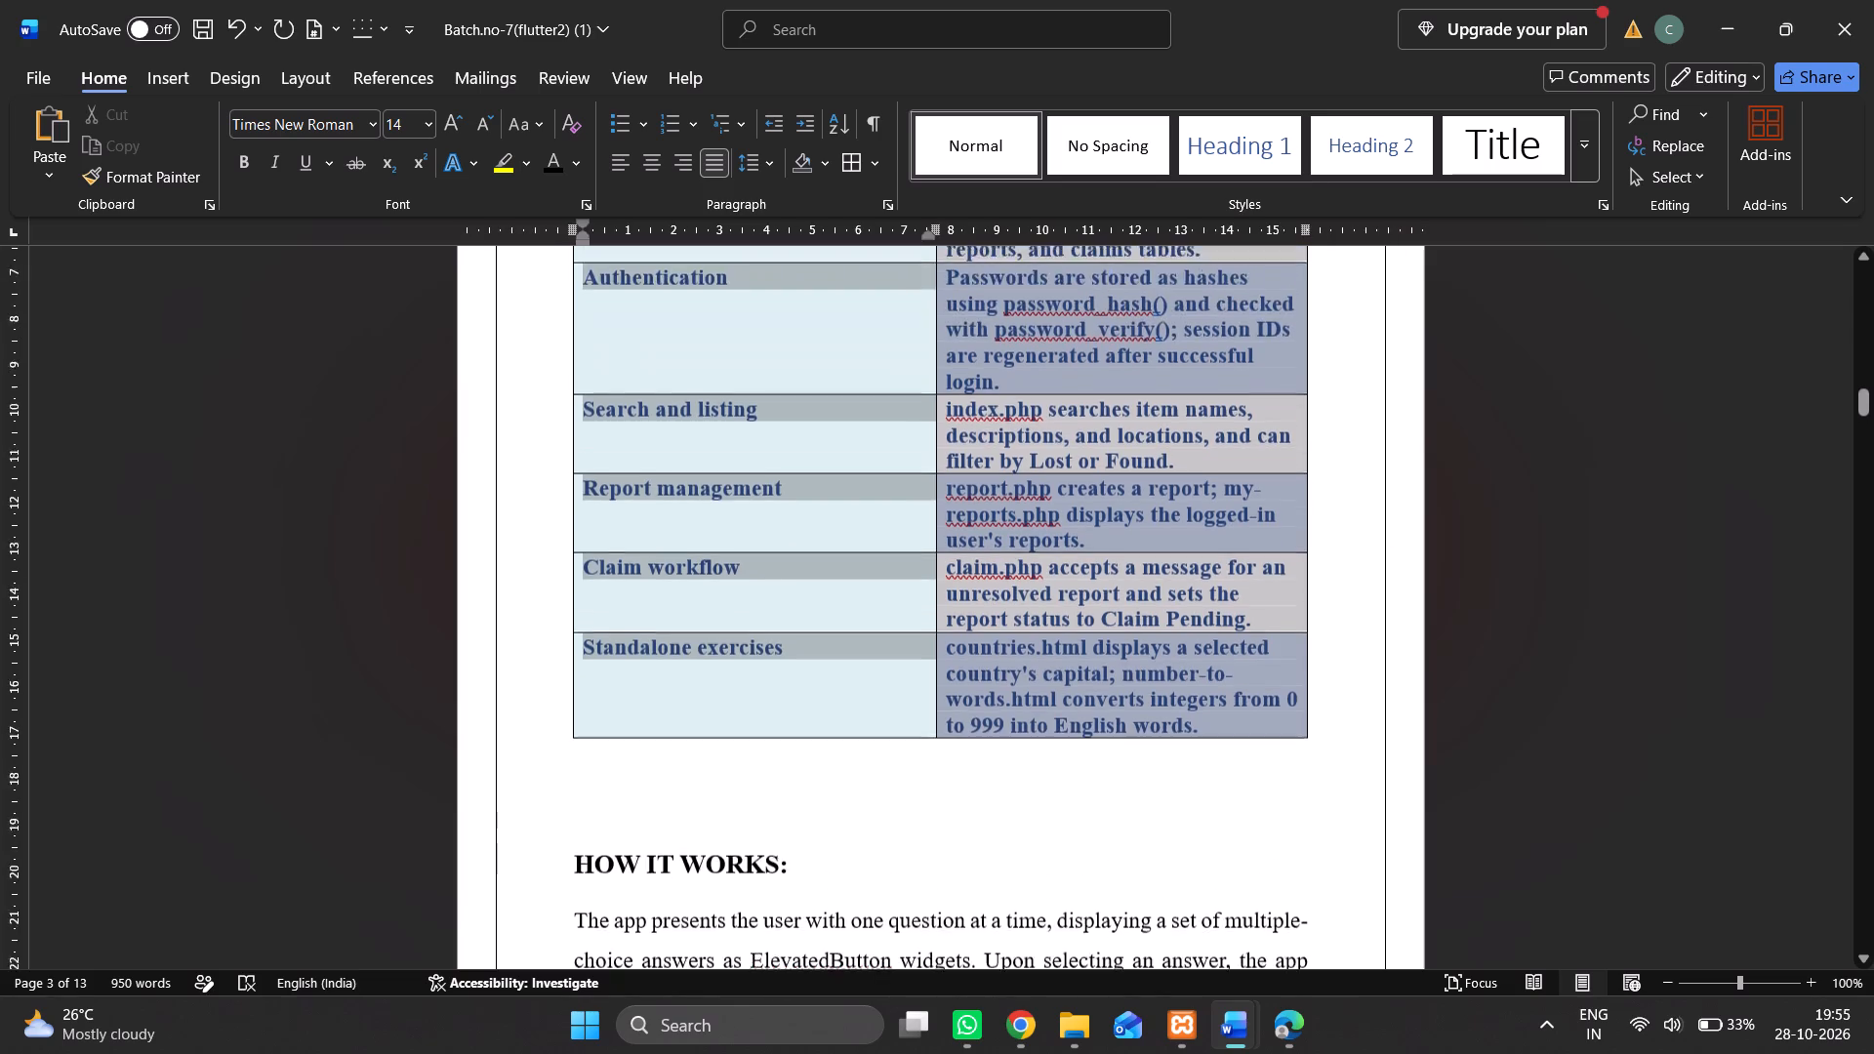
drag(757, 215, 587, 557)
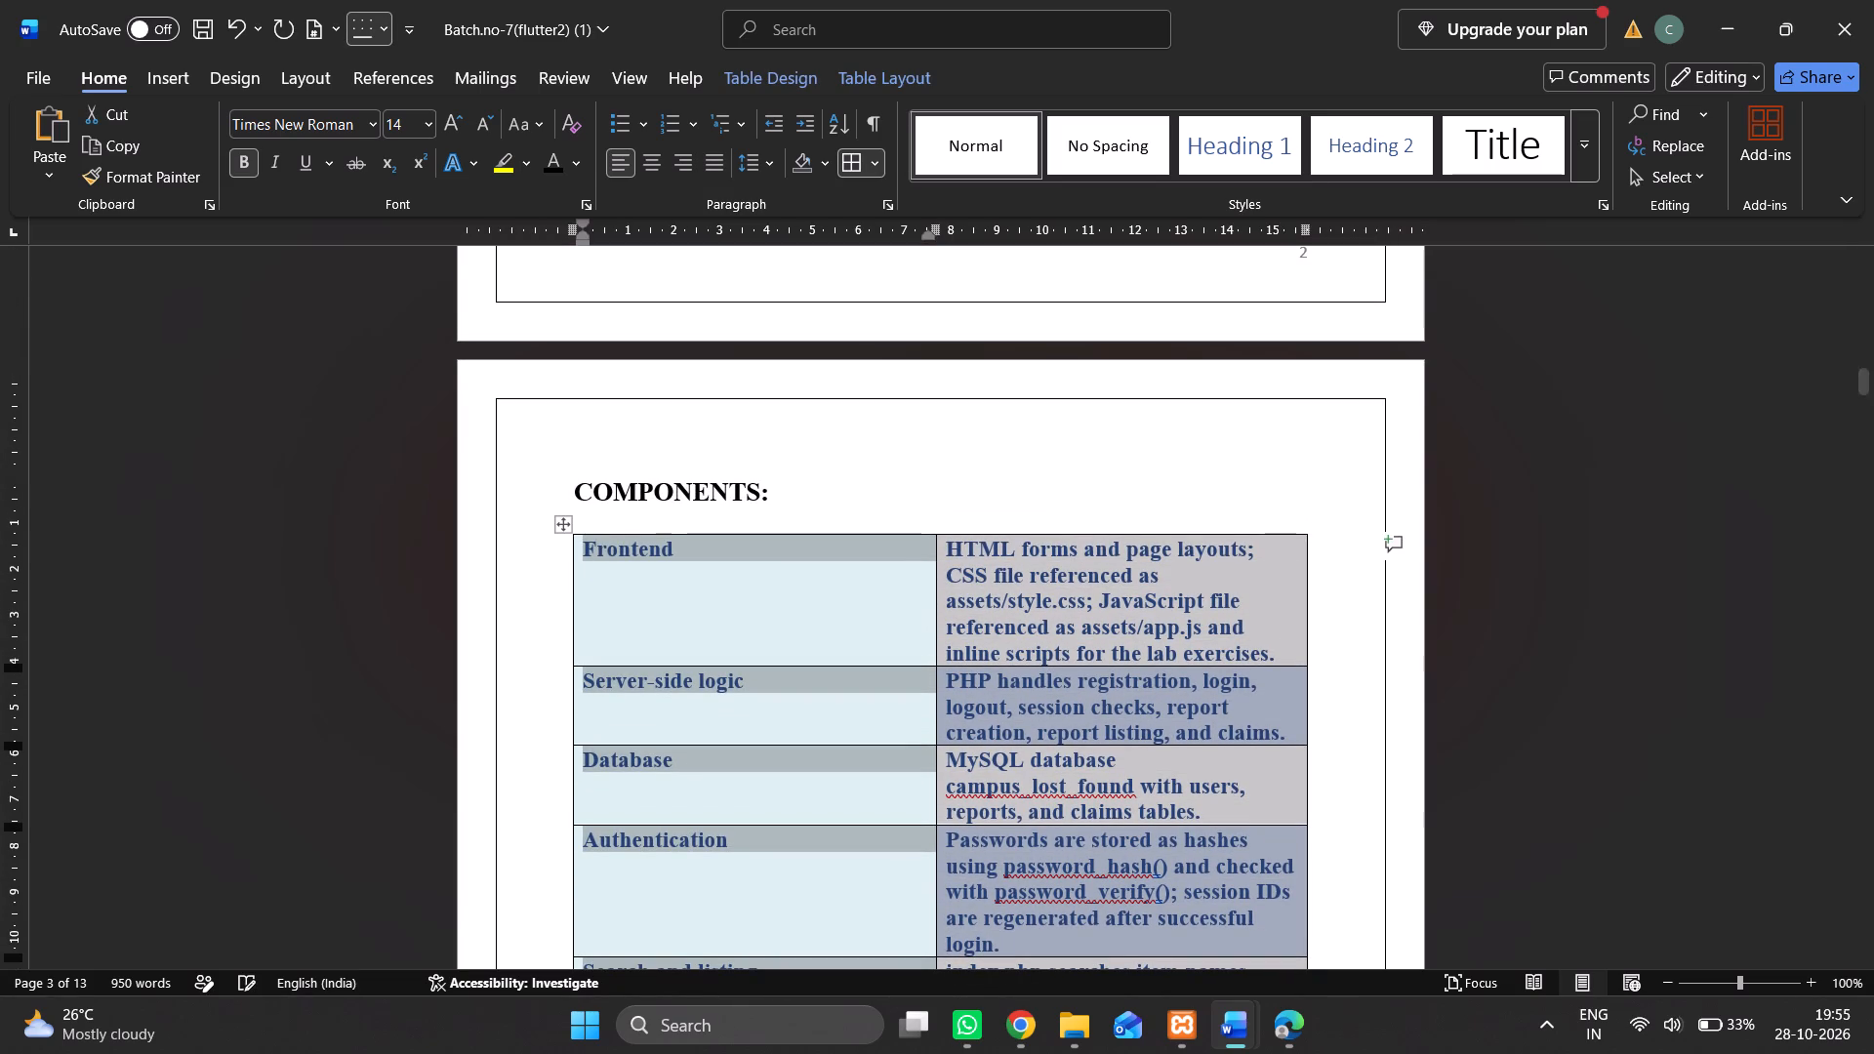
click(714, 153)
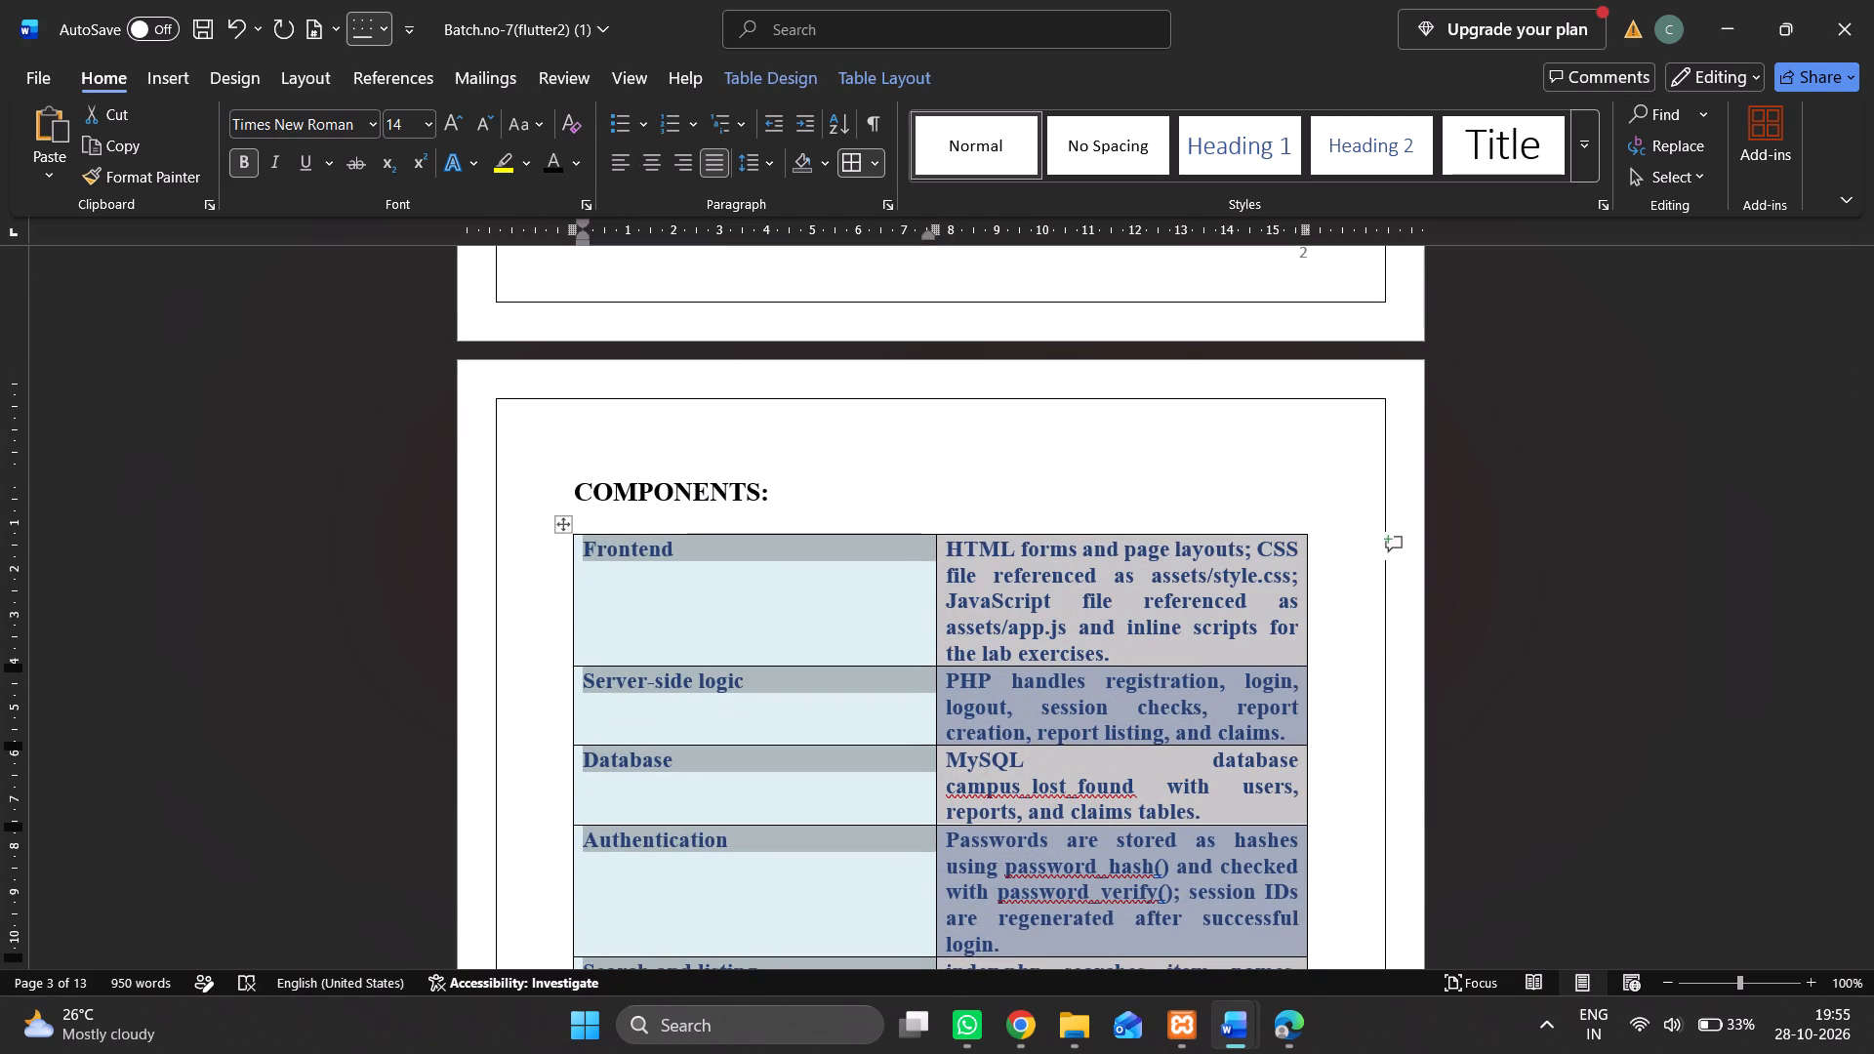
click(1187, 585)
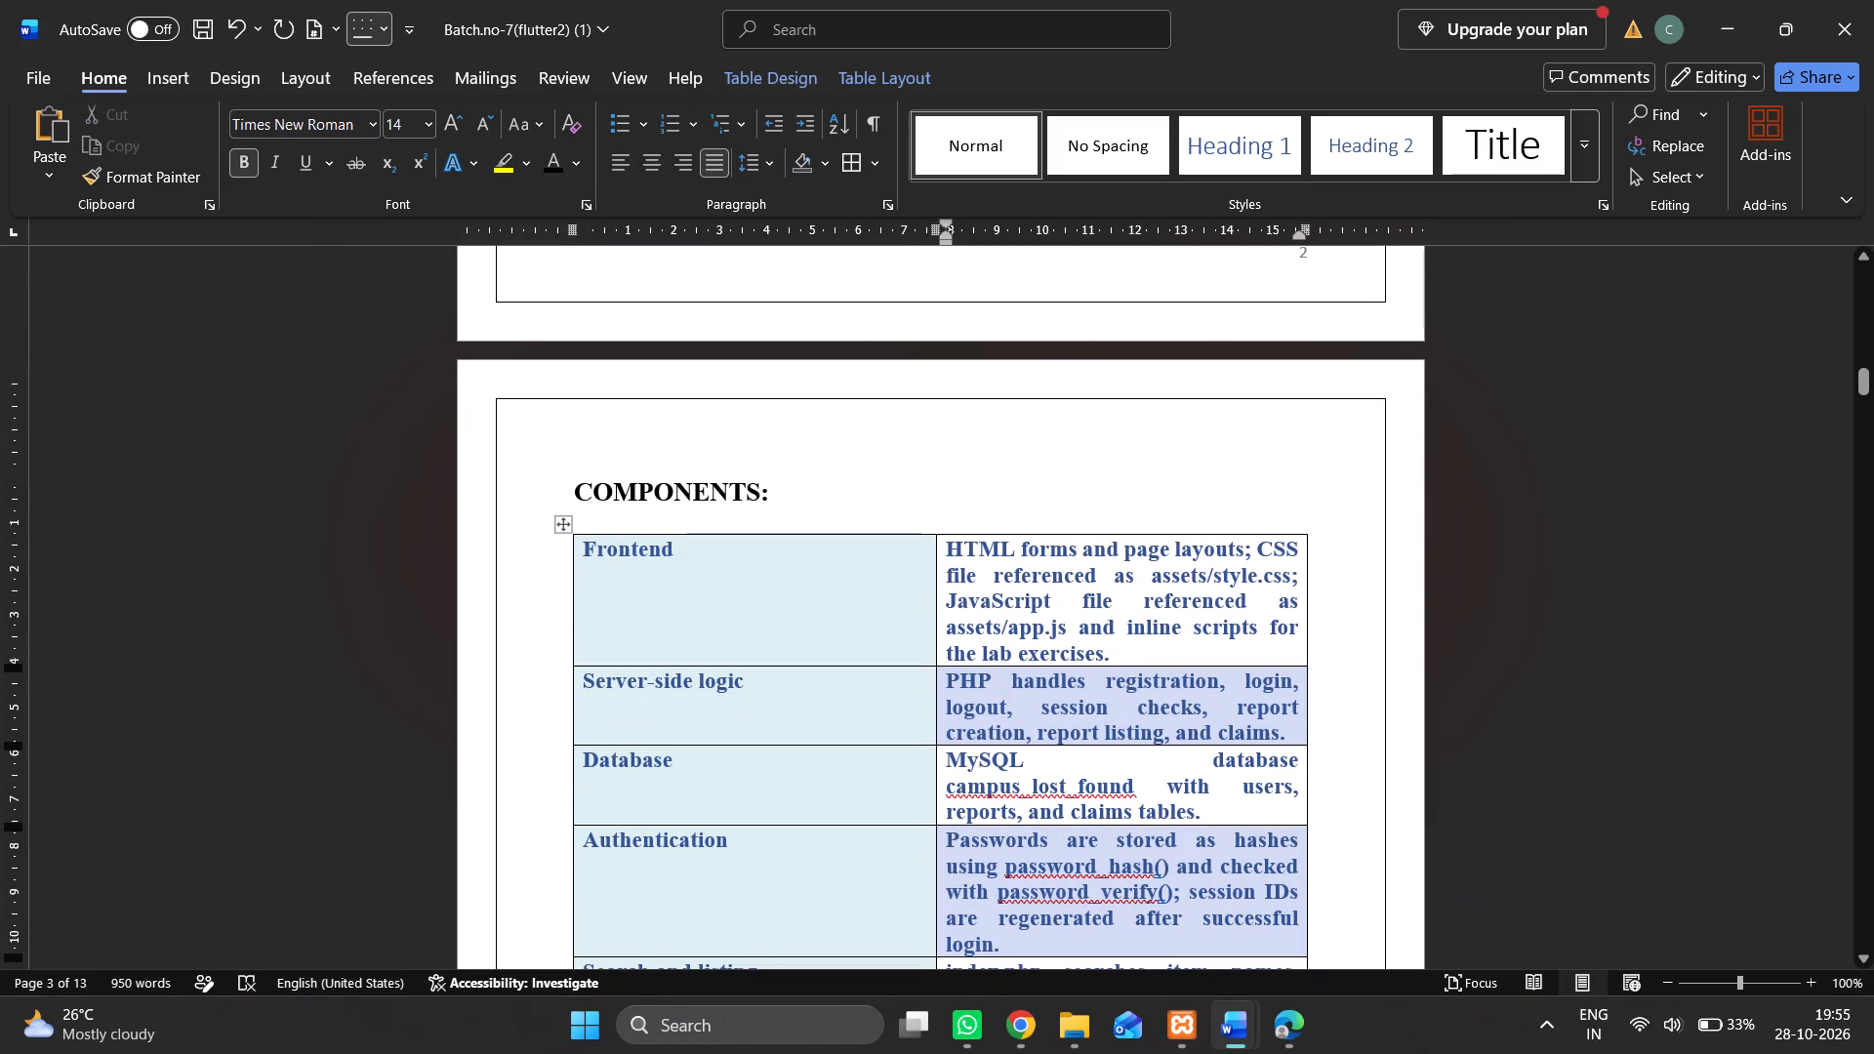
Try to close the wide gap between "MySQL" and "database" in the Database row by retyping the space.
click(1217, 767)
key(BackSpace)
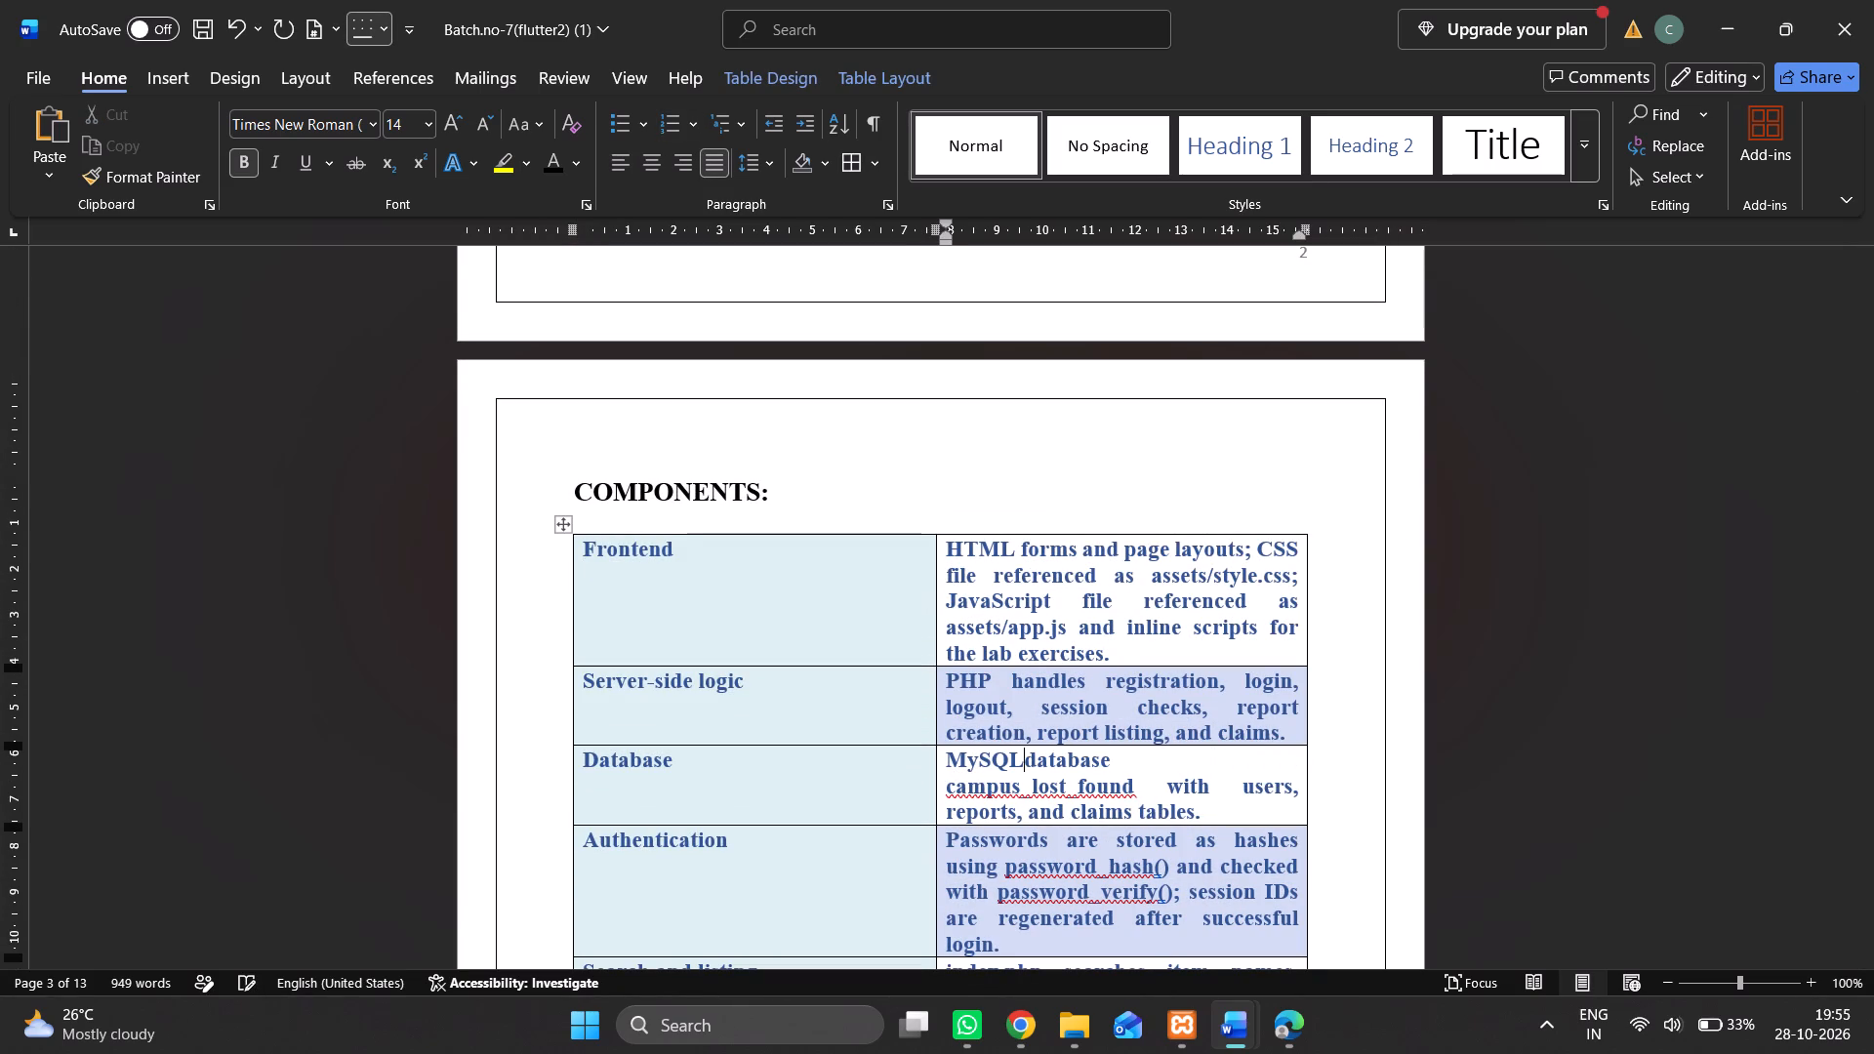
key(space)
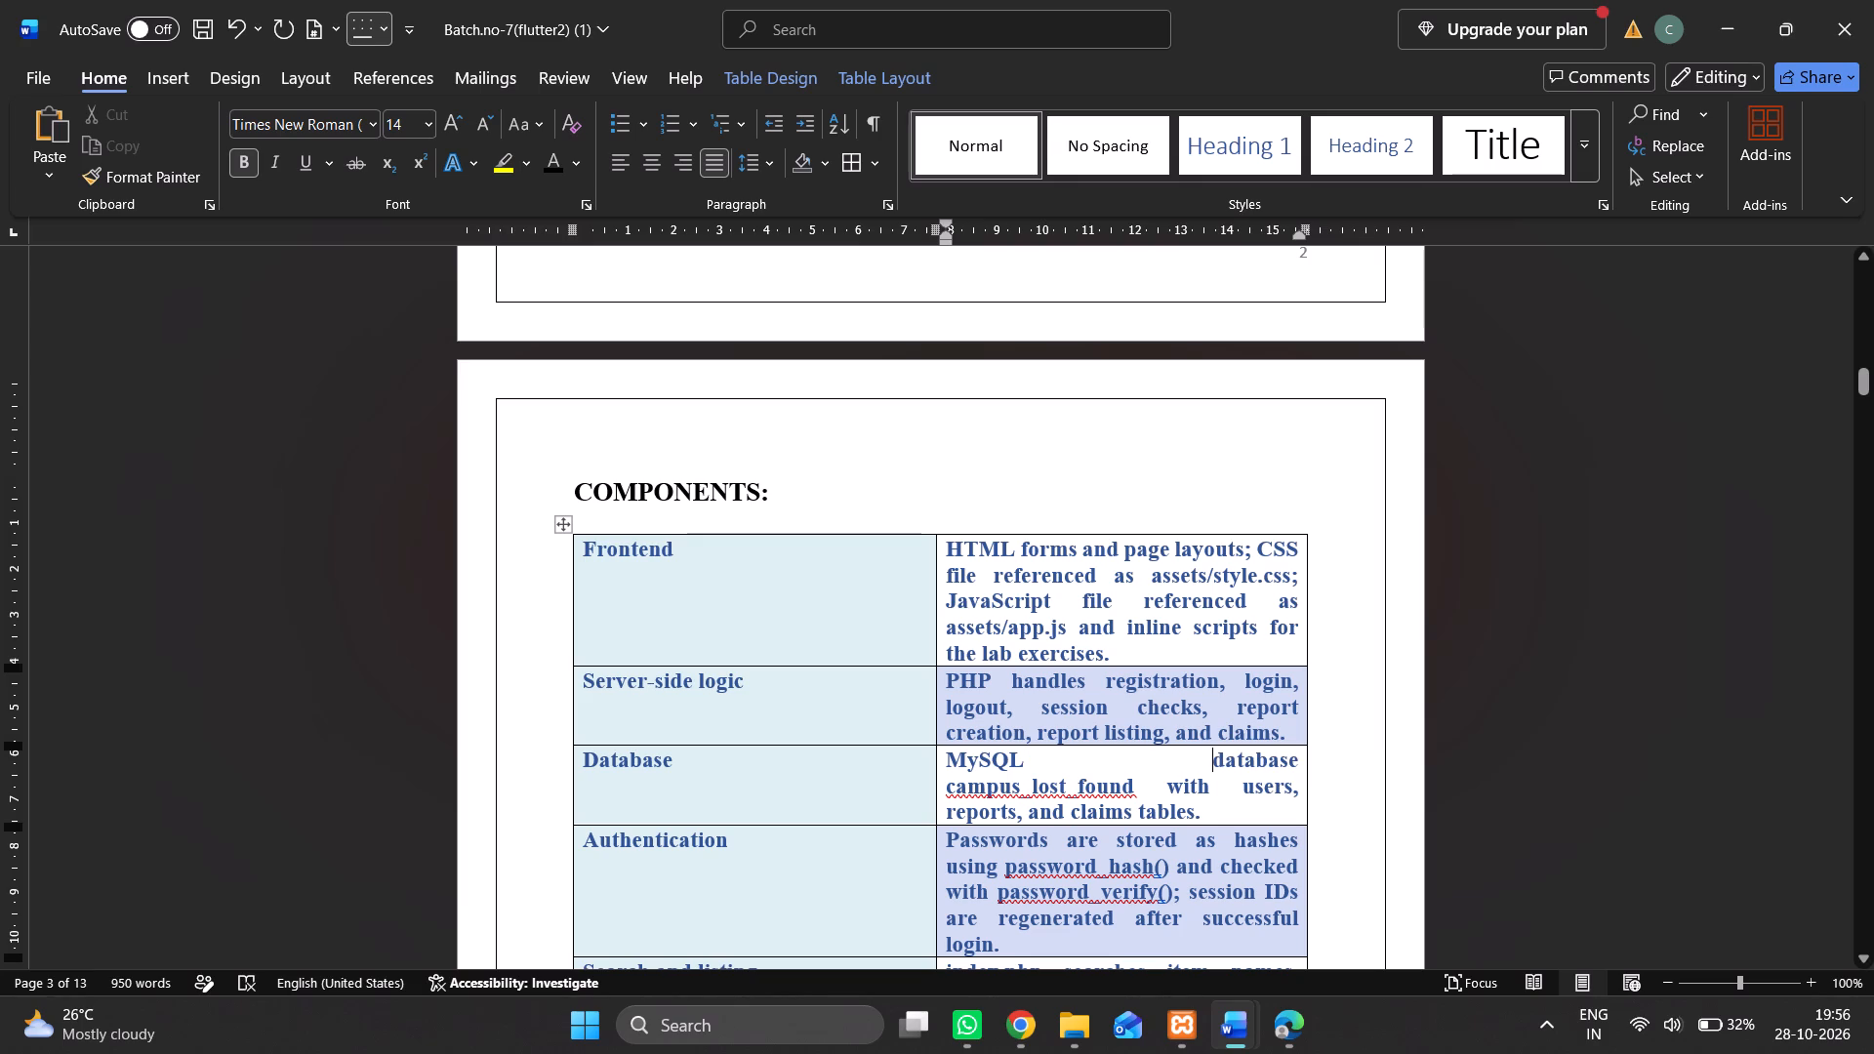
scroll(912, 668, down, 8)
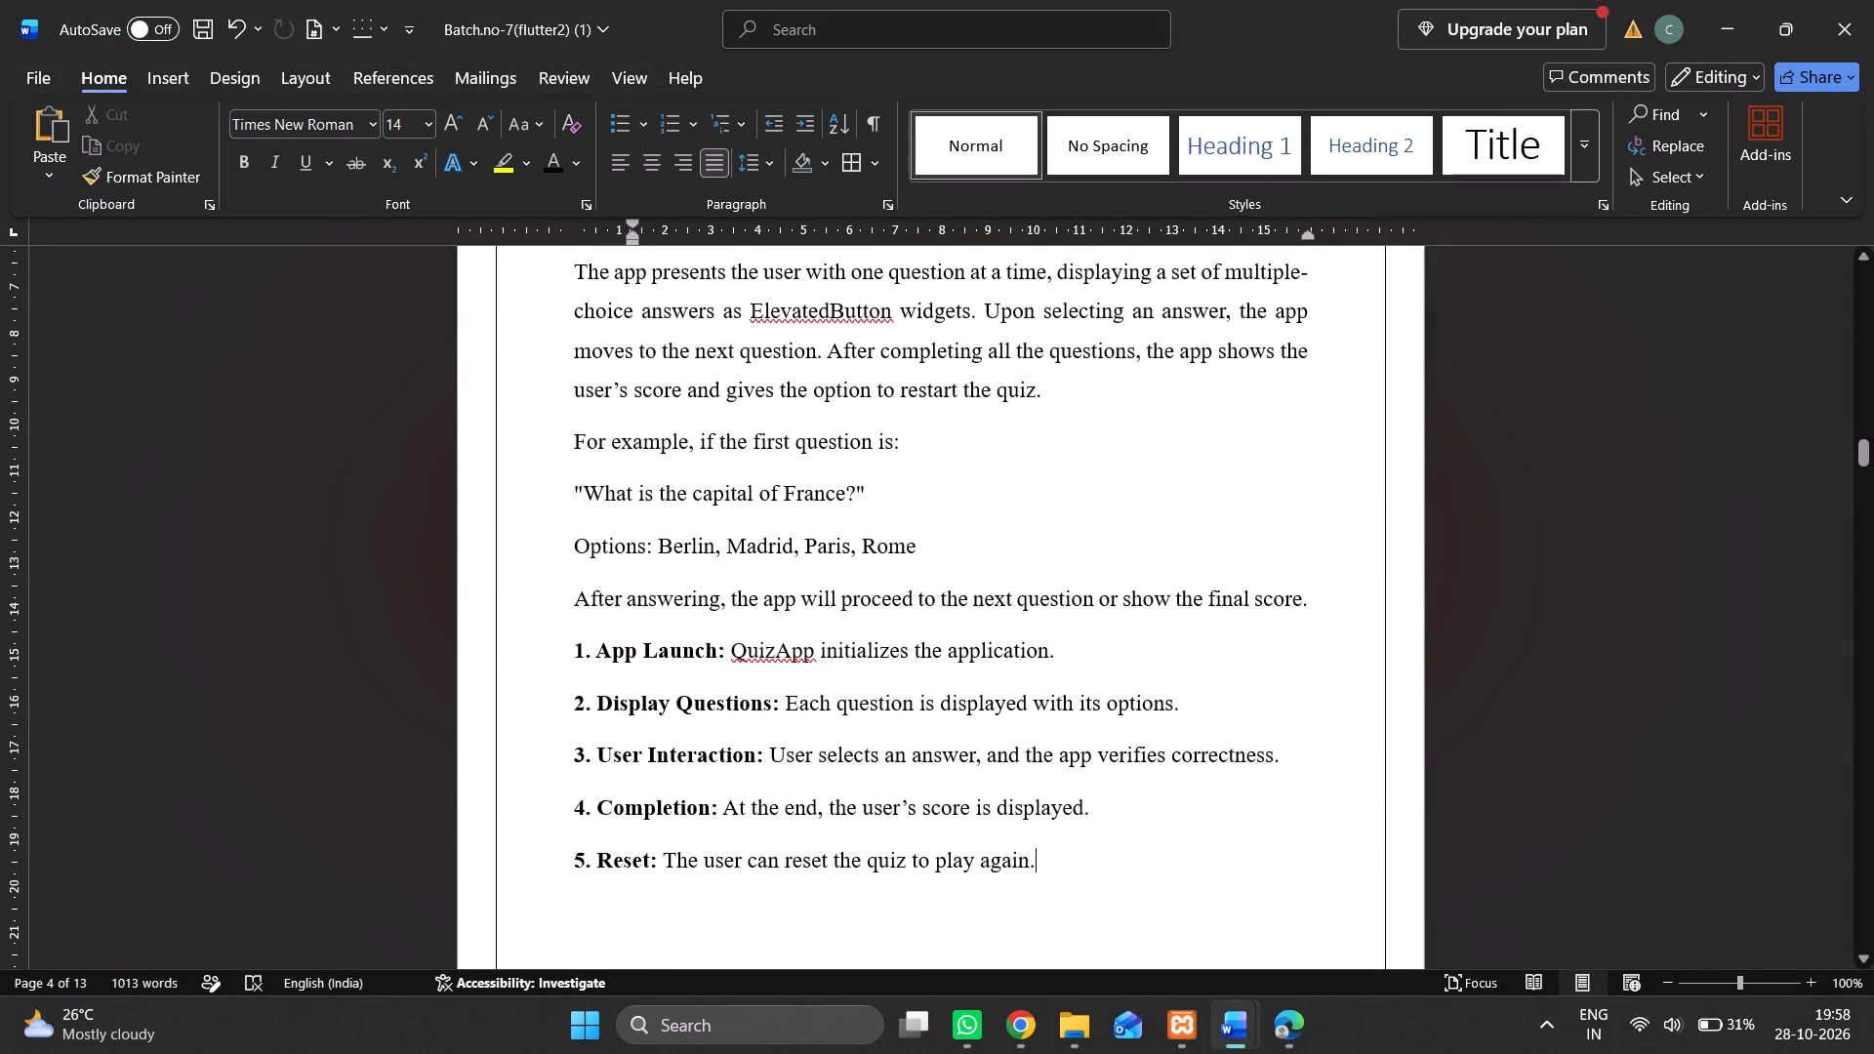
drag(1043, 874, 587, 684)
key(ctrl+v)
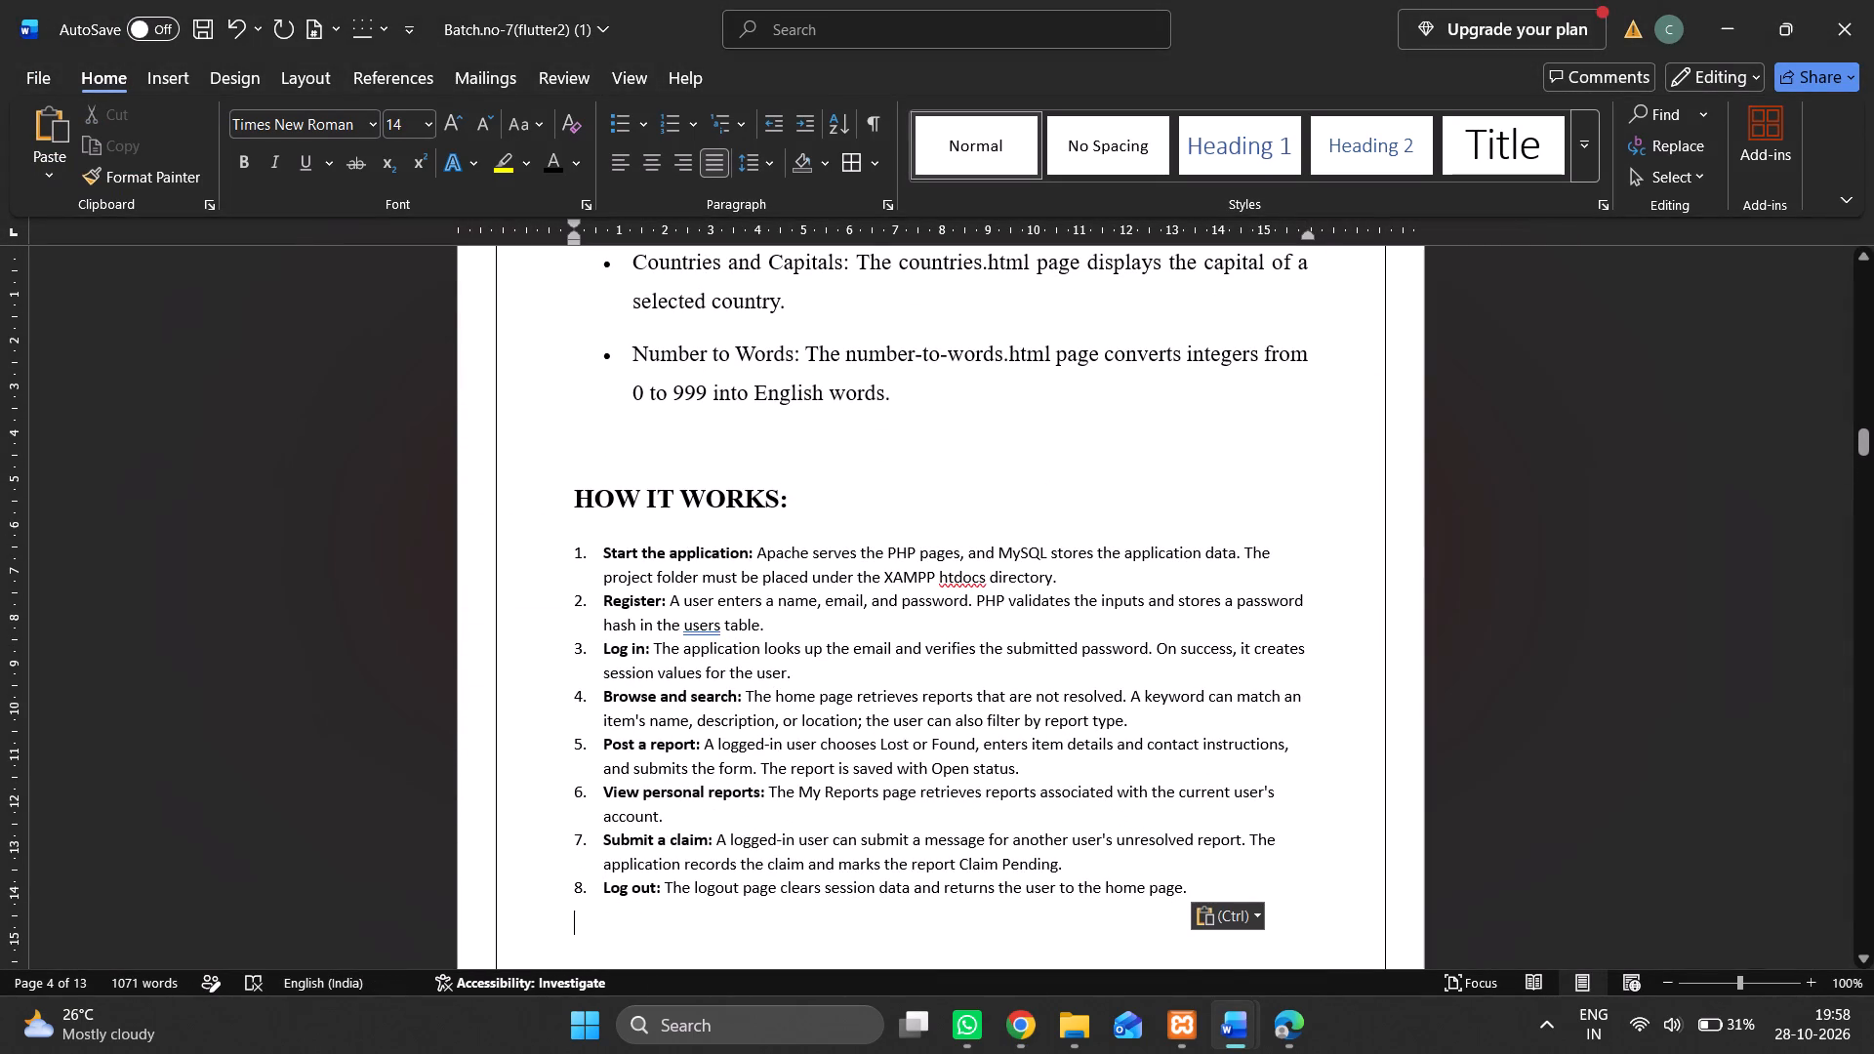
Format the pasted How It Works list as Times New Roman, 14 pt, justified.
drag(1199, 896, 578, 557)
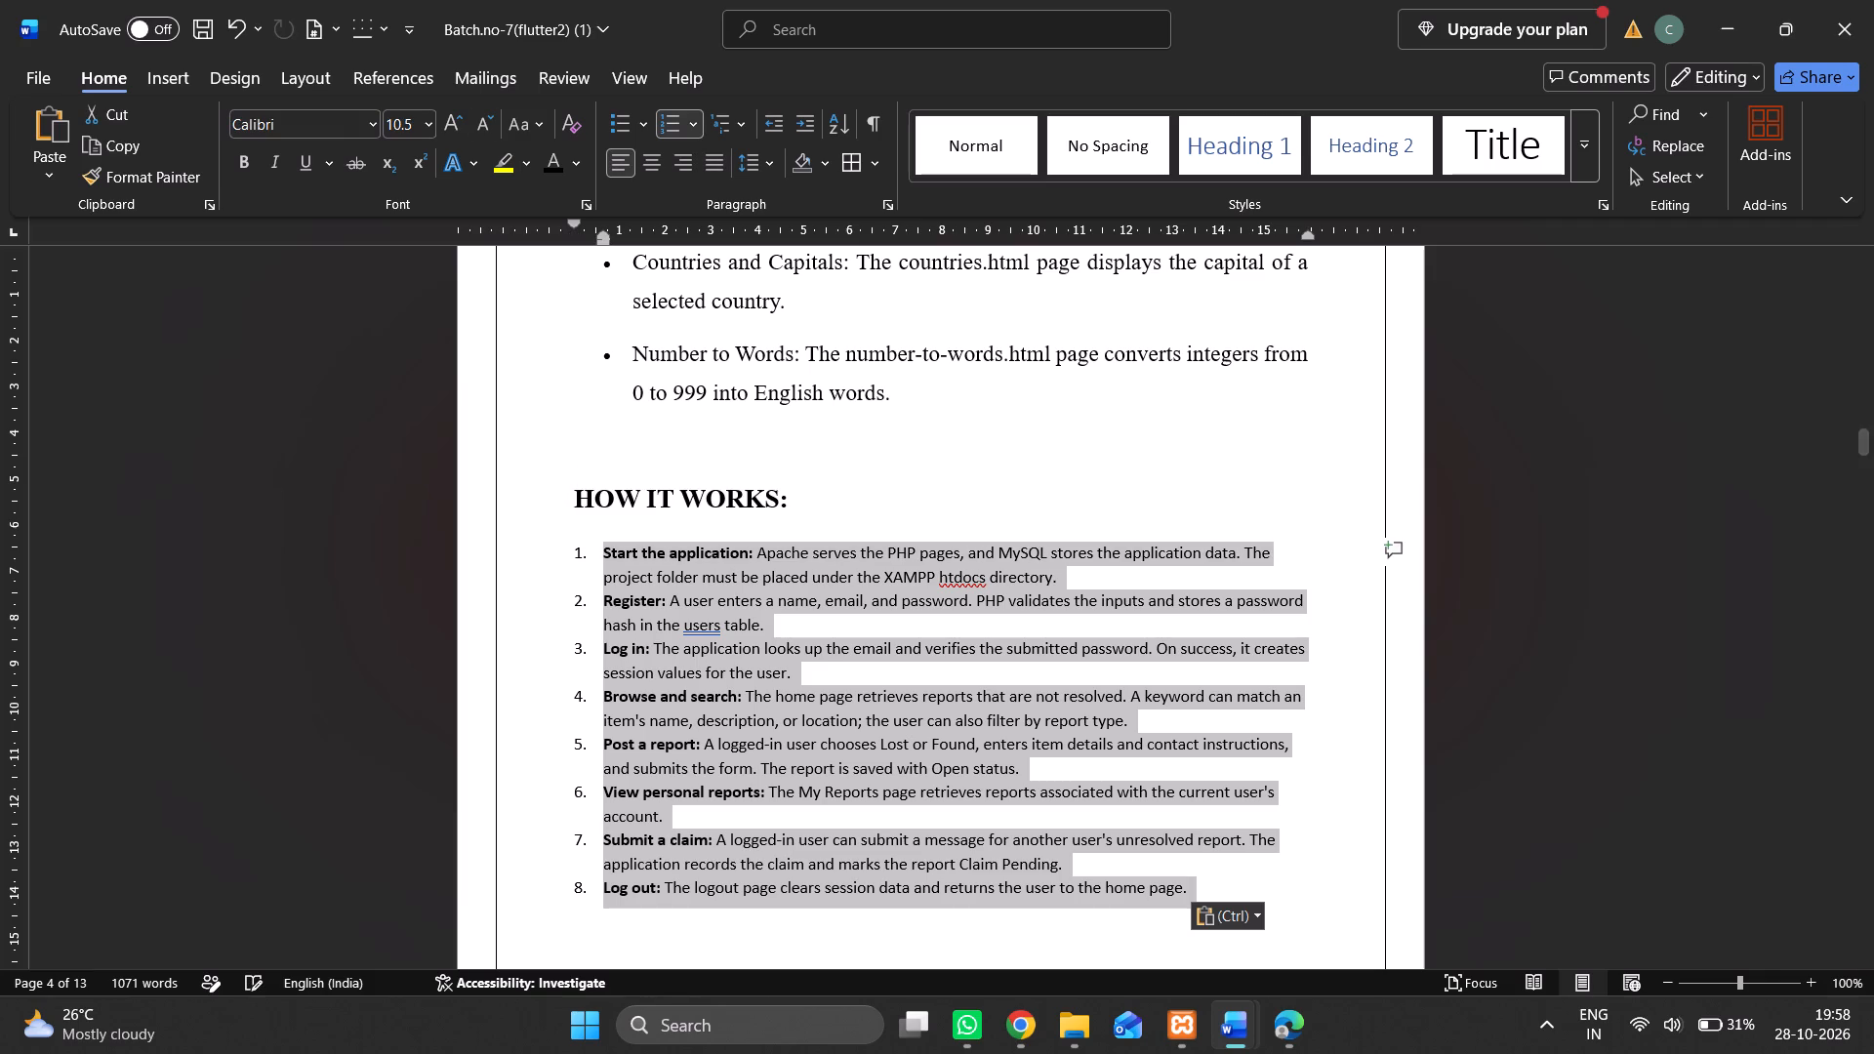
click(377, 127)
scroll(362, 304, up, 13)
click(360, 299)
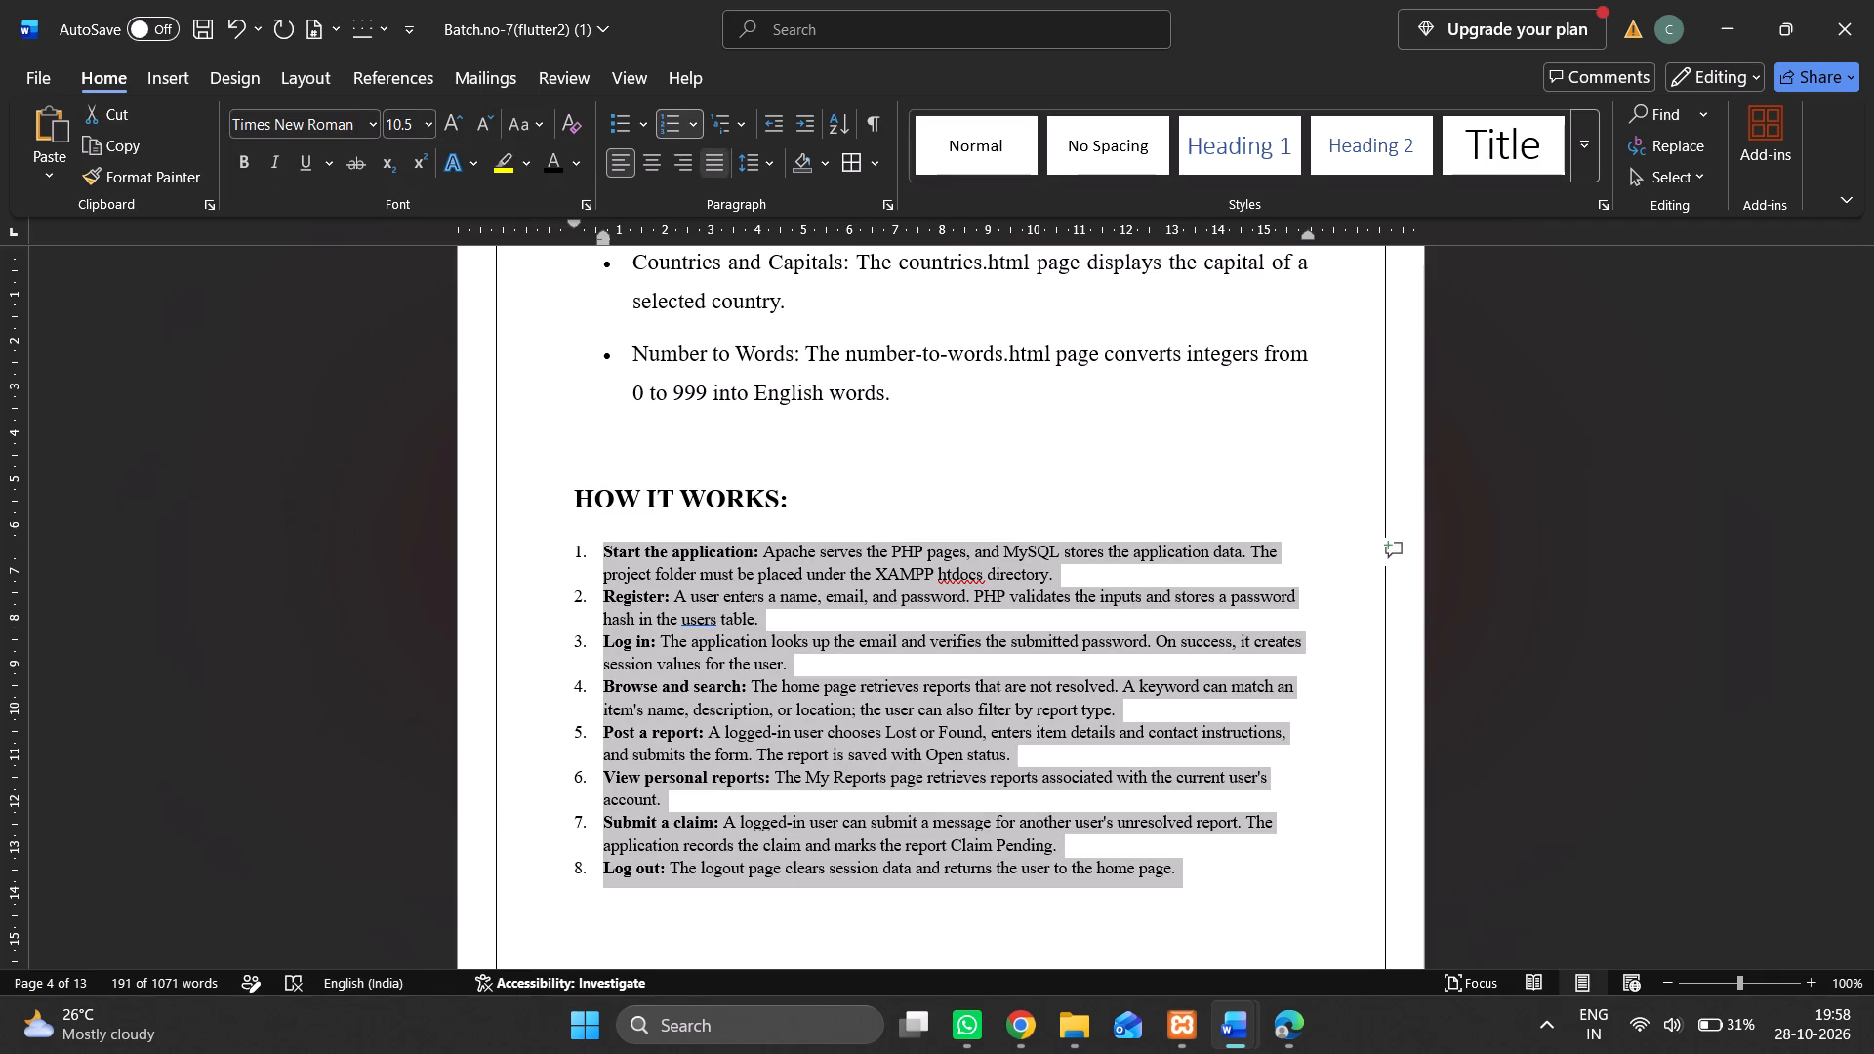
click(704, 161)
triple_click(450, 125)
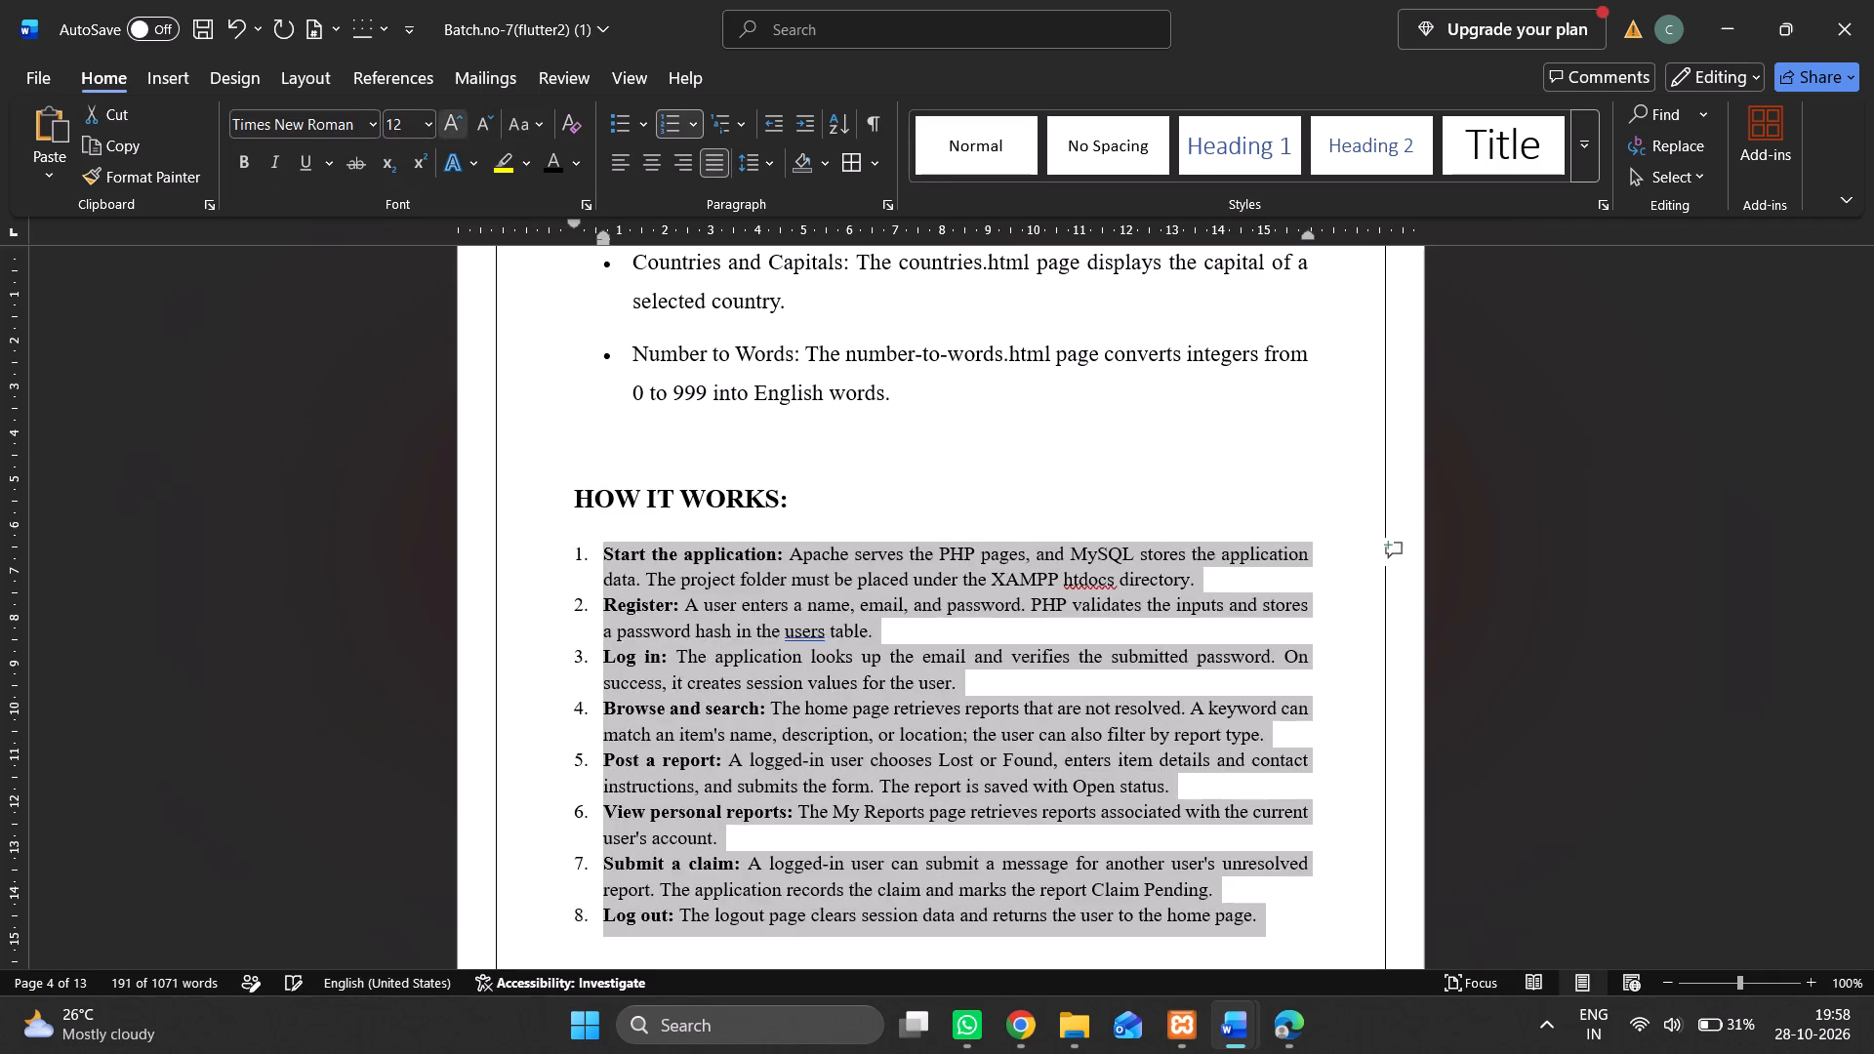
click(852, 646)
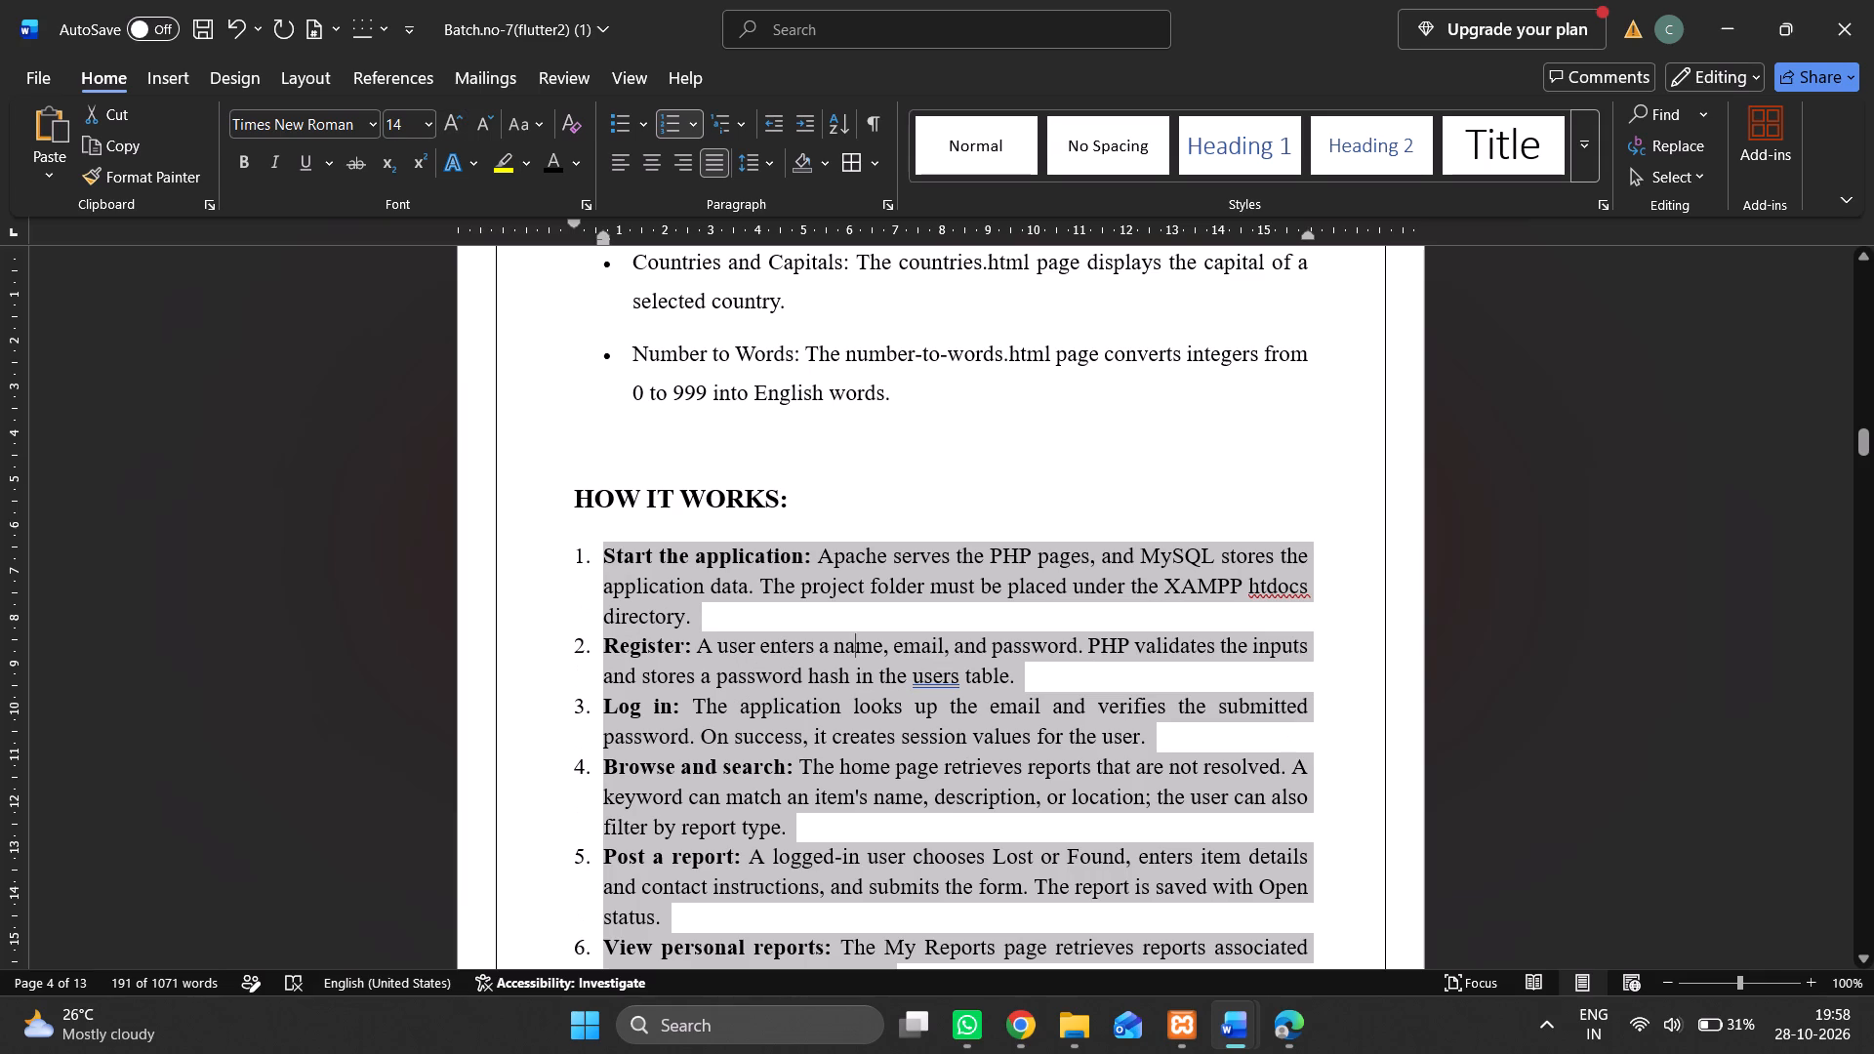
Delete the stray leftover space on the blank line below the "Log out" item.
scroll(875, 610, down, 8)
scroll(868, 607, up, 14)
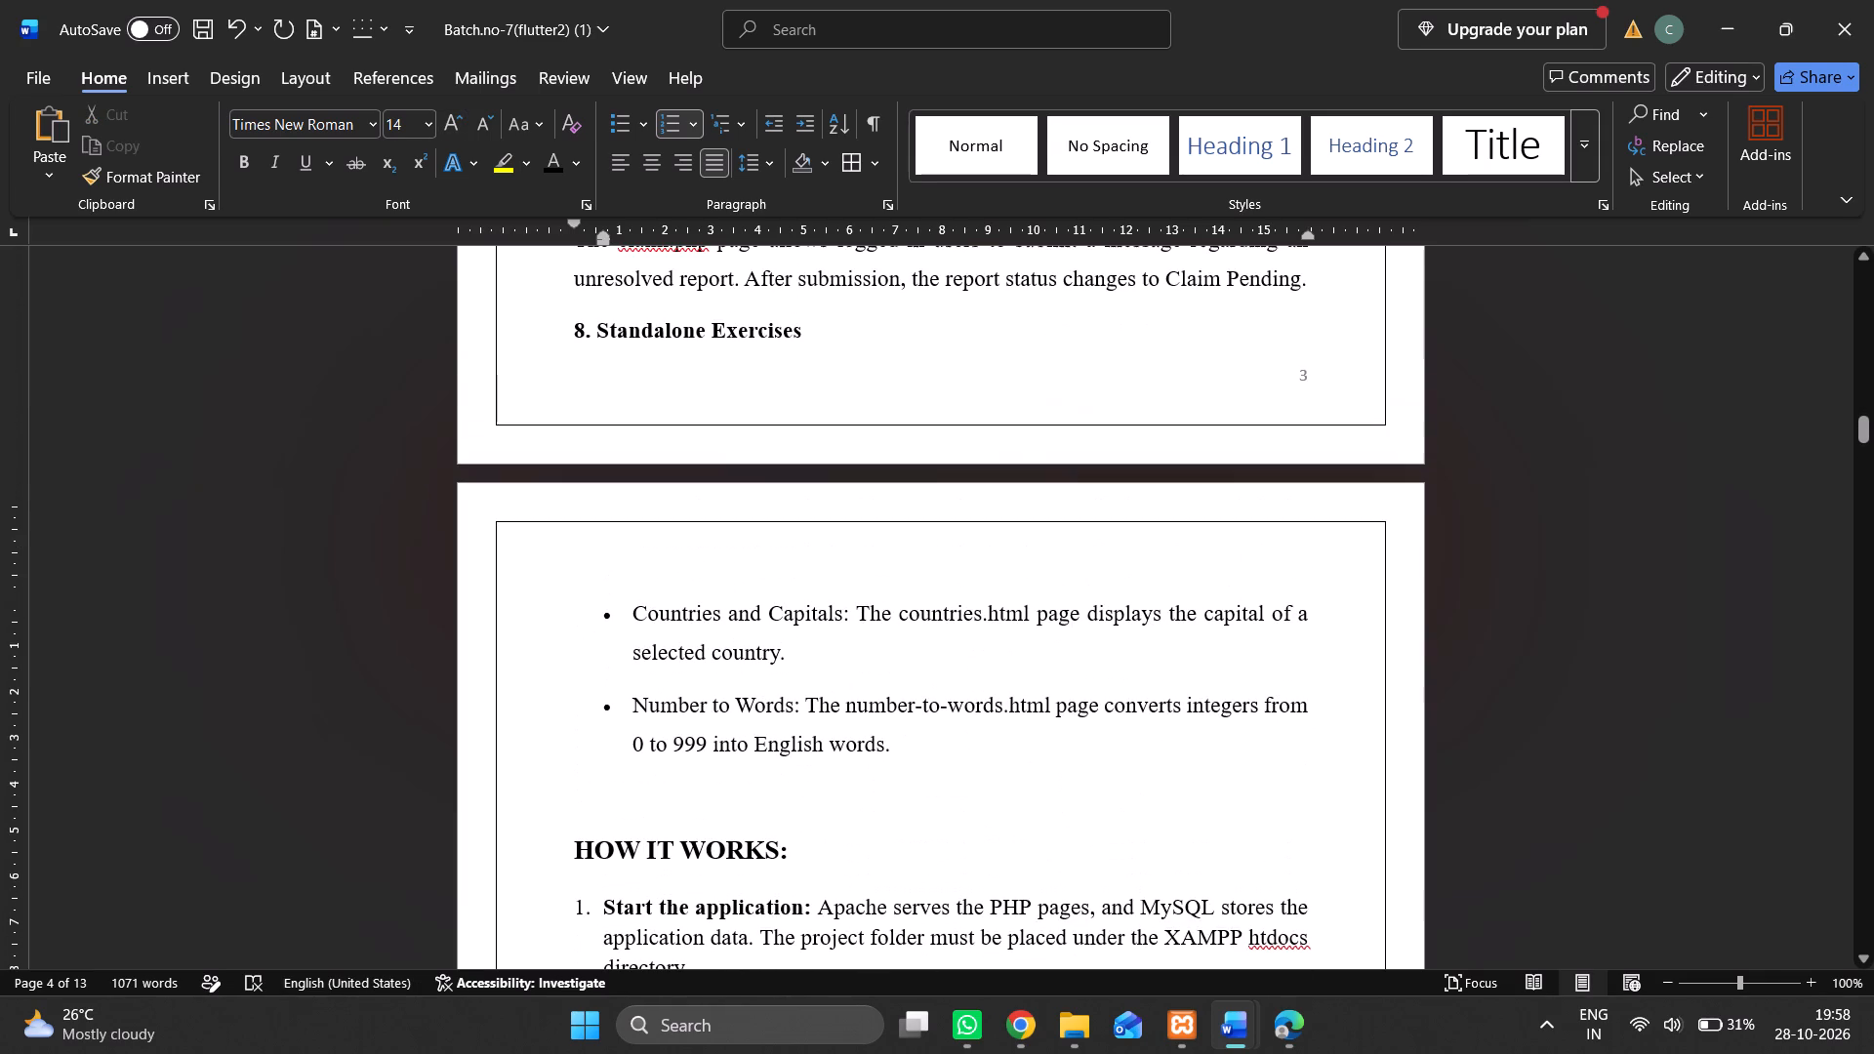
scroll(796, 801, up, 1)
scroll(740, 833, down, 3)
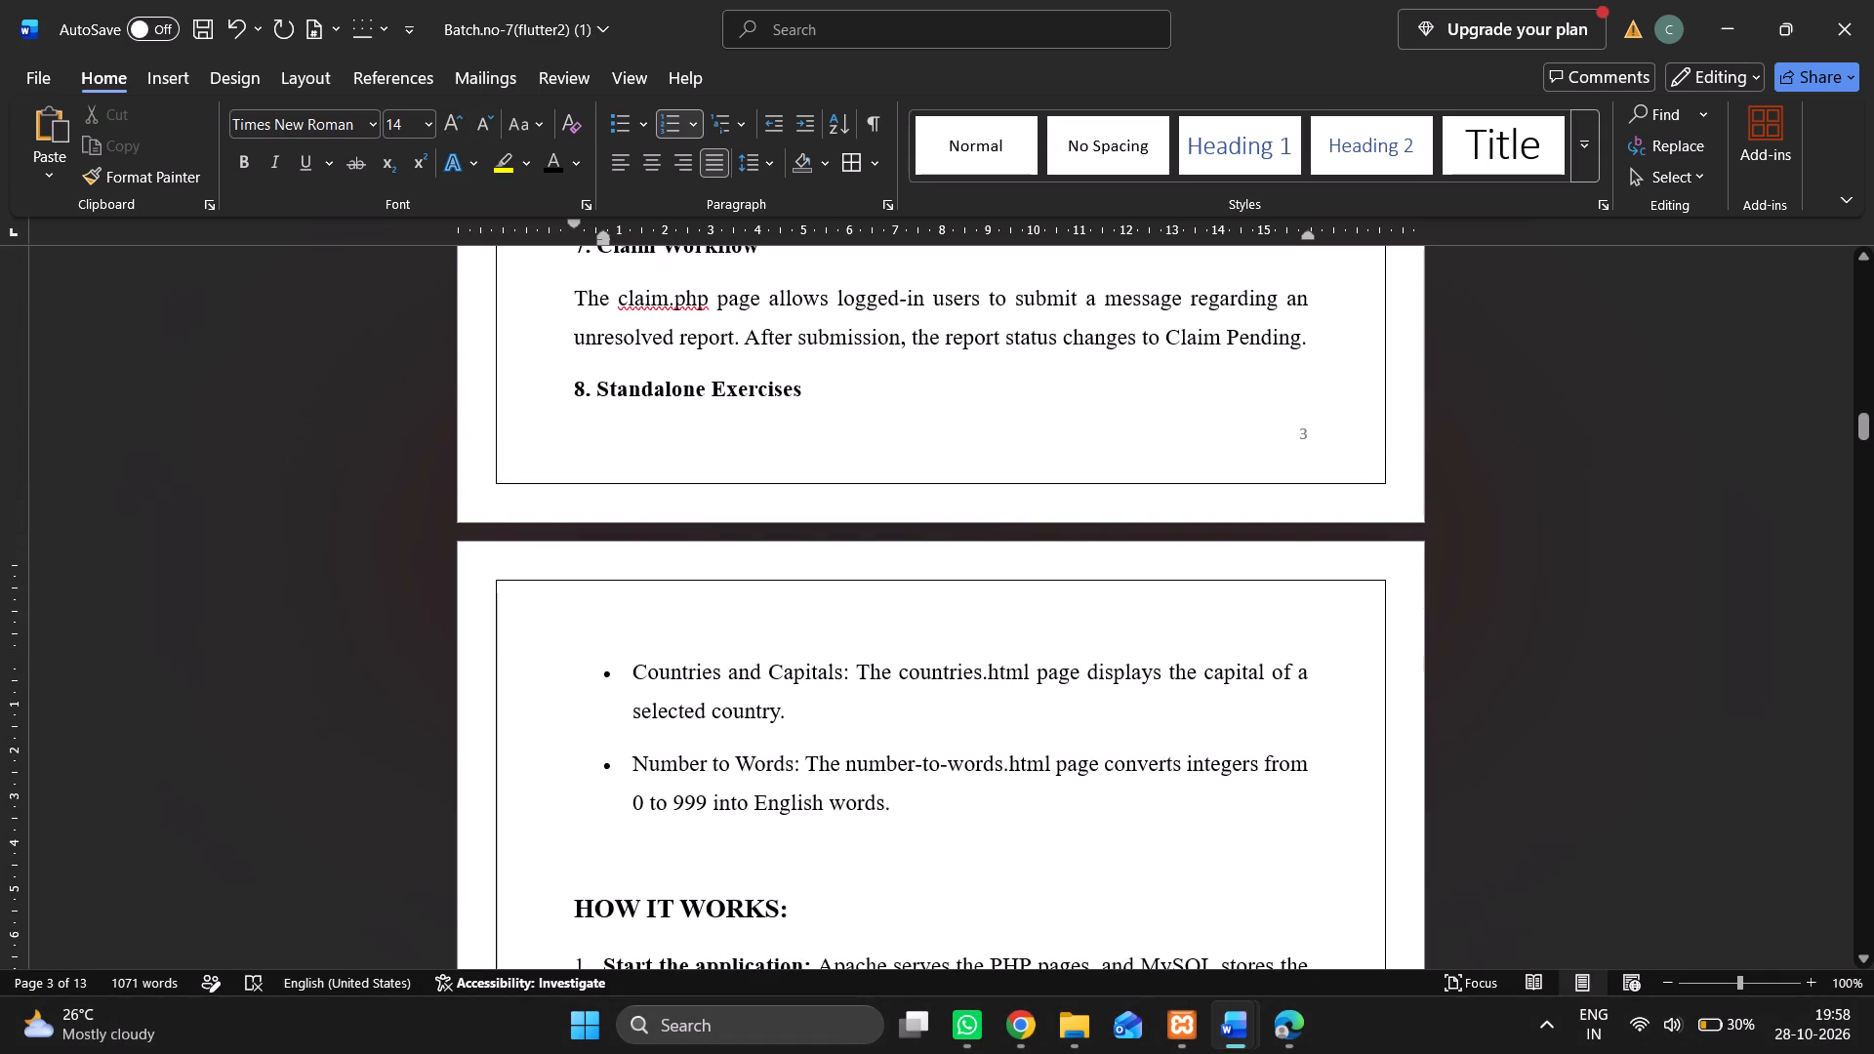
scroll(740, 833, down, 11)
click(1822, 894)
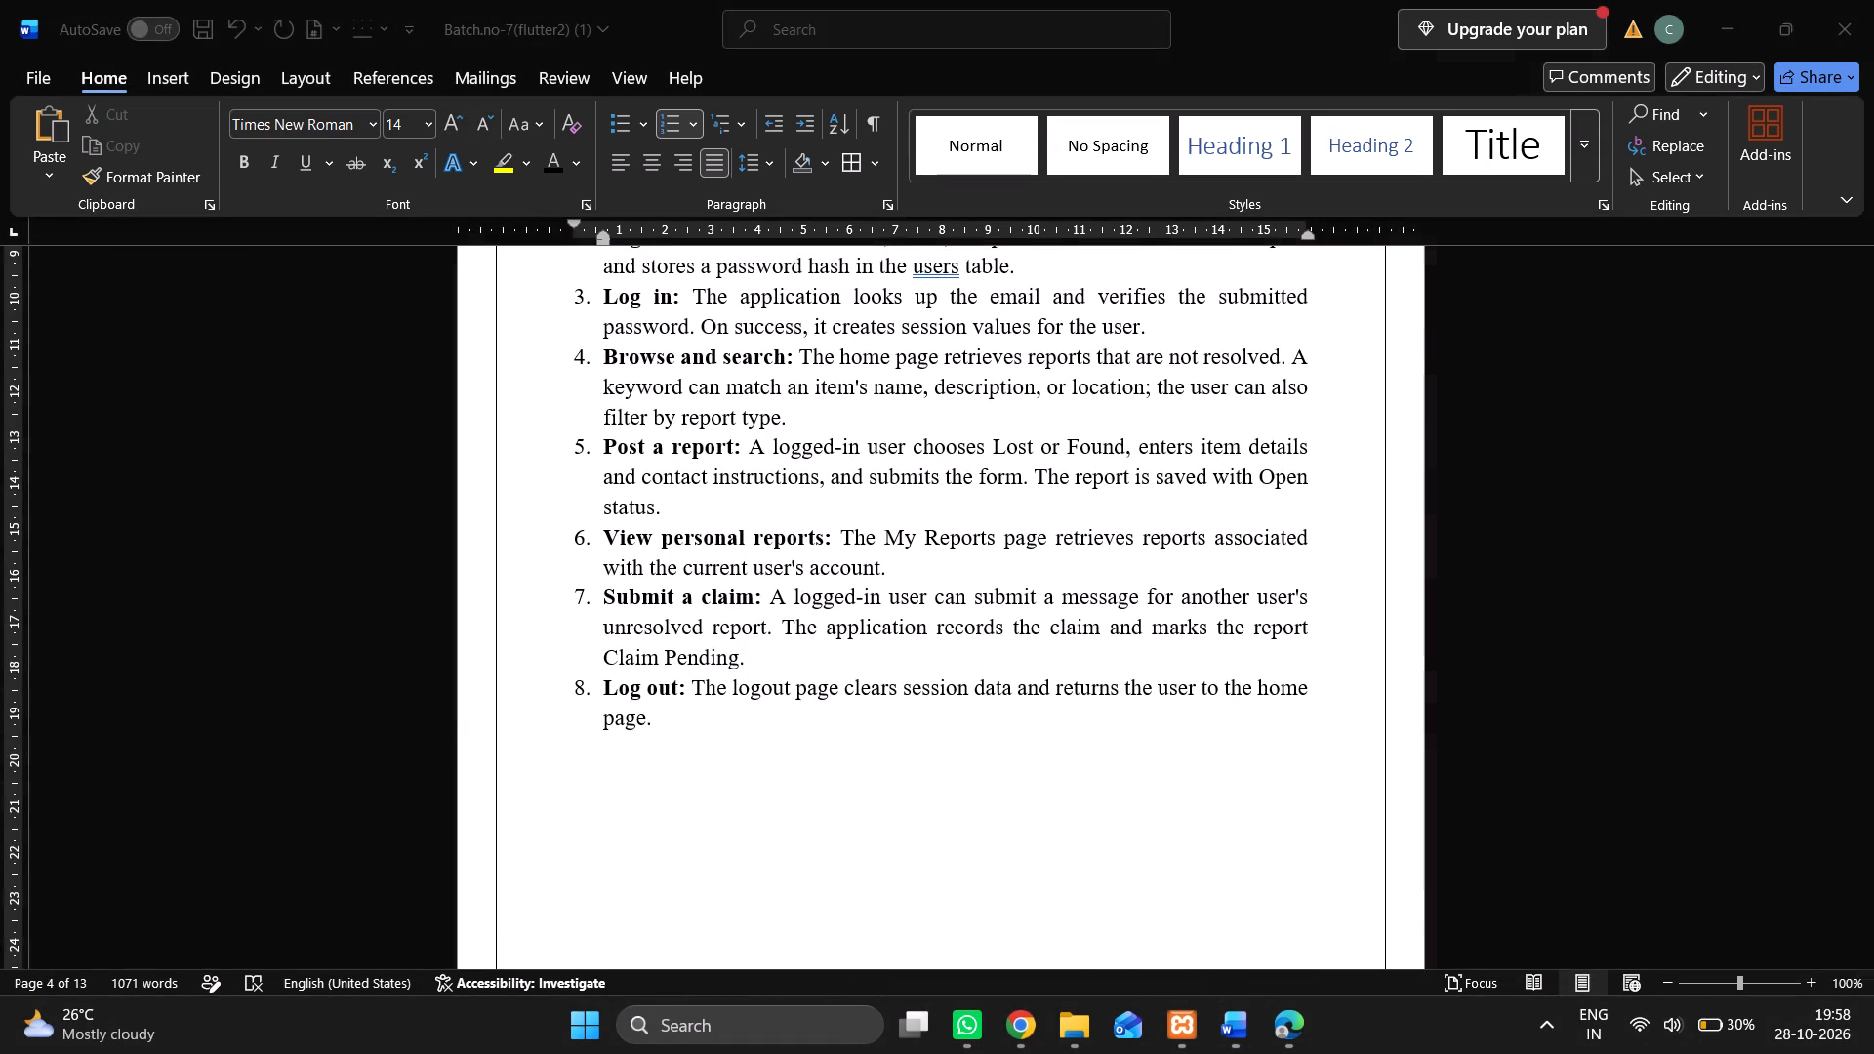
scroll(1067, 703, down, 7)
click(655, 492)
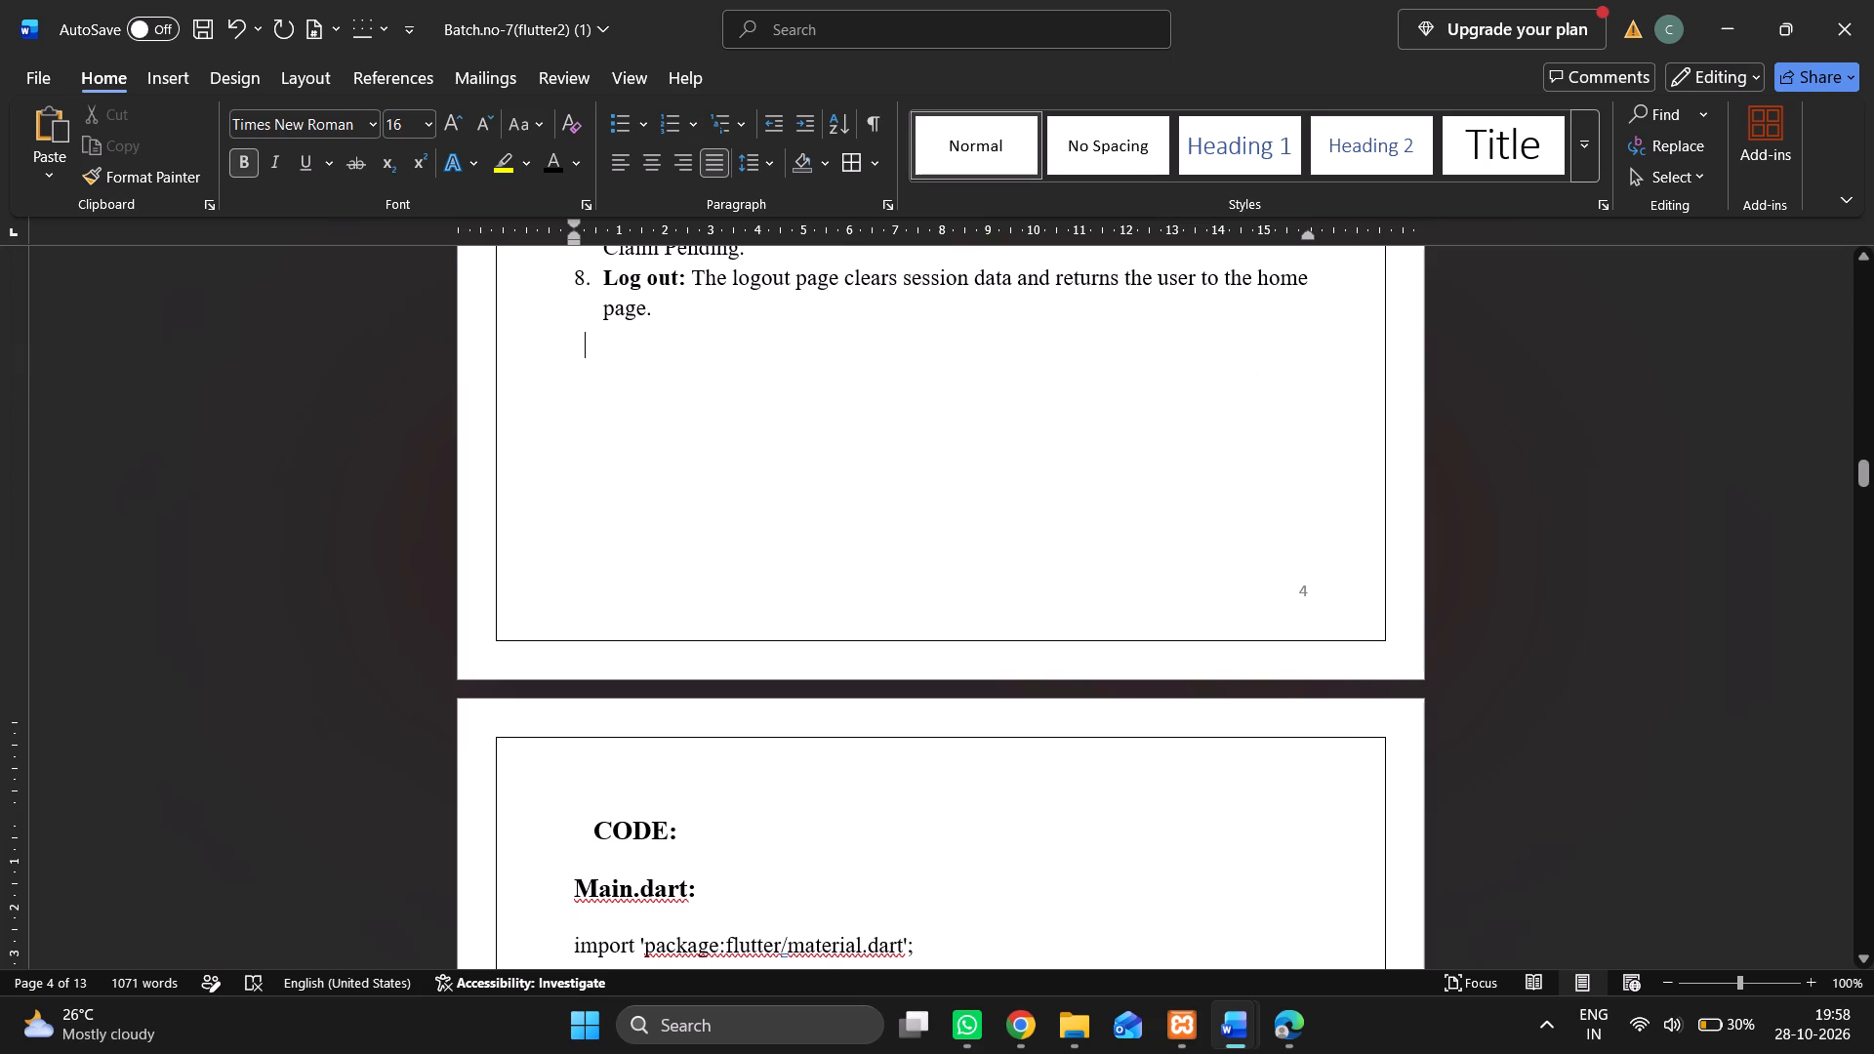
key(BackSpace)
Review the report's sections and layout from the title page to the Main.dart code under "CODE:".
scroll(876, 518, up, 17)
scroll(864, 527, up, 12)
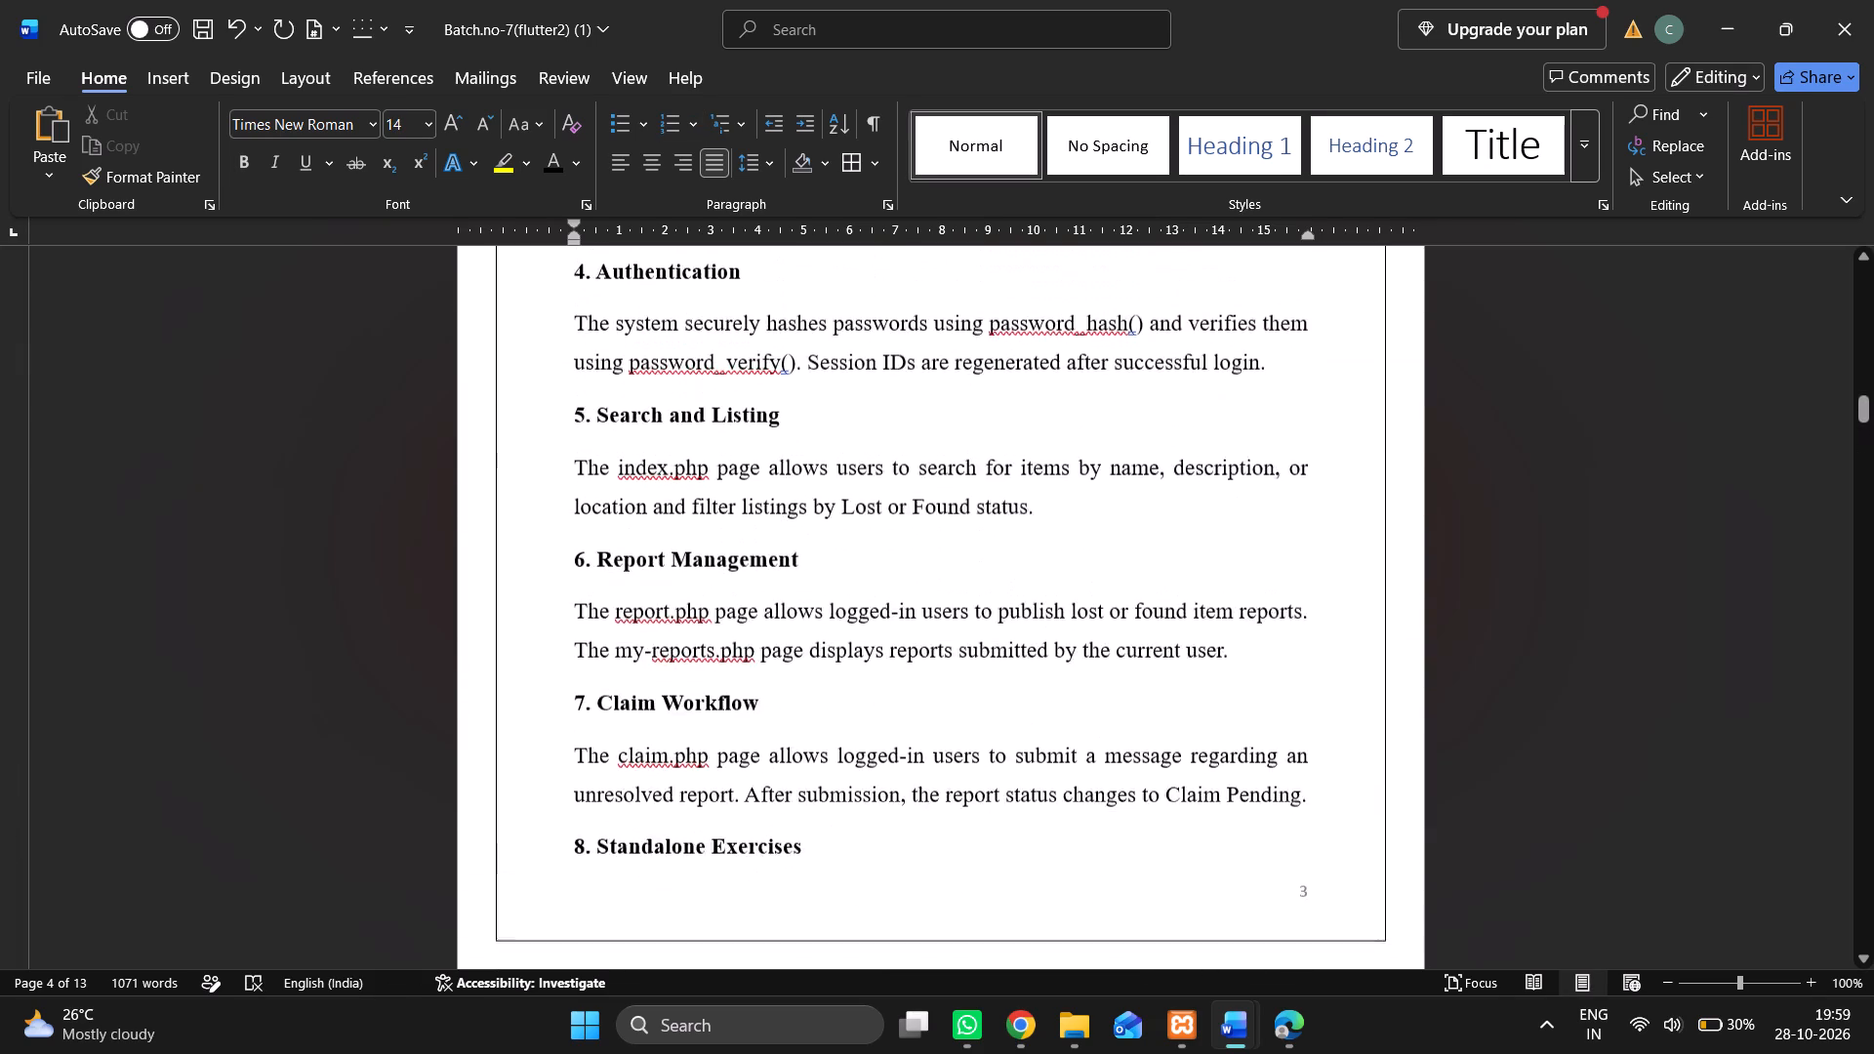
scroll(862, 528, up, 14)
scroll(863, 528, up, 18)
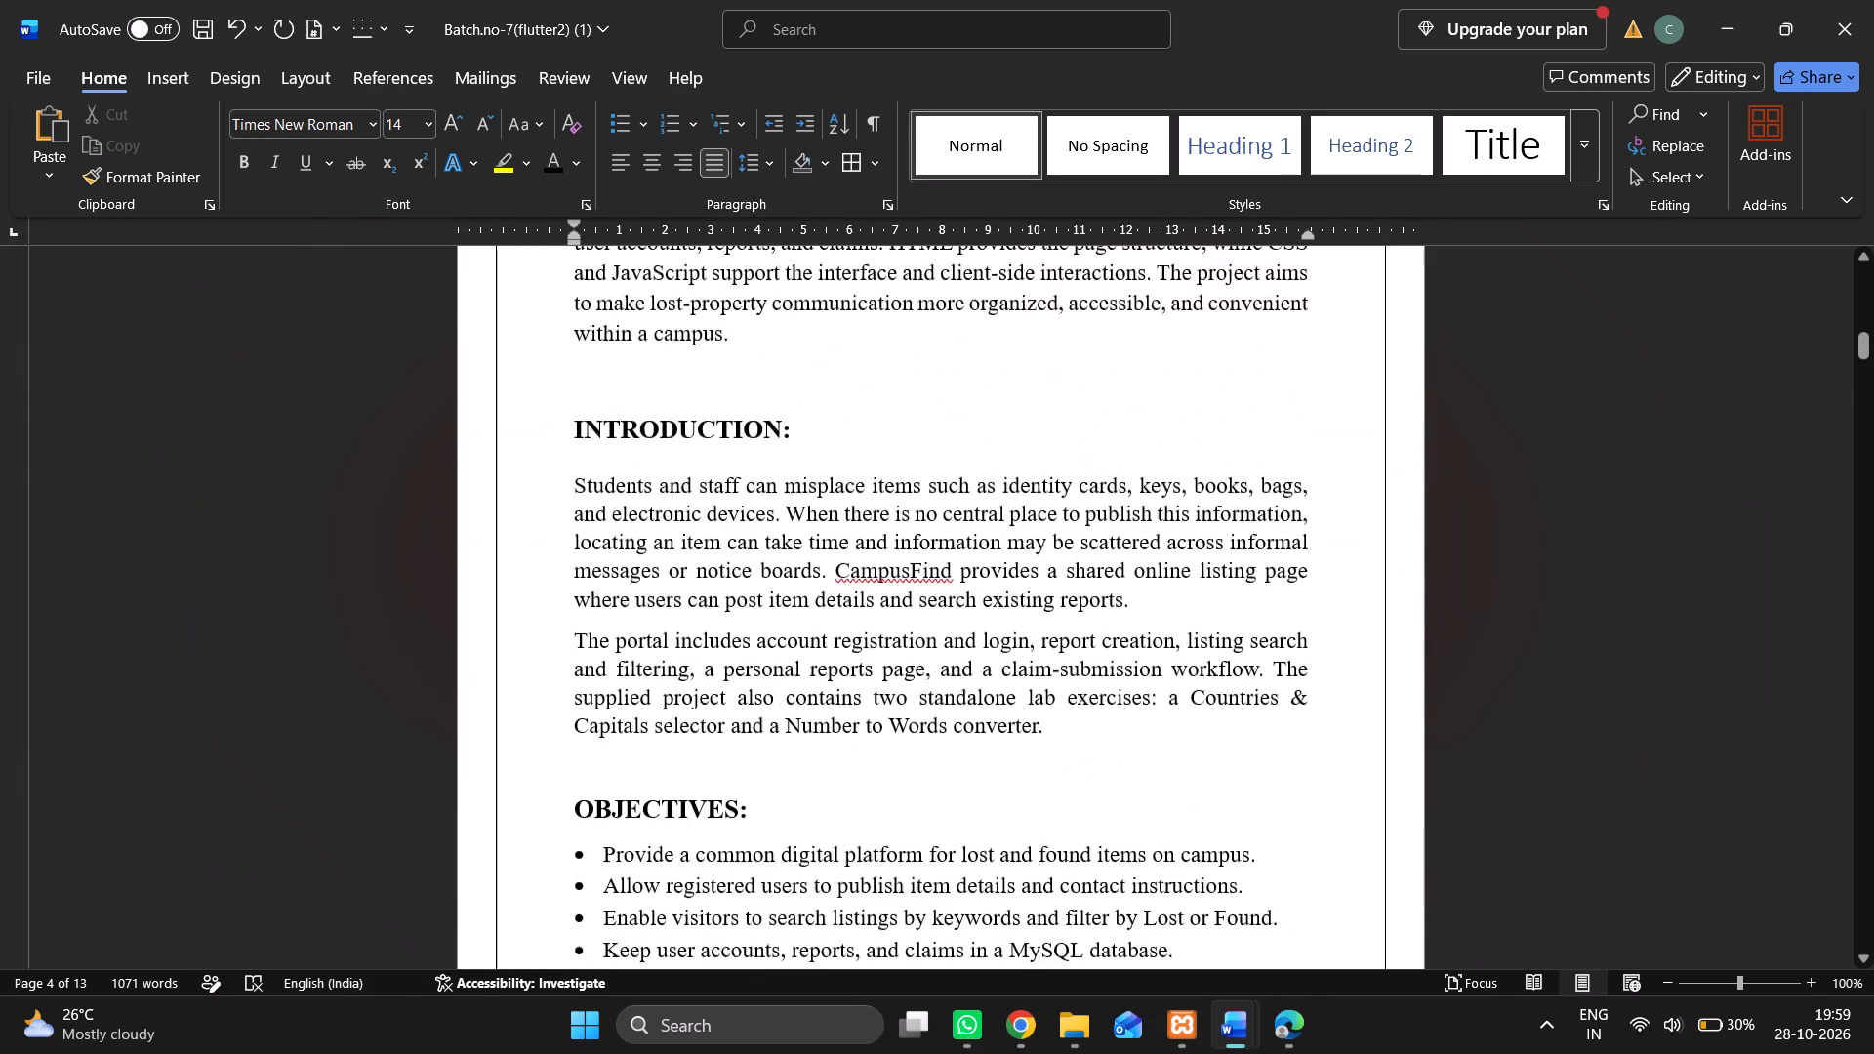
scroll(865, 525, up, 20)
scroll(865, 525, up, 5)
scroll(873, 523, down, 3)
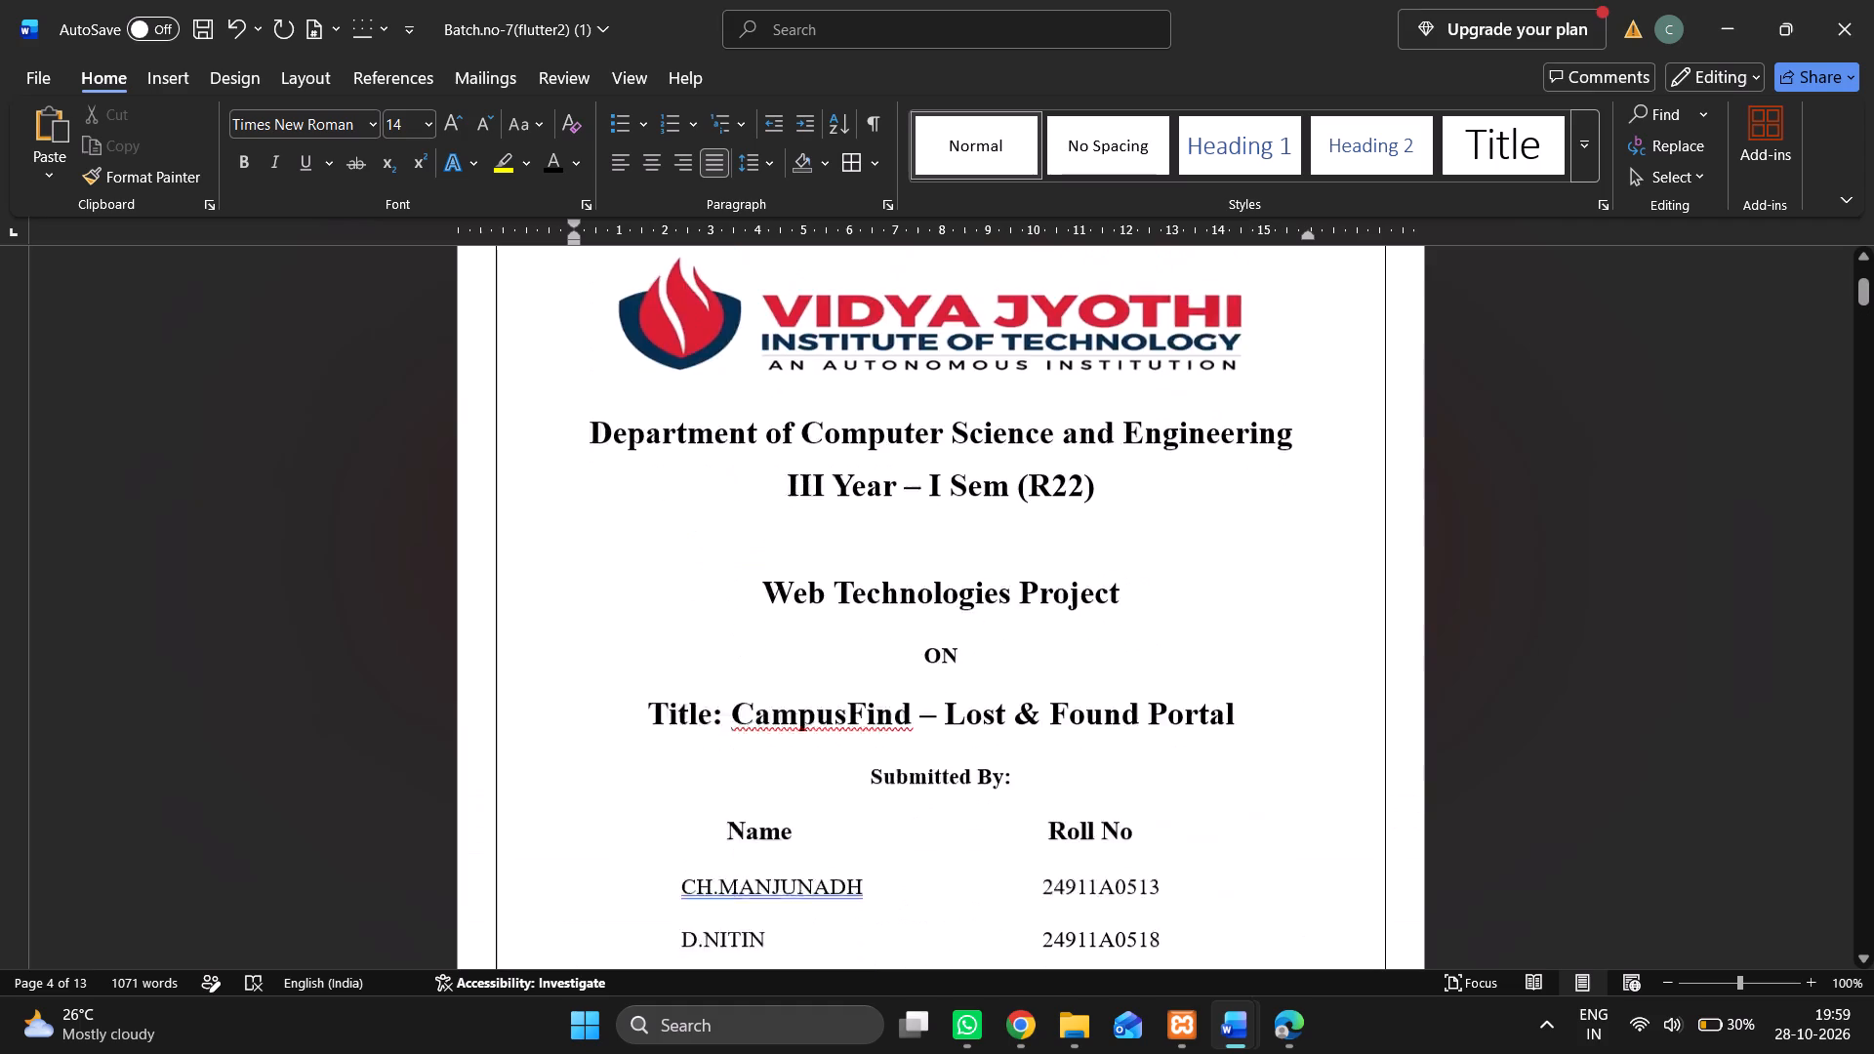
scroll(873, 523, down, 20)
scroll(873, 523, down, 20)
scroll(873, 523, down, 7)
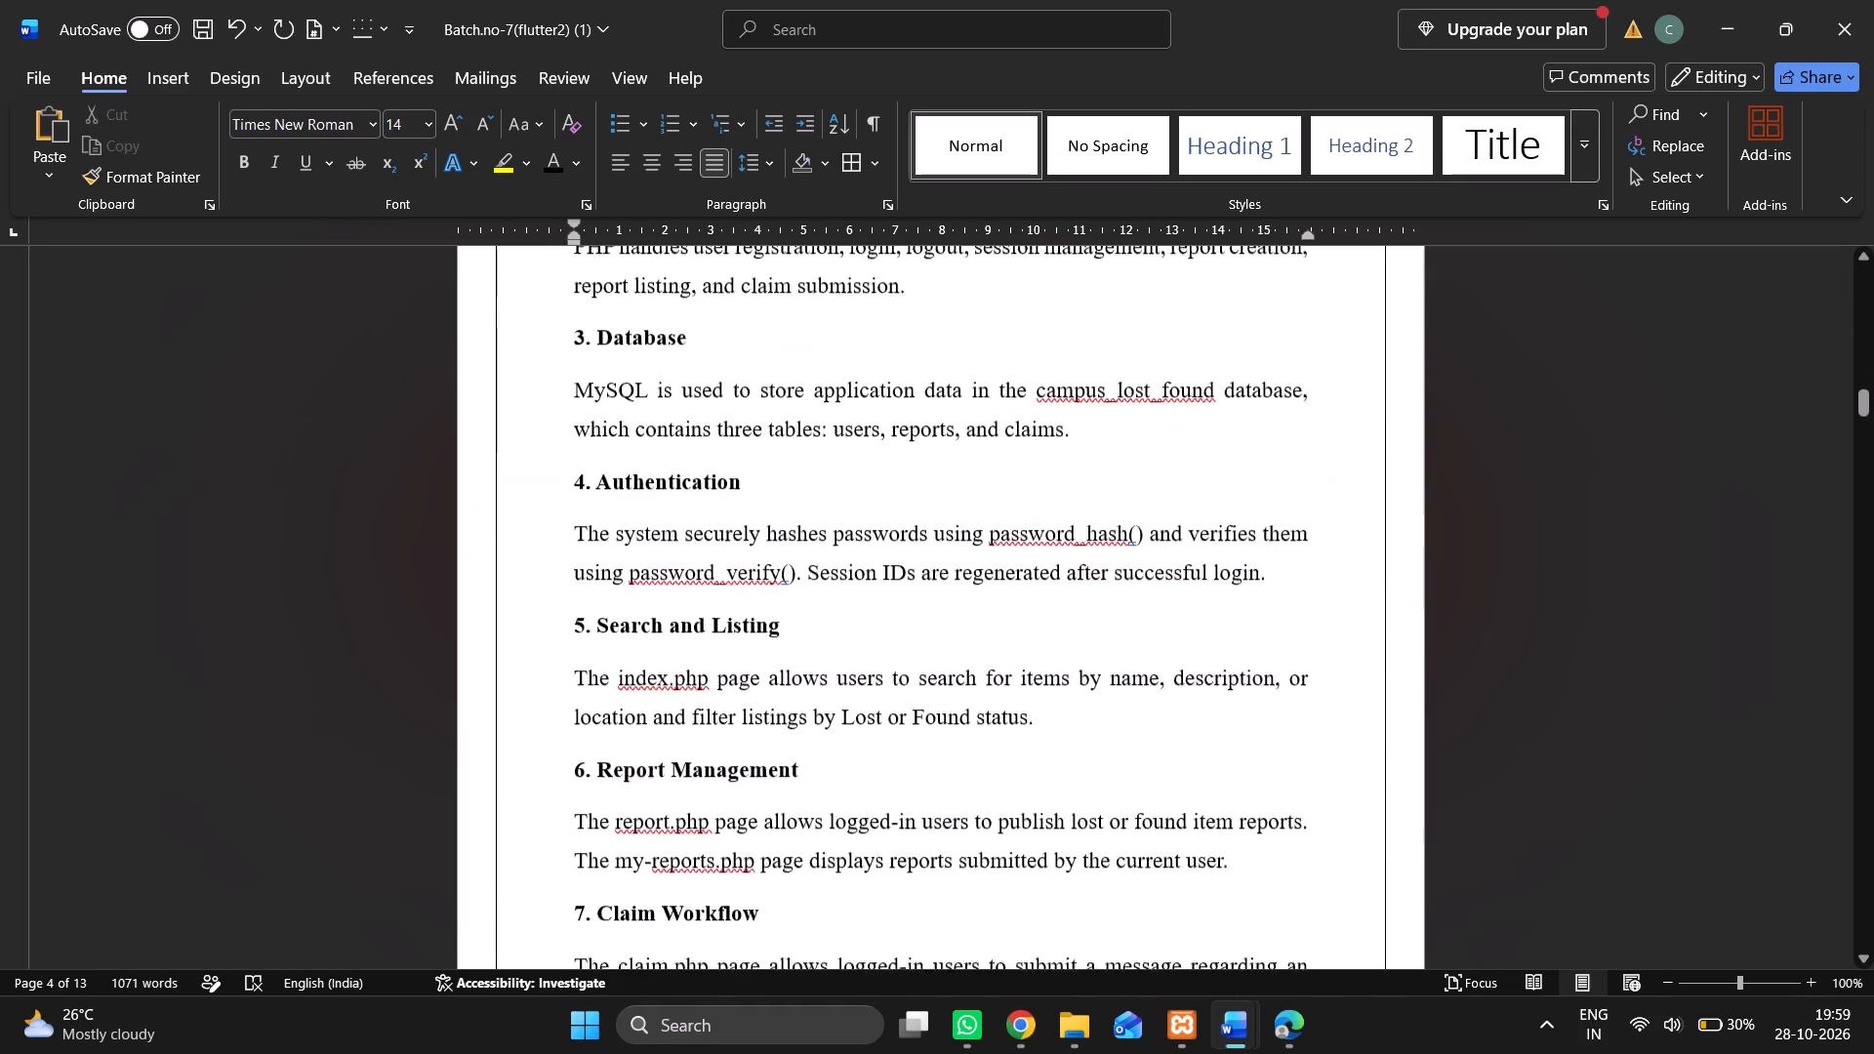
scroll(874, 535, down, 20)
scroll(874, 535, down, 19)
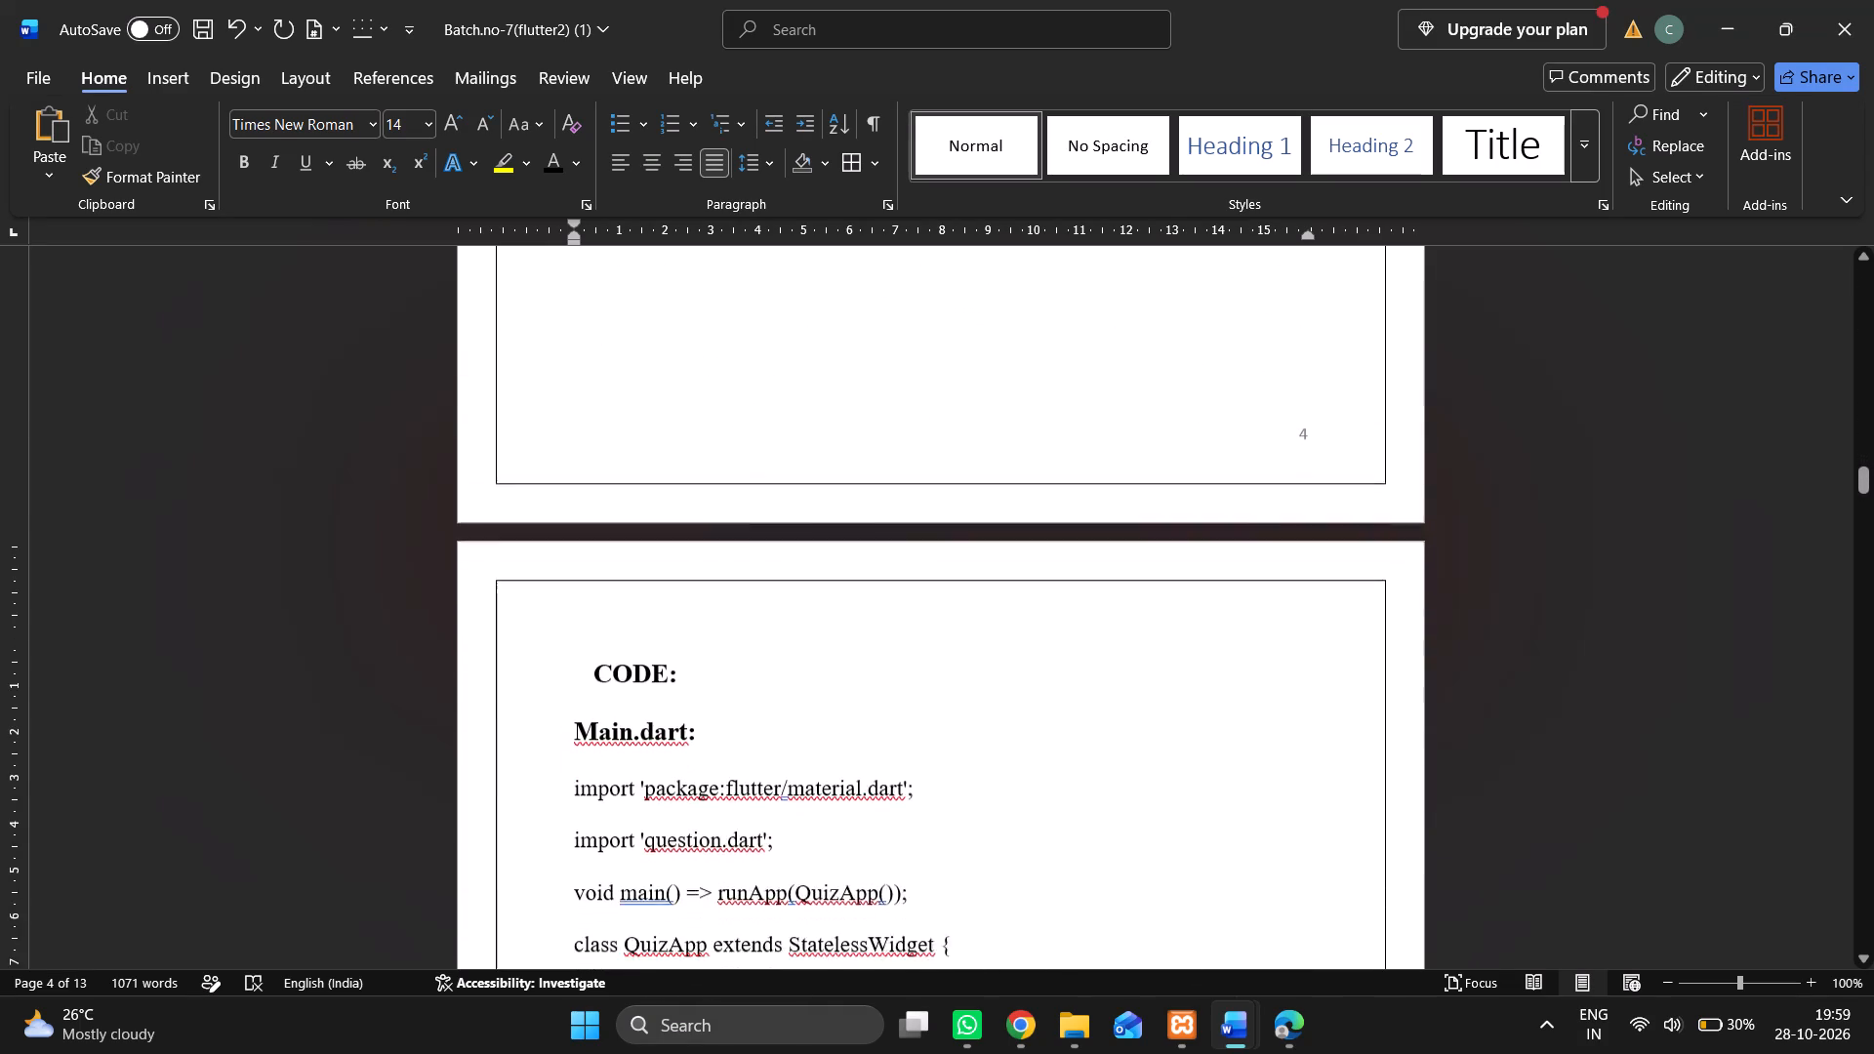
scroll(876, 534, down, 7)
key(alt+Tab)
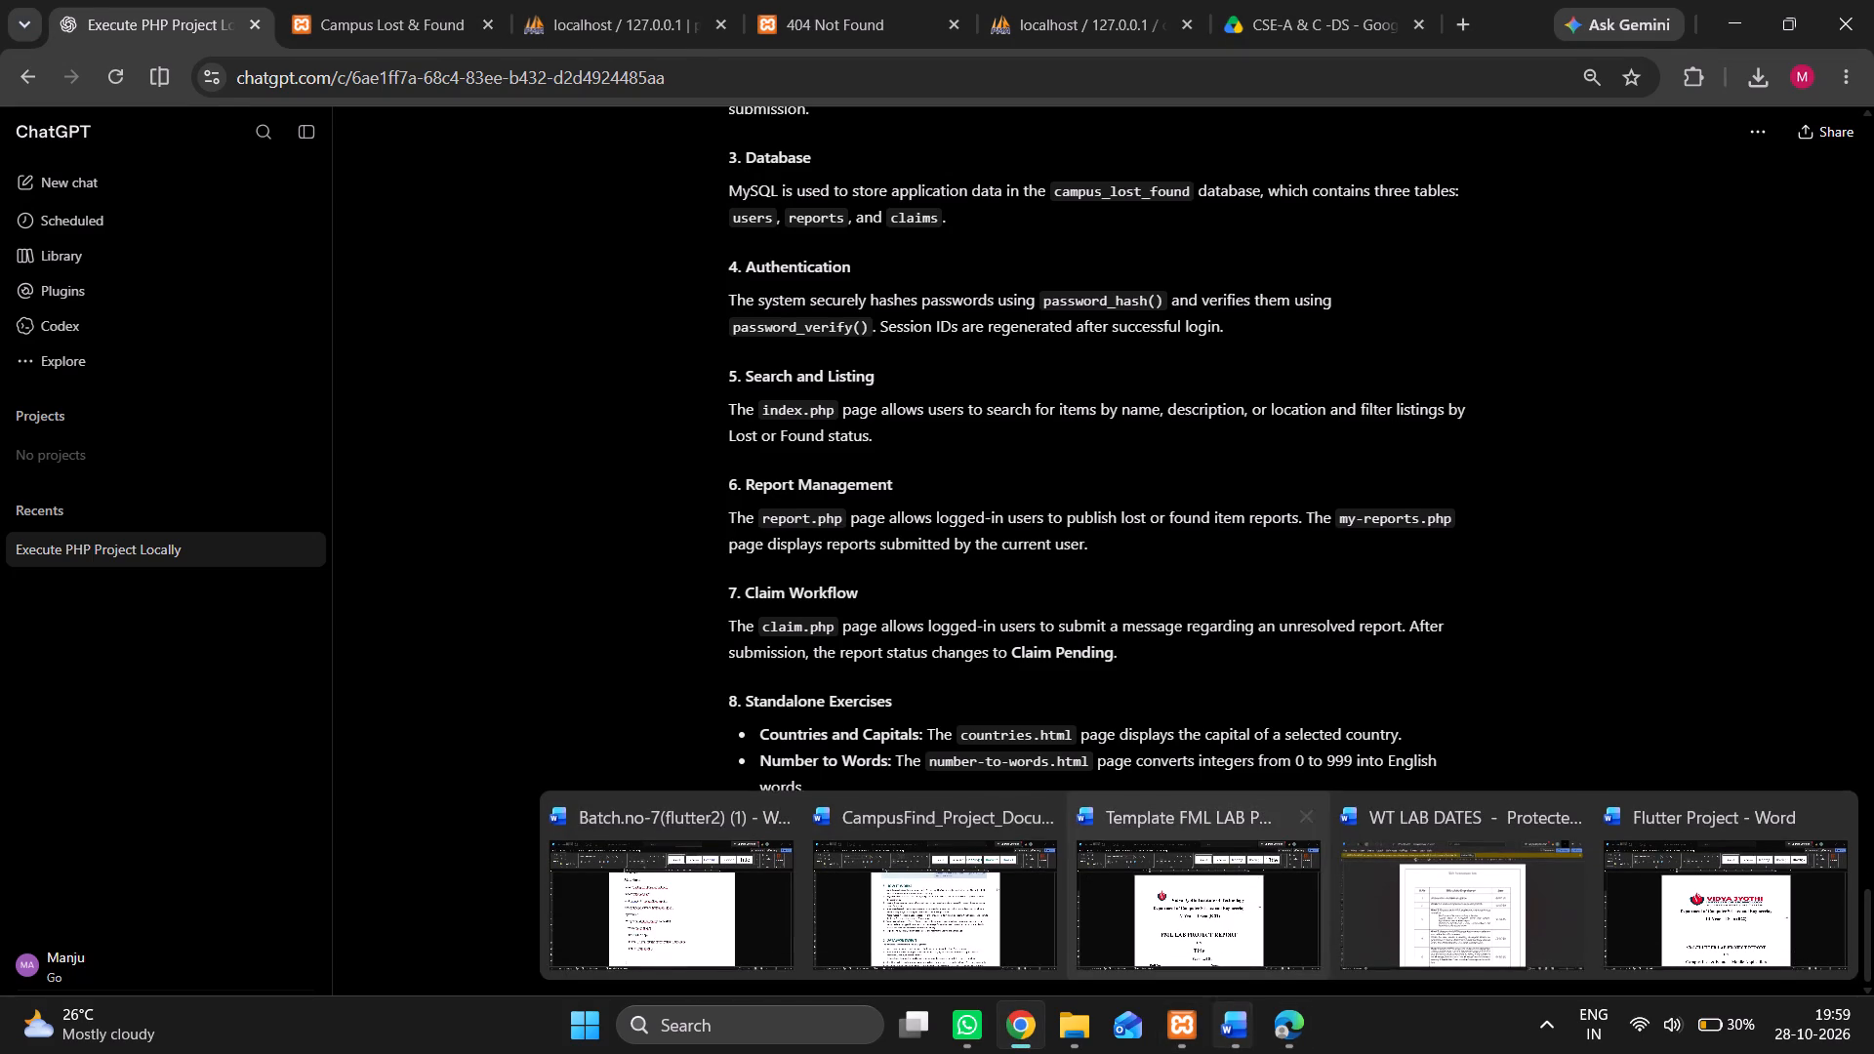
click(696, 899)
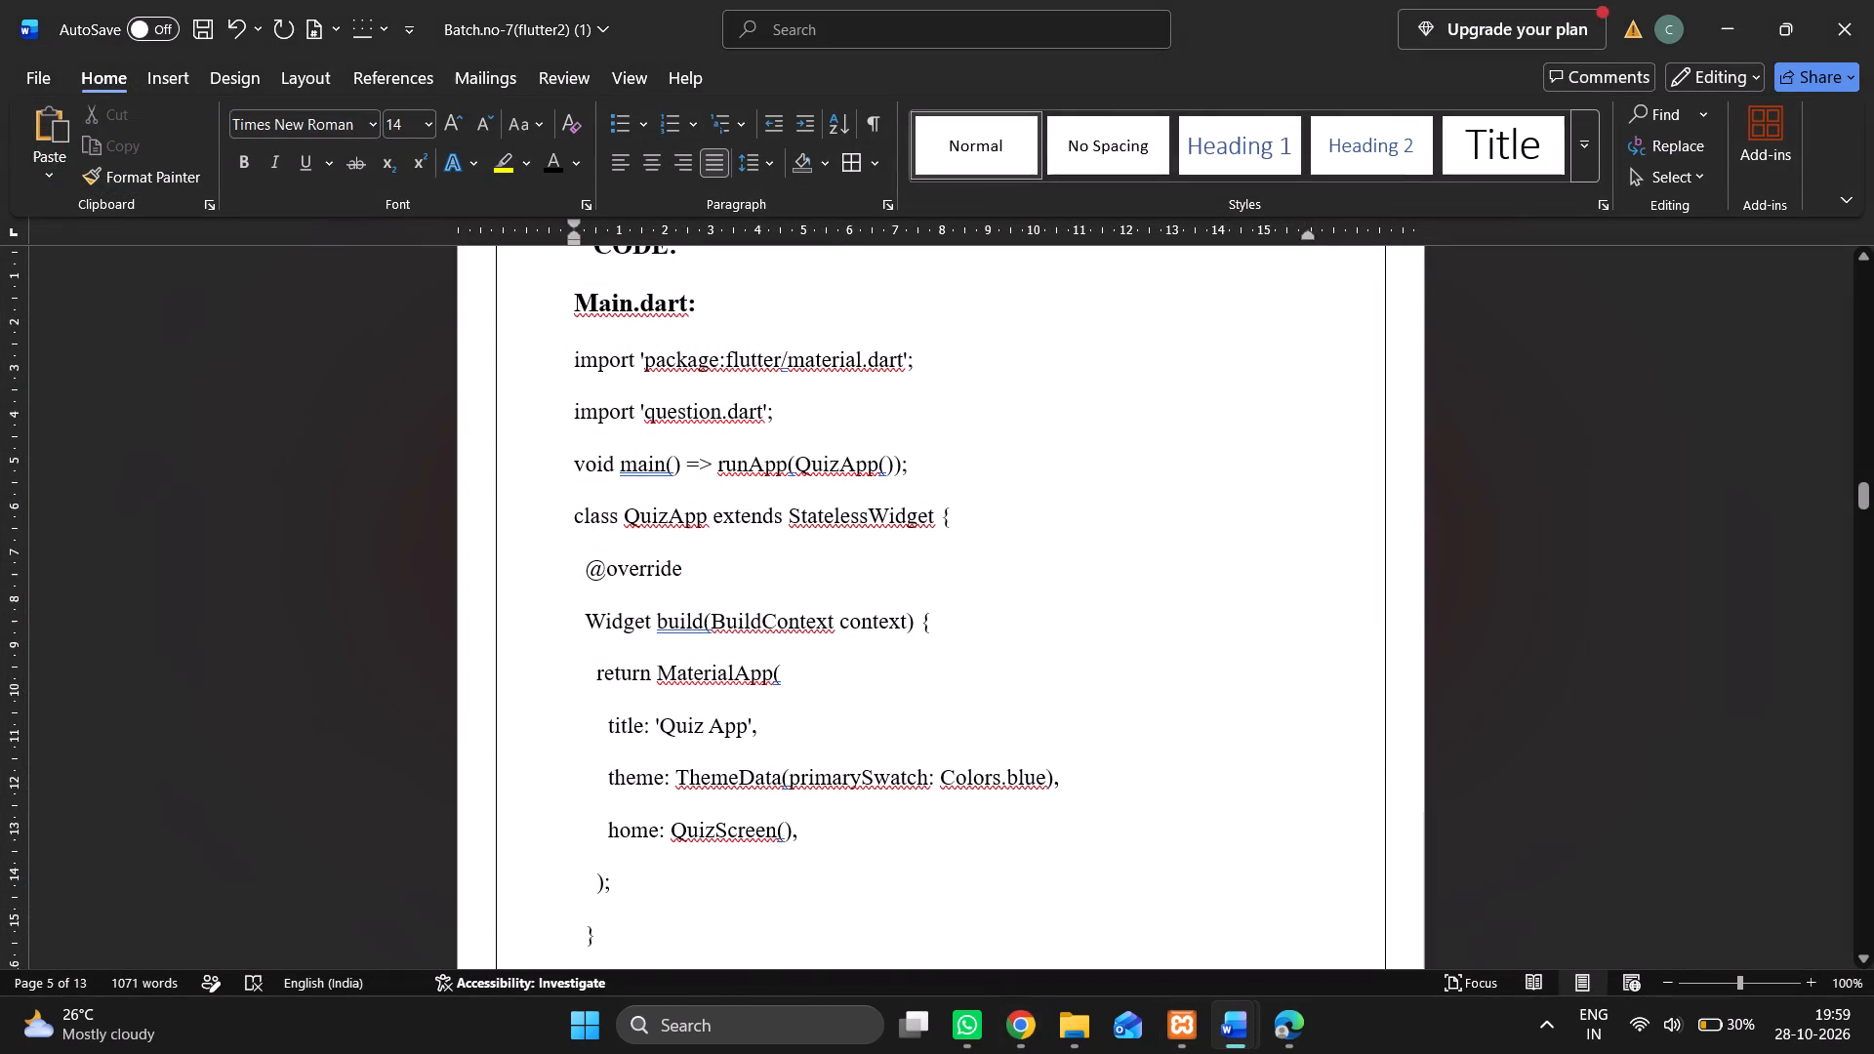
scroll(999, 737, up, 20)
scroll(999, 737, up, 20)
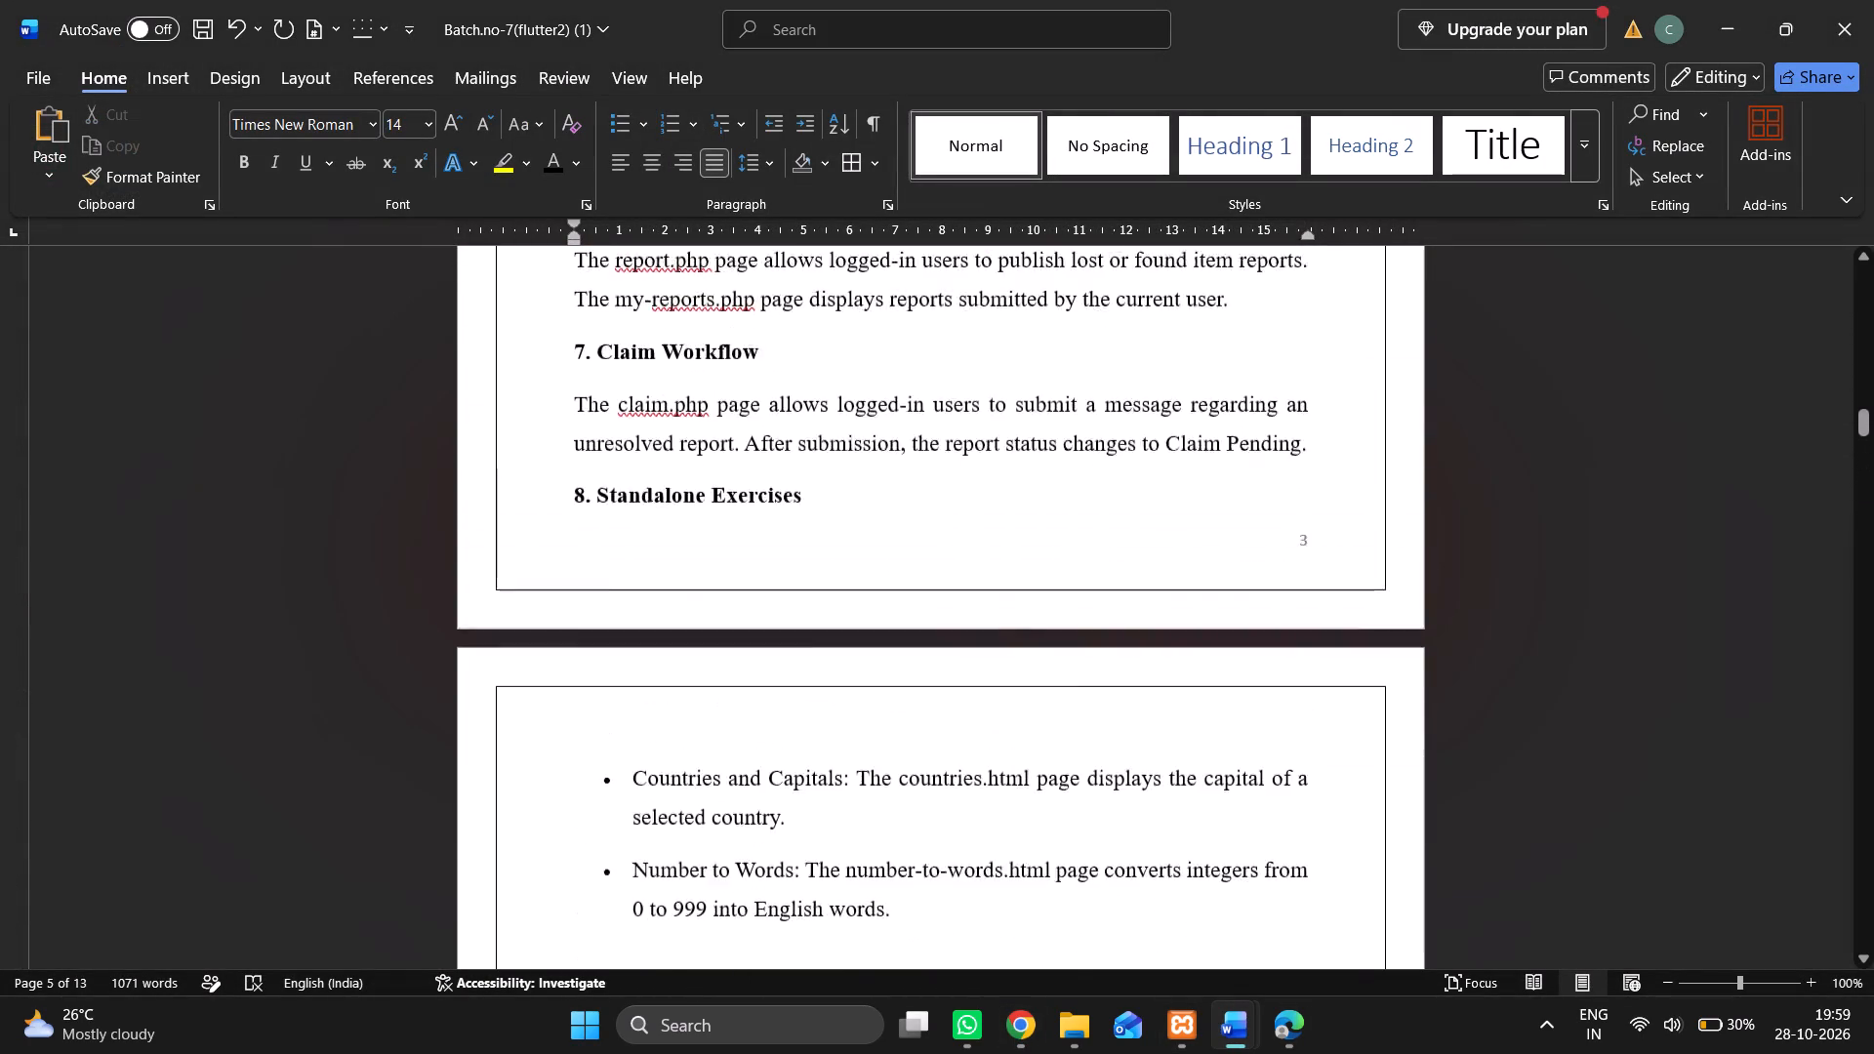
scroll(990, 730, up, 10)
drag(1859, 379, 1851, 305)
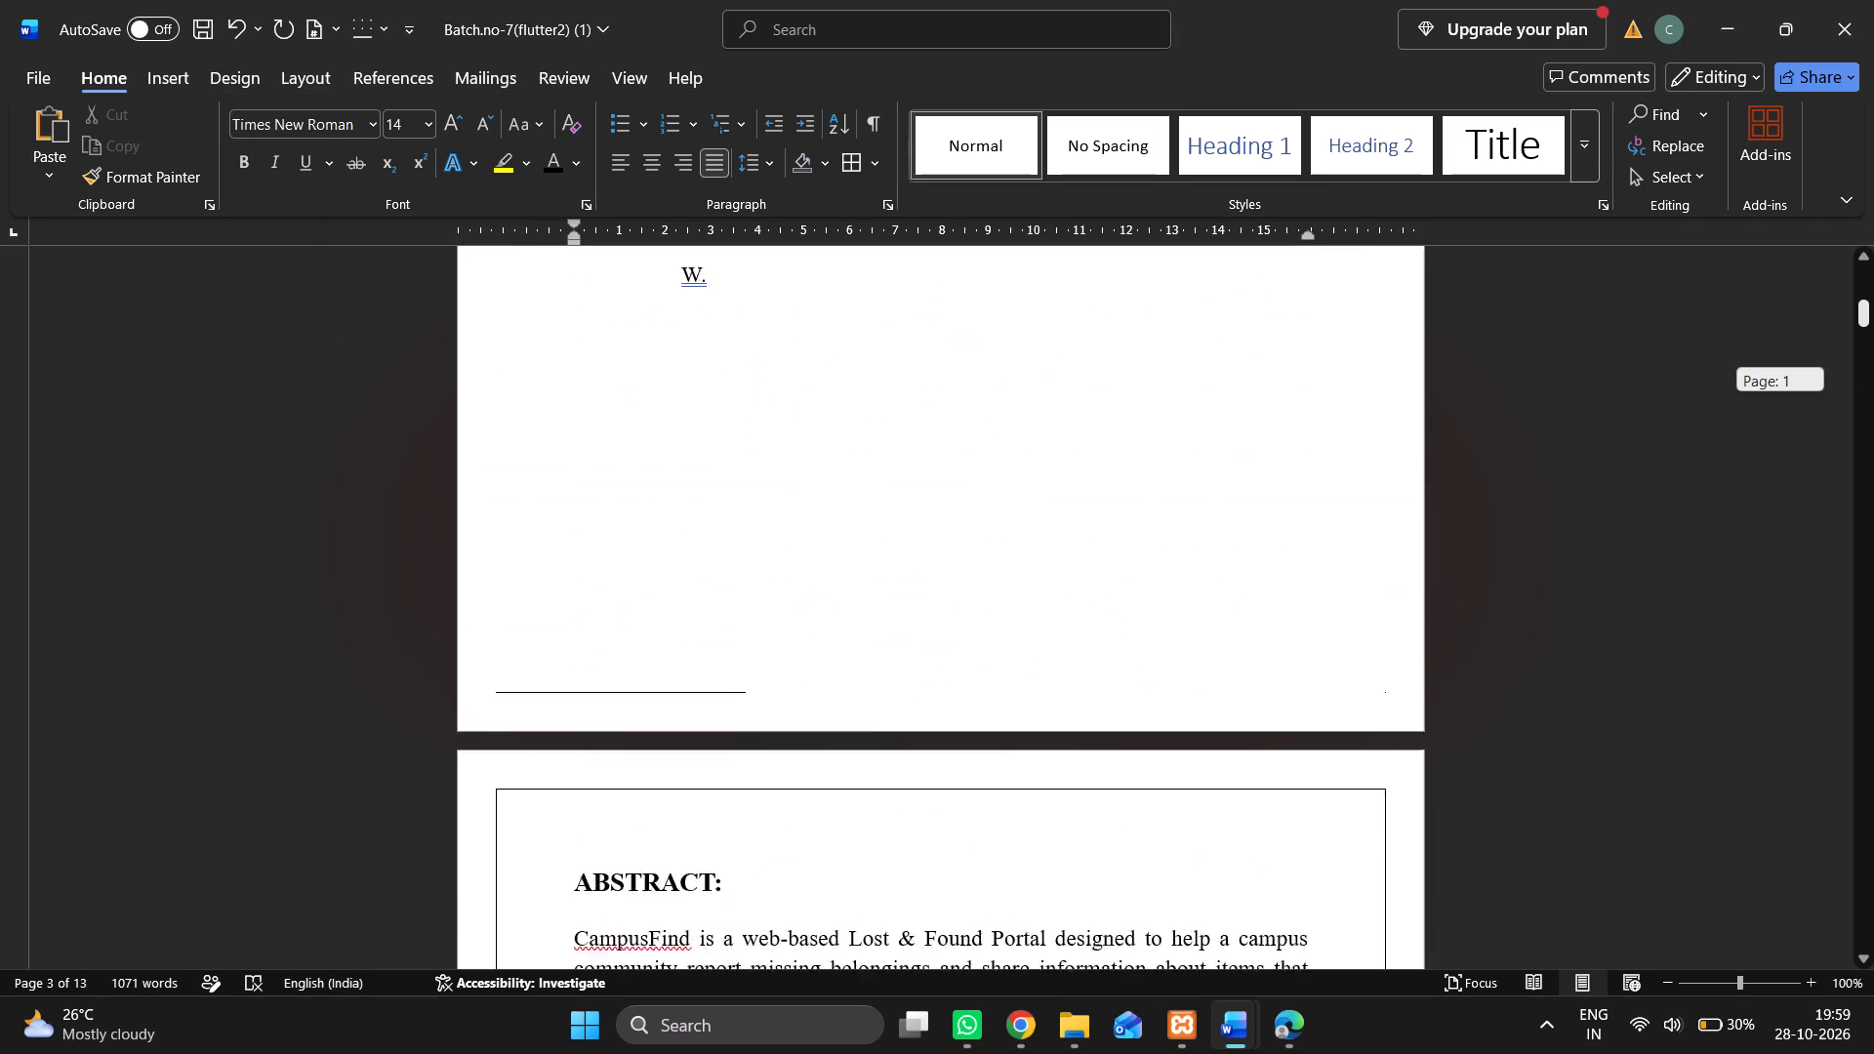
drag(1851, 305, 1850, 266)
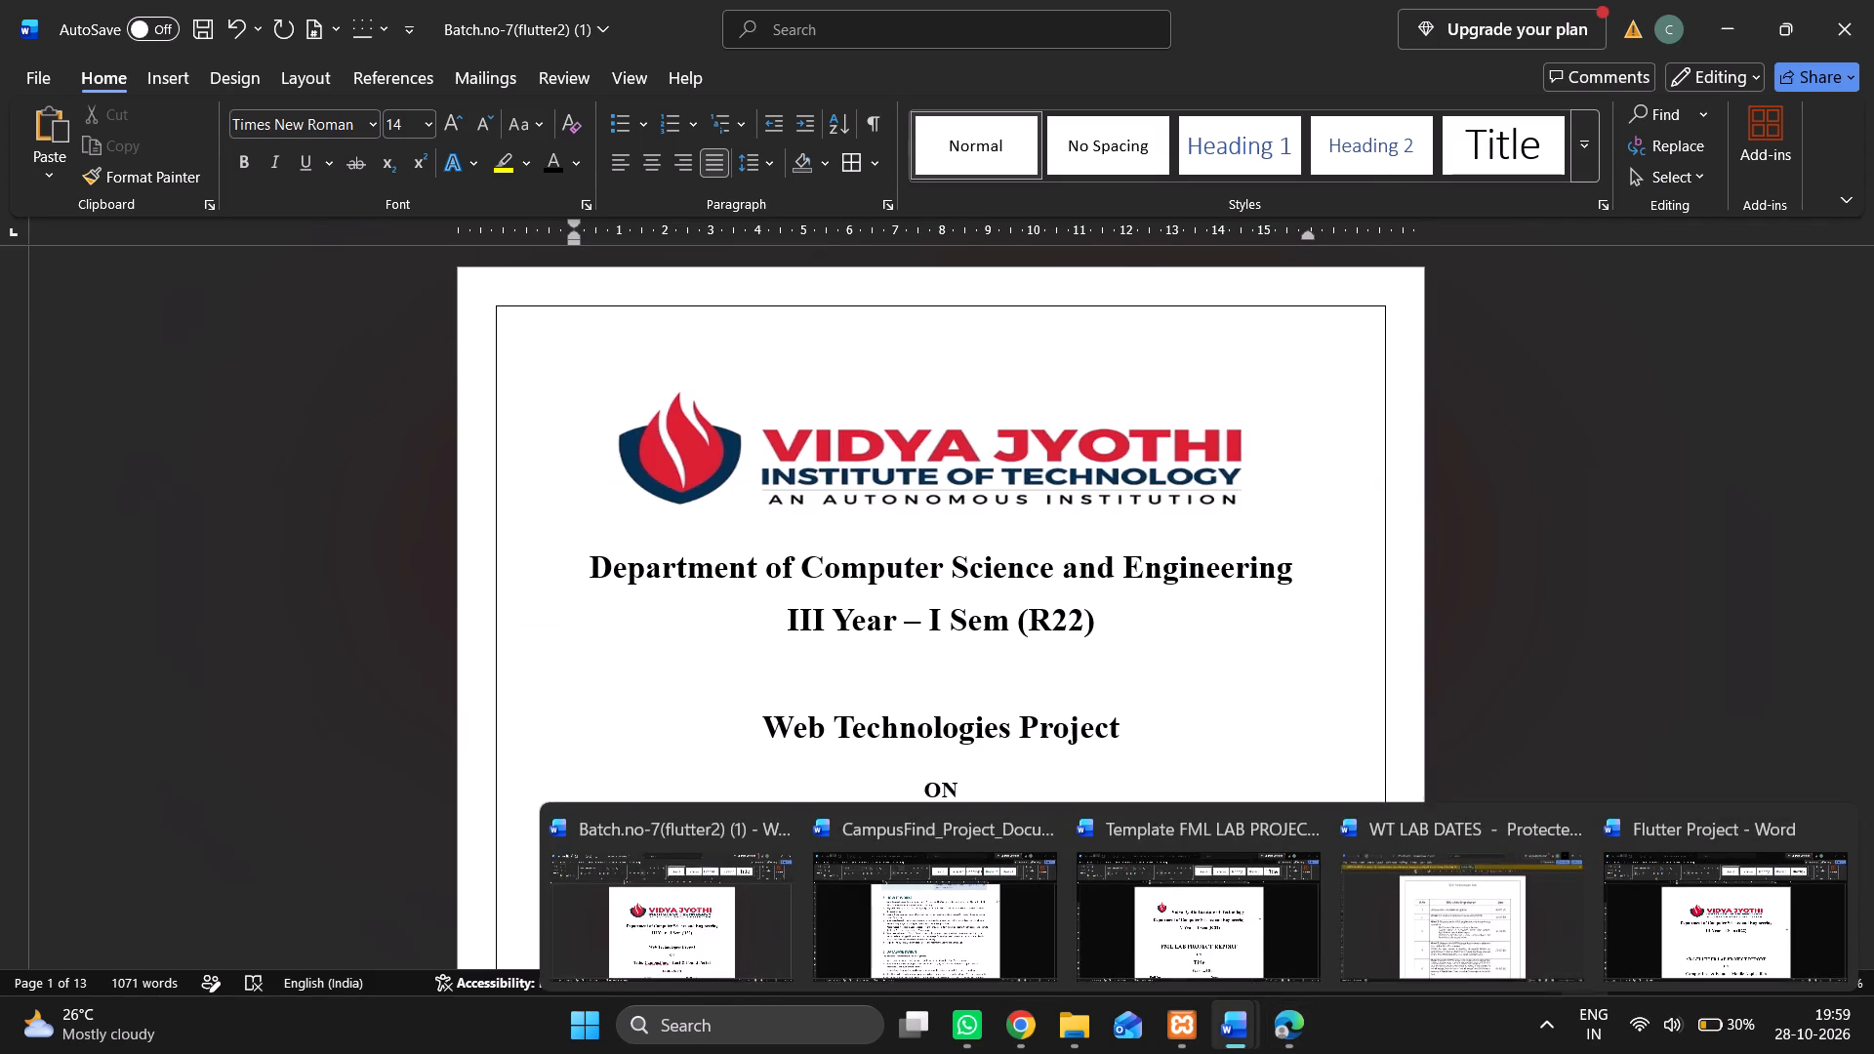
Close the Template FML LAB PROJECT REPORT document without saving, and close the WT LAB DATES and Flutter Project documents.
click(954, 912)
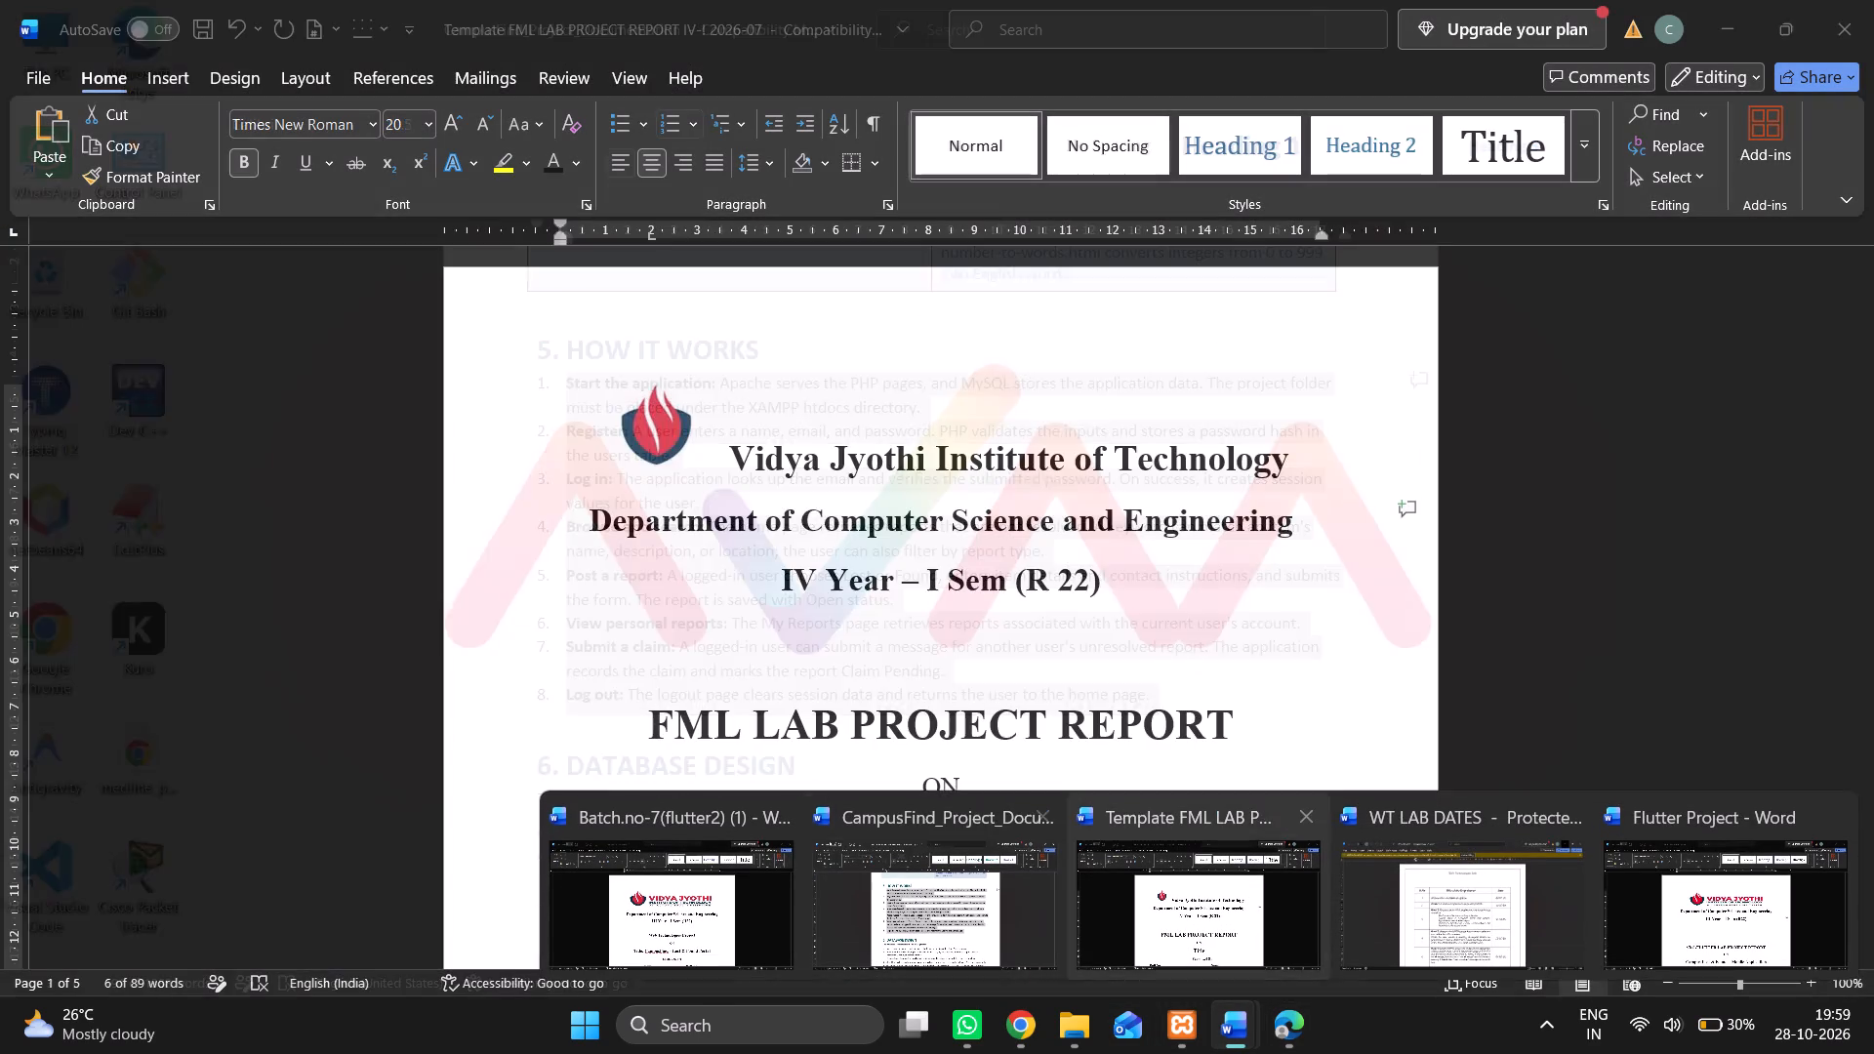
click(1188, 919)
scroll(1067, 695, down, 20)
scroll(1067, 695, down, 20)
scroll(1067, 695, down, 4)
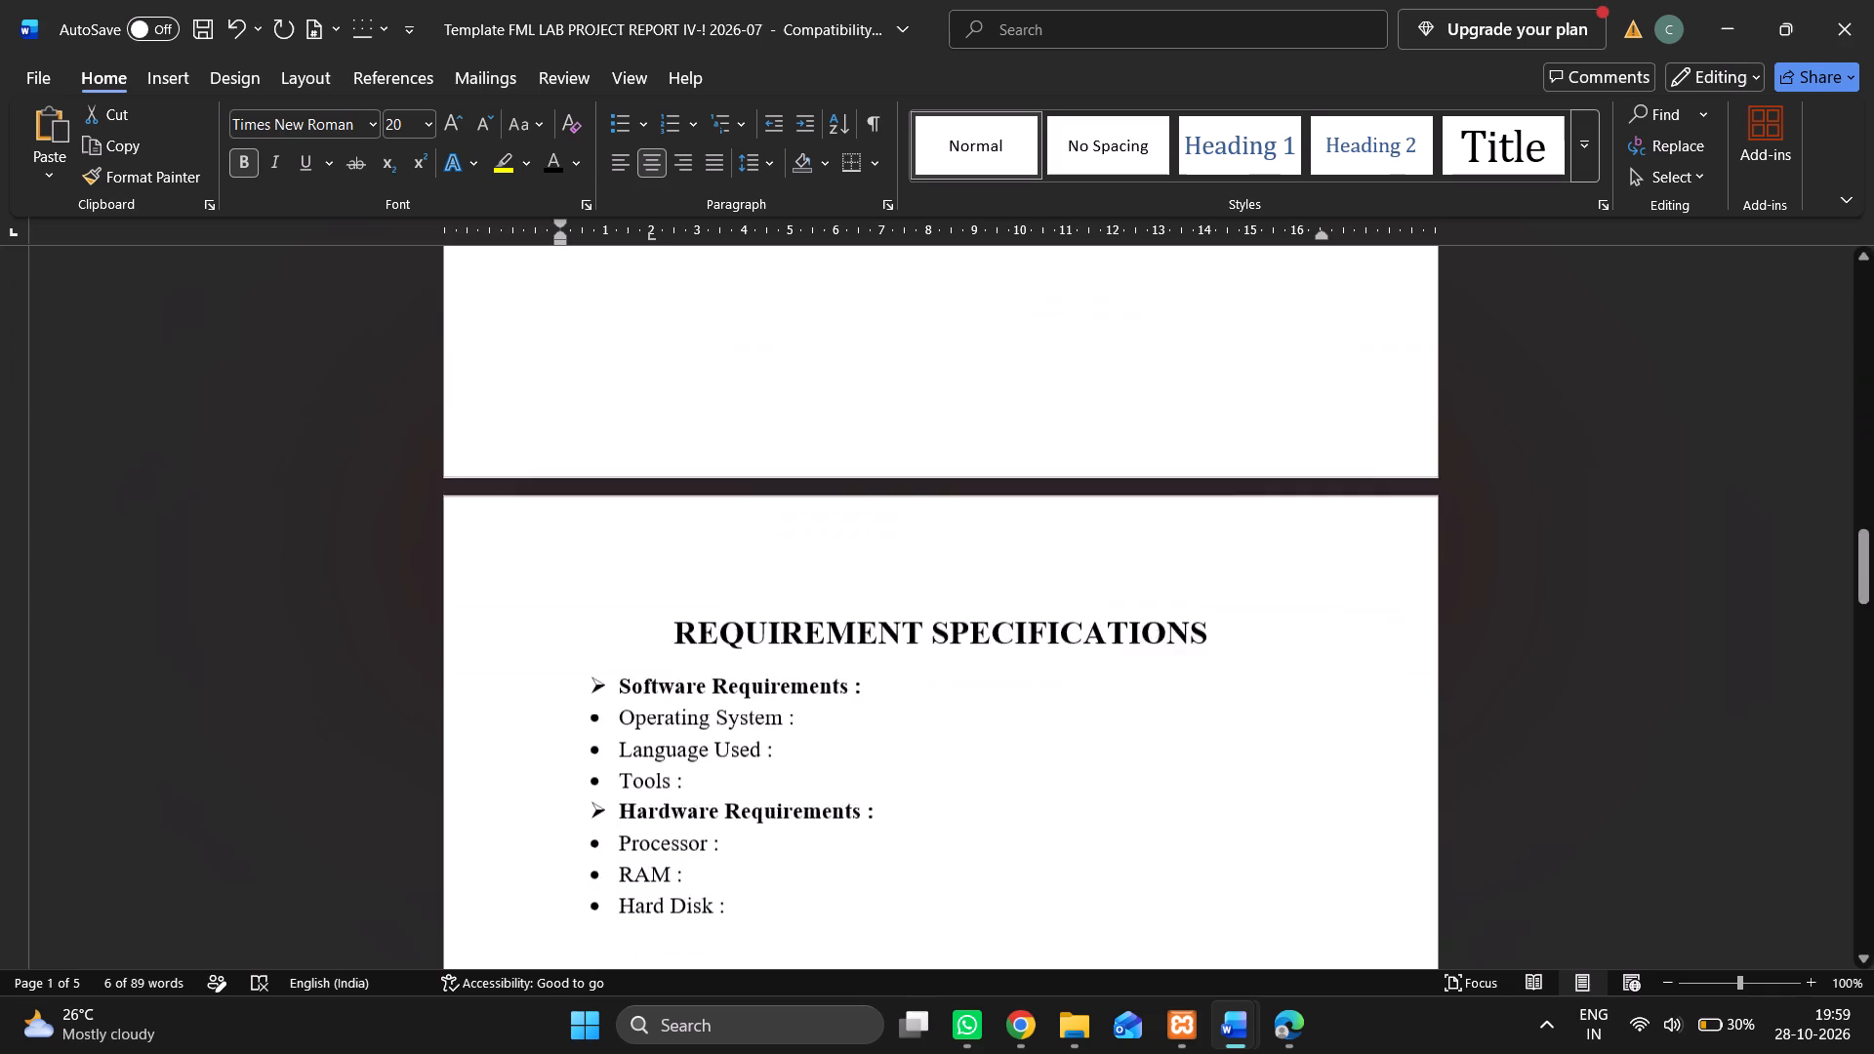
click(1870, 7)
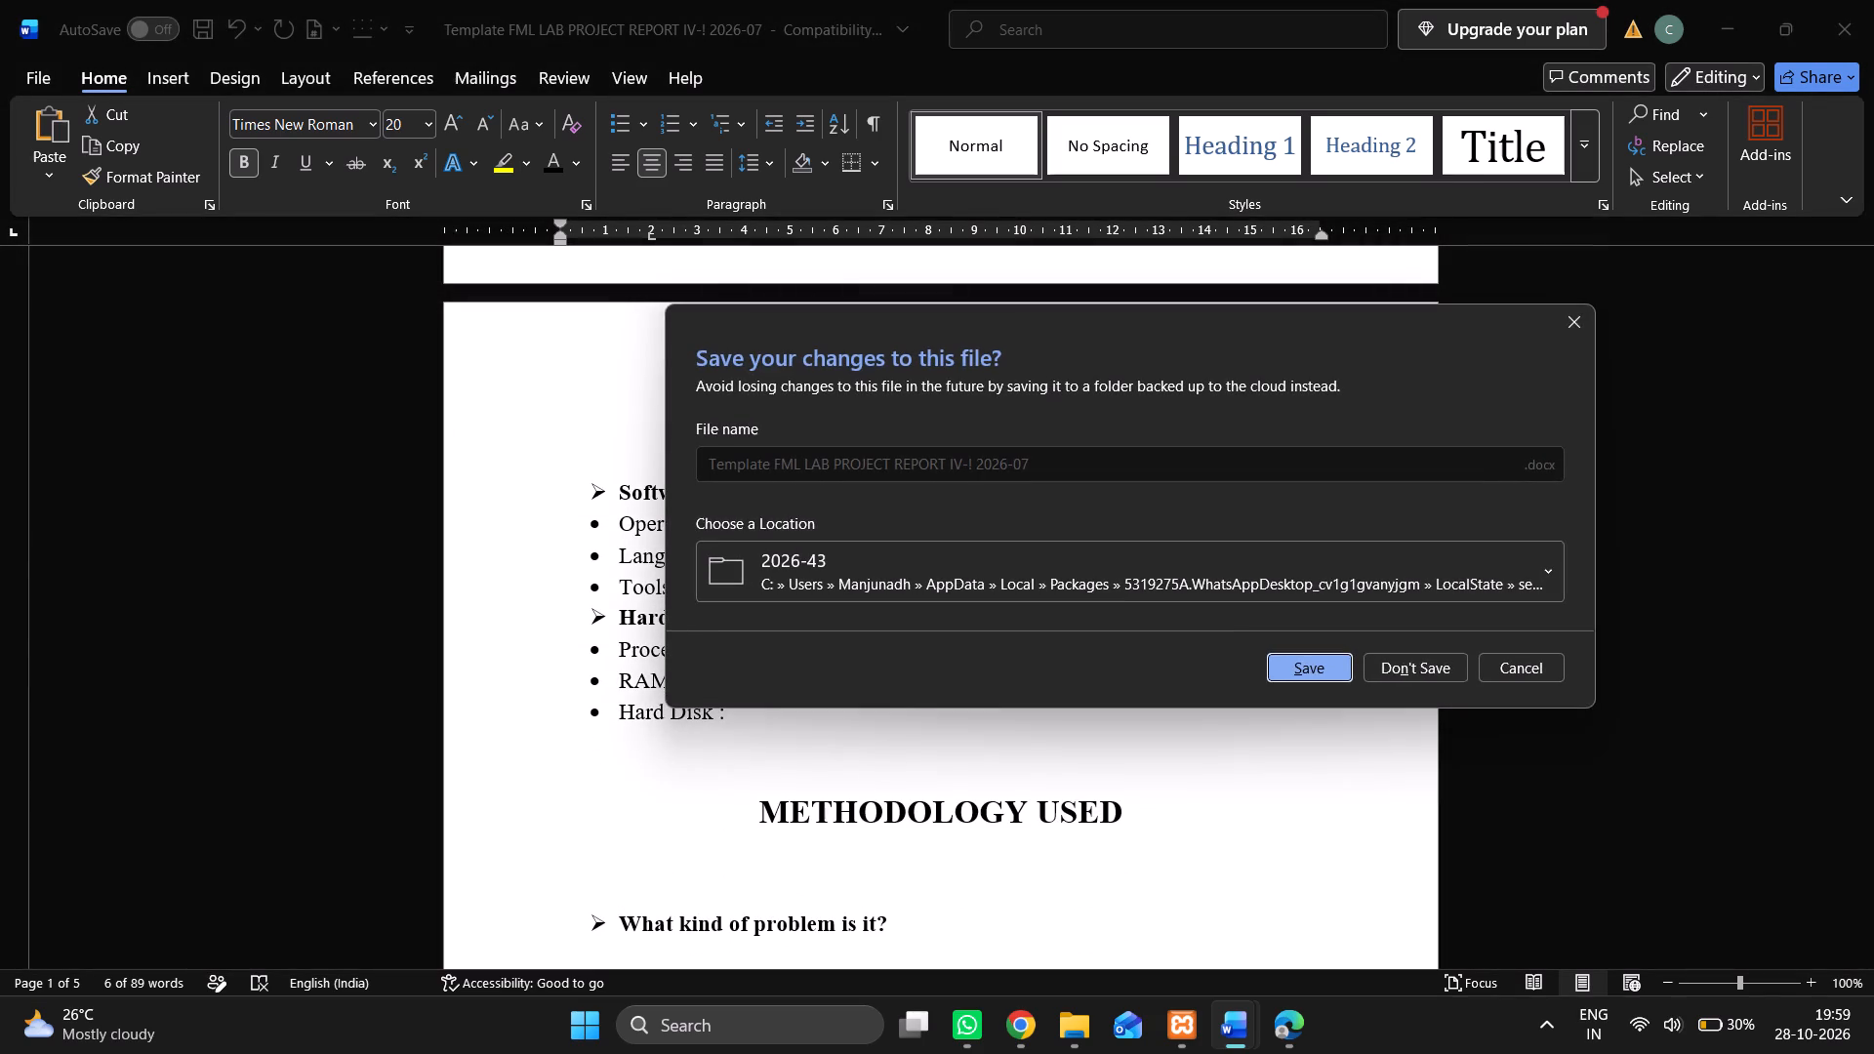
click(1412, 667)
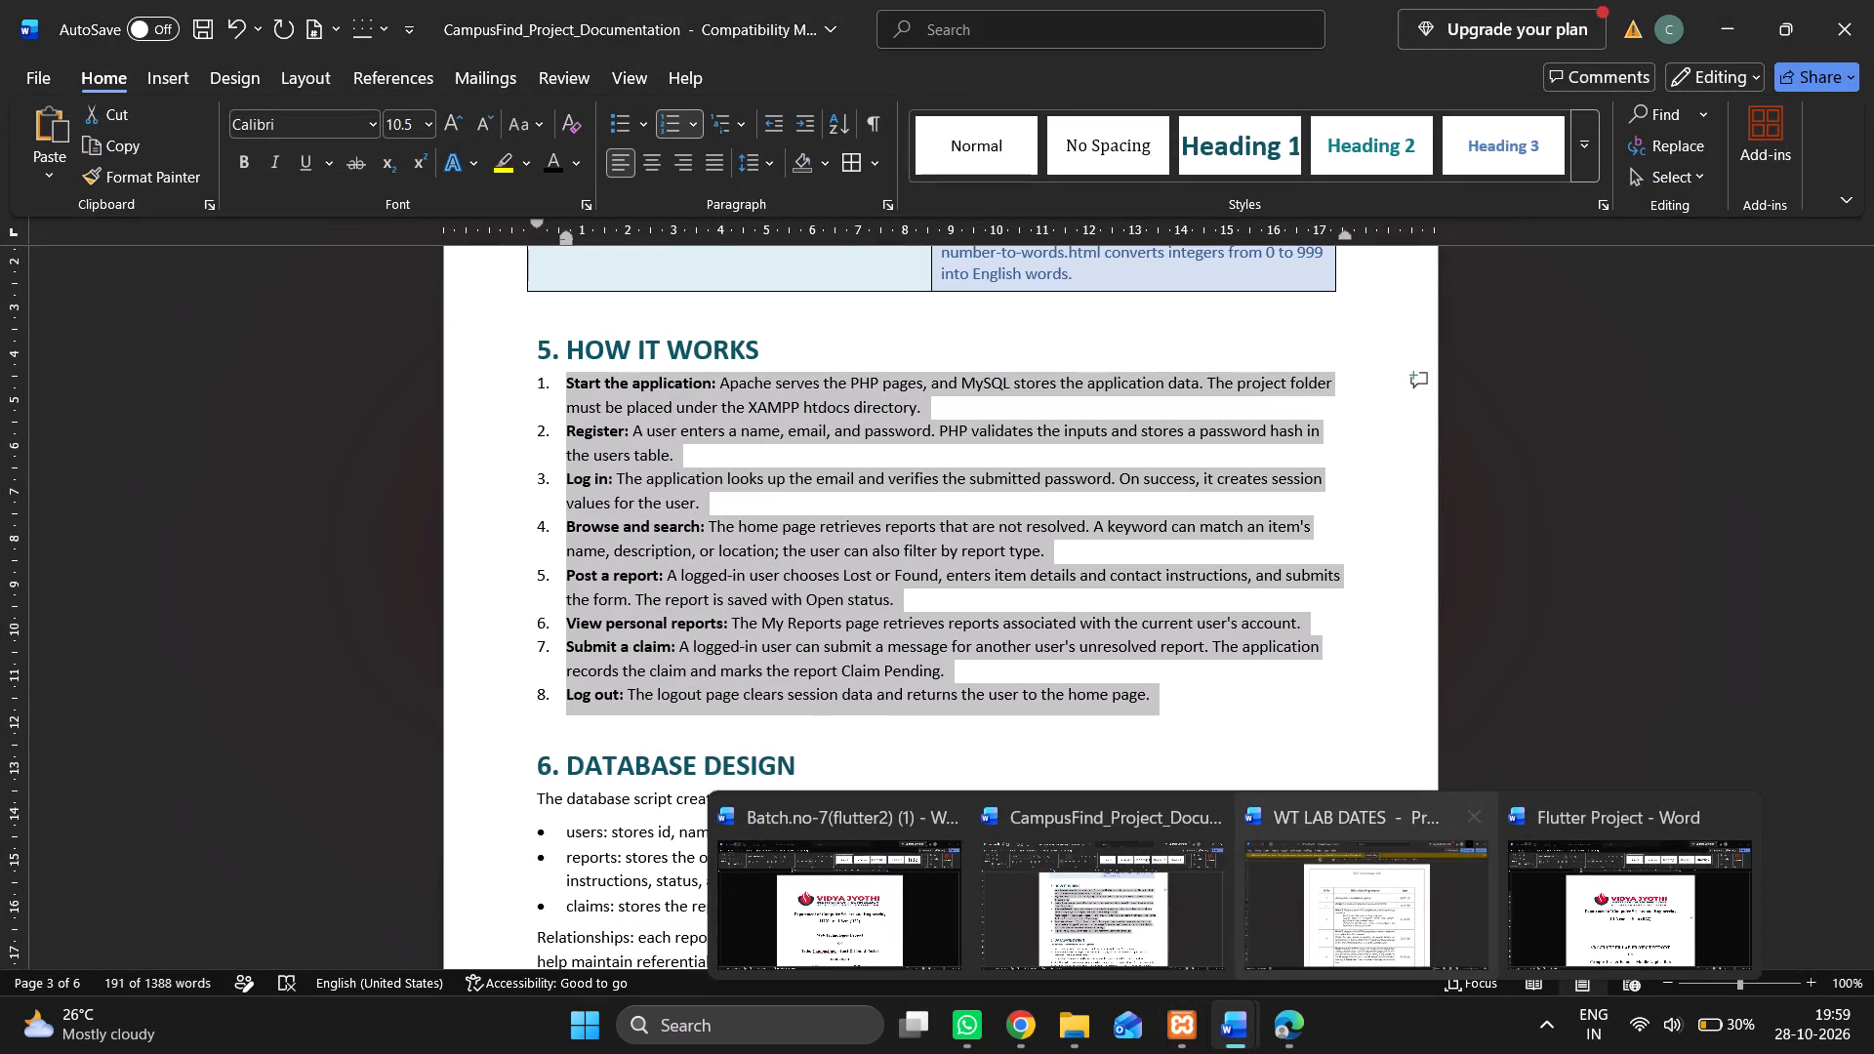
click(1382, 907)
click(1873, 0)
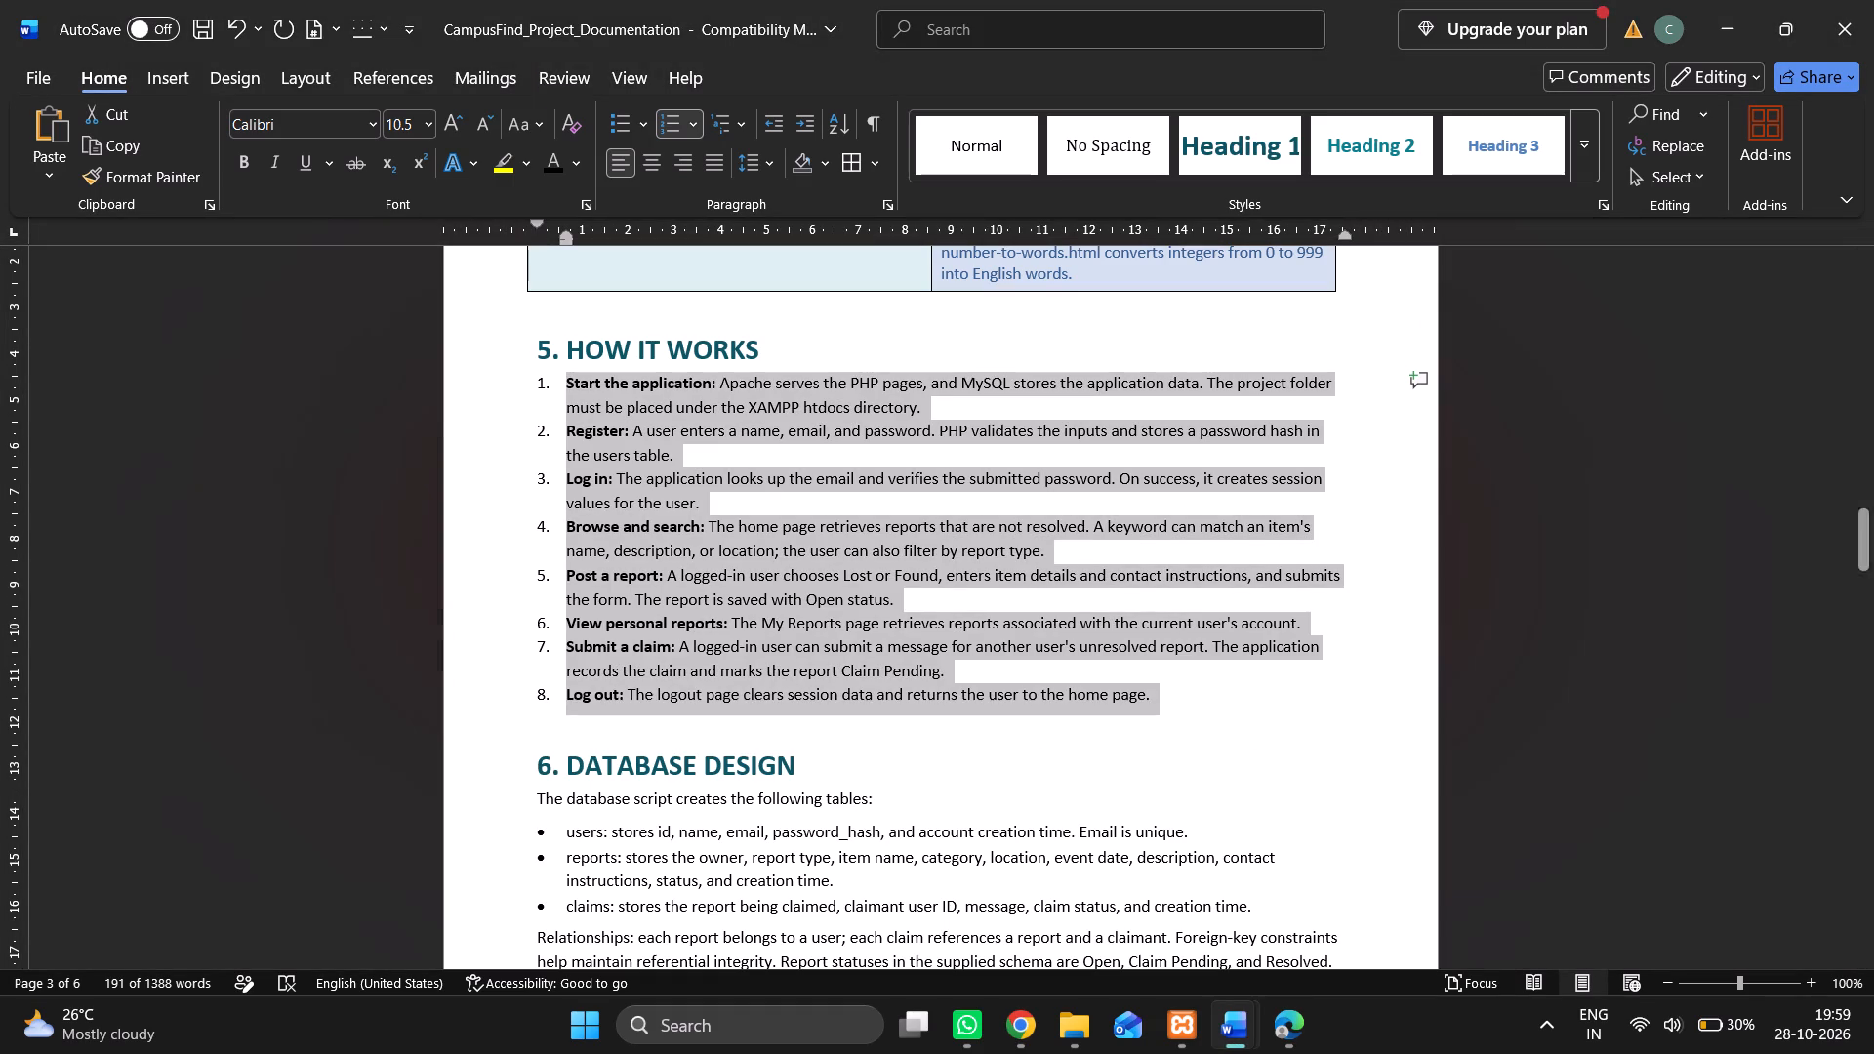
click(1246, 1023)
click(1505, 916)
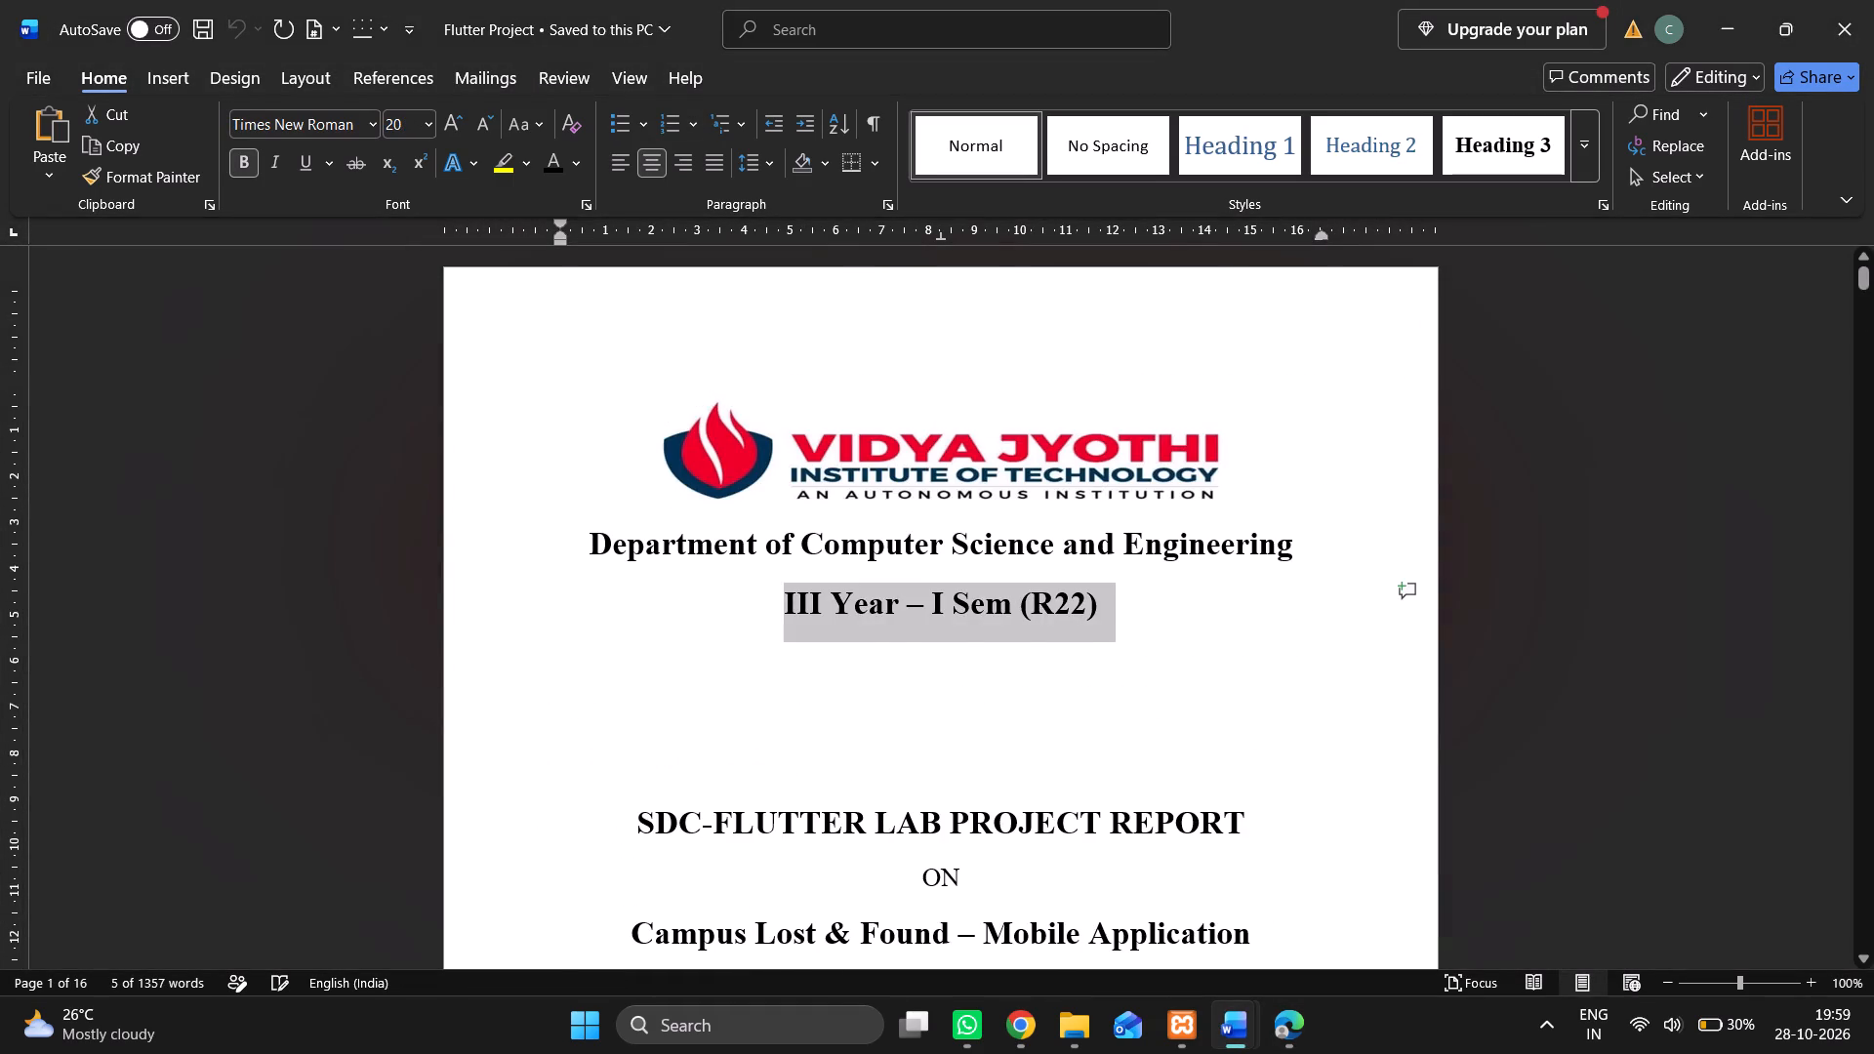
scroll(1149, 676, down, 15)
scroll(1149, 669, down, 17)
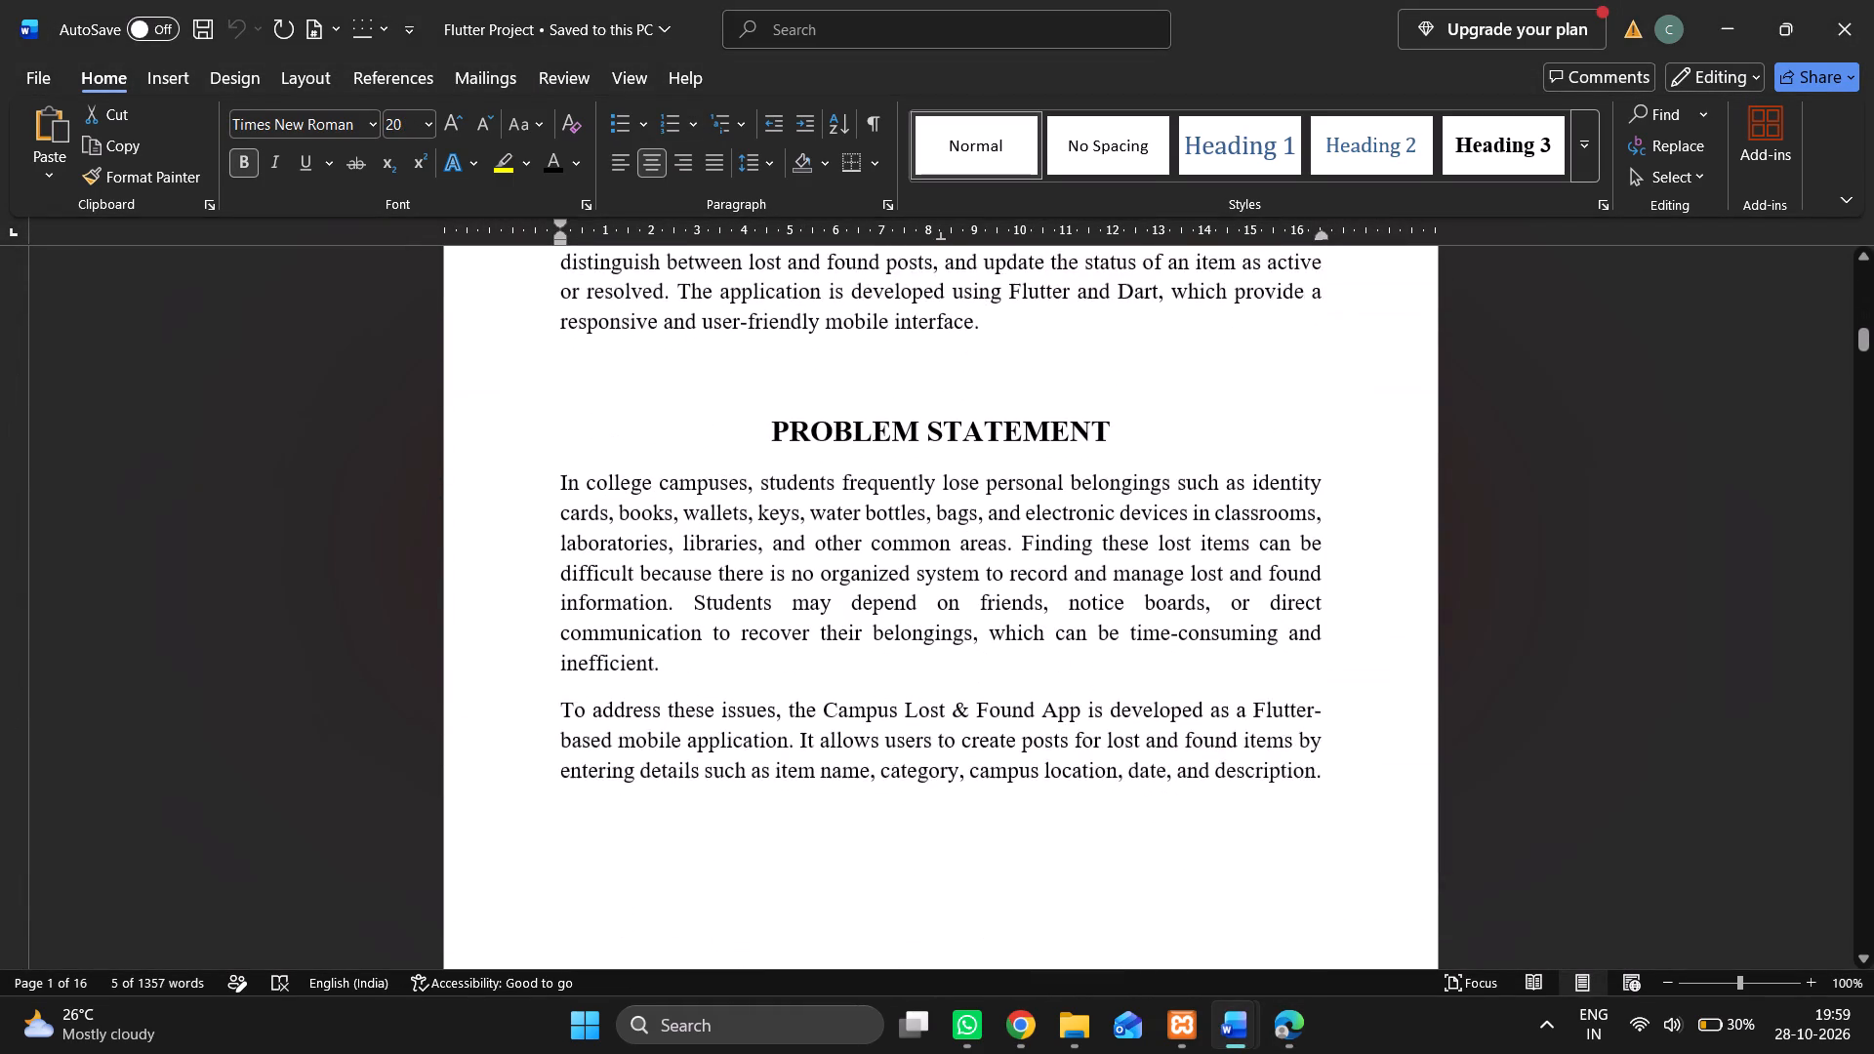
click(1873, 11)
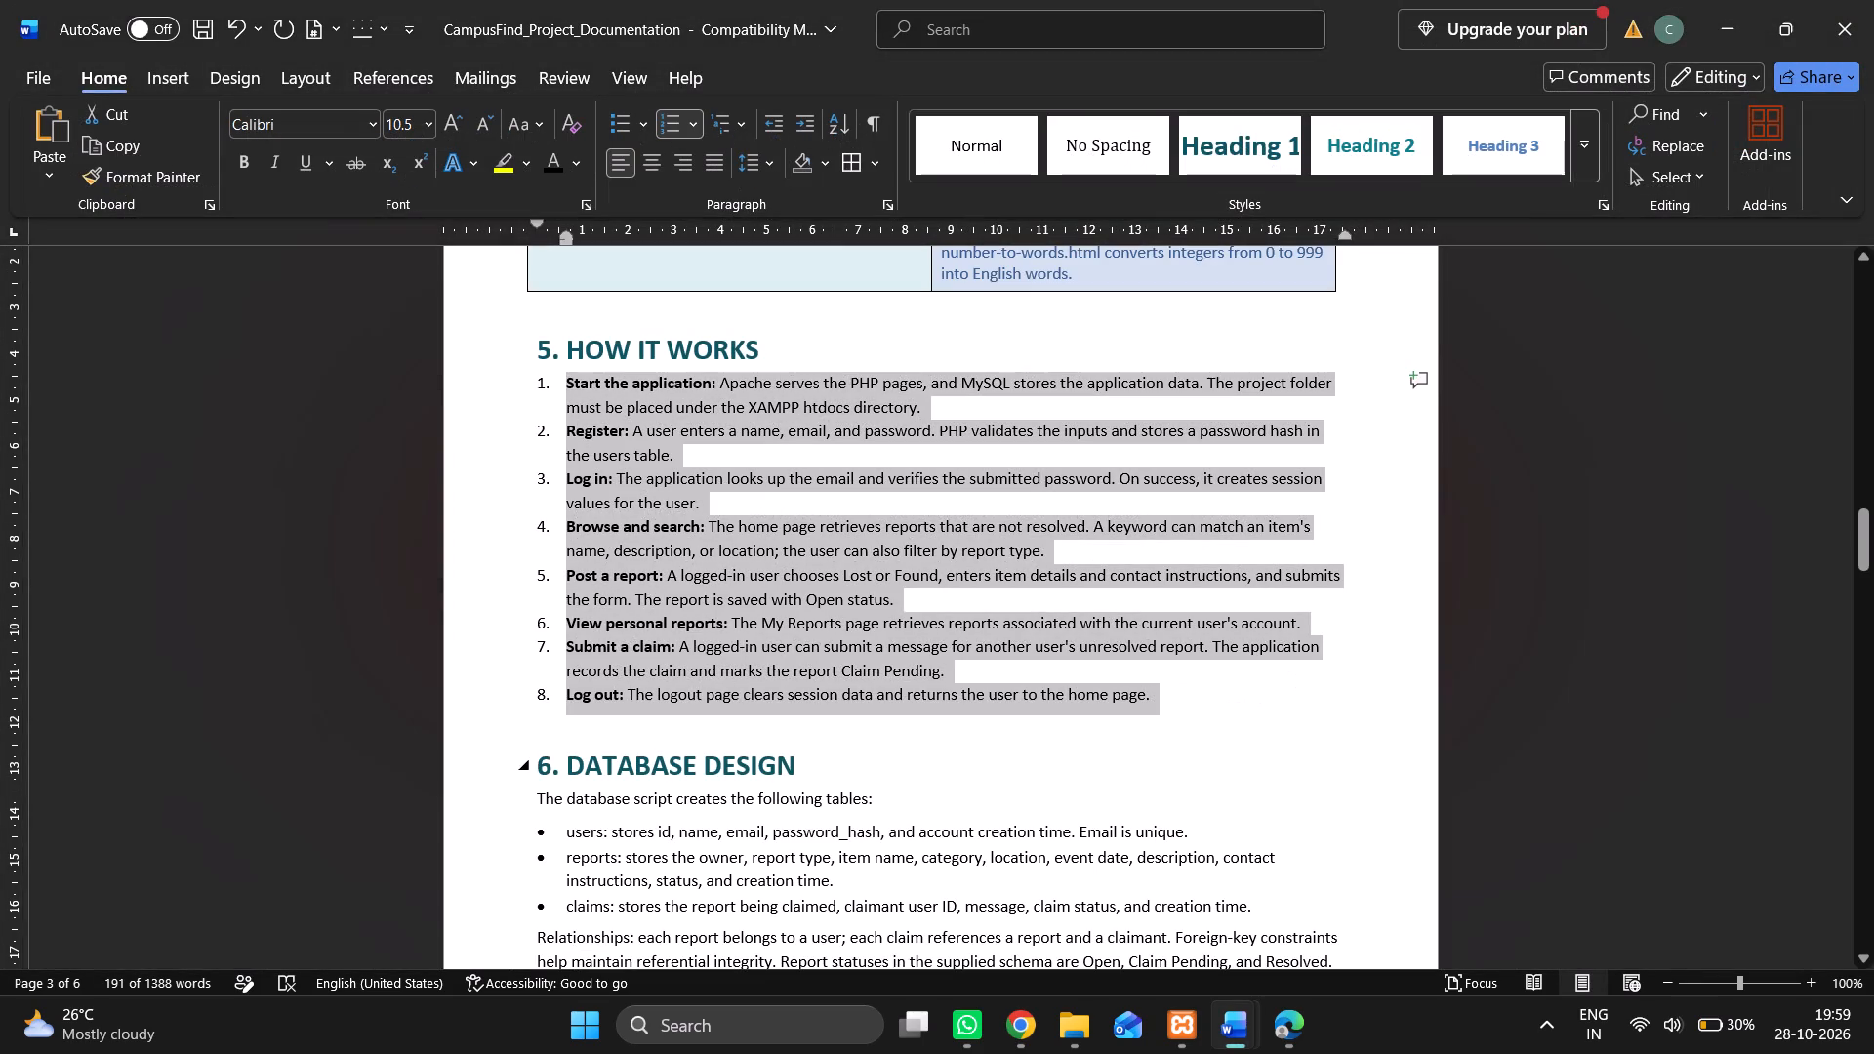
Examine CampusFind_Project_Documentation from the Database Design section through the code excerpts to How to Run the Project.
click(1105, 762)
scroll(1084, 731, down, 9)
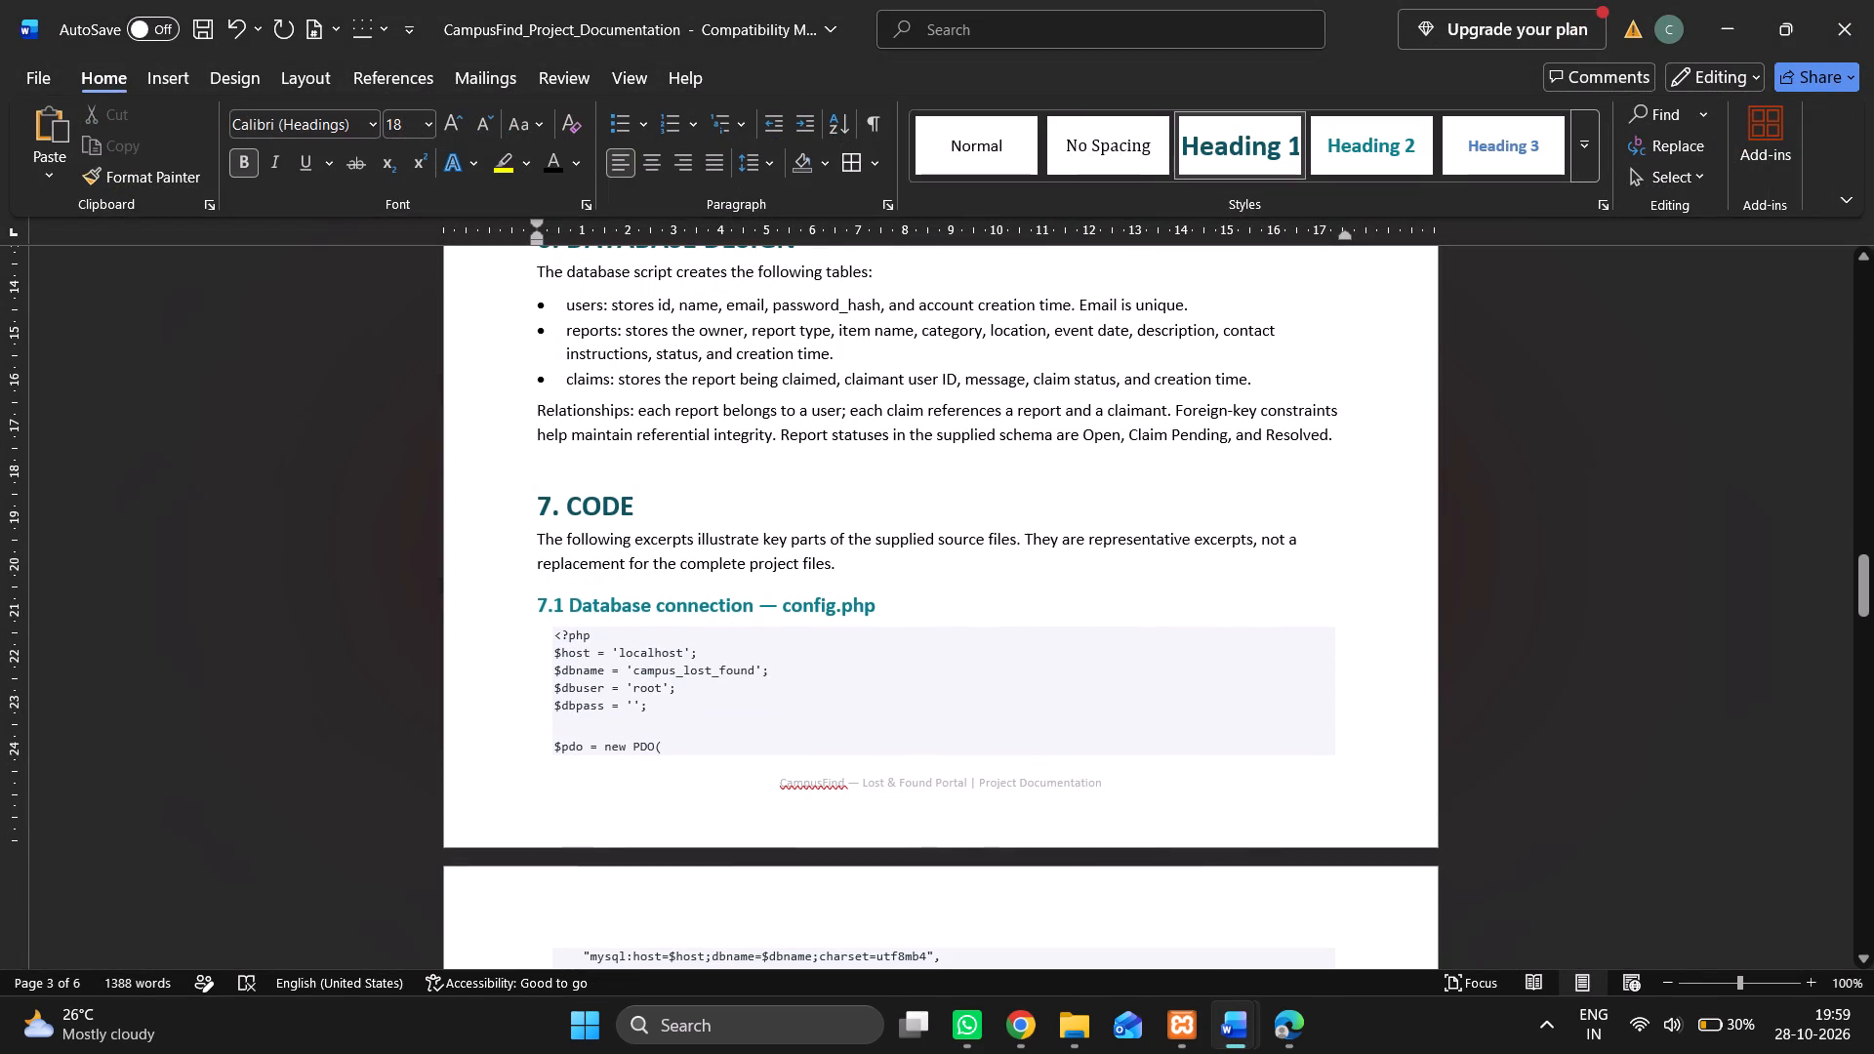
click(829, 683)
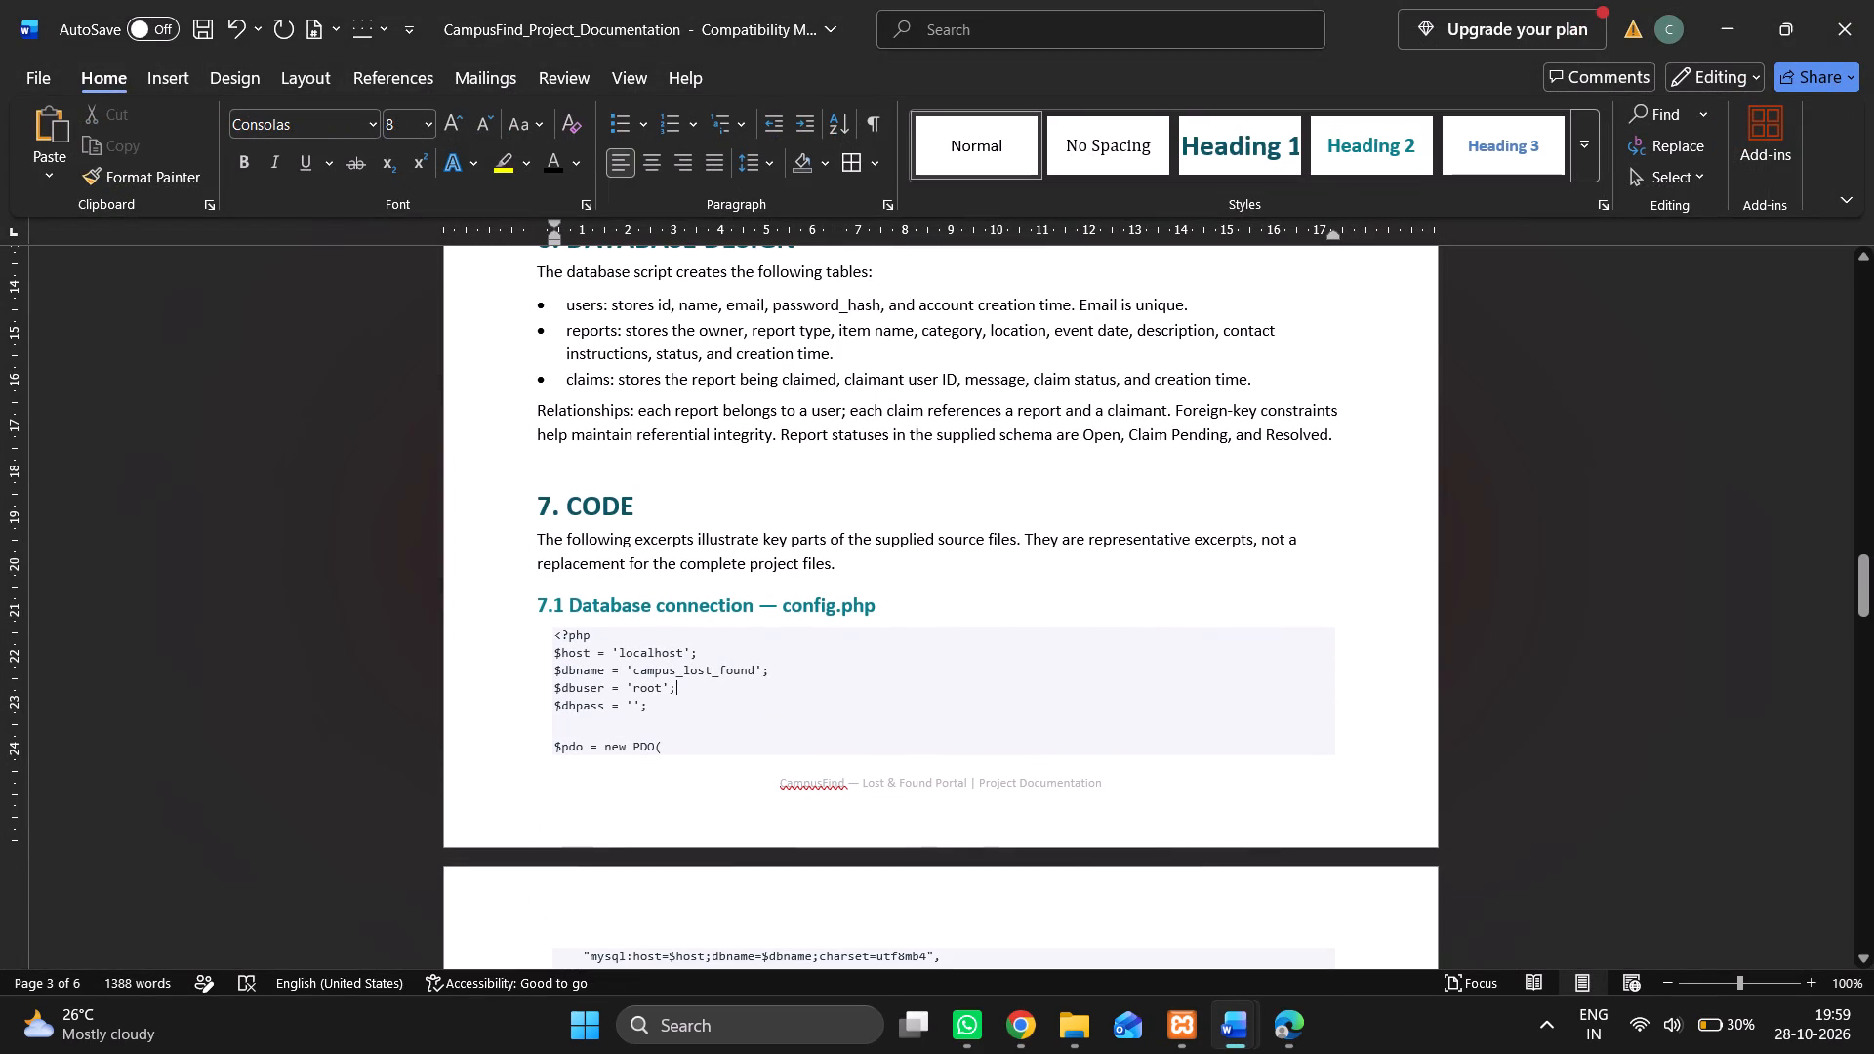
scroll(654, 595, down, 8)
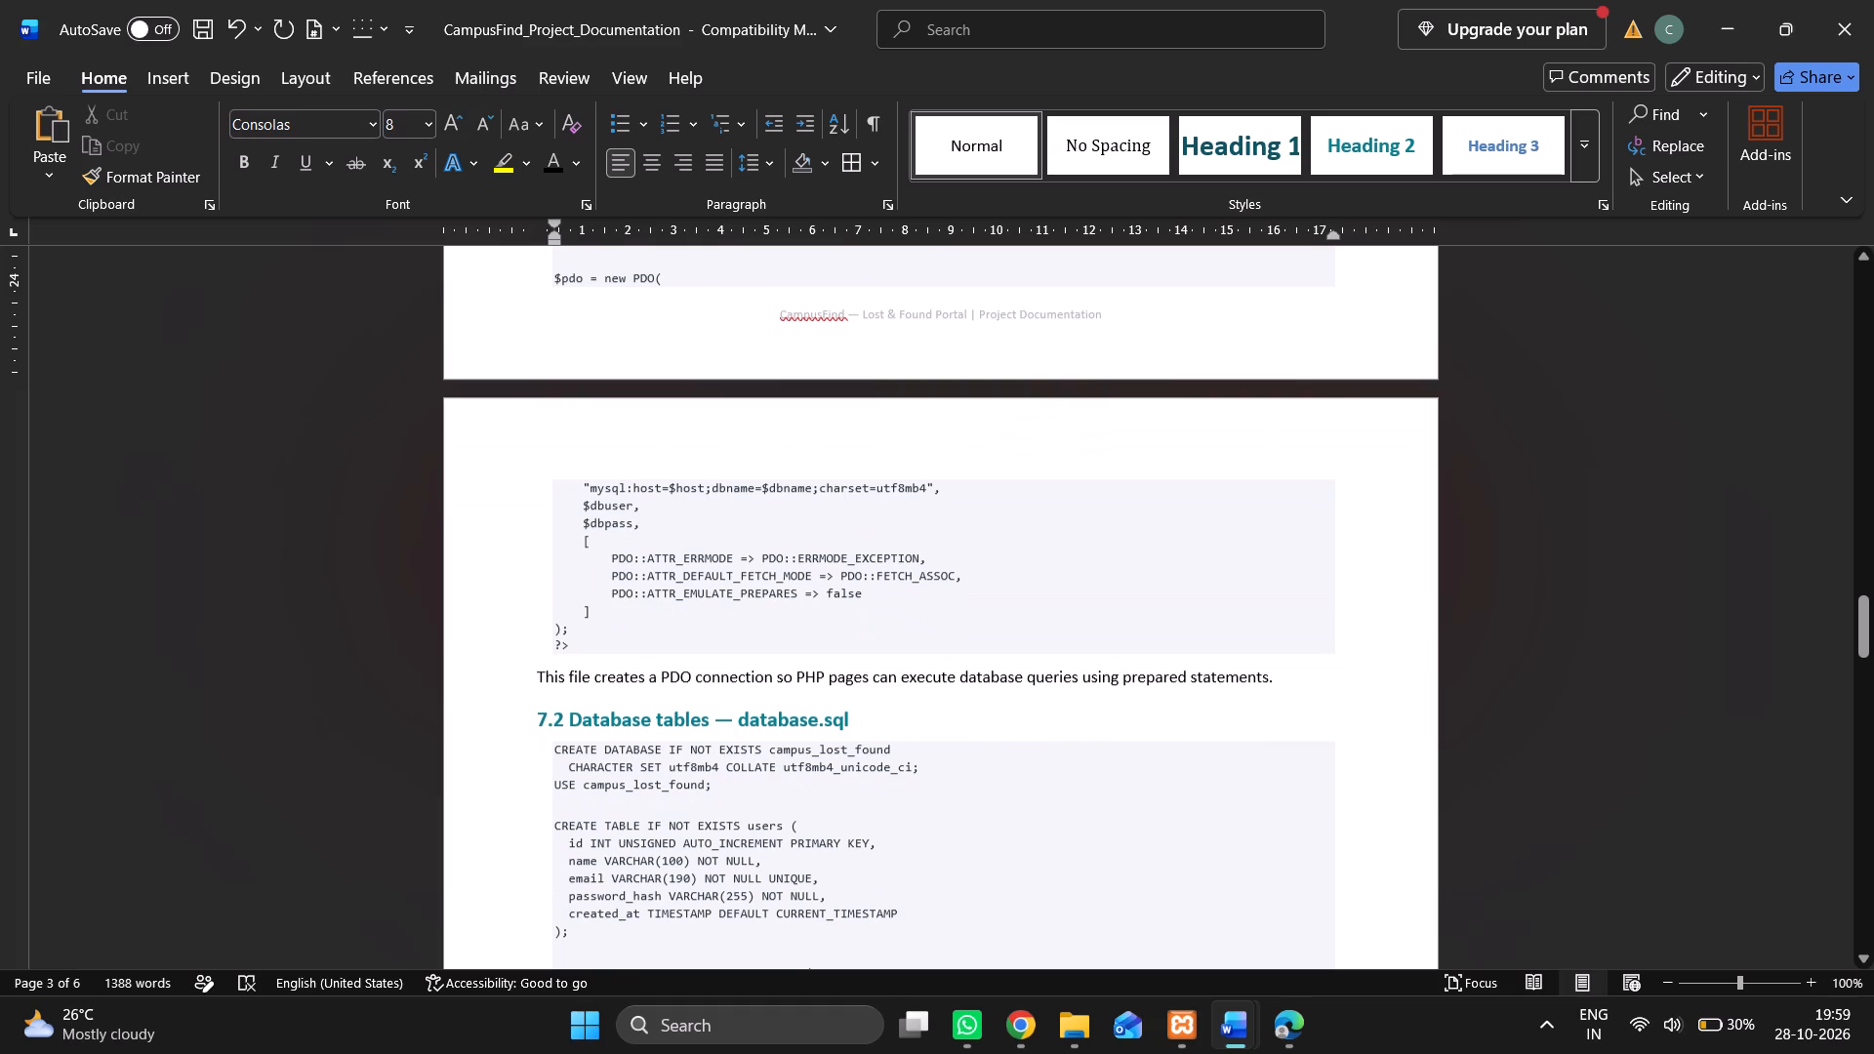
scroll(655, 599, down, 15)
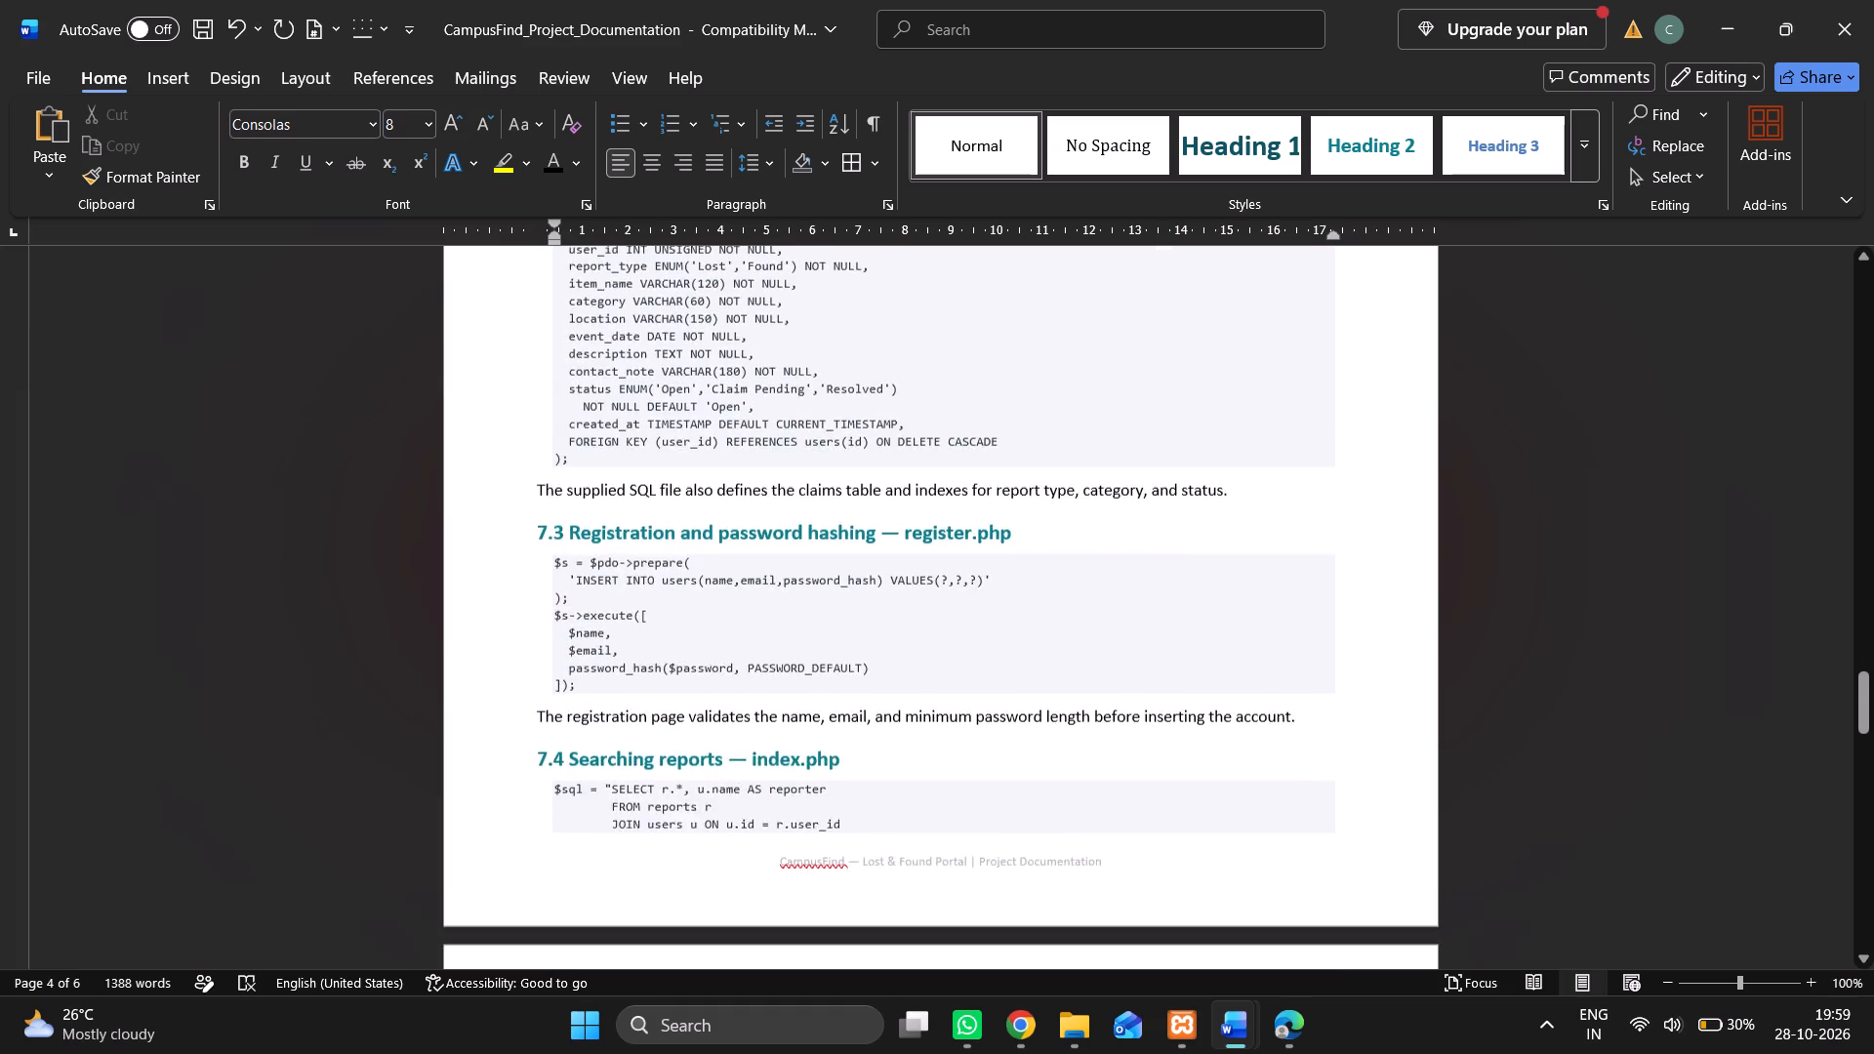
scroll(655, 599, down, 13)
scroll(655, 599, down, 8)
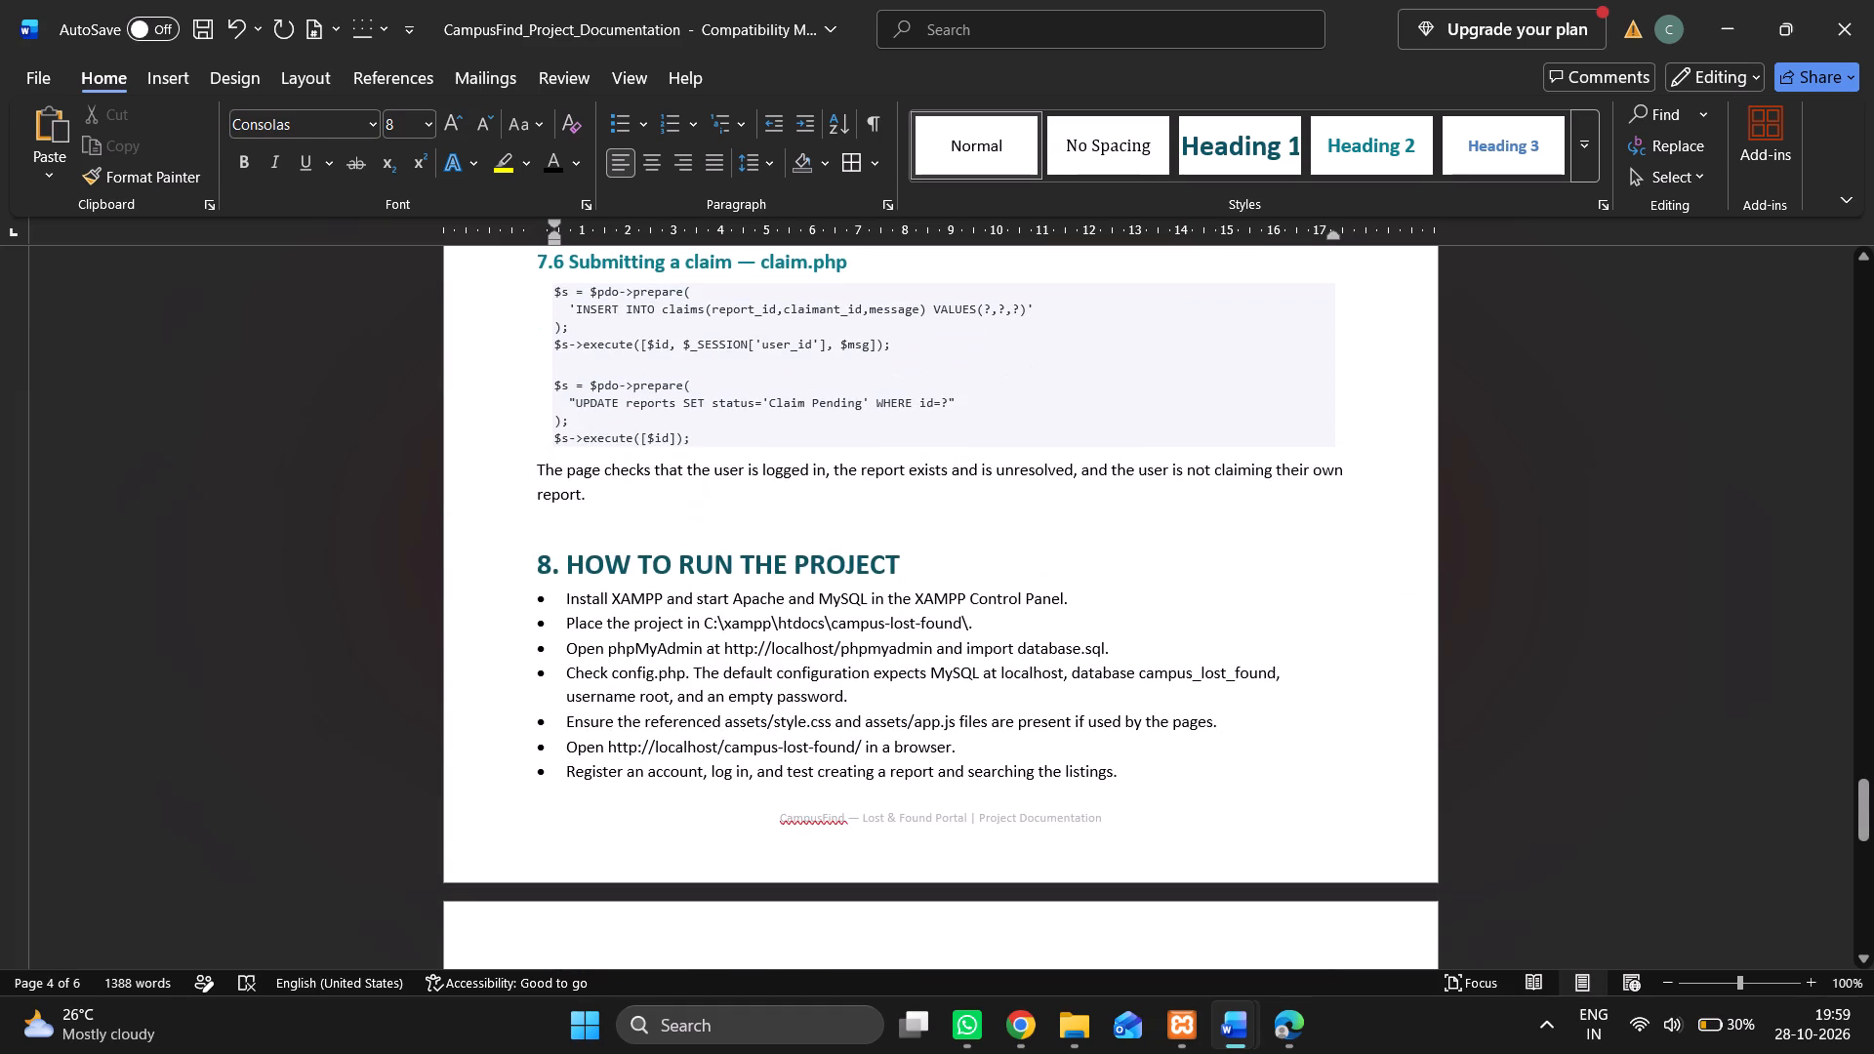
scroll(655, 599, down, 6)
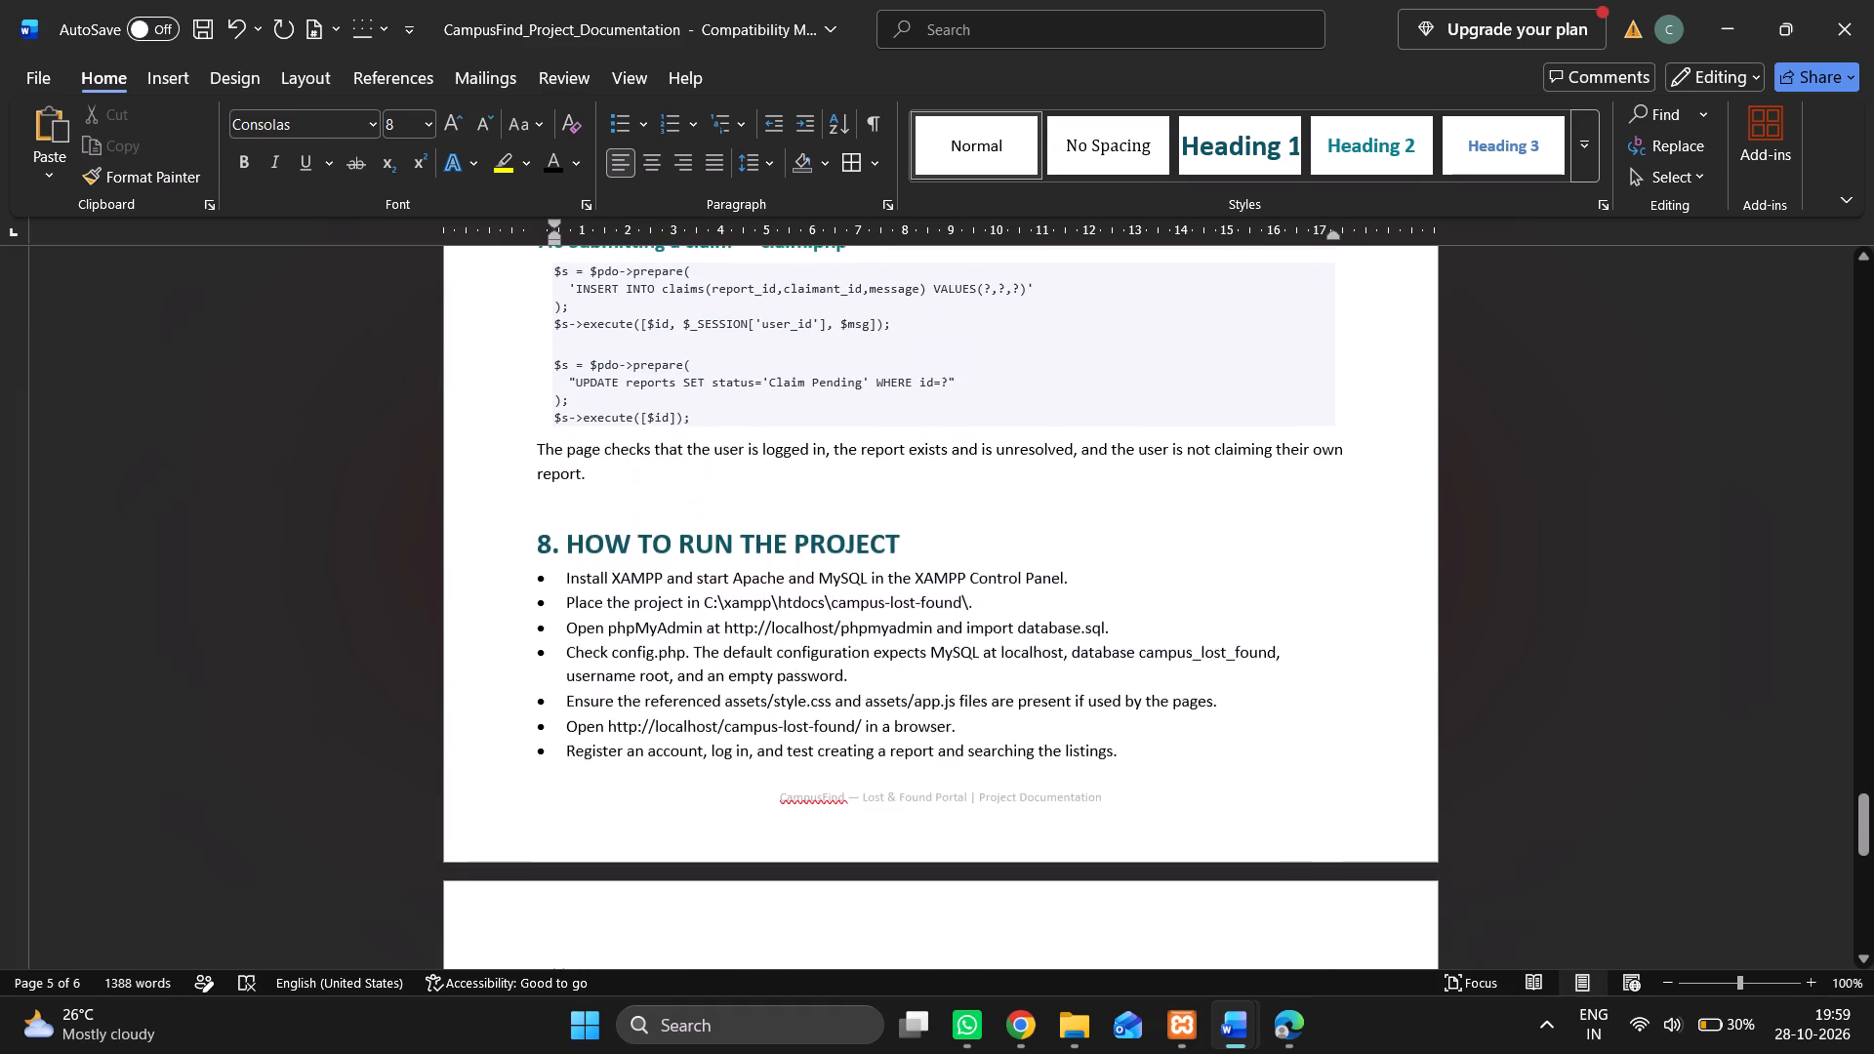
scroll(655, 599, down, 1)
scroll(655, 599, up, 6)
In the report, pull the "CODE:" heading up below the How It Works list, removing its leading spaces and keeping one blank line above it.
key(alt+Tab)
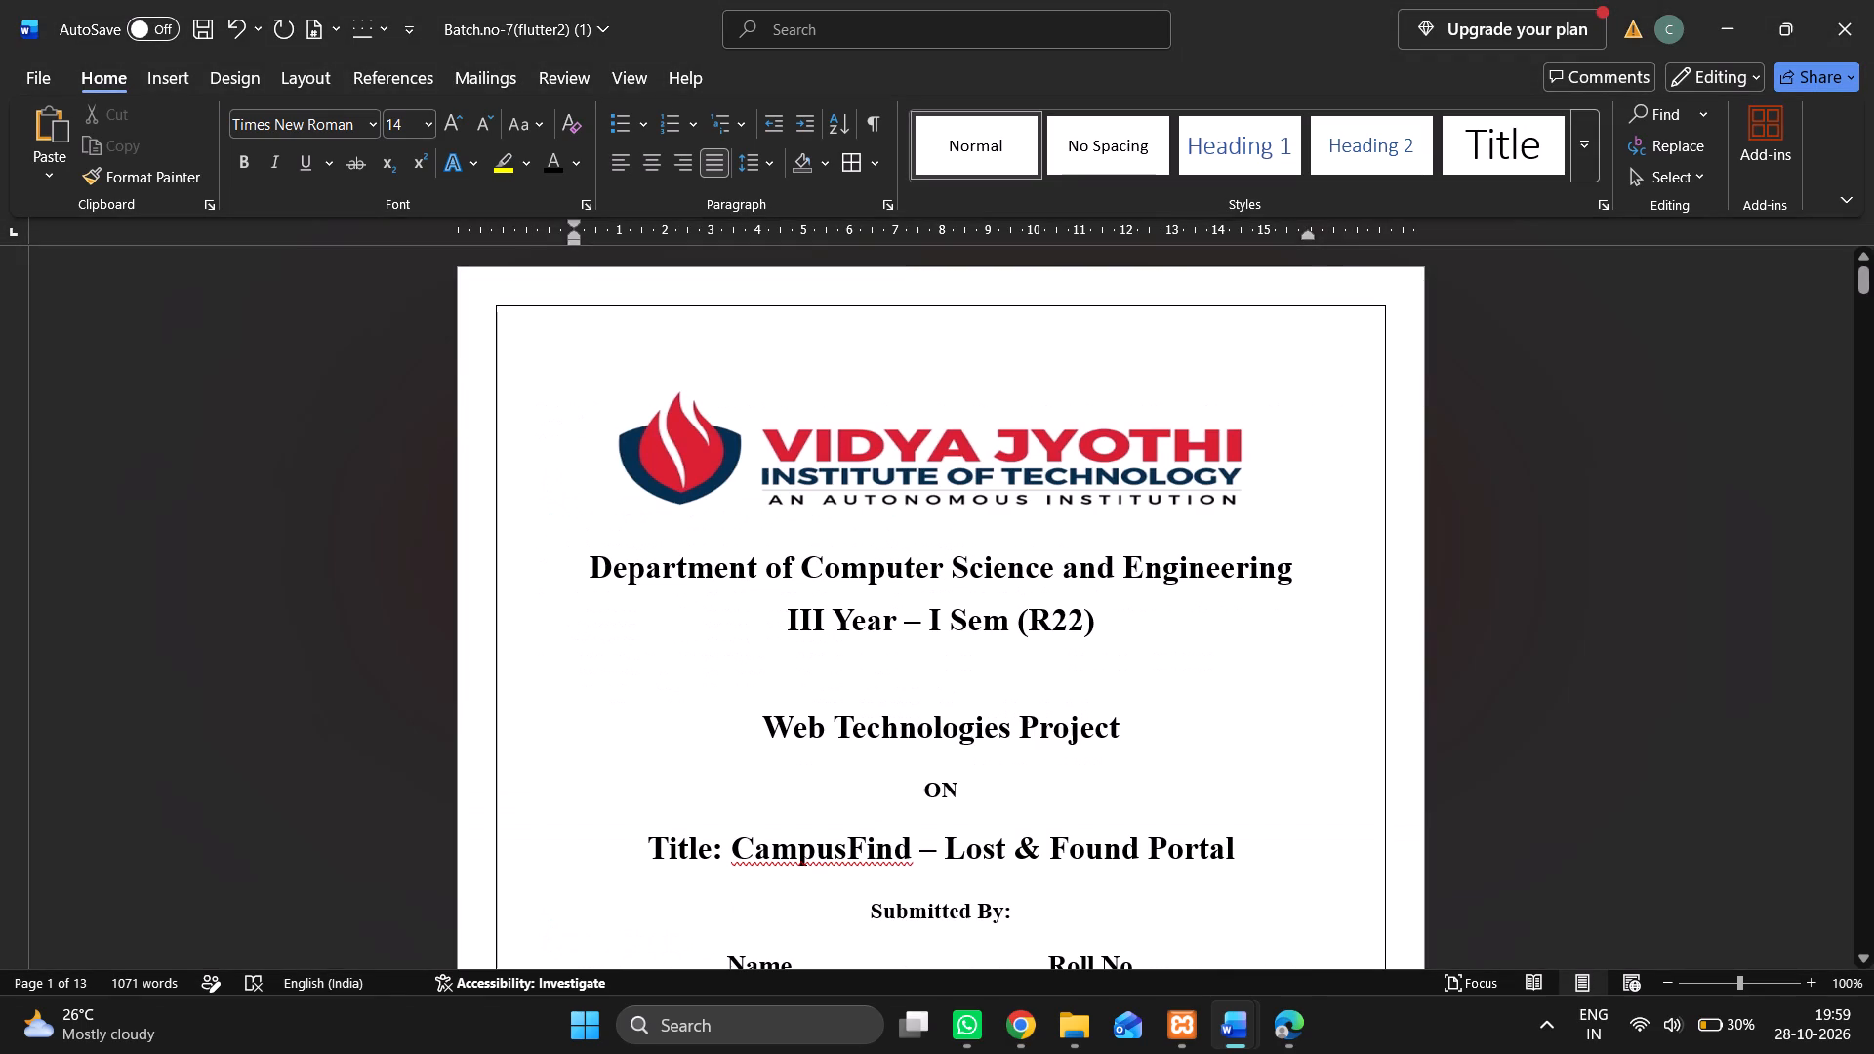
scroll(936, 628, down, 8)
drag(1857, 299, 1869, 587)
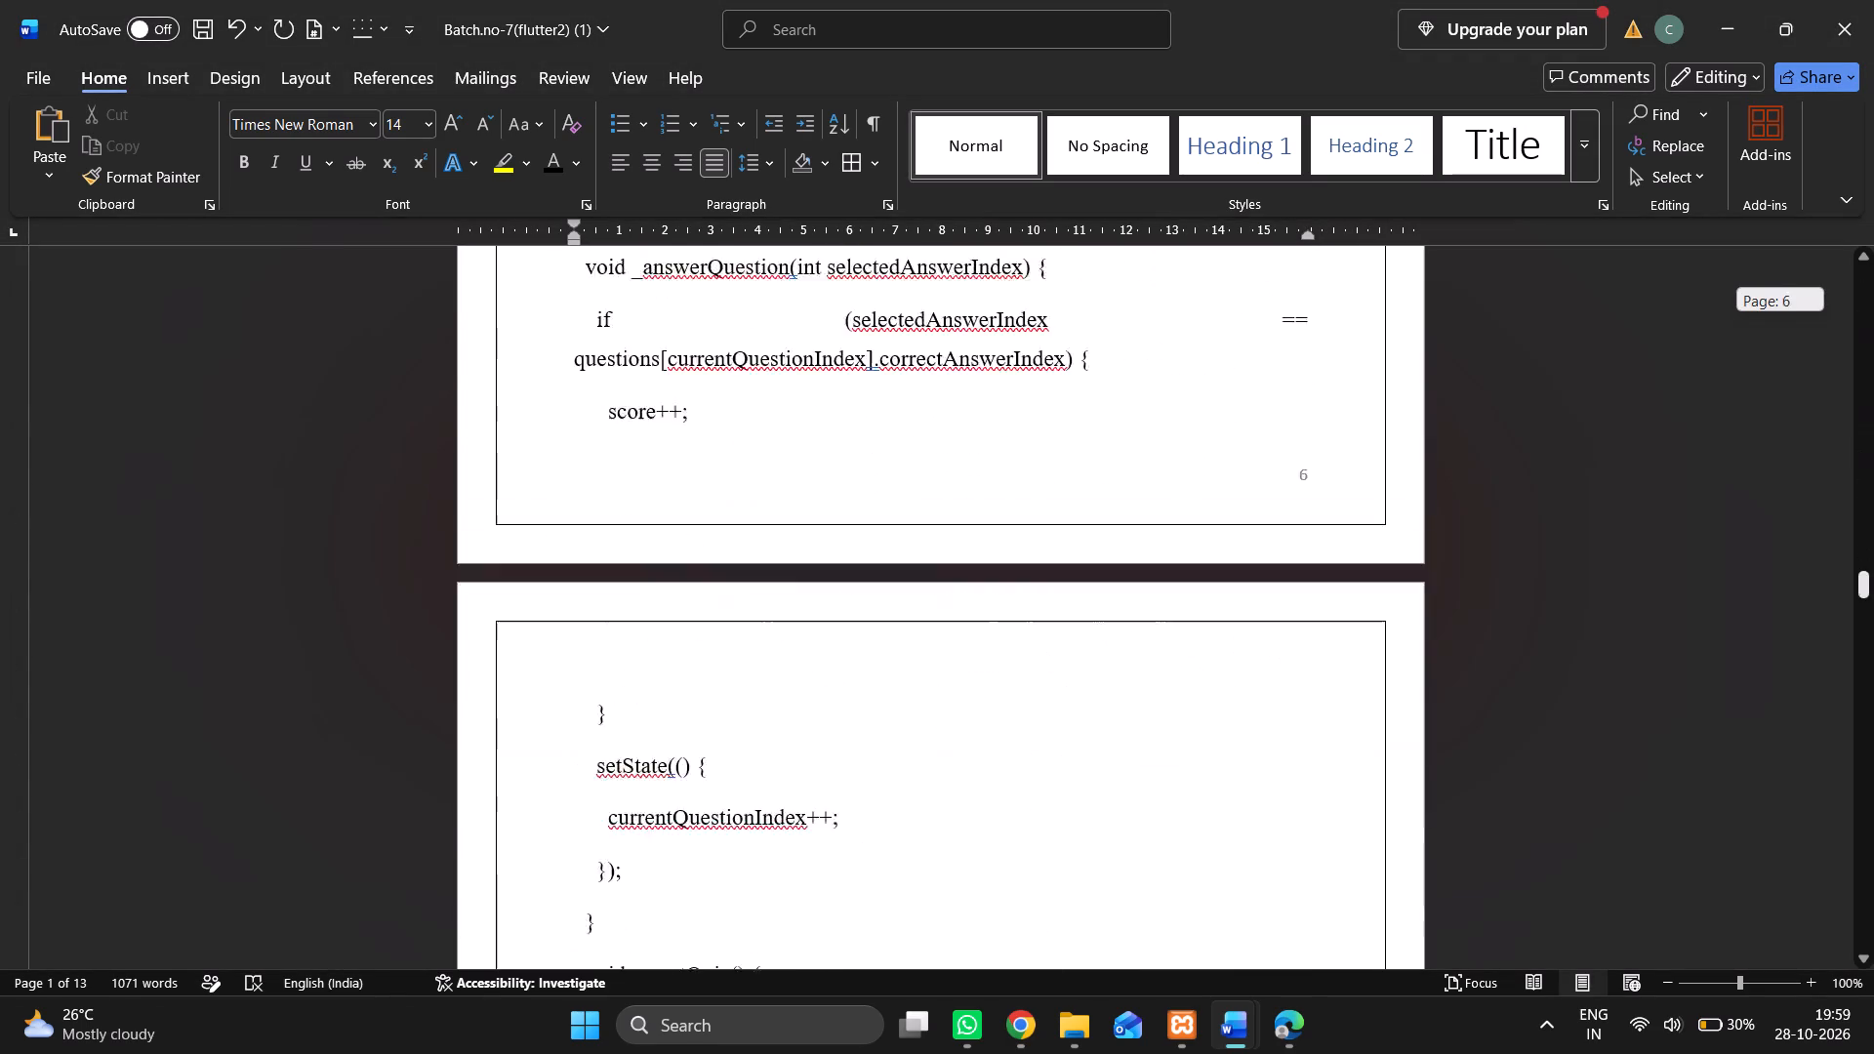
drag(1869, 587, 1871, 809)
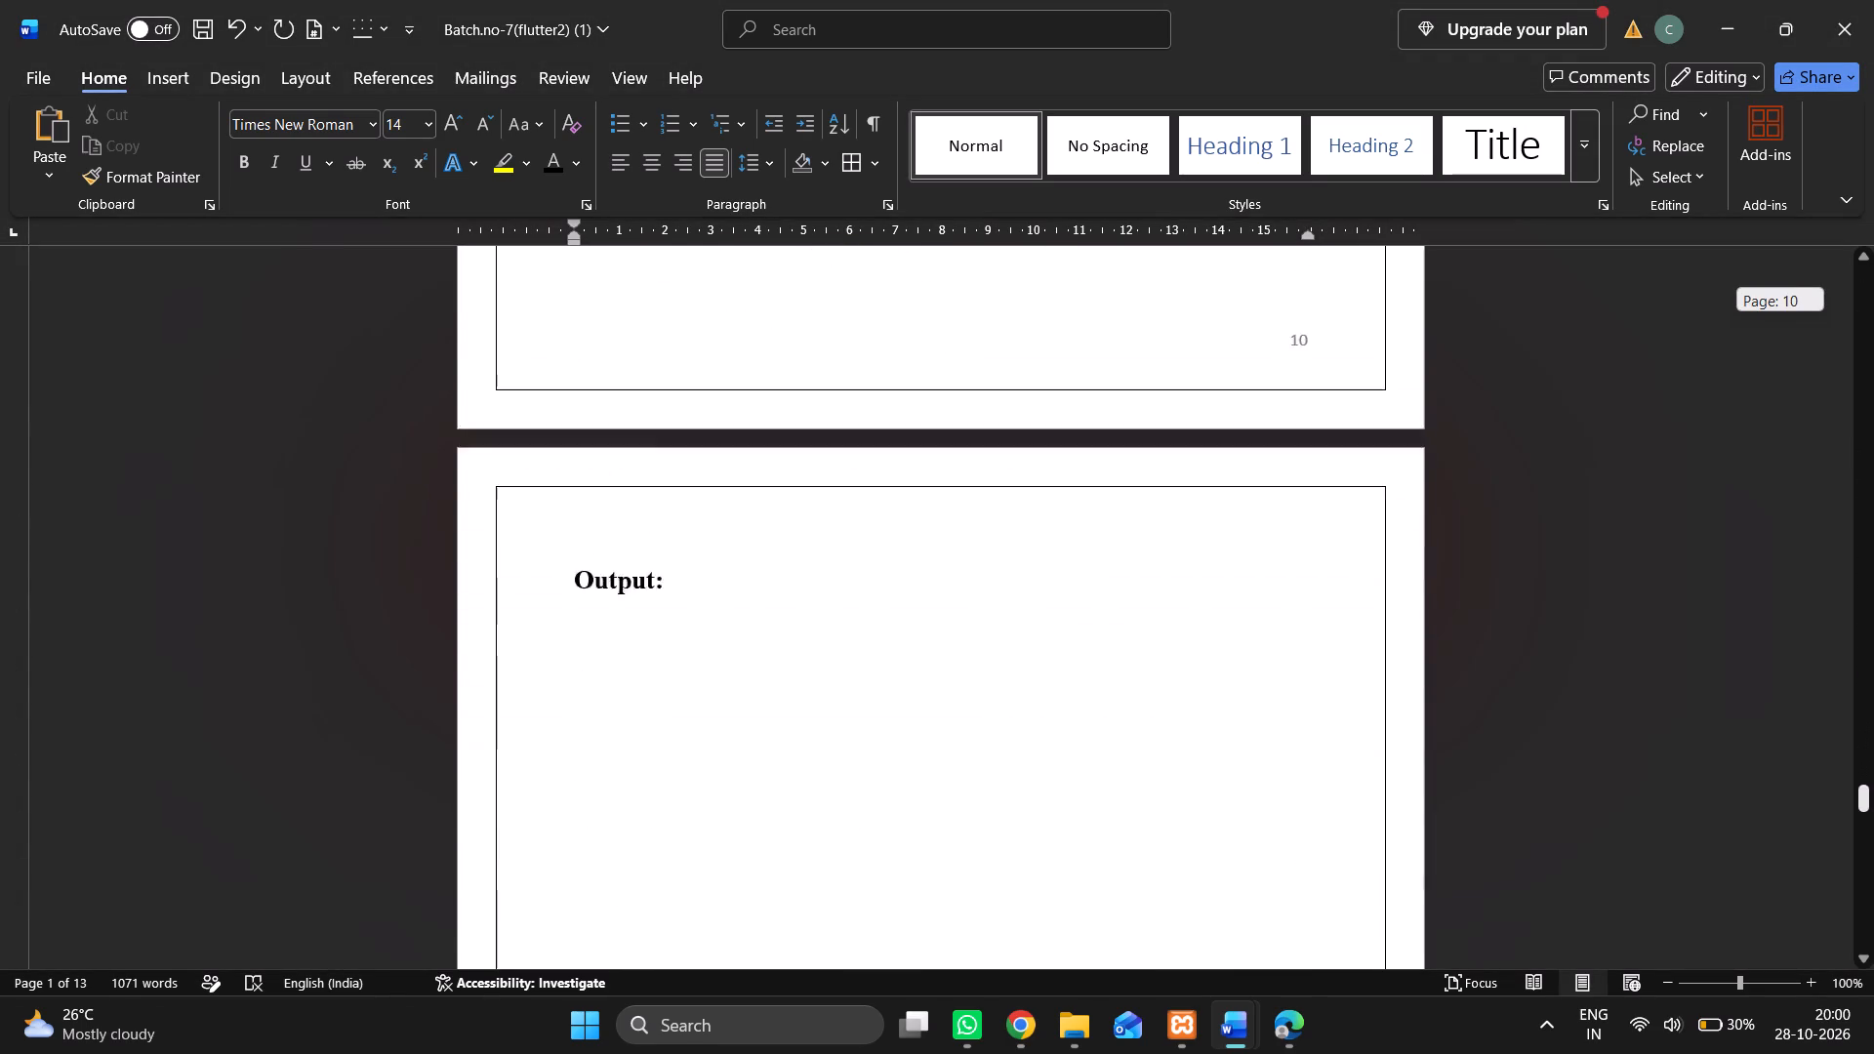
drag(1871, 809, 1824, 504)
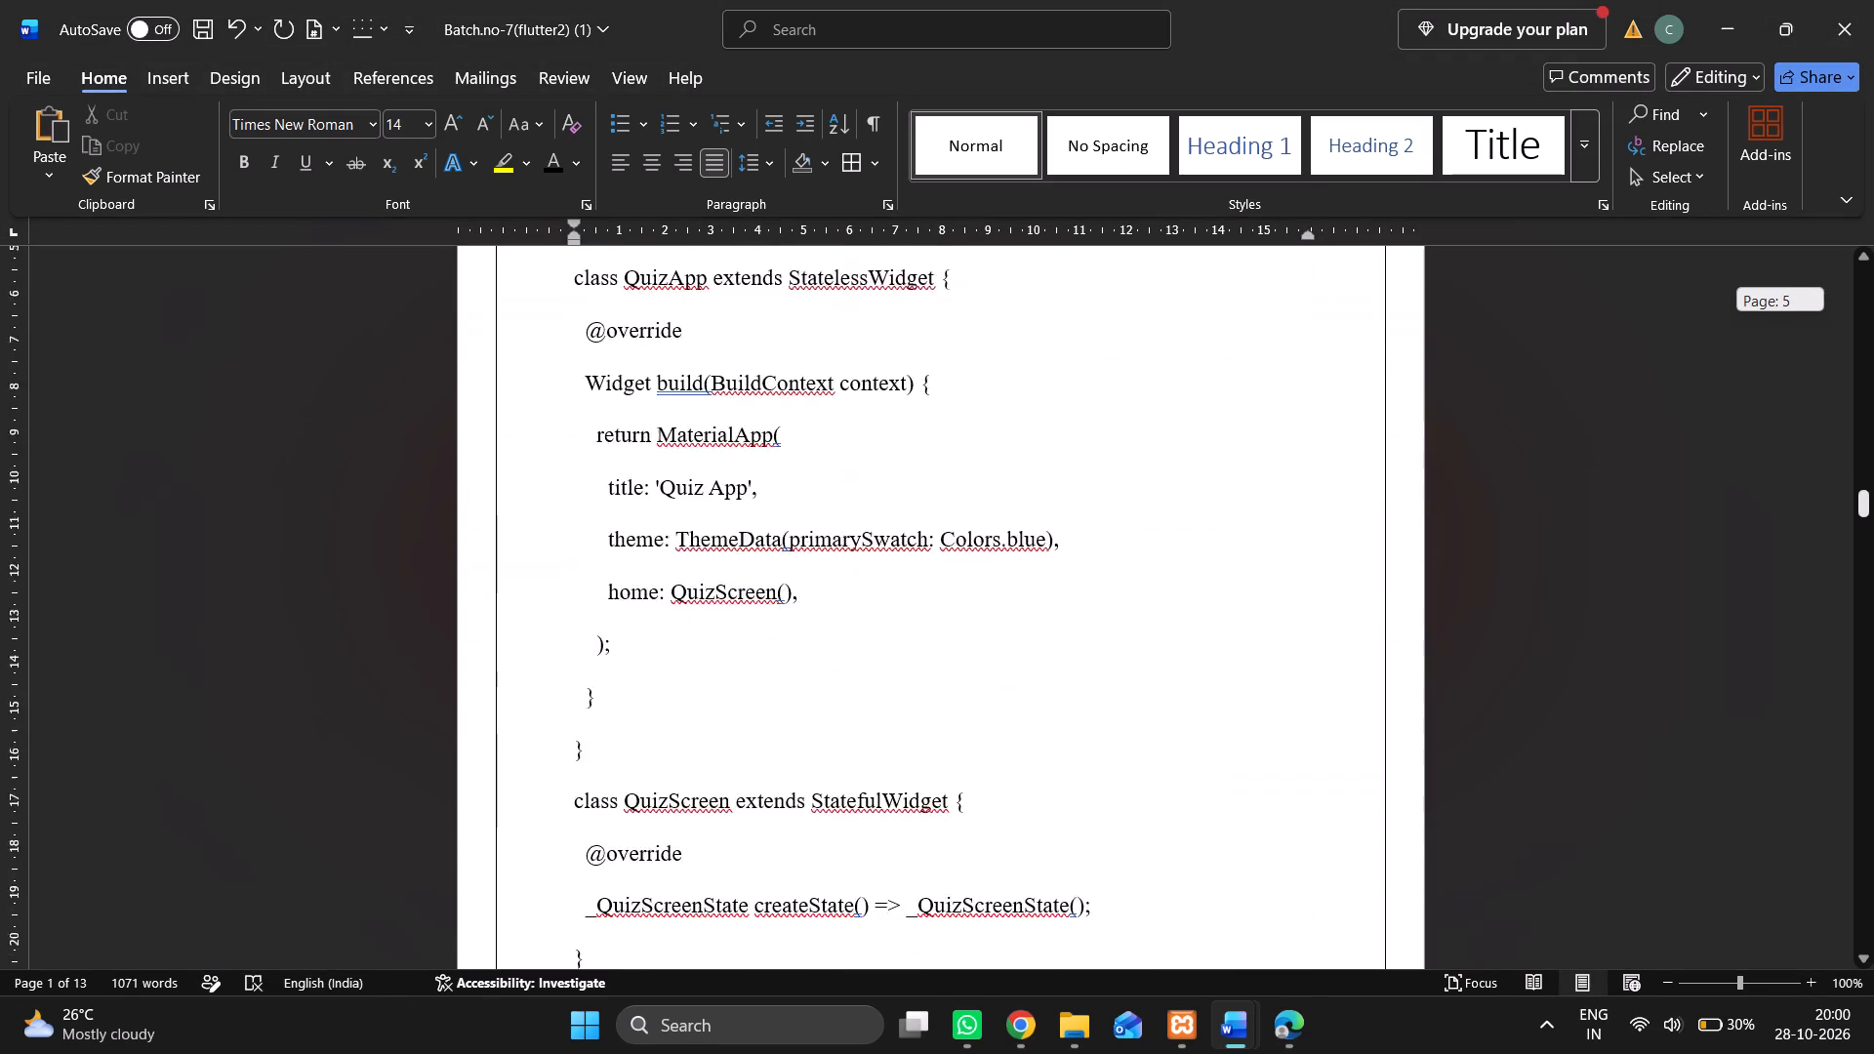
drag(1824, 504, 1828, 484)
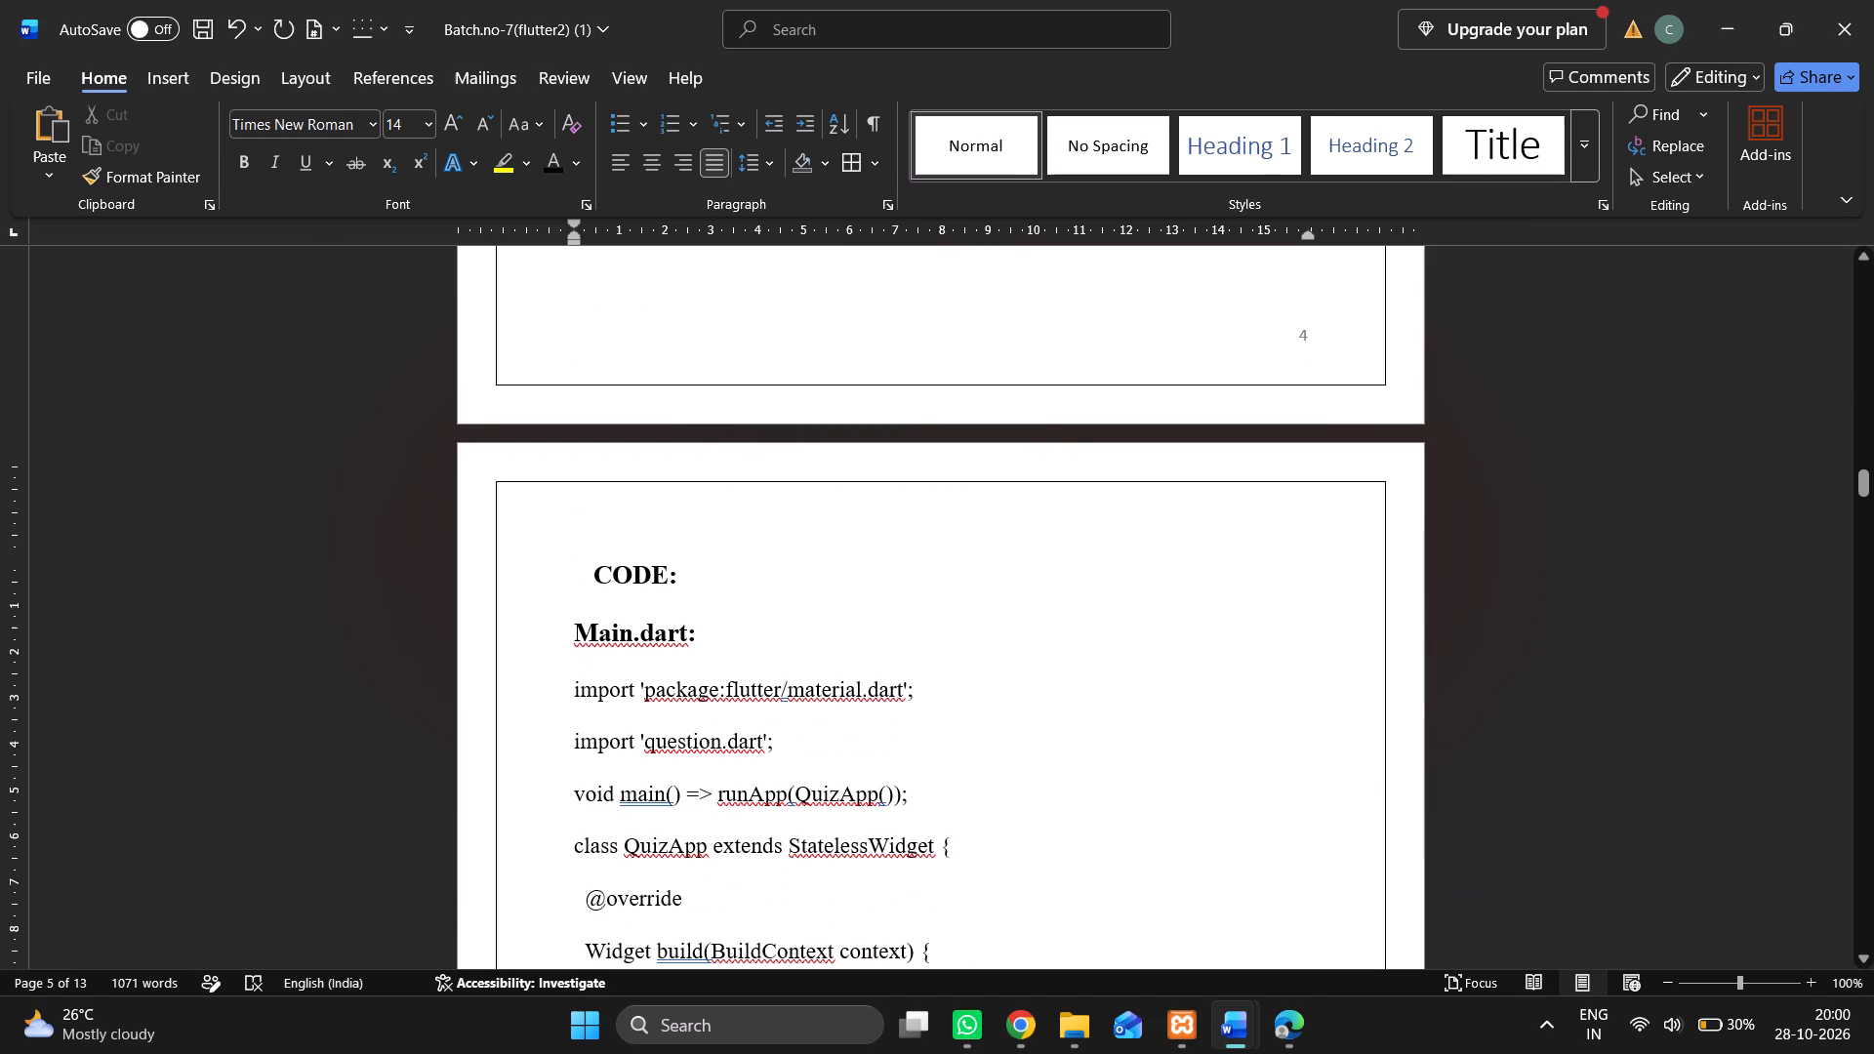
click(599, 574)
key(BackSpace)
key(BackSpace)
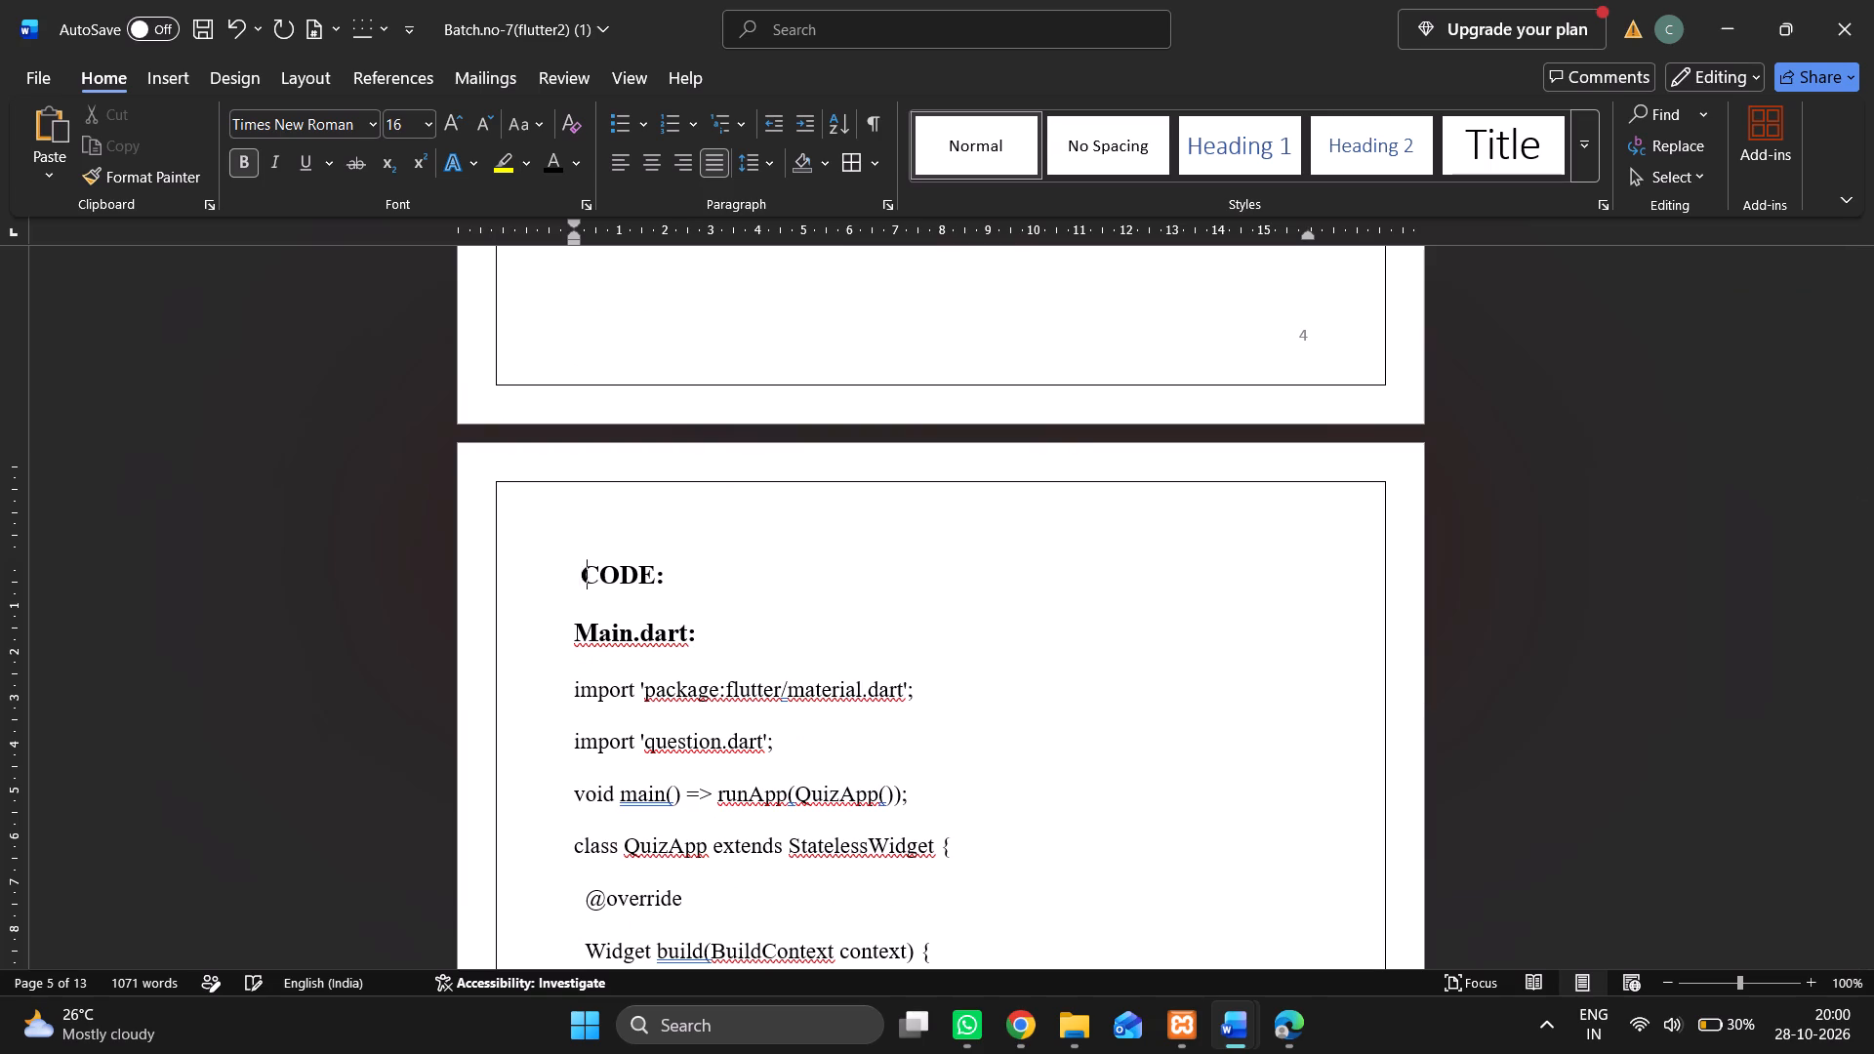
key(BackSpace)
key(BackSpace)
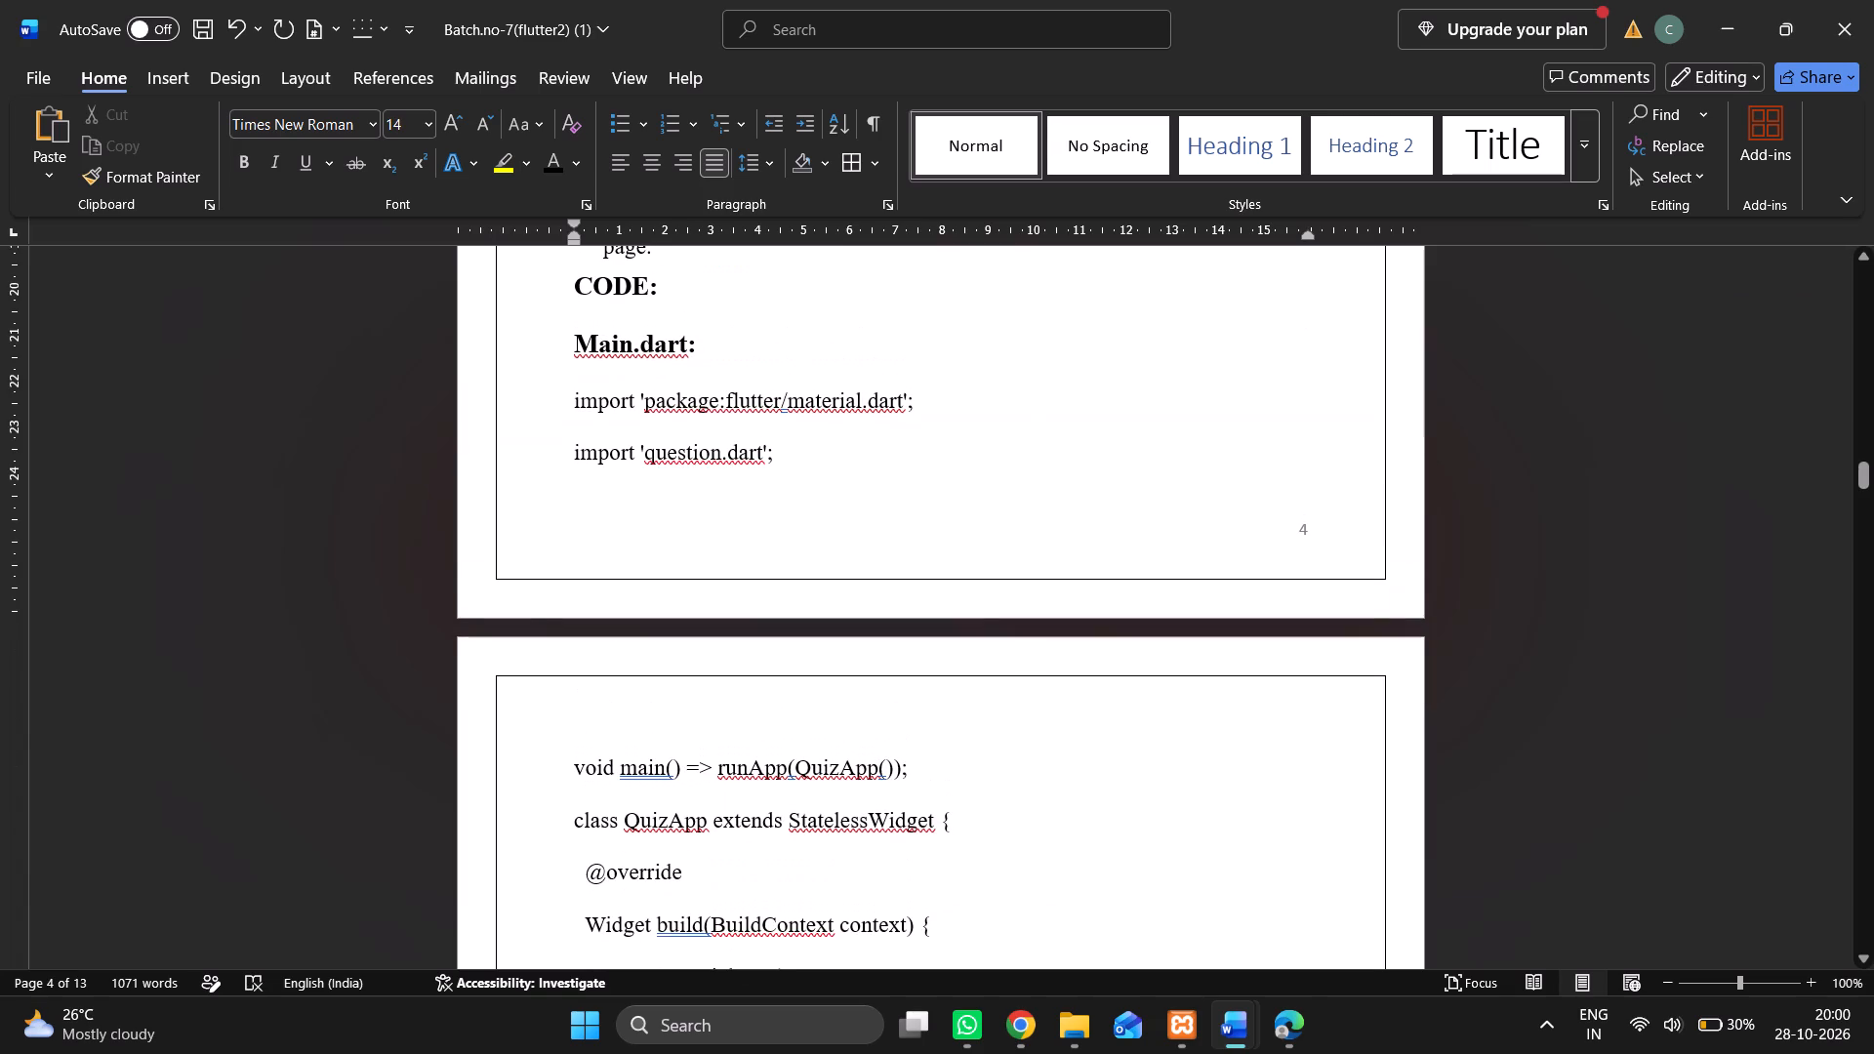
key(Return)
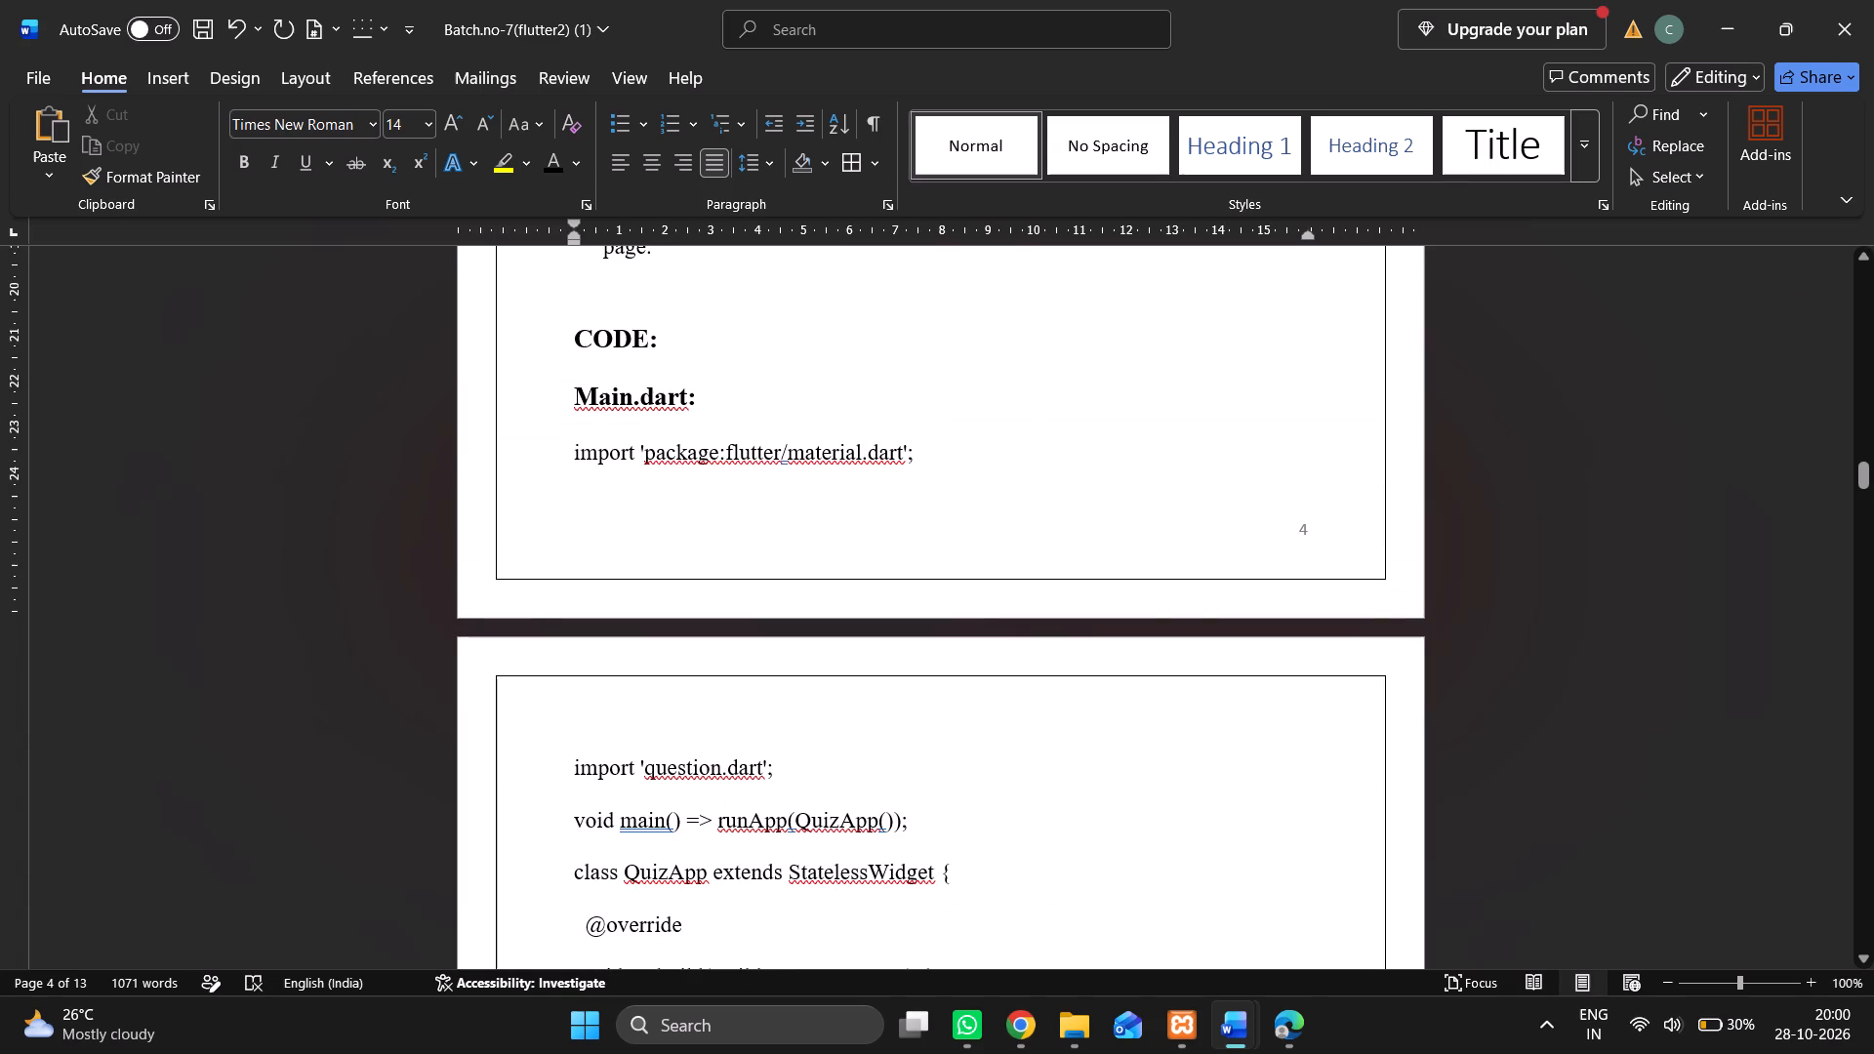
Copy the CampusFind_Project_Documentation text under "7. CODE" through section 7.6 and paste it over the report's Main.dart and question.dart code.
key(alt+Tab)
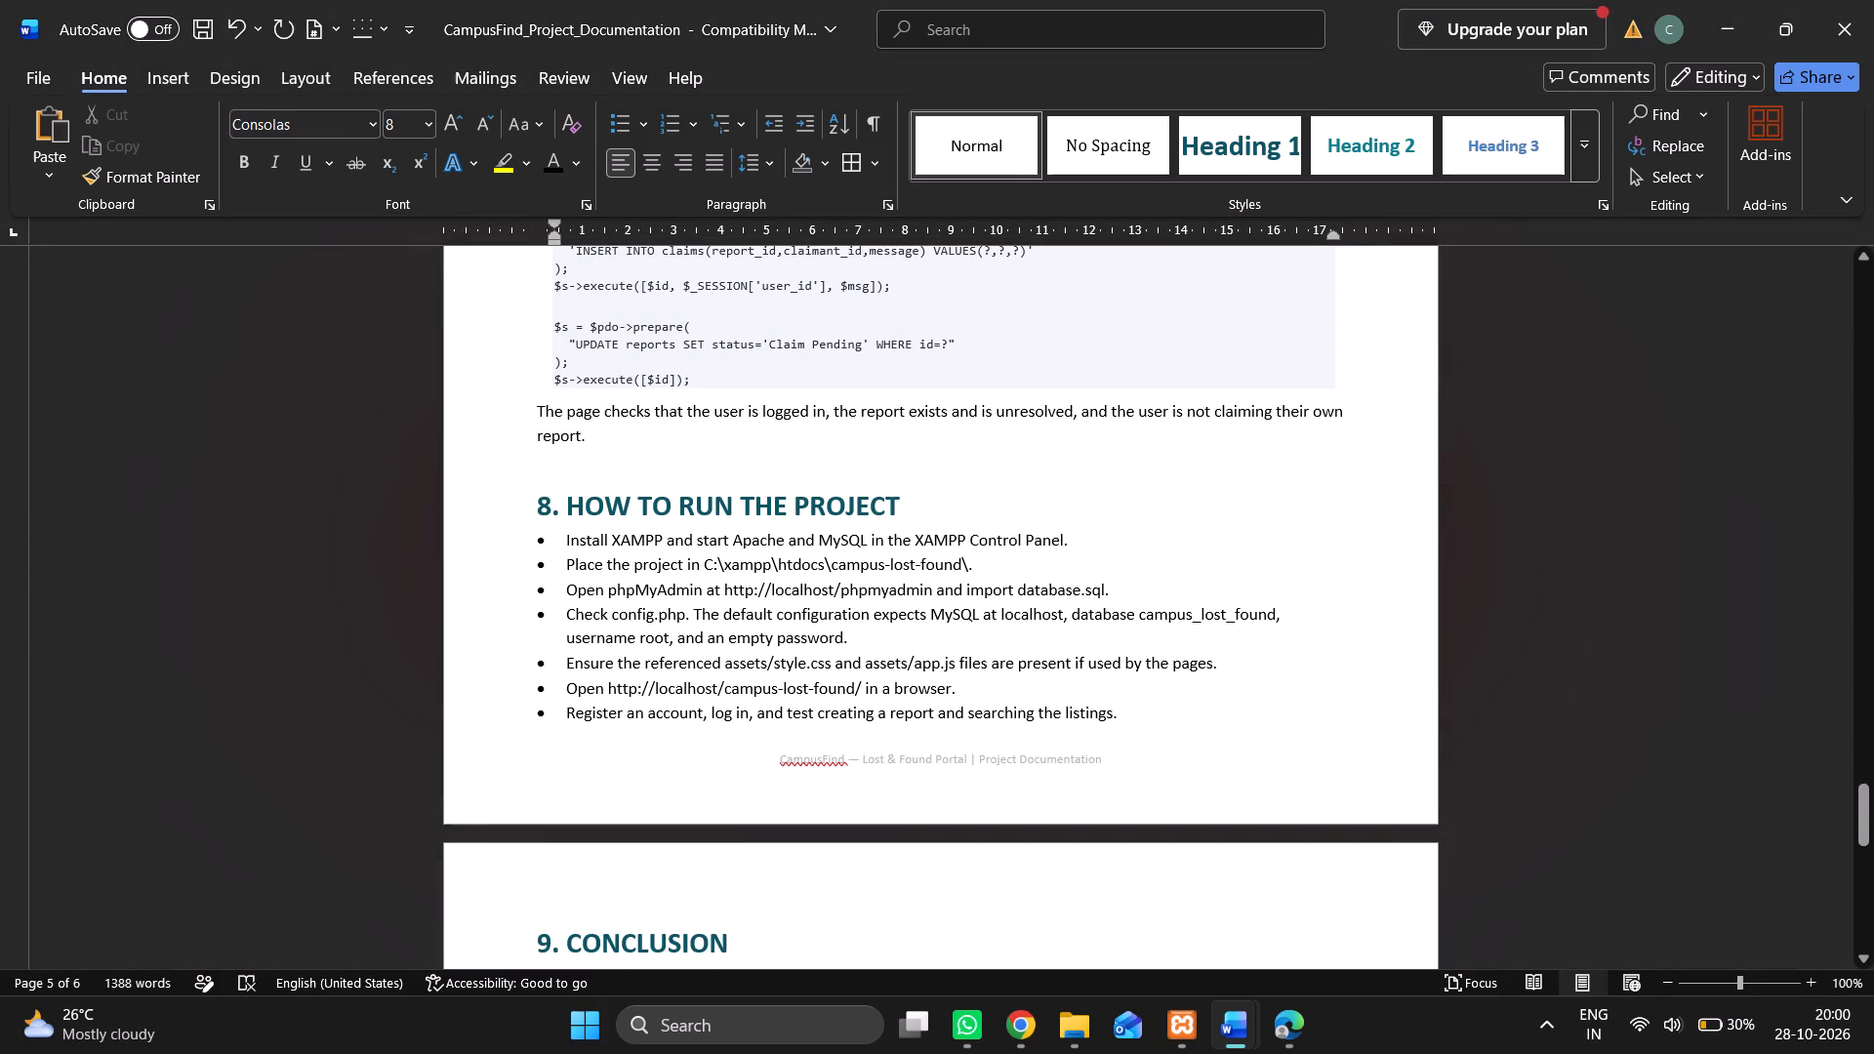
scroll(610, 525, up, 7)
drag(599, 853, 509, 476)
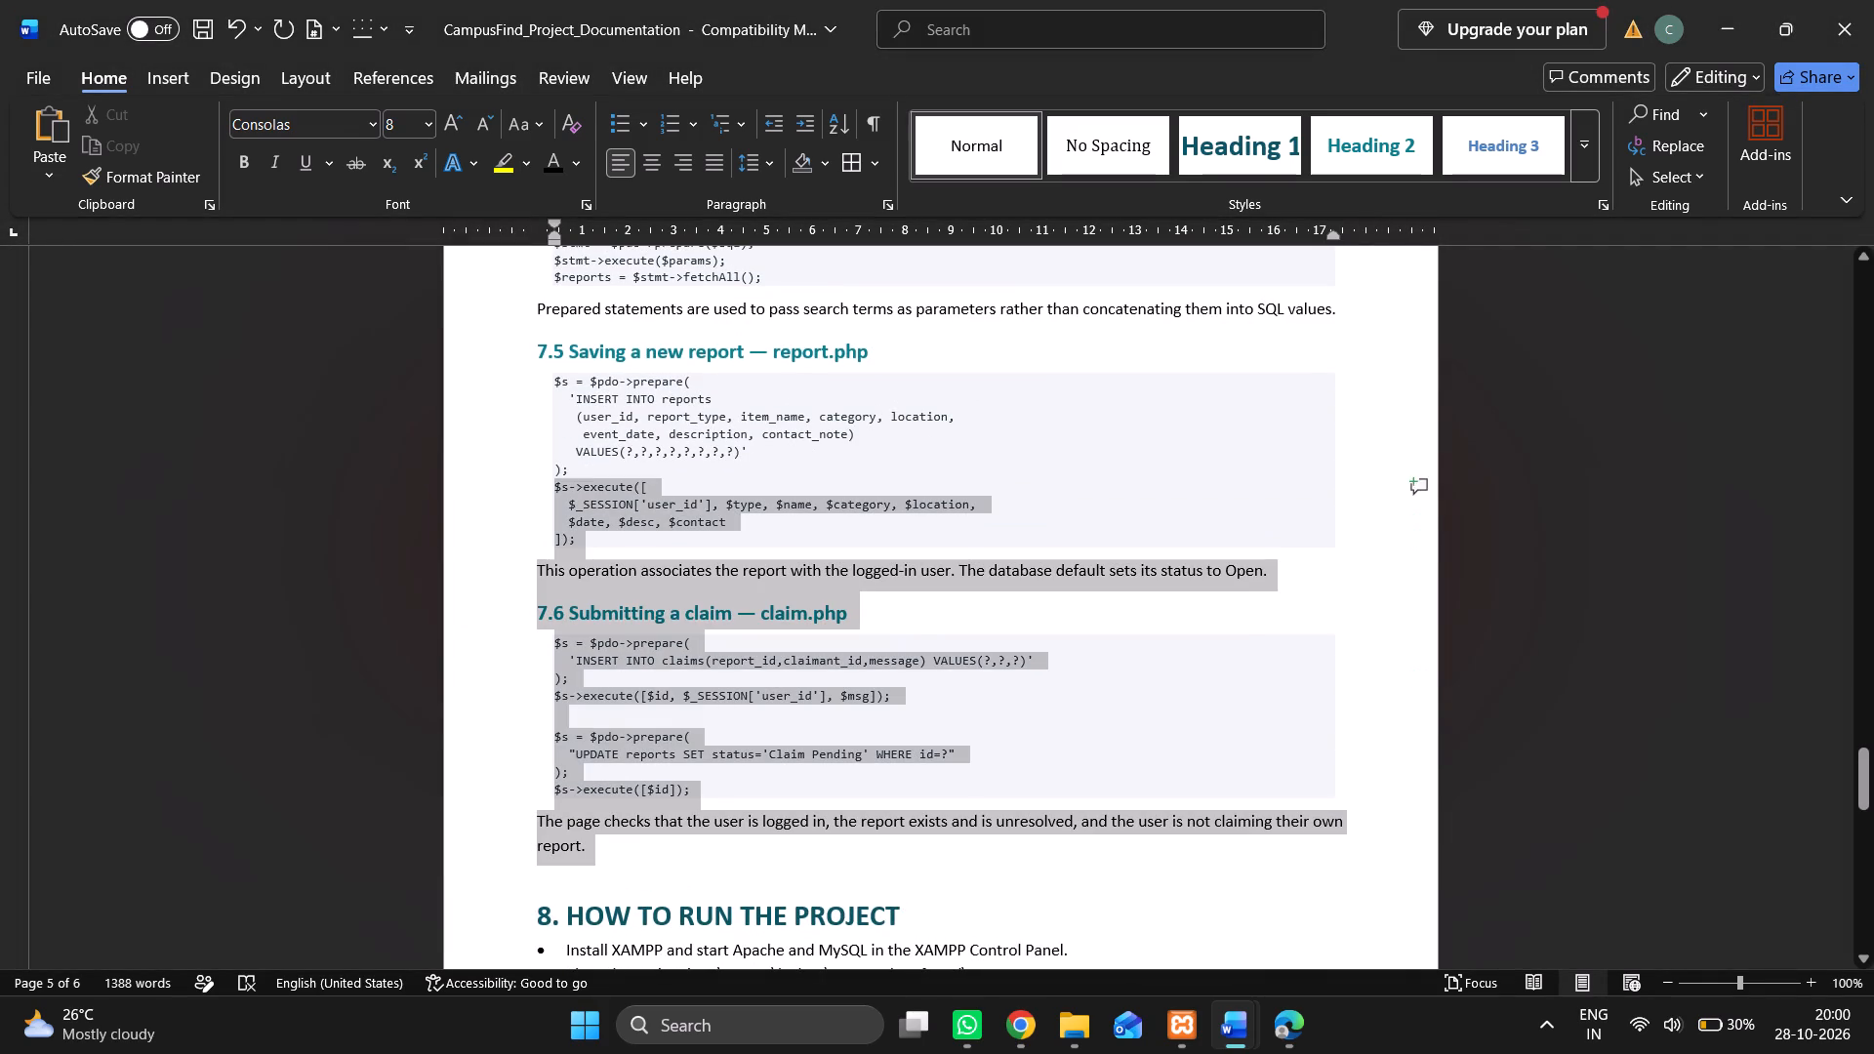
drag(509, 476, 691, 289)
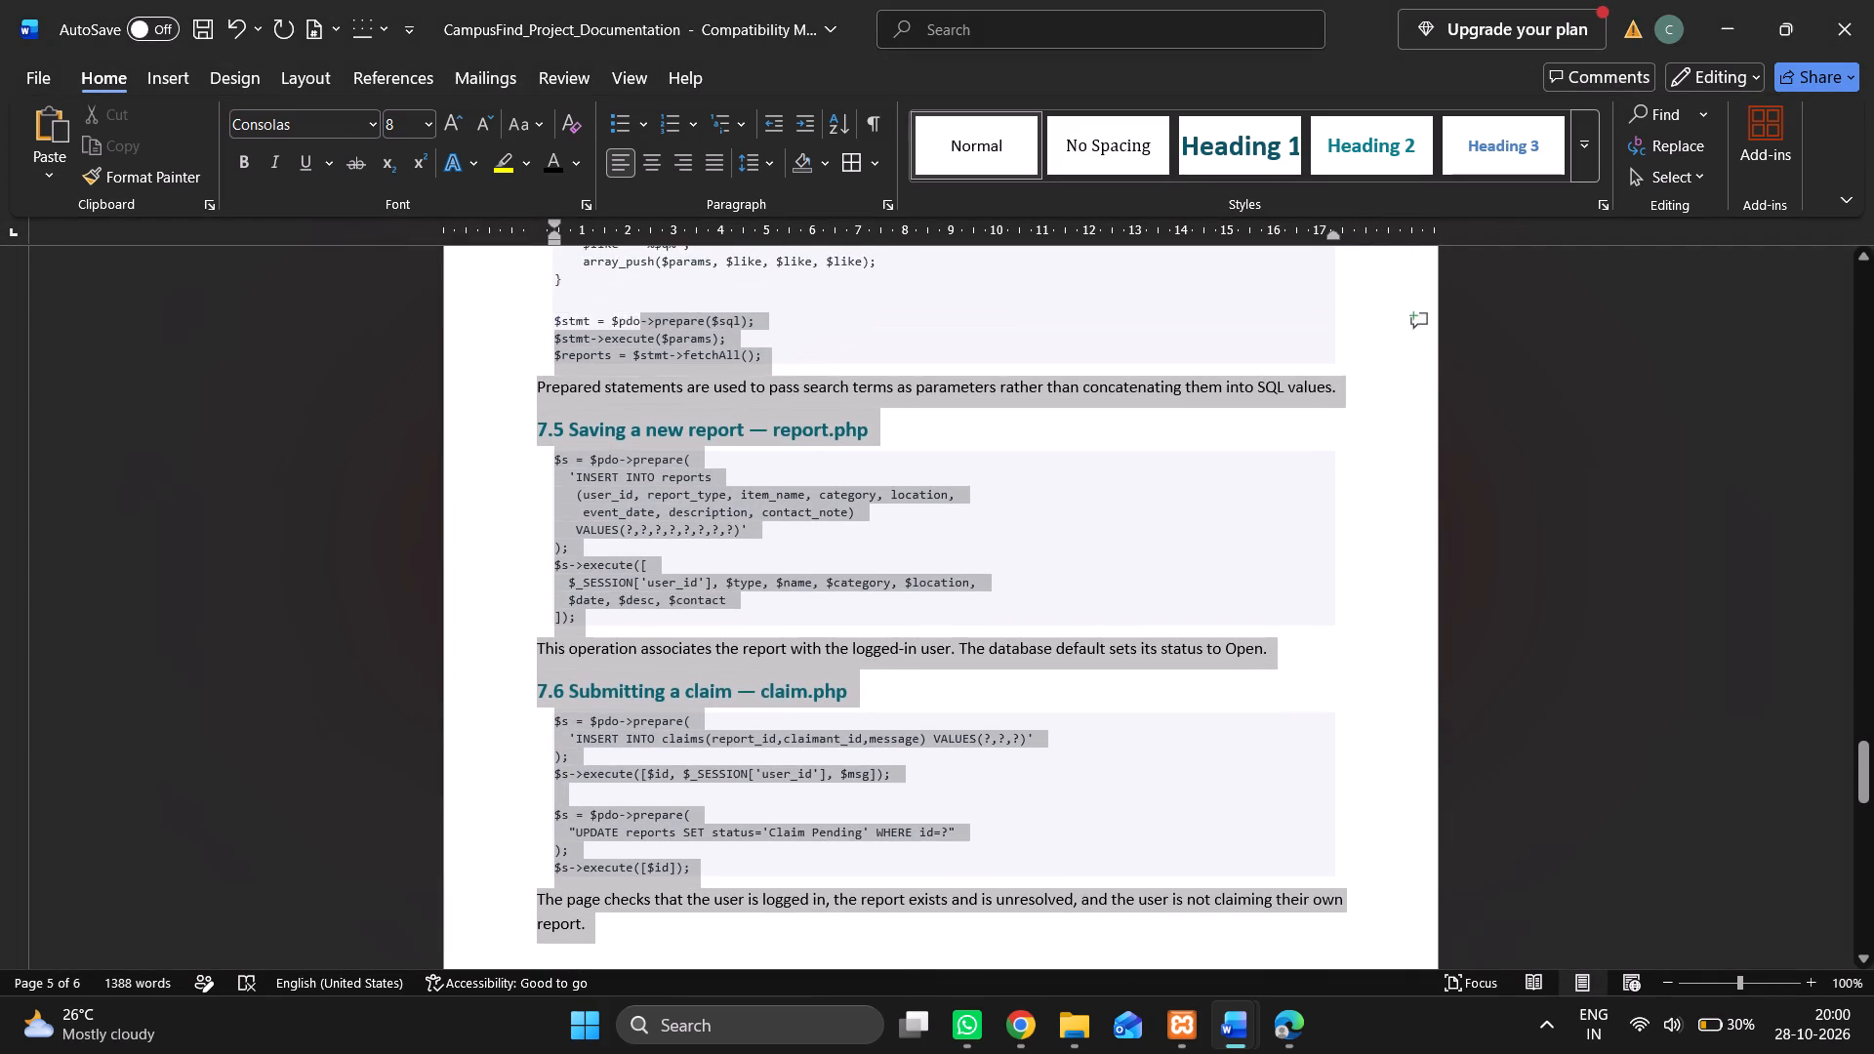
drag(691, 289, 593, 256)
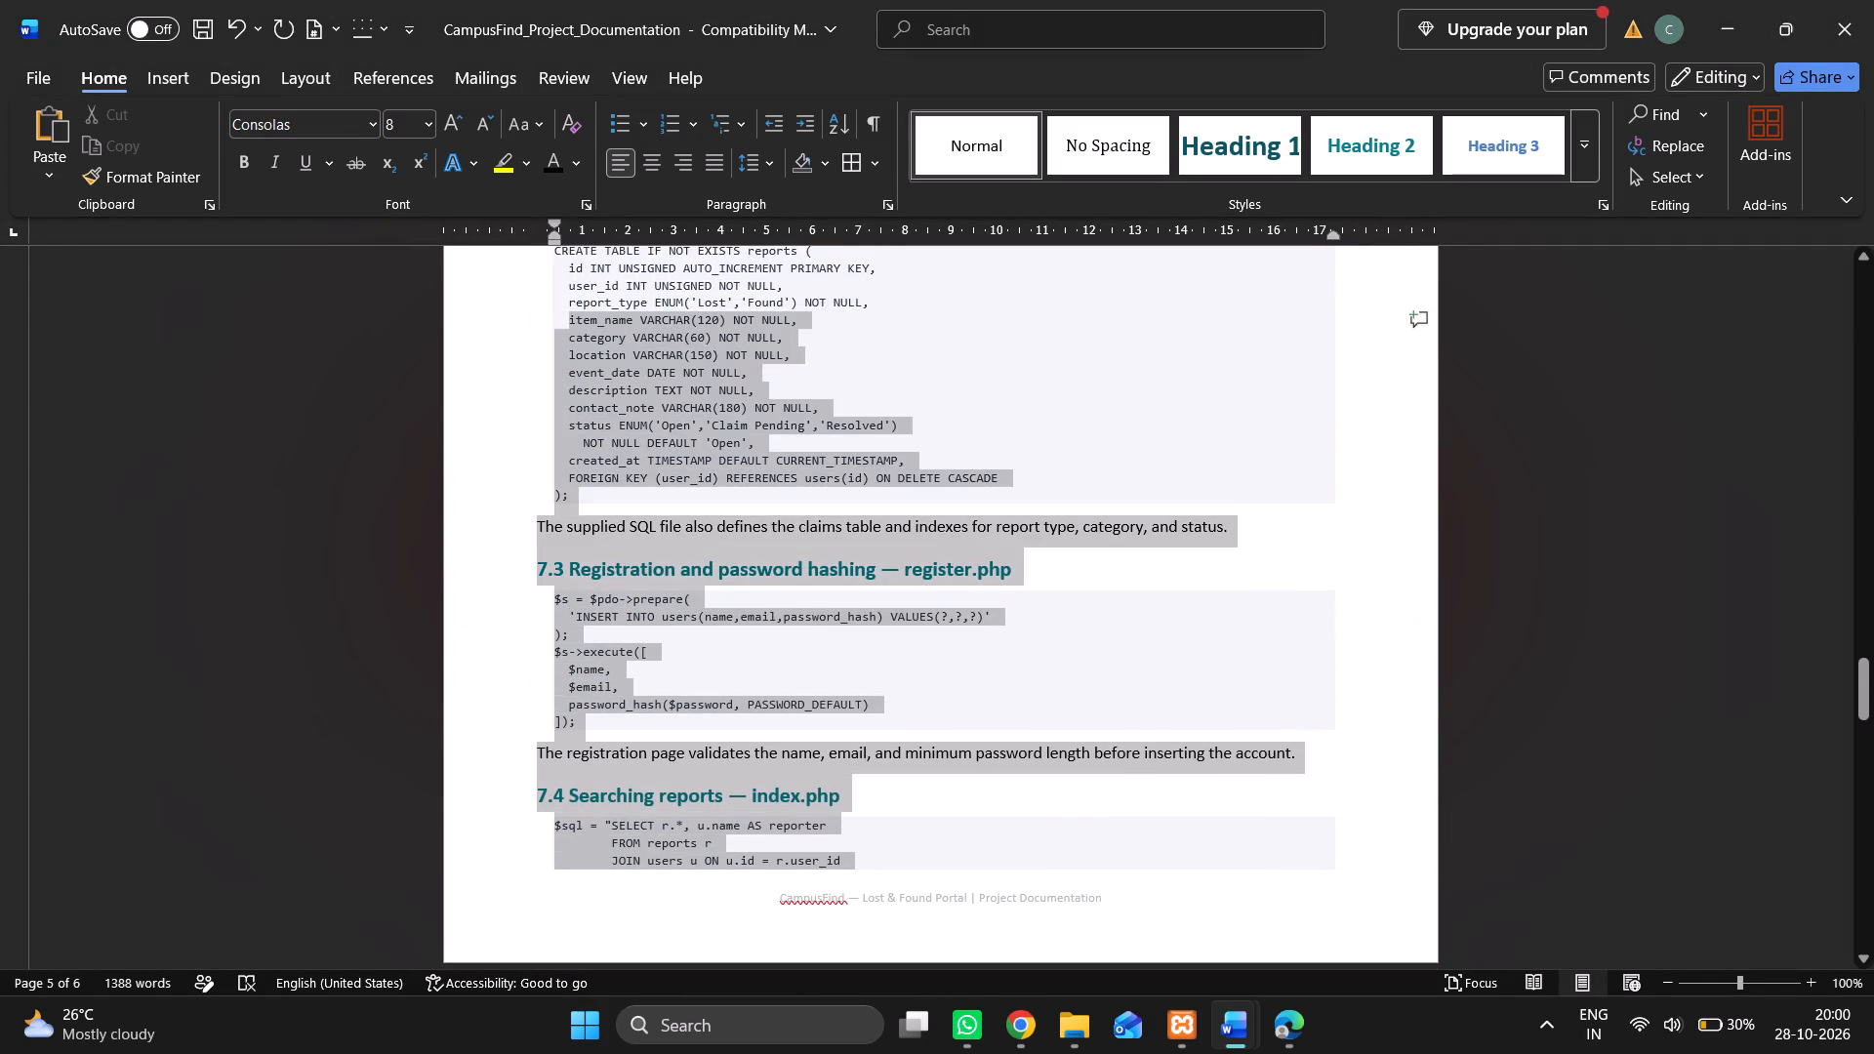
drag(593, 256, 558, 427)
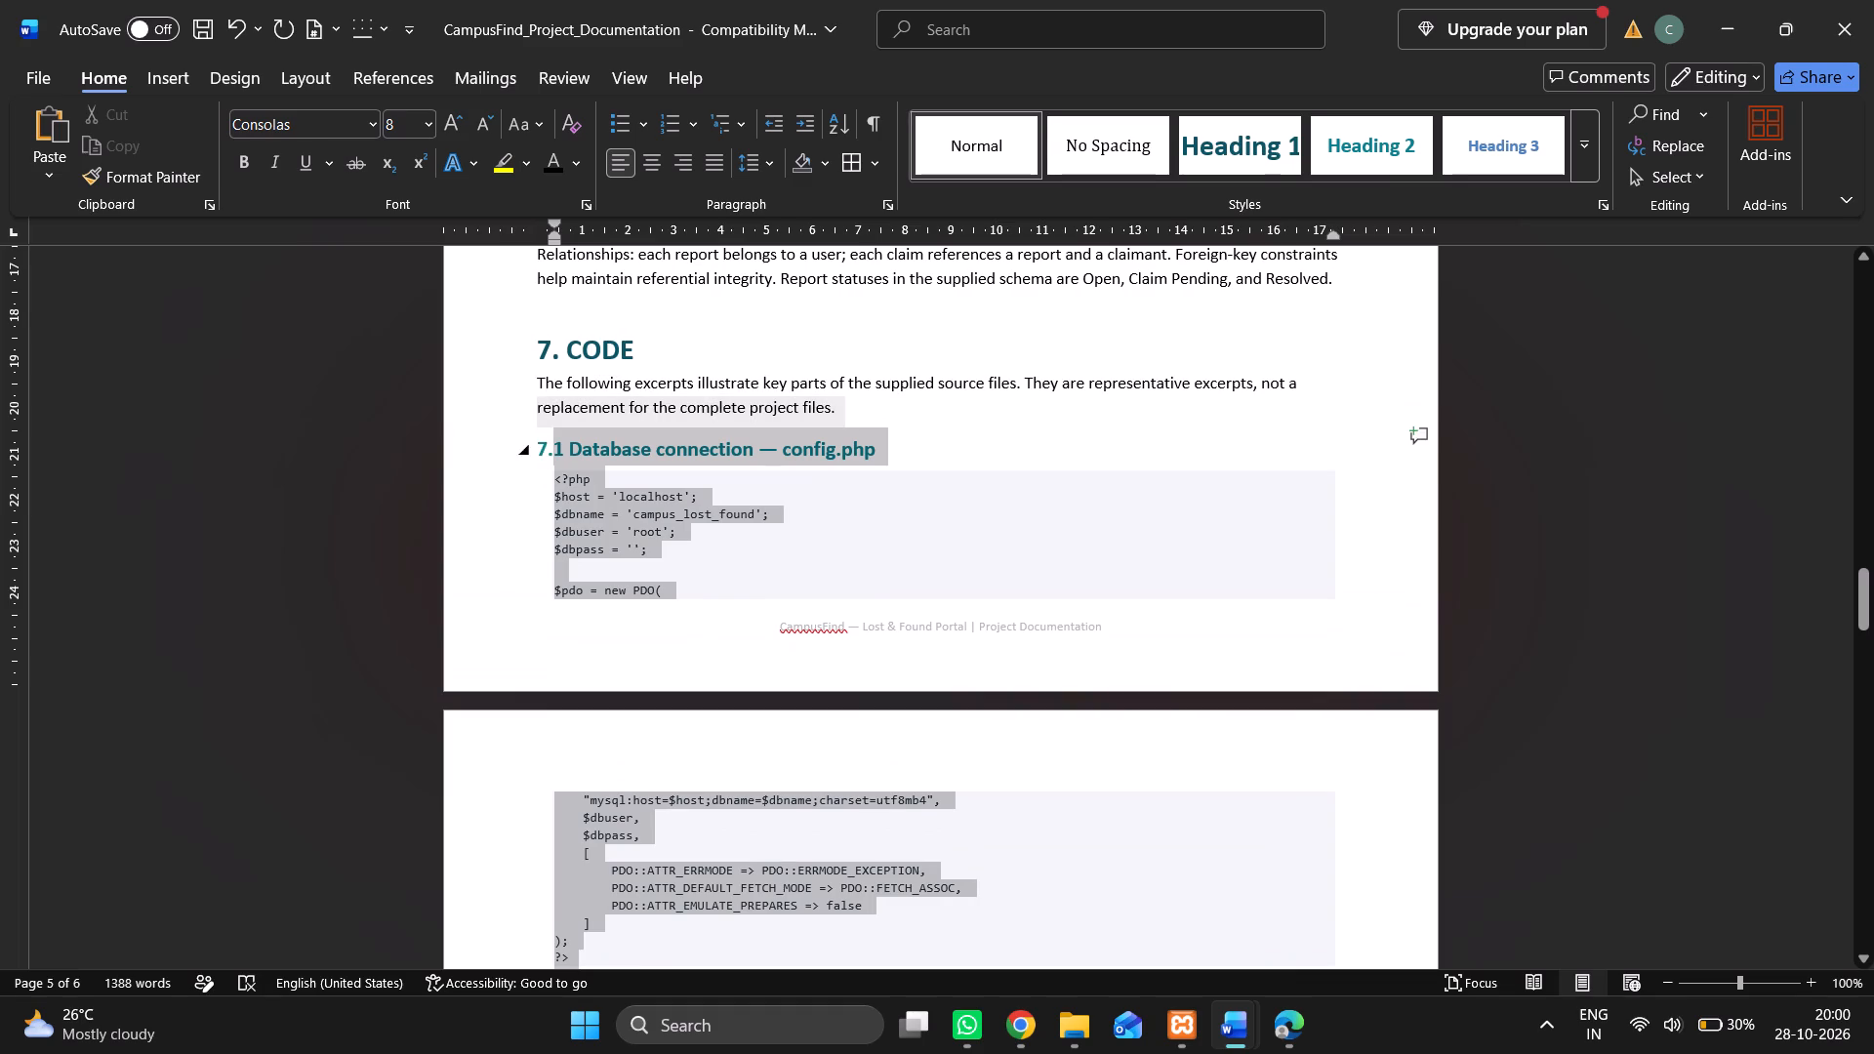
drag(558, 427, 549, 388)
key(ctrl+c)
key(alt+Tab)
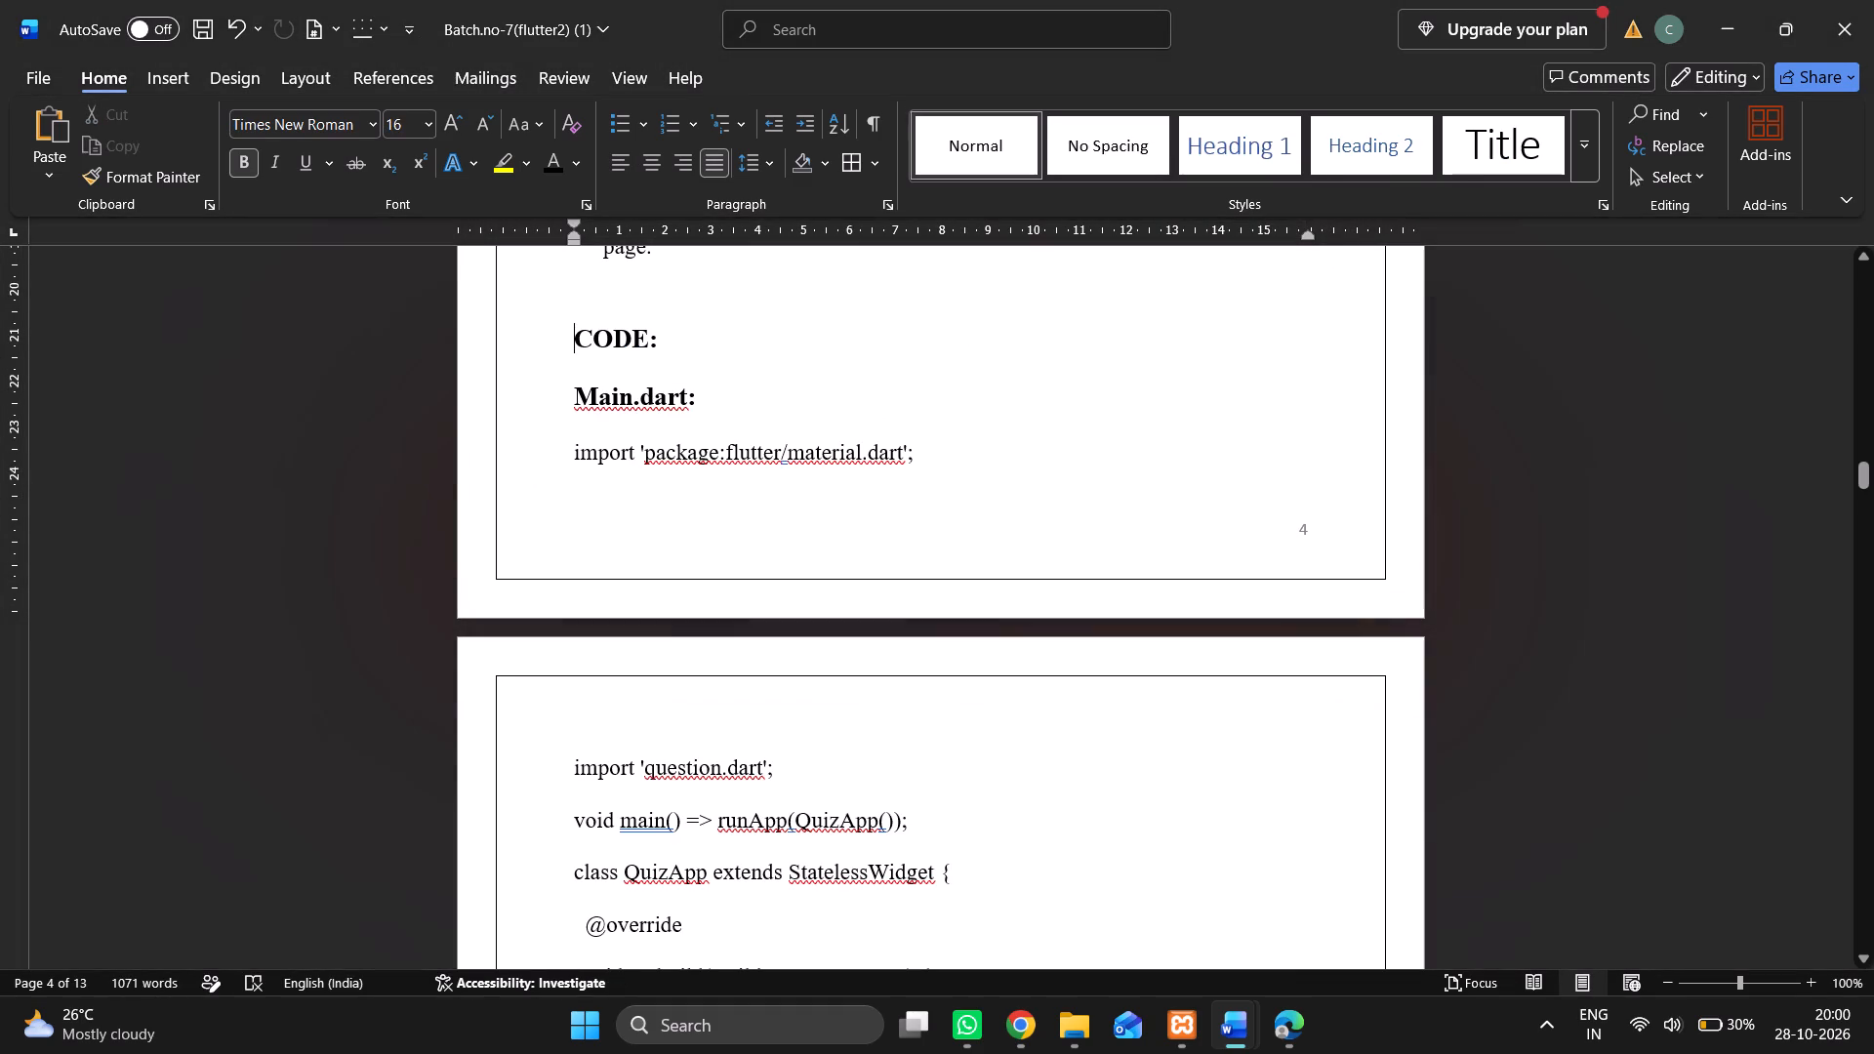
drag(580, 392, 754, 995)
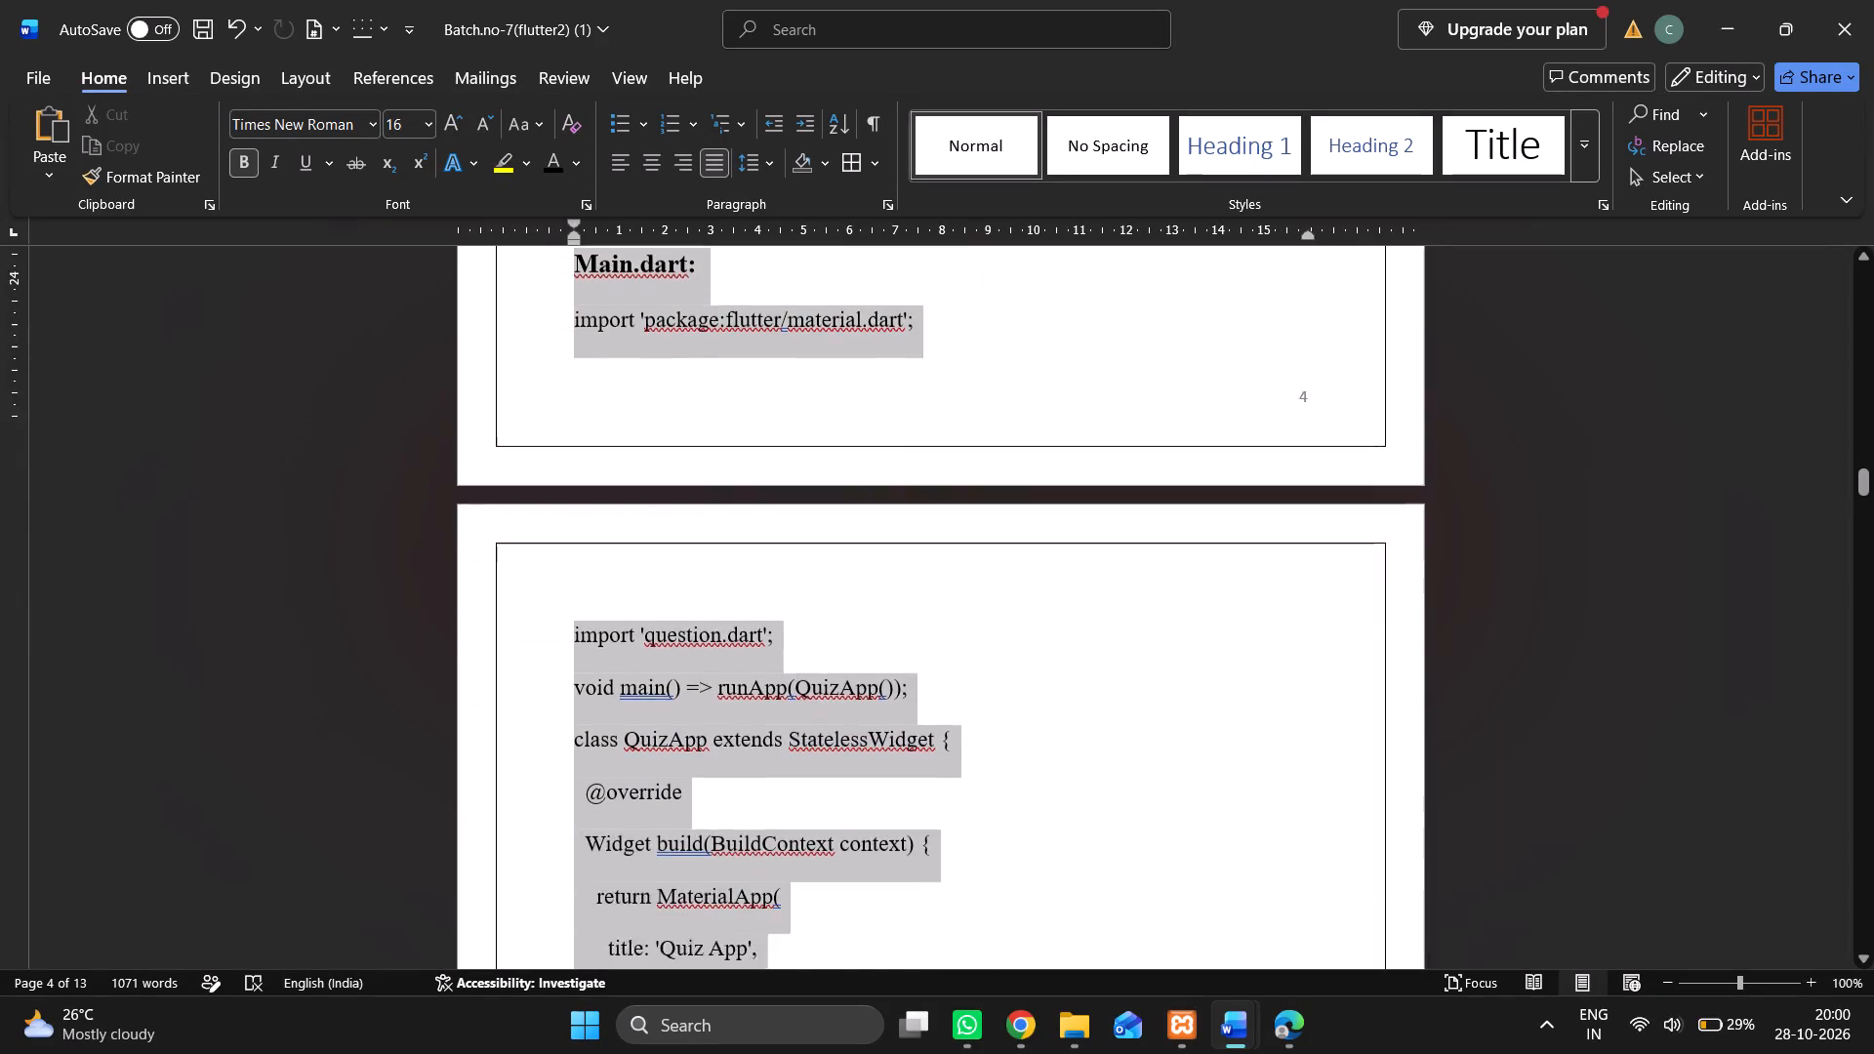
drag(754, 995, 781, 1053)
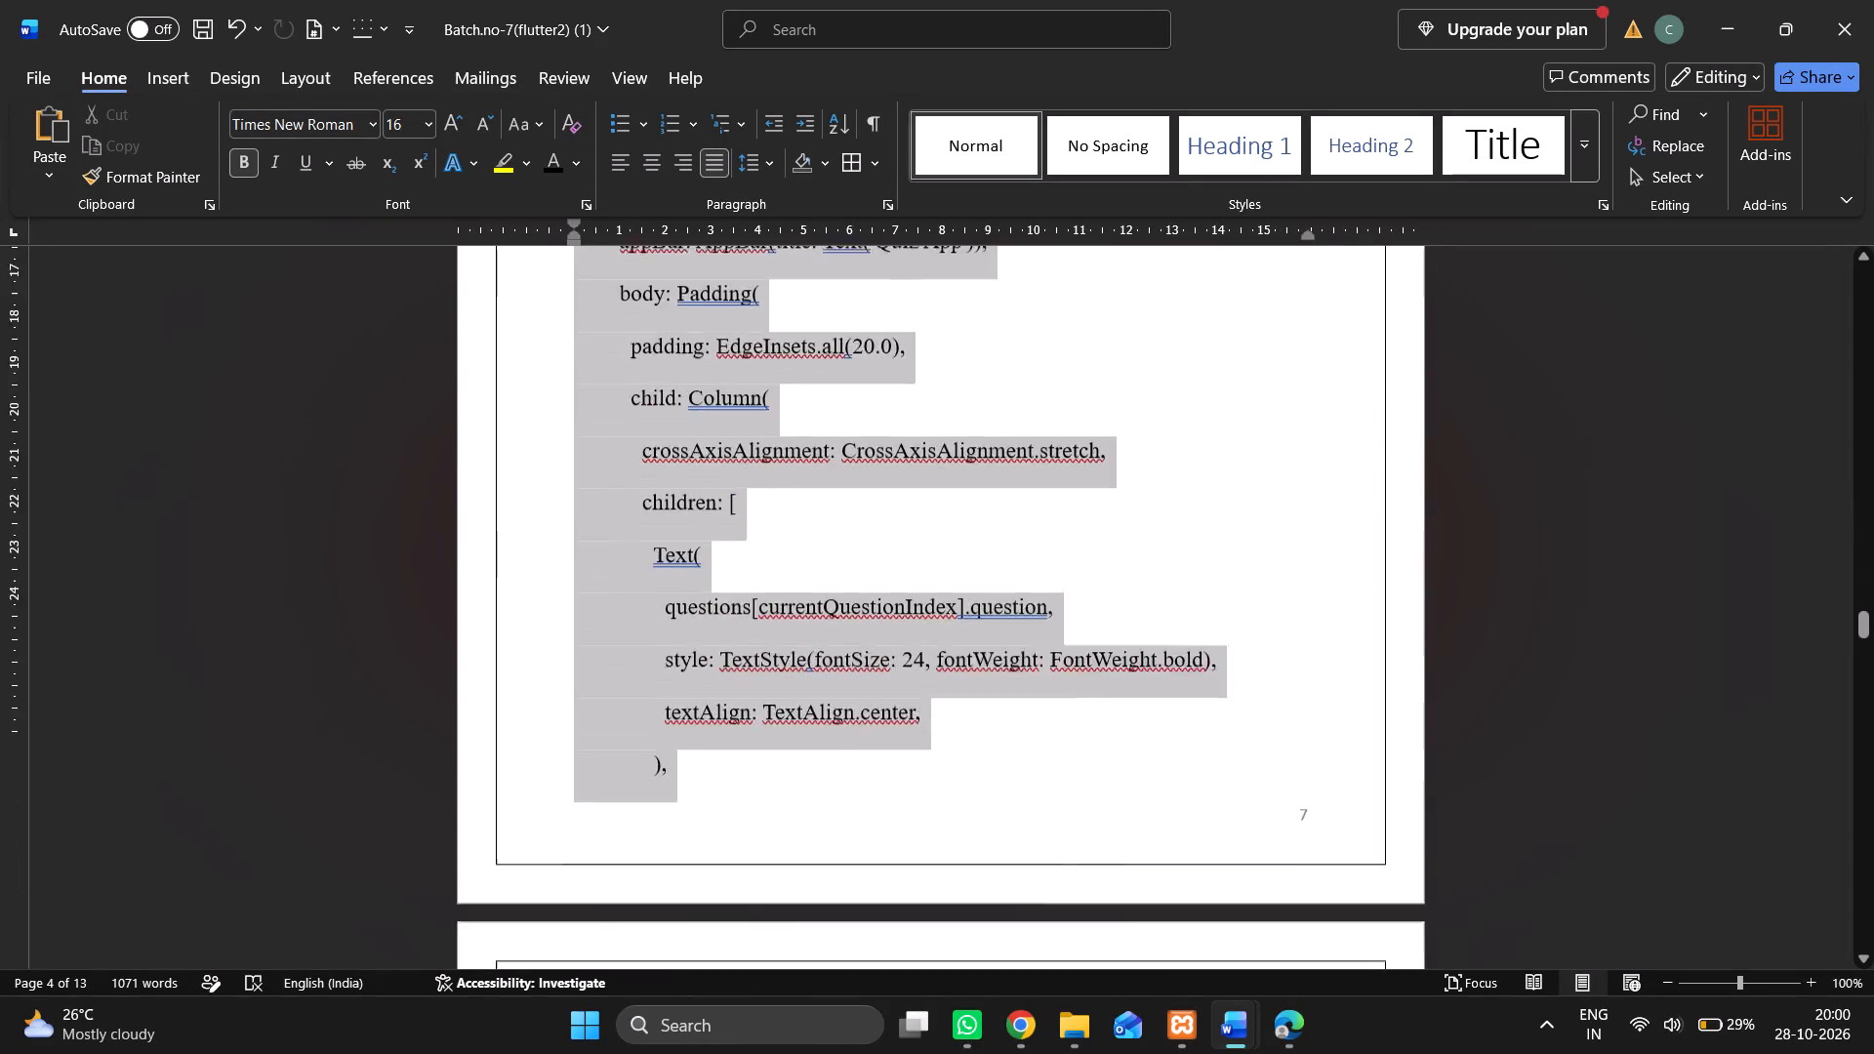
drag(781, 1053, 781, 1052)
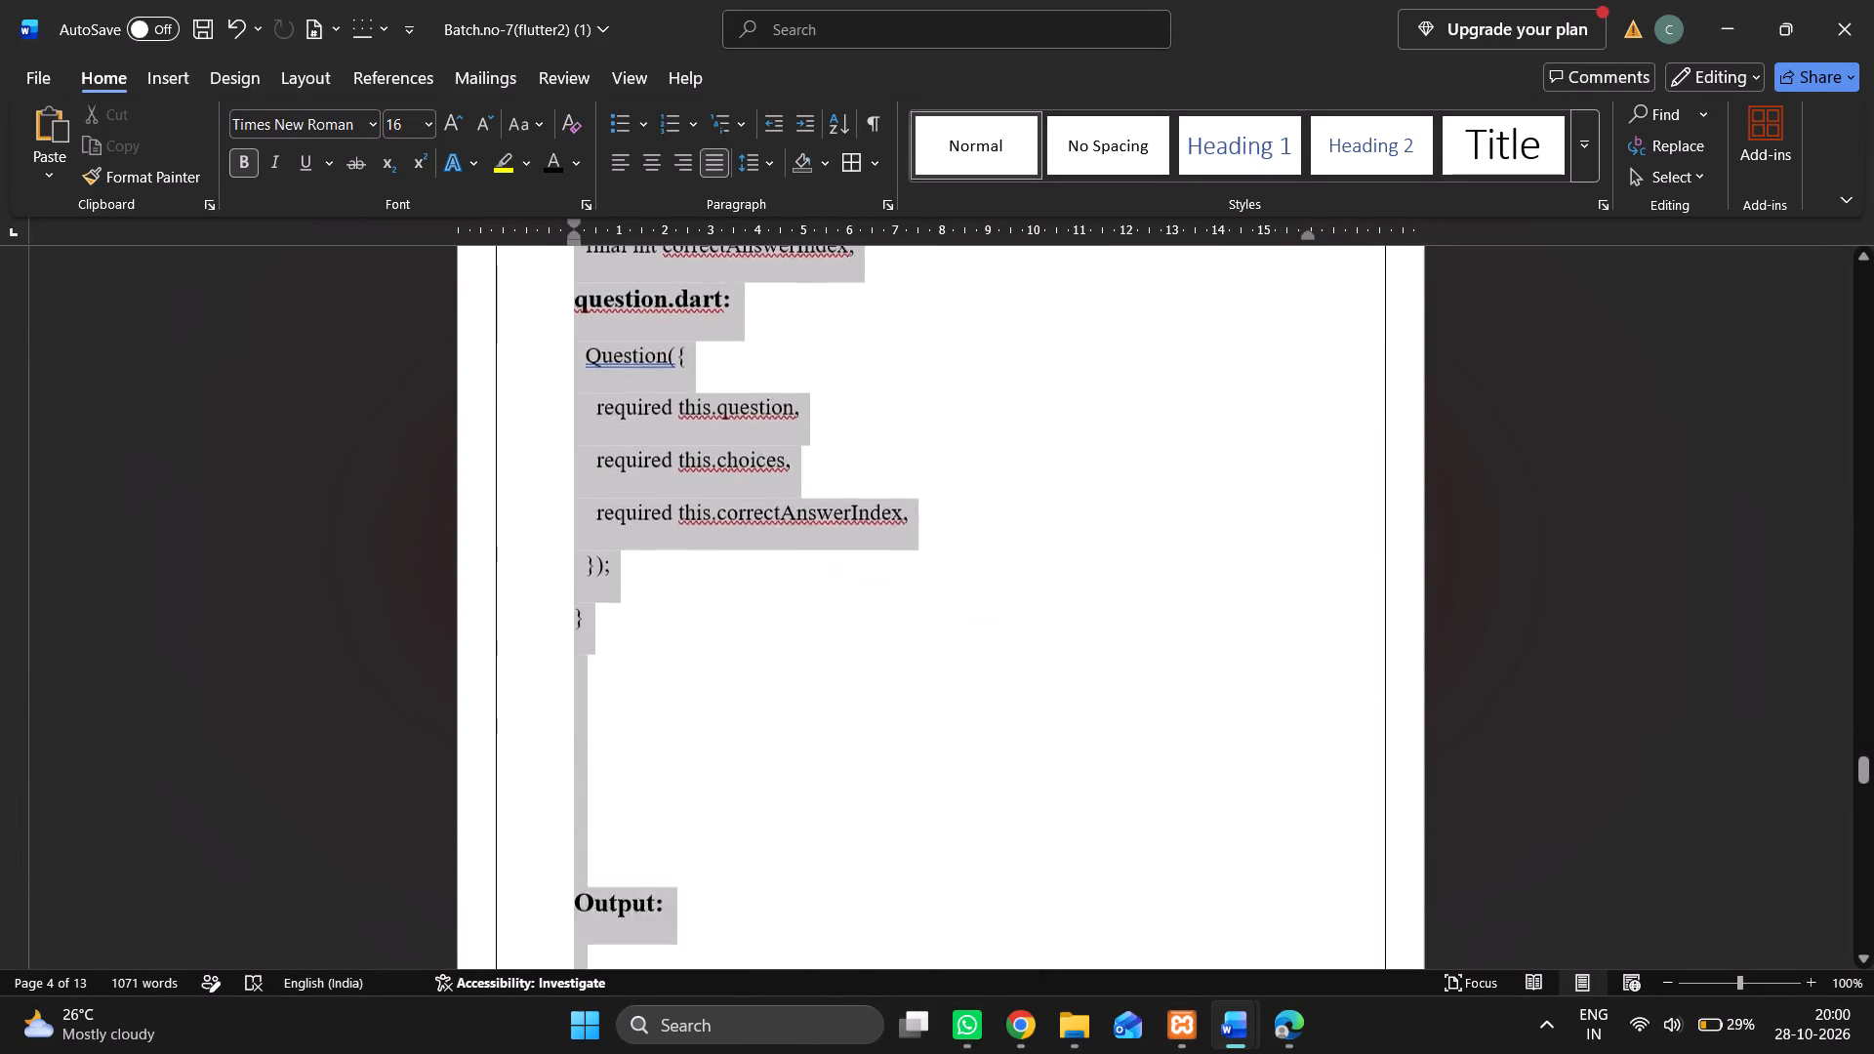
drag(781, 1052, 739, 232)
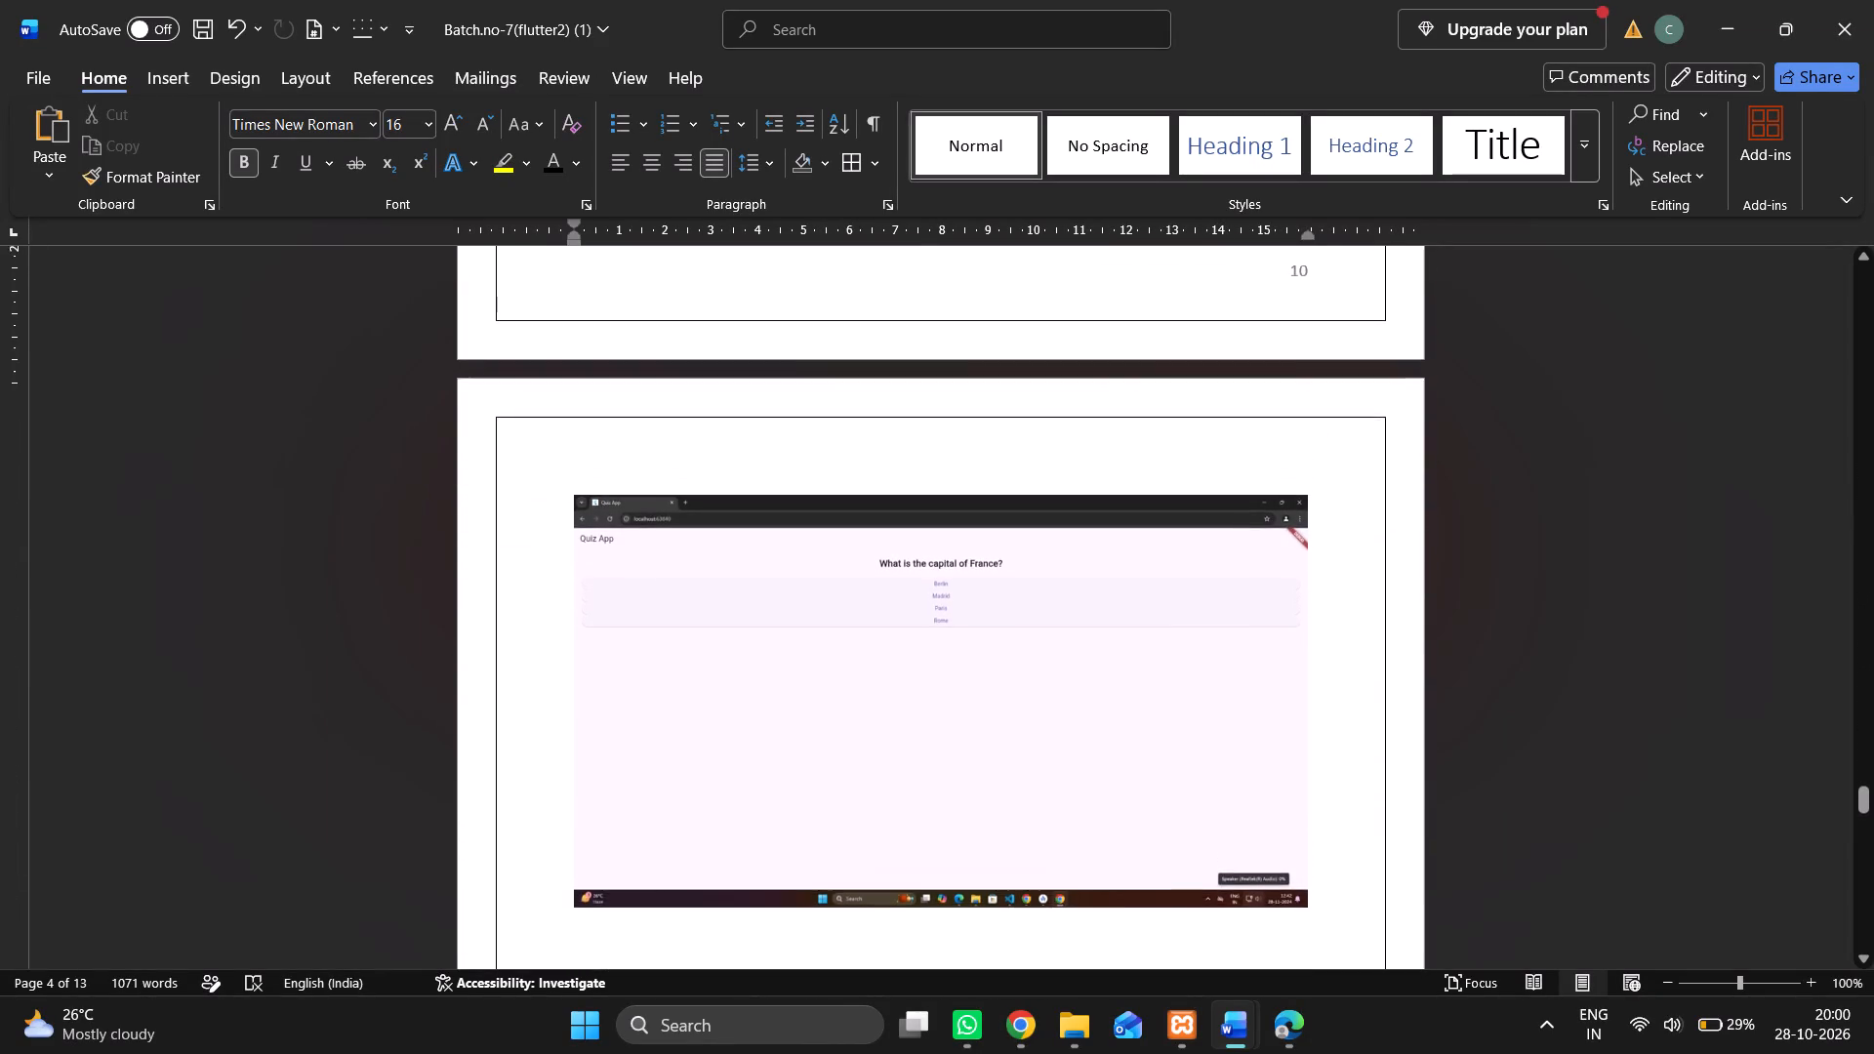
drag(739, 232, 664, 416)
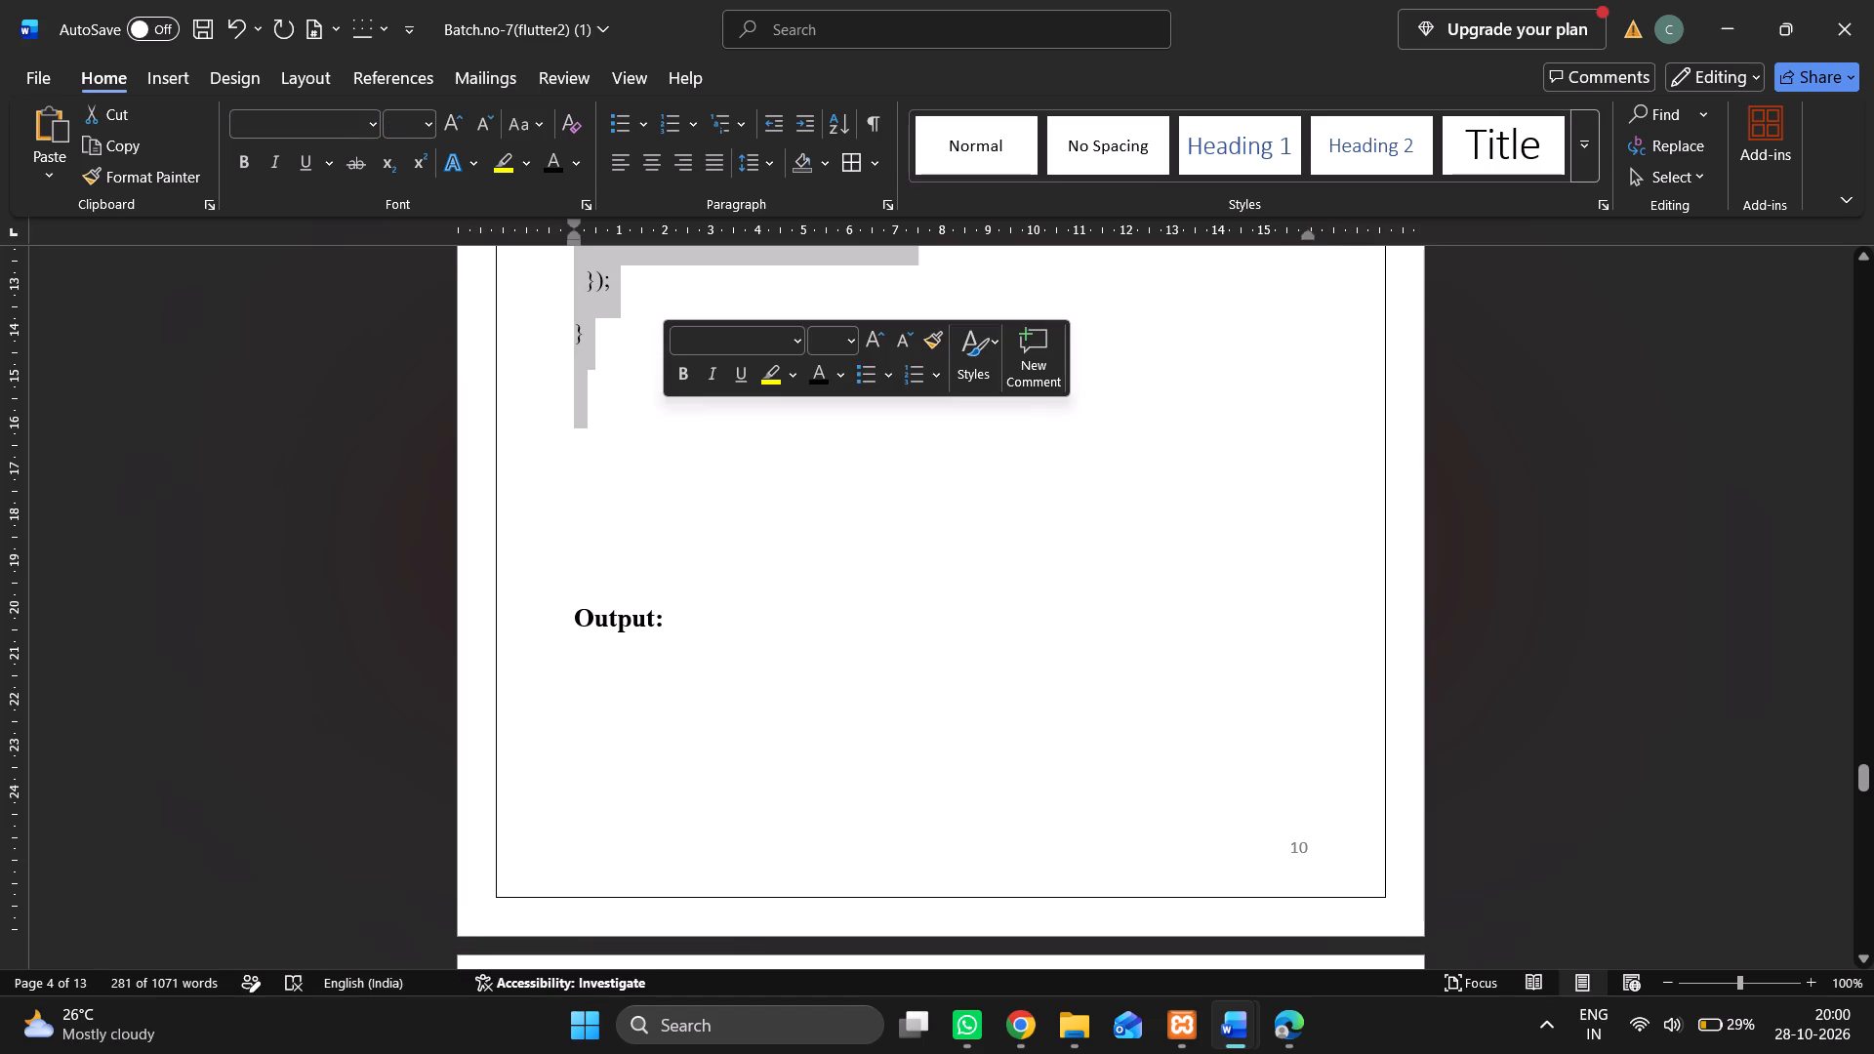
key(ctrl+v)
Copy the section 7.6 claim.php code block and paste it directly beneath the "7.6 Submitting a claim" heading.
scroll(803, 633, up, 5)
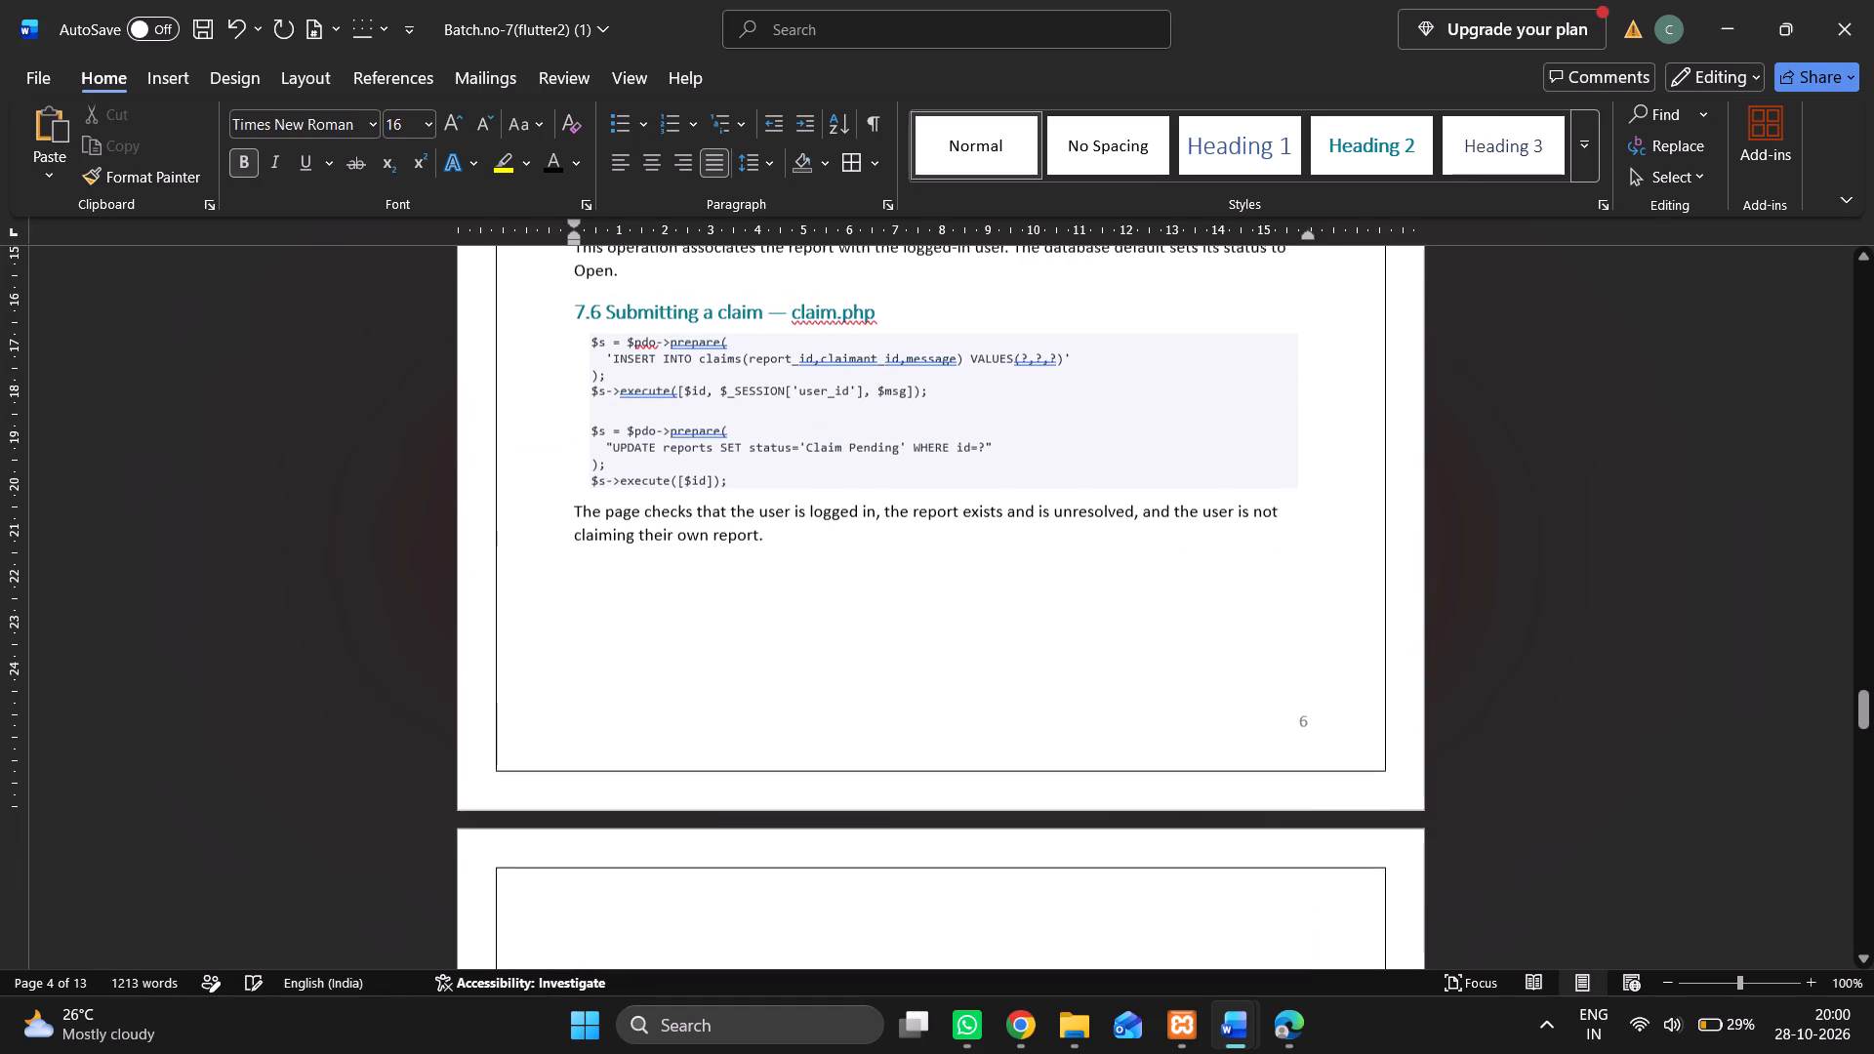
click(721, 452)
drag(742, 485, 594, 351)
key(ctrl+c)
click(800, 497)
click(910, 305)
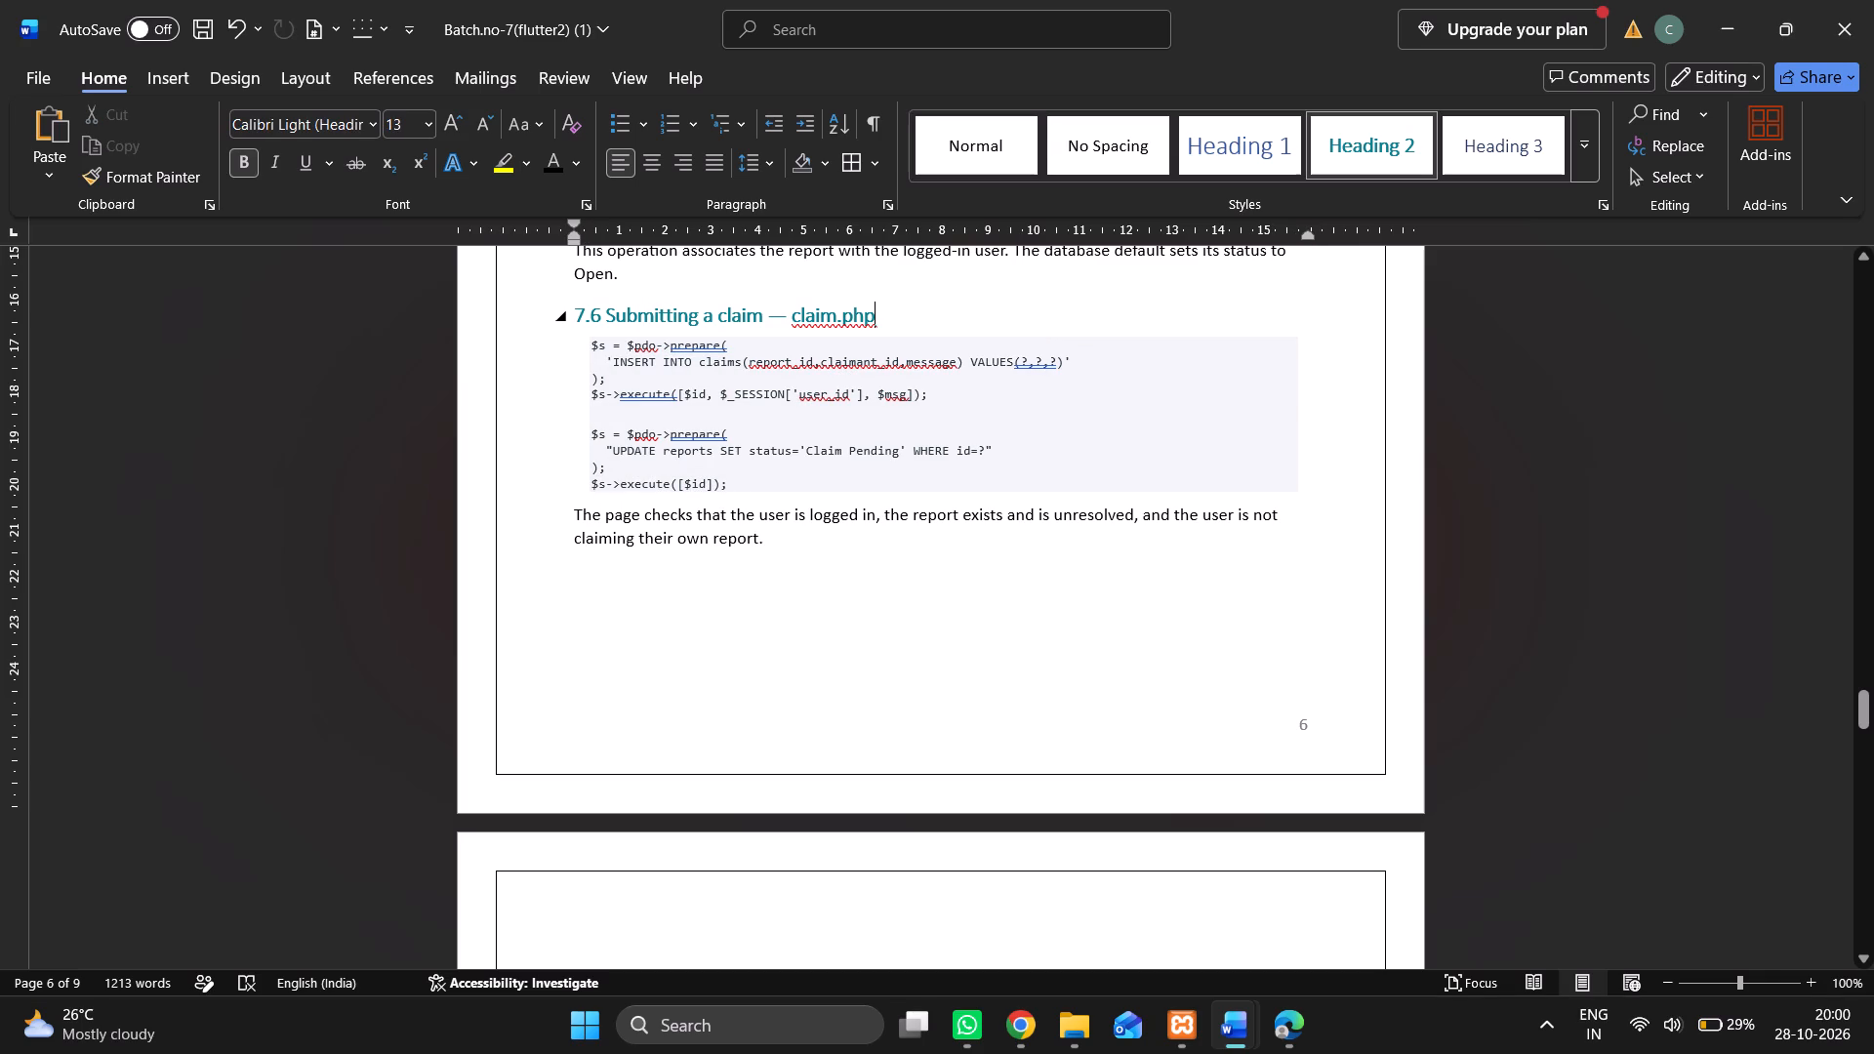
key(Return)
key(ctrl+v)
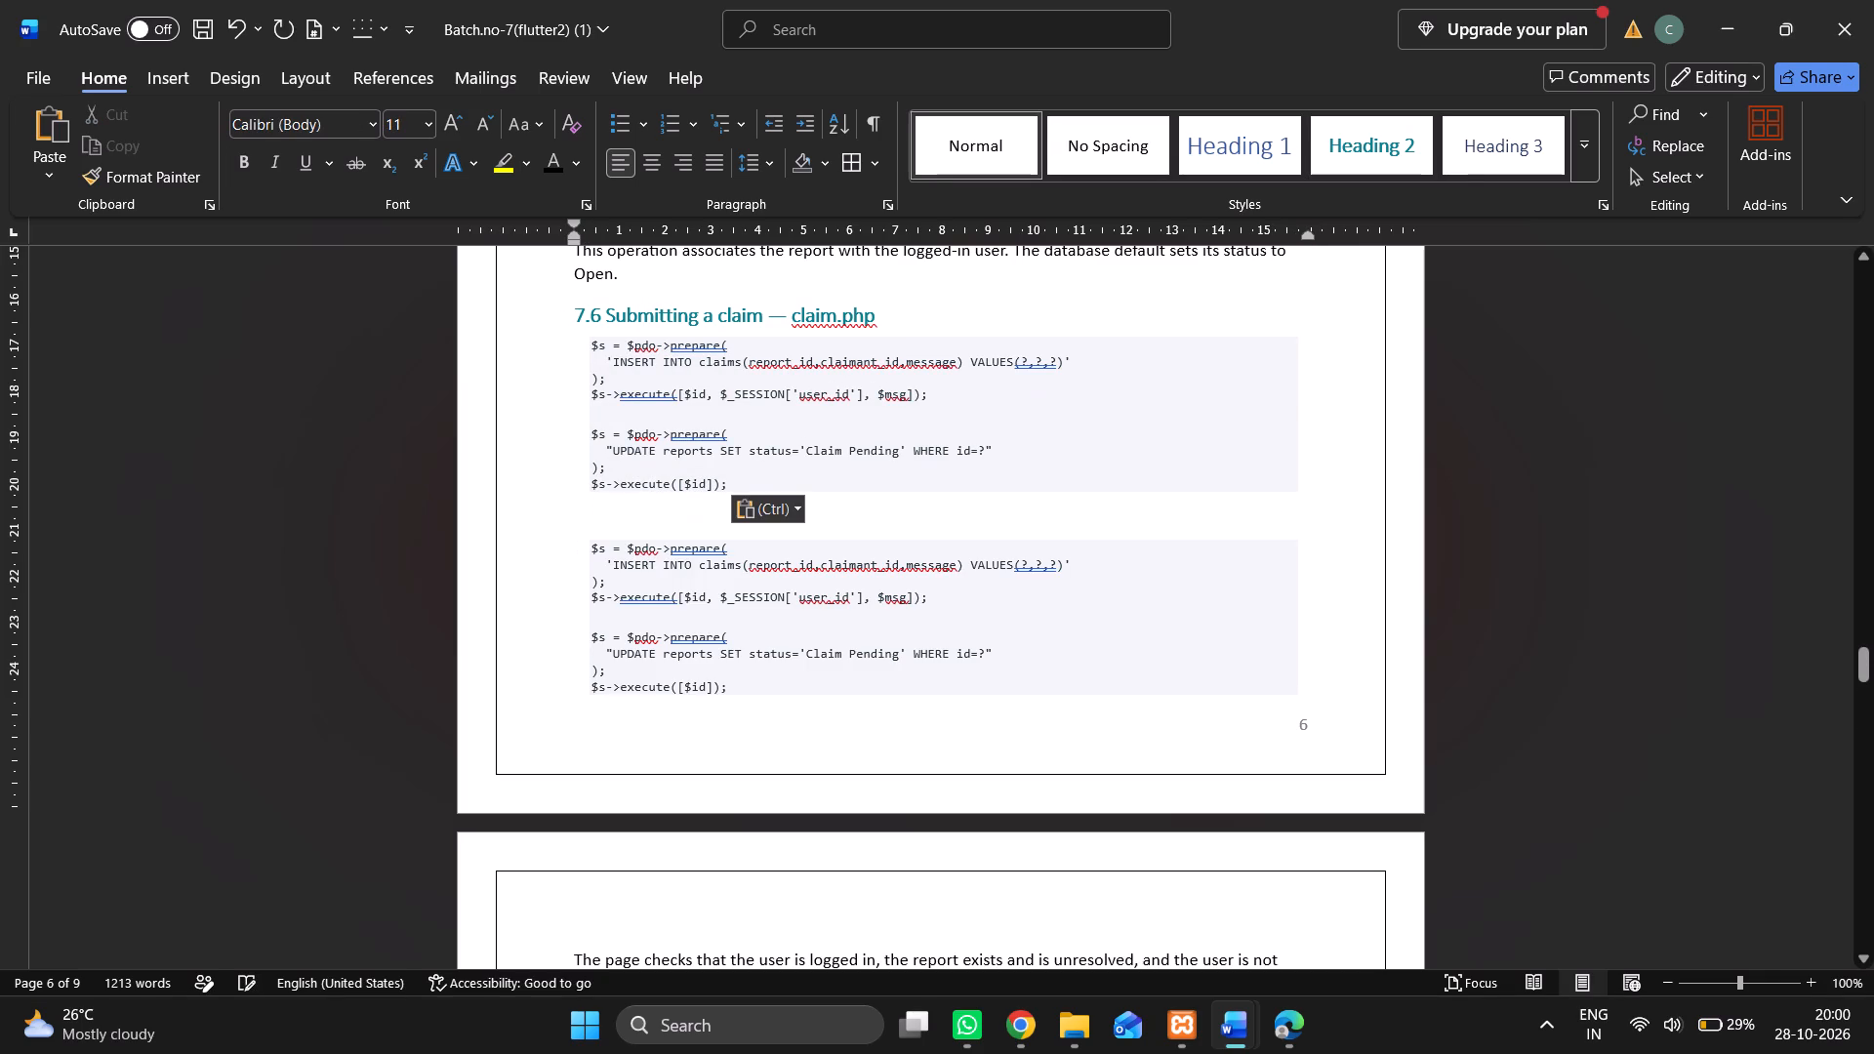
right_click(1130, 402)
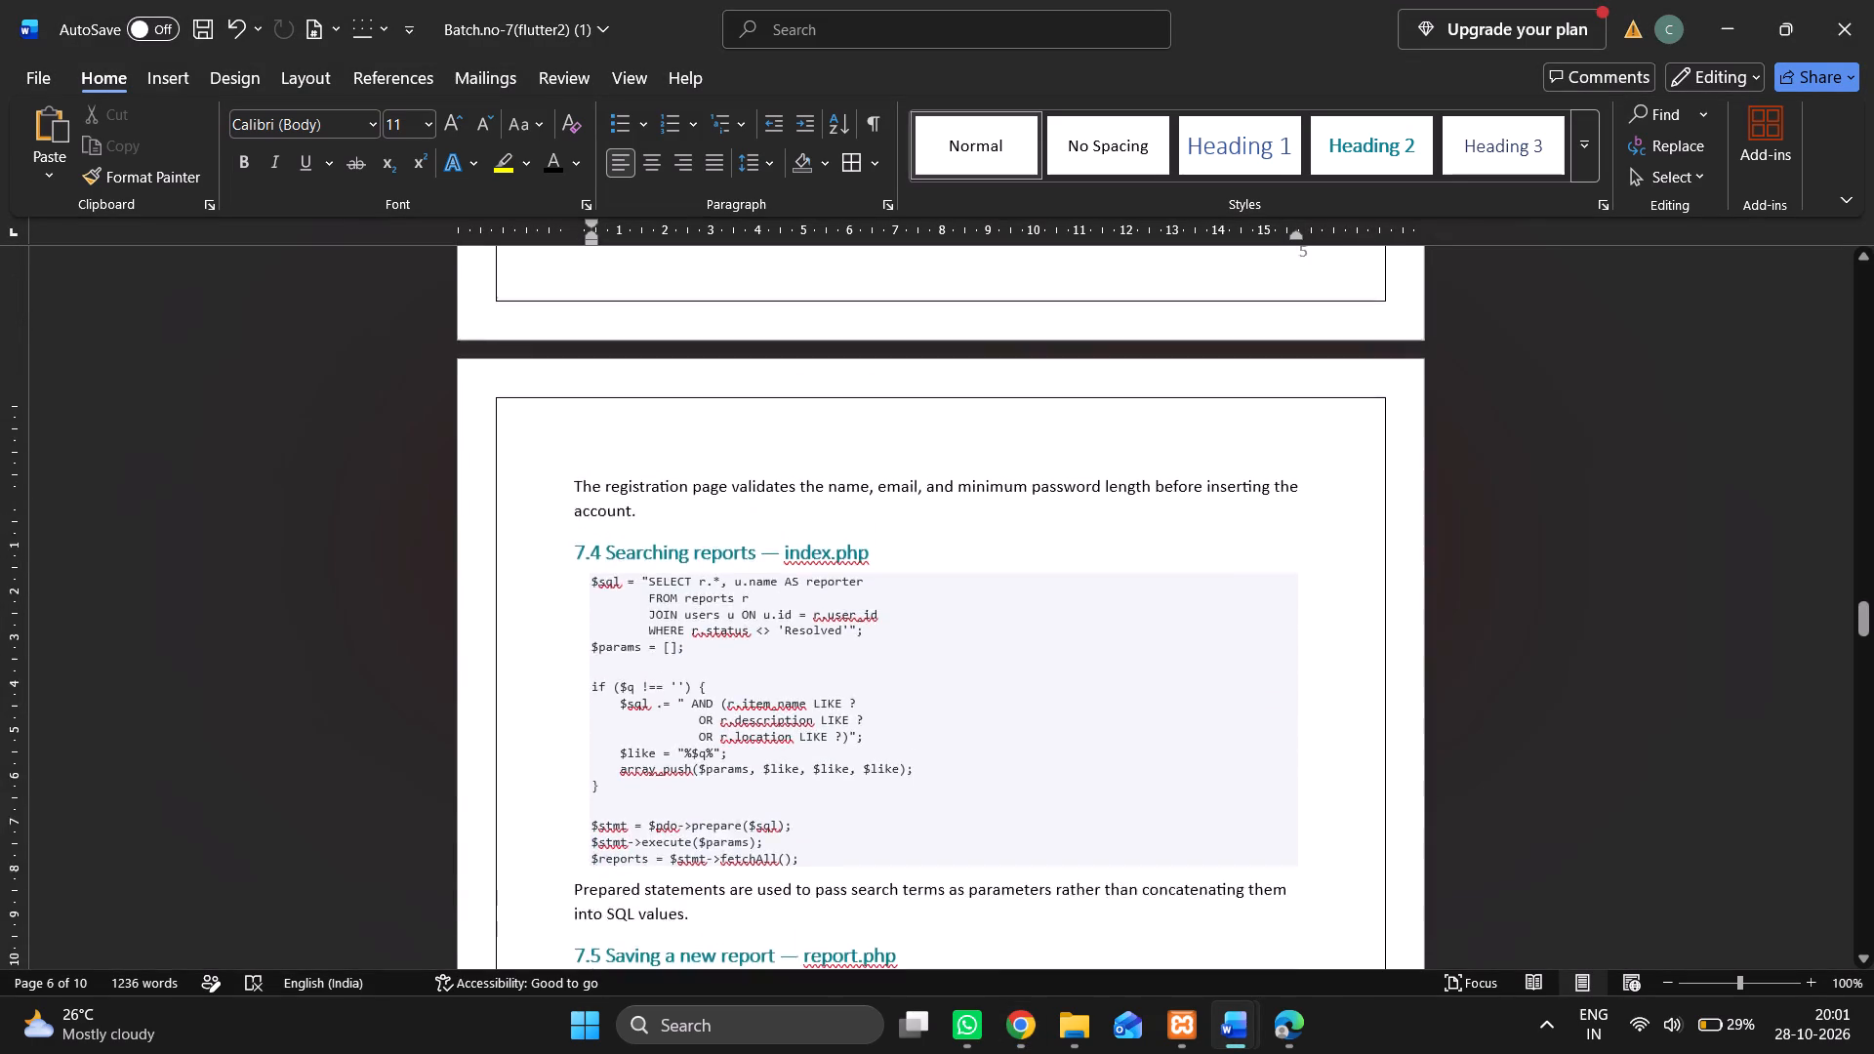
scroll(680, 537, up, 10)
key(ctrl+z)
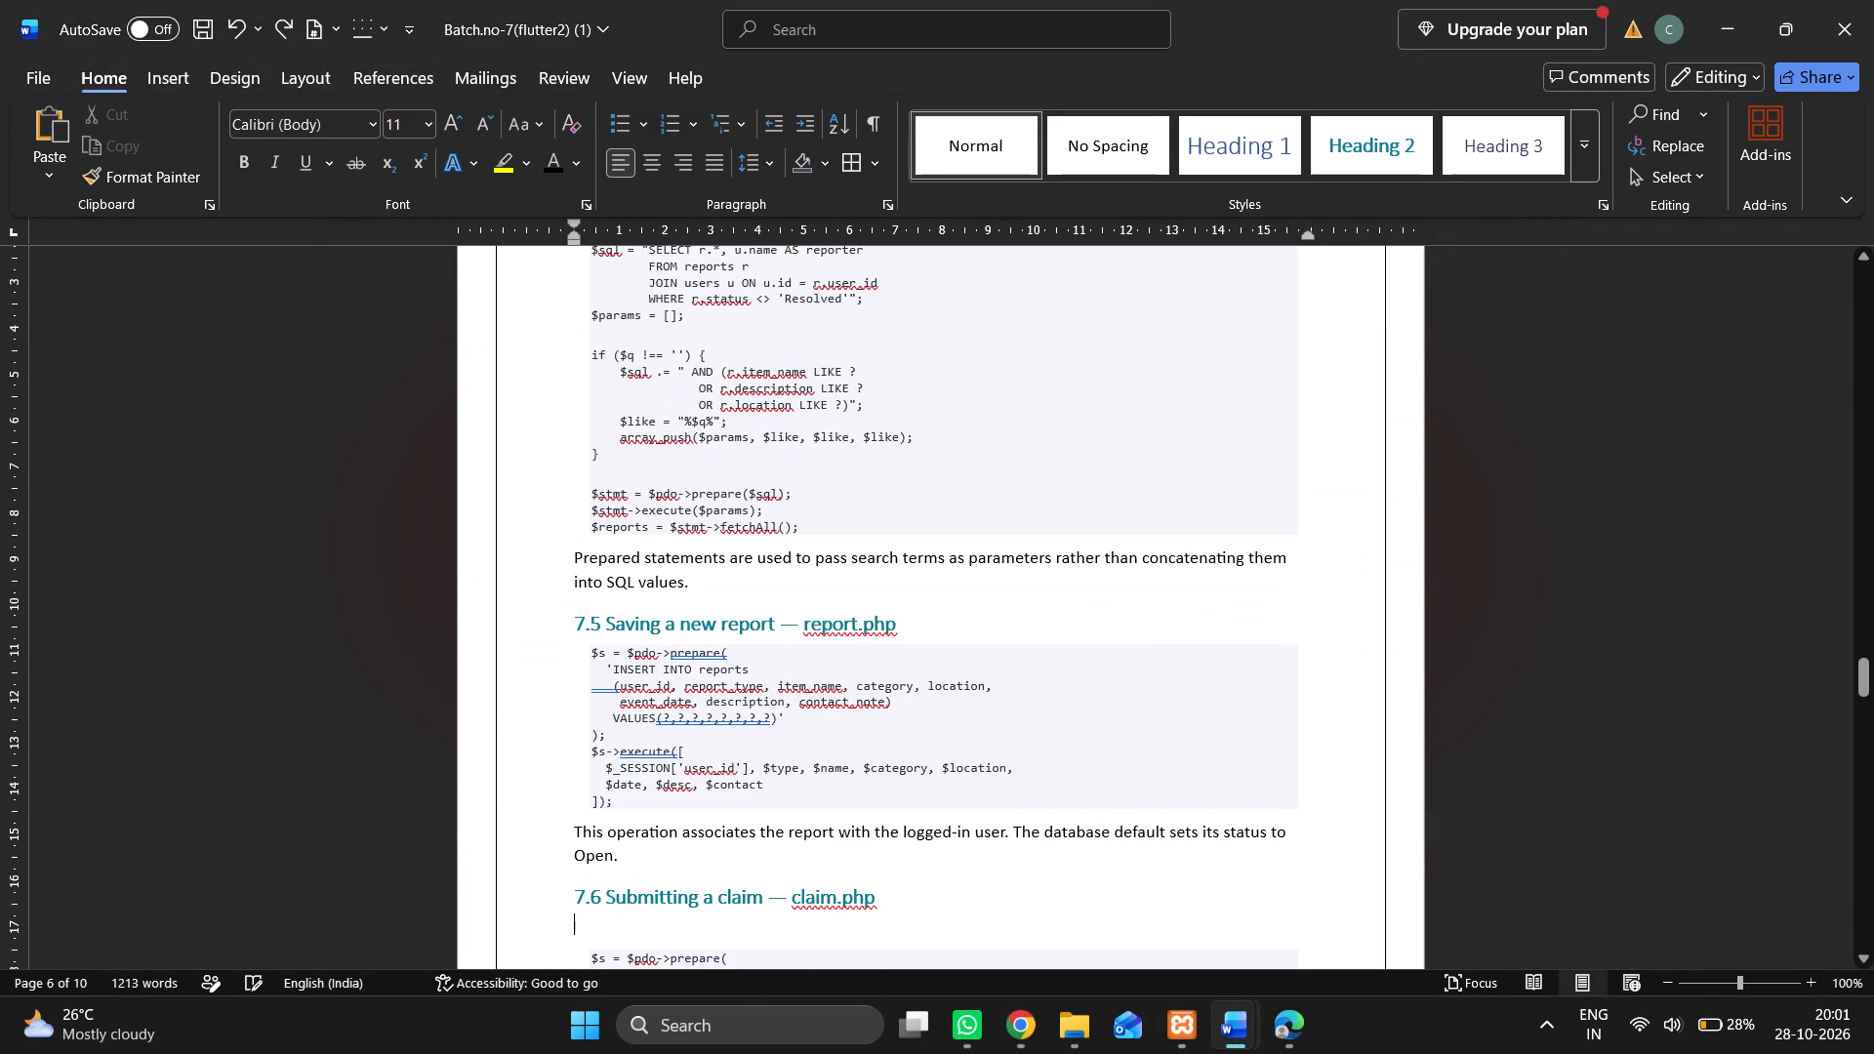
key(ctrl+z)
key(ctrl+z)
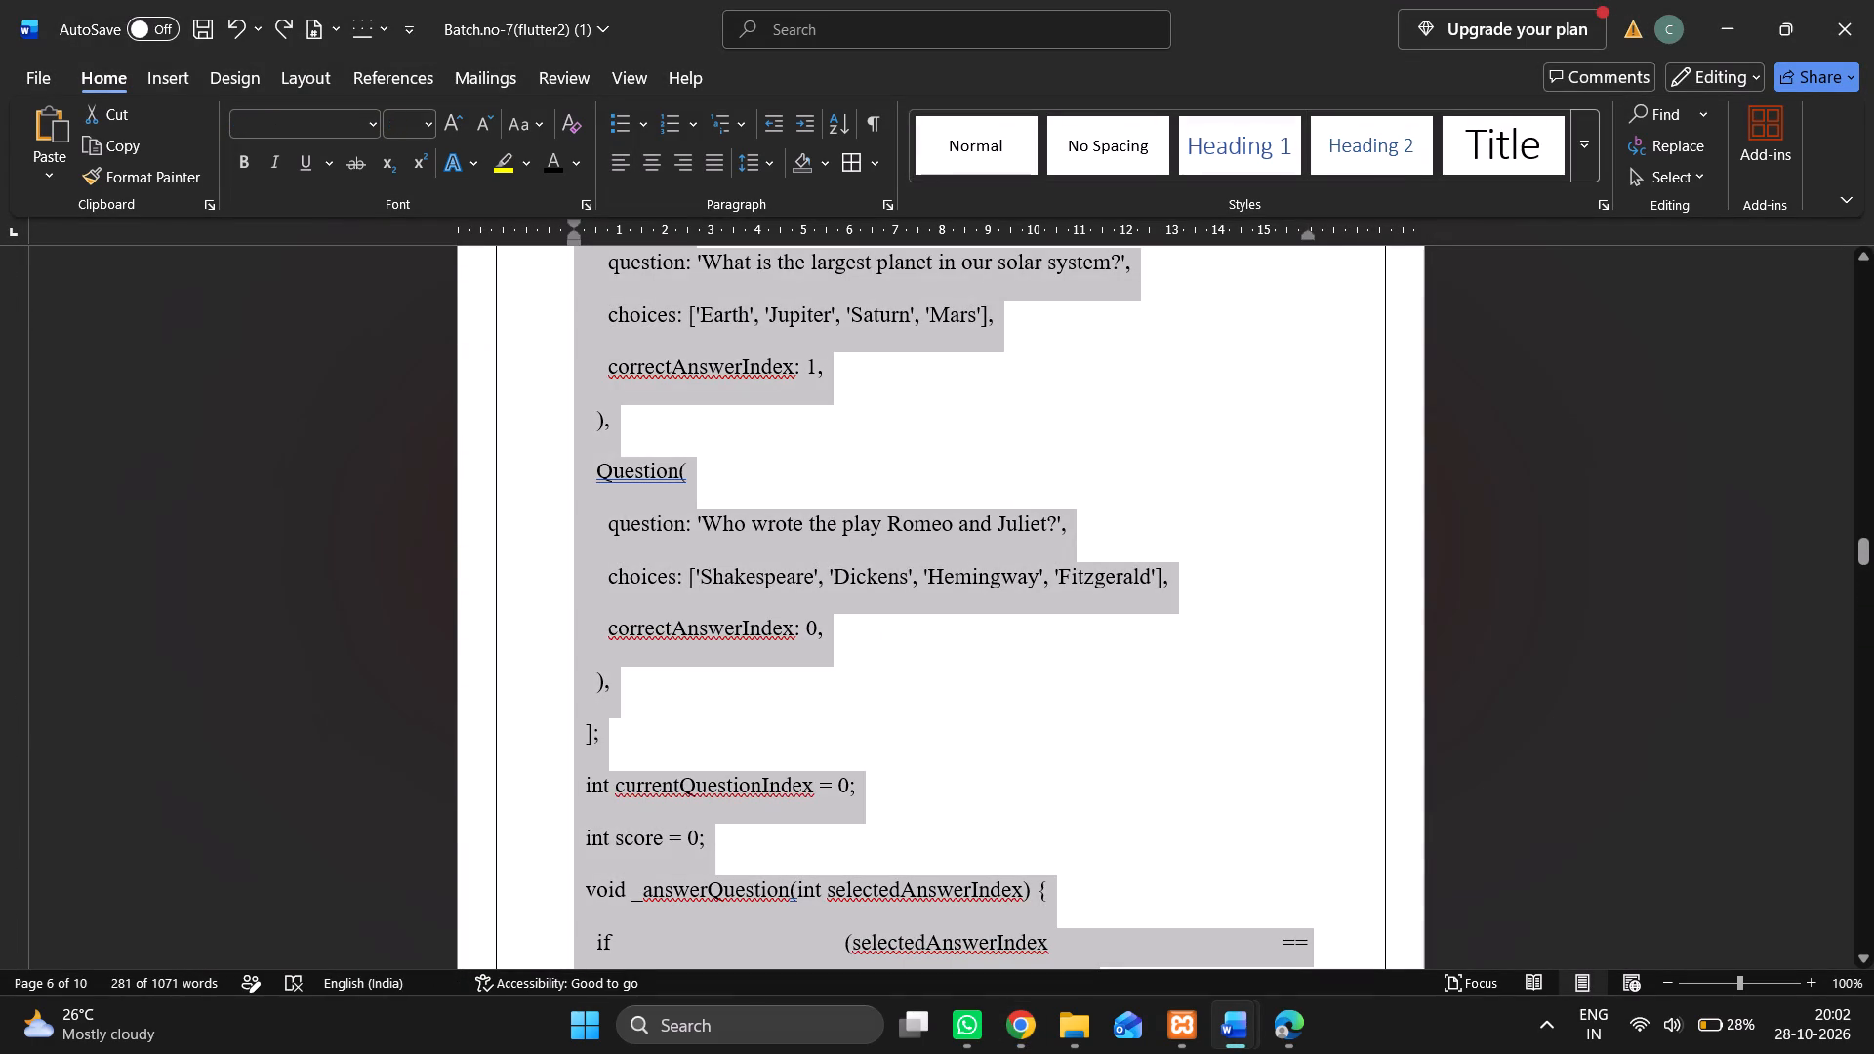
key(ctrl+v)
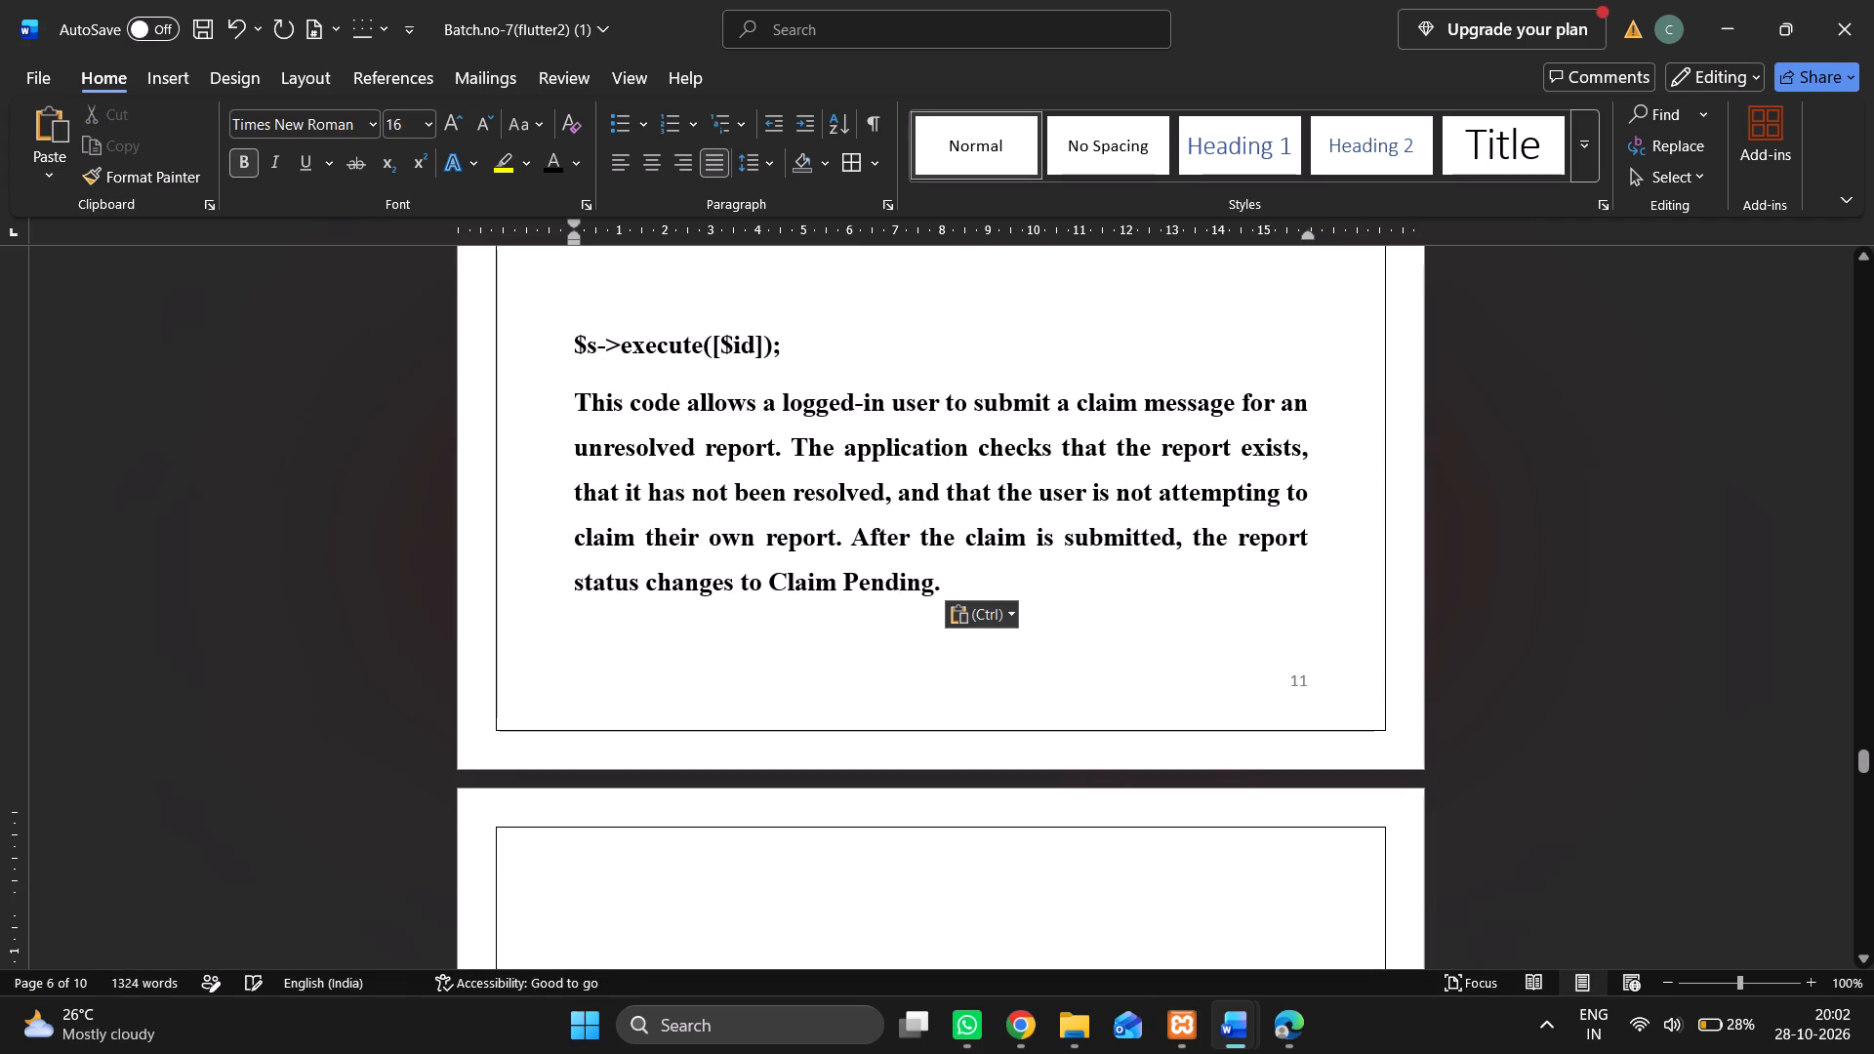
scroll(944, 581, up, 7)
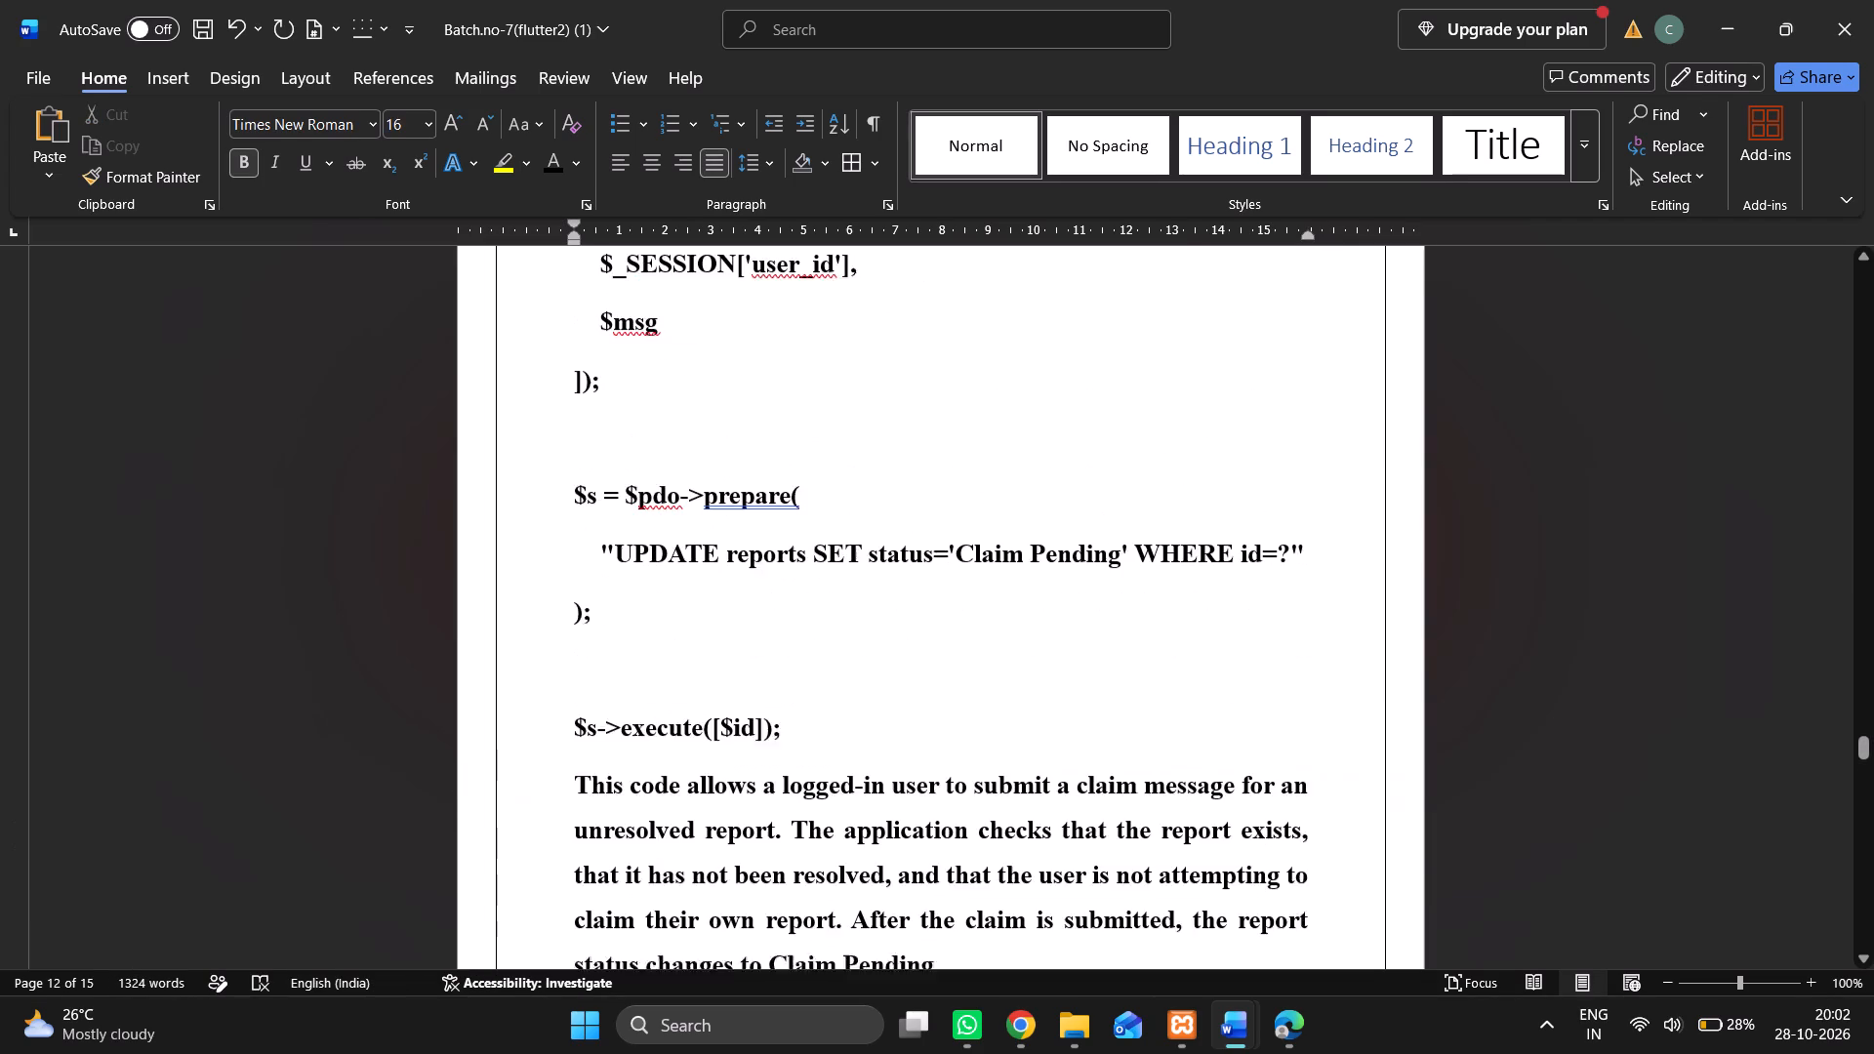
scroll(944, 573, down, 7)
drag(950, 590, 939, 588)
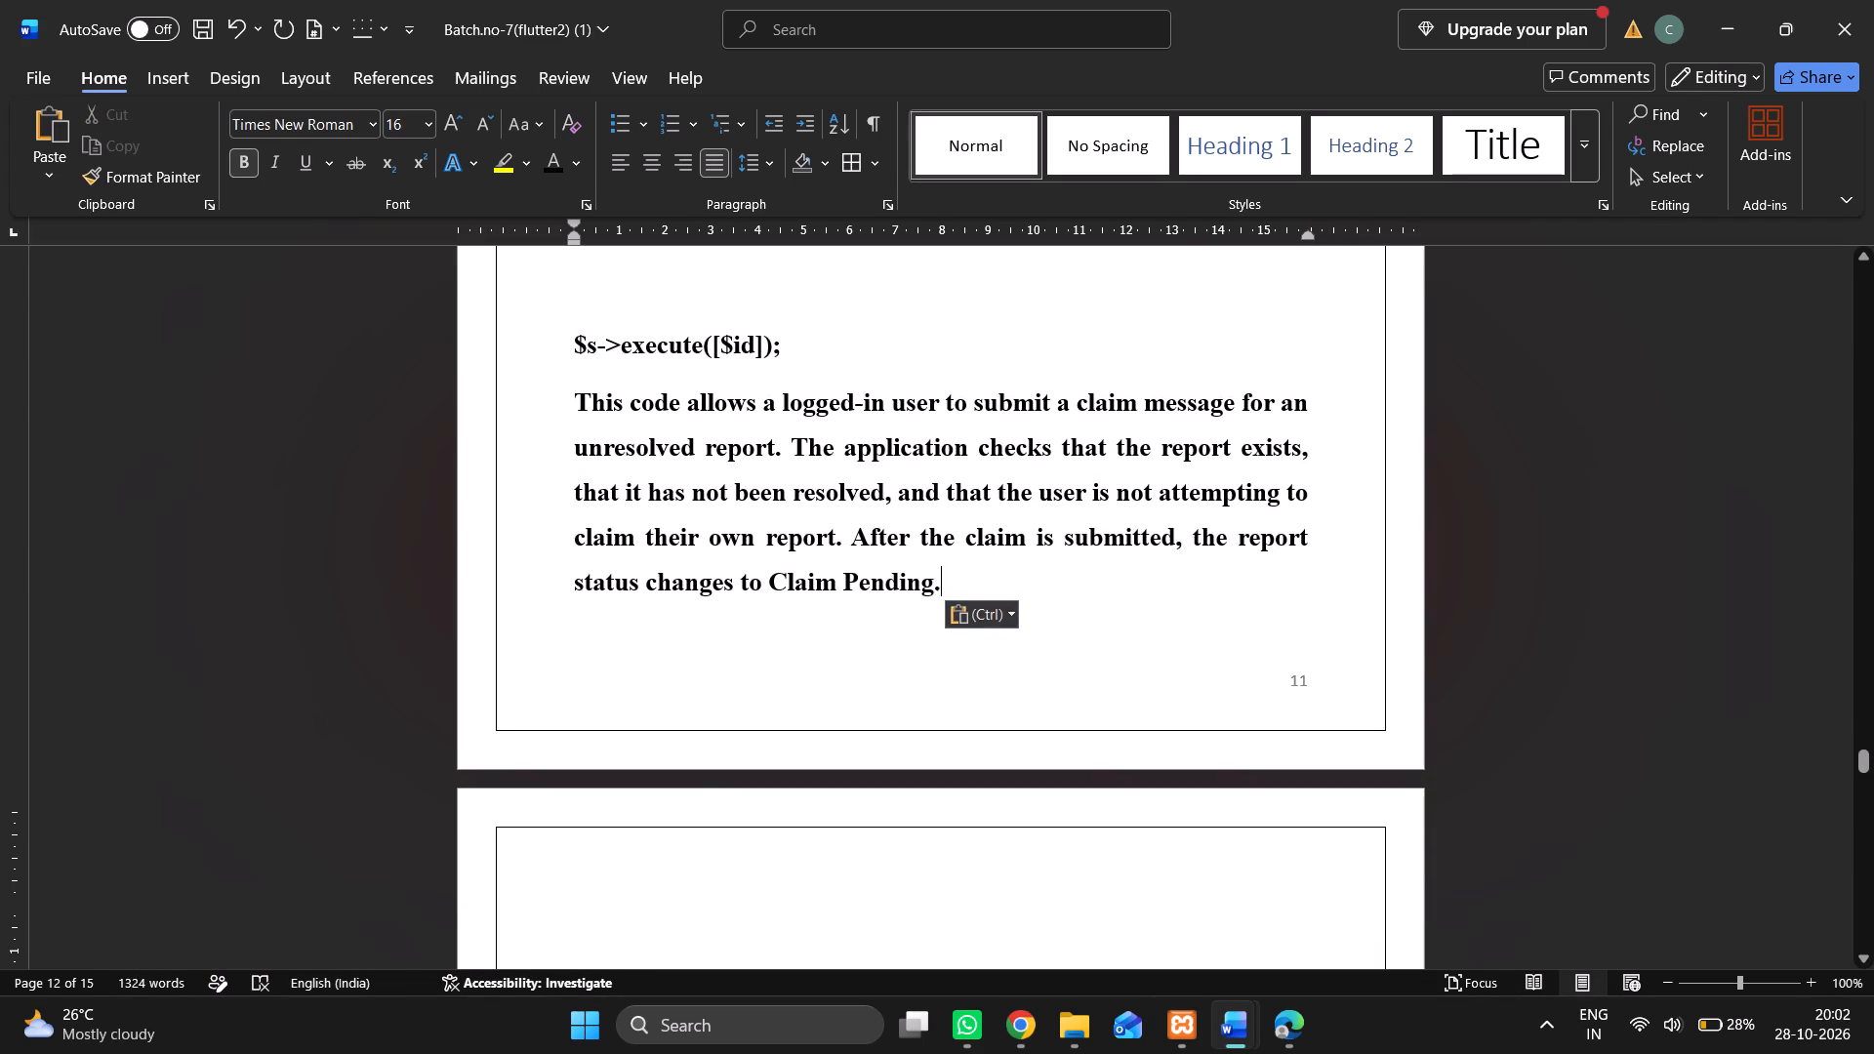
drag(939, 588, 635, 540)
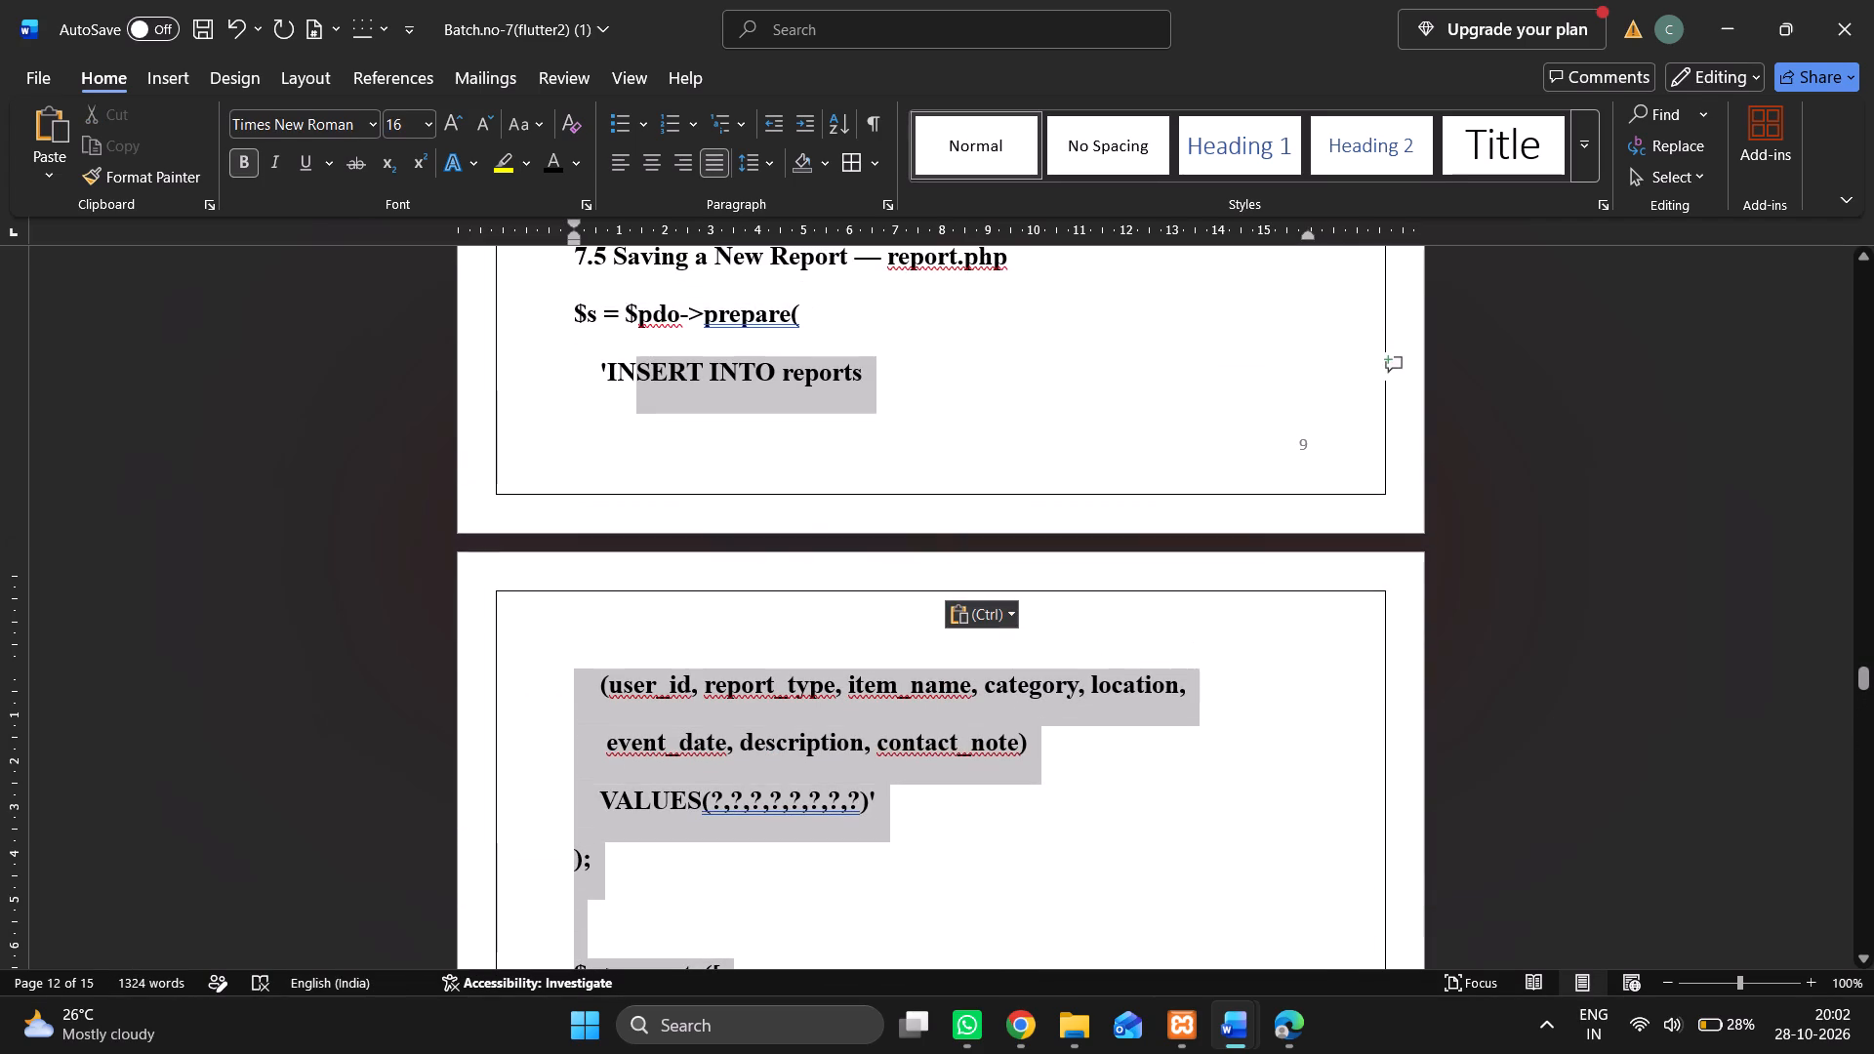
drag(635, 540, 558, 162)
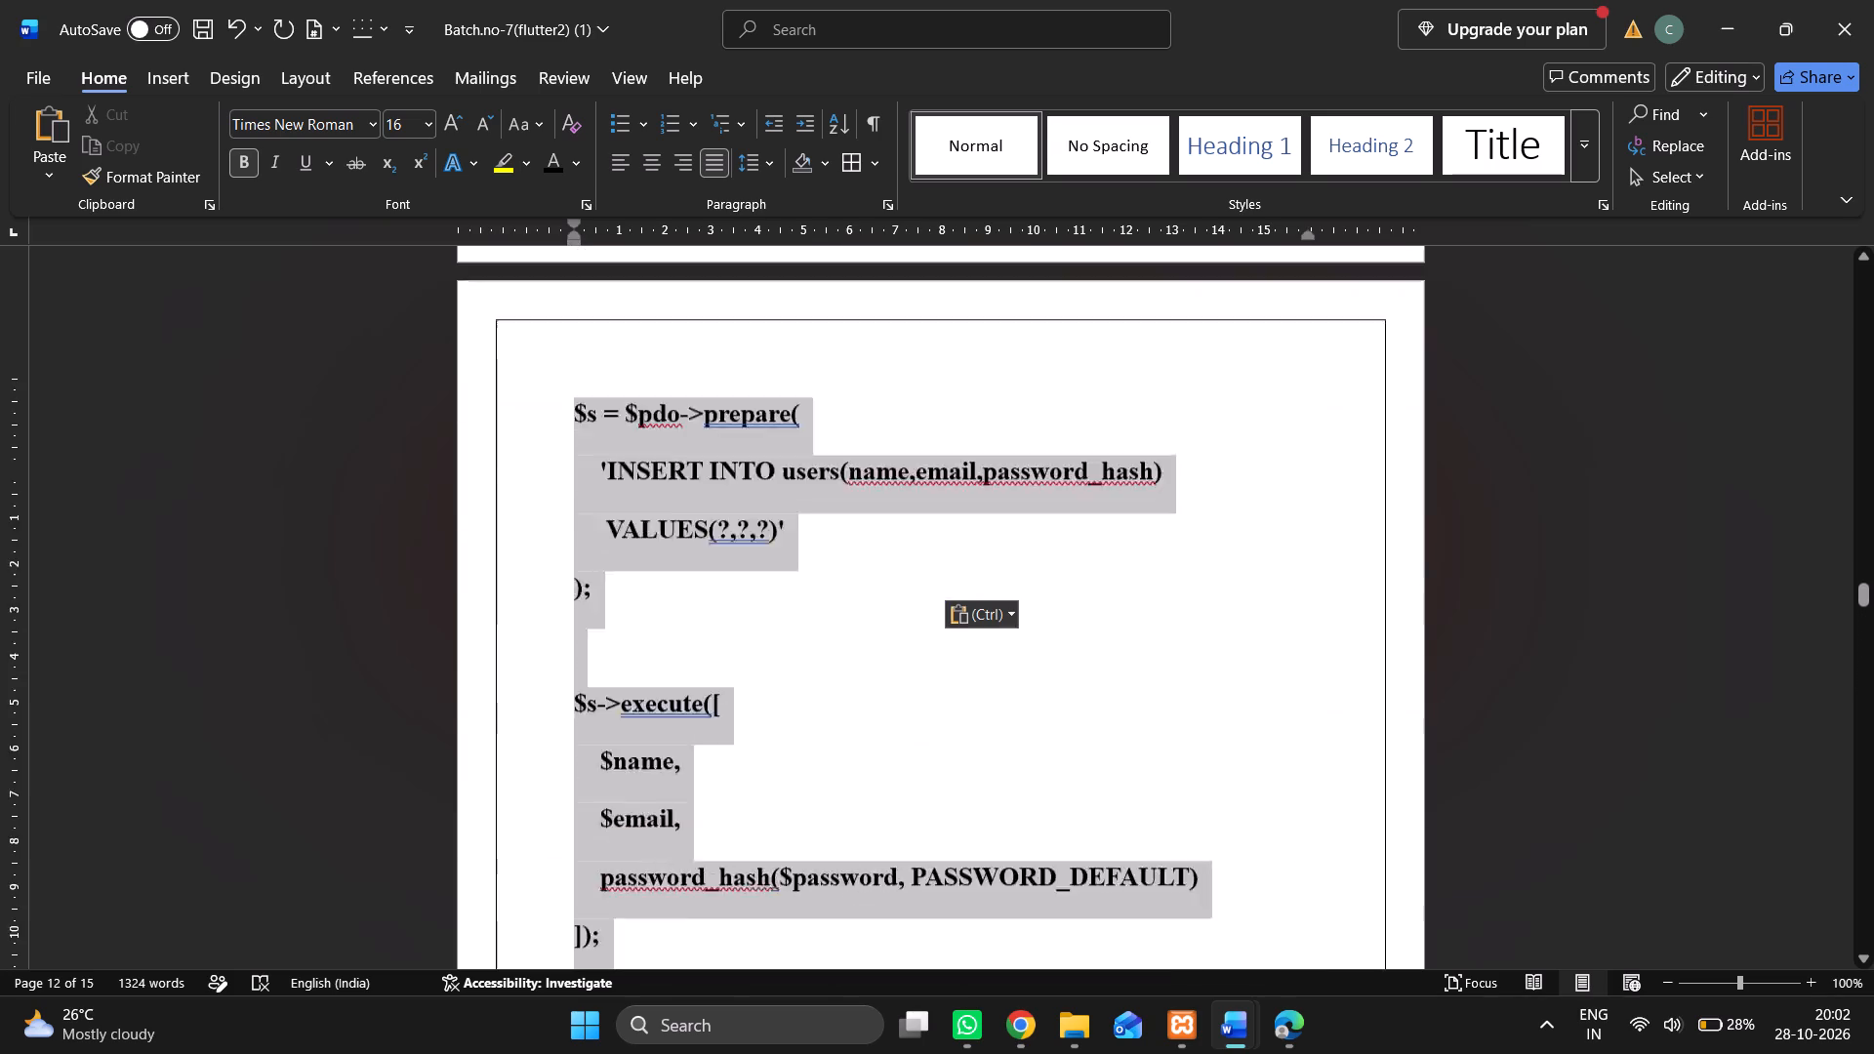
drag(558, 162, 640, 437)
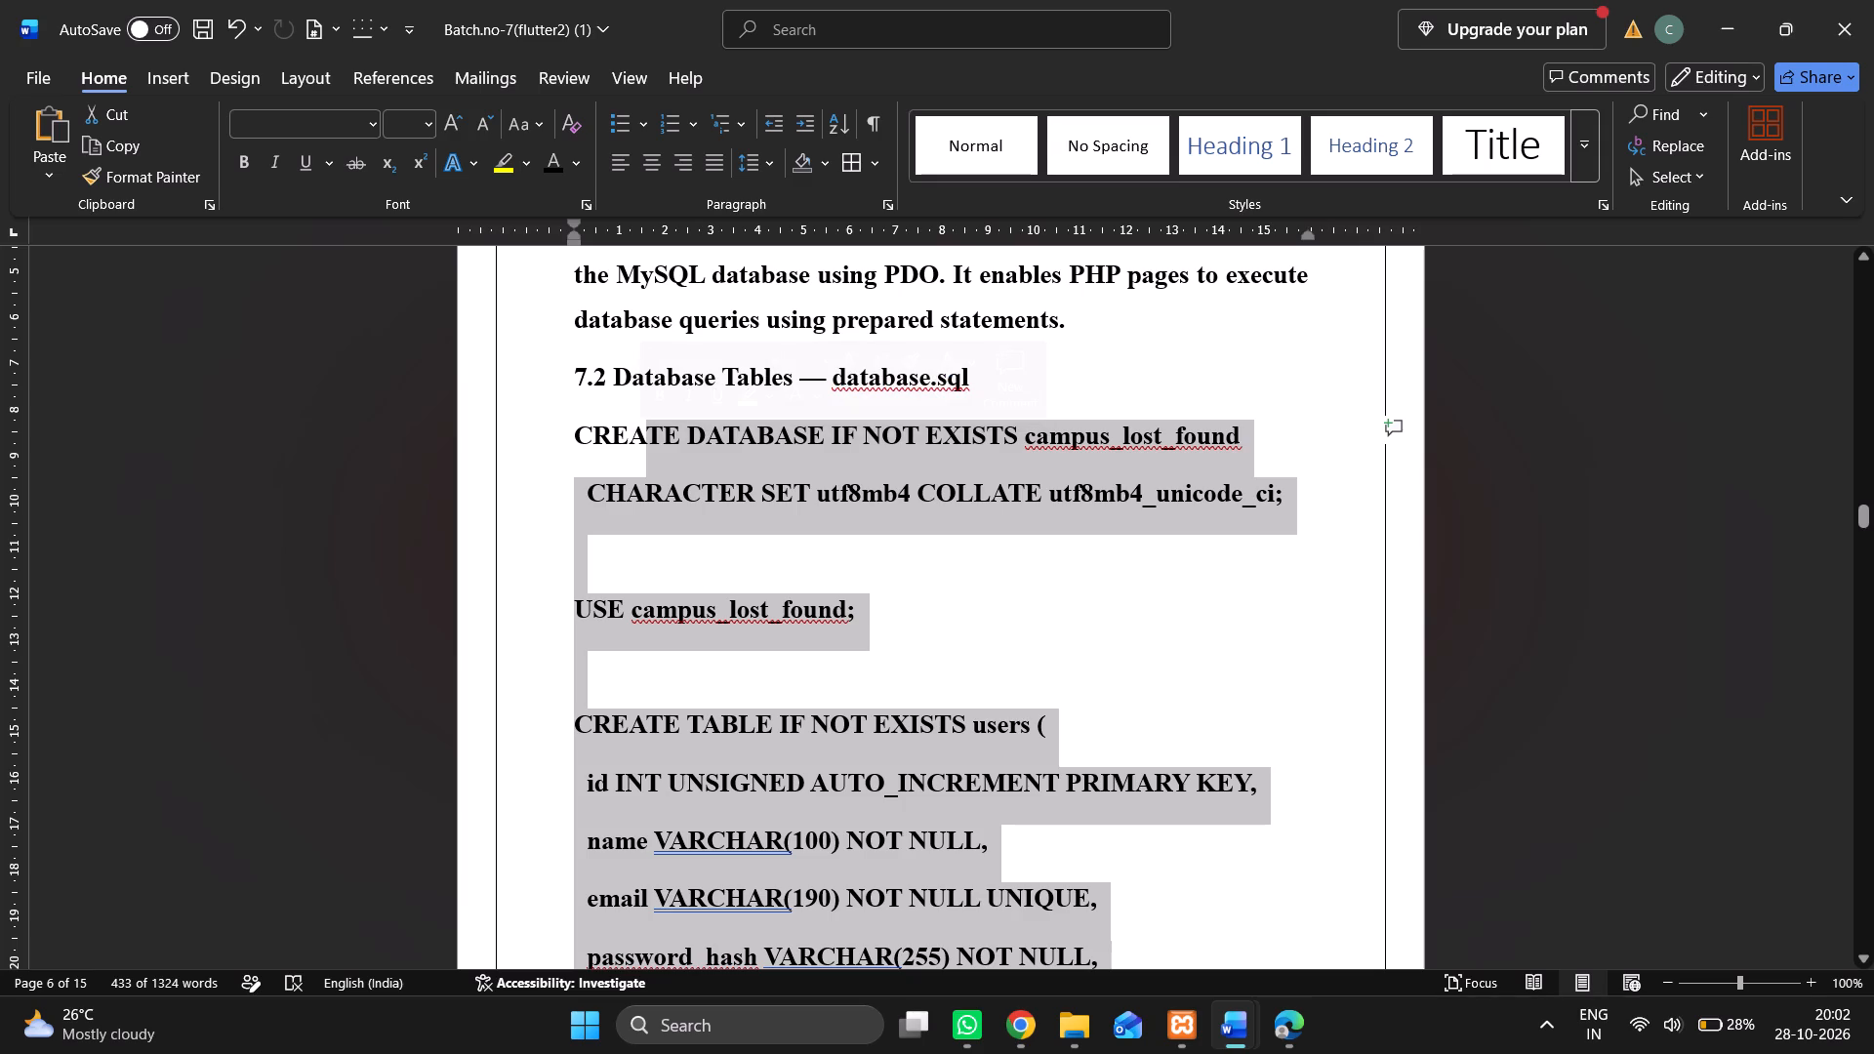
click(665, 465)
Delete the duplicate "7. CODE" line beneath the "CODE:" heading so the code introduction directly follows the heading.
scroll(651, 445, up, 15)
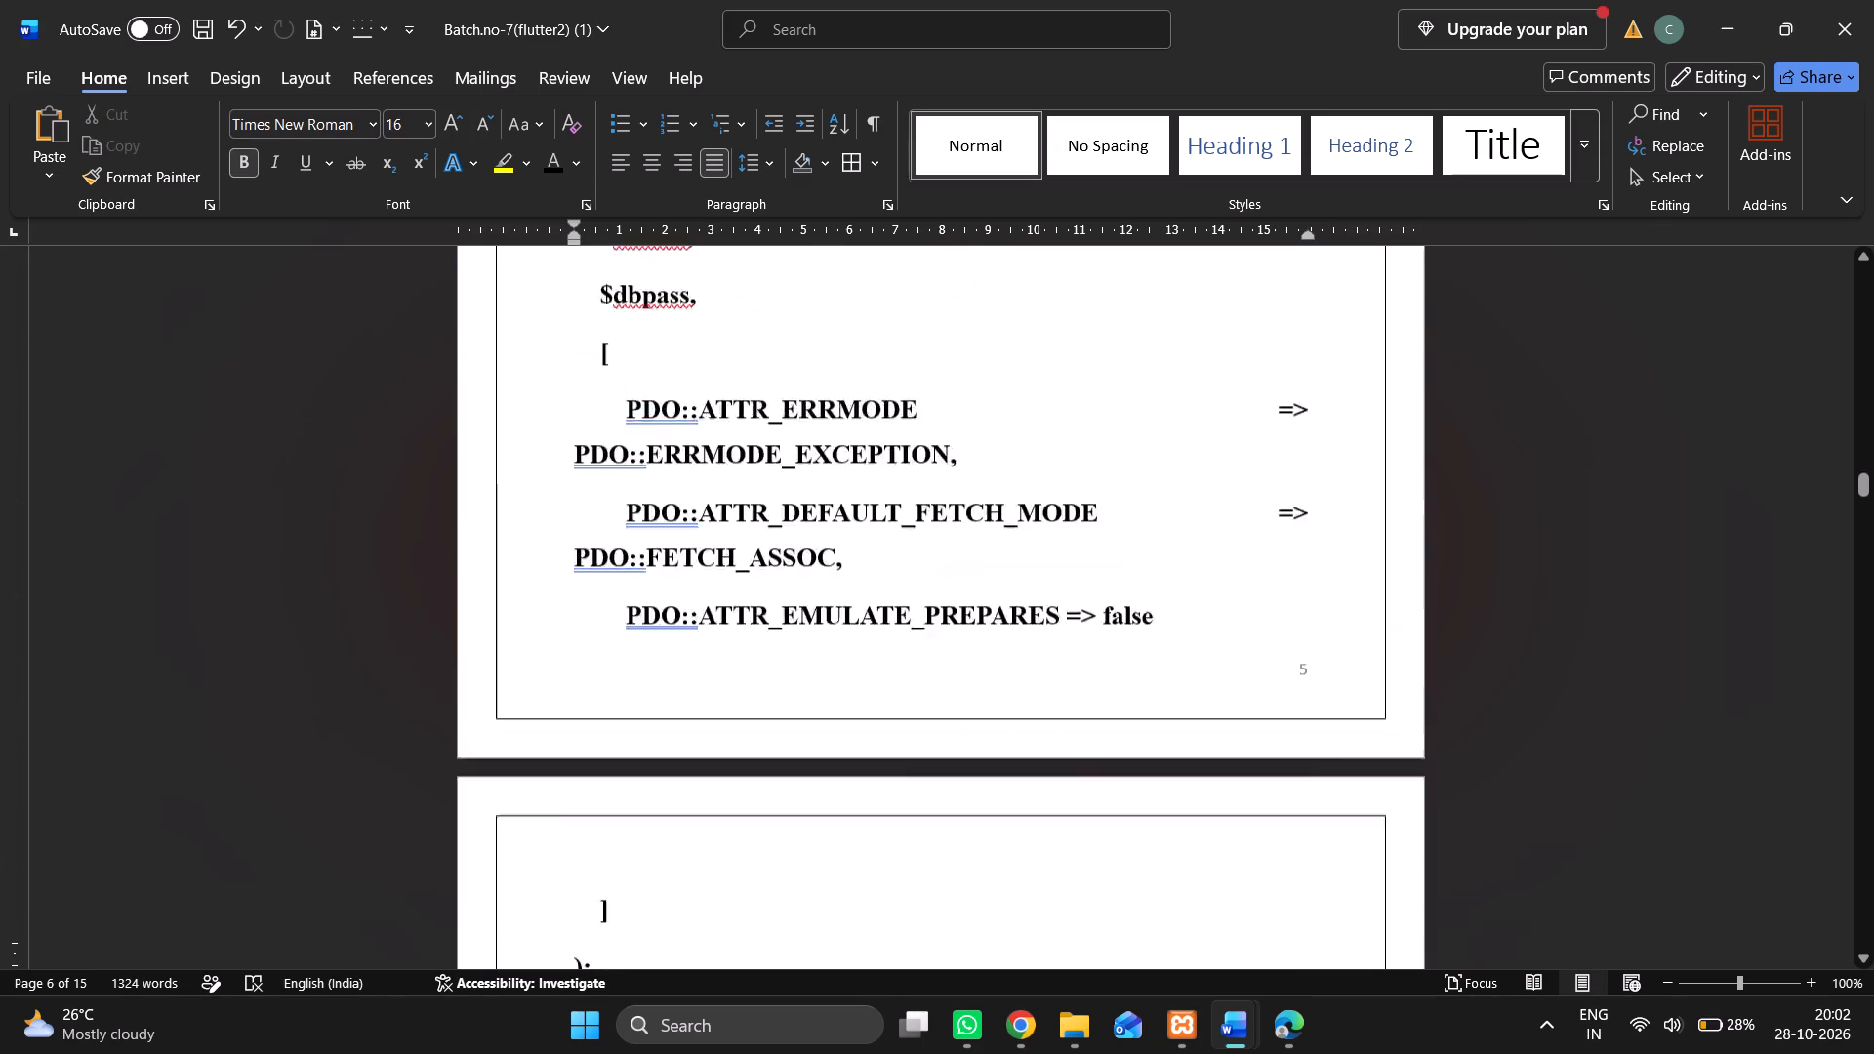
scroll(645, 456, up, 18)
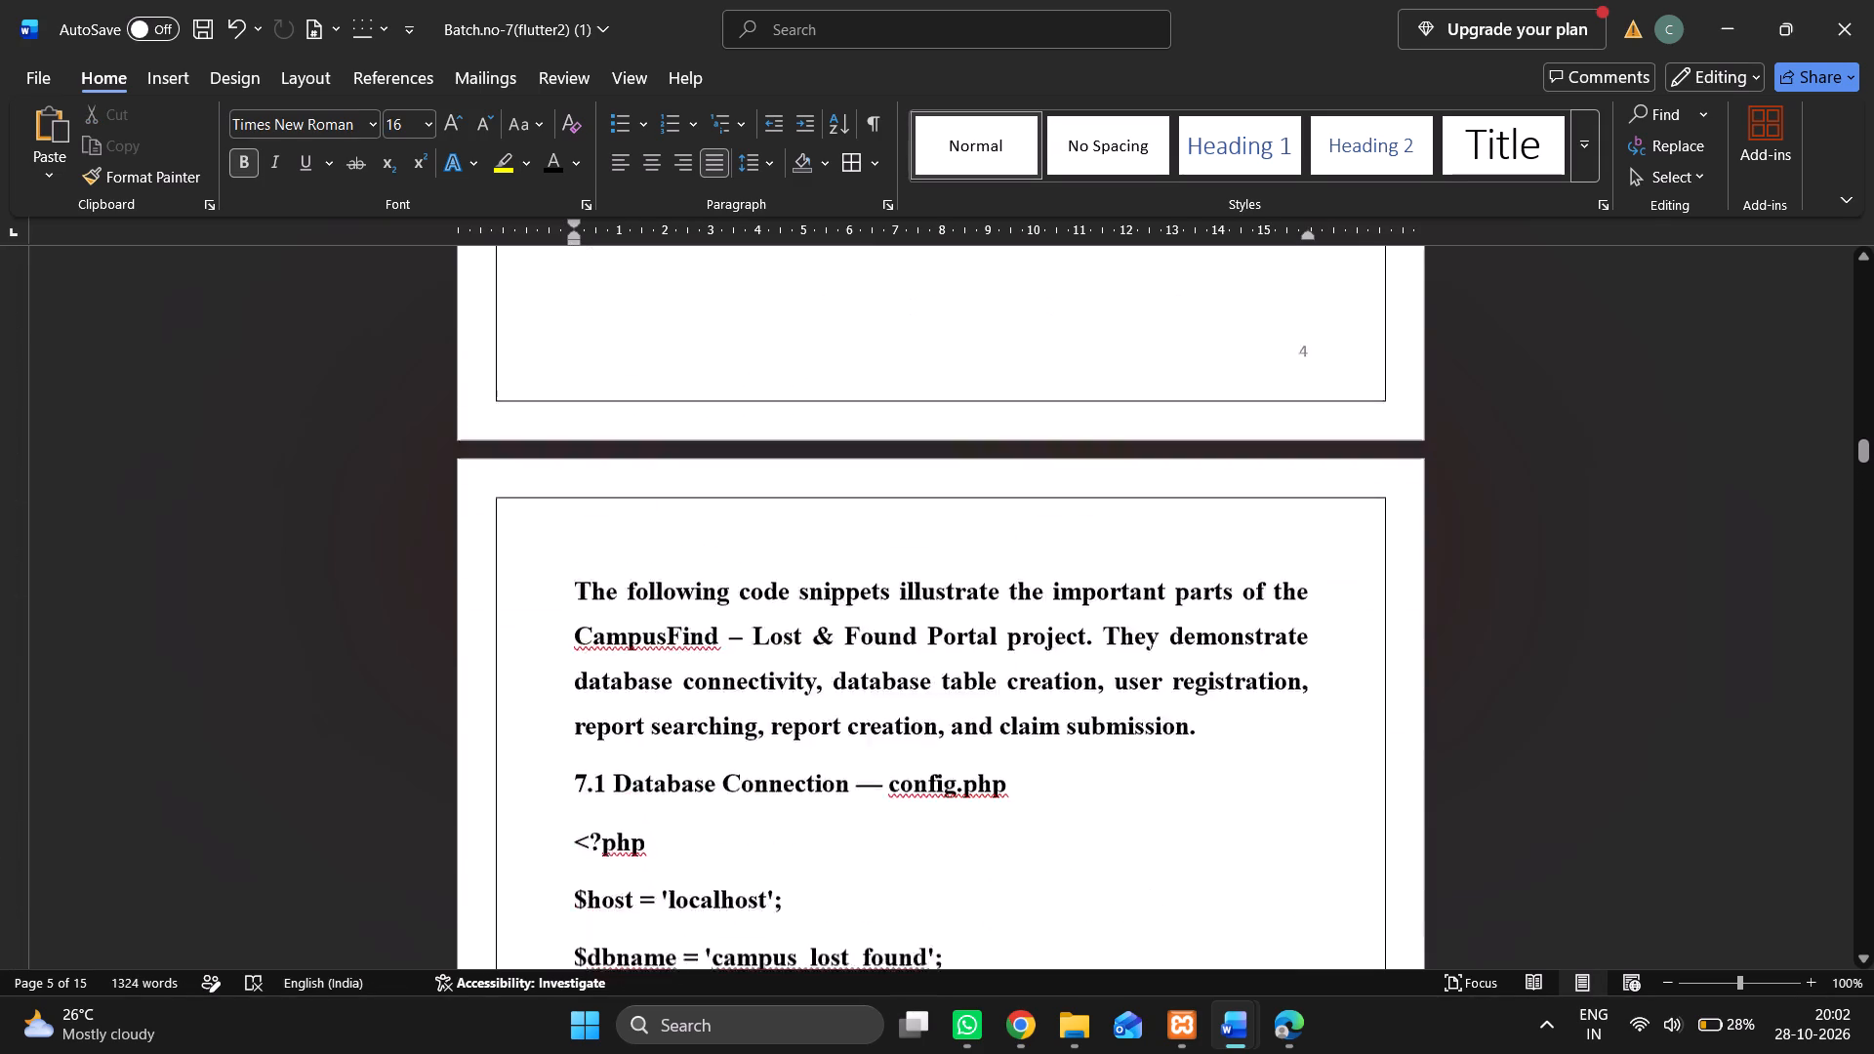
scroll(645, 456, up, 12)
scroll(646, 454, down, 7)
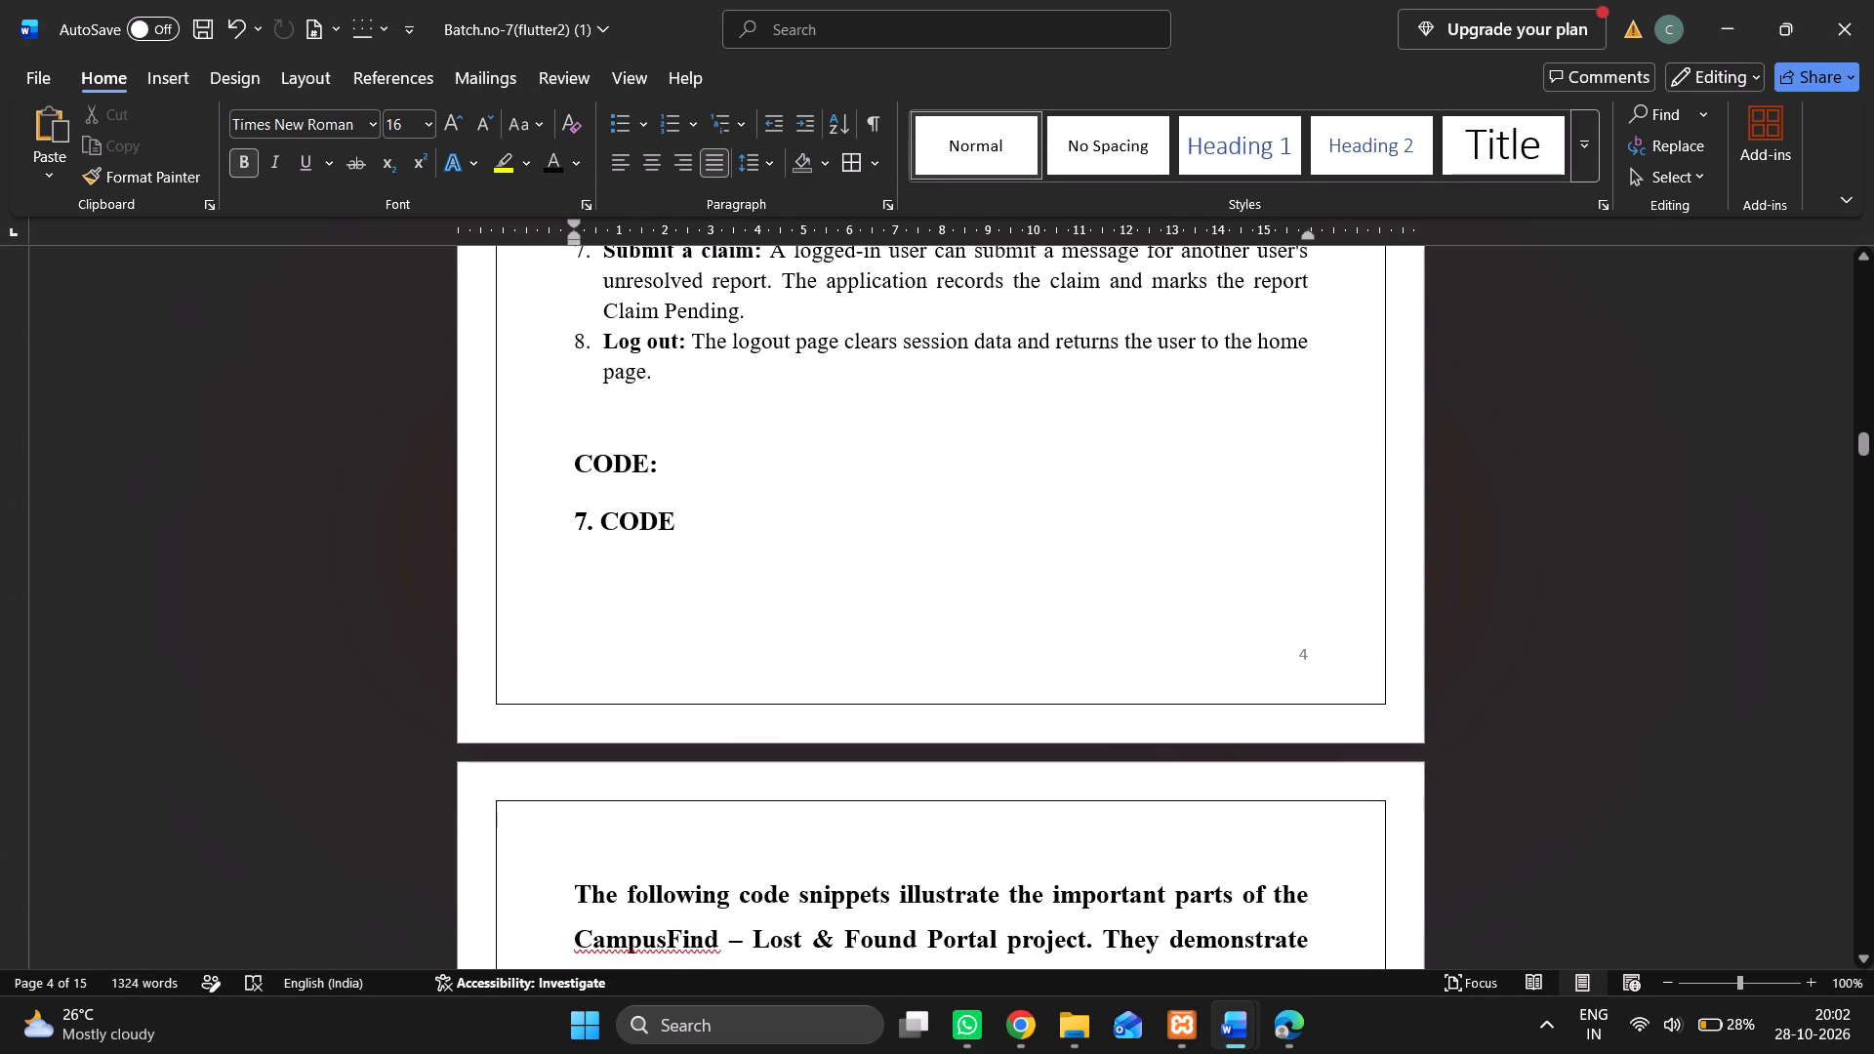
click(682, 520)
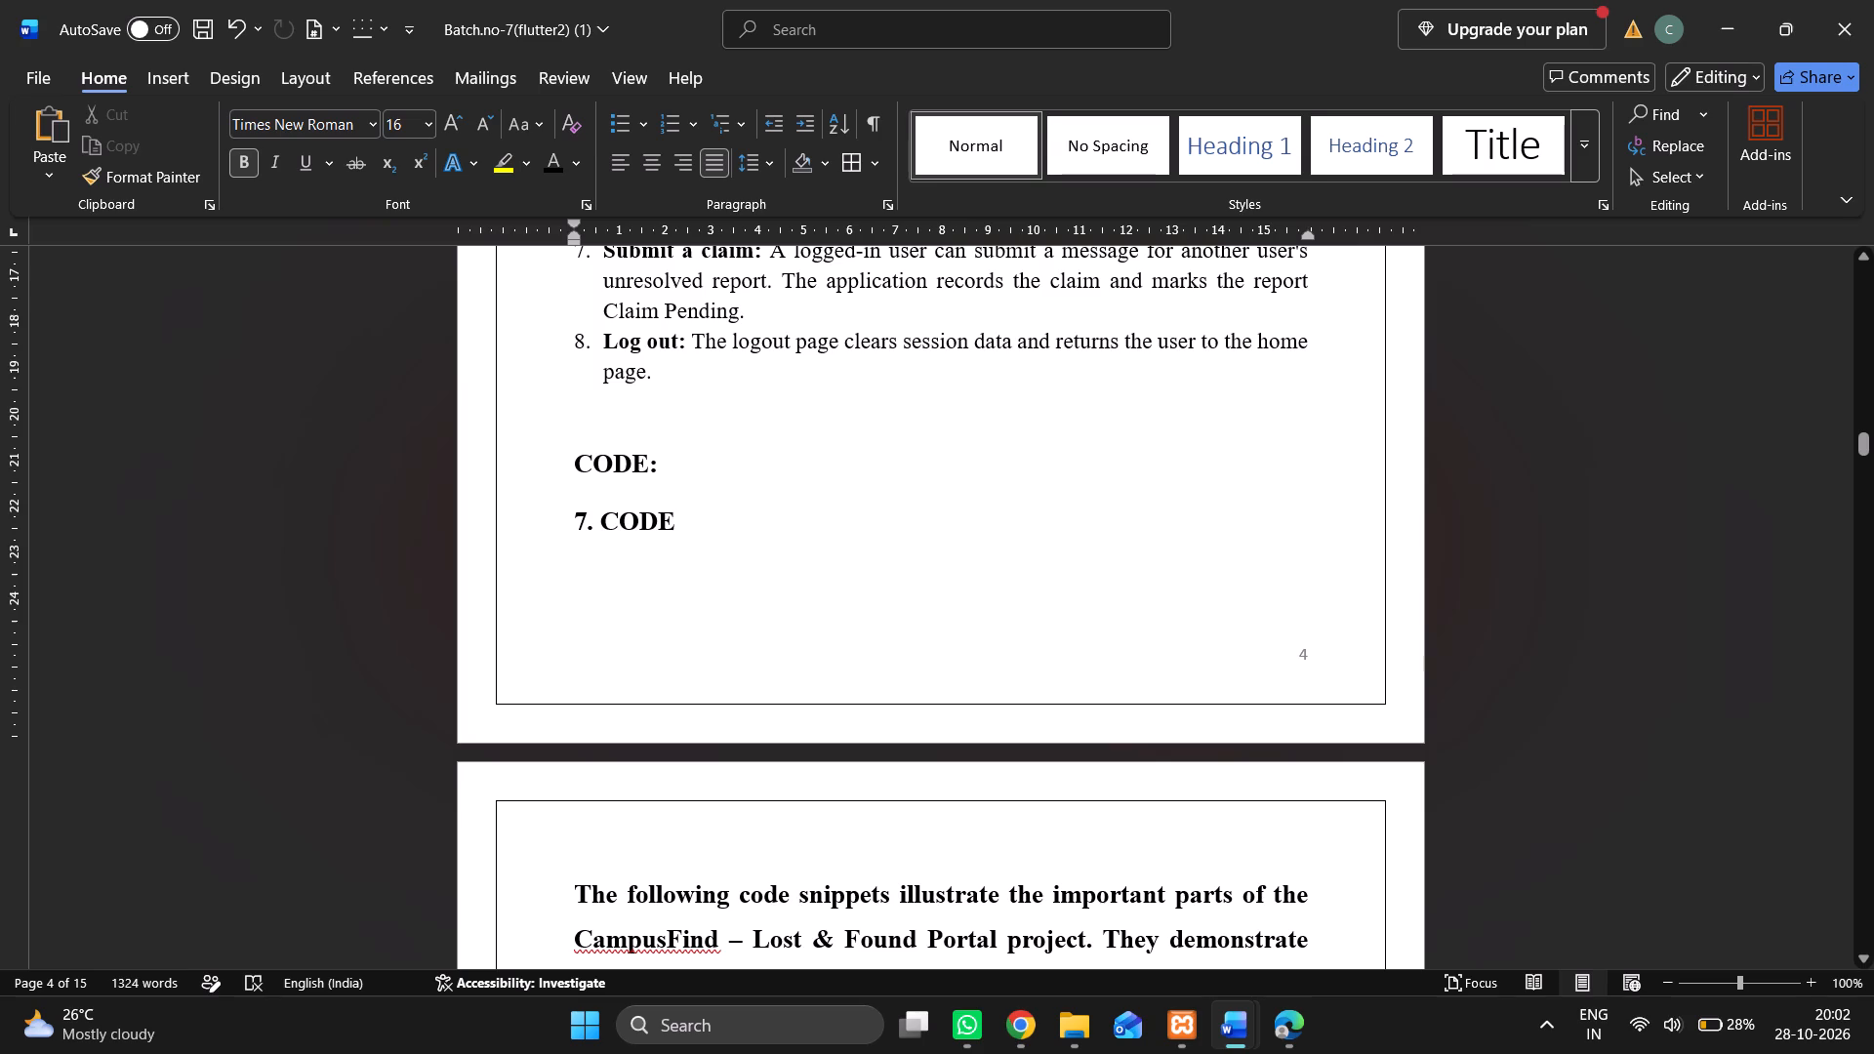
key(BackSpace)
key(BackSpace)
key(BackSpace)
key(BackSpace)
key(BackSpace)
key(BackSpace)
key(BackSpace)
key(BackSpace)
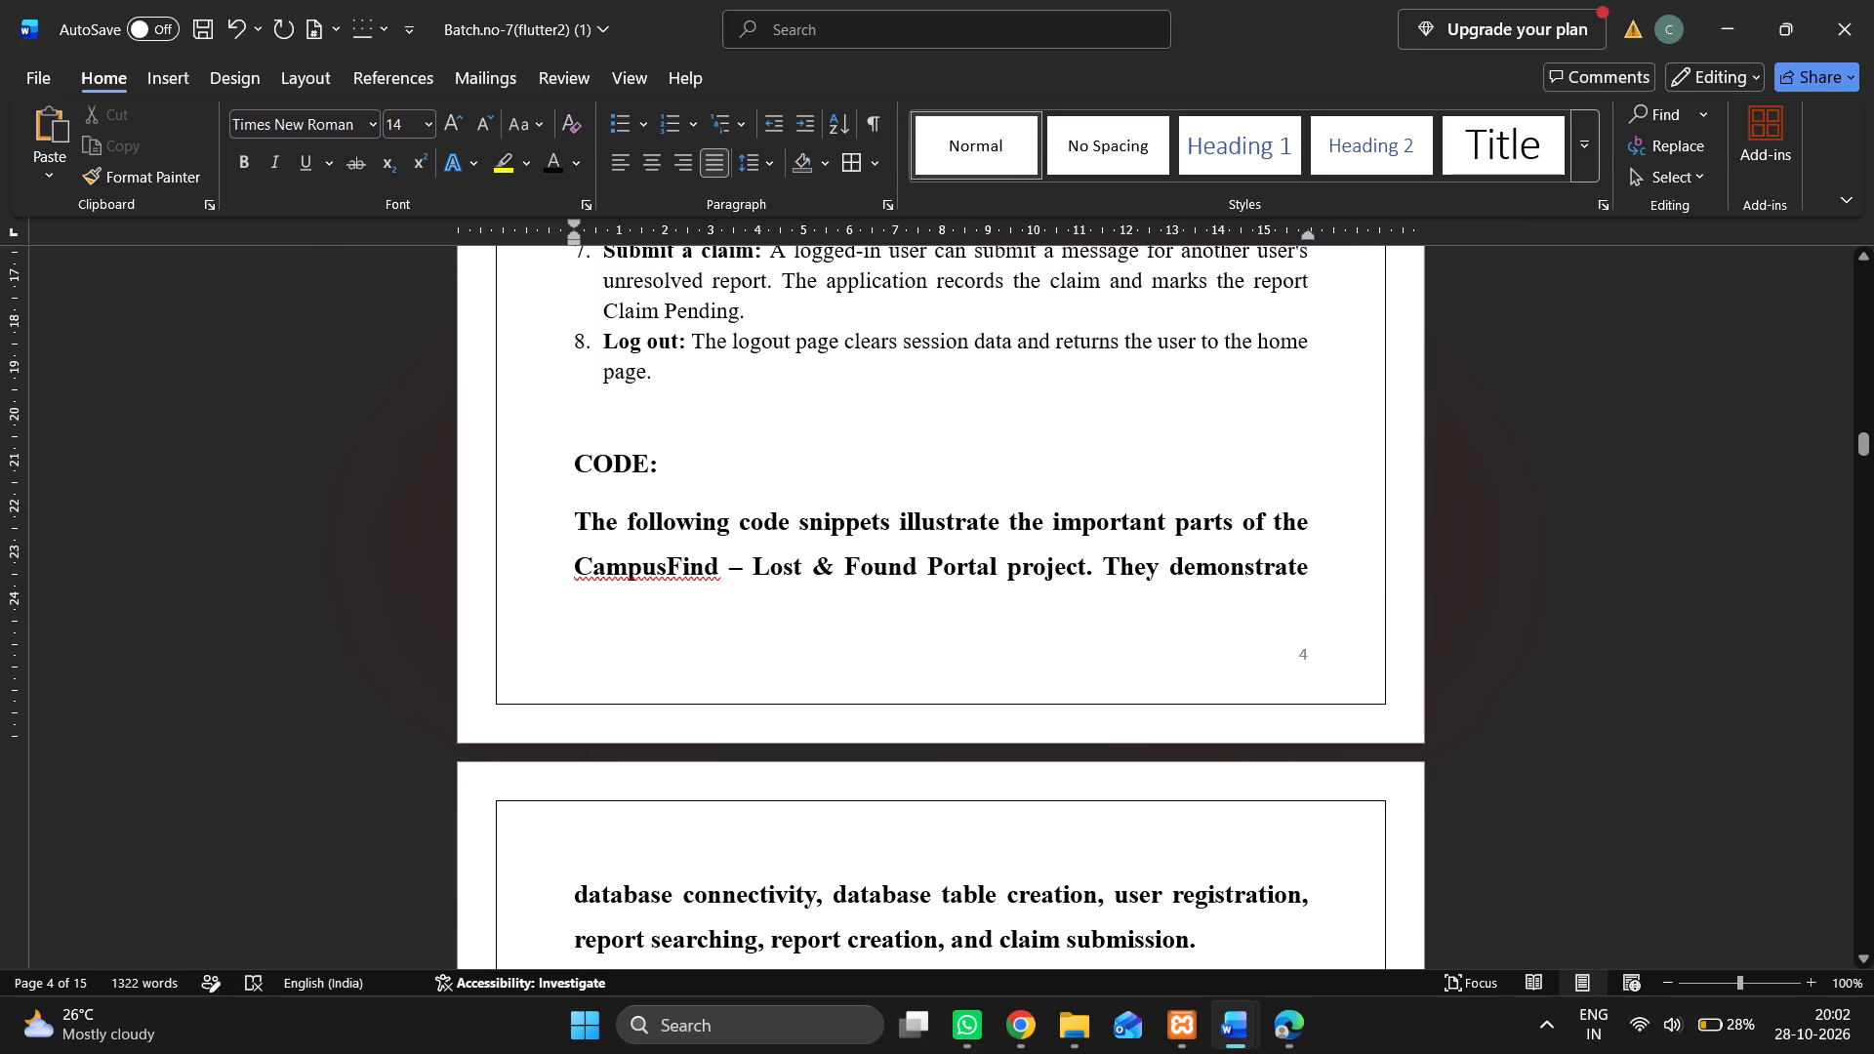
Remove bold from the whole code section, from the introduction under "CODE:" through the claim-submission explanation, and justify it.
drag(579, 514, 766, 1053)
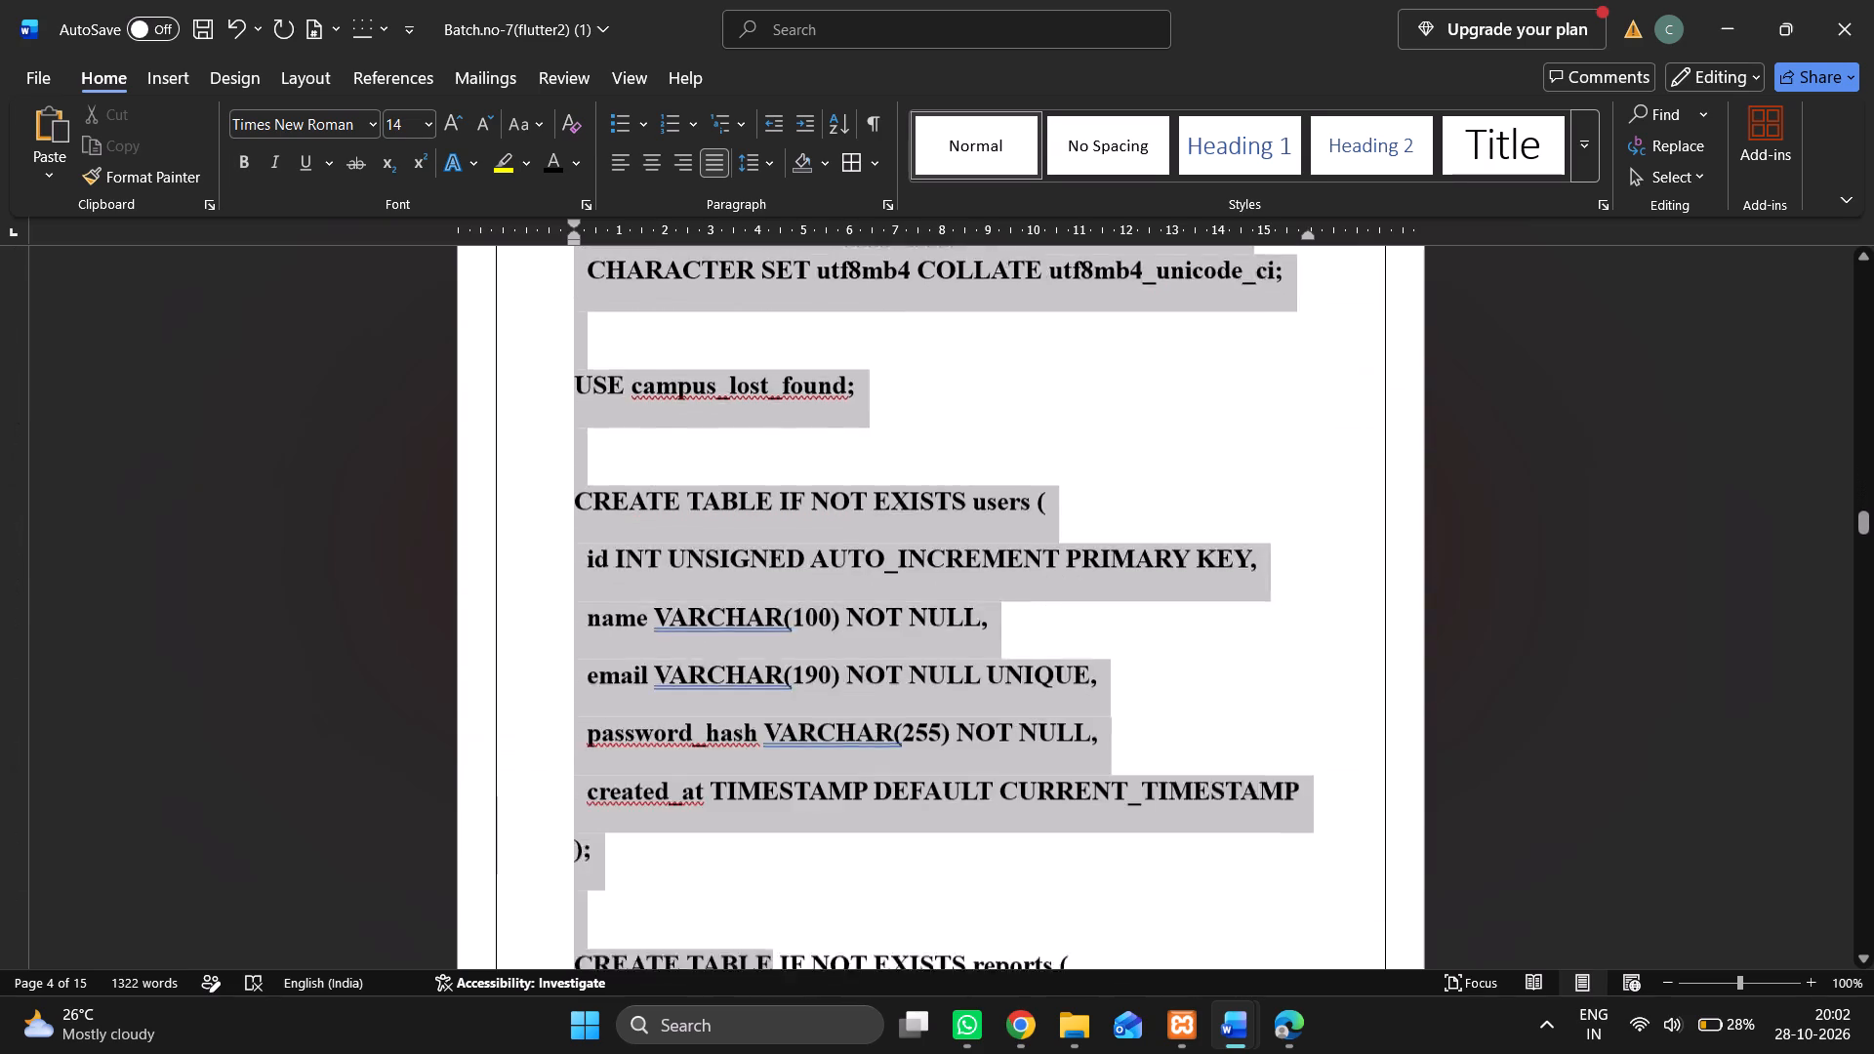
drag(766, 1053, 766, 1038)
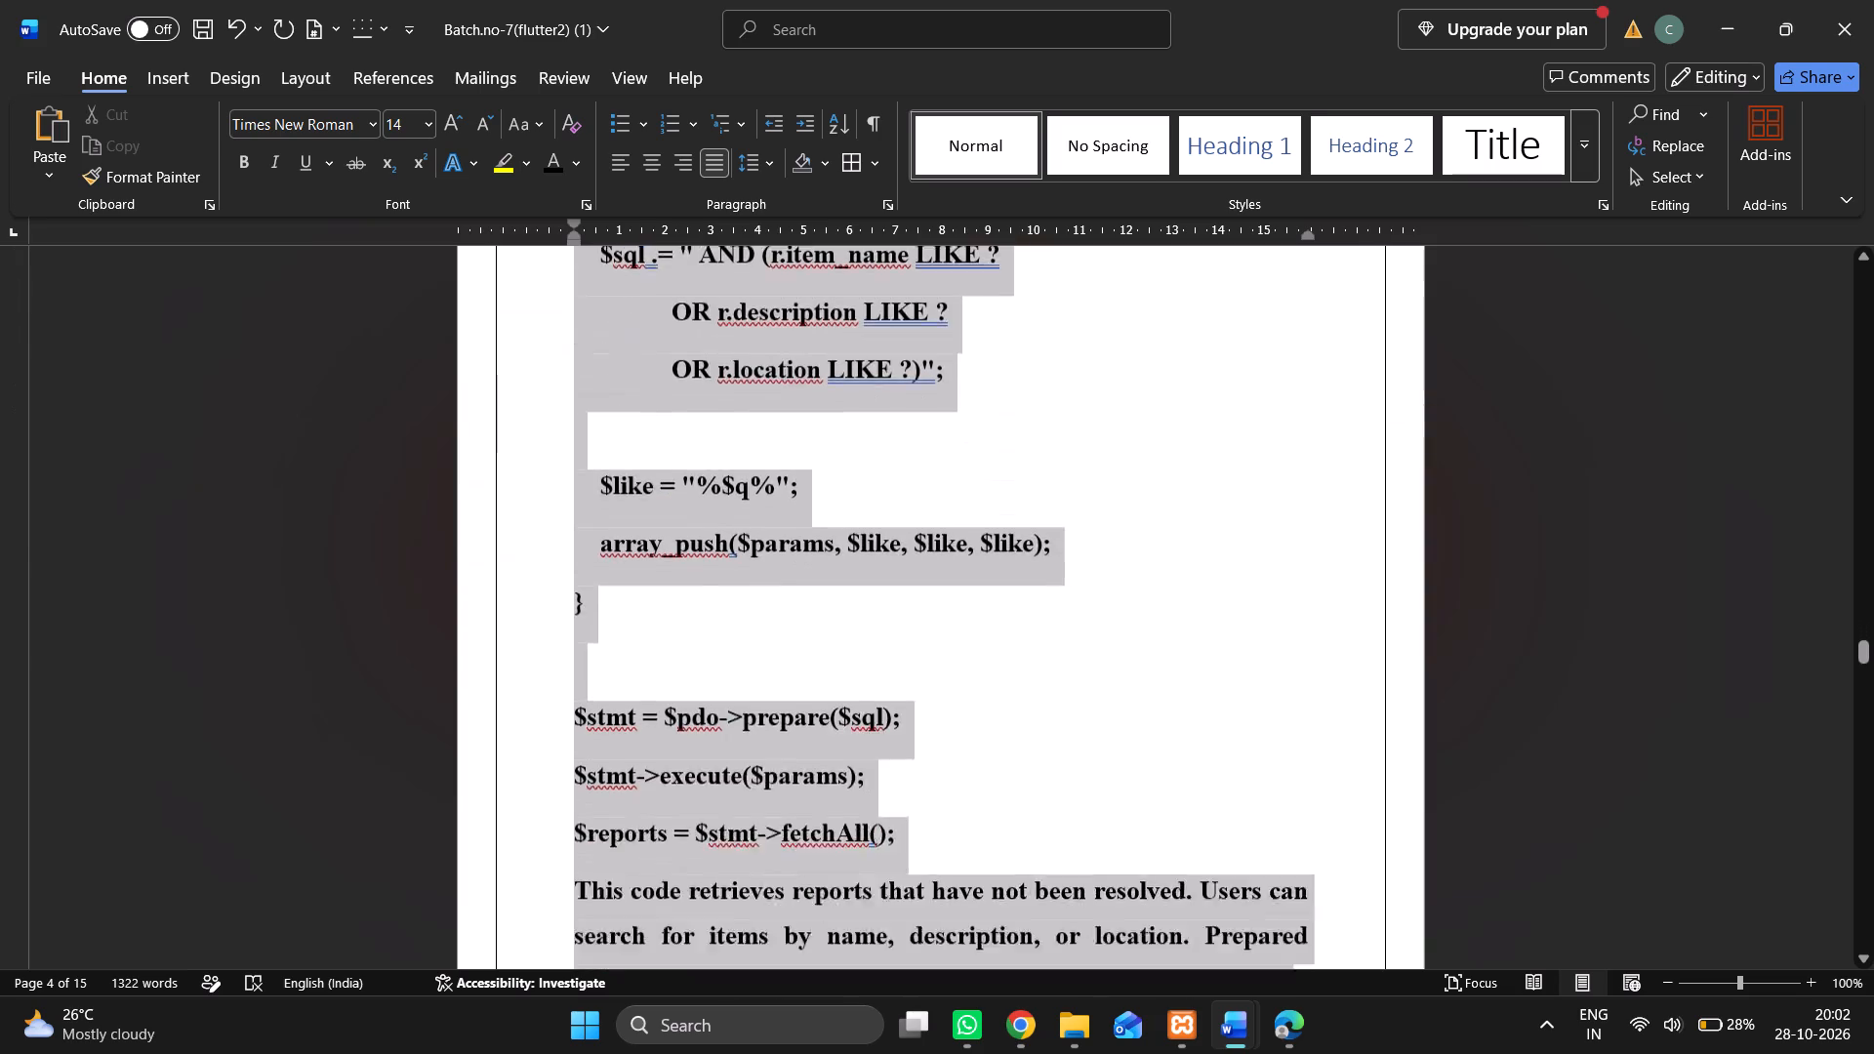
drag(766, 1038, 755, 970)
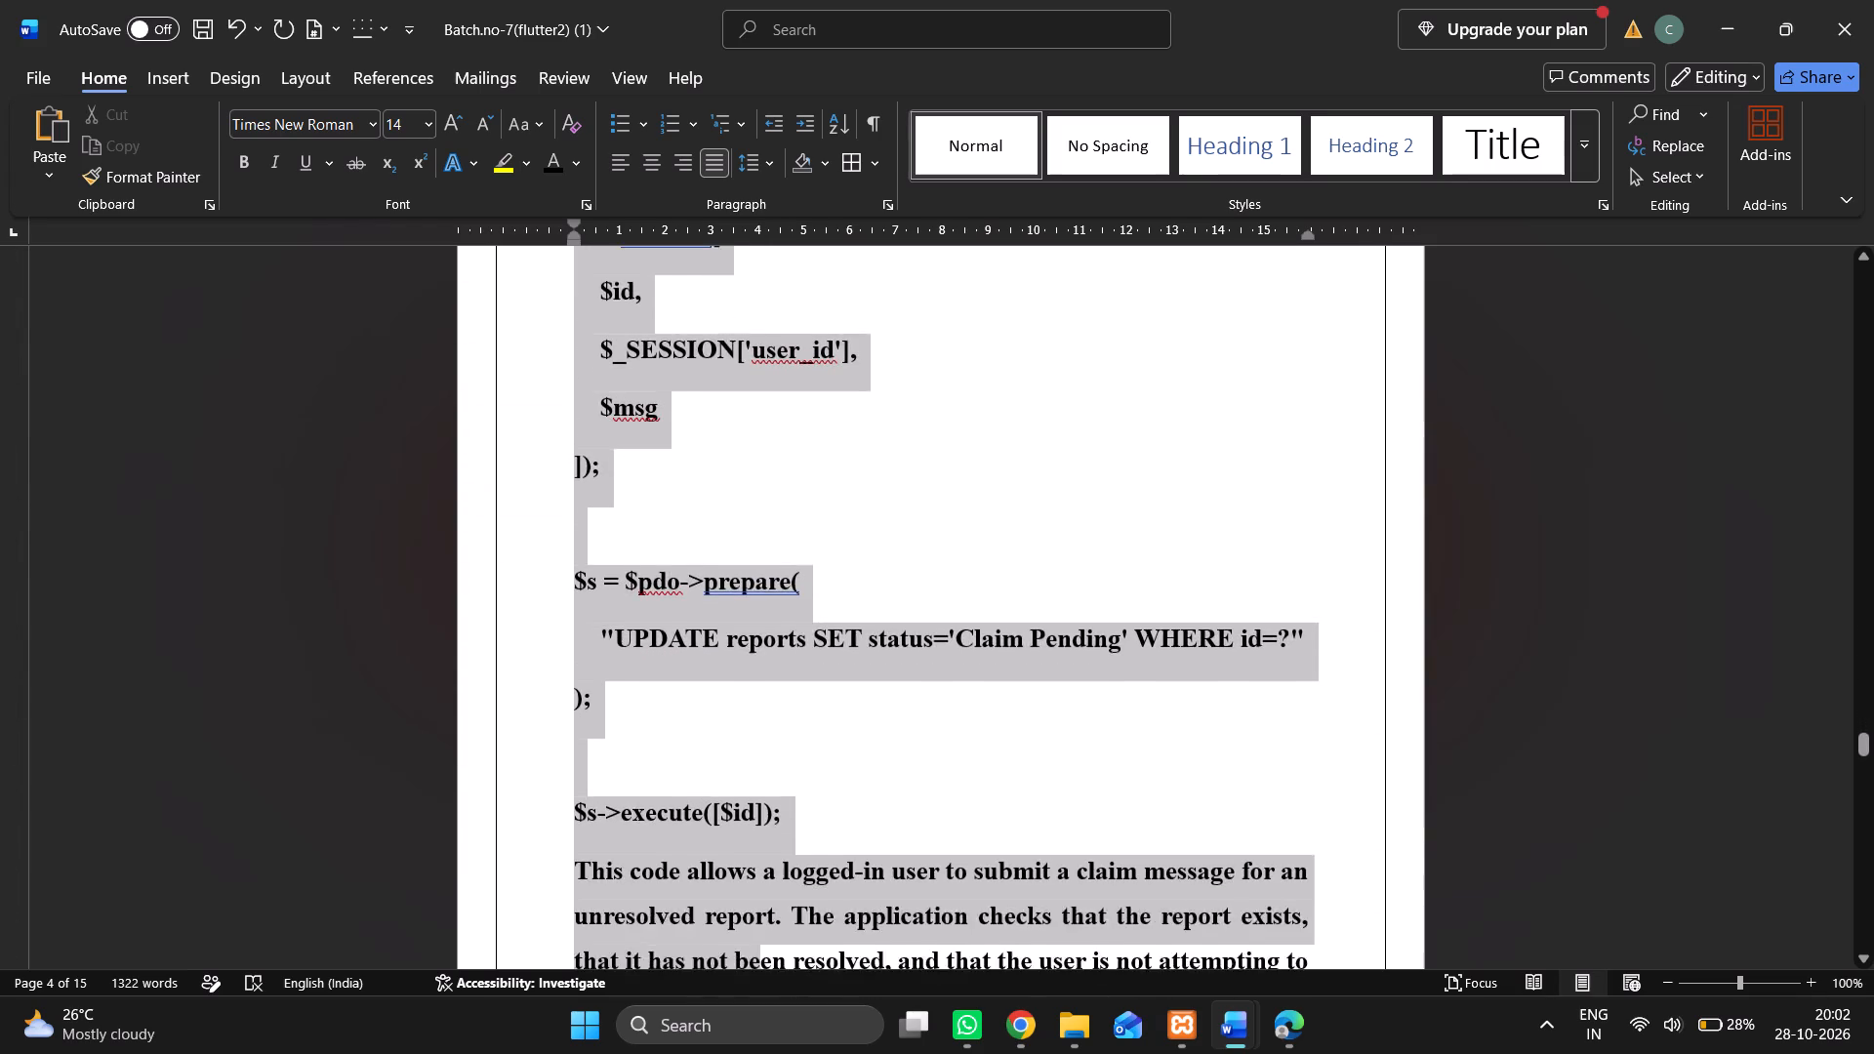
drag(755, 970, 759, 862)
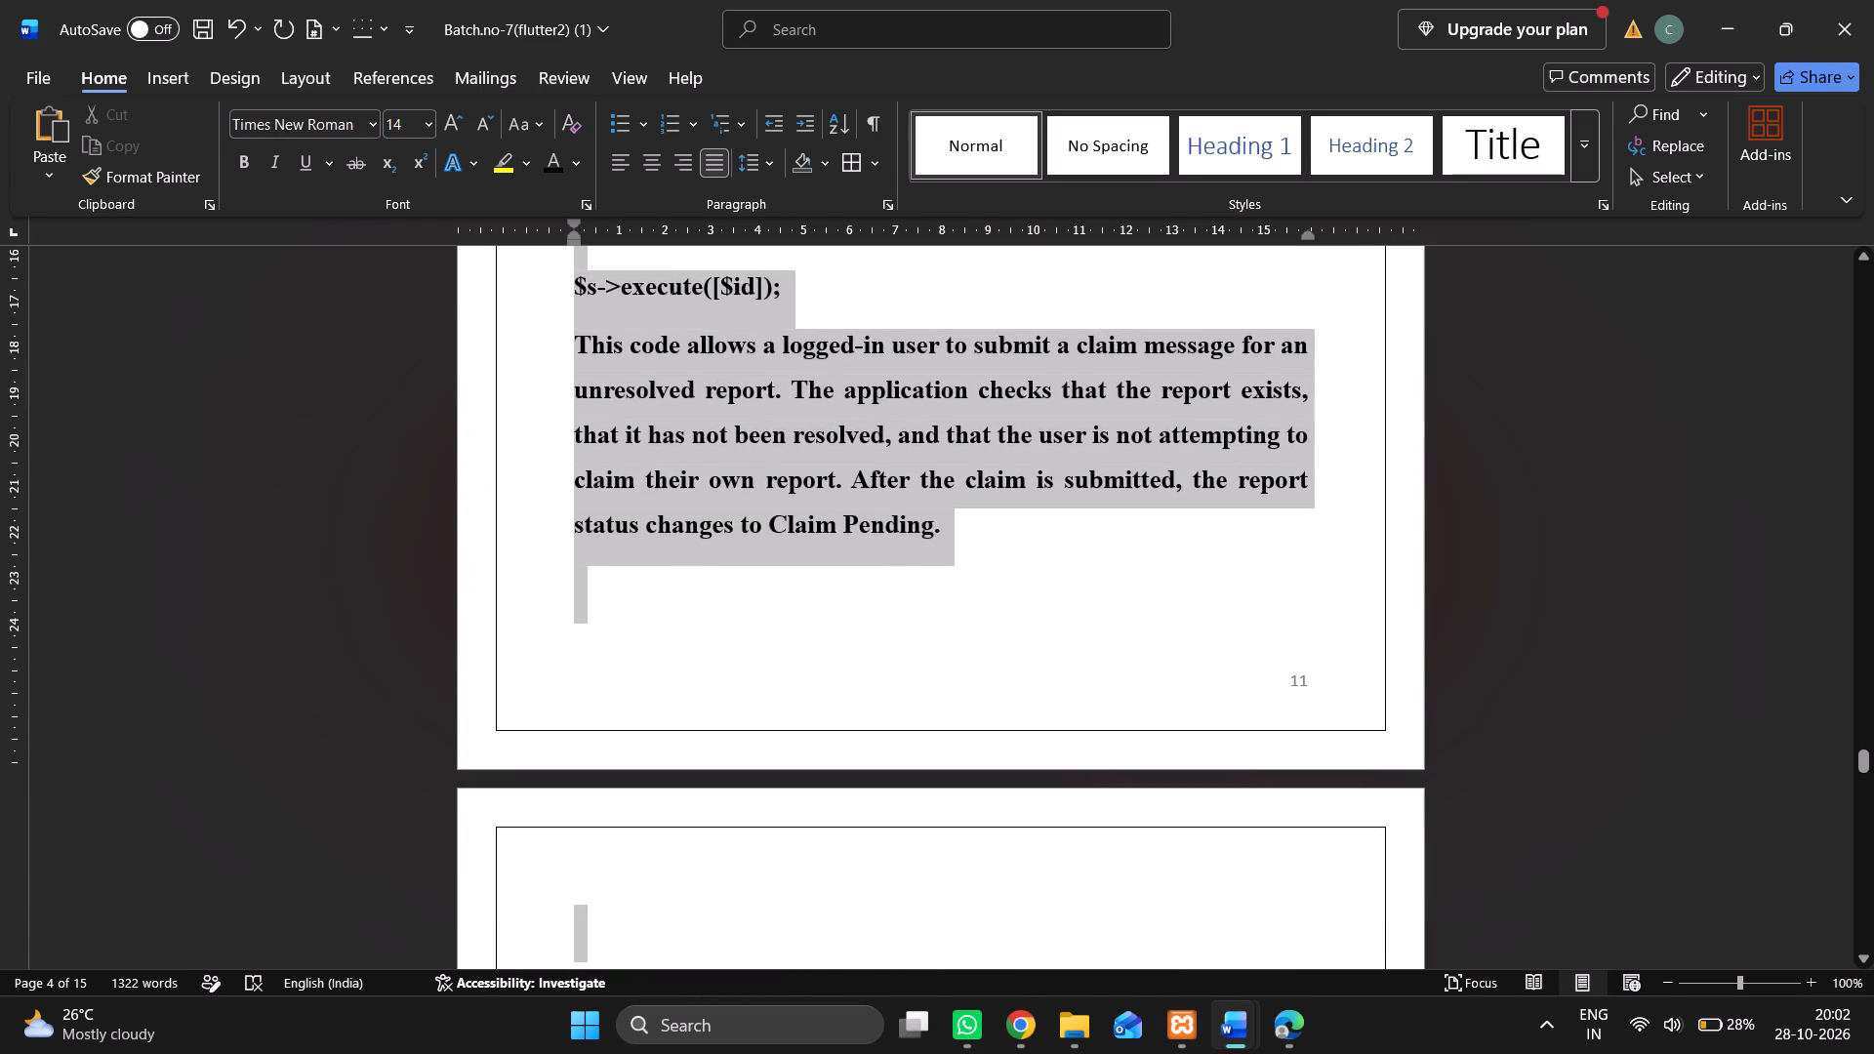
drag(759, 862, 759, 345)
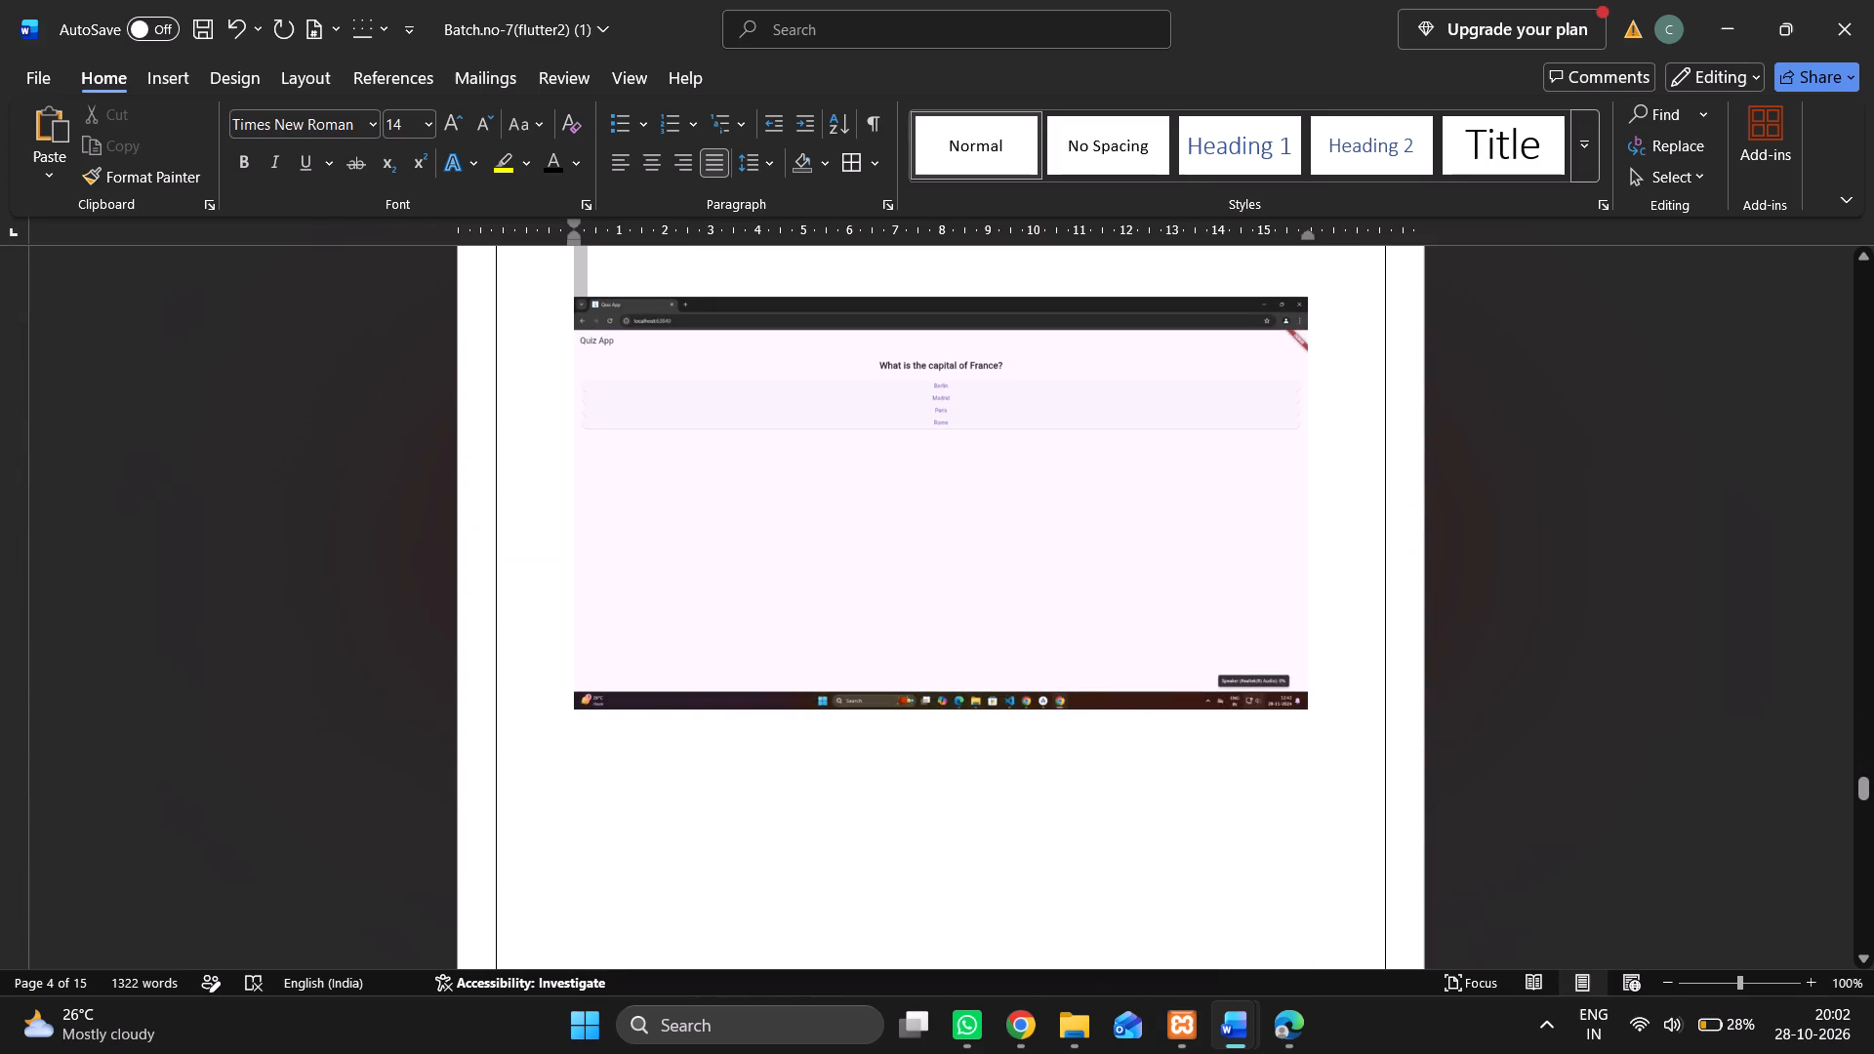
drag(759, 345, 717, 387)
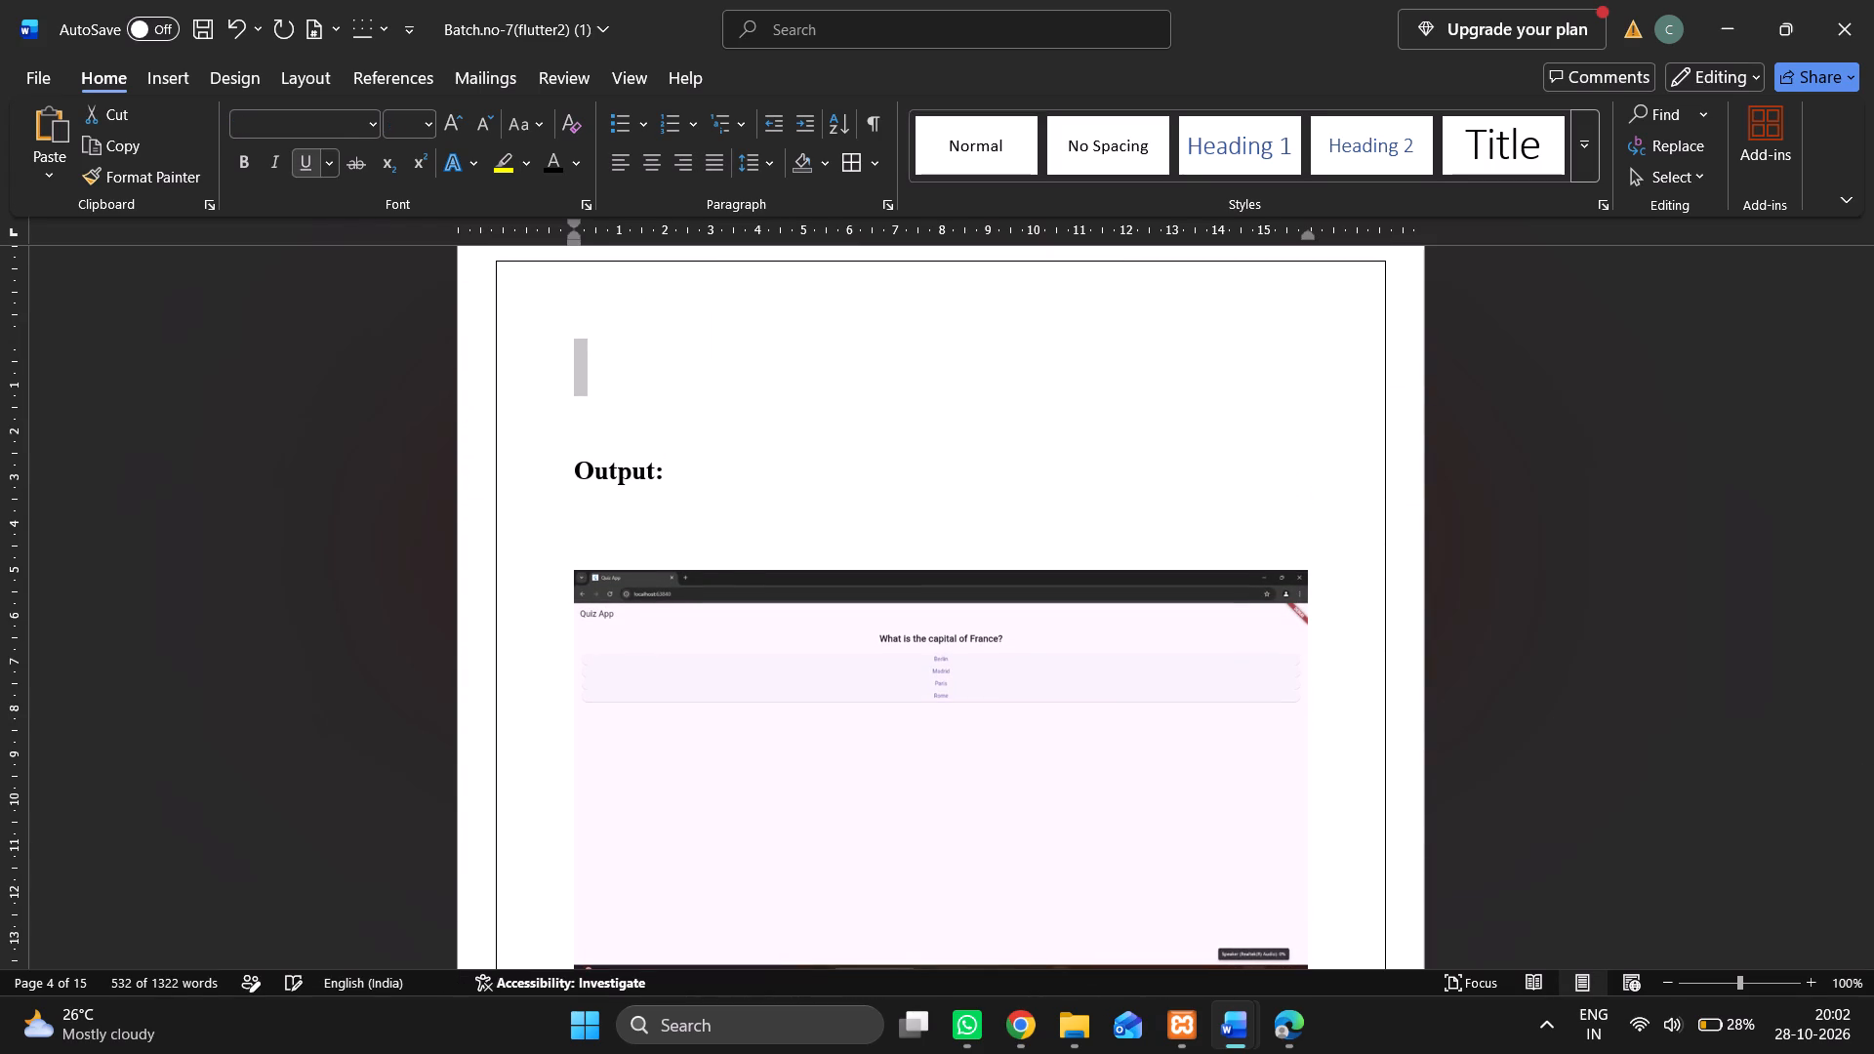
click(242, 158)
click(242, 158)
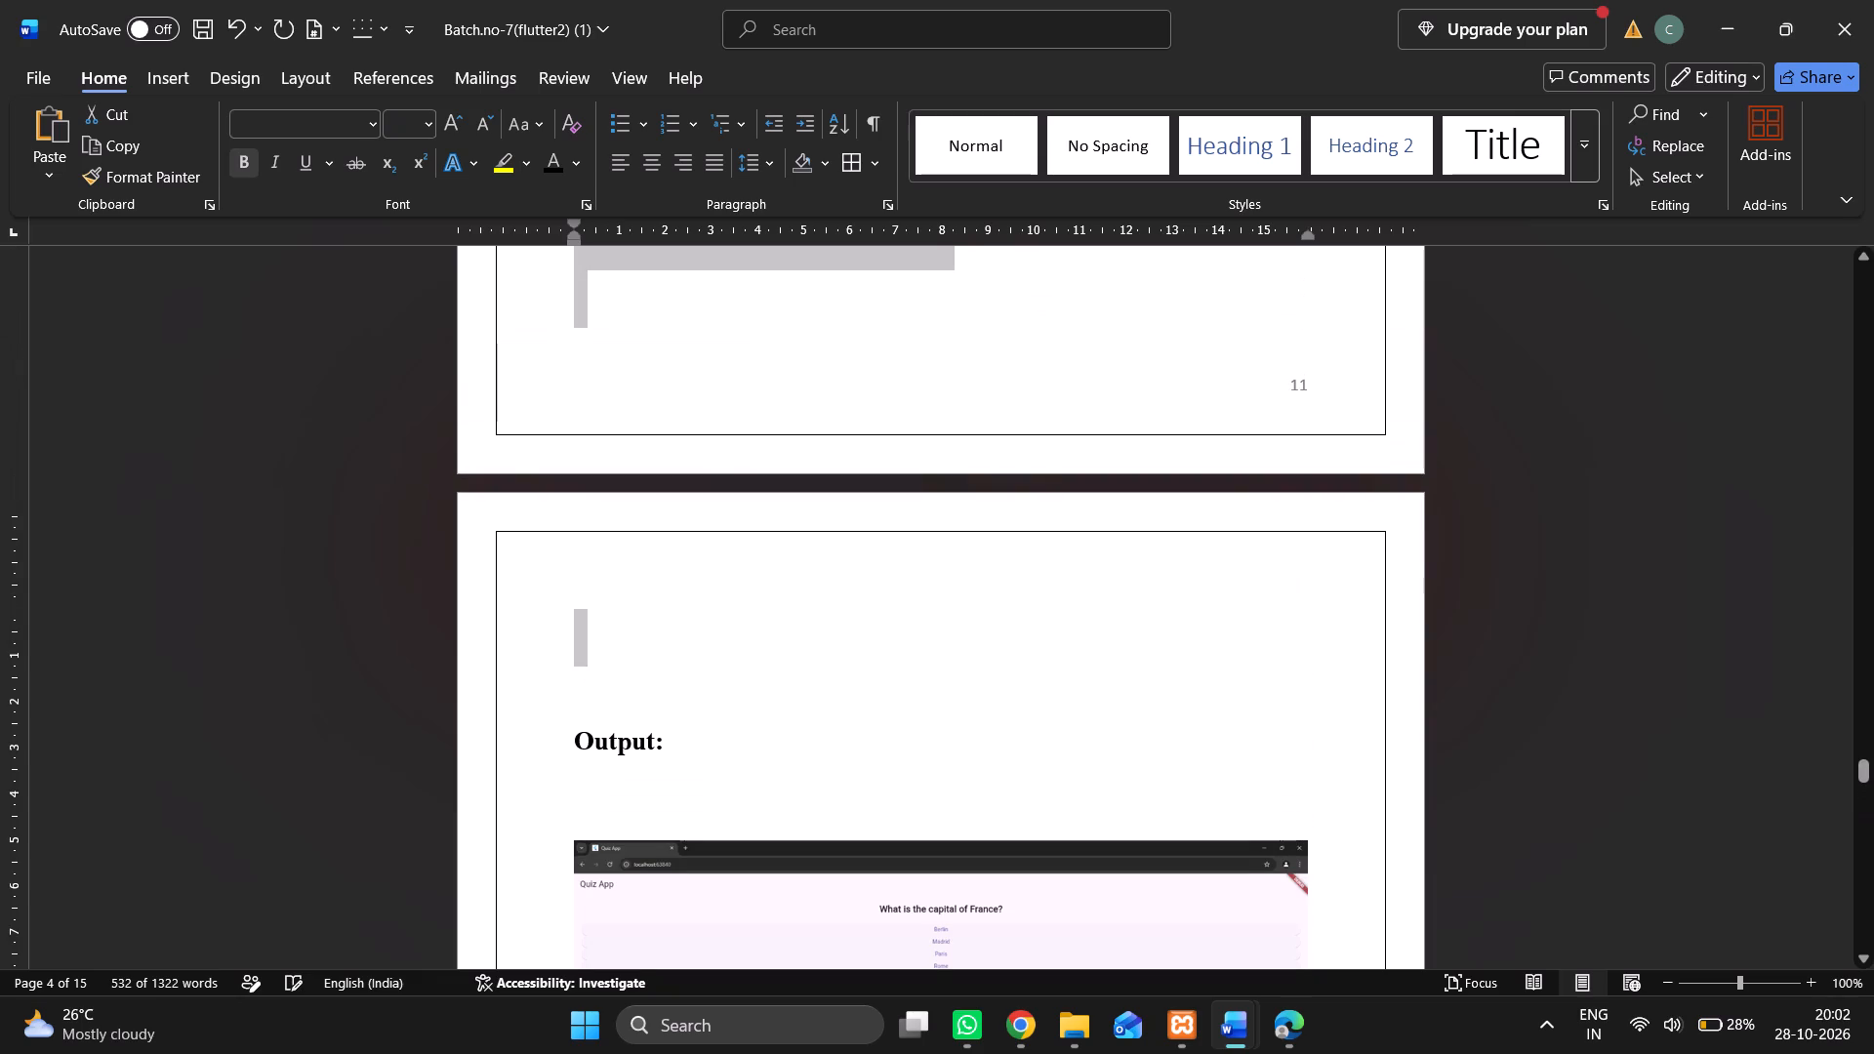
scroll(682, 479, up, 6)
click(239, 162)
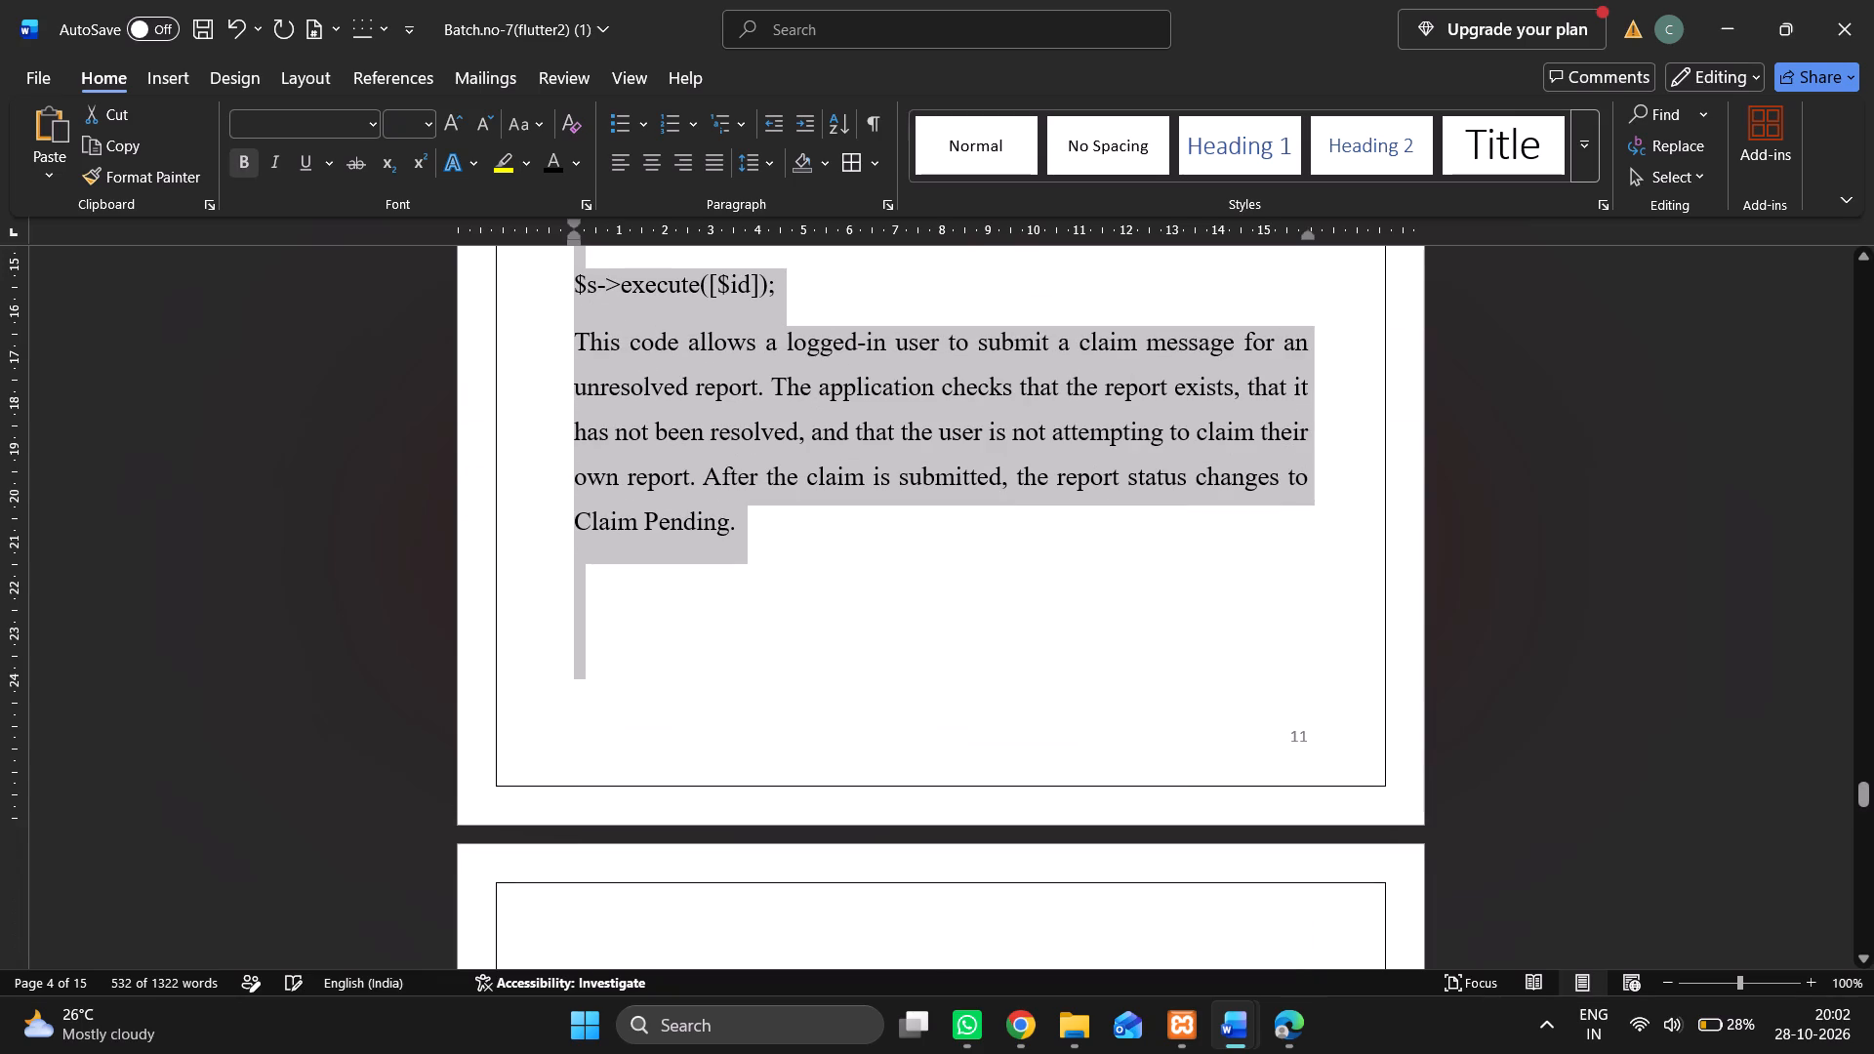
click(725, 158)
click(716, 160)
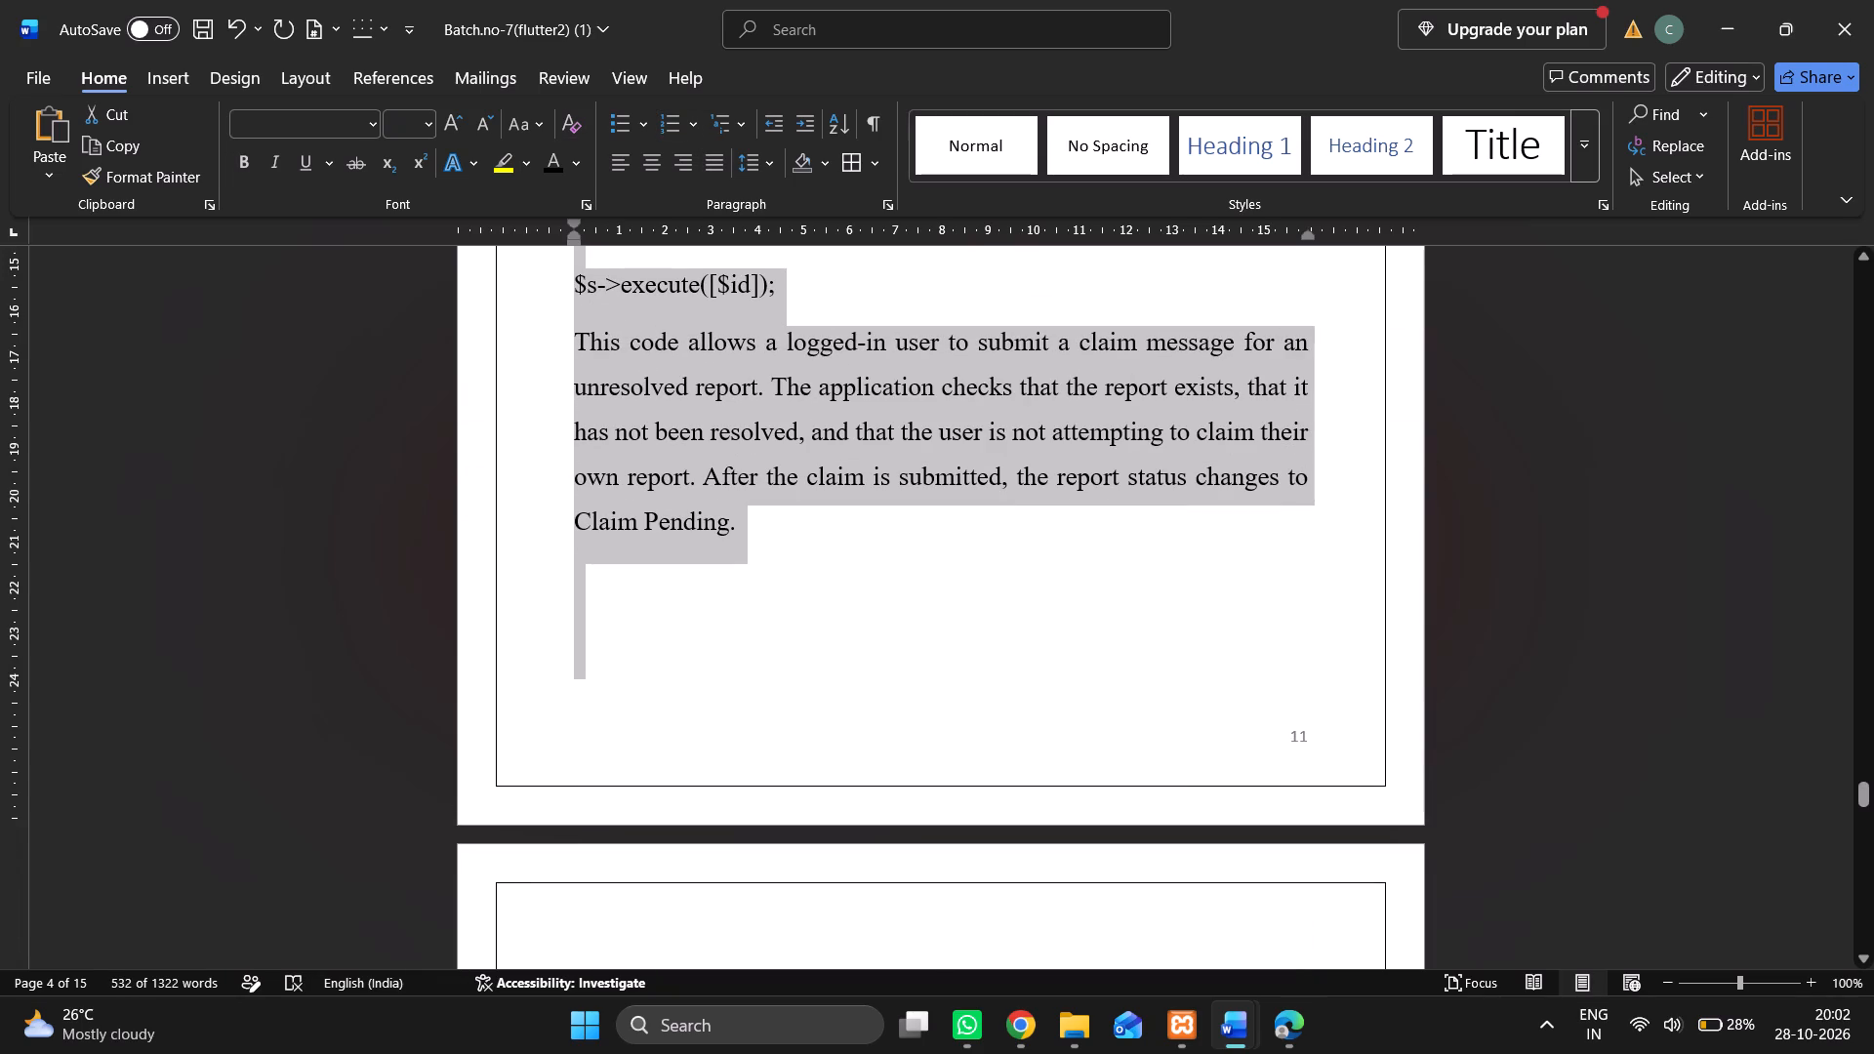
Delete the blank lines between the prepare and execute statements in the 7.6 Submitting a Claim code.
scroll(773, 531, down, 8)
scroll(771, 529, up, 14)
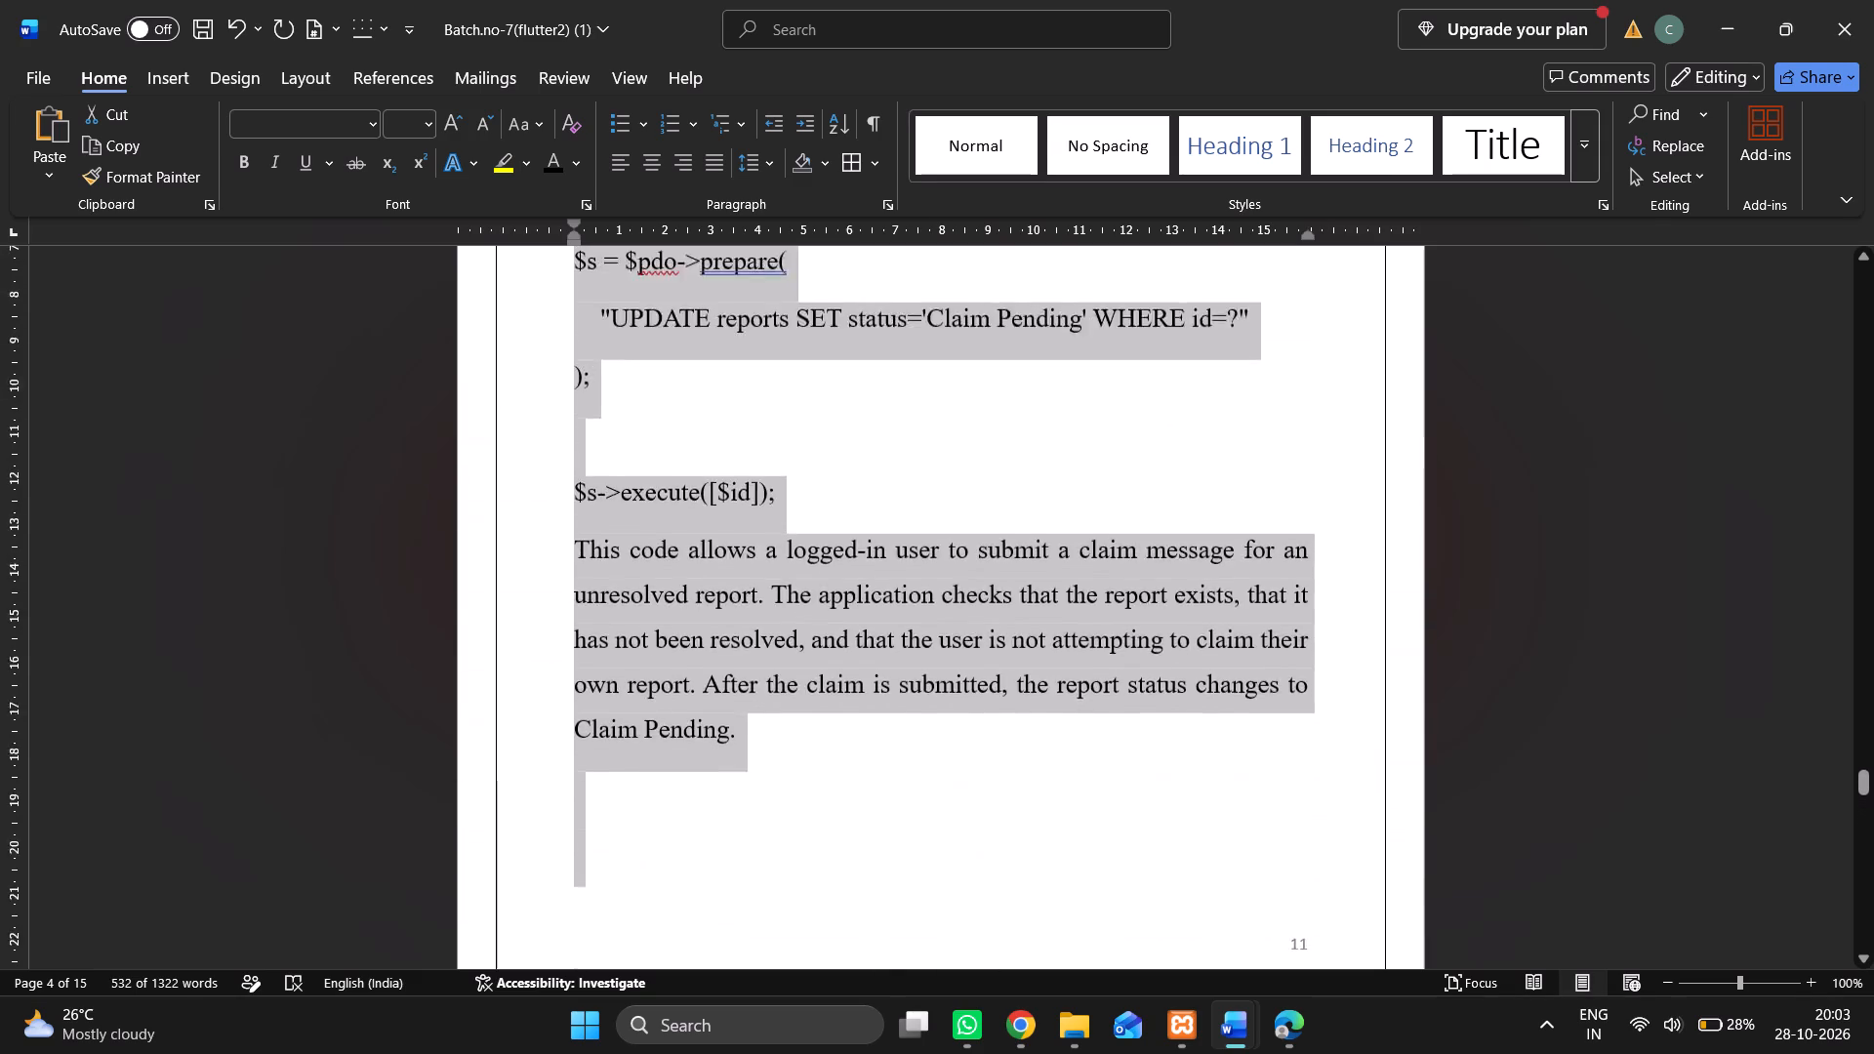
scroll(764, 519, up, 1)
click(767, 517)
click(603, 659)
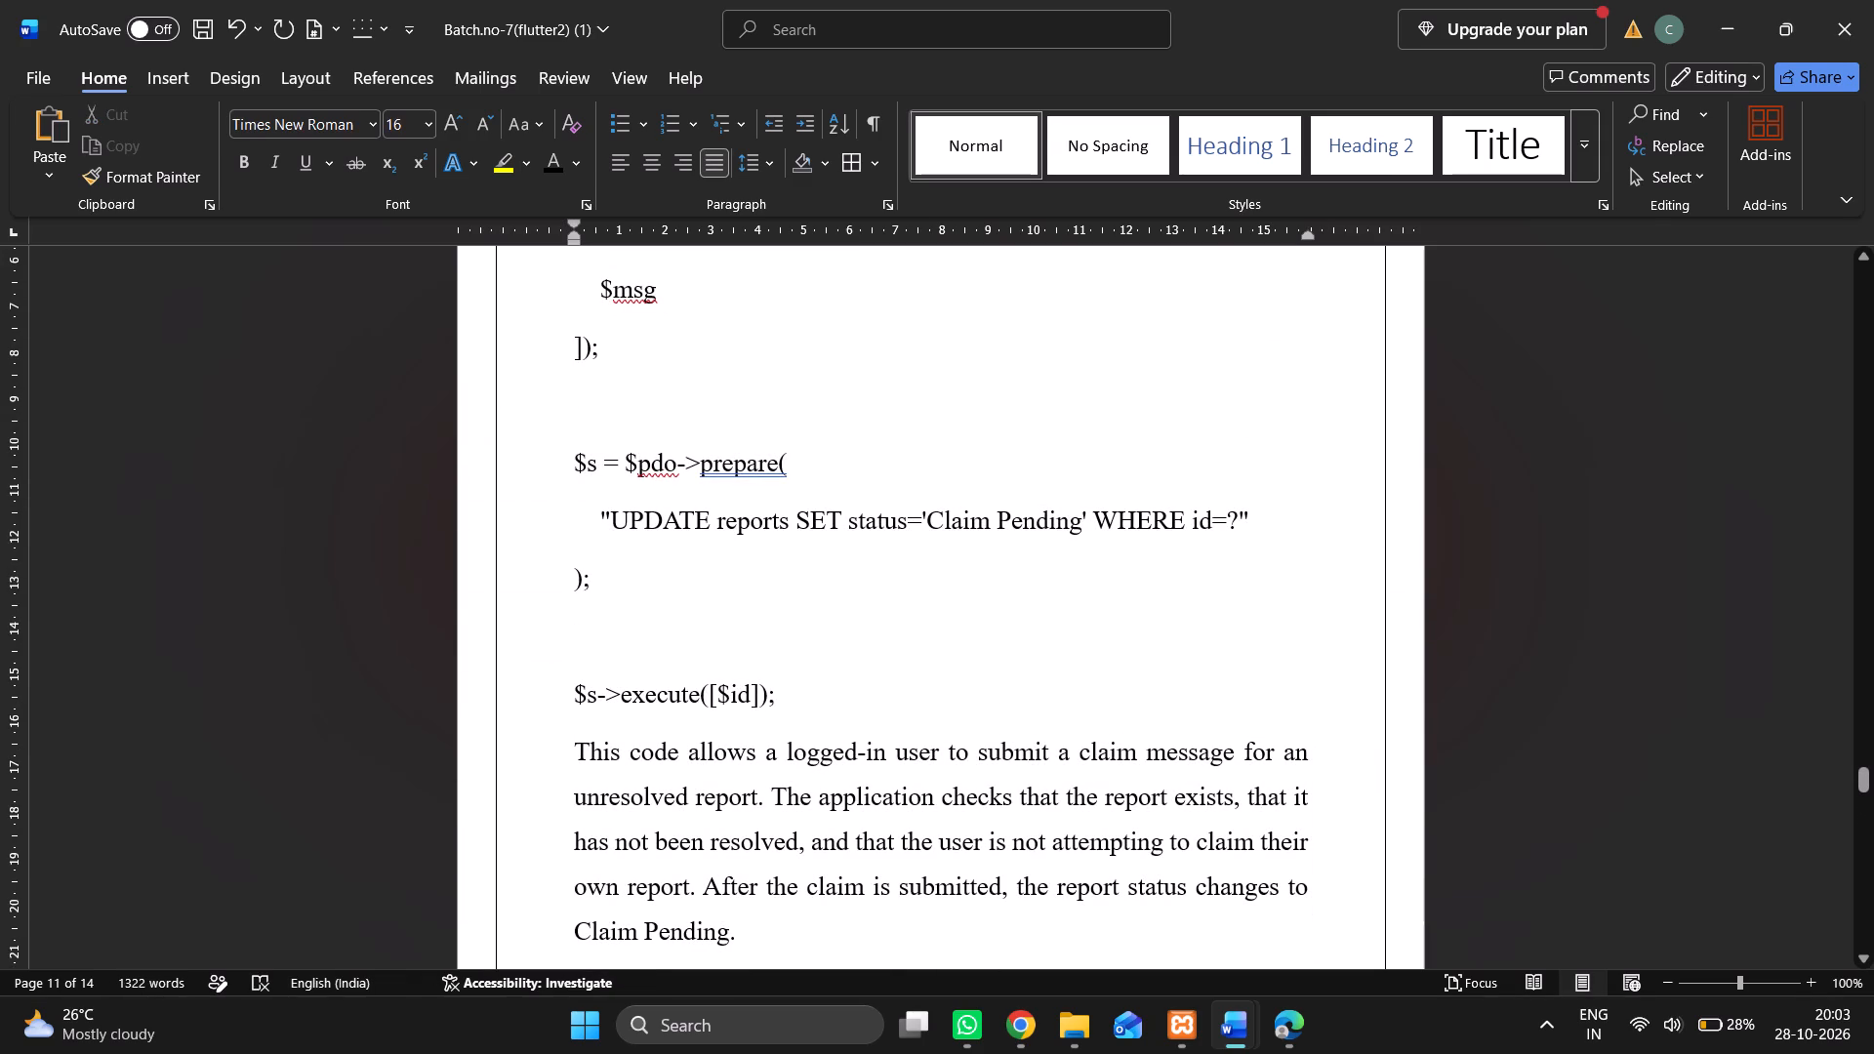
key(BackSpace)
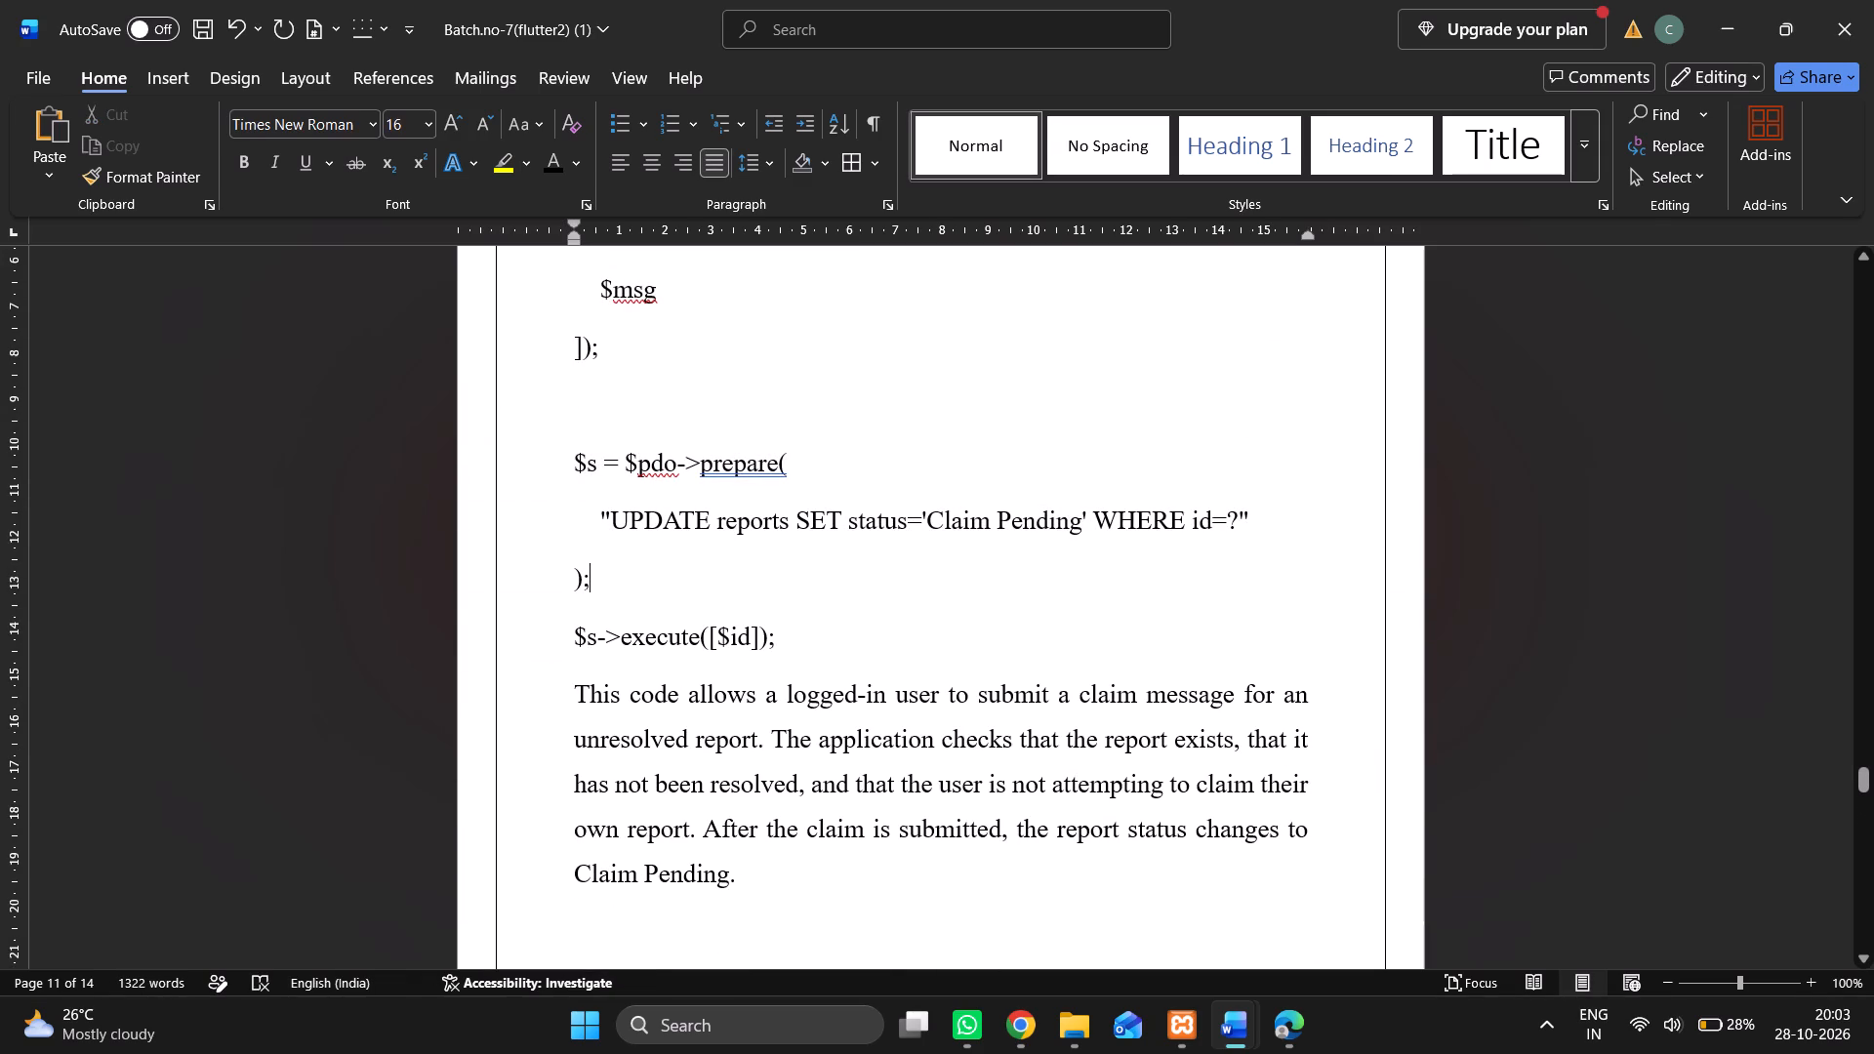
click(609, 425)
key(BackSpace)
scroll(610, 400, up, 9)
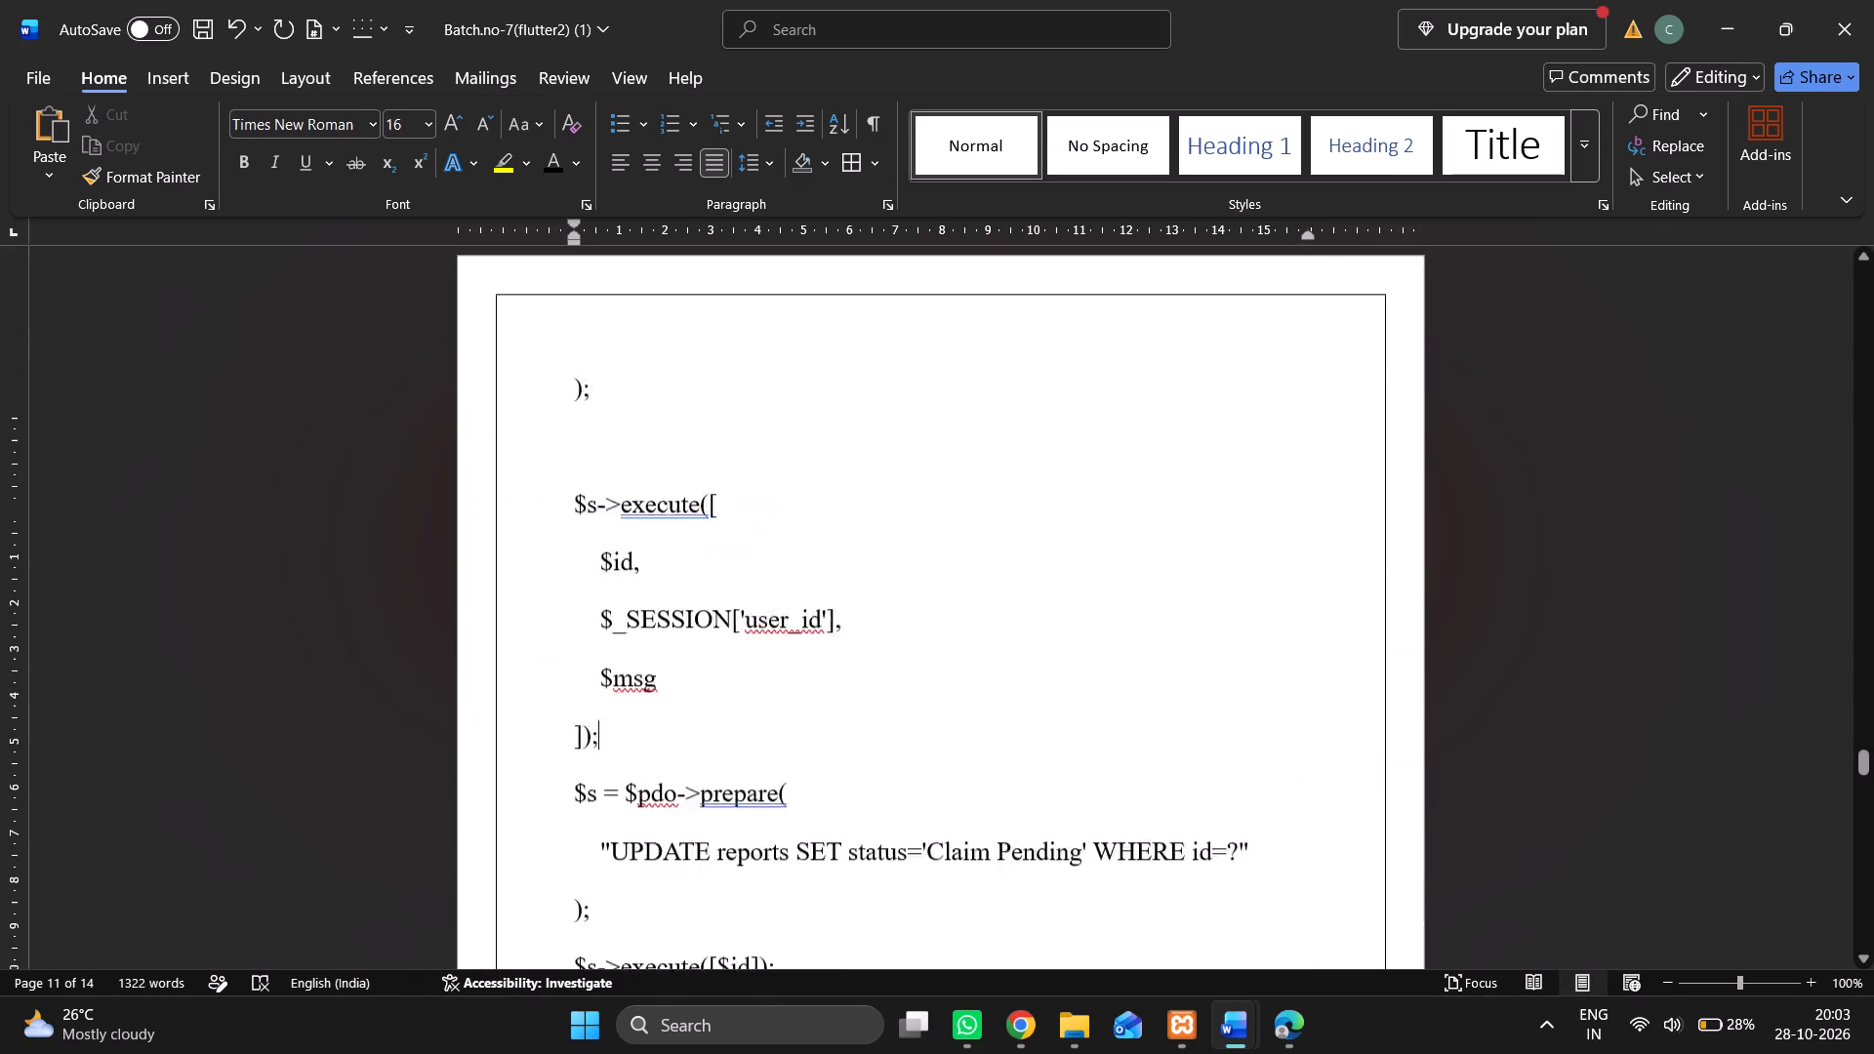
click(588, 593)
key(BackSpace)
scroll(592, 572, up, 6)
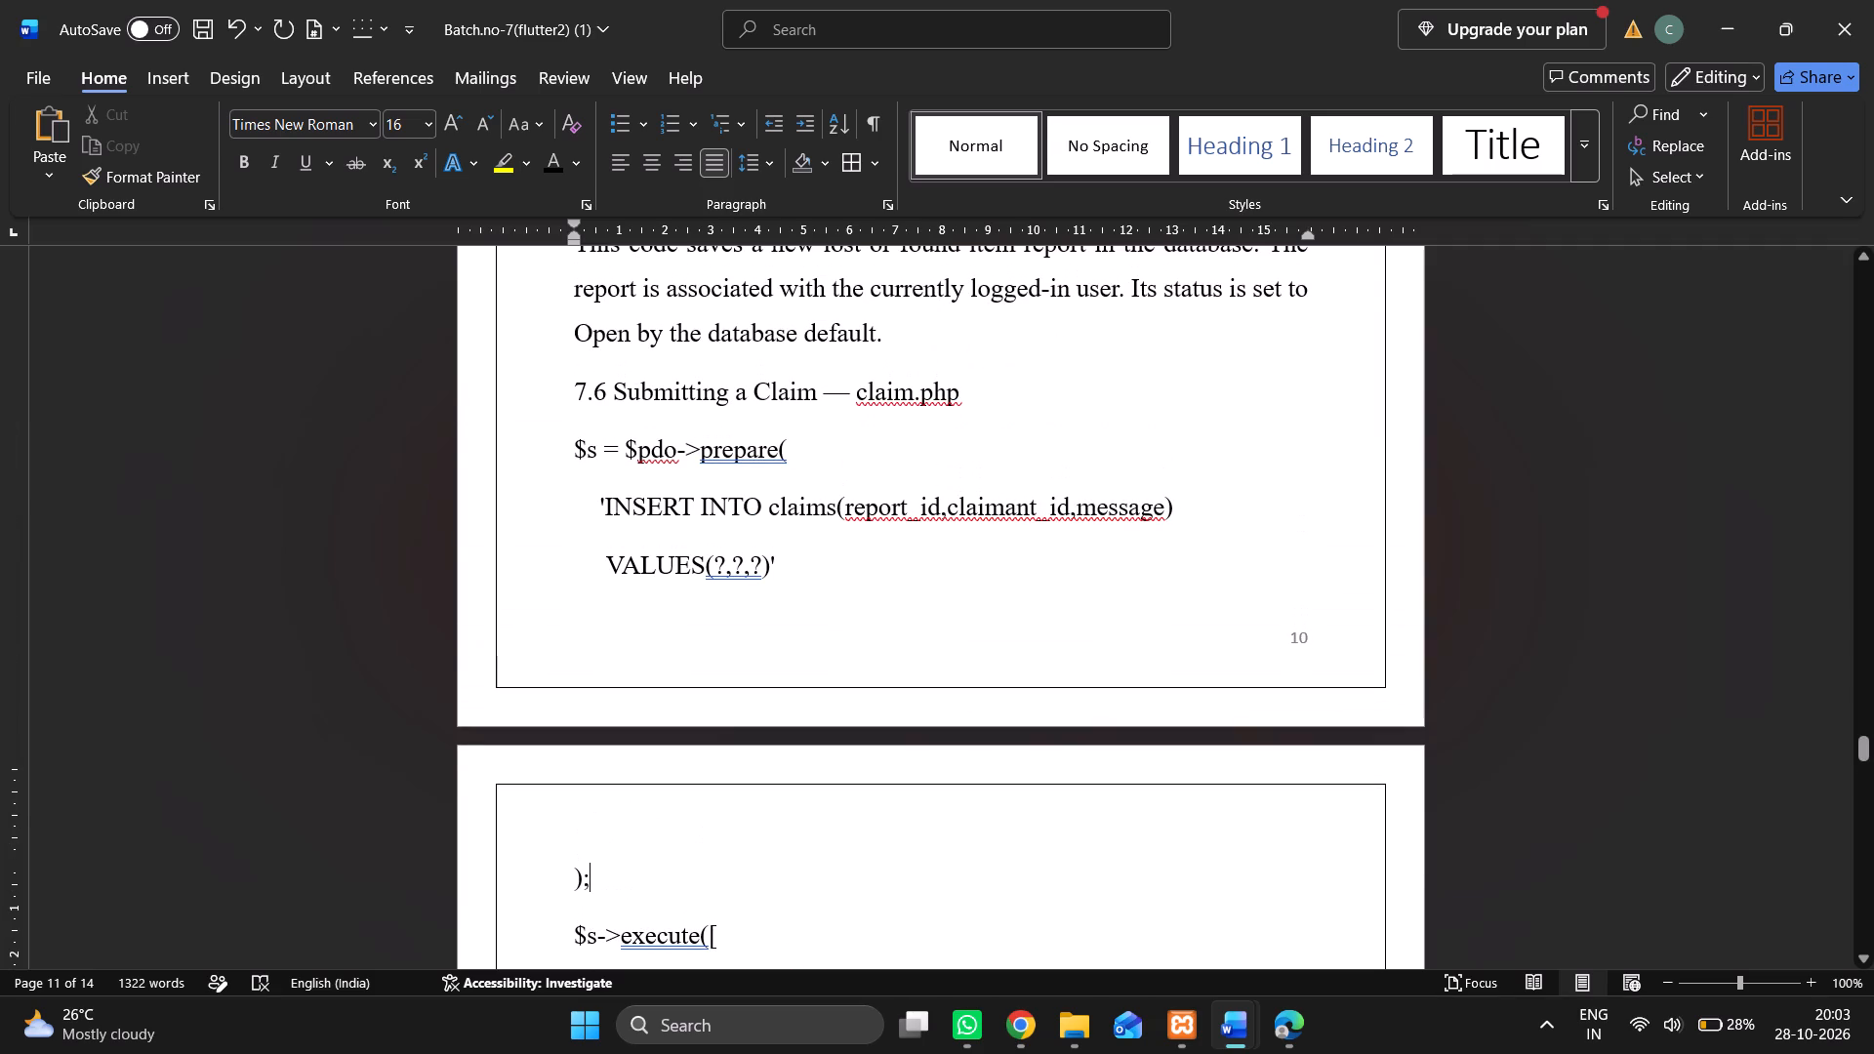
Set the text from the introduction under "CODE:" through the claim explanation ending "Claim Pending." to Times New Roman, size 14.
click(713, 508)
scroll(709, 476, up, 11)
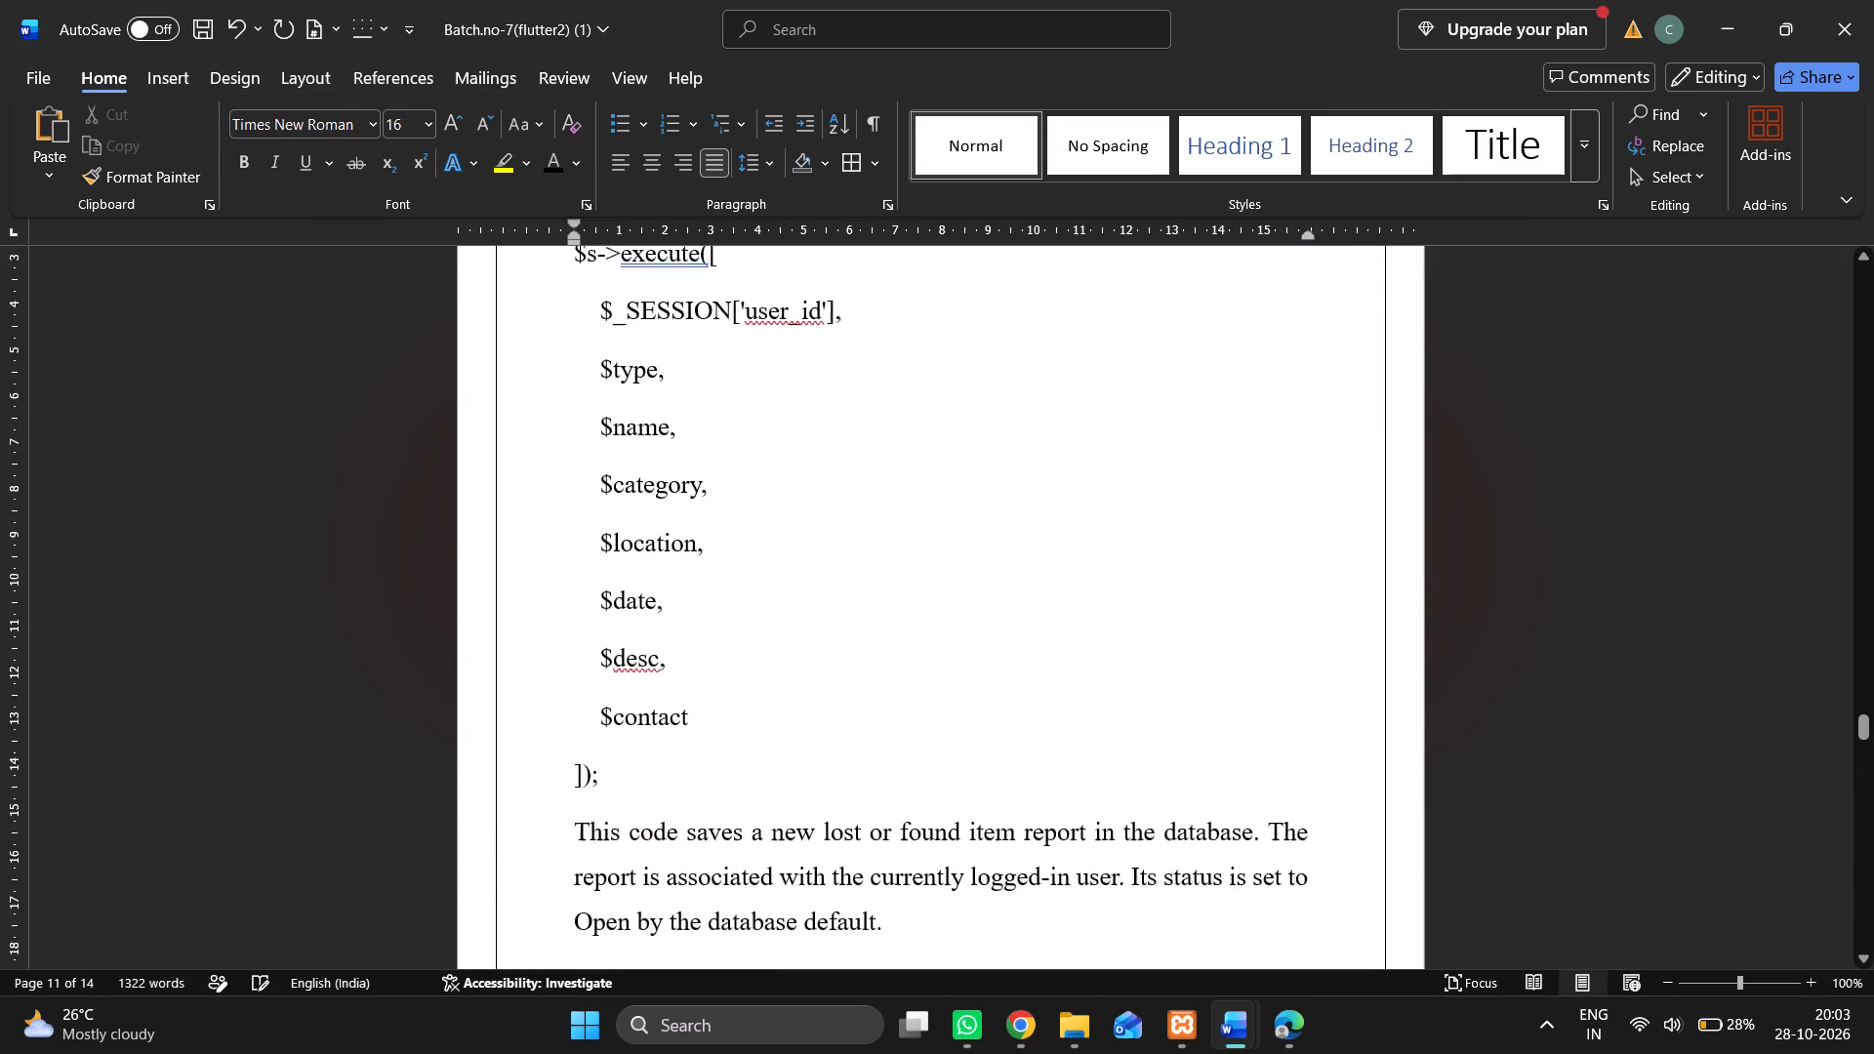
scroll(707, 471, up, 20)
scroll(707, 471, up, 20)
scroll(707, 471, up, 11)
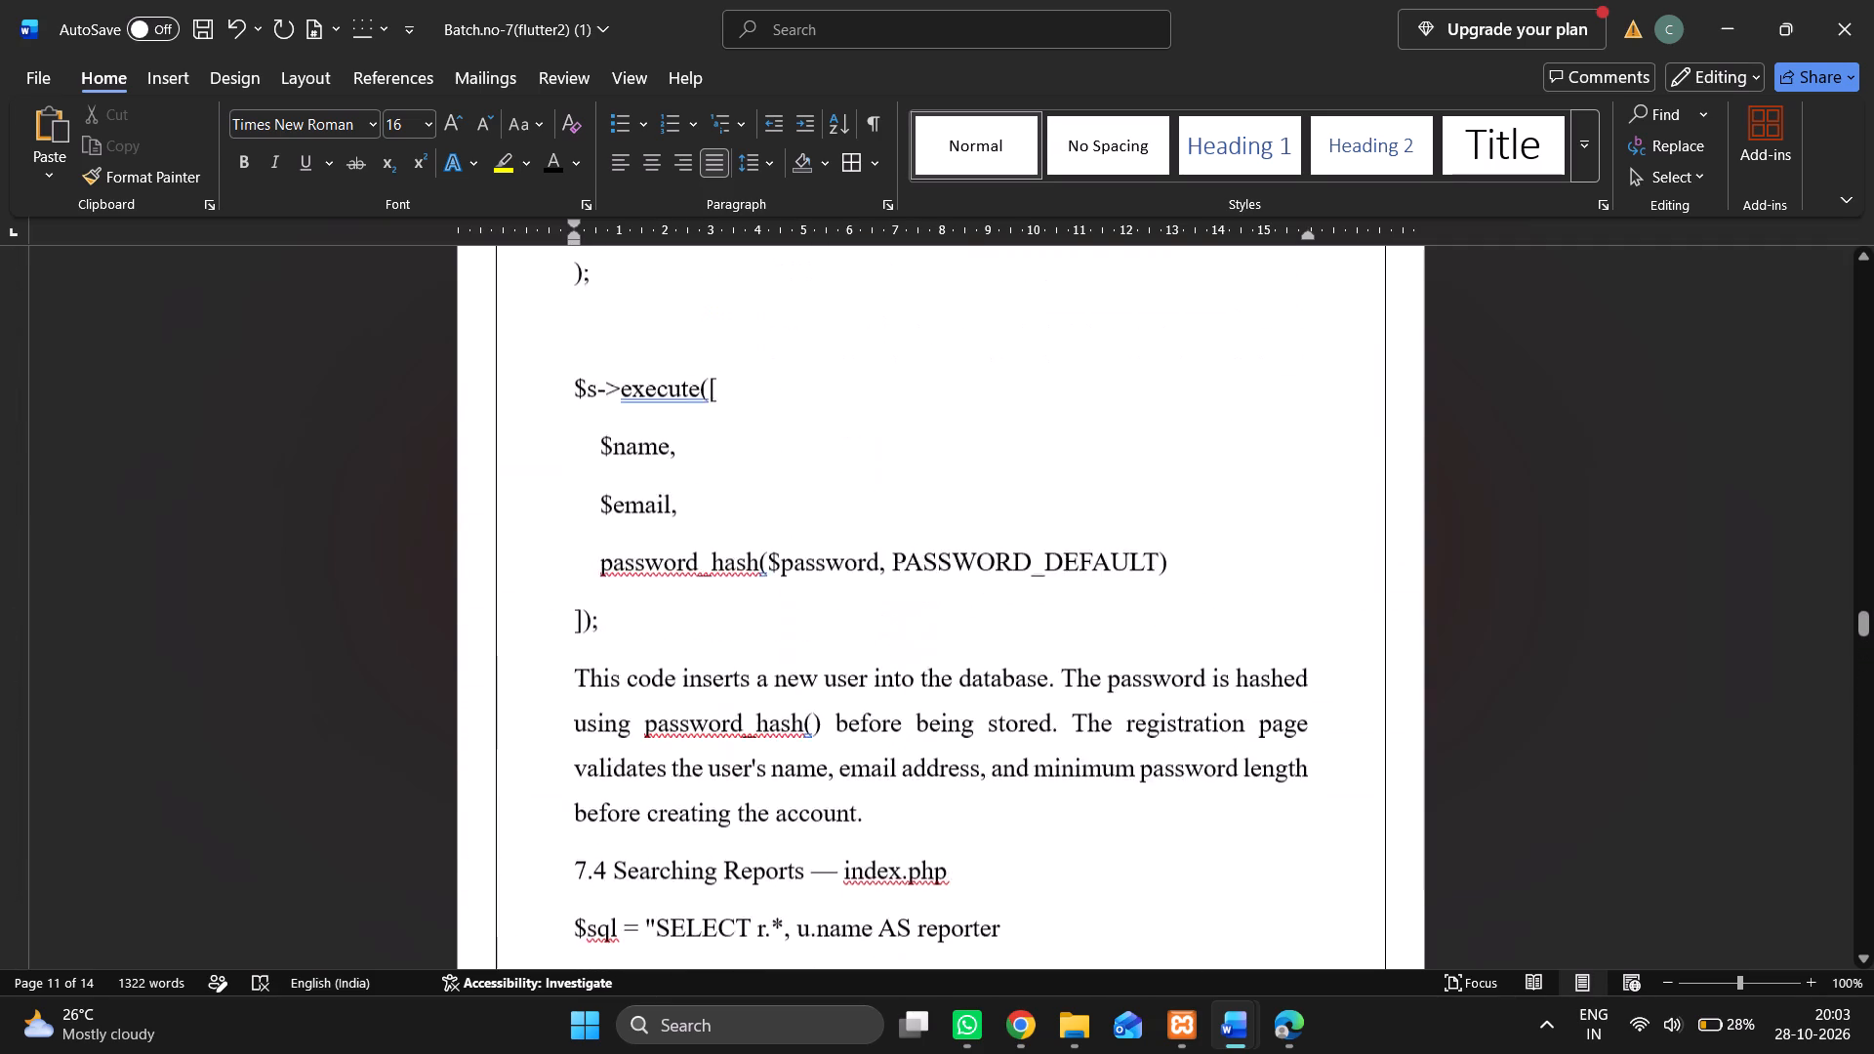
scroll(707, 471, up, 20)
scroll(707, 471, up, 20)
scroll(707, 471, up, 19)
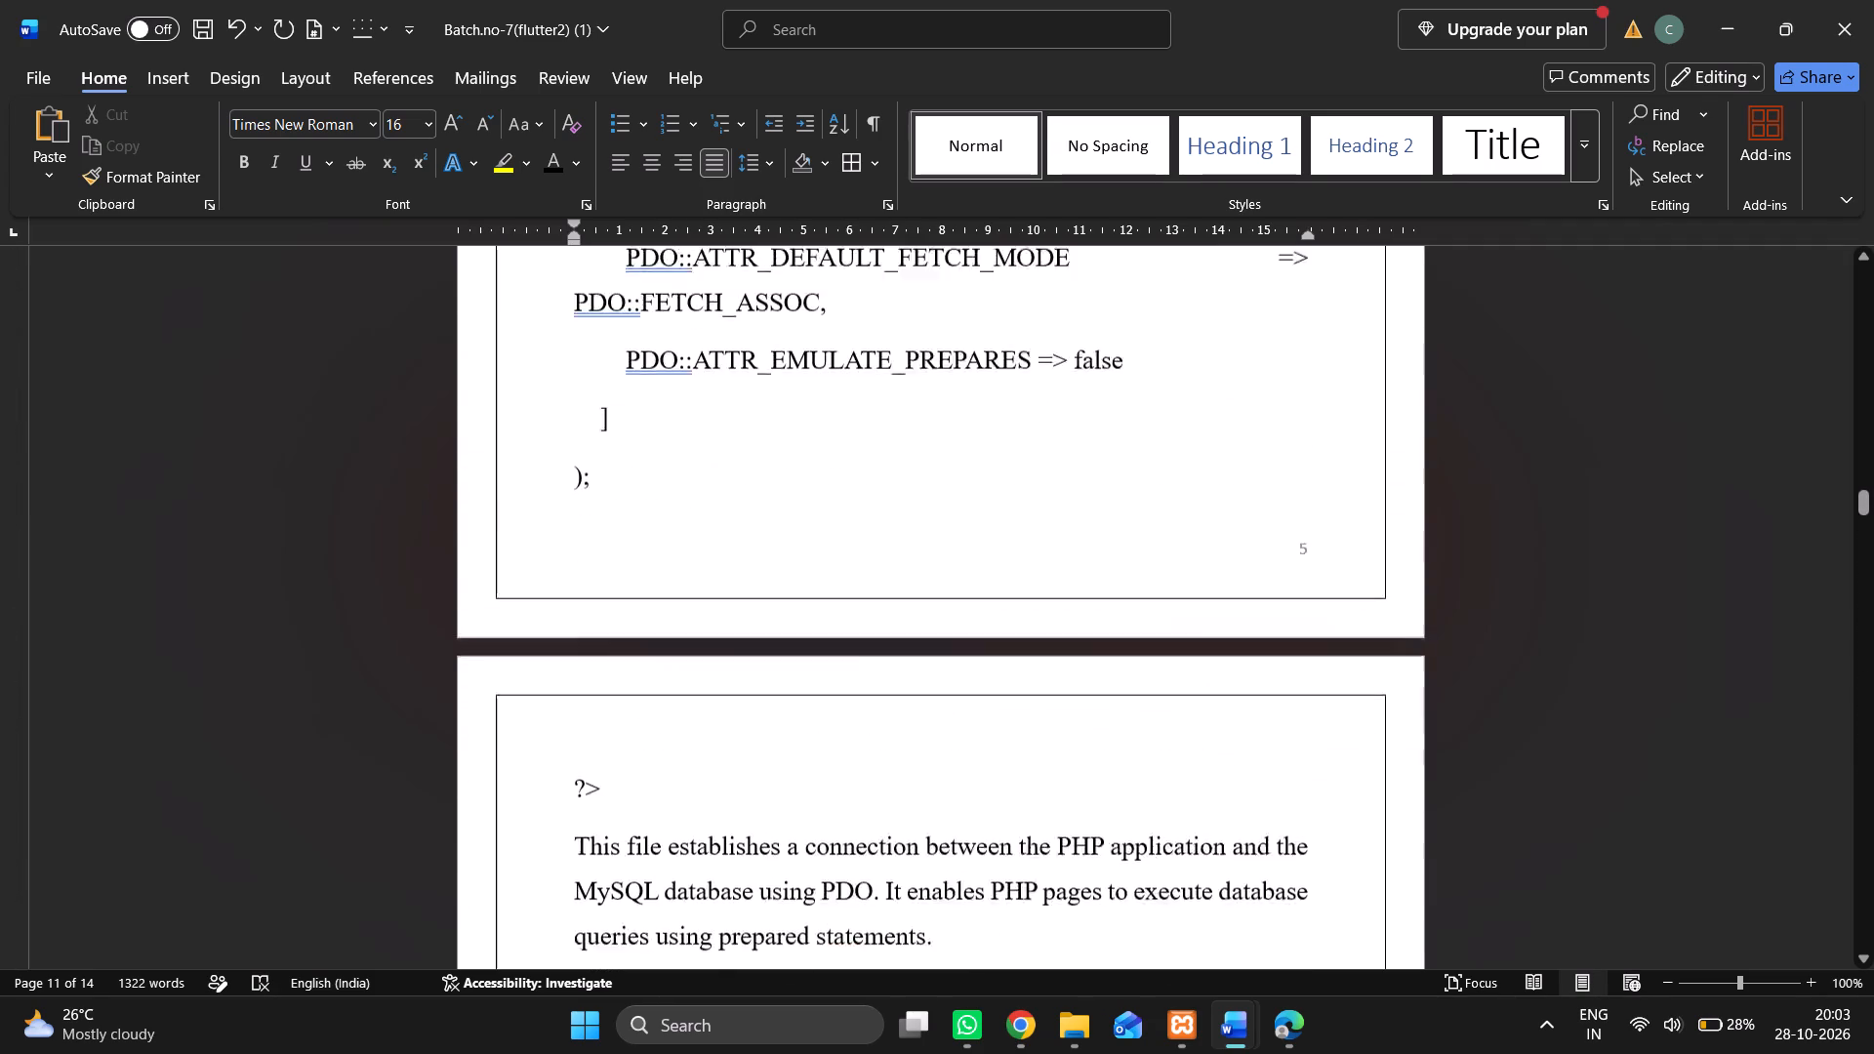
scroll(707, 471, up, 20)
scroll(707, 471, up, 19)
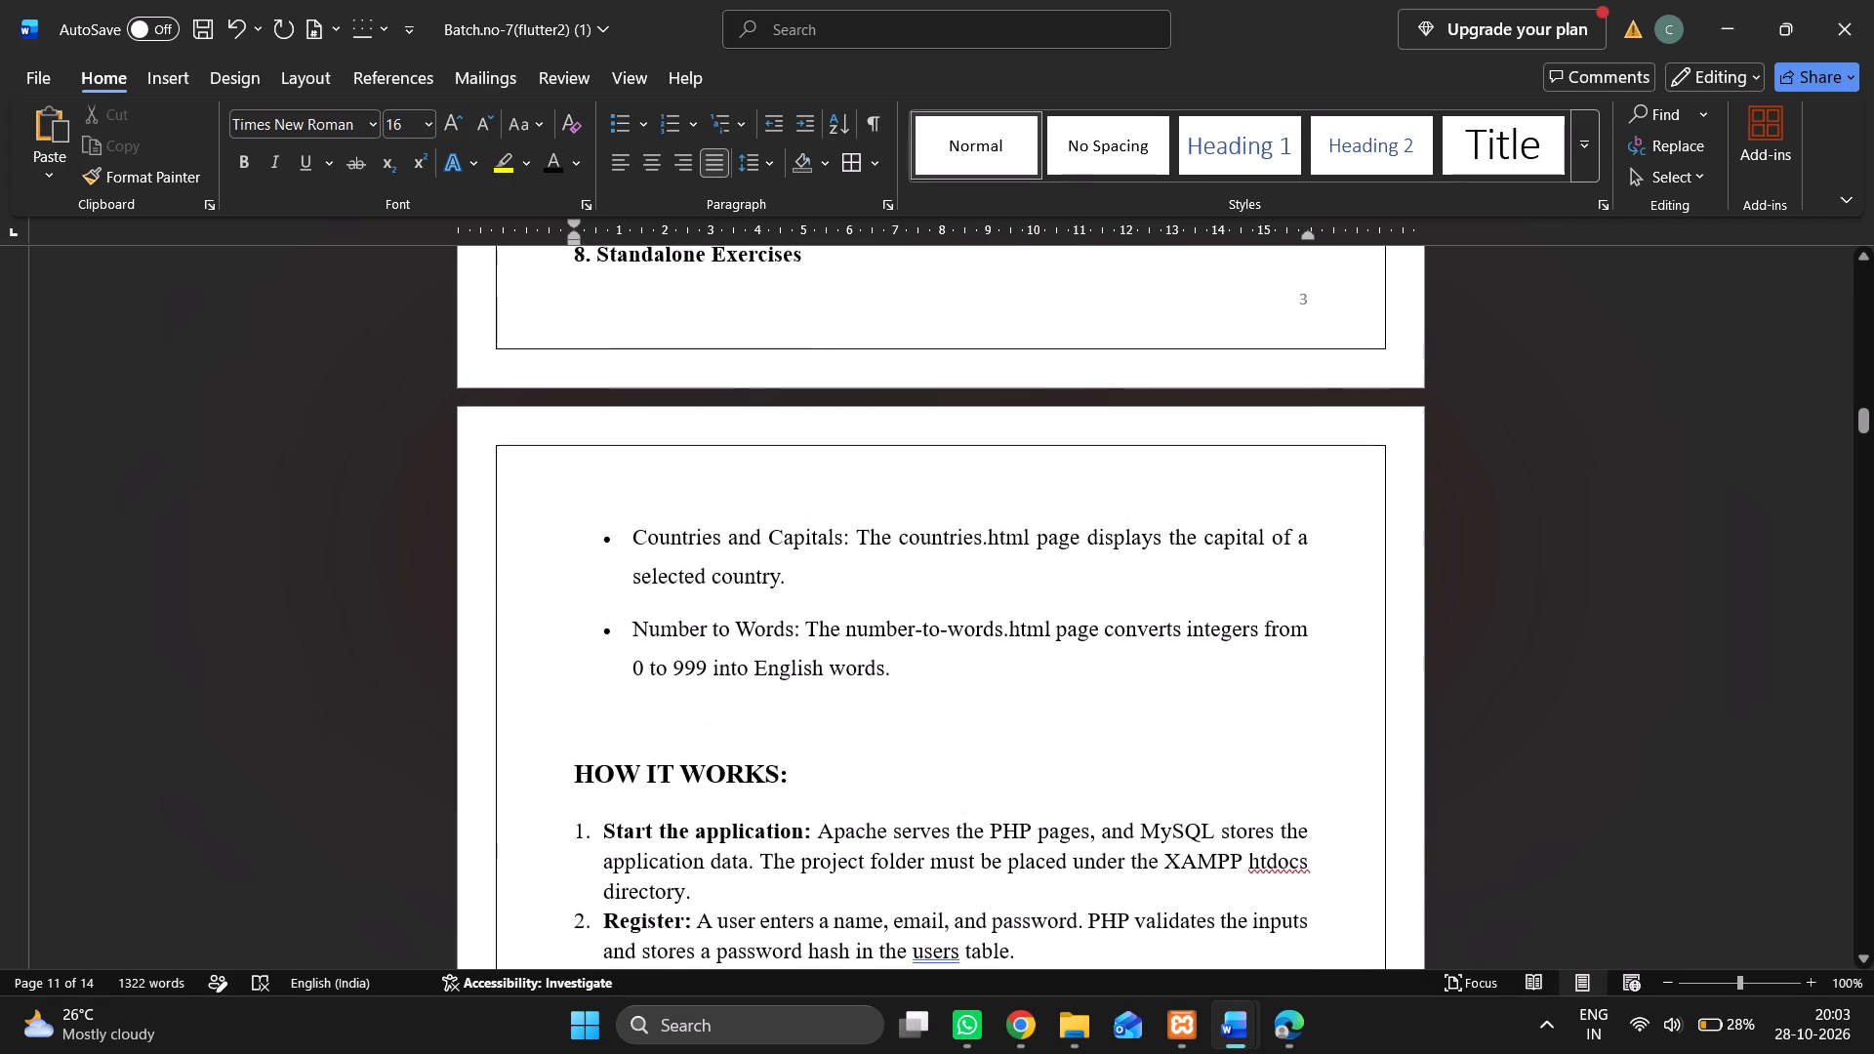
click(900, 544)
scroll(959, 821, down, 19)
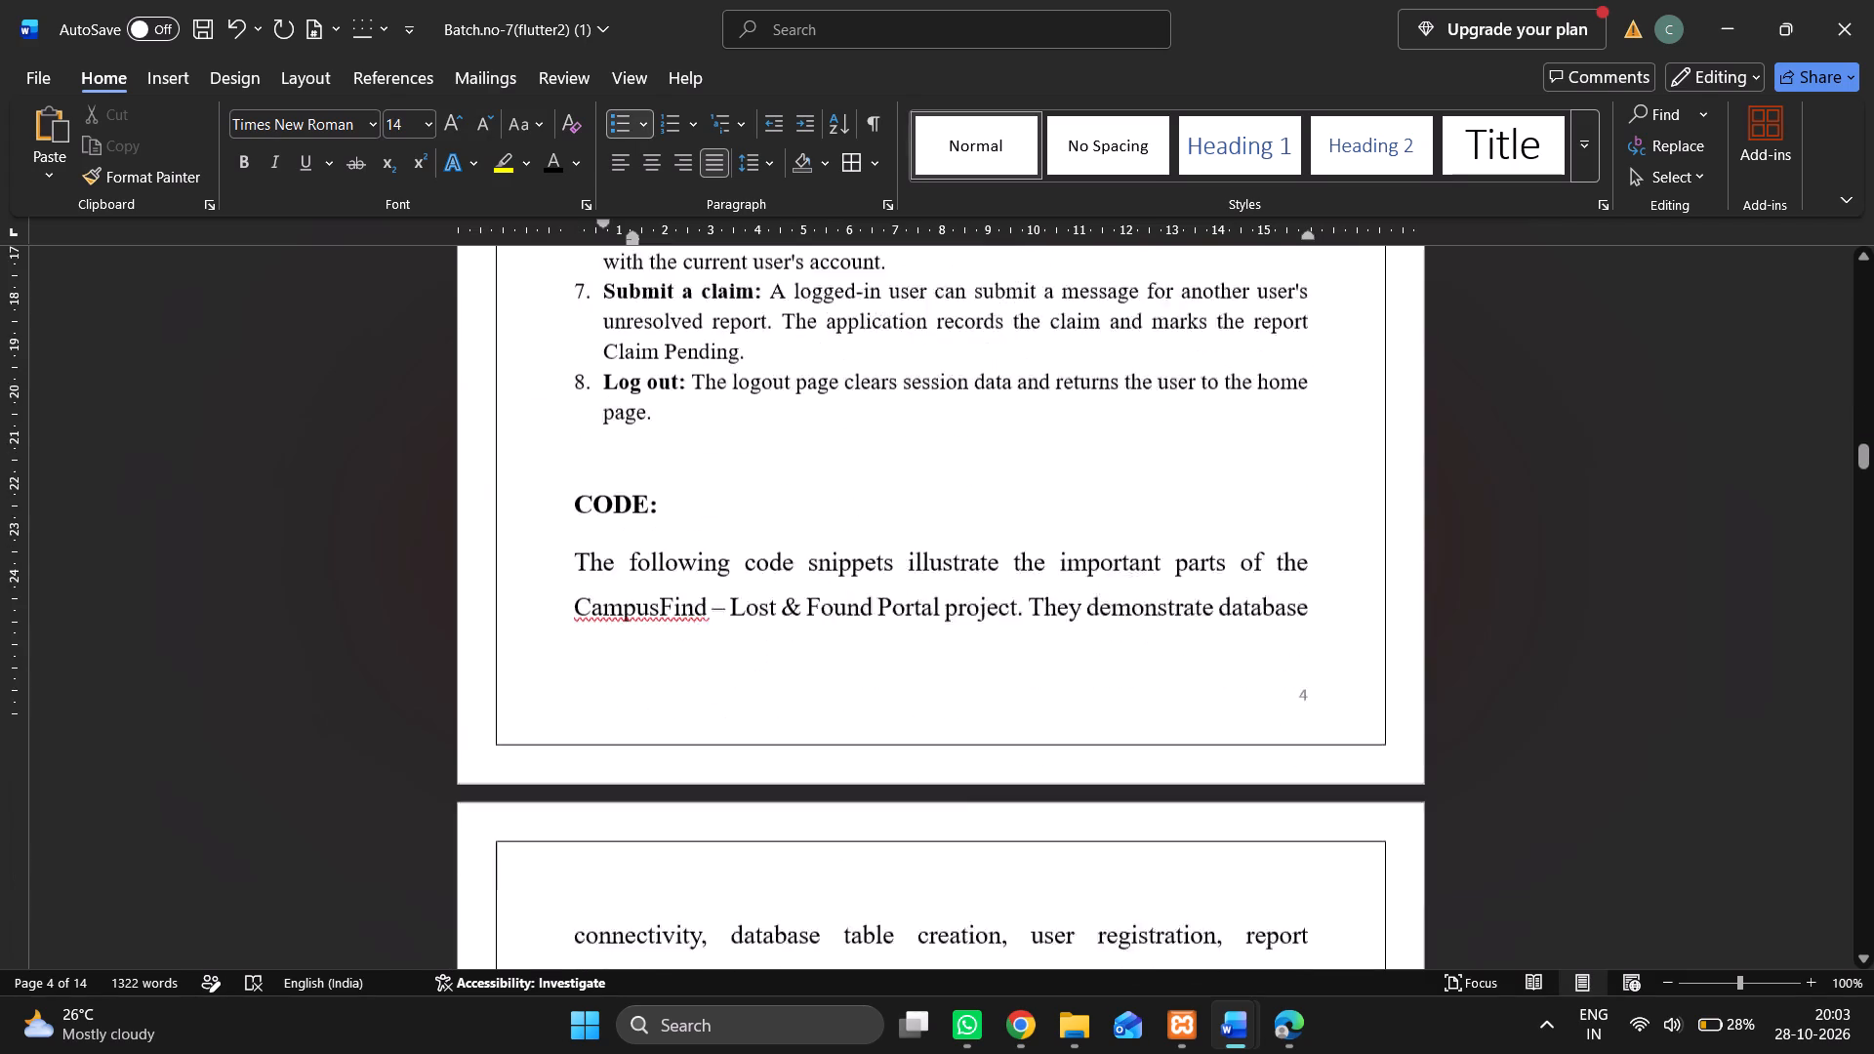
scroll(866, 736, down, 7)
scroll(743, 573, up, 6)
drag(575, 377, 740, 765)
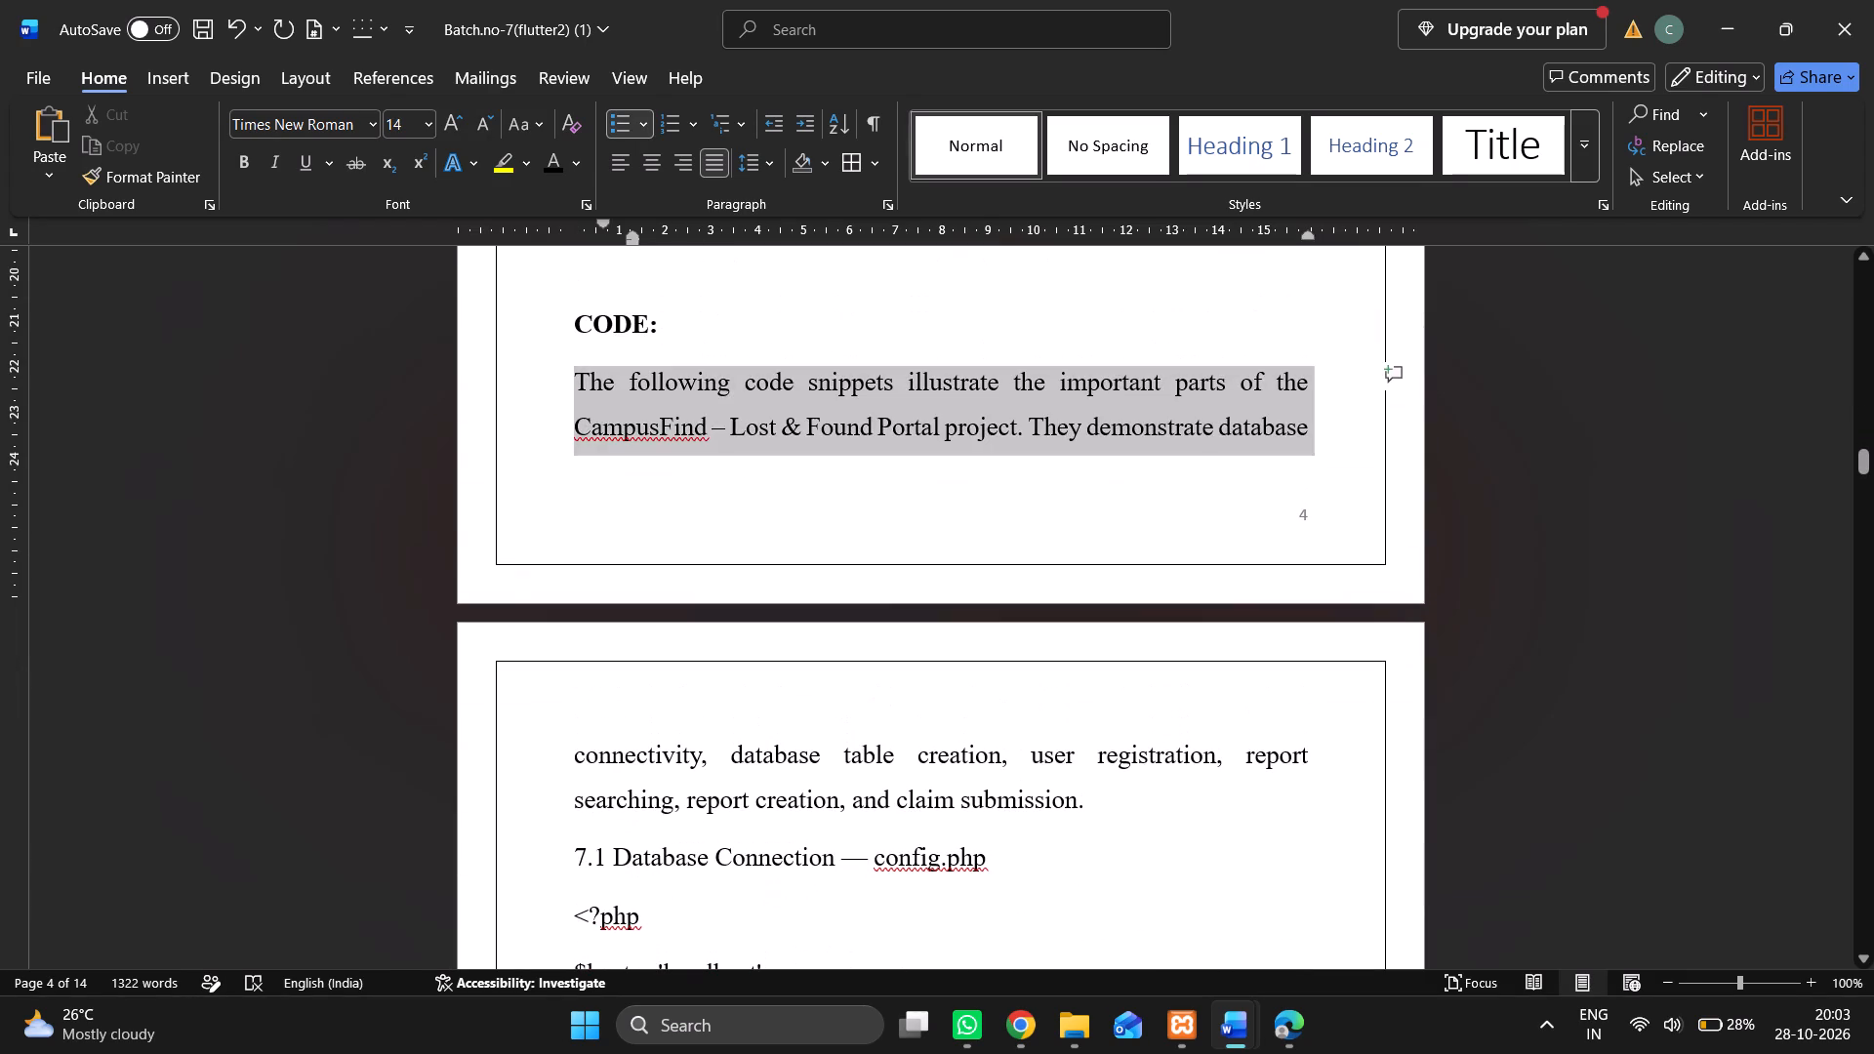
drag(740, 765, 858, 1052)
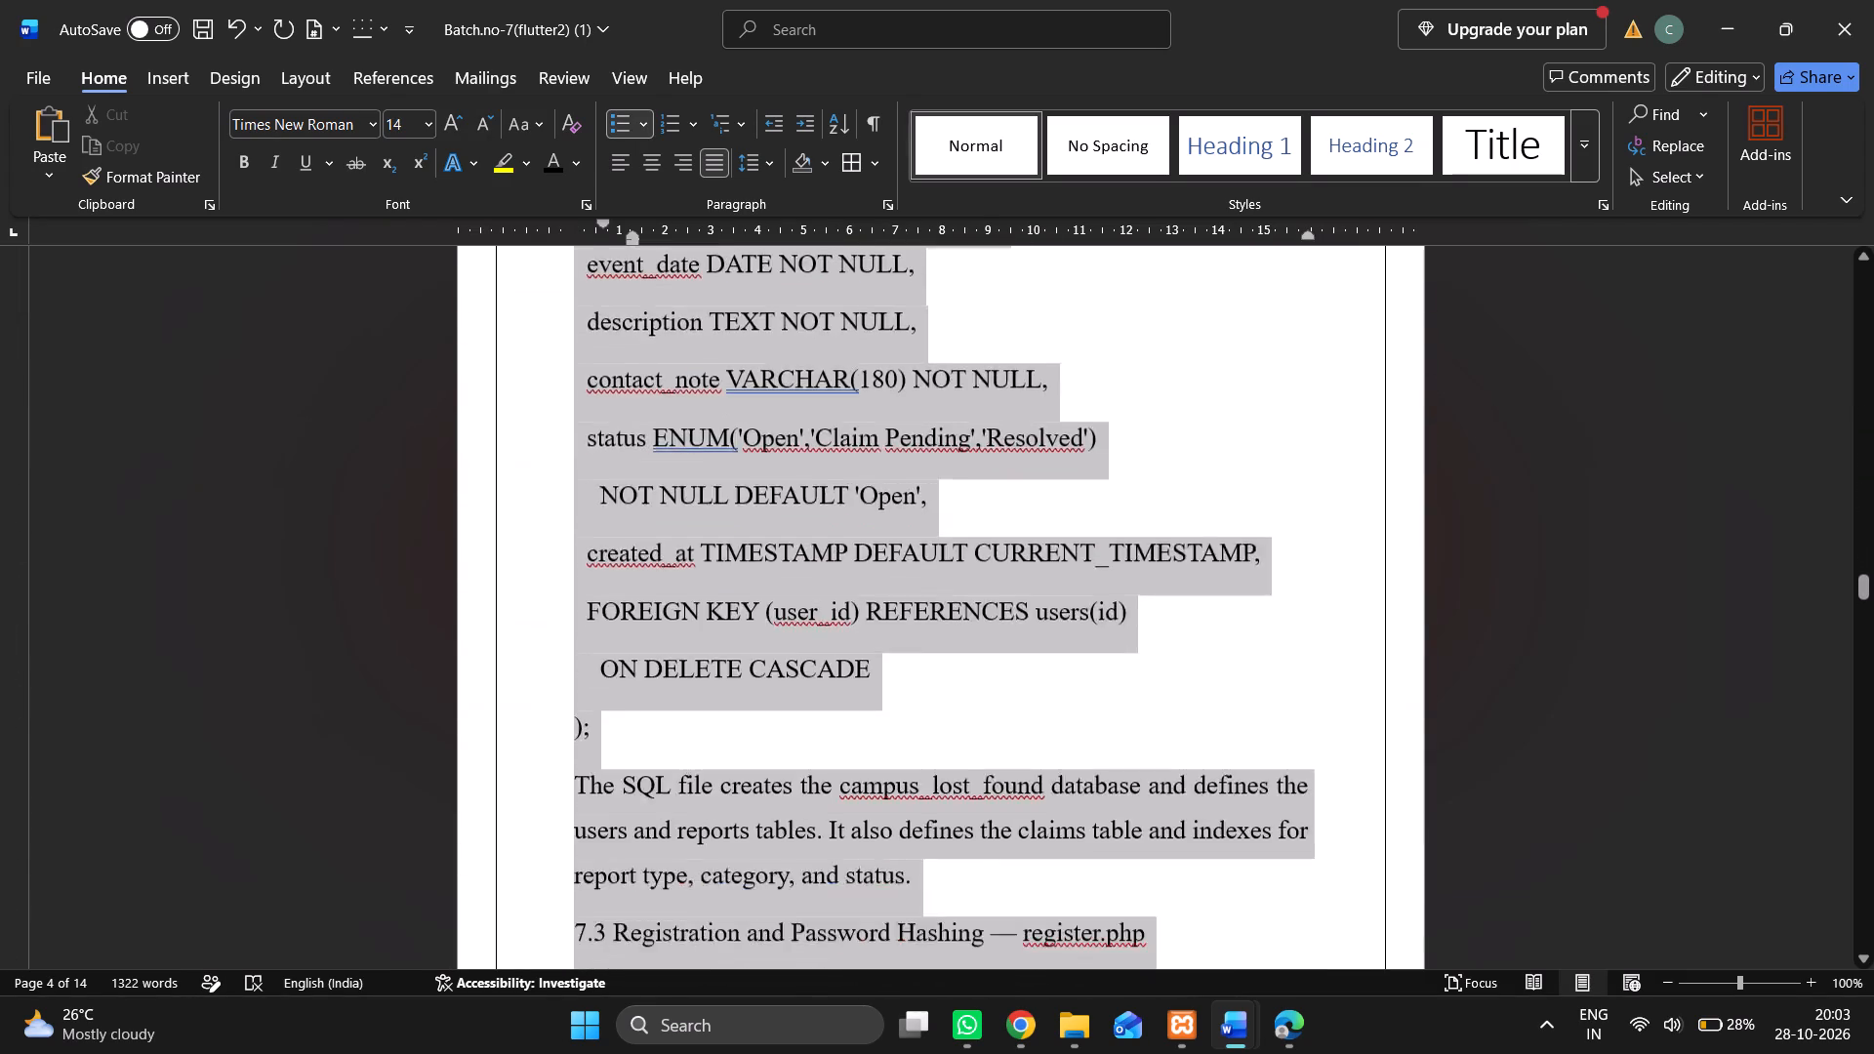
drag(858, 1052, 840, 958)
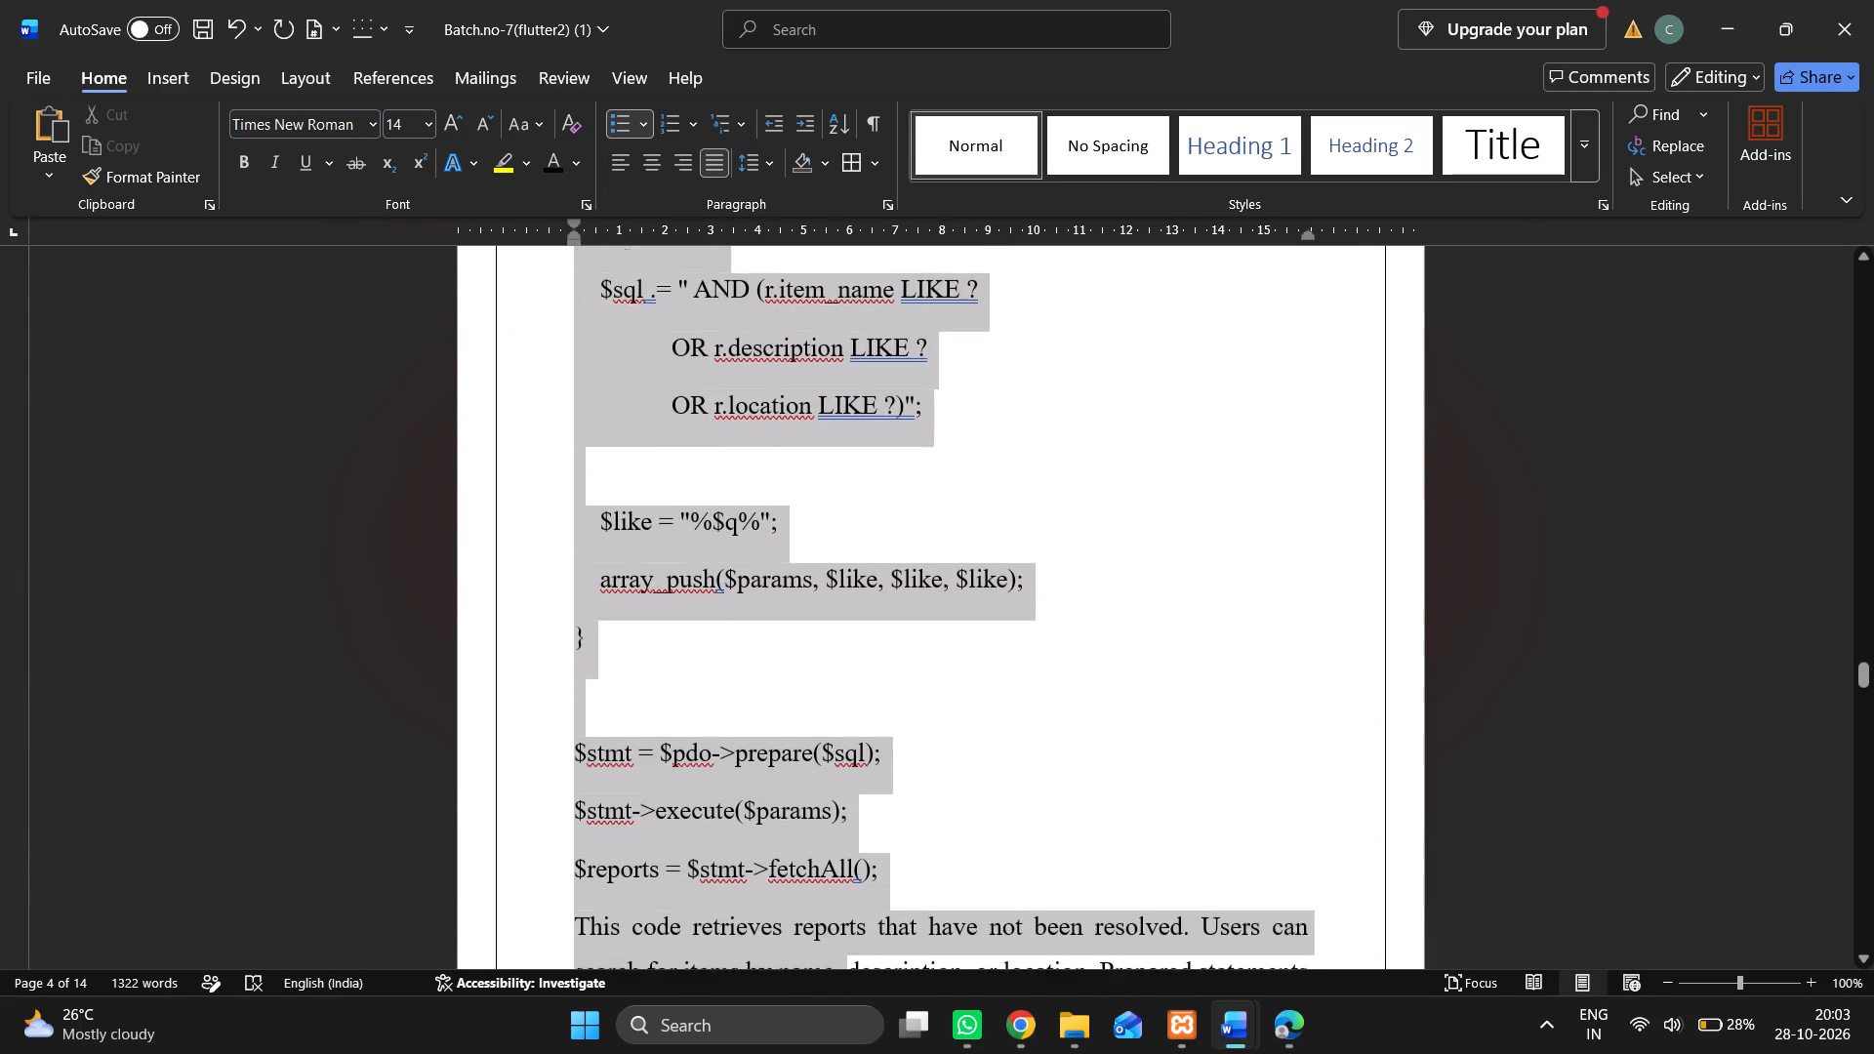
drag(840, 958, 874, 1031)
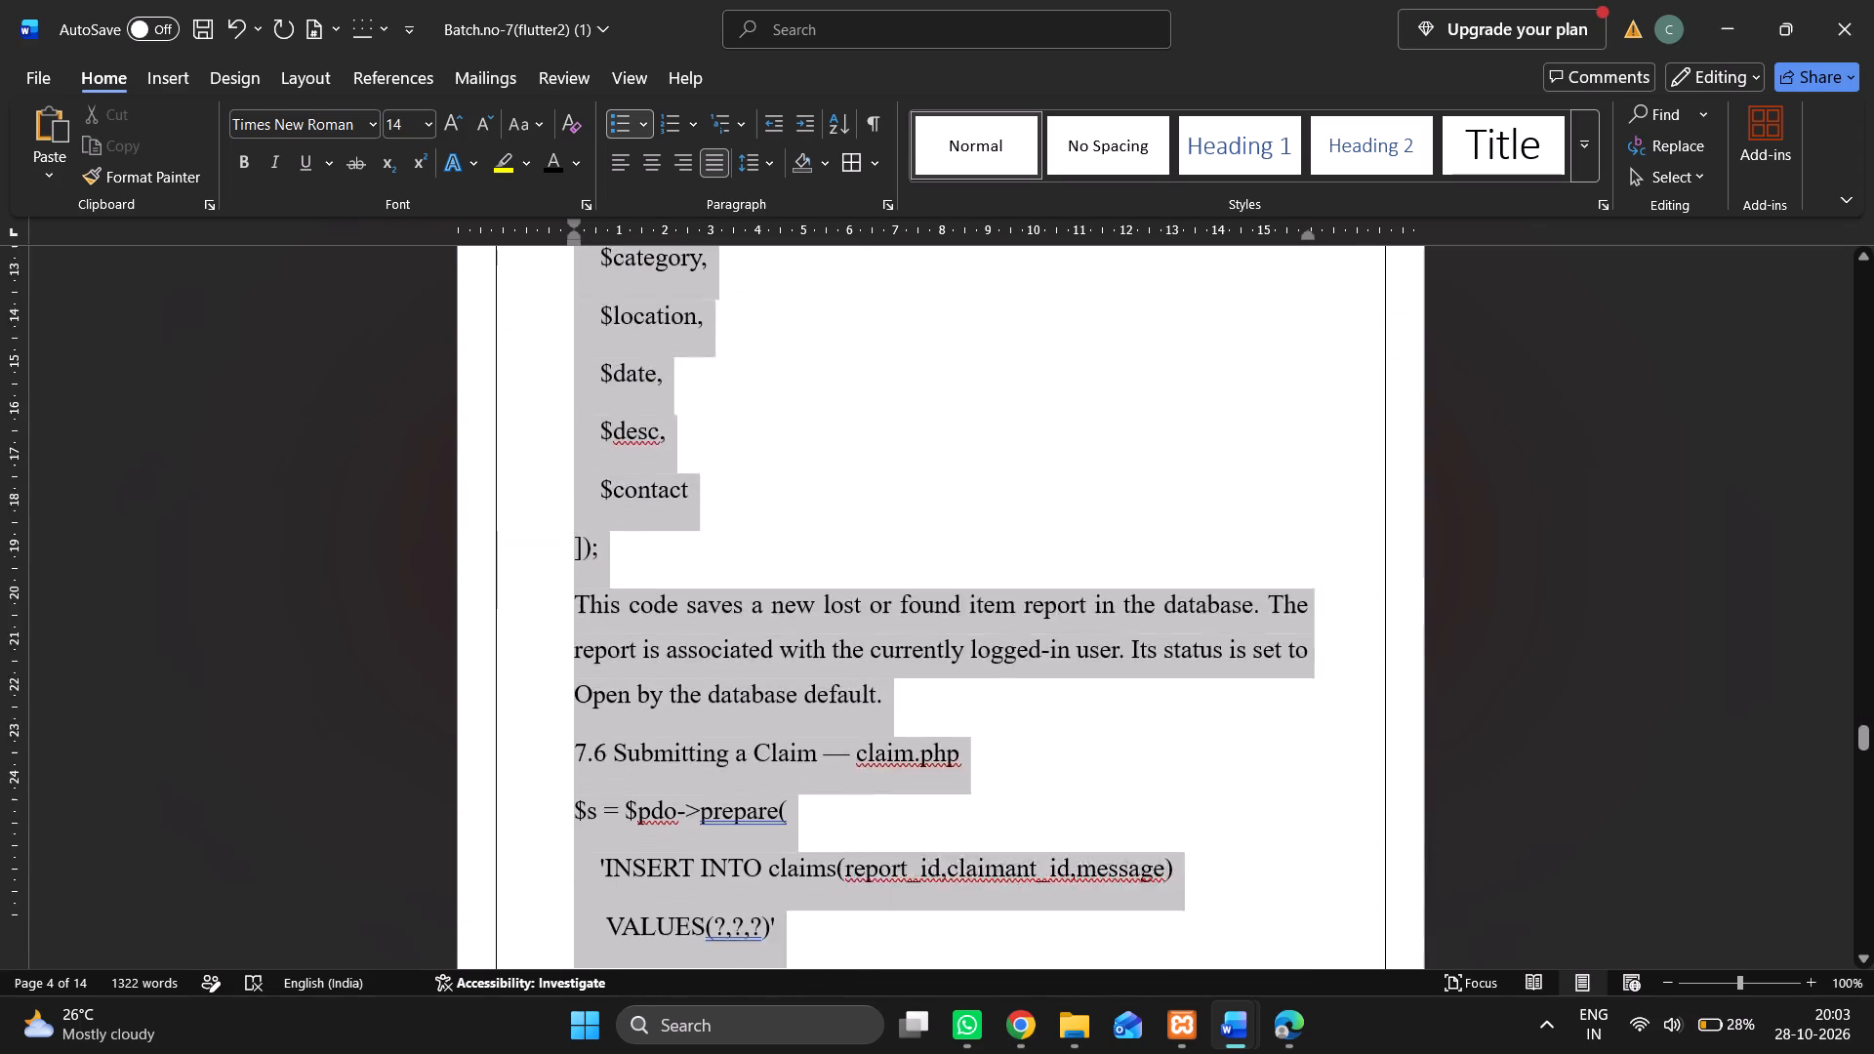
drag(874, 1031, 823, 875)
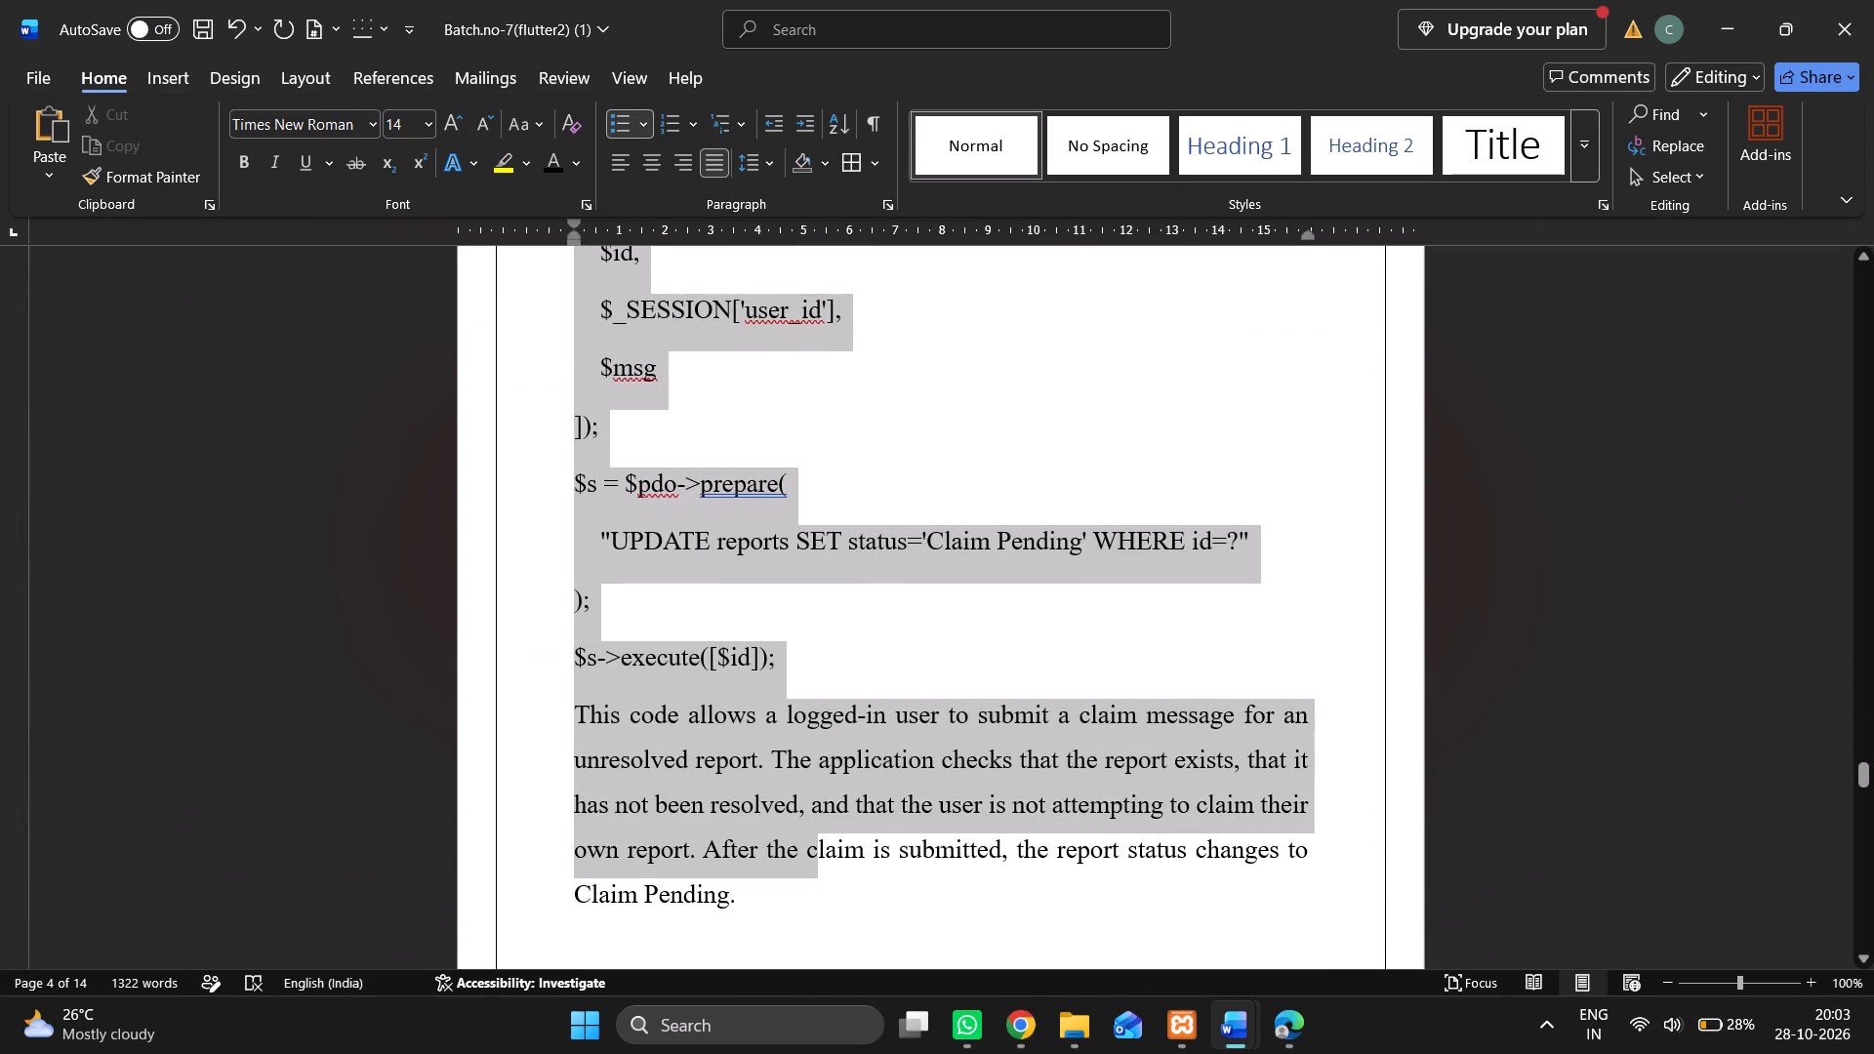
drag(823, 875, 811, 891)
click(433, 122)
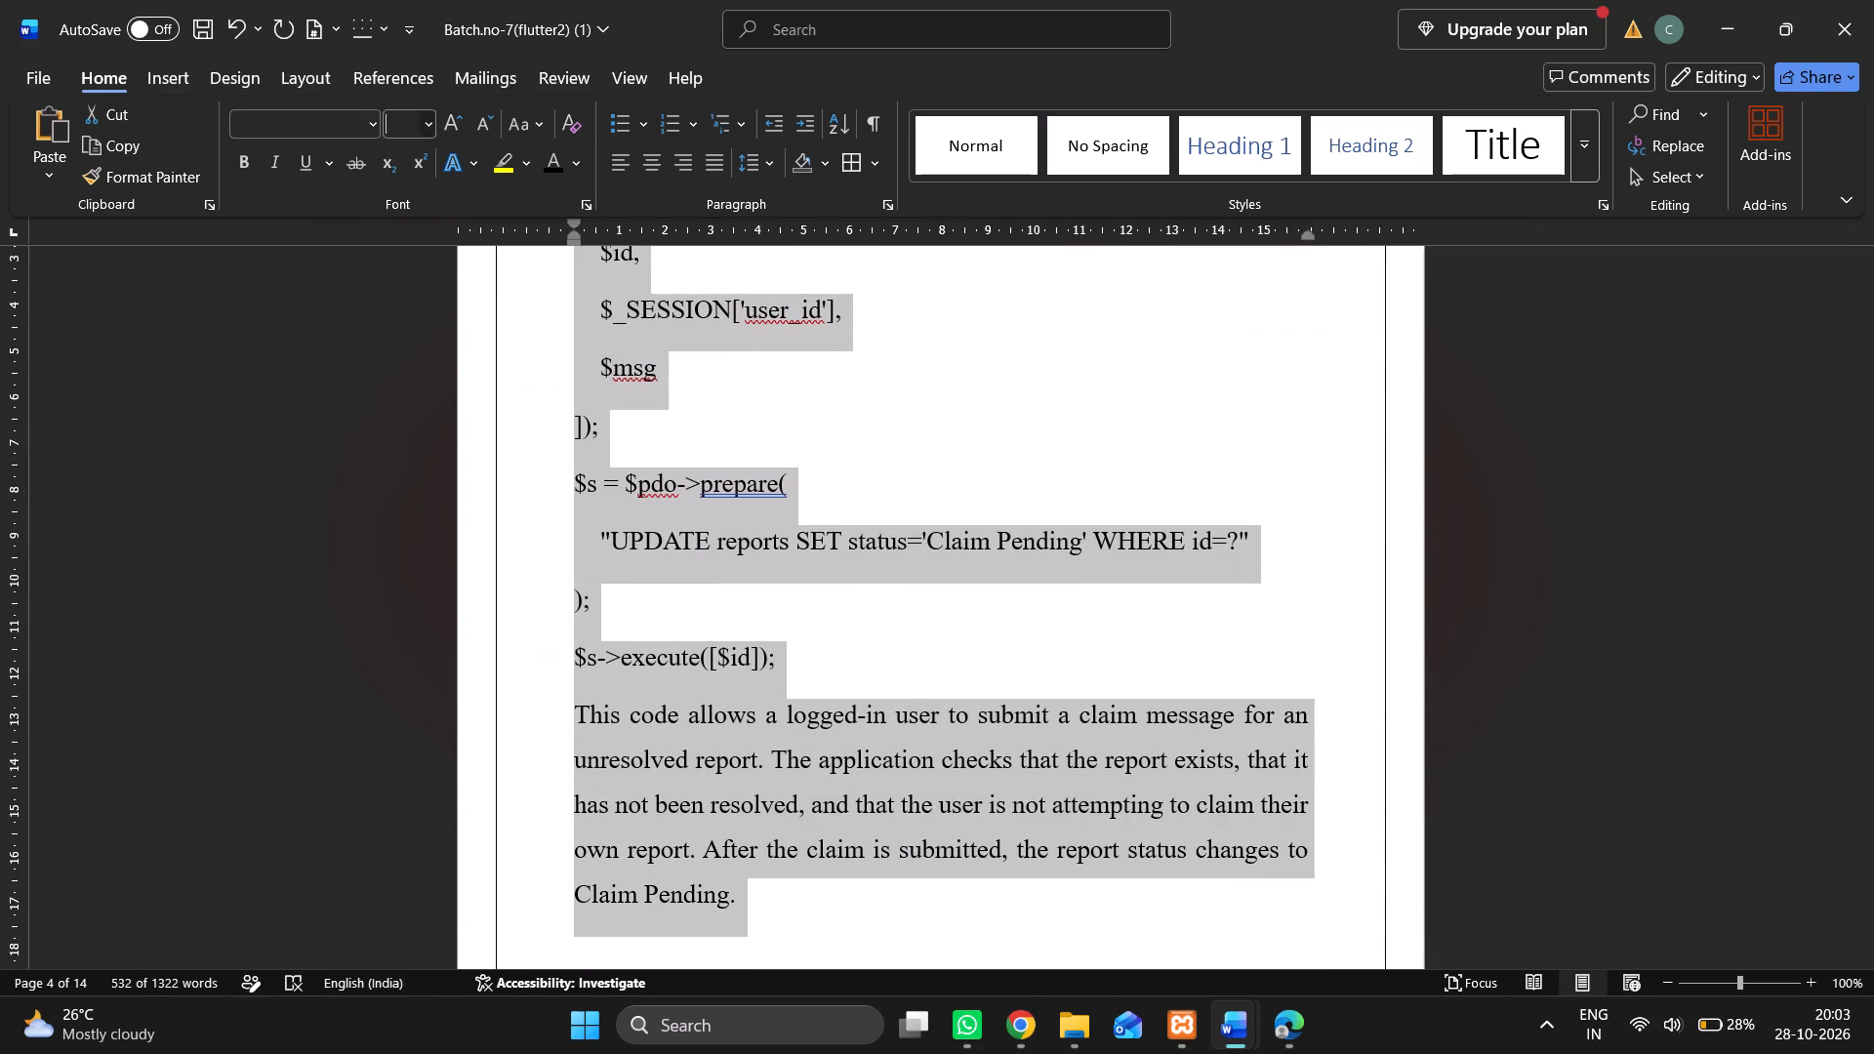
click(409, 299)
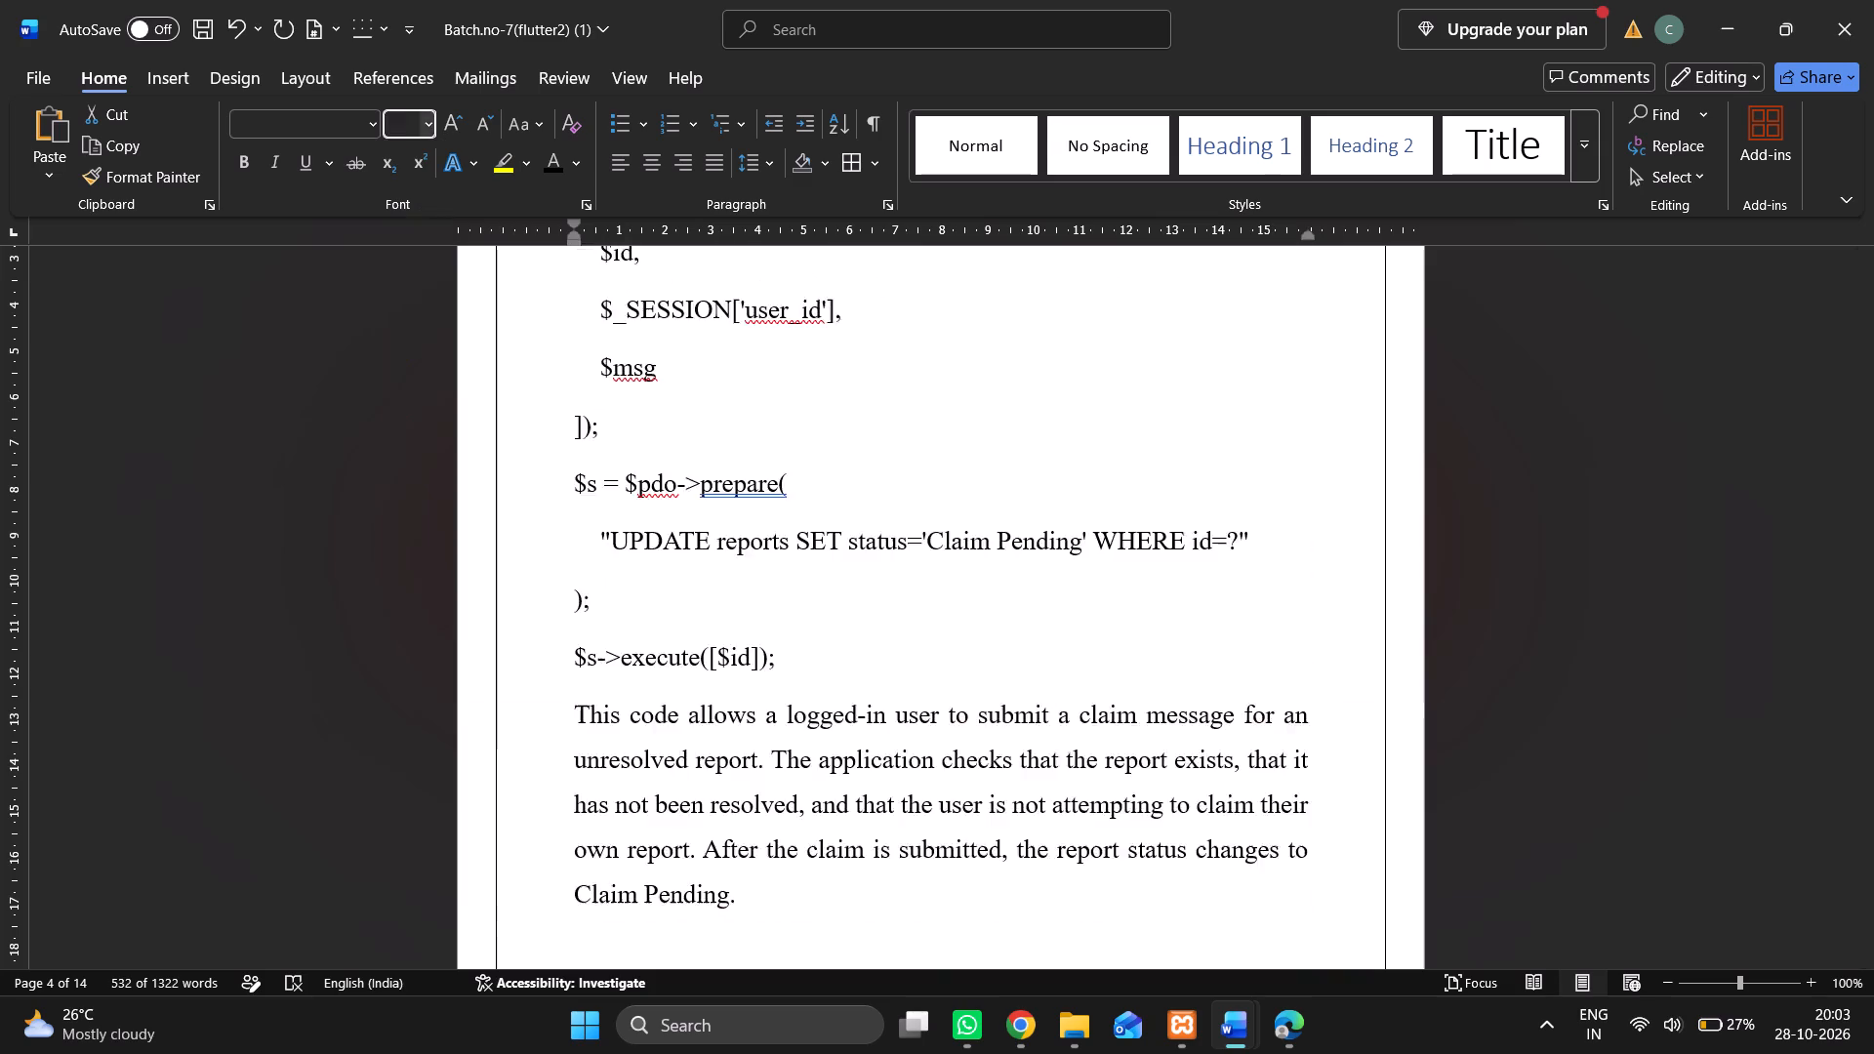
click(367, 122)
click(321, 296)
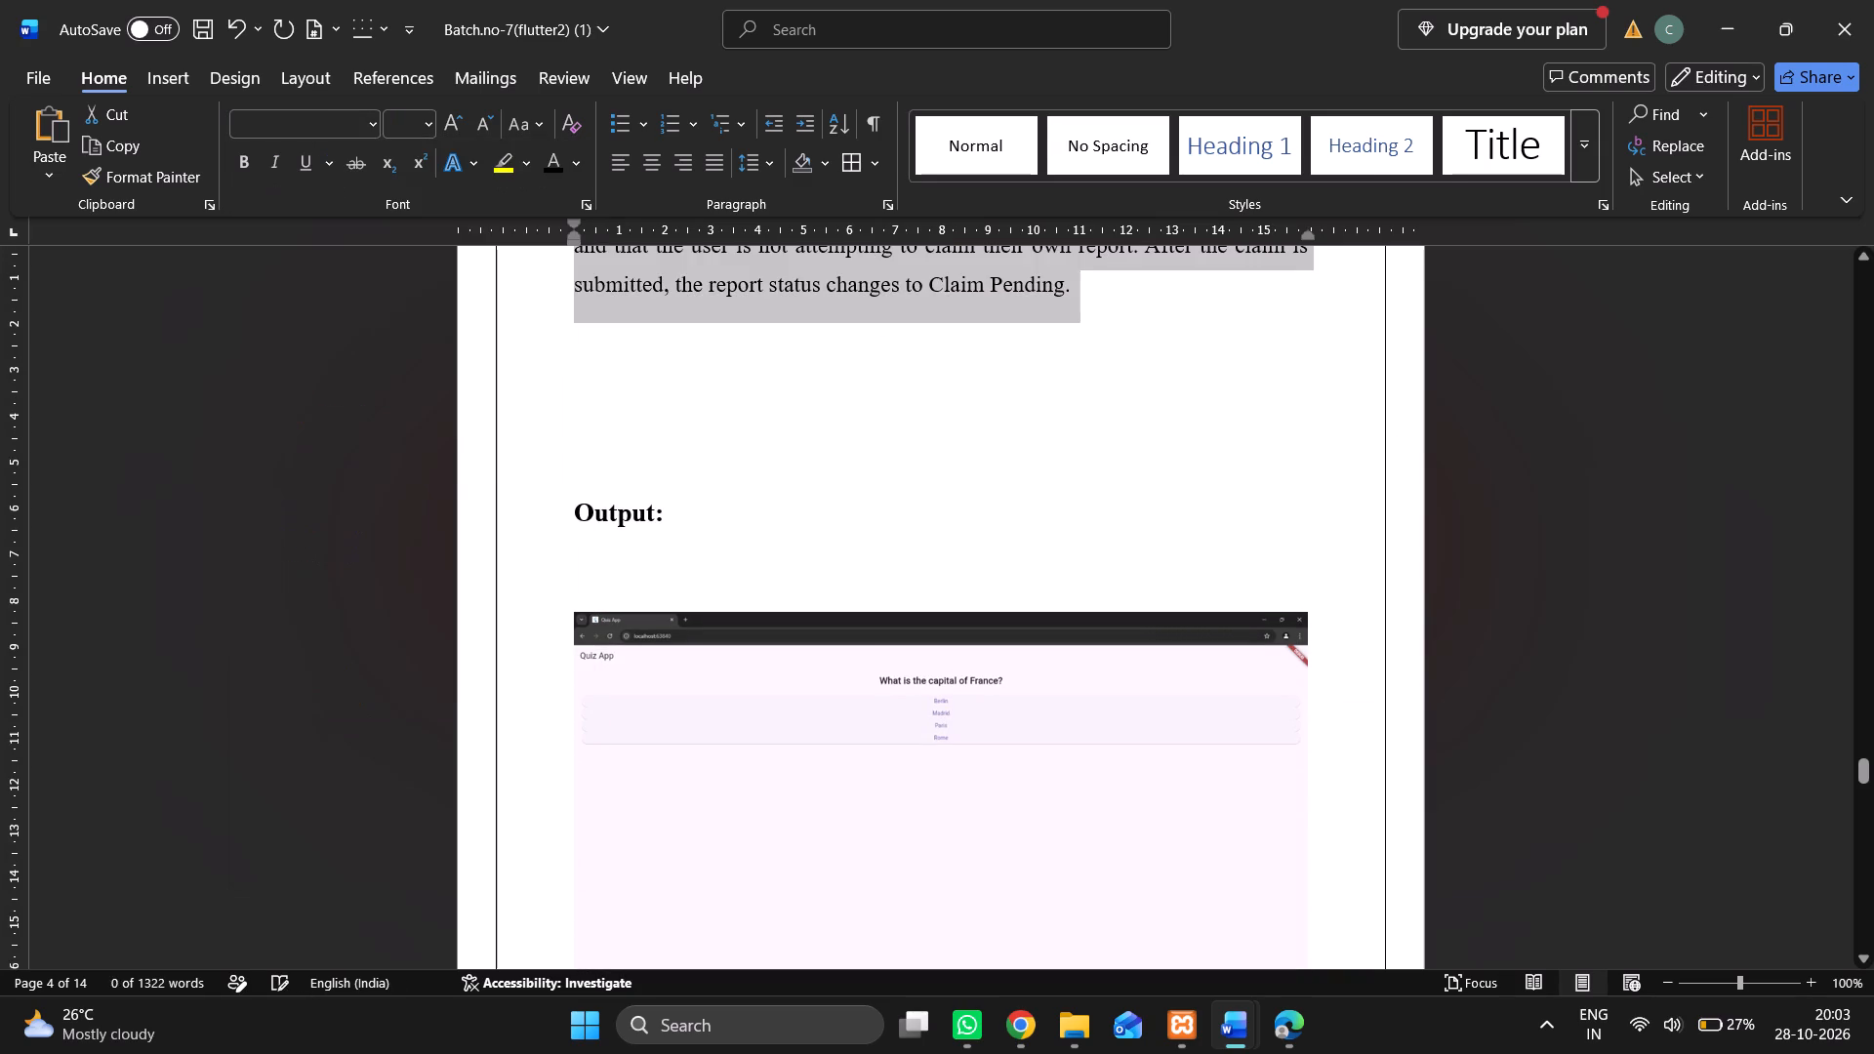
click(258, 495)
click(356, 595)
click(1007, 341)
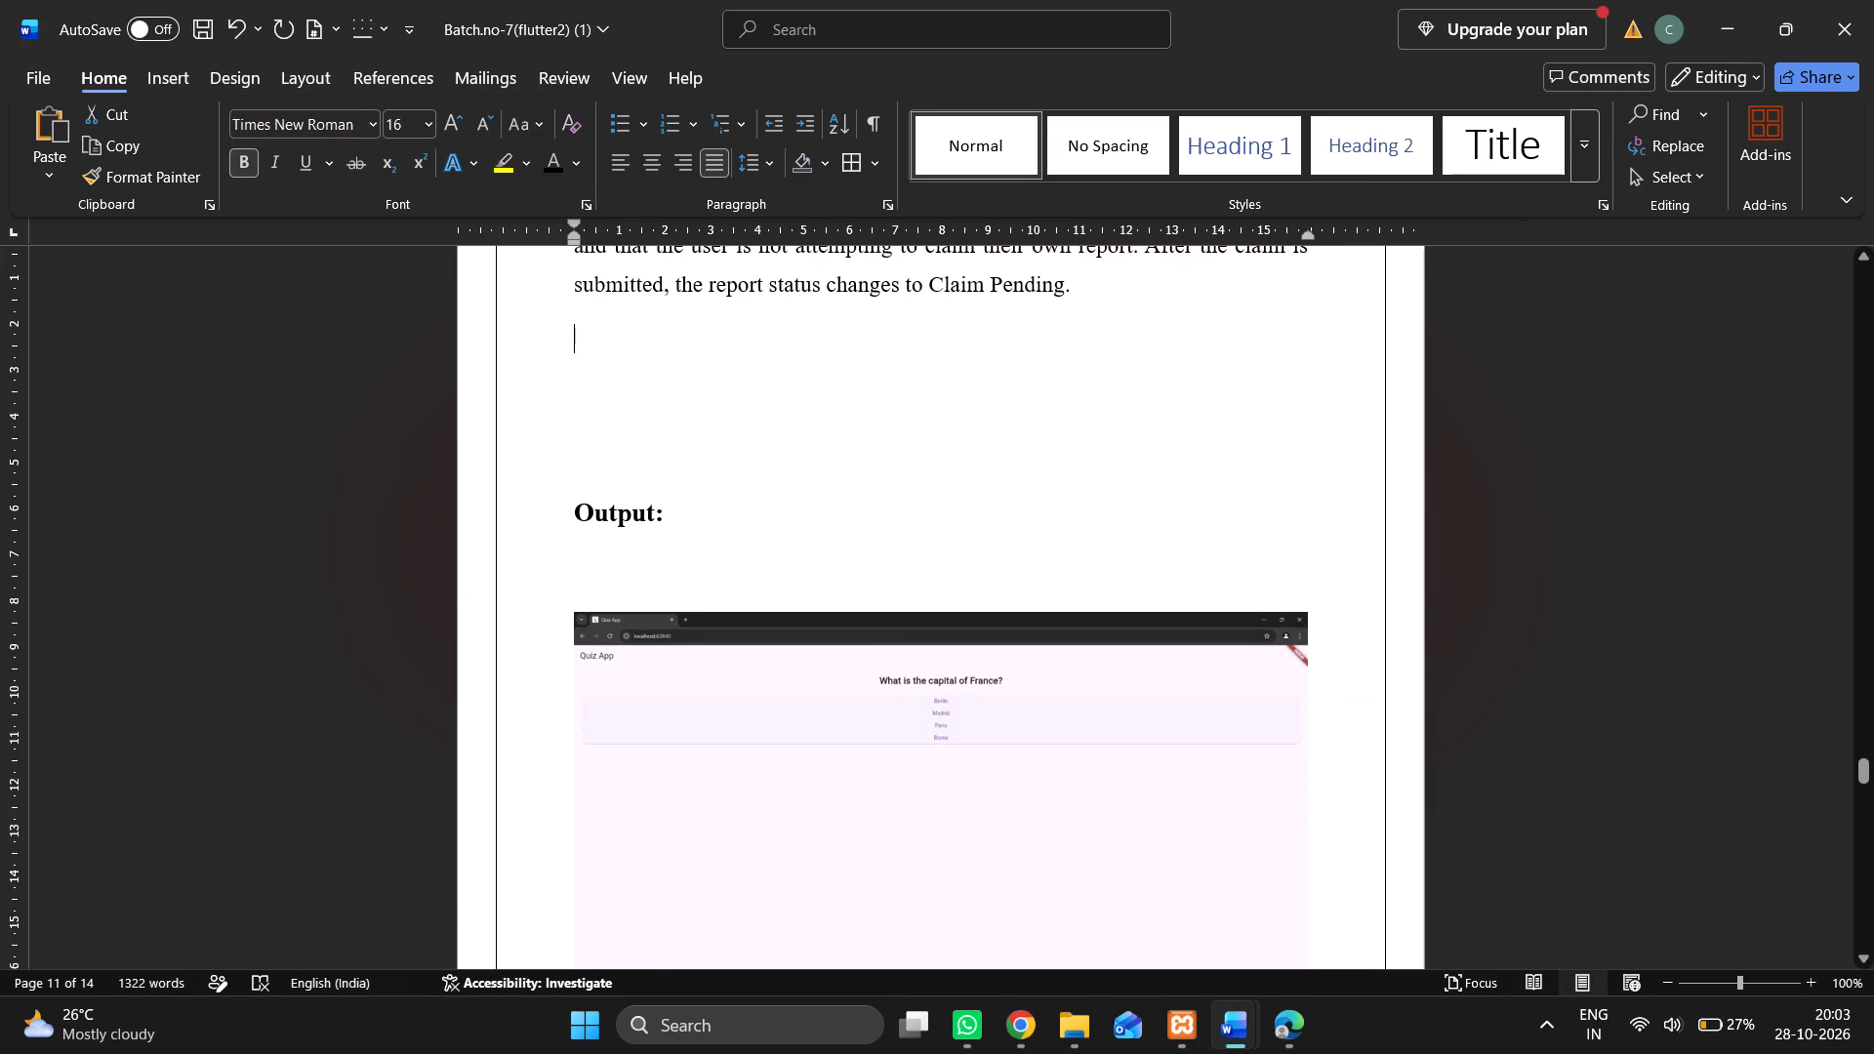
click(1660, 340)
Remove the number 7.6 from the "Submitting a Claim — claim.php" subheading and make the subheading bold.
scroll(677, 539, up, 8)
scroll(1009, 605, up, 4)
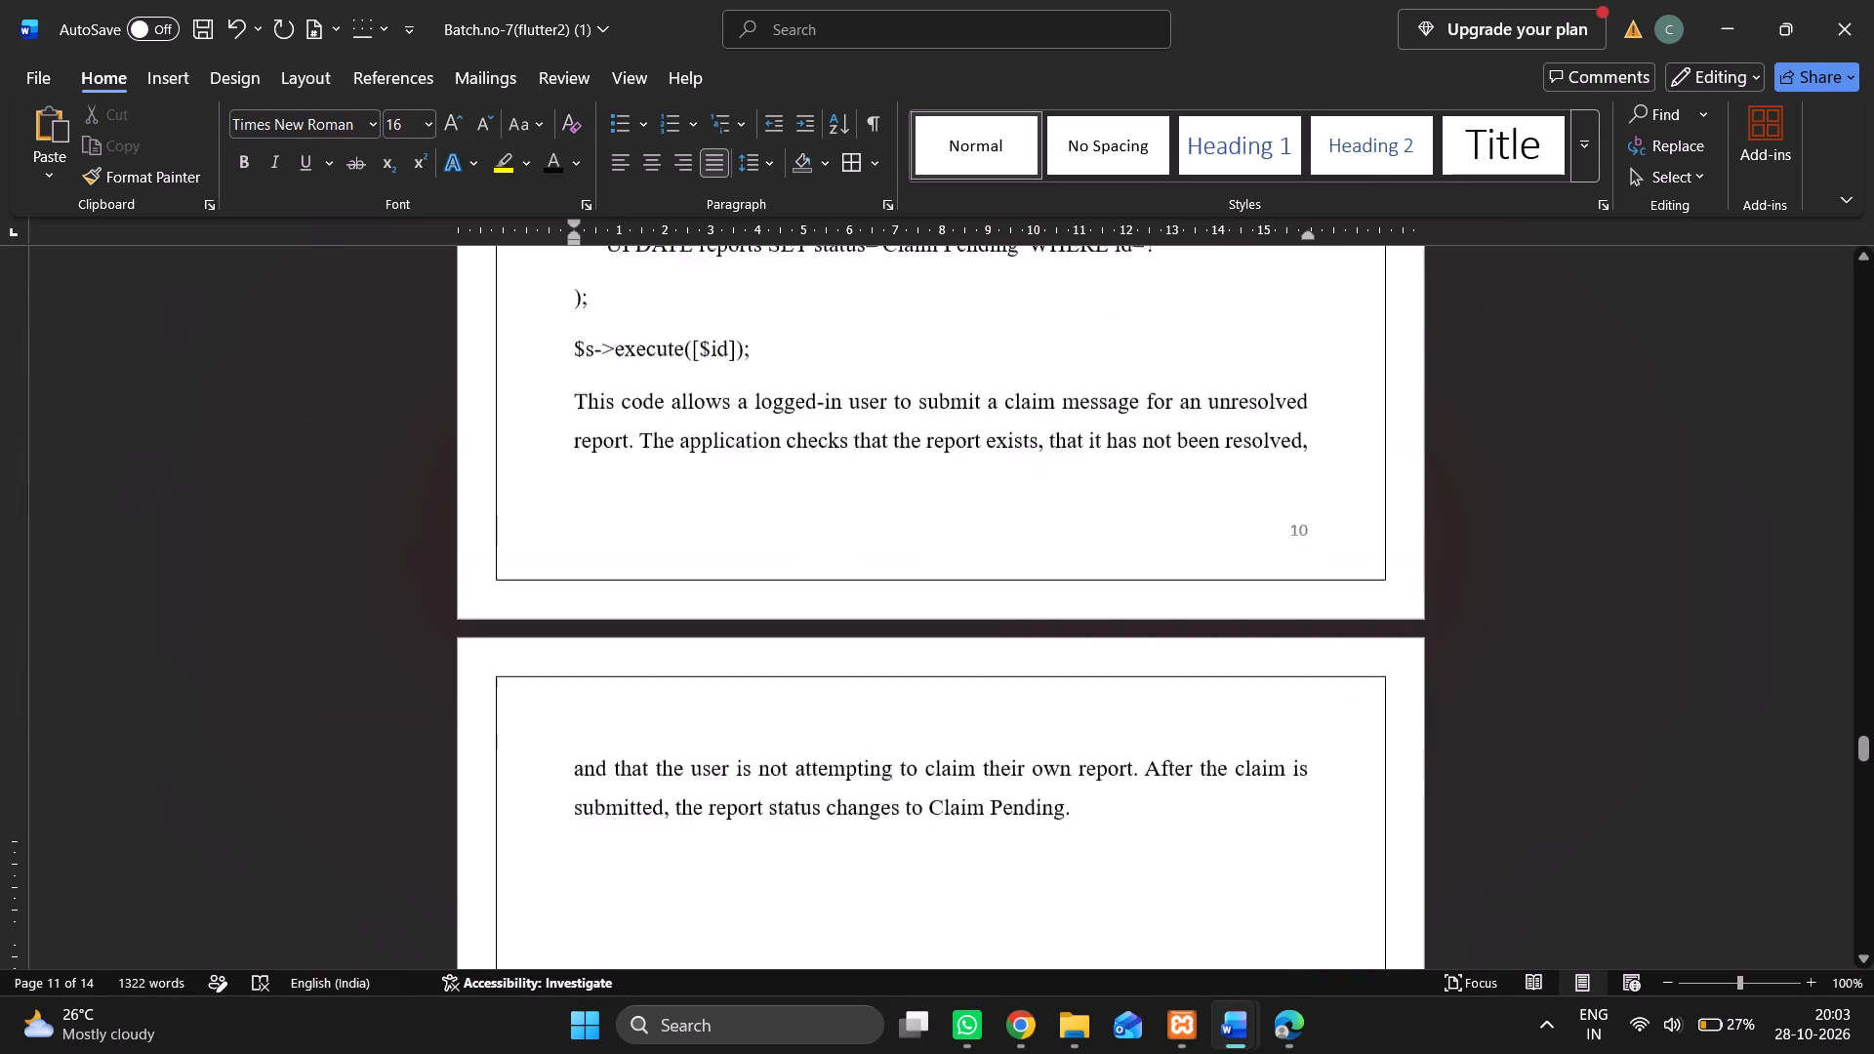
scroll(1000, 597, up, 14)
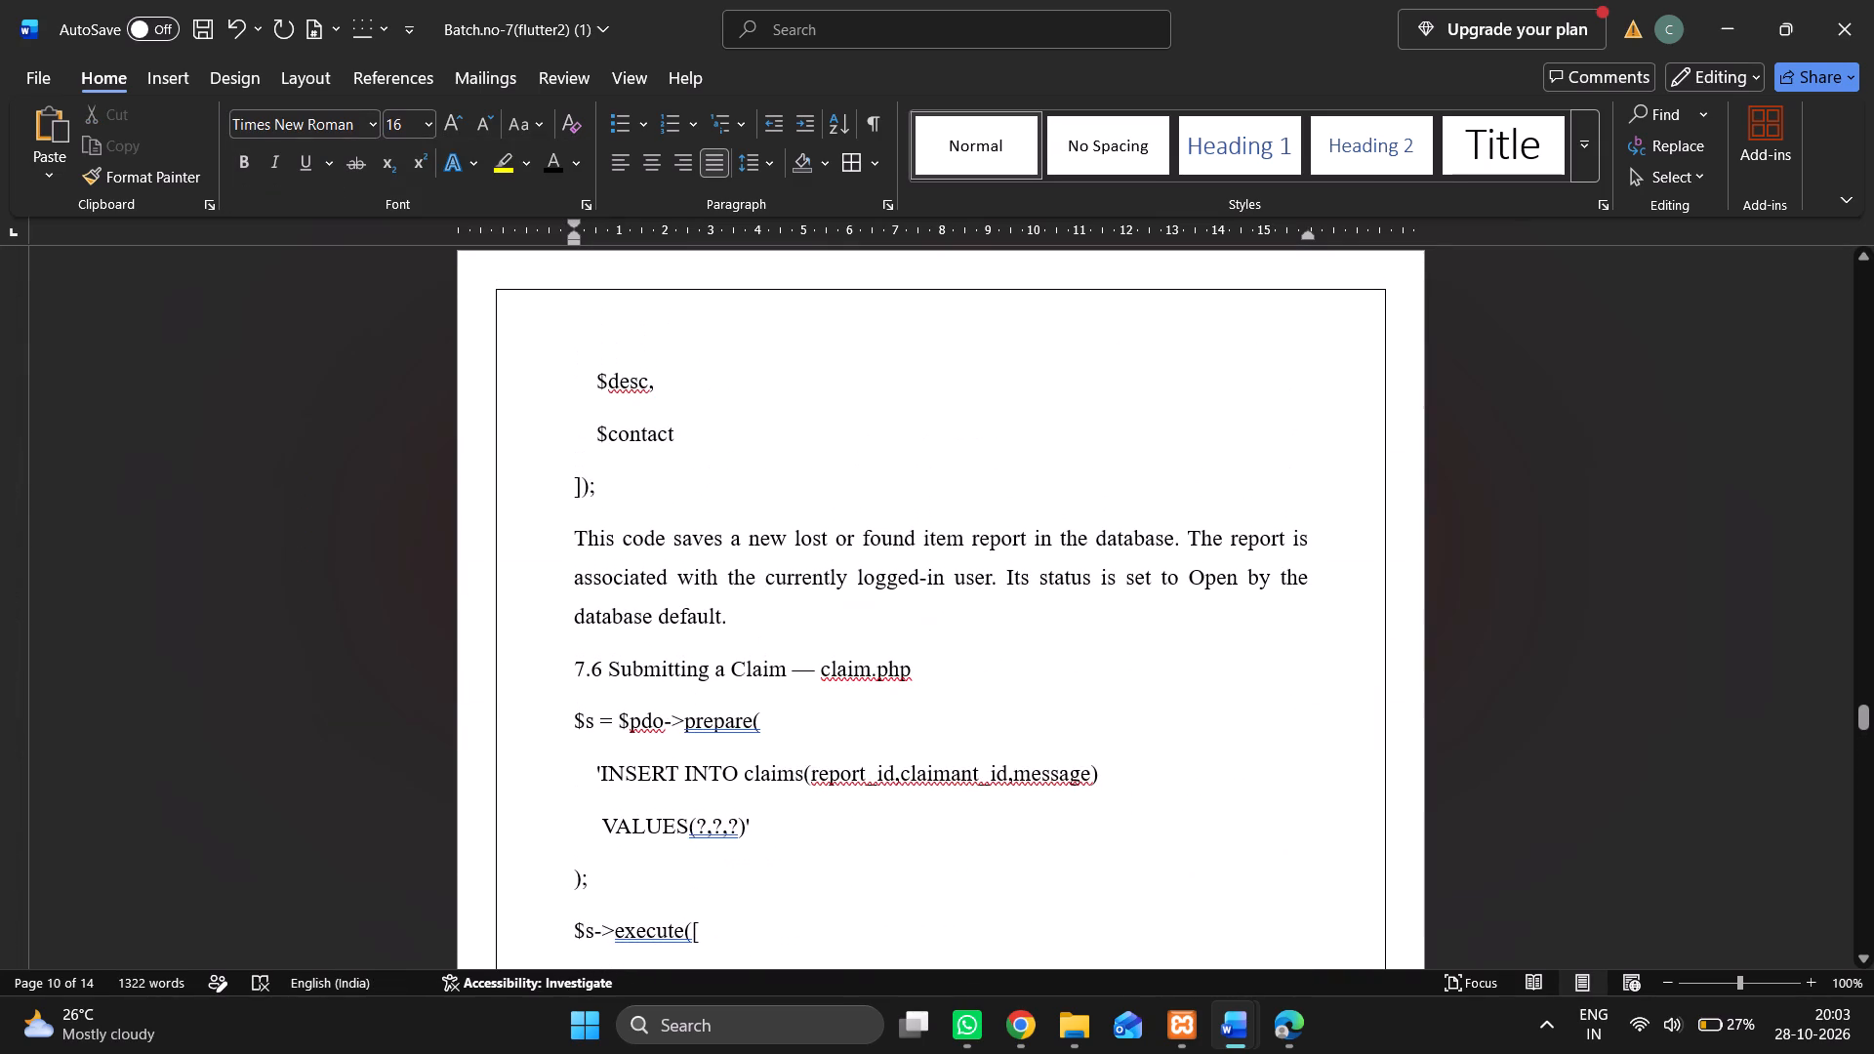
click(614, 673)
key(BackSpace)
key(BackSpace)
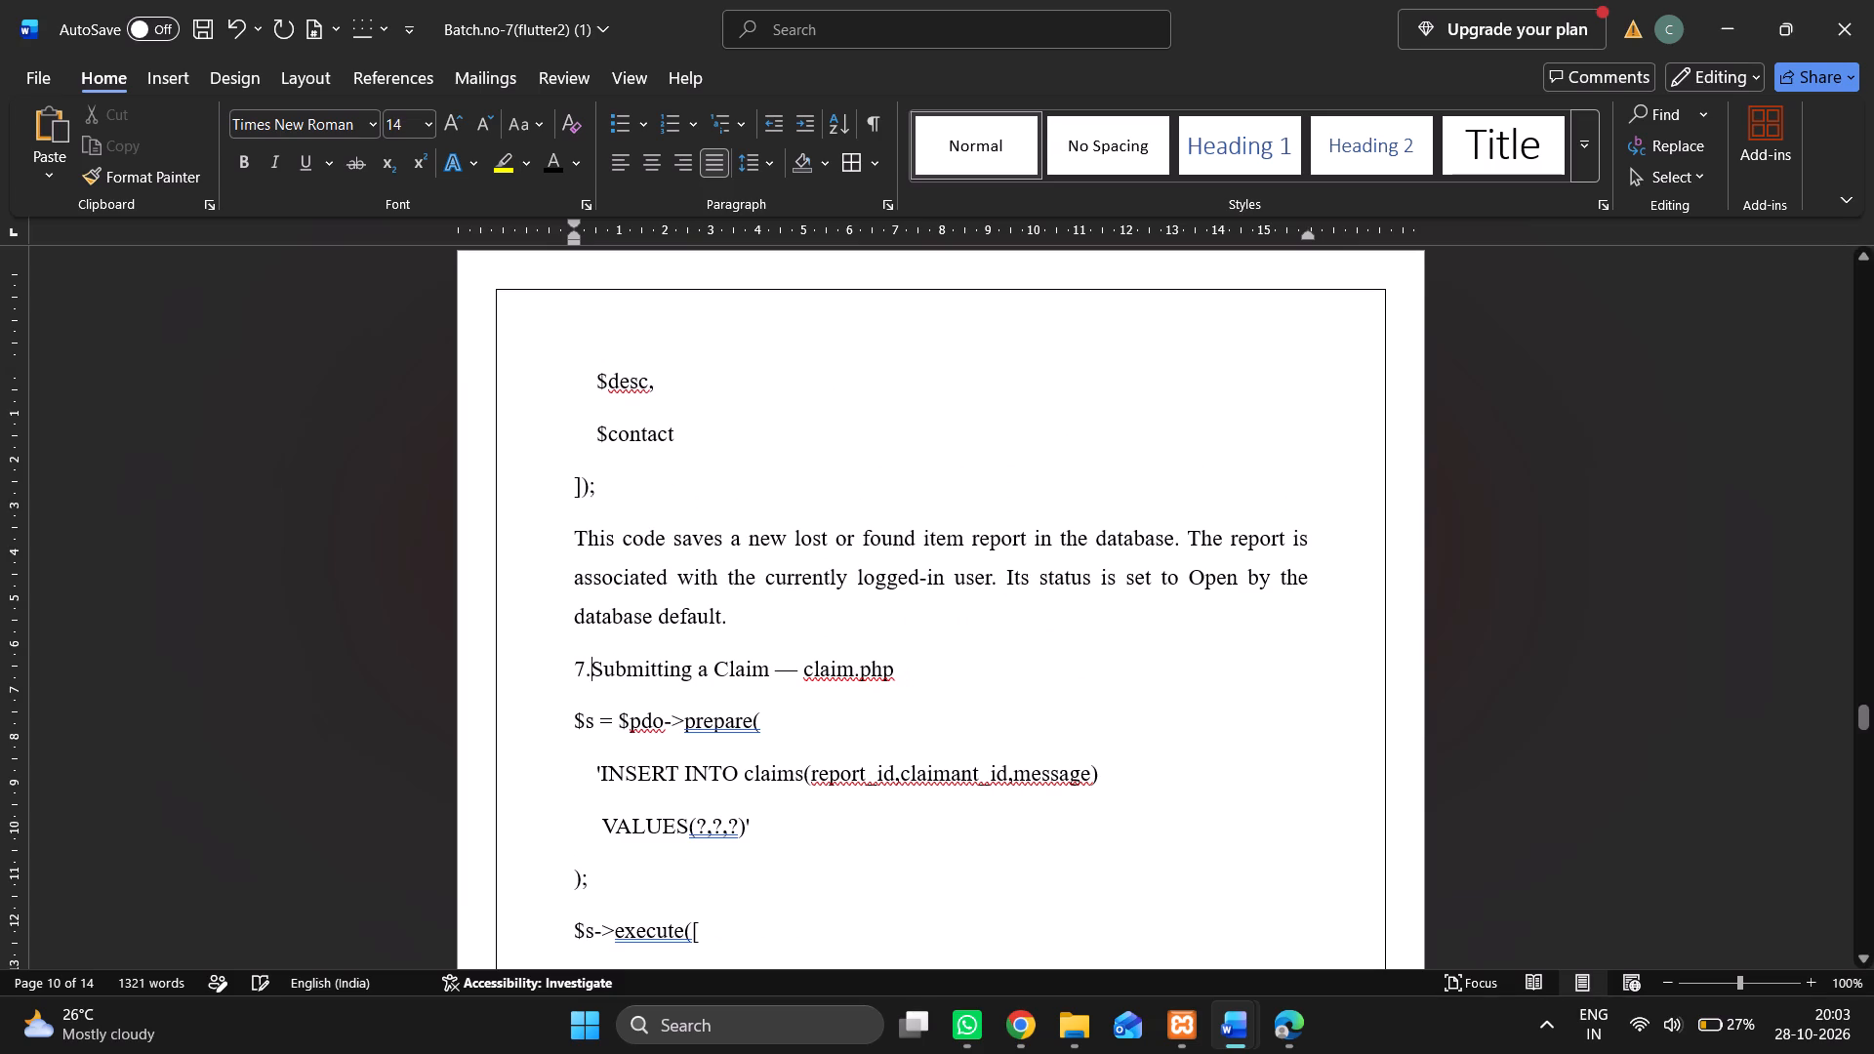
key(BackSpace)
key(BackSpace)
drag(898, 672, 552, 672)
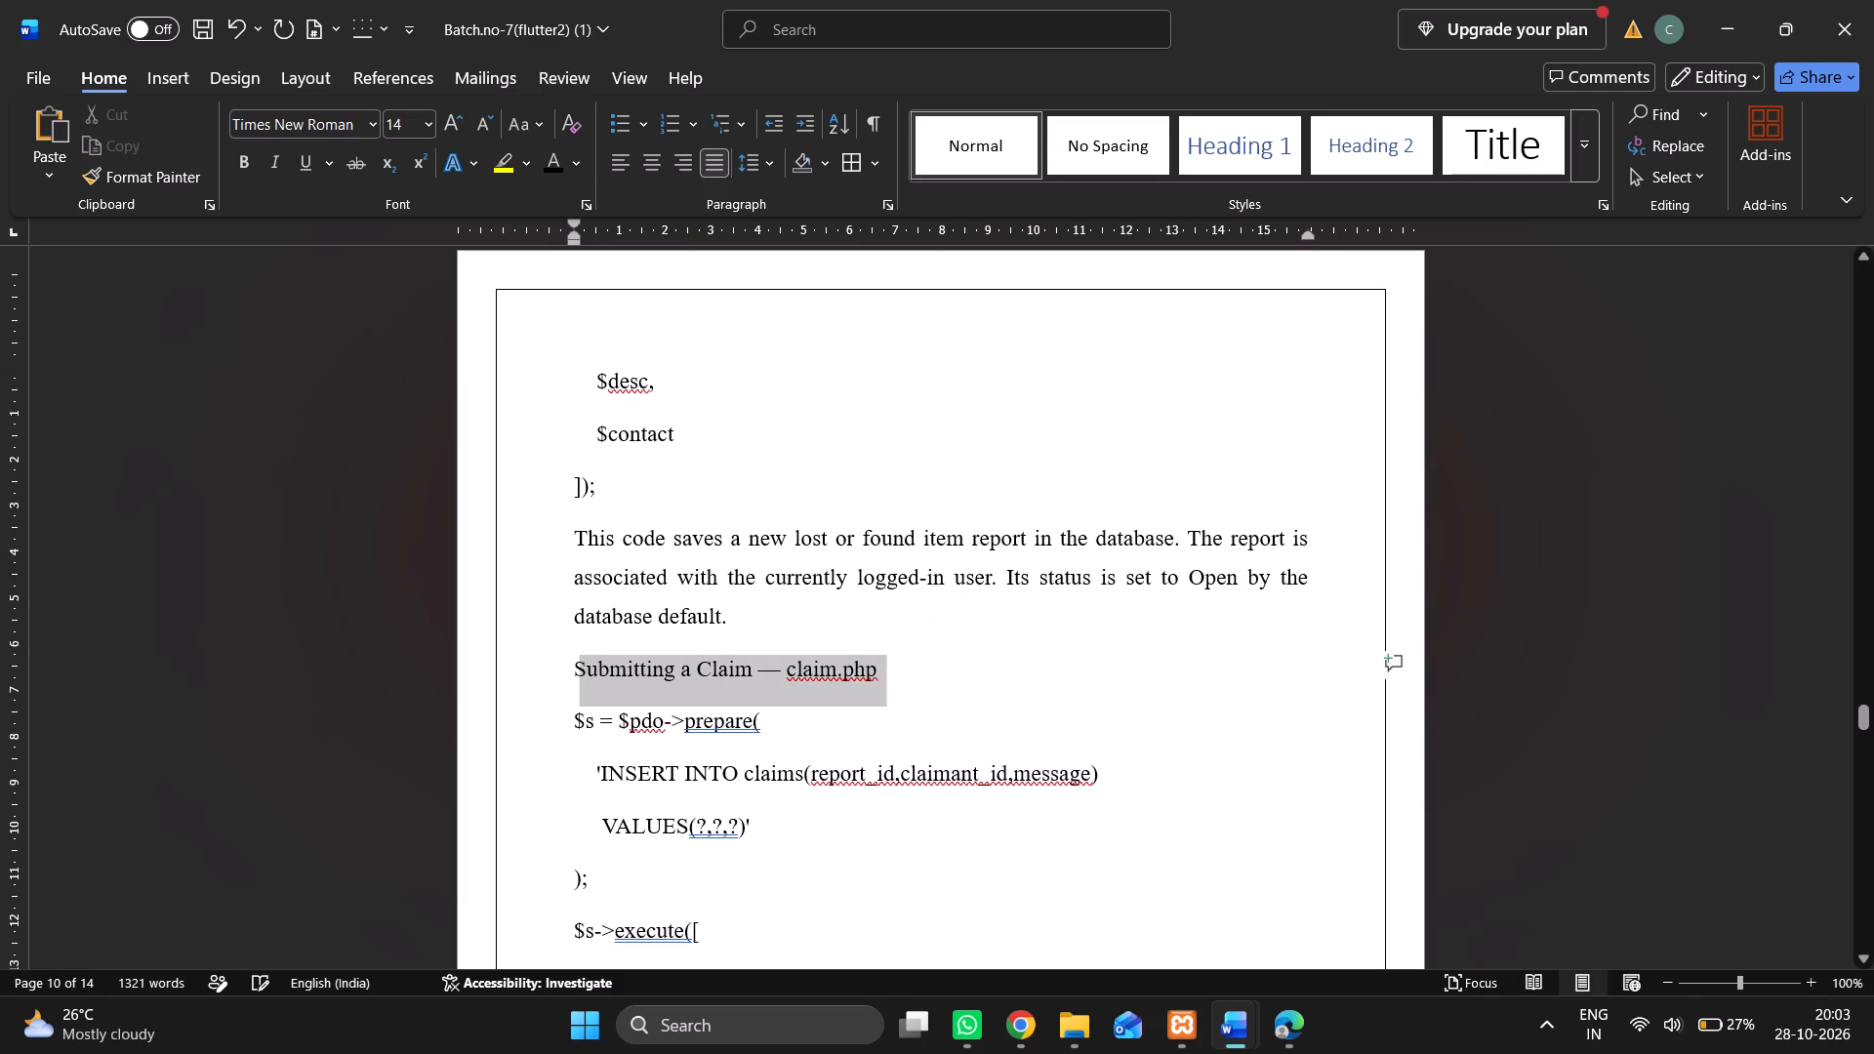
click(243, 163)
click(998, 666)
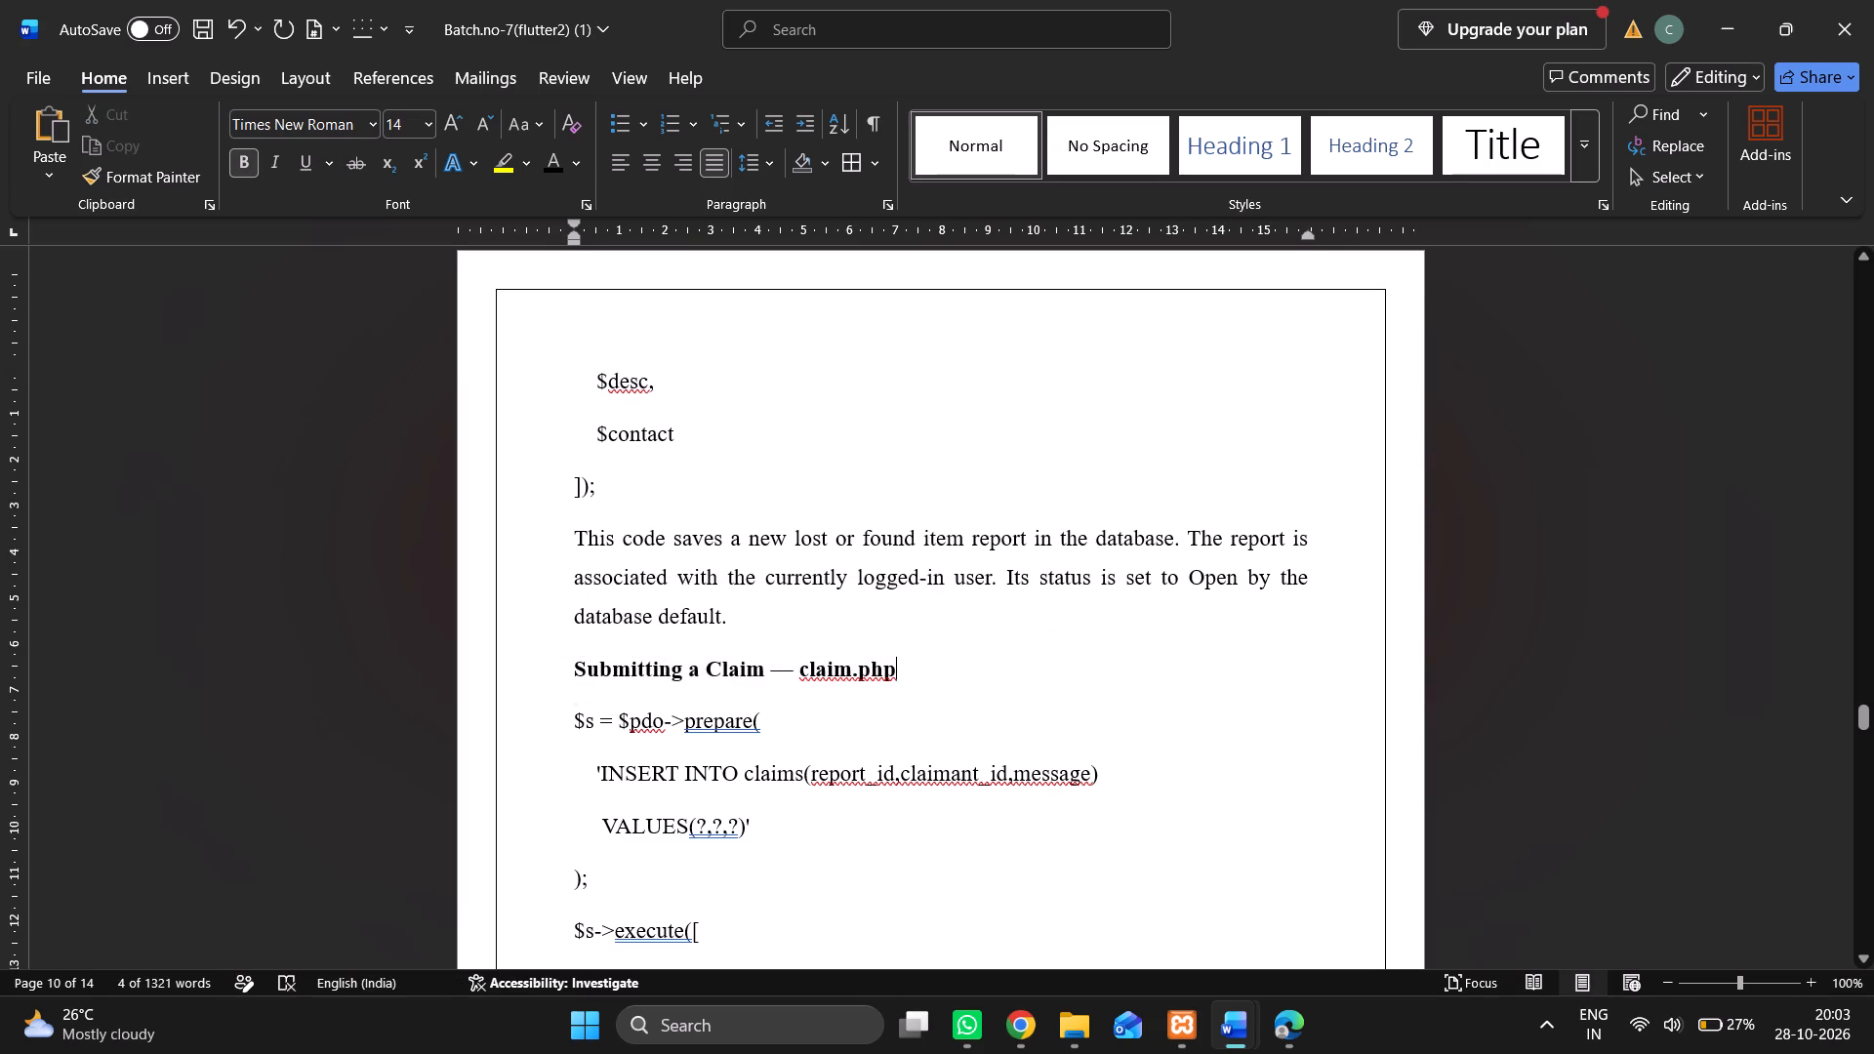
scroll(829, 670, up, 3)
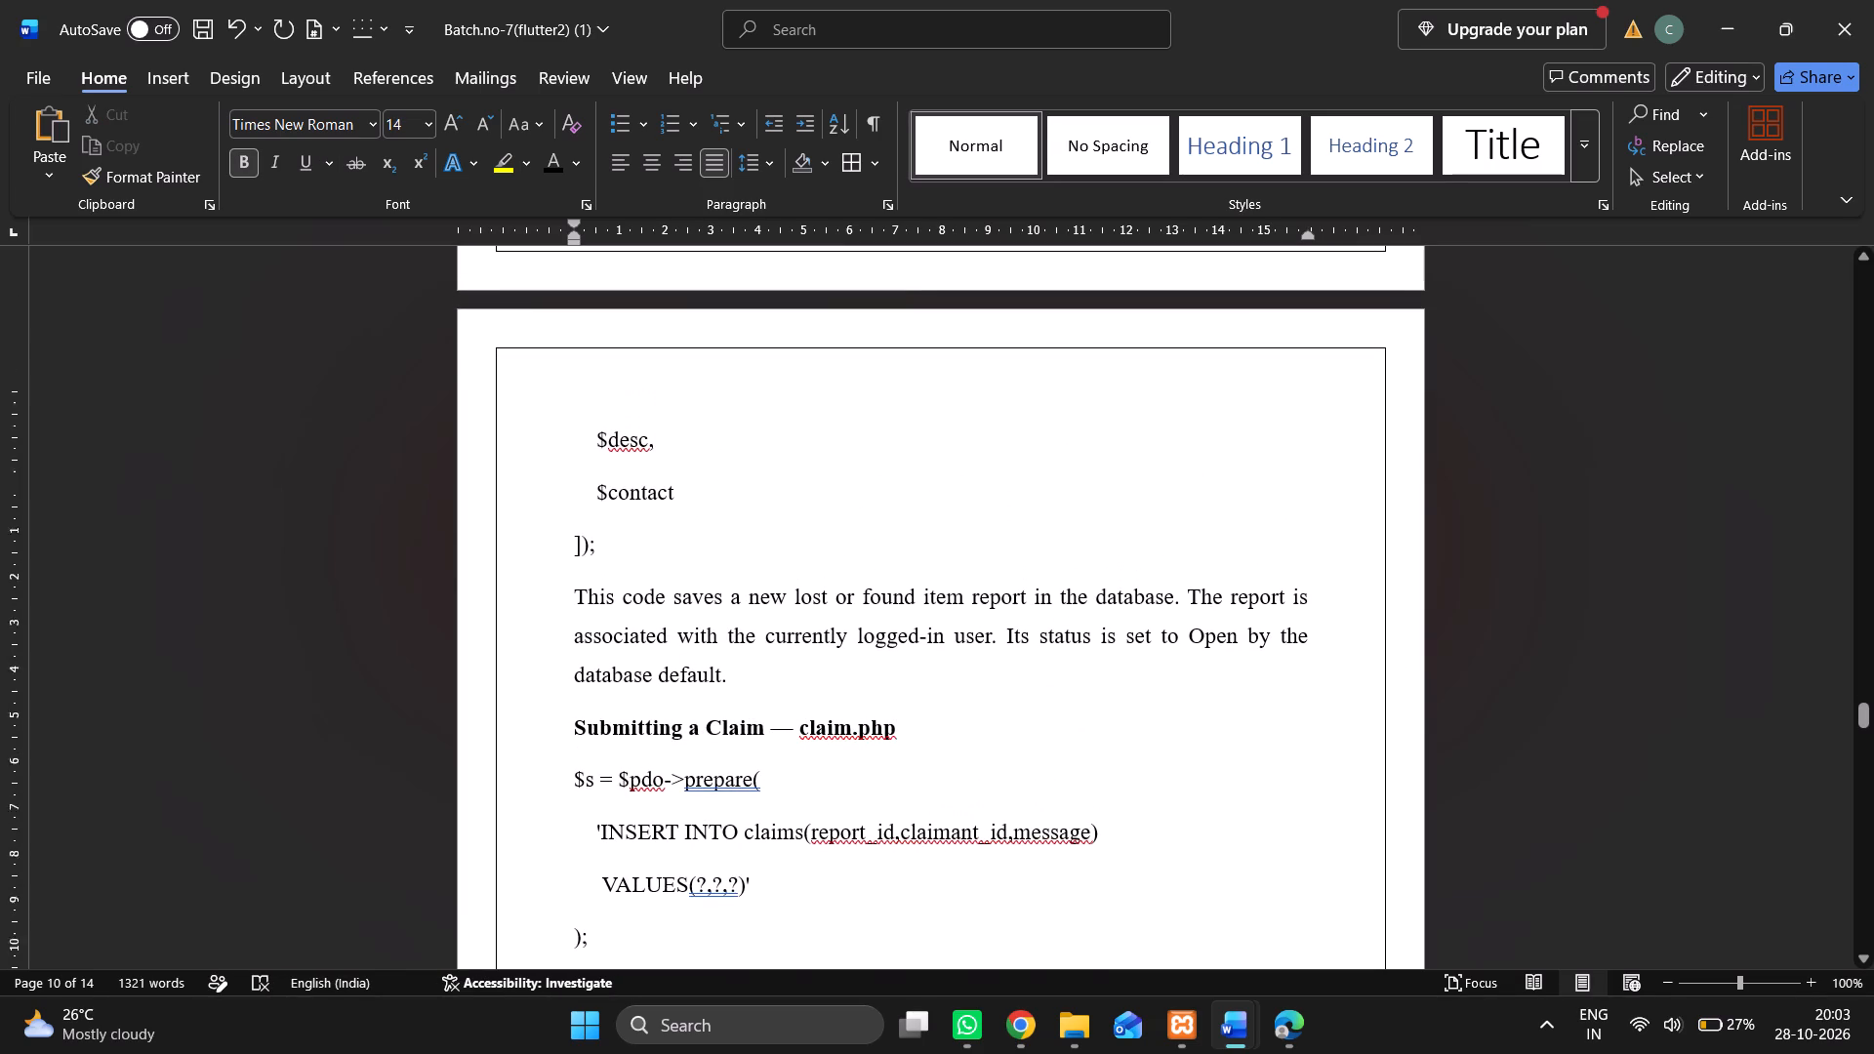
Delete the blank line between the prepare and execute statements in the 7.5 Saving a New Report code.
scroll(862, 666, up, 17)
scroll(822, 670, down, 8)
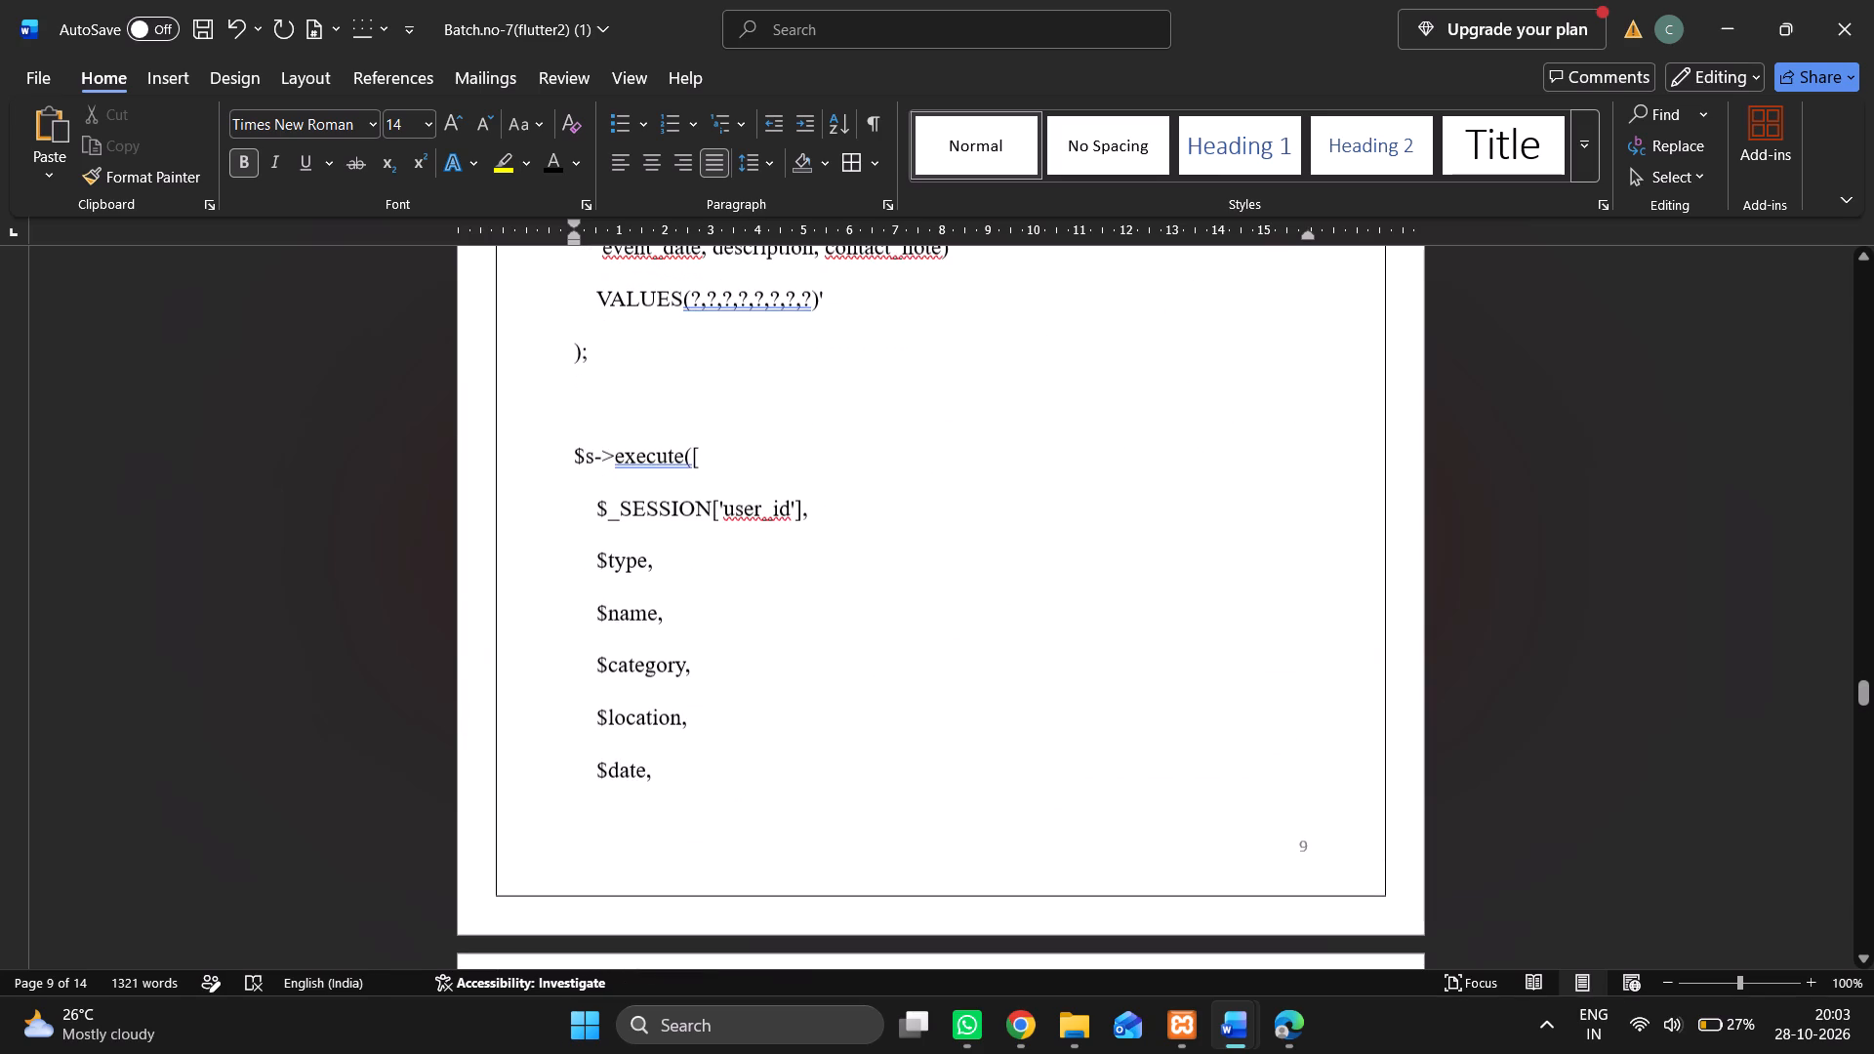
click(580, 420)
key(BackSpace)
Remove the number 7.5 from the "Saving a New Report — report.php" subheading and make the subheading bold.
scroll(611, 419, down, 2)
scroll(615, 421, up, 7)
scroll(916, 566, up, 6)
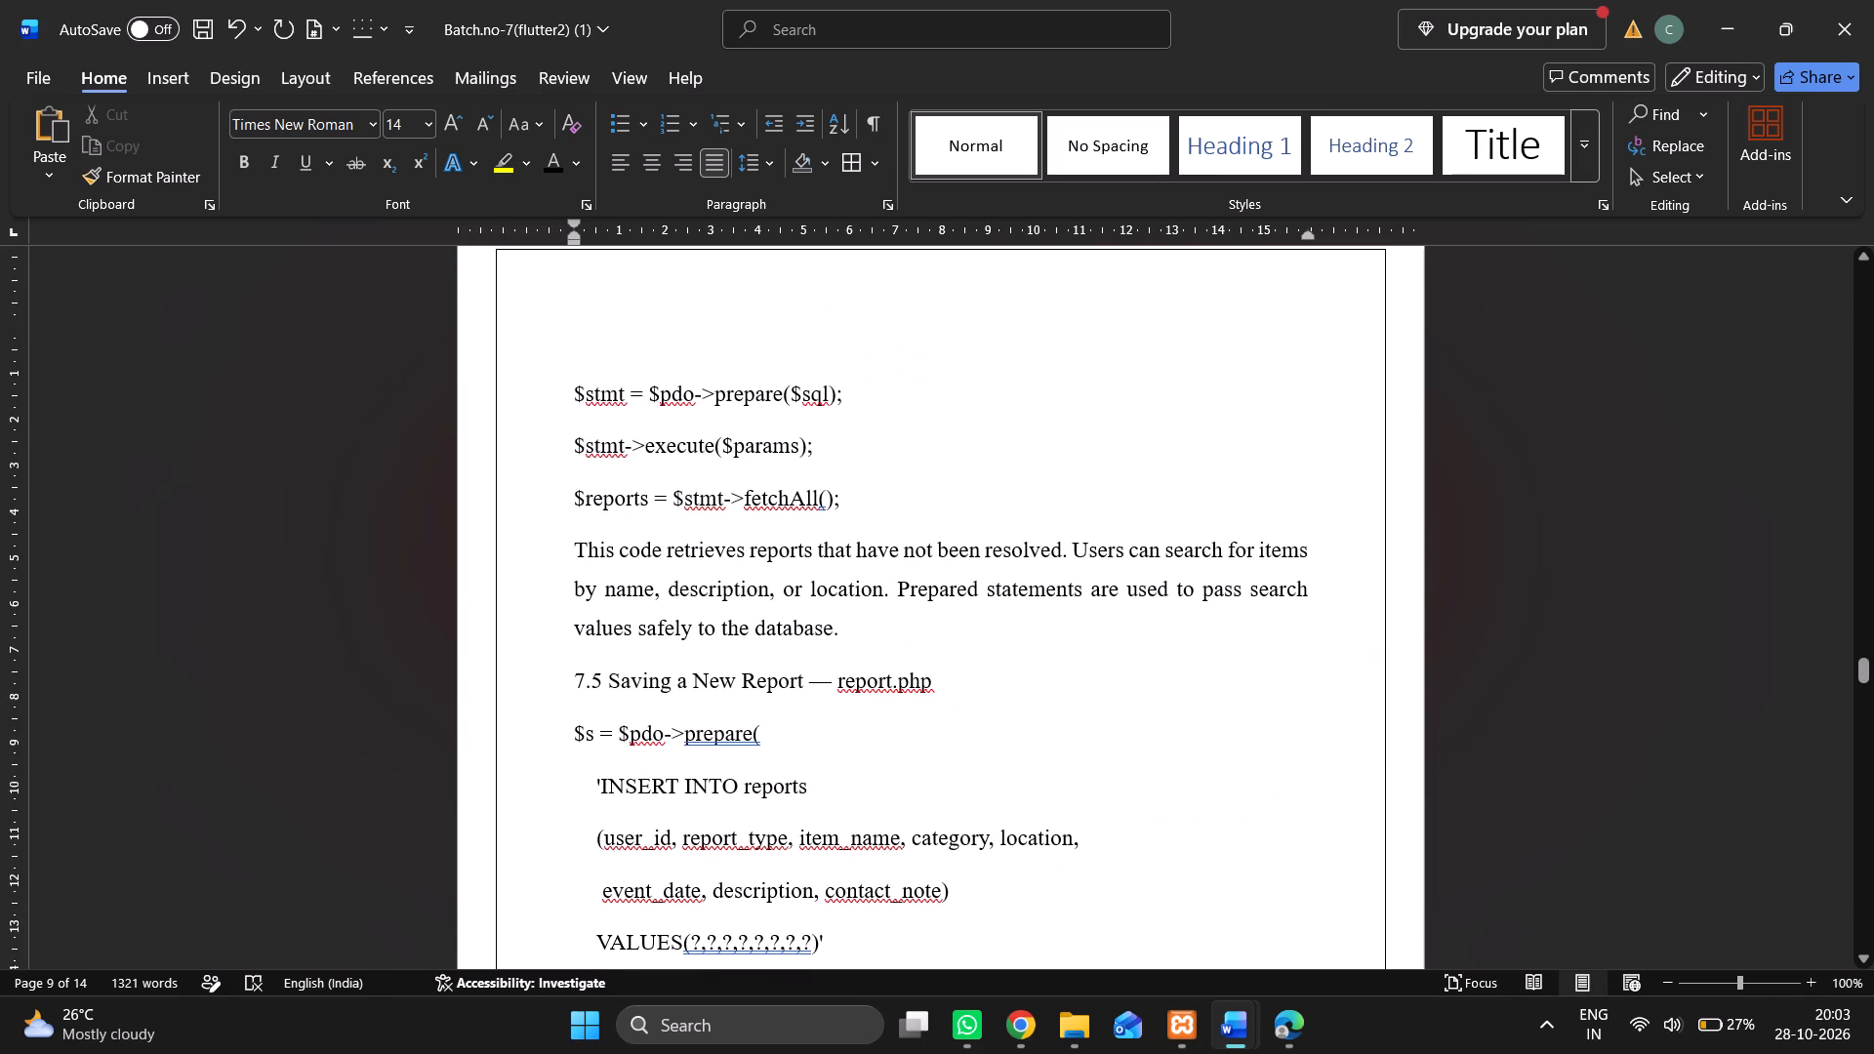
drag(606, 681, 560, 681)
key(BackSpace)
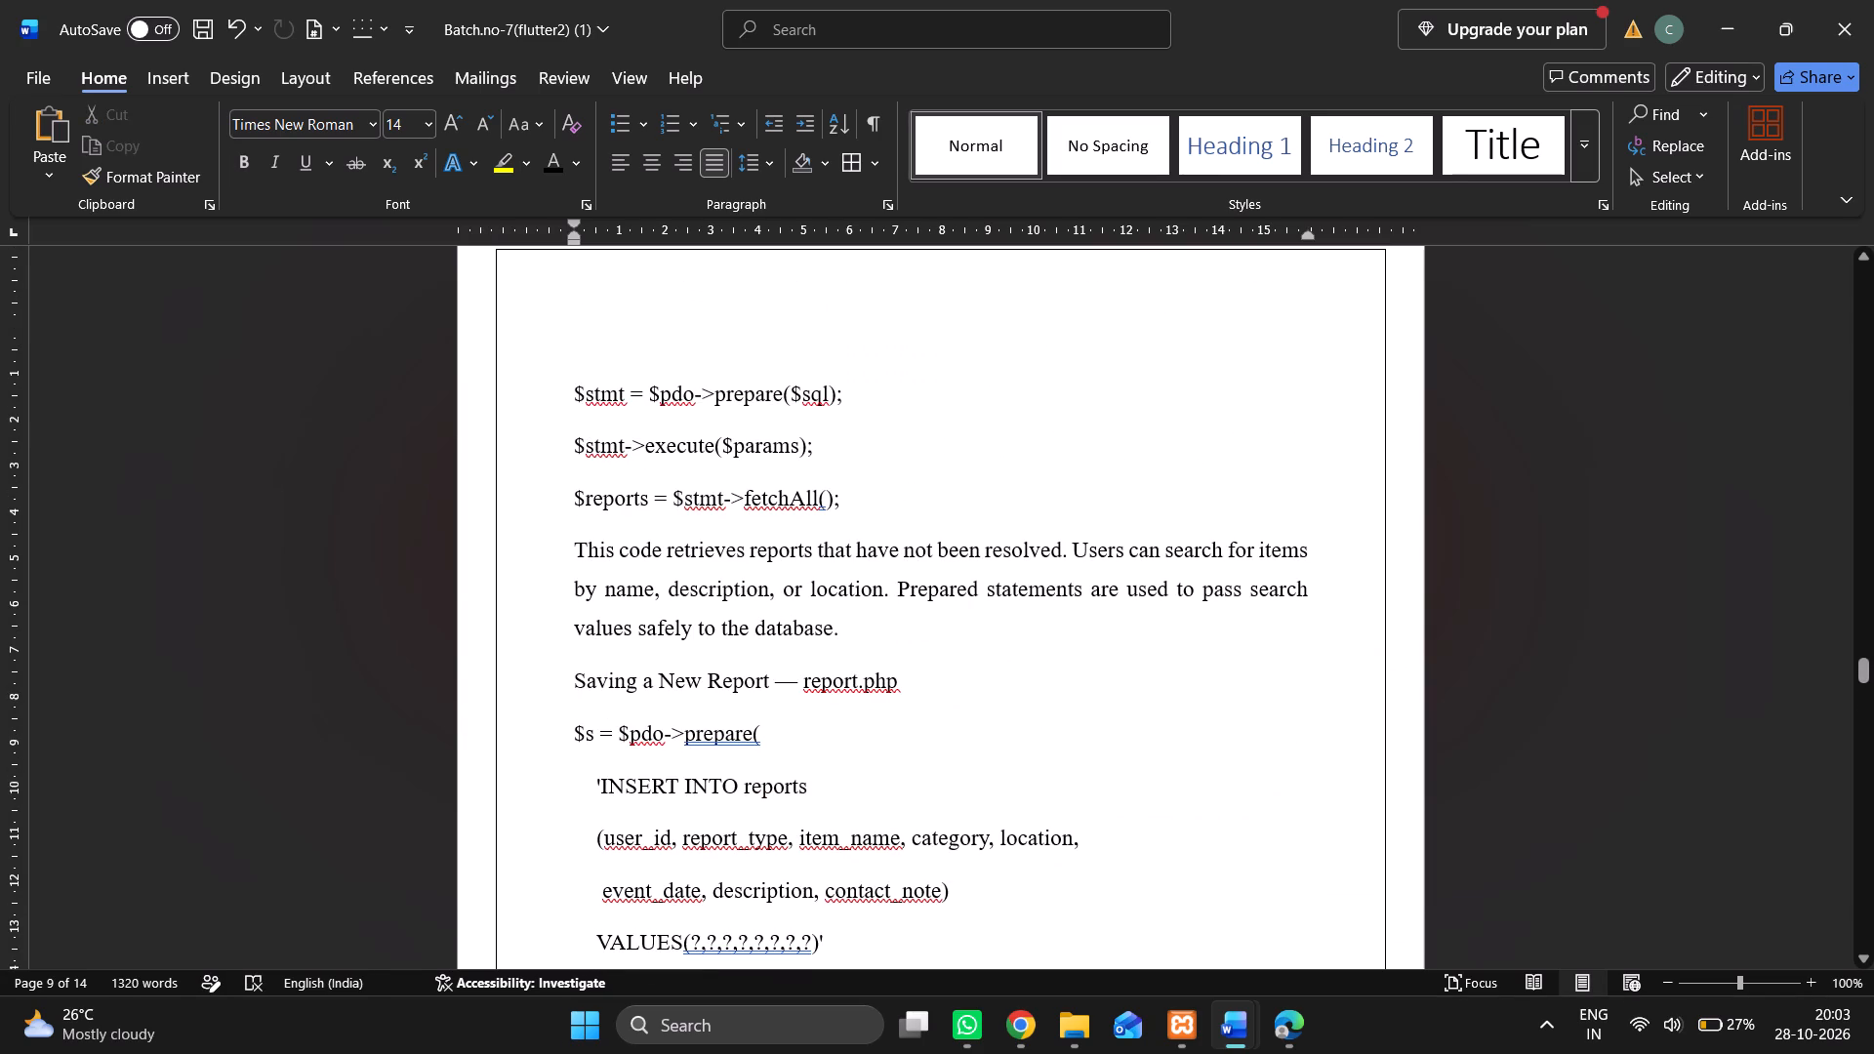
drag(921, 688, 561, 690)
click(247, 165)
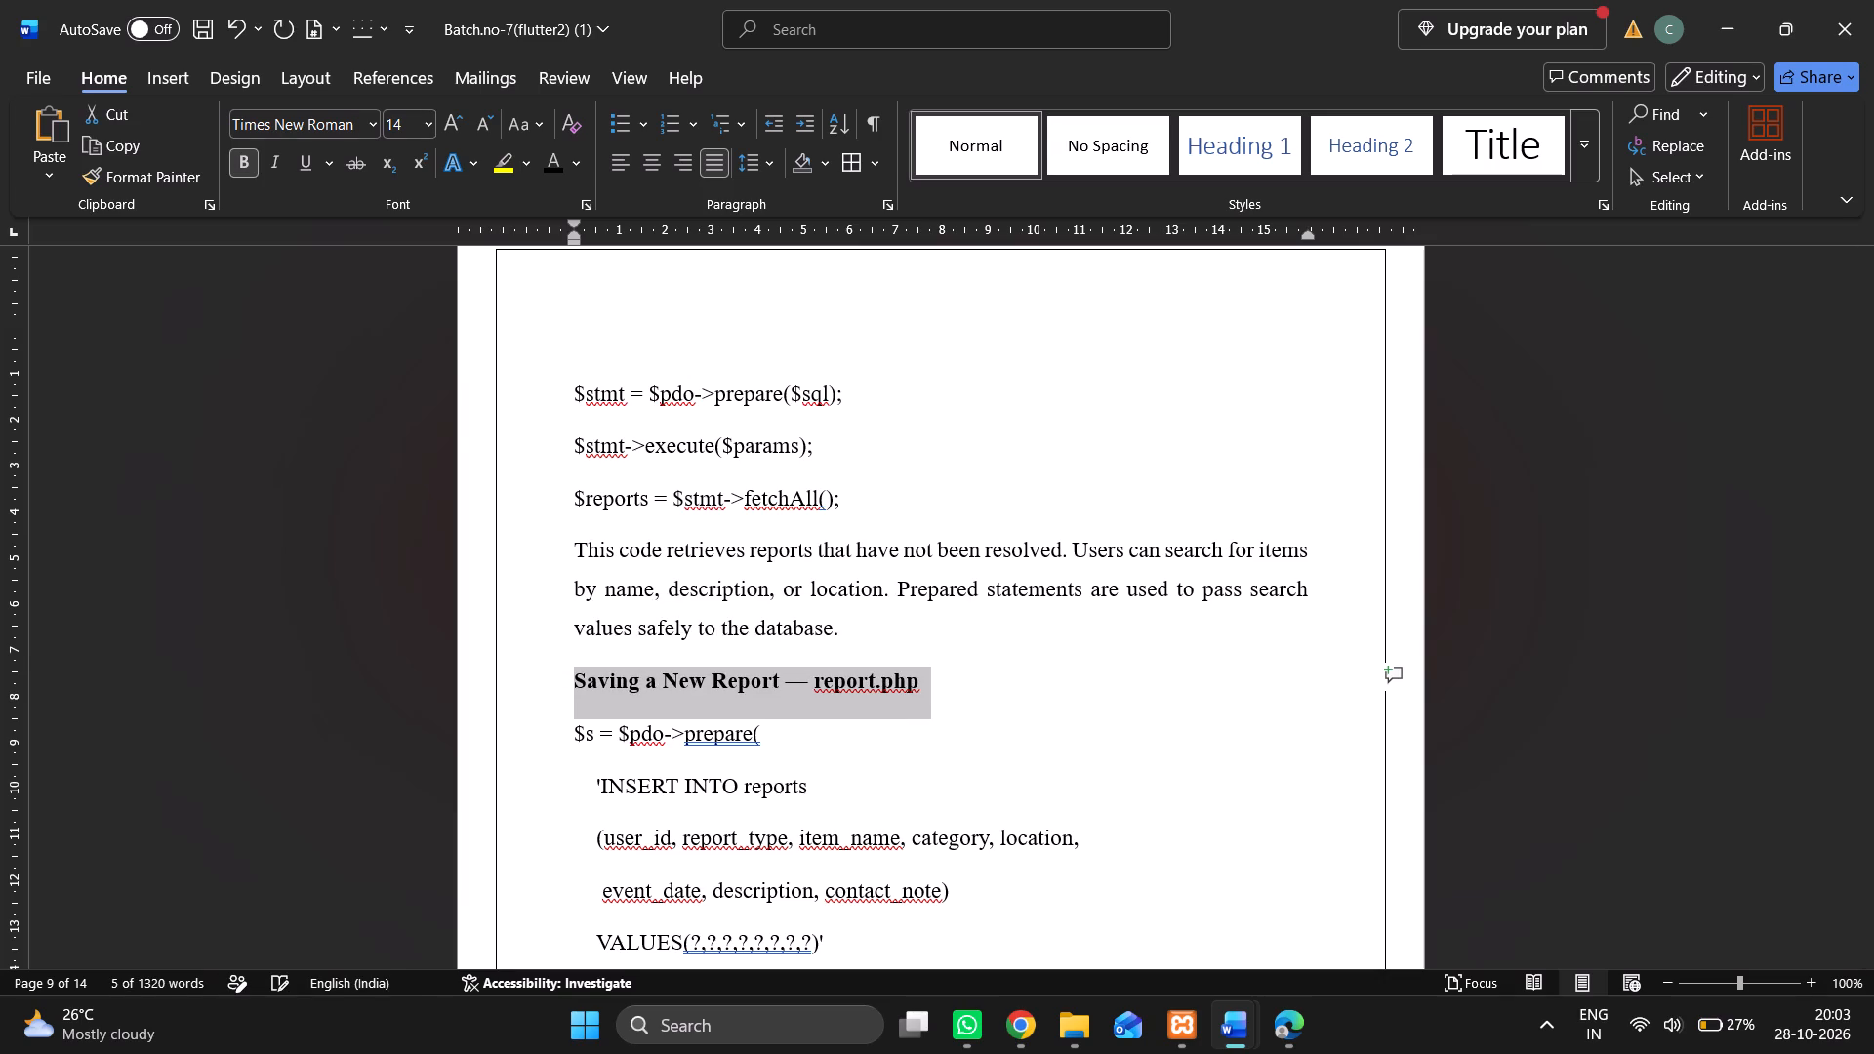
Delete the blank lines in the 7.4 Searching Reports code before the $stmt, if and $params statements.
scroll(1026, 762, up, 12)
click(640, 588)
key(BackSpace)
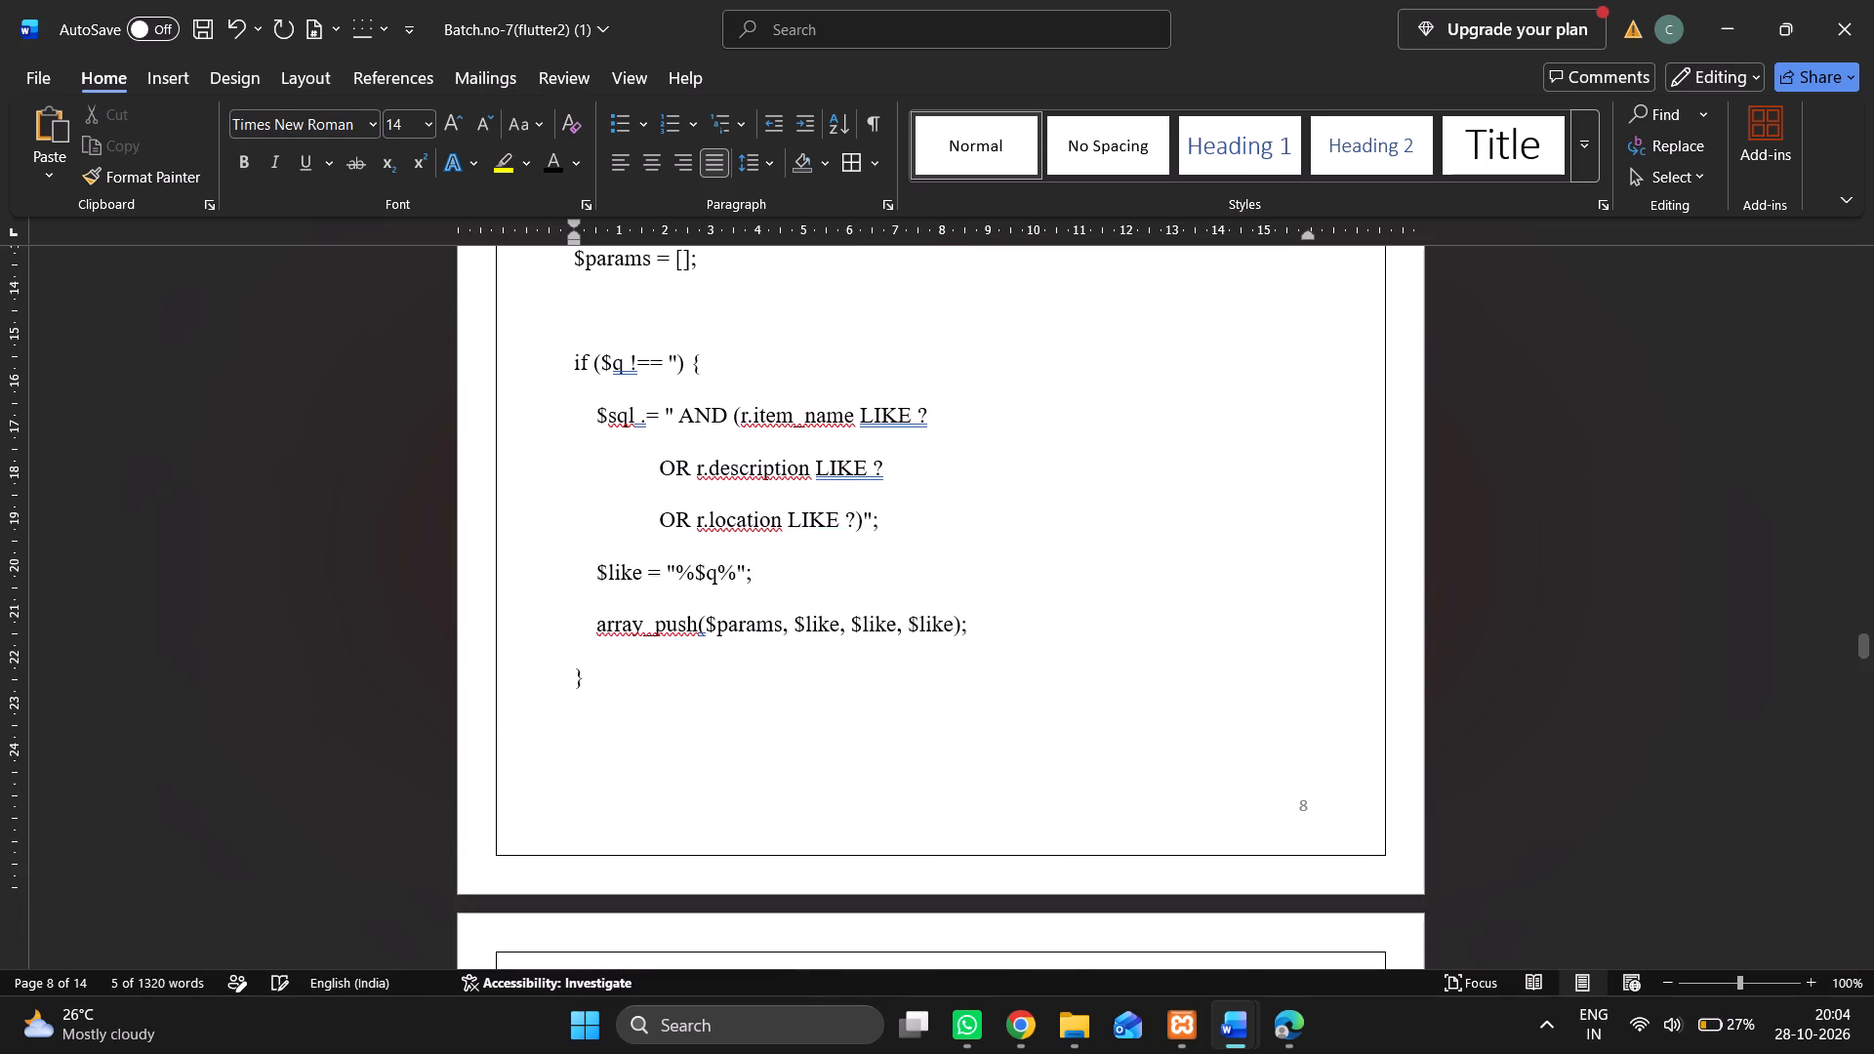
scroll(657, 586, up, 6)
click(590, 664)
key(BackSpace)
click(582, 577)
key(BackSpace)
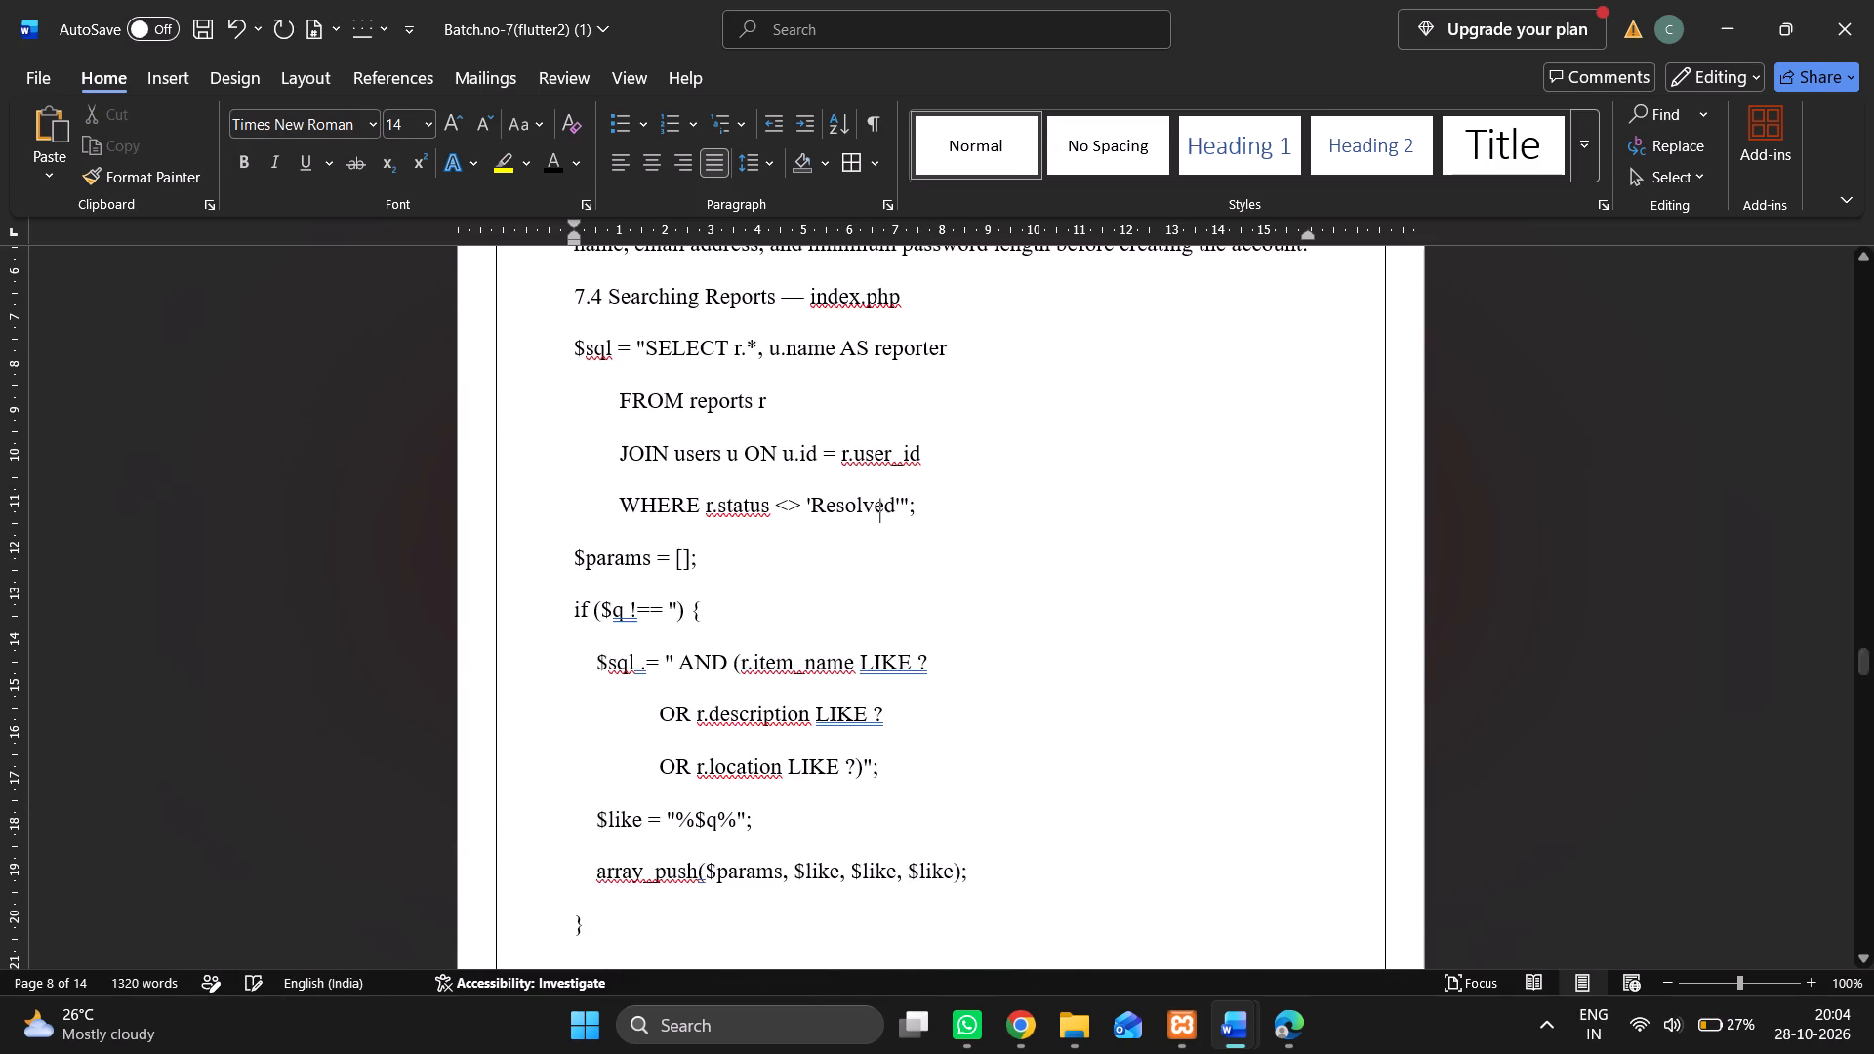
Remove the number 7.4 from the "Searching Reports — index.php" subheading and make the subheading bold.
scroll(596, 582, up, 6)
click(609, 649)
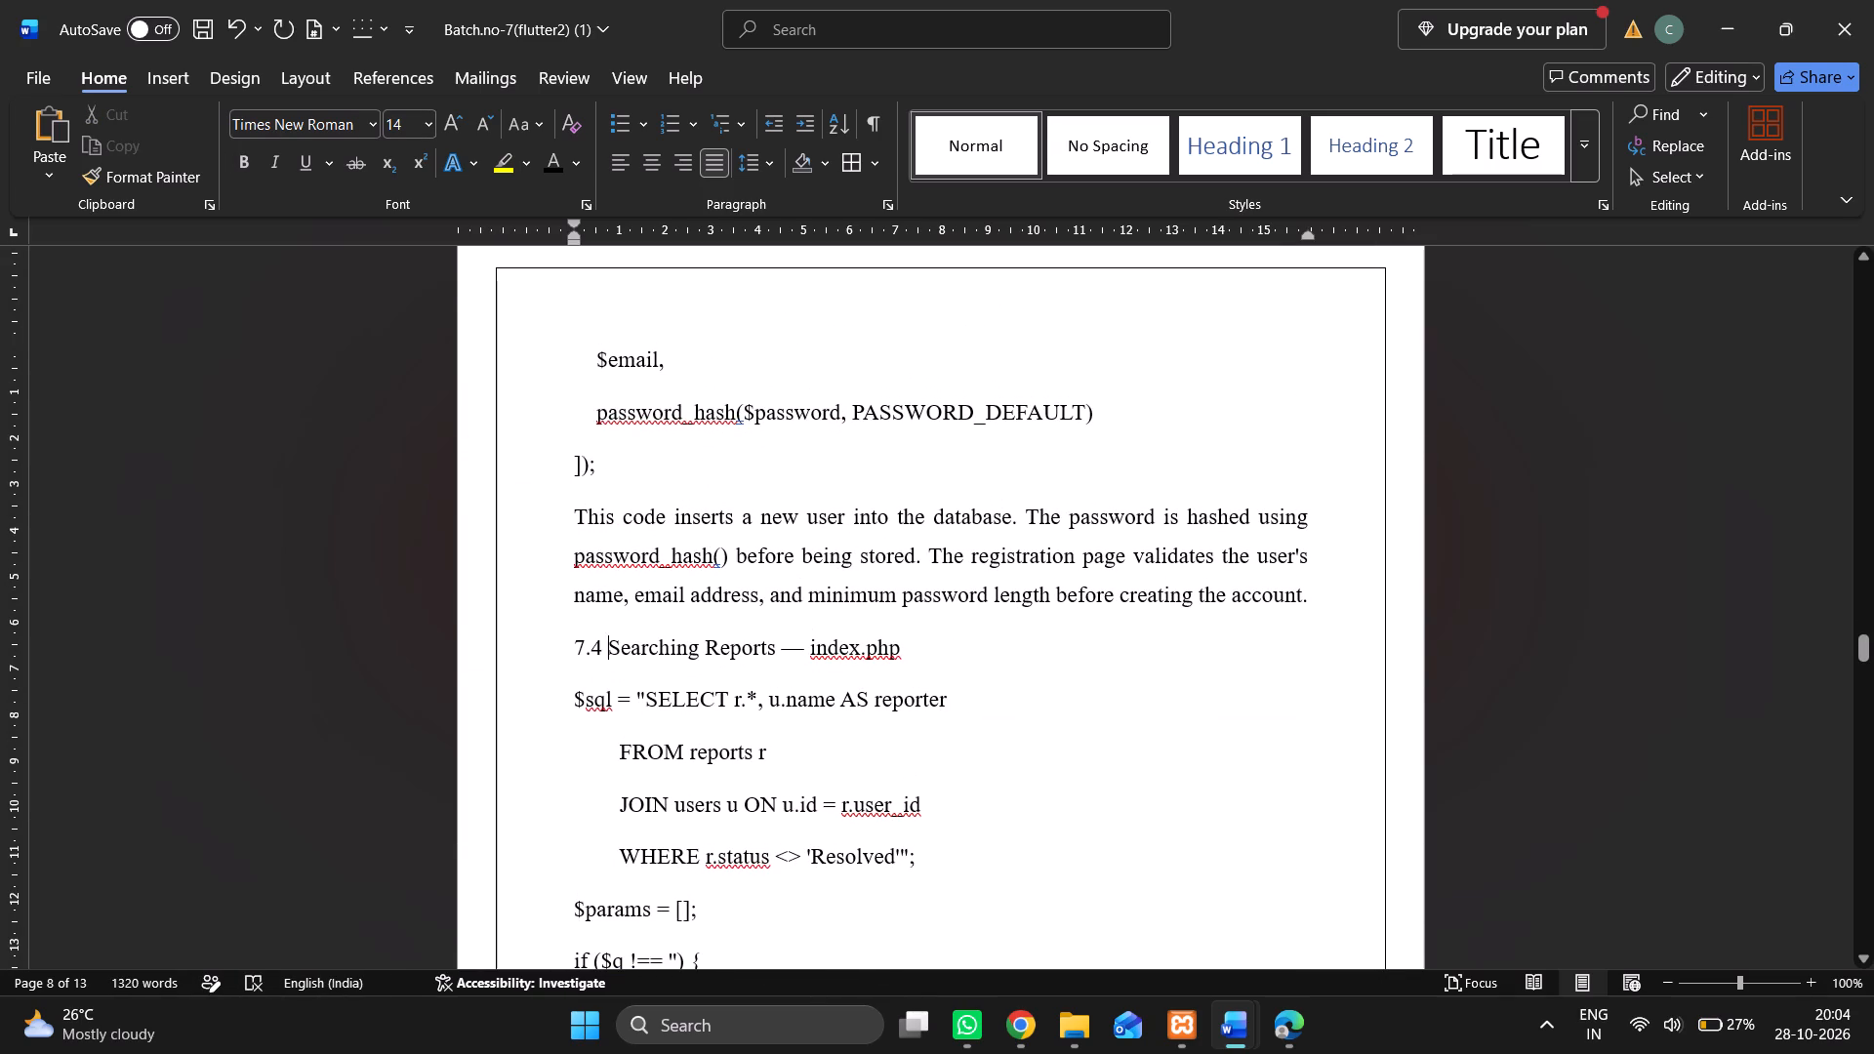
key(BackSpace)
key(BackSpace)
key(BackSpace)
key(BackSpace)
drag(902, 658, 553, 672)
click(238, 163)
Delete the blank line between the prepare and execute statements in the 7.3 Registration and Password Hashing code.
scroll(830, 777, up, 6)
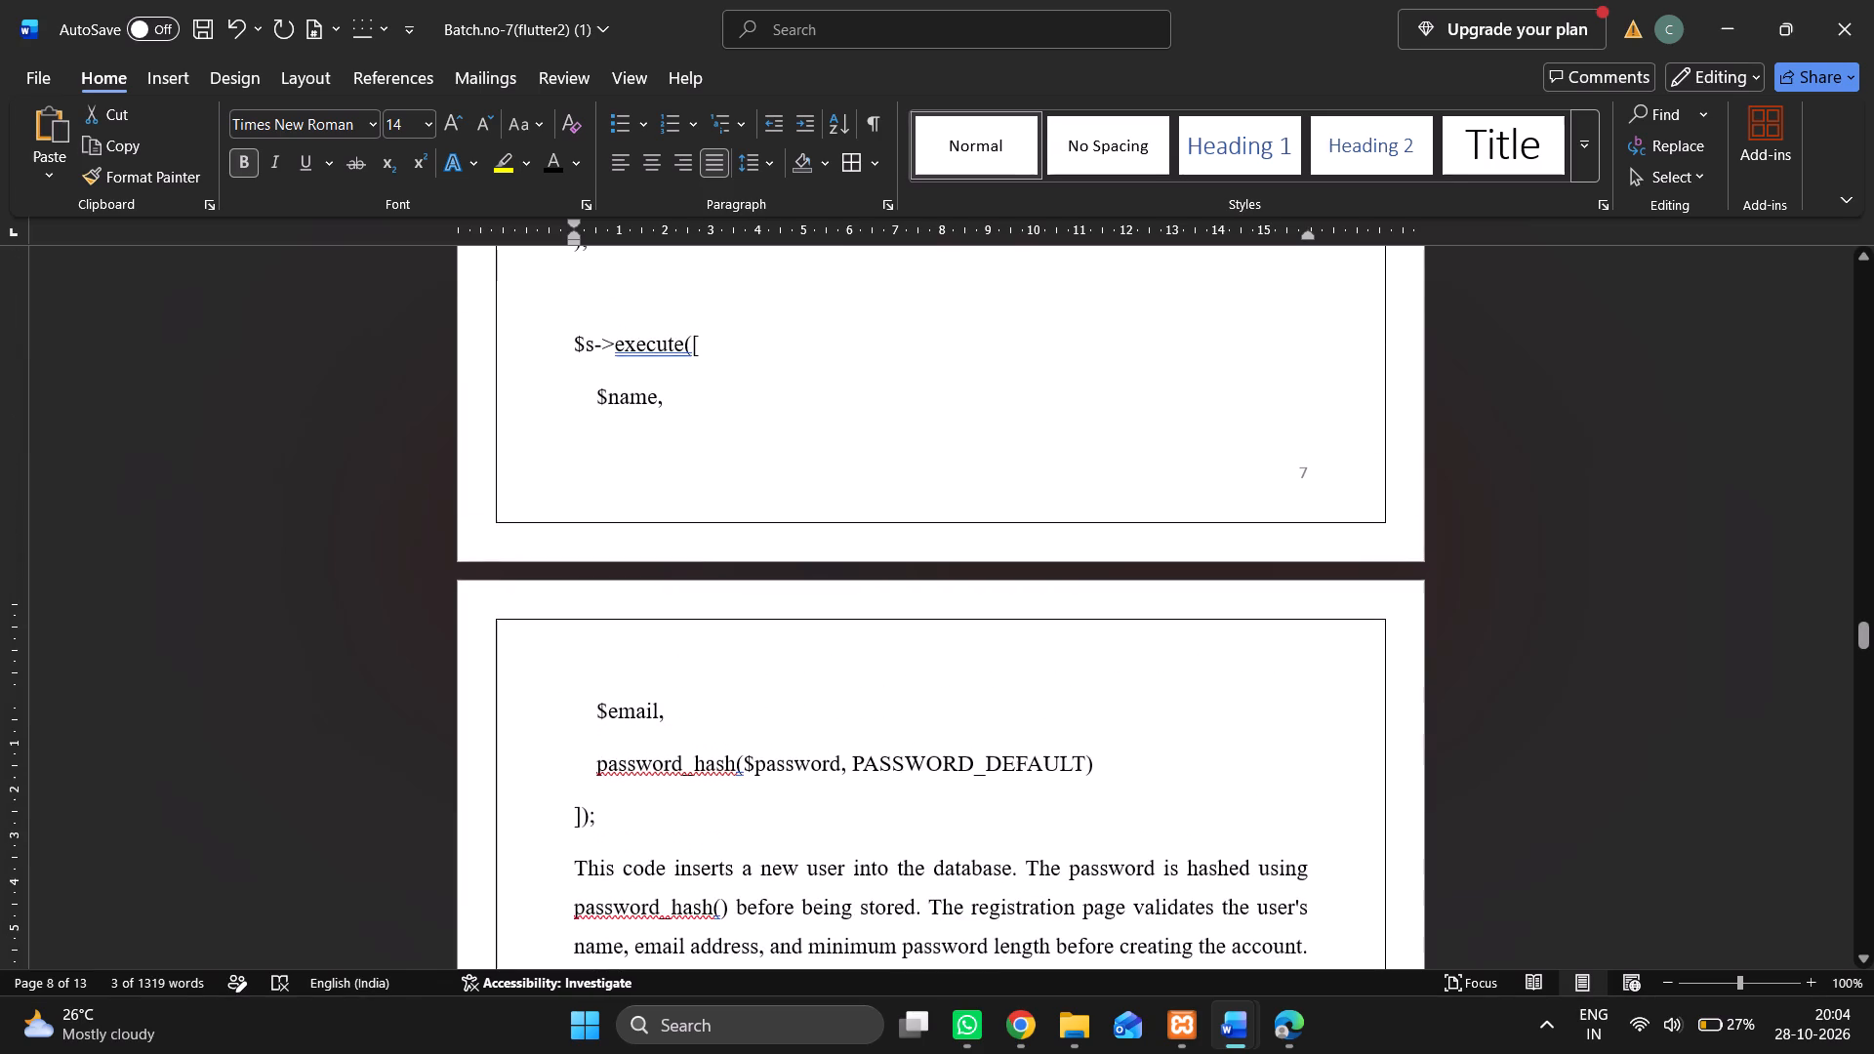
scroll(609, 605, up, 5)
click(608, 557)
click(610, 594)
key(BackSpace)
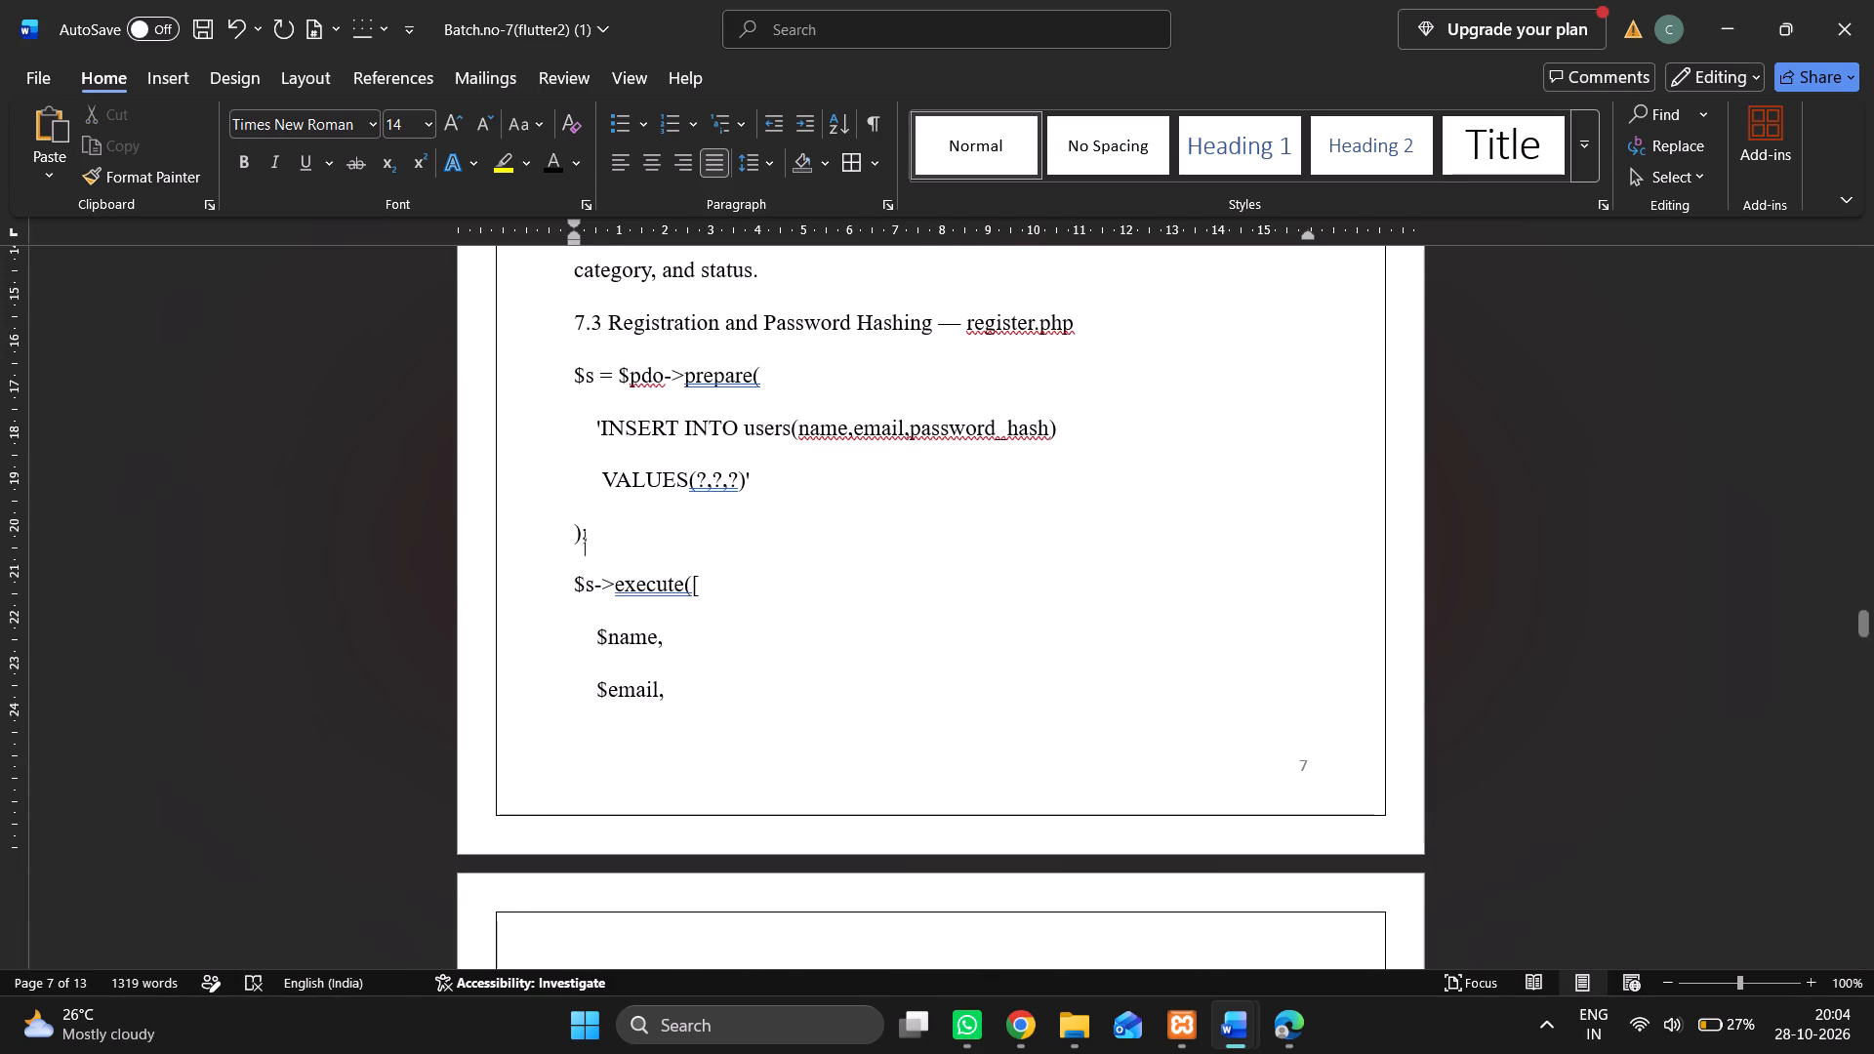
Remove the number 7.3 from the "Registration and Password Hashing — register.php" subheading and make the subheading bold.
scroll(618, 533, up, 7)
click(613, 734)
key(BackSpace)
key(BackSpace)
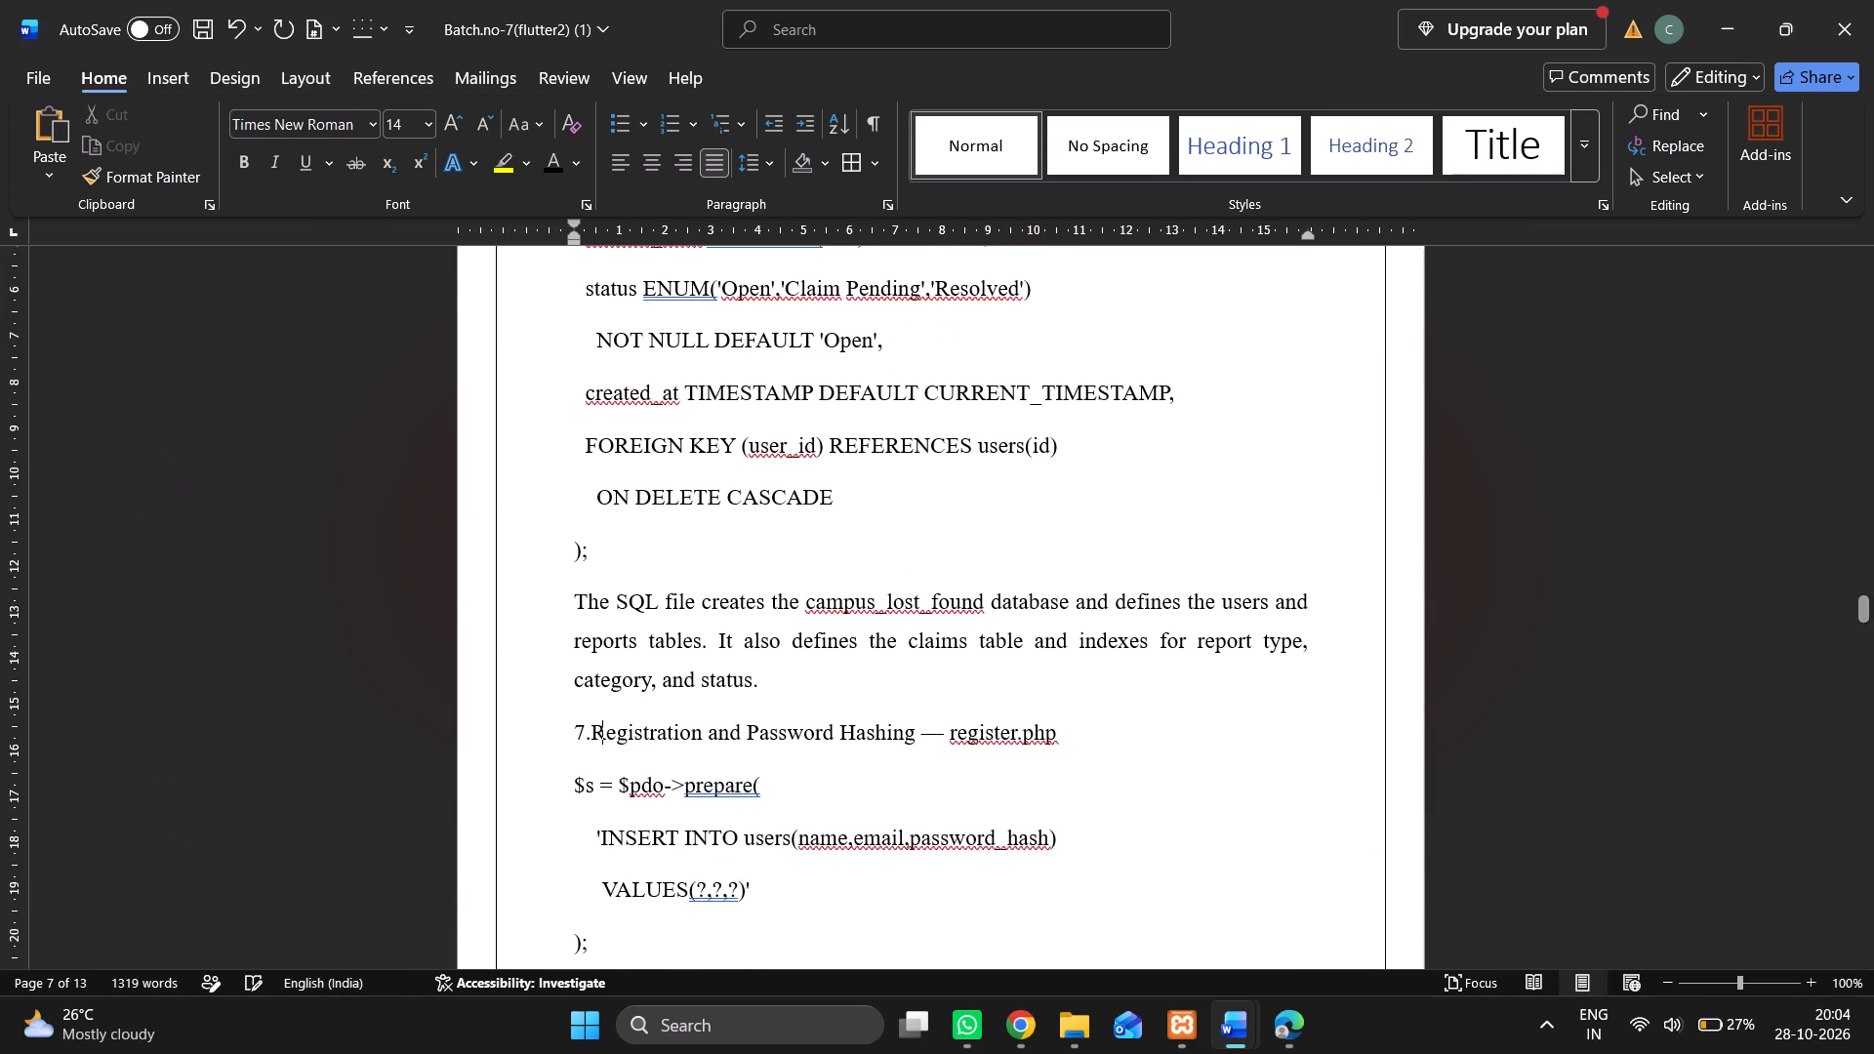
key(BackSpace)
key(BackSpace)
drag(1102, 747, 558, 742)
click(241, 156)
Delete the blank lines in the 7.2 Database Tables code before the reports table, the users table and the USE statement.
scroll(833, 640, up, 7)
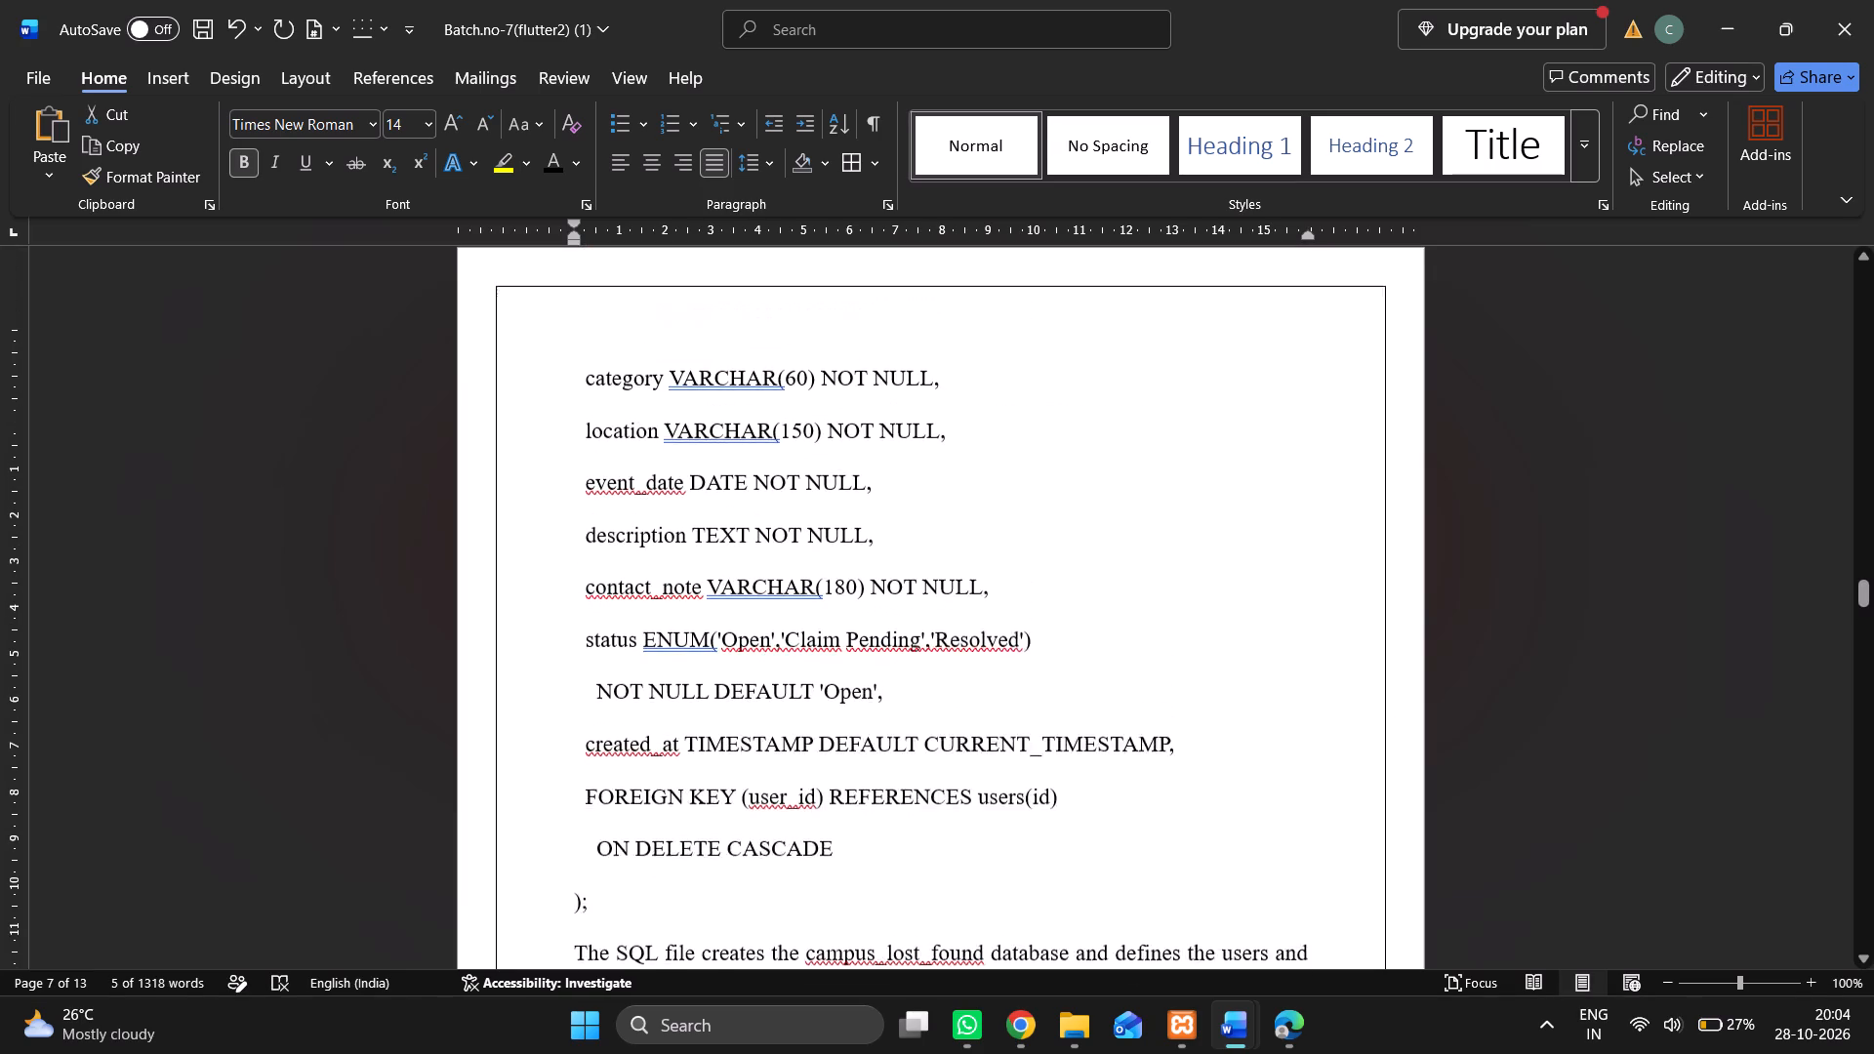
scroll(836, 823, up, 14)
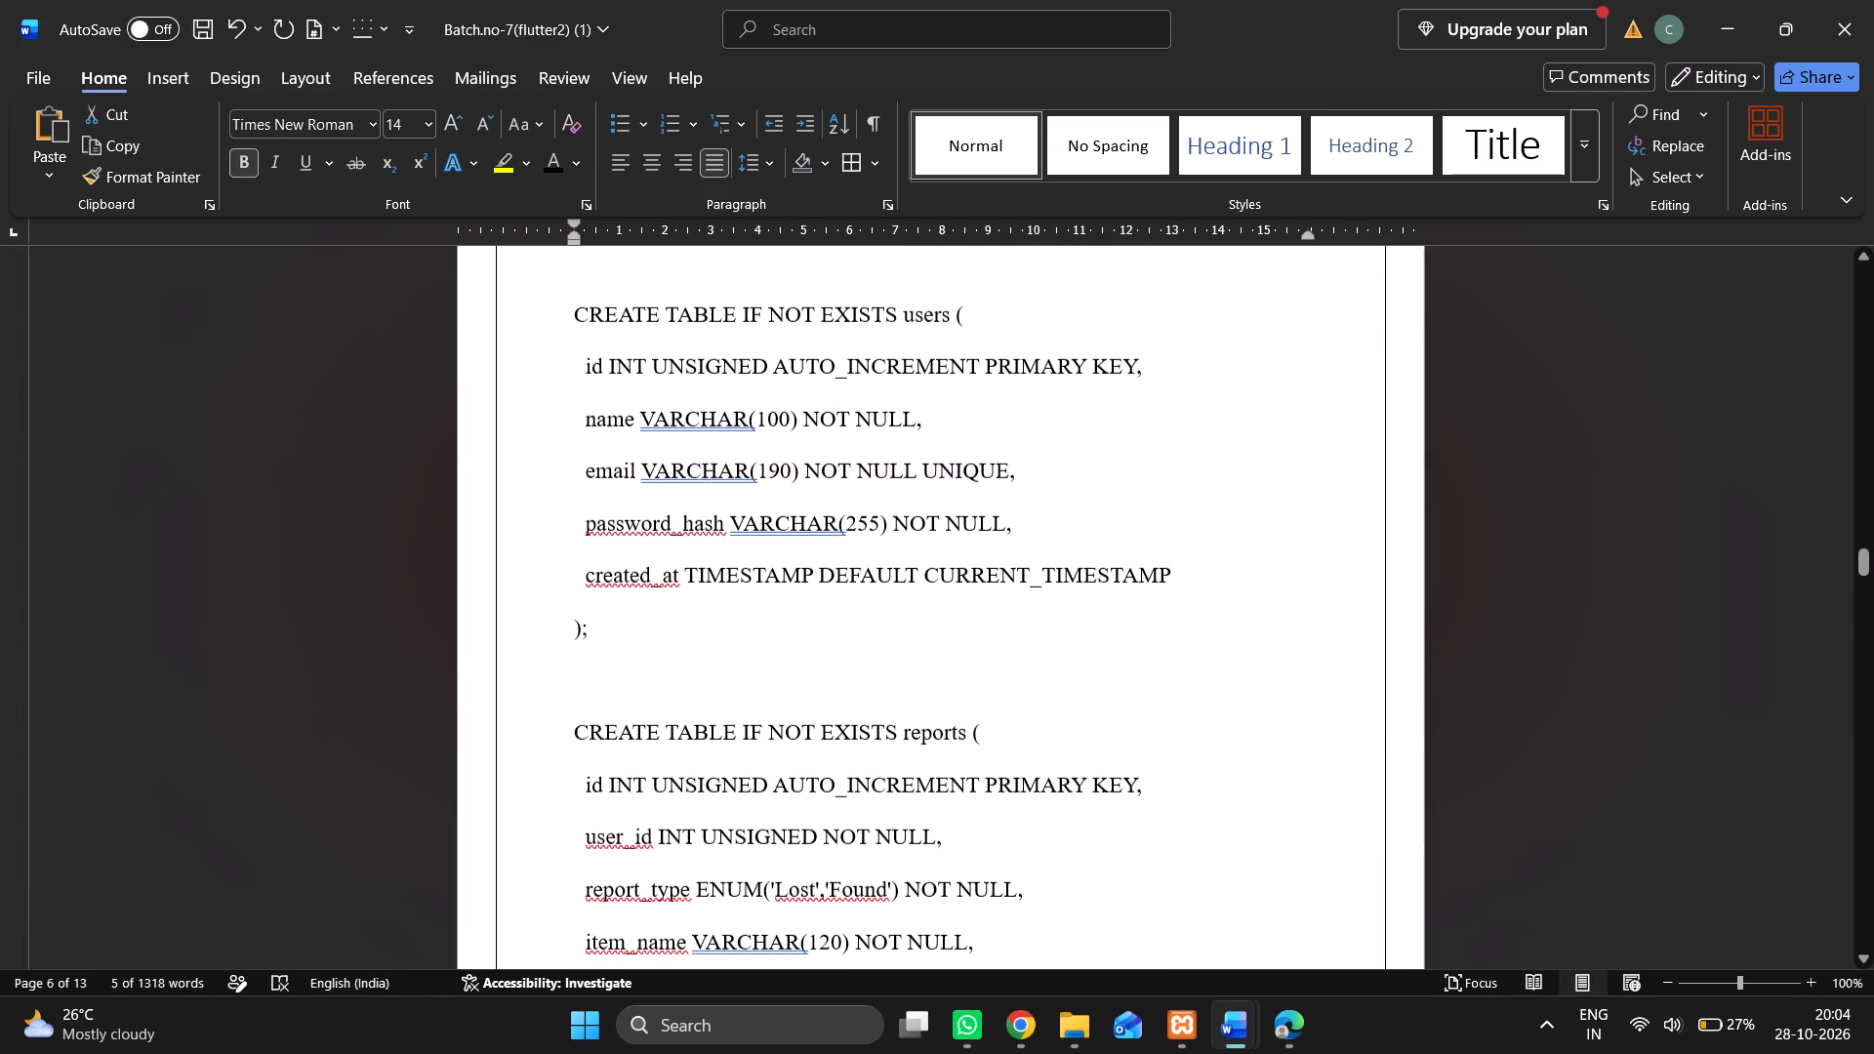
click(620, 690)
key(BackSpace)
scroll(620, 685, up, 6)
click(621, 620)
key(BackSpace)
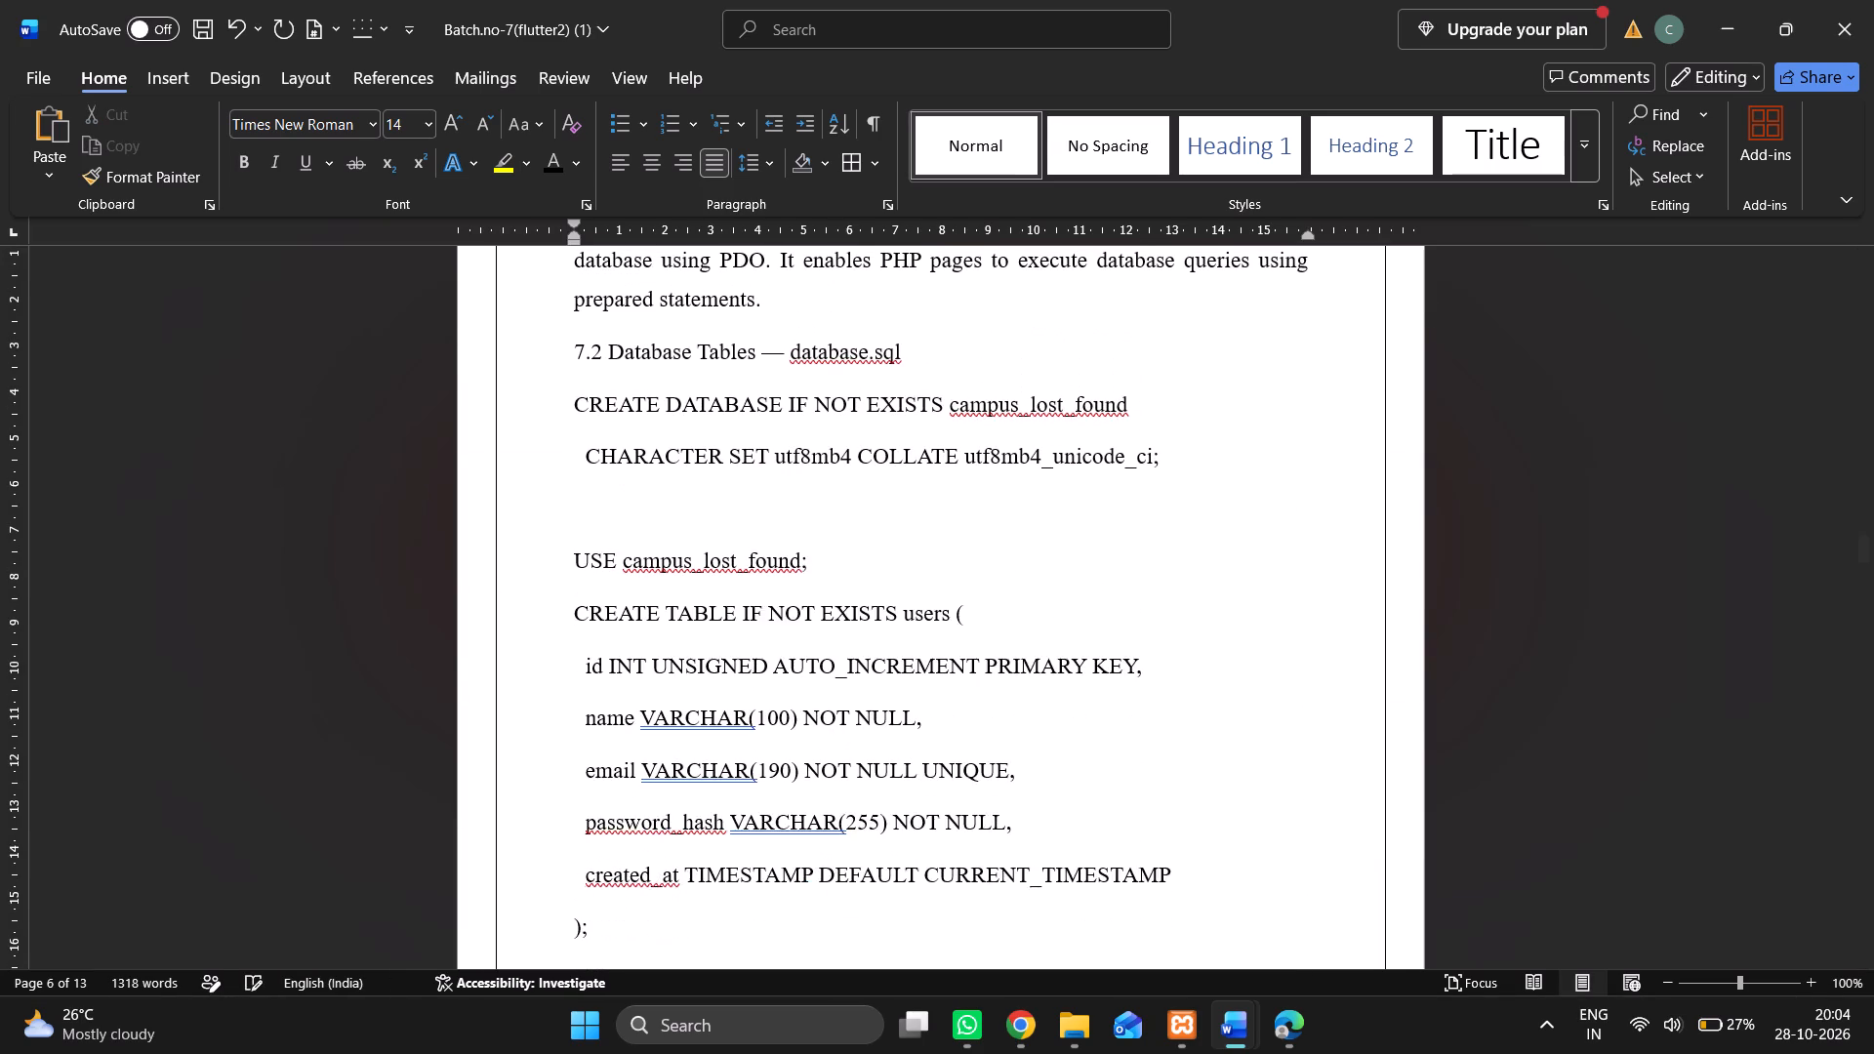
scroll(622, 605, up, 1)
click(614, 558)
key(BackSpace)
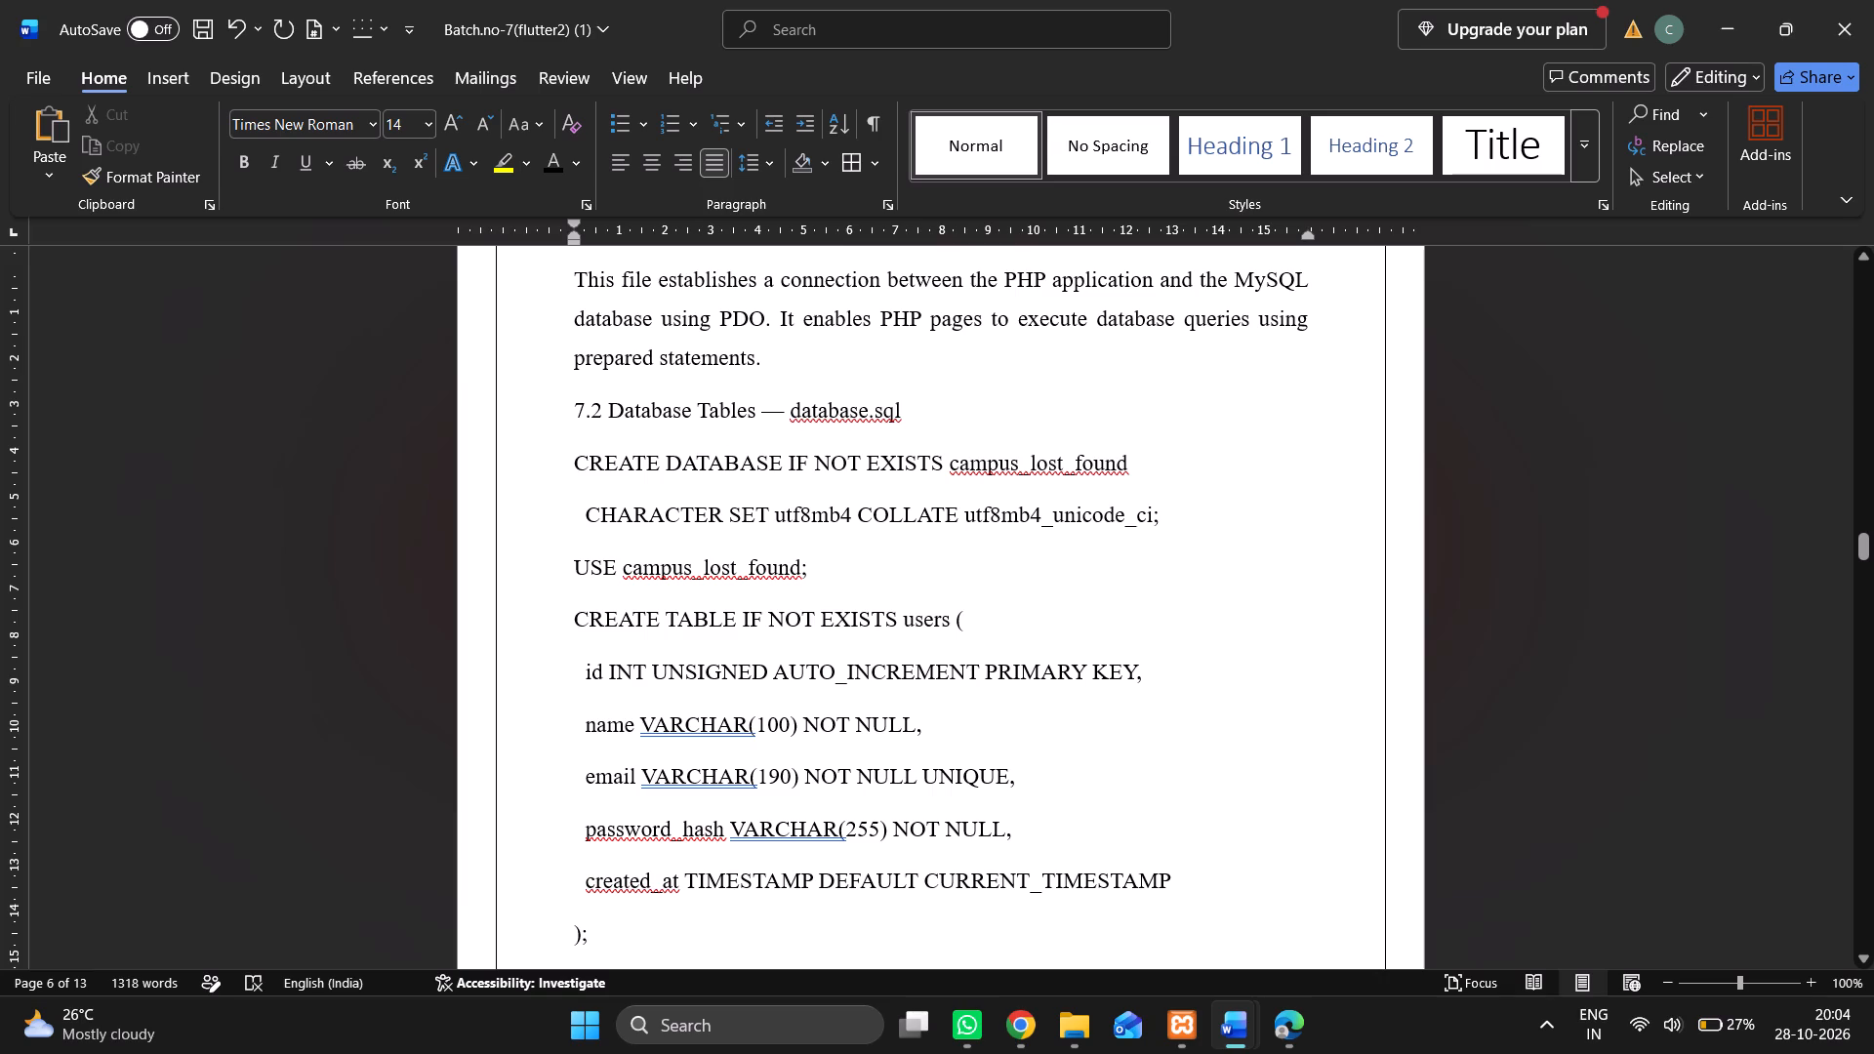
Remove the number 7.2 from the "Database Tables — database.sql" subheading and make the subheading bold.
click(612, 412)
key(BackSpace)
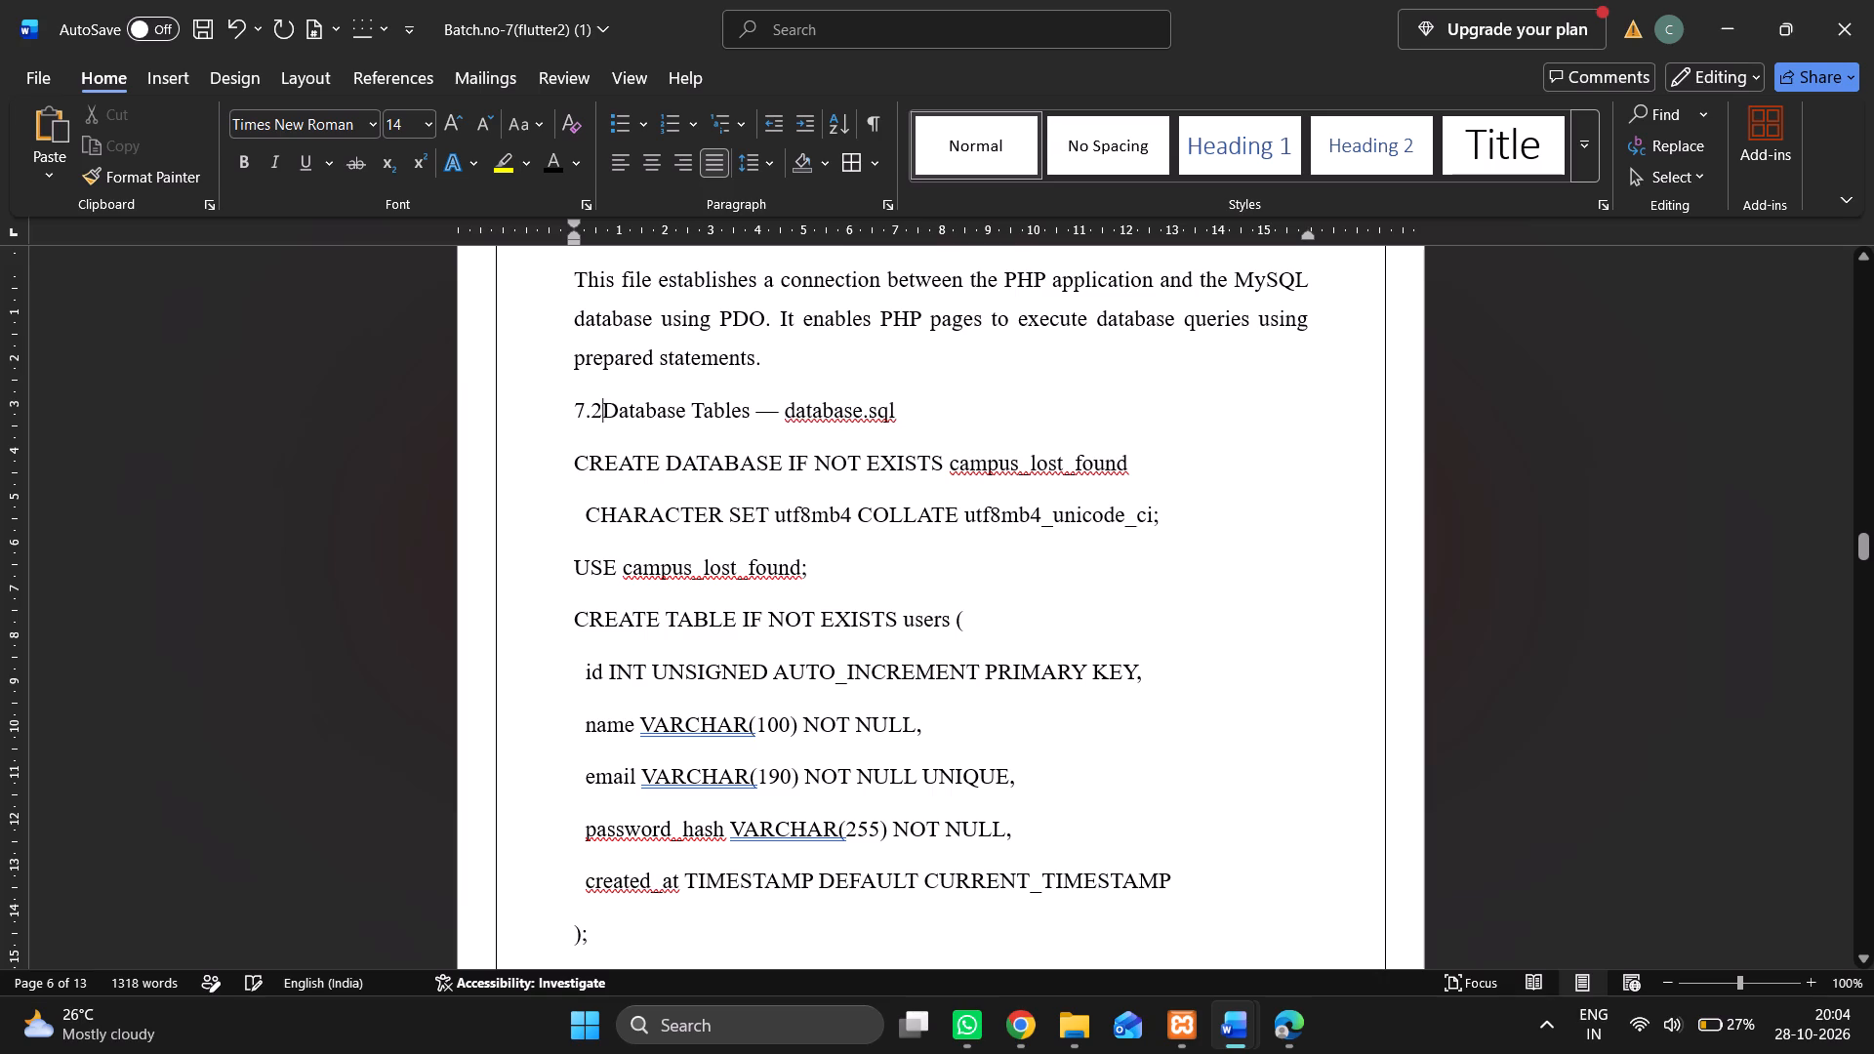
key(BackSpace)
key(BackSpace)
key(BackSpace)
drag(895, 426, 550, 436)
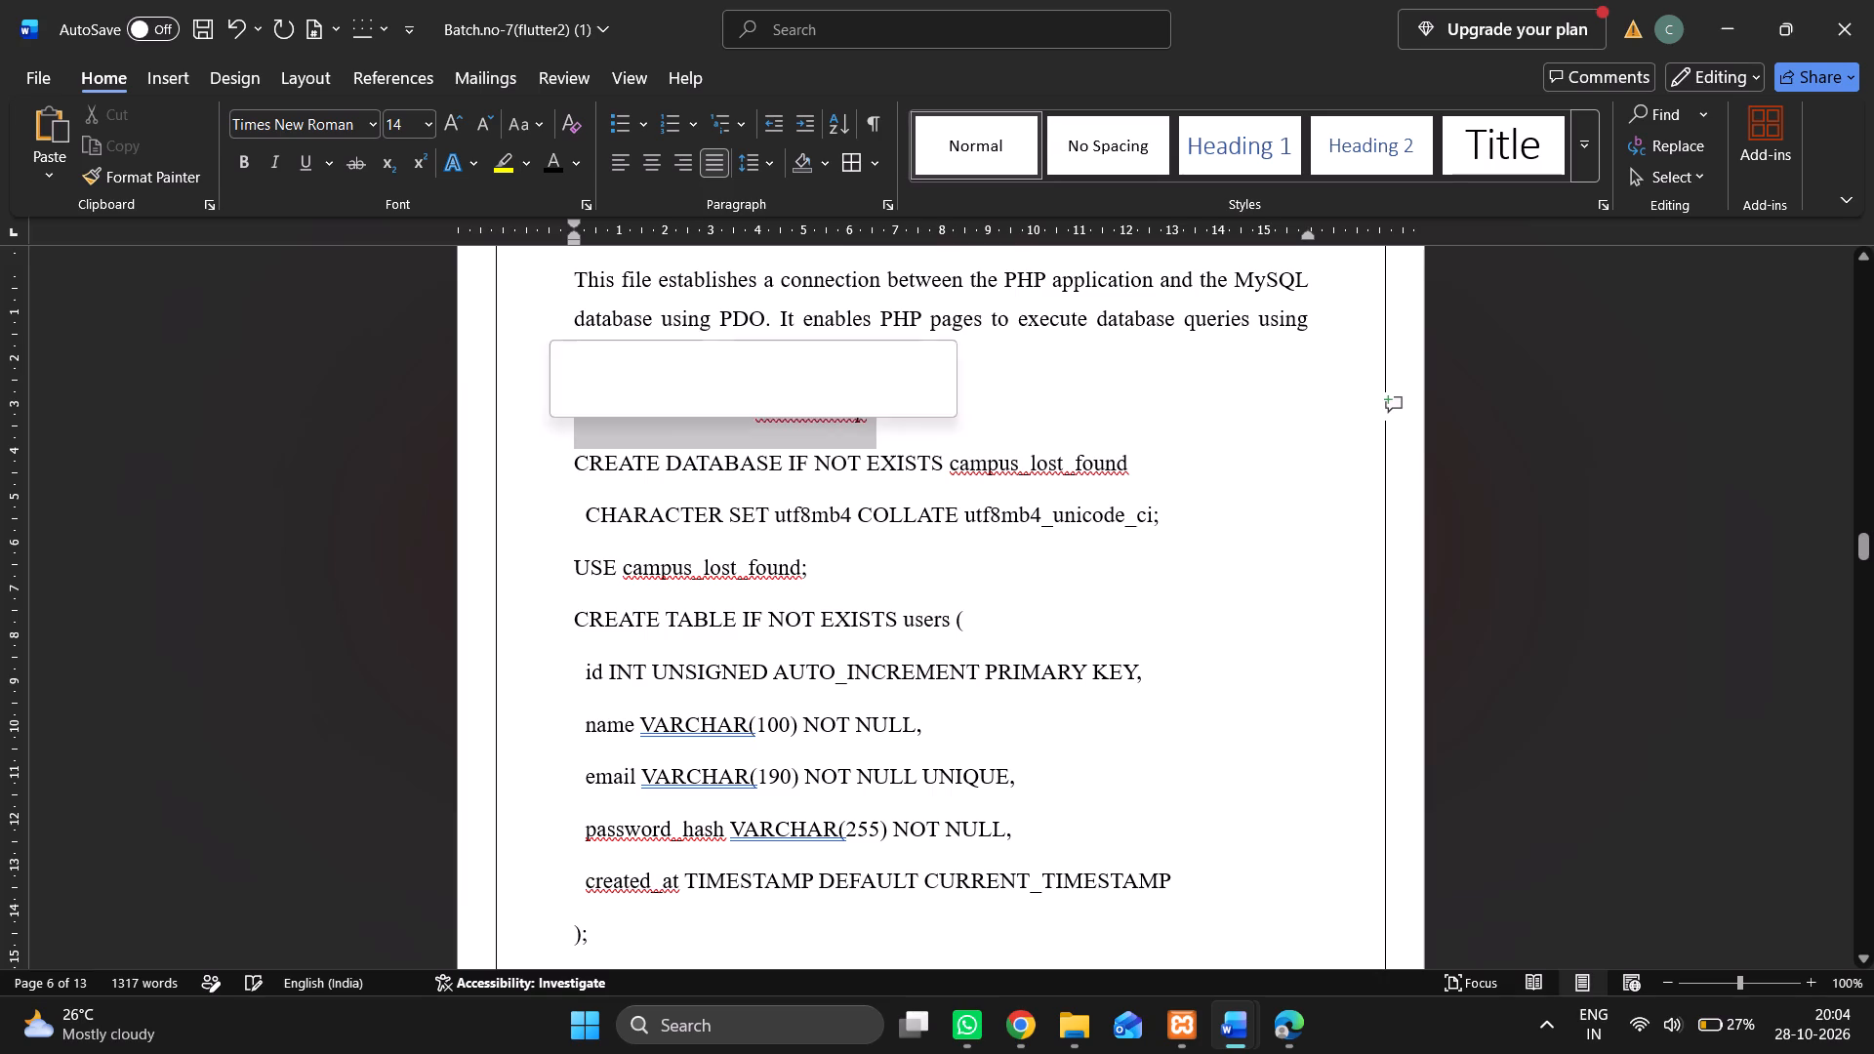
click(249, 165)
Delete the blank line before "$pdo = new PDO(" in the 7.1 Database Connection code.
scroll(796, 616, up, 12)
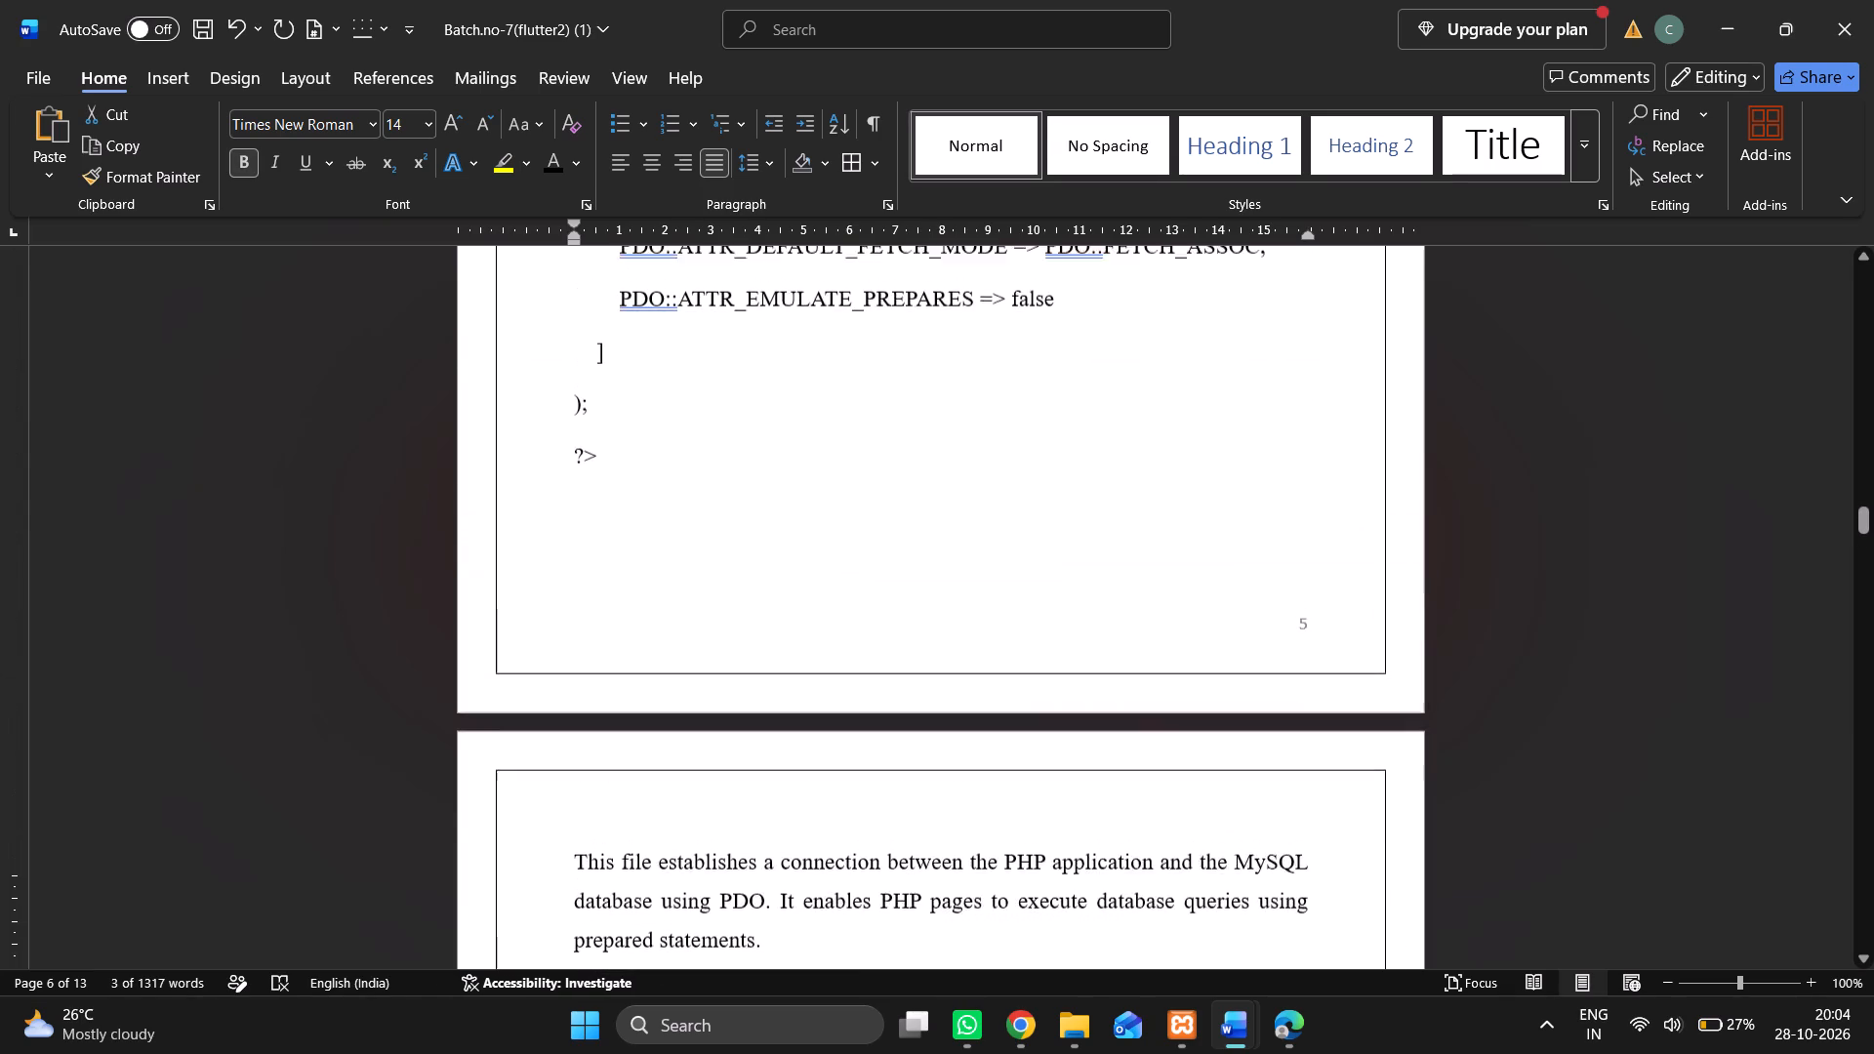
scroll(651, 568, up, 7)
click(617, 436)
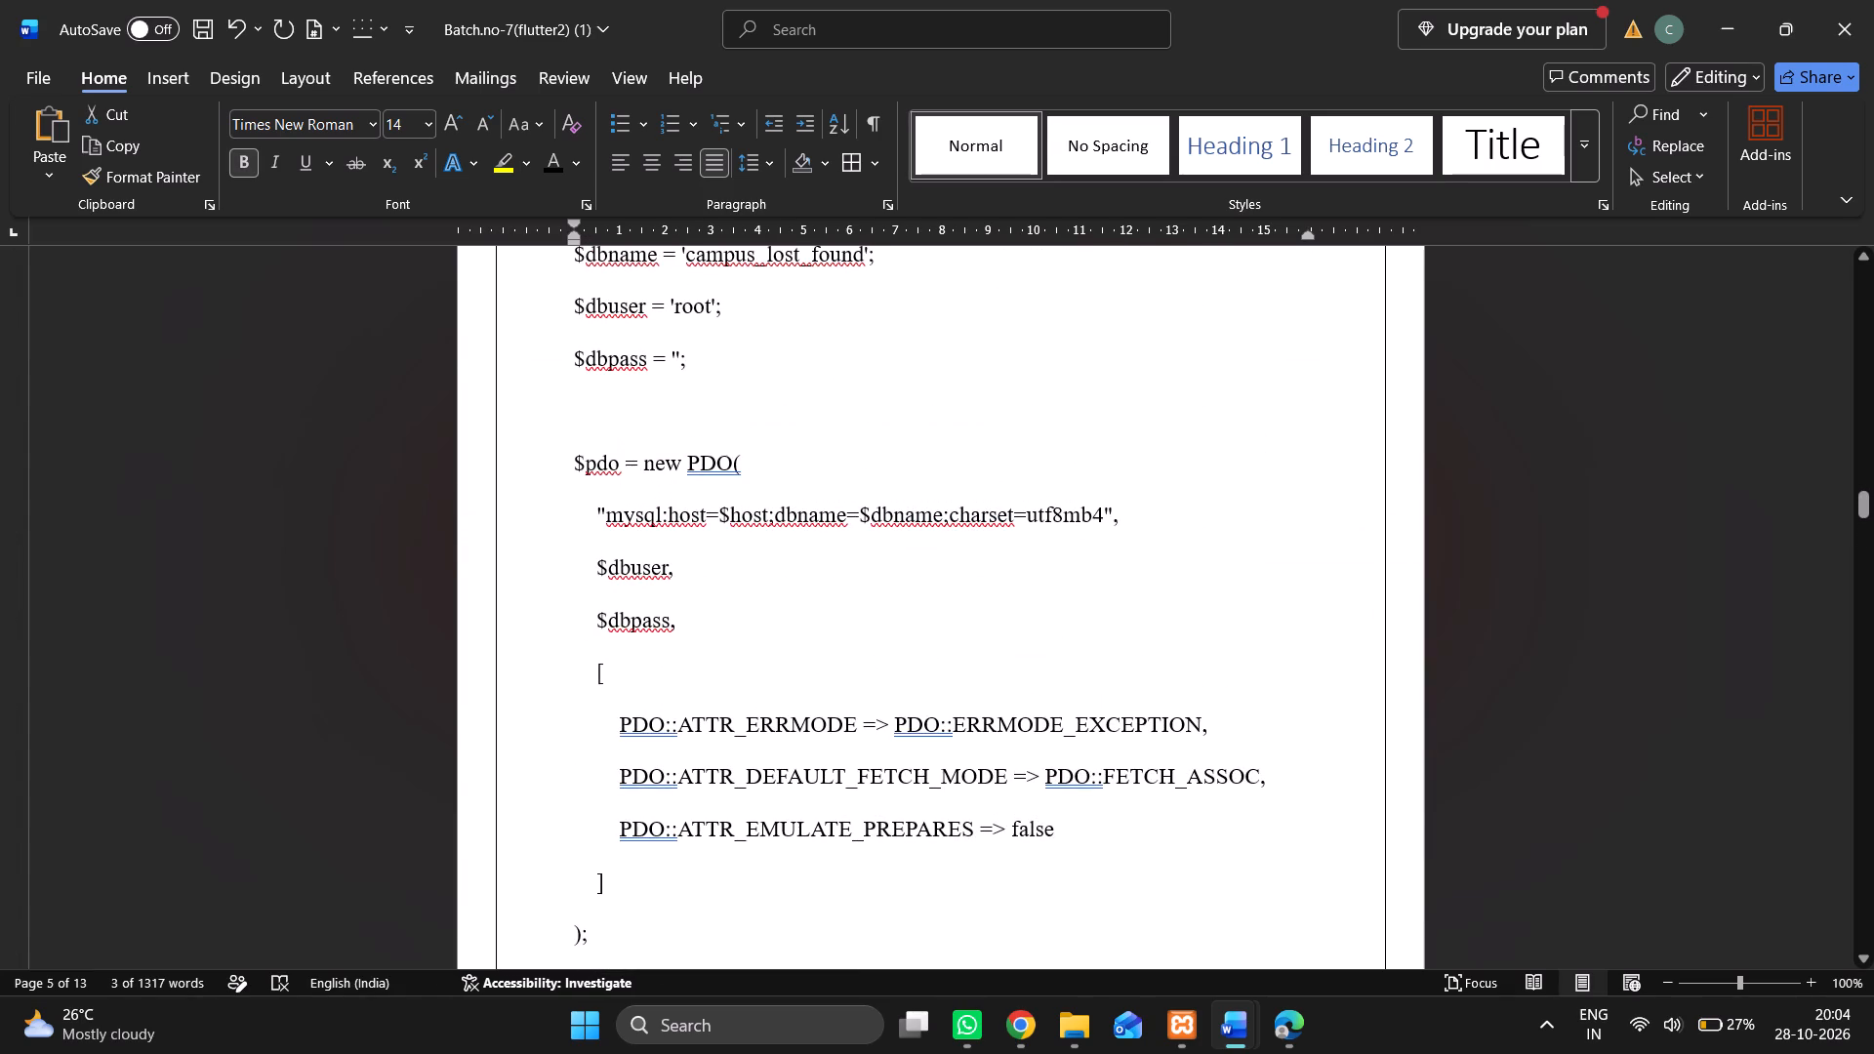
key(BackSpace)
Remove the number 7.1 from the "Database Connection — config.php" subheading and make the subheading bold.
scroll(630, 460, up, 6)
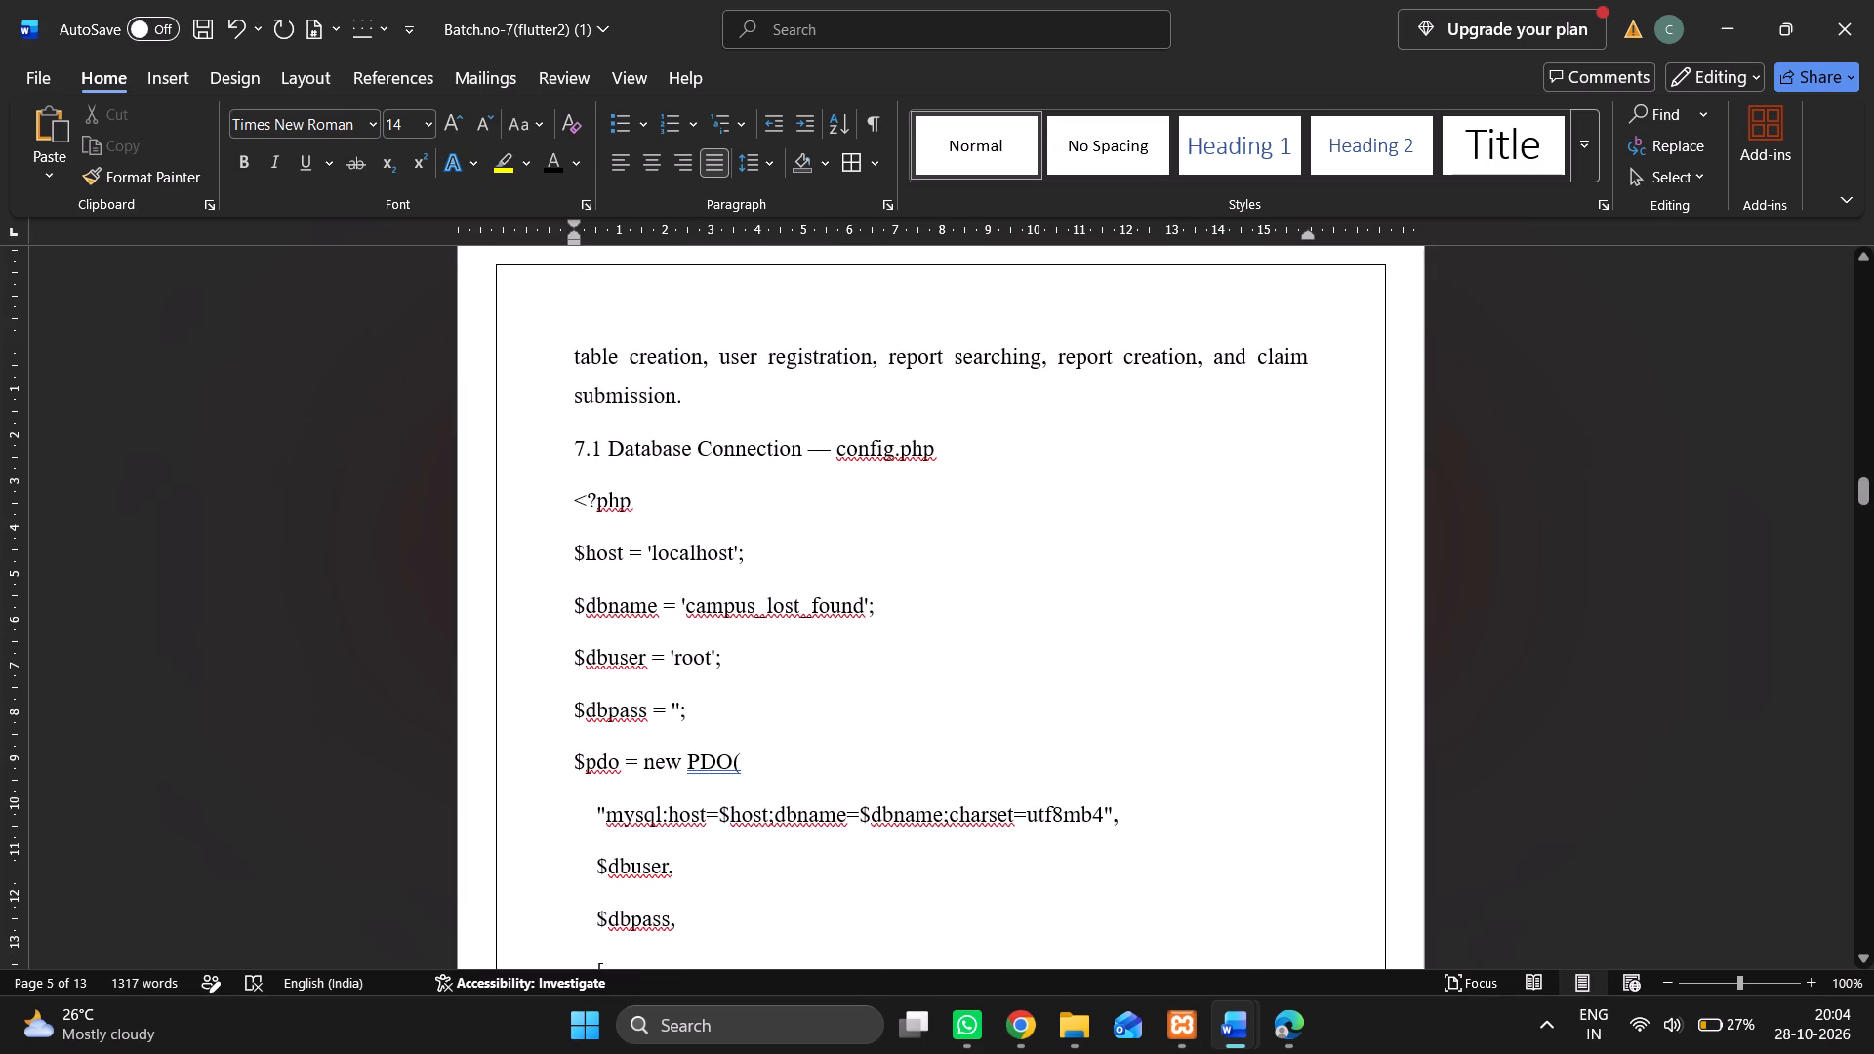
click(612, 447)
key(BackSpace)
key(BackSpace)
key(BackSpace)
key(BackSpace)
drag(907, 449, 902, 448)
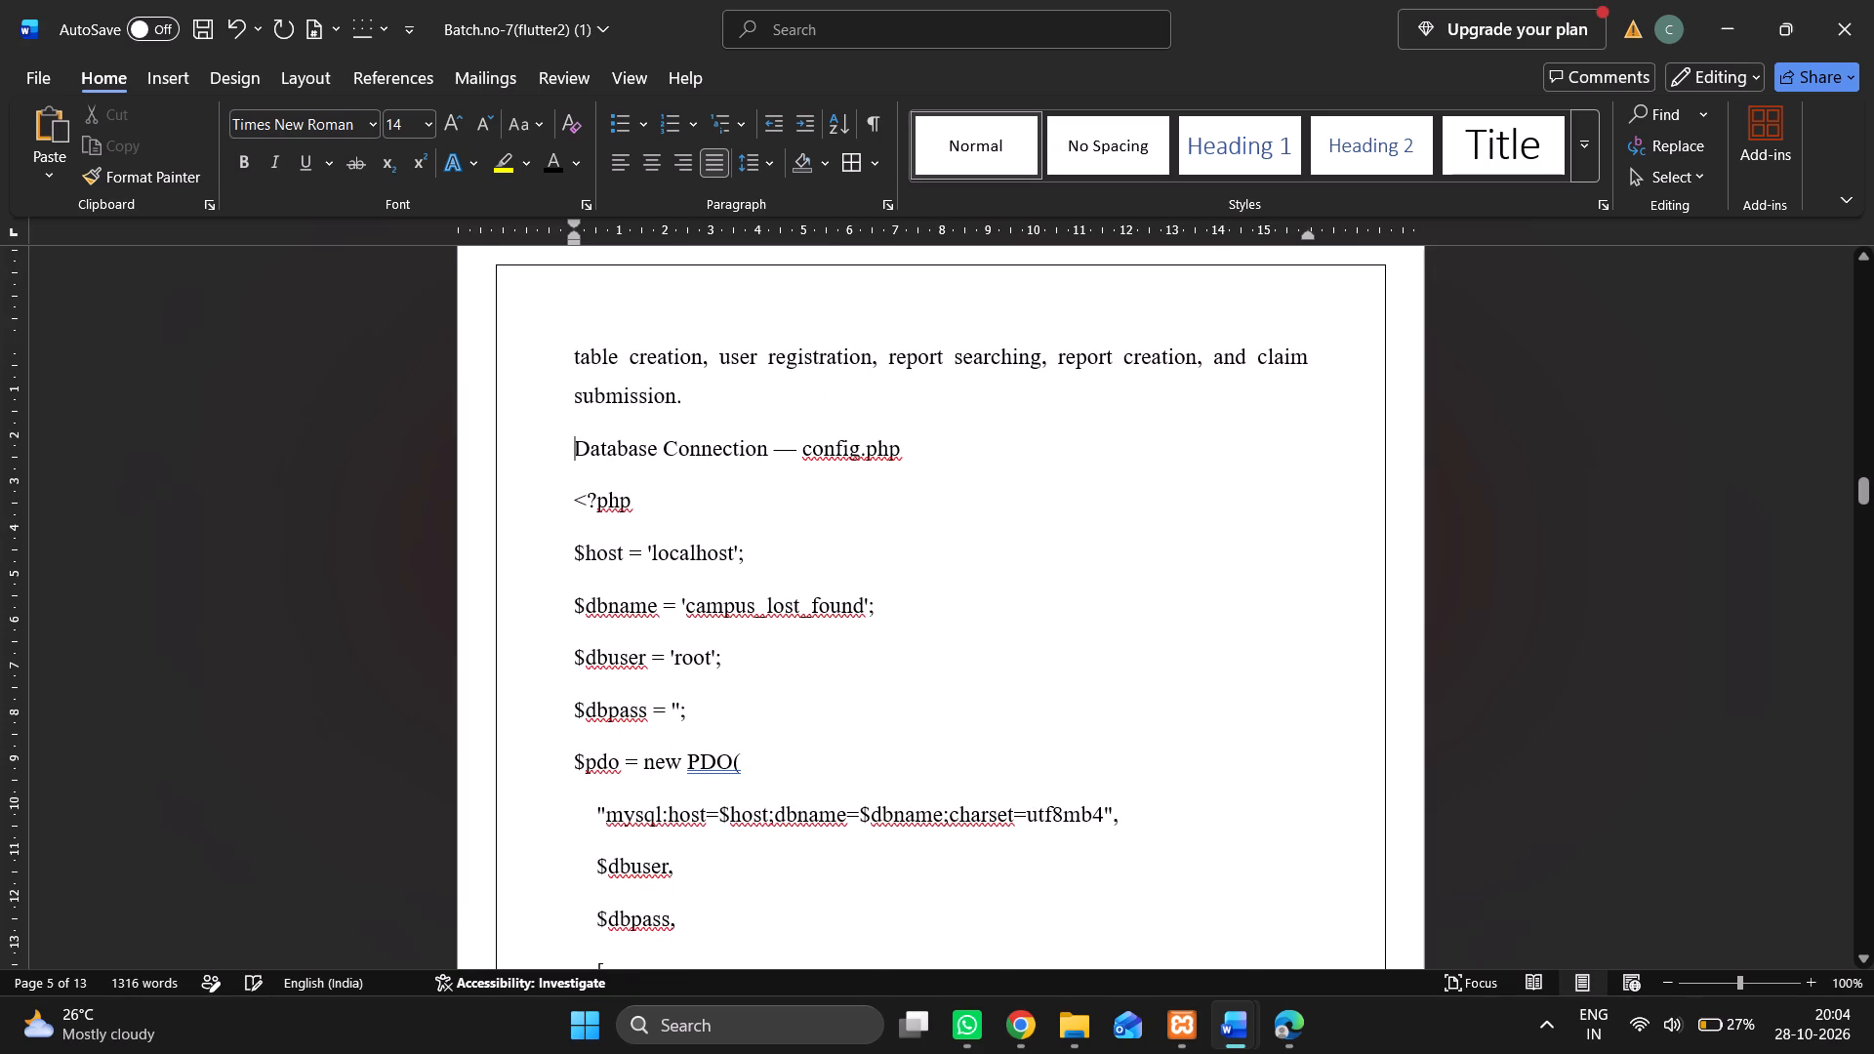
drag(902, 448, 520, 460)
click(243, 155)
Insert three blank lines above the "CODE:" heading so the code section starts on a new page.
scroll(781, 580, up, 8)
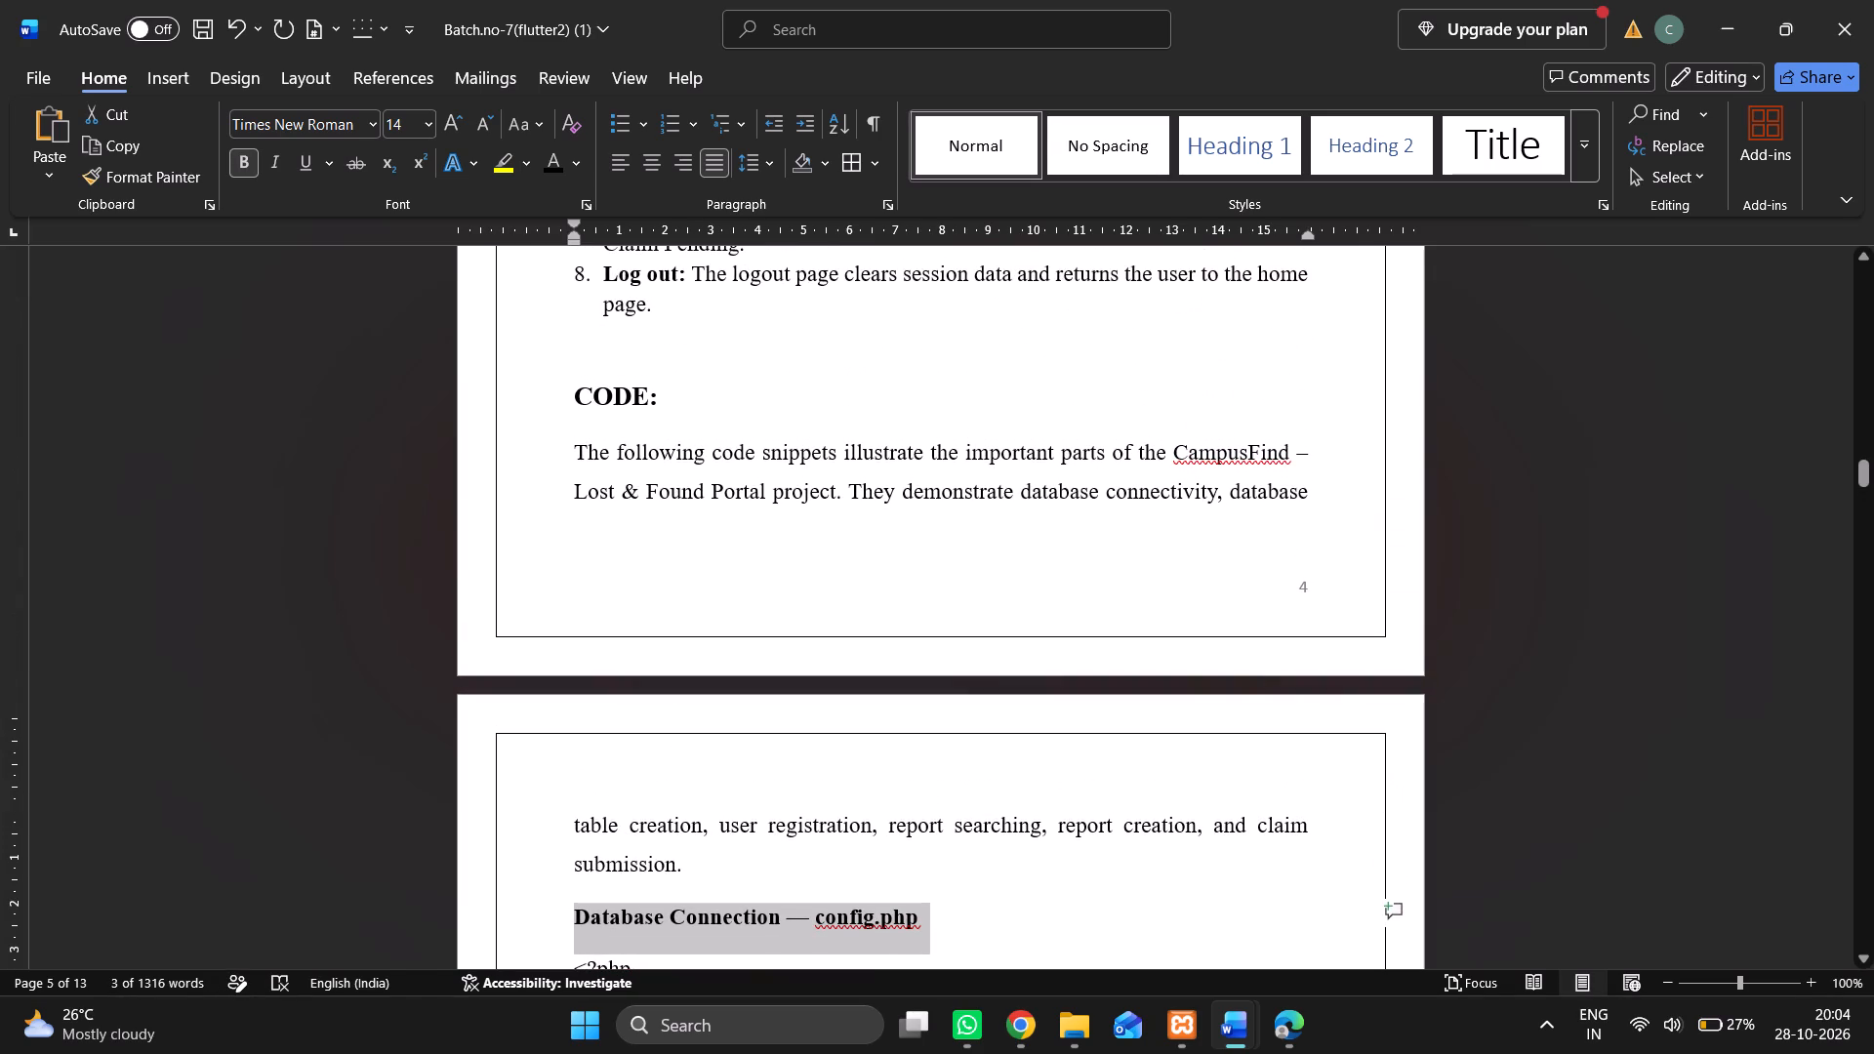
click(612, 354)
key(Return)
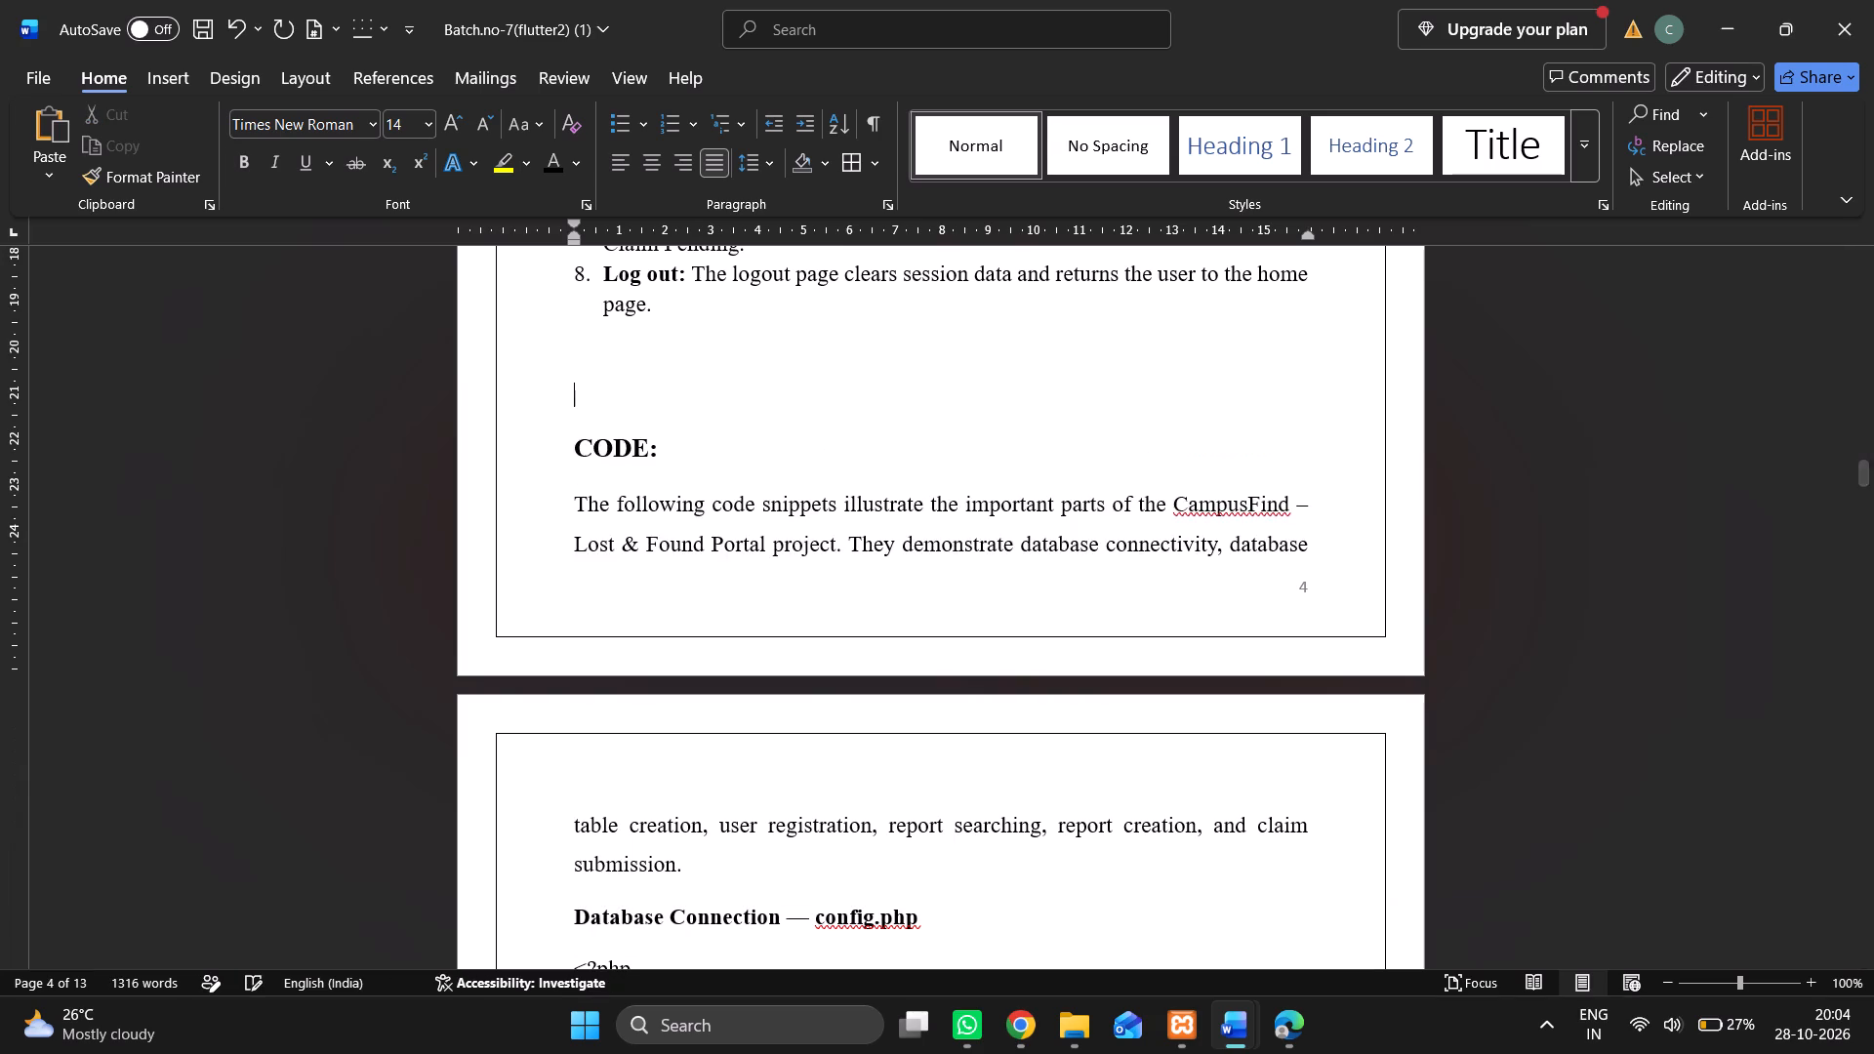
key(Return)
key(Return)
Review the formatting of the whole code section, from the "CODE:" heading down to the "Output:" heading.
scroll(870, 825, down, 7)
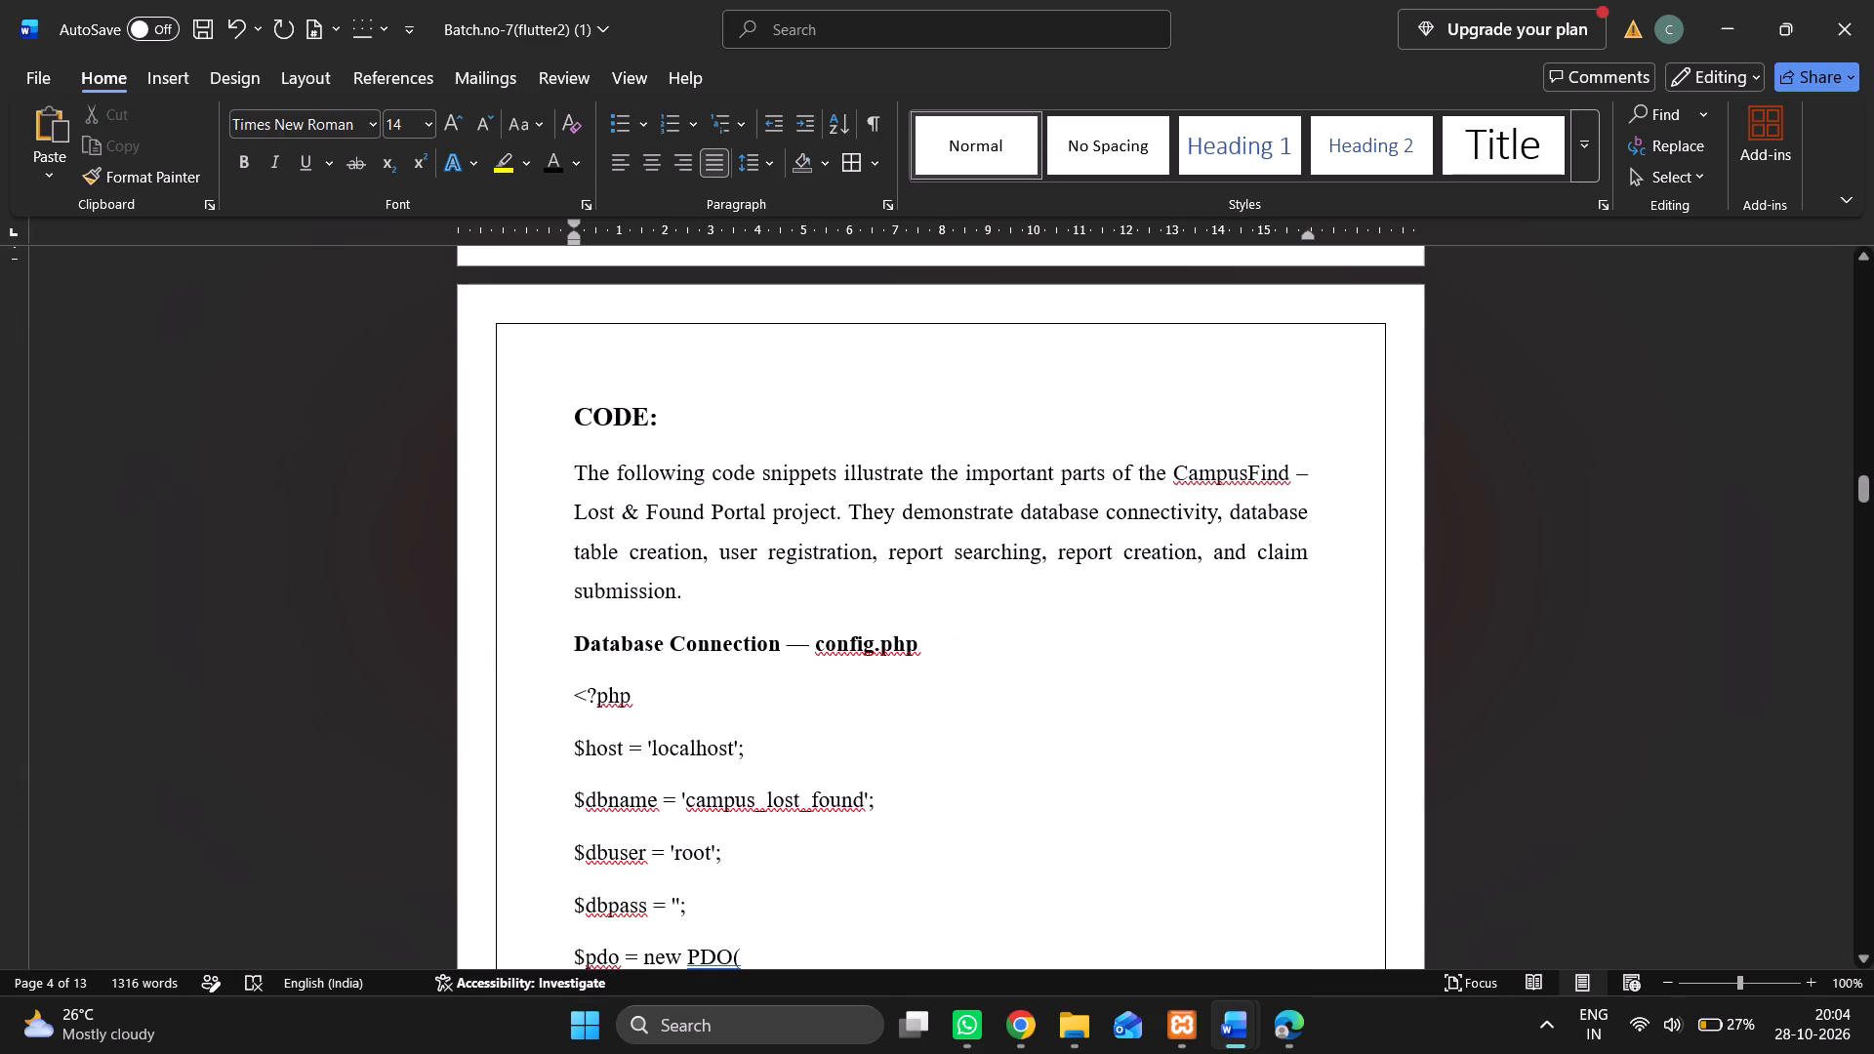
scroll(856, 669, down, 13)
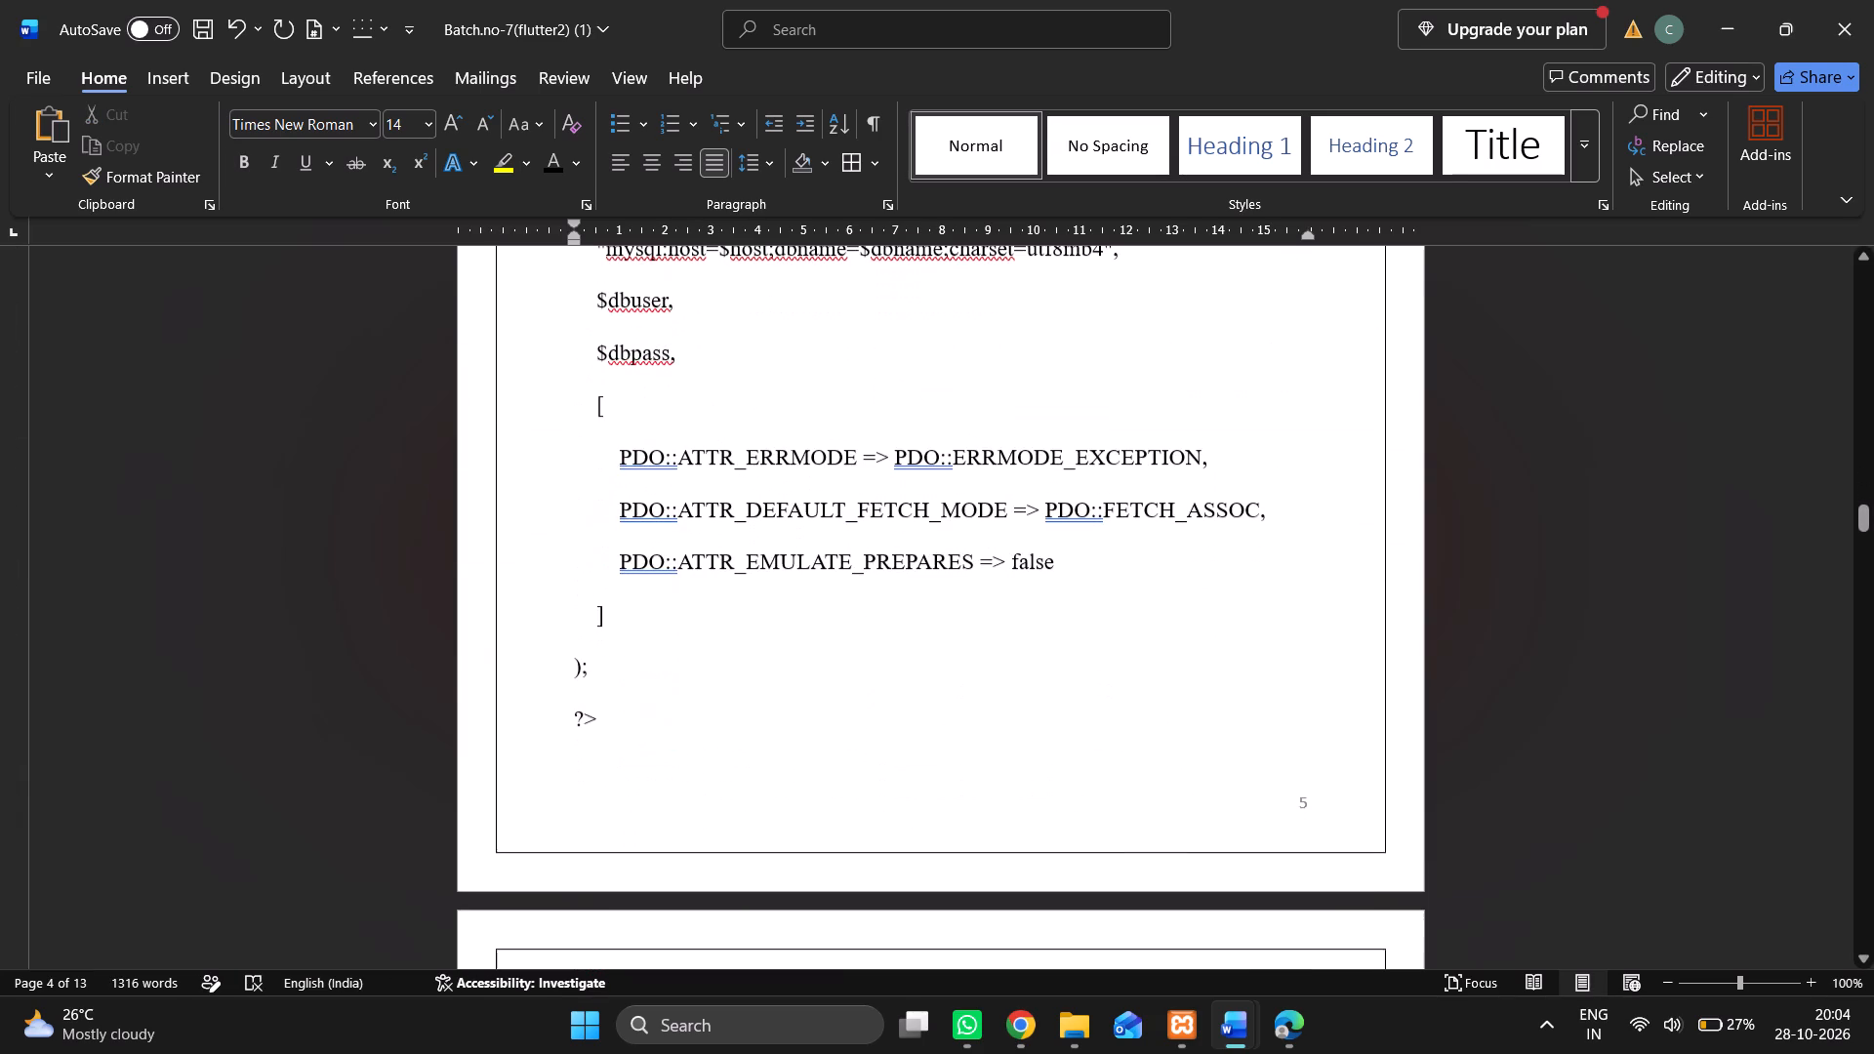
scroll(850, 685, down, 16)
scroll(850, 685, down, 20)
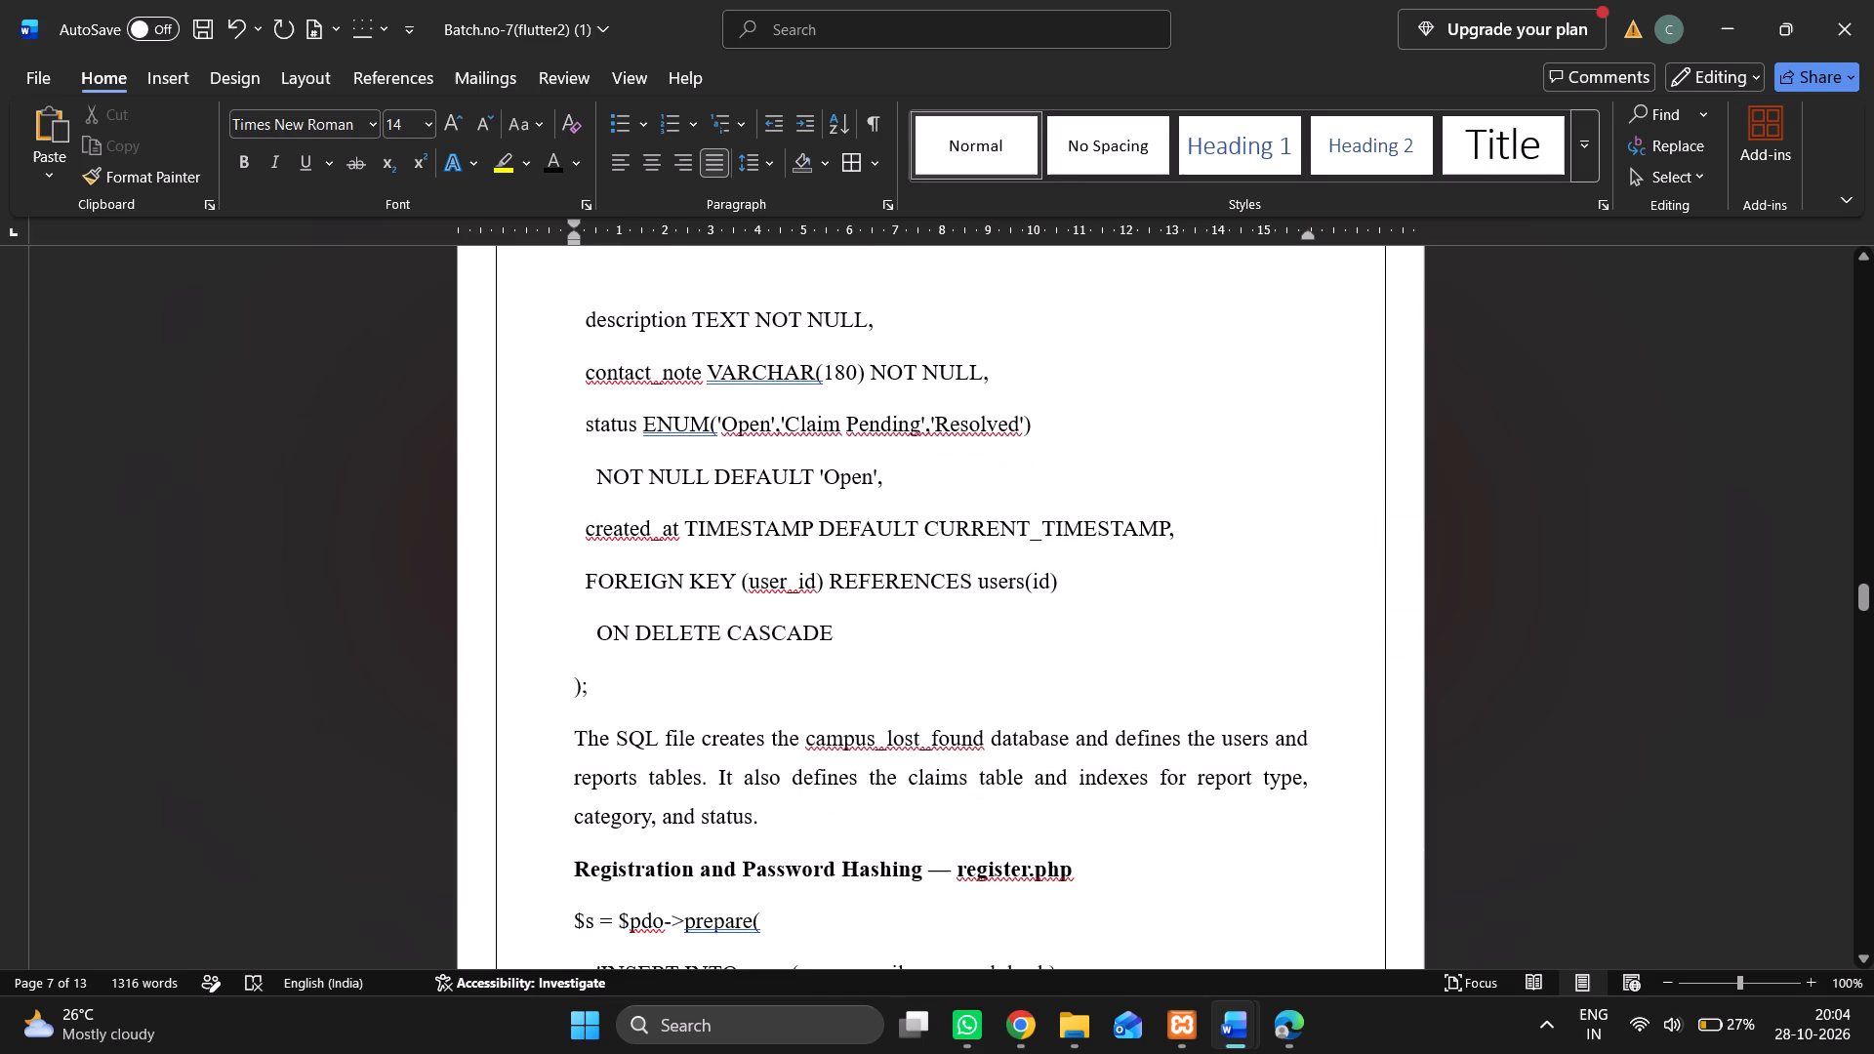
scroll(848, 685, down, 16)
scroll(848, 685, down, 7)
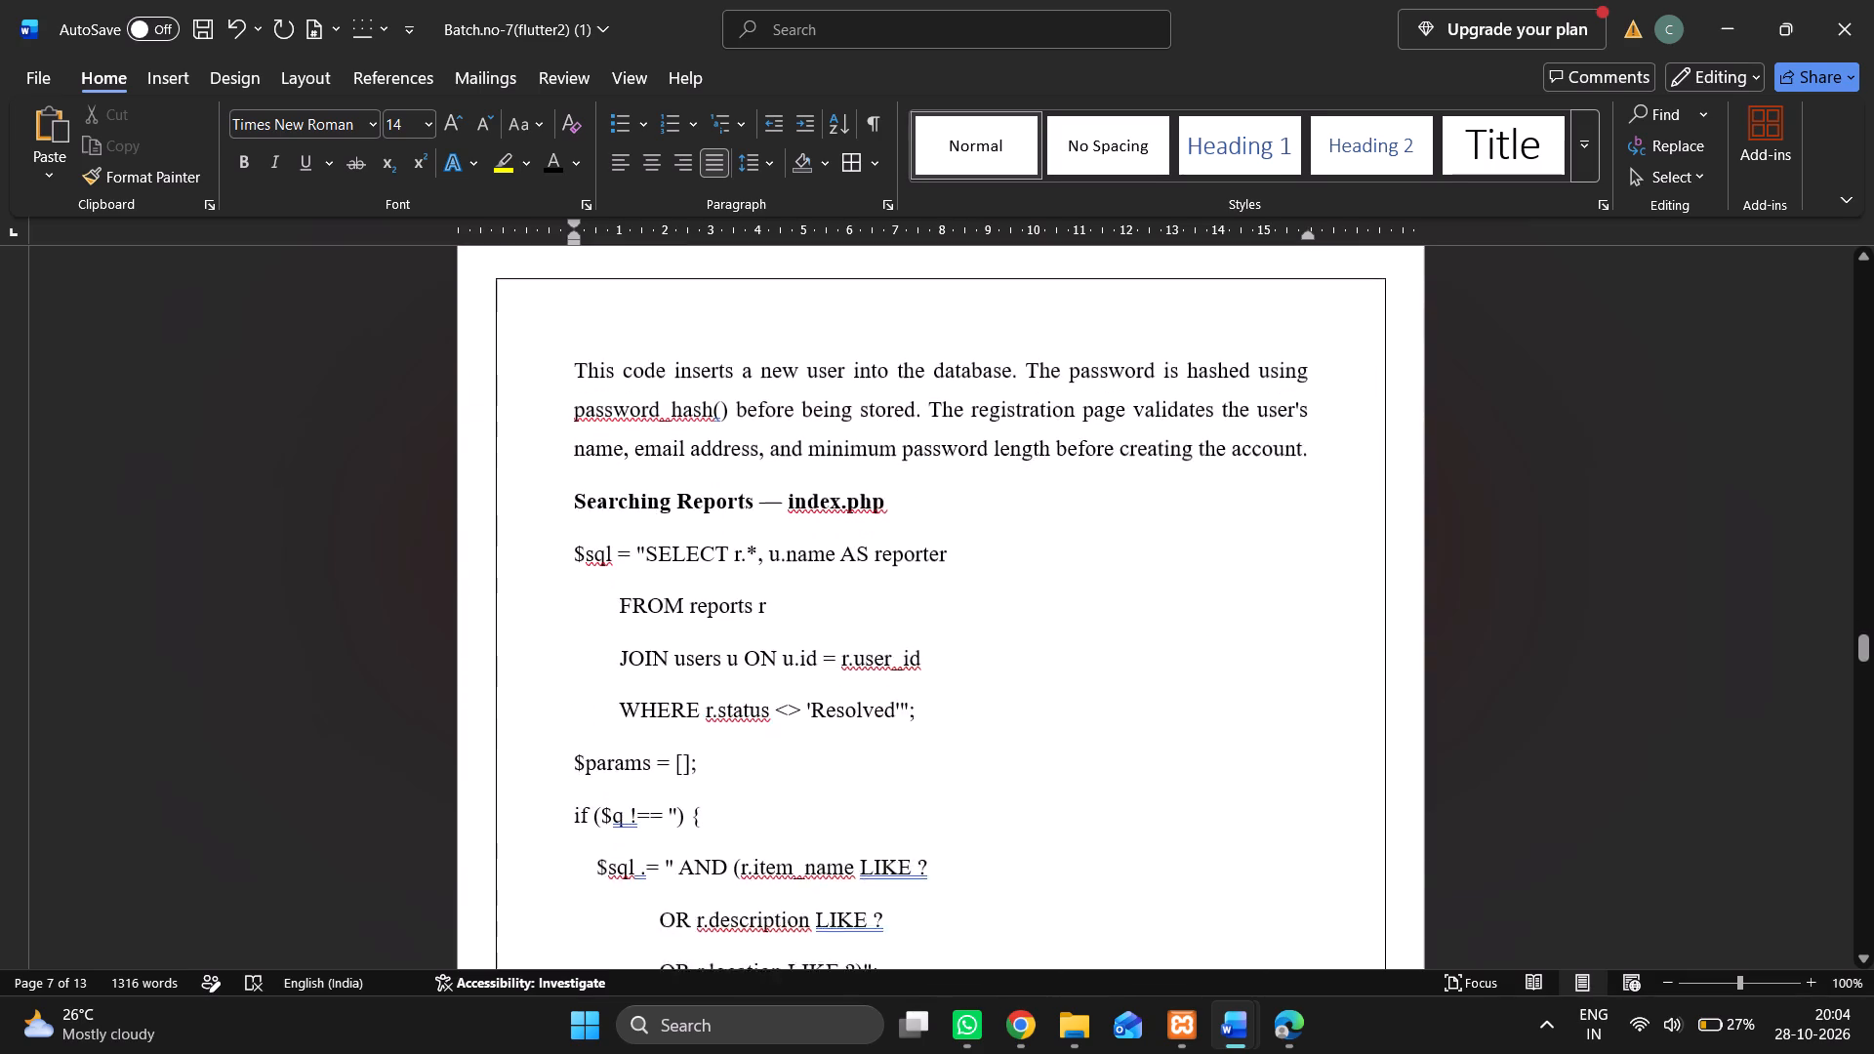
scroll(848, 685, down, 15)
scroll(848, 685, up, 13)
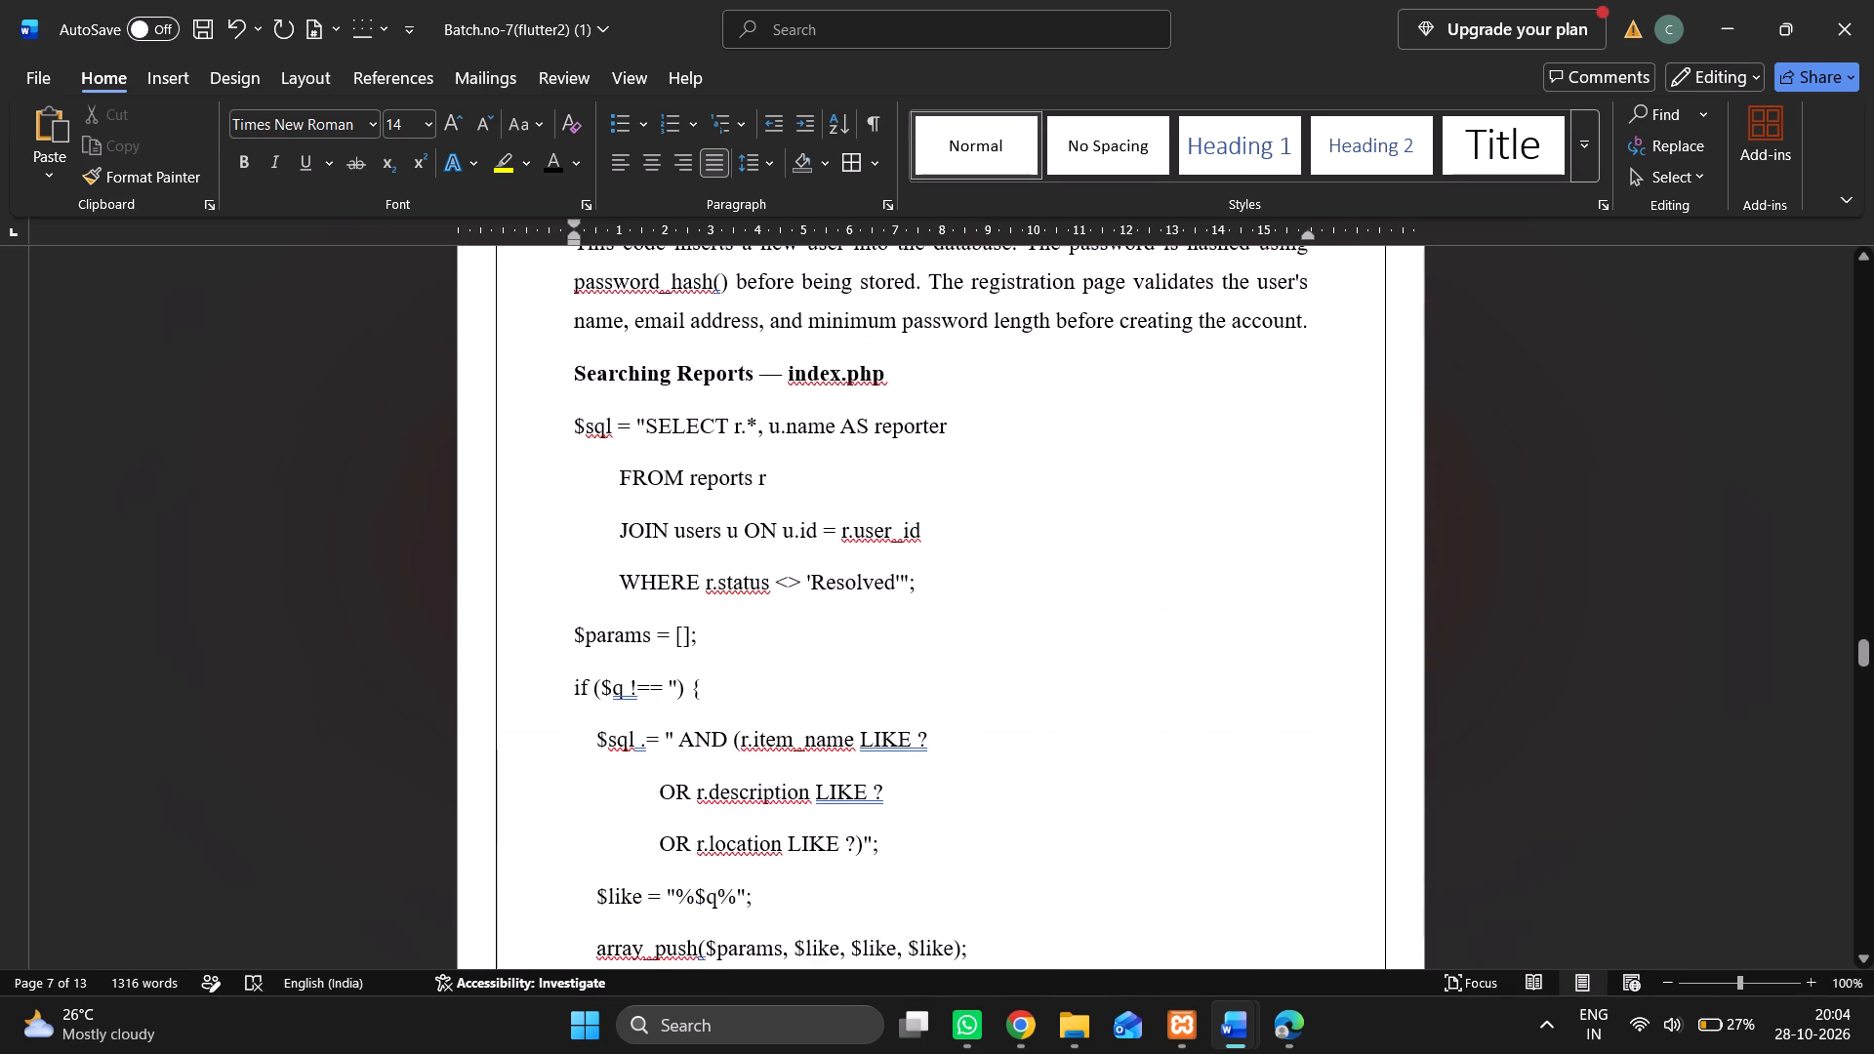
scroll(835, 683, down, 17)
scroll(835, 683, down, 14)
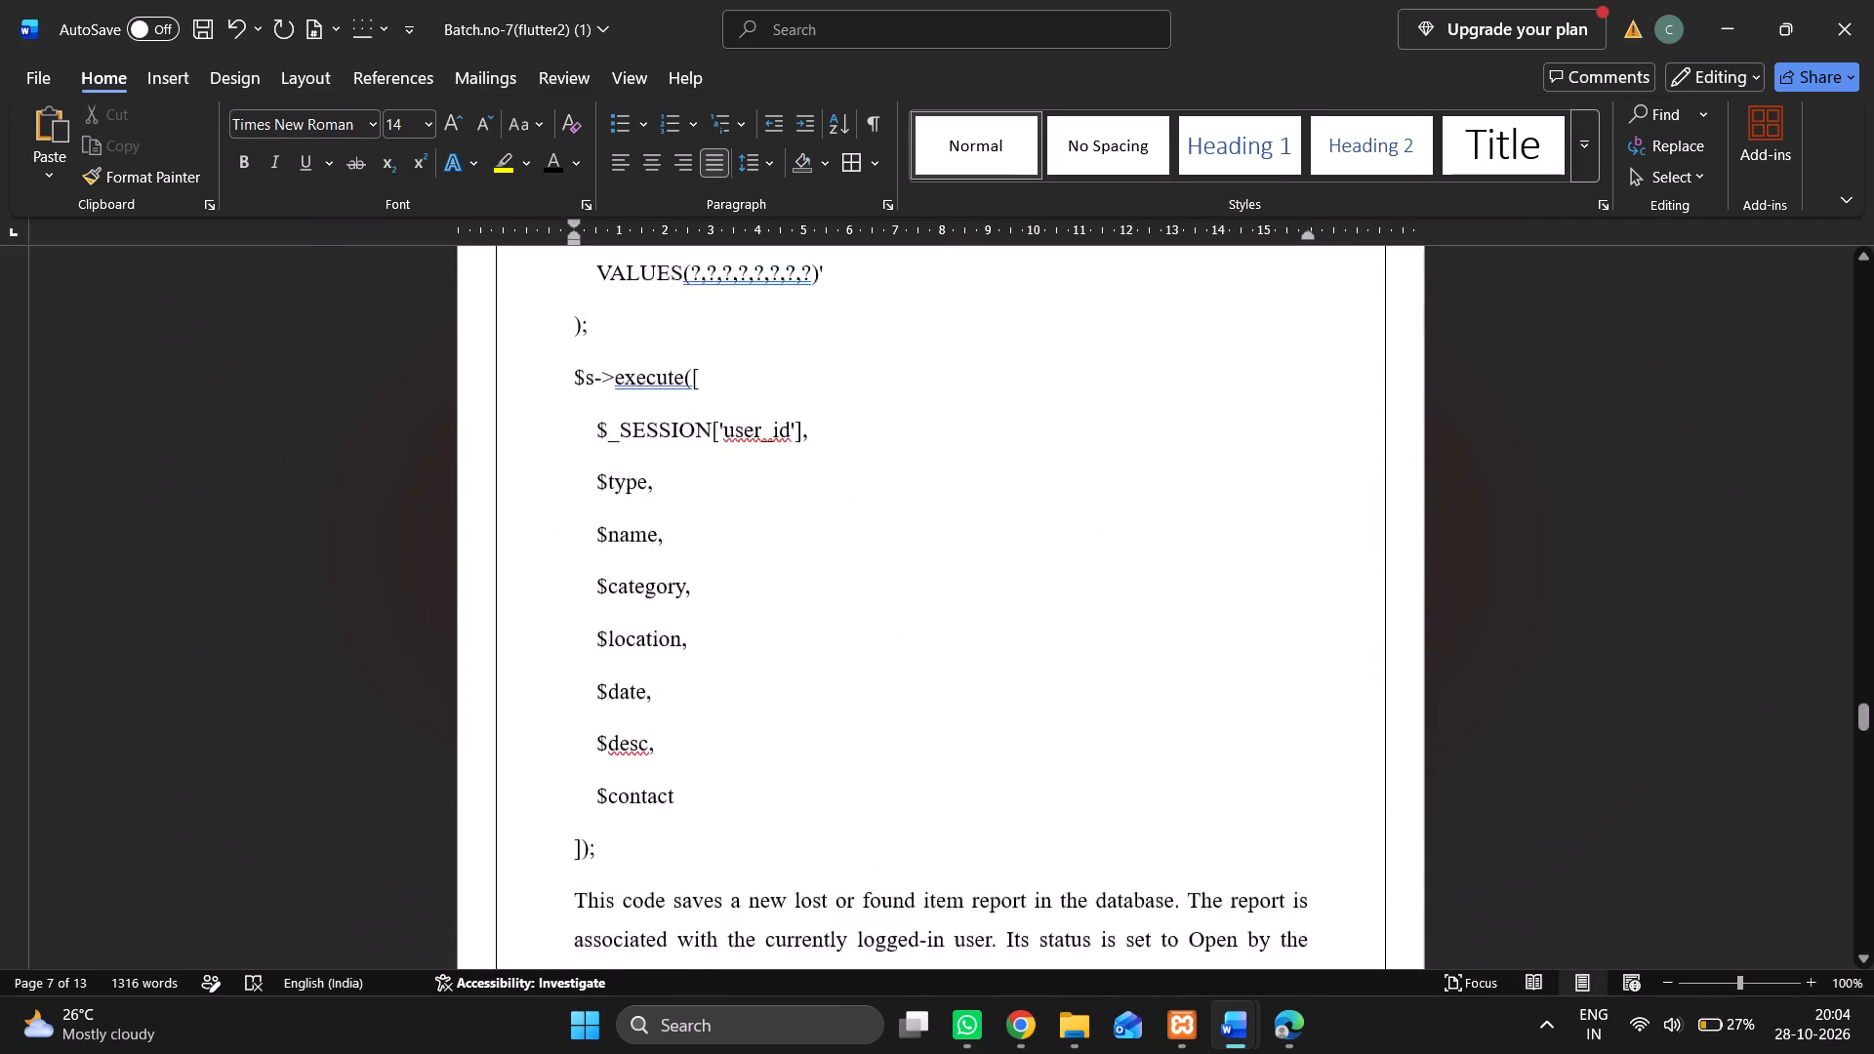
scroll(835, 683, down, 12)
scroll(835, 677, down, 11)
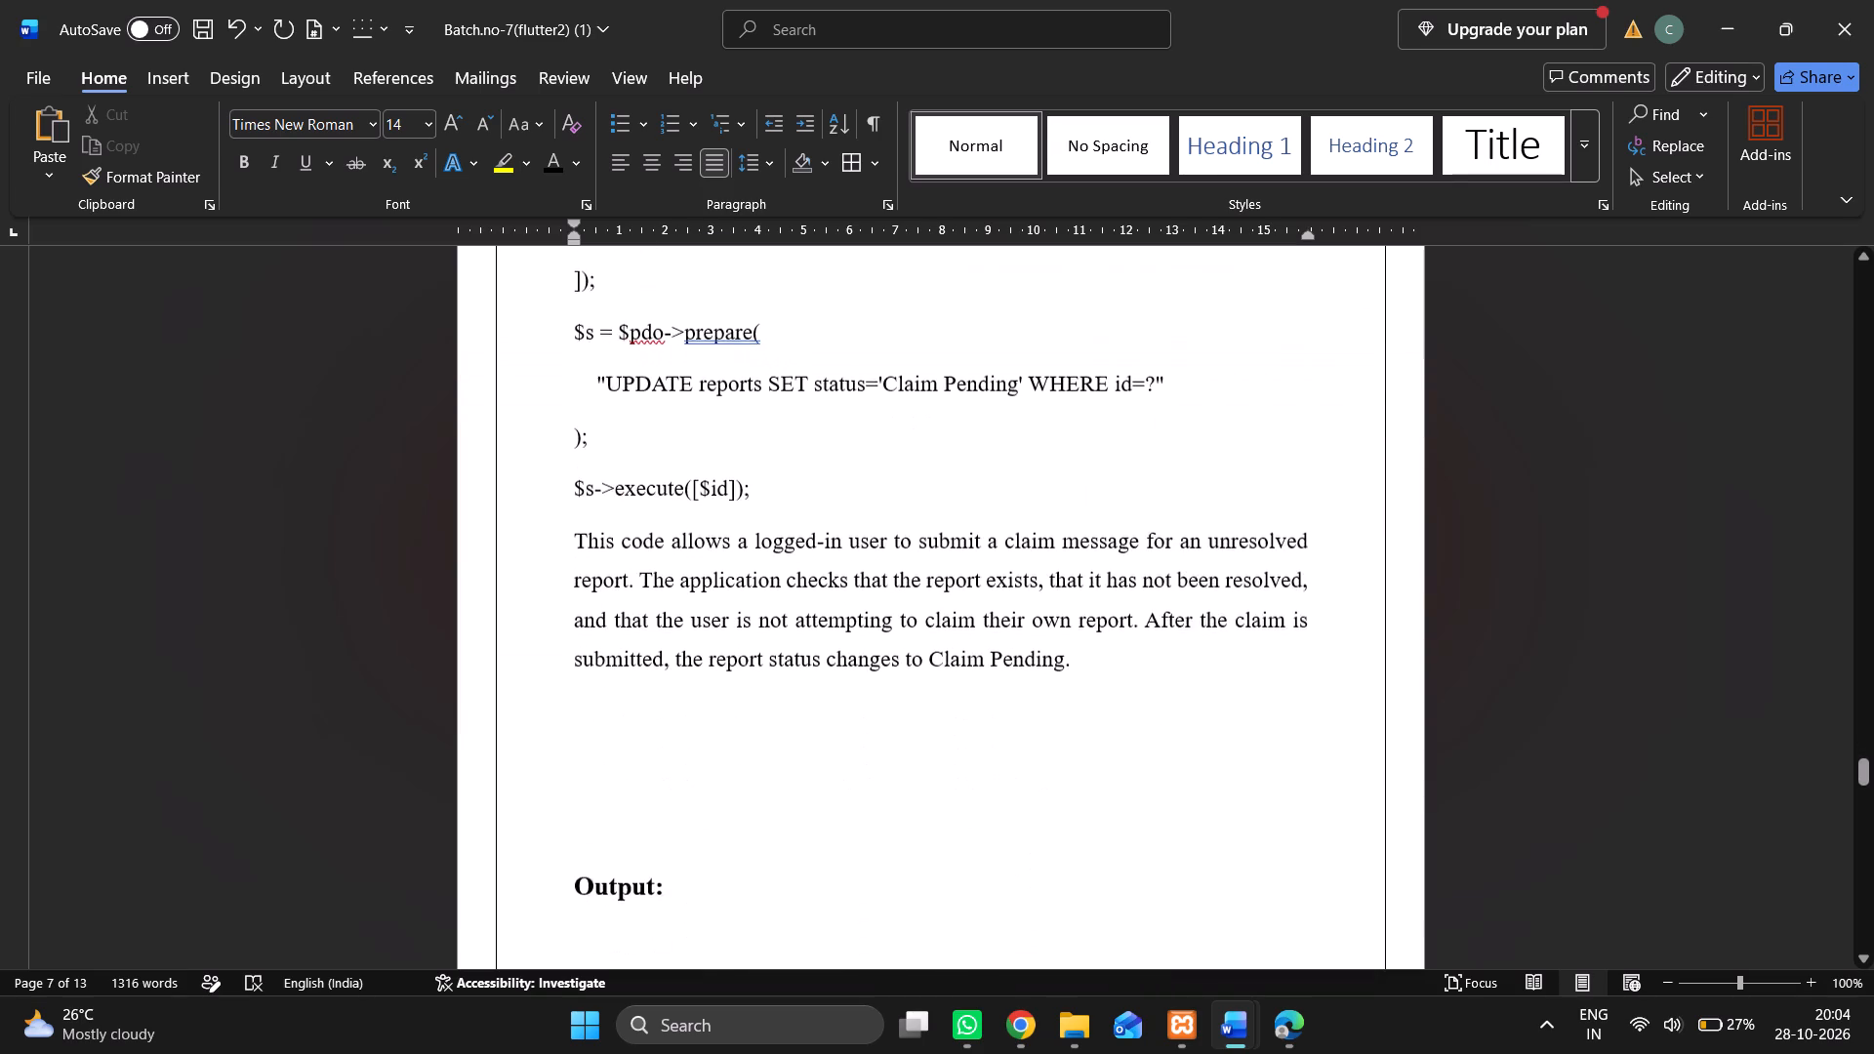
scroll(835, 677, down, 7)
Adjust the blank lines between the claim explanation and the "Output:" heading so the heading starts at the top of a new page.
scroll(814, 653, up, 6)
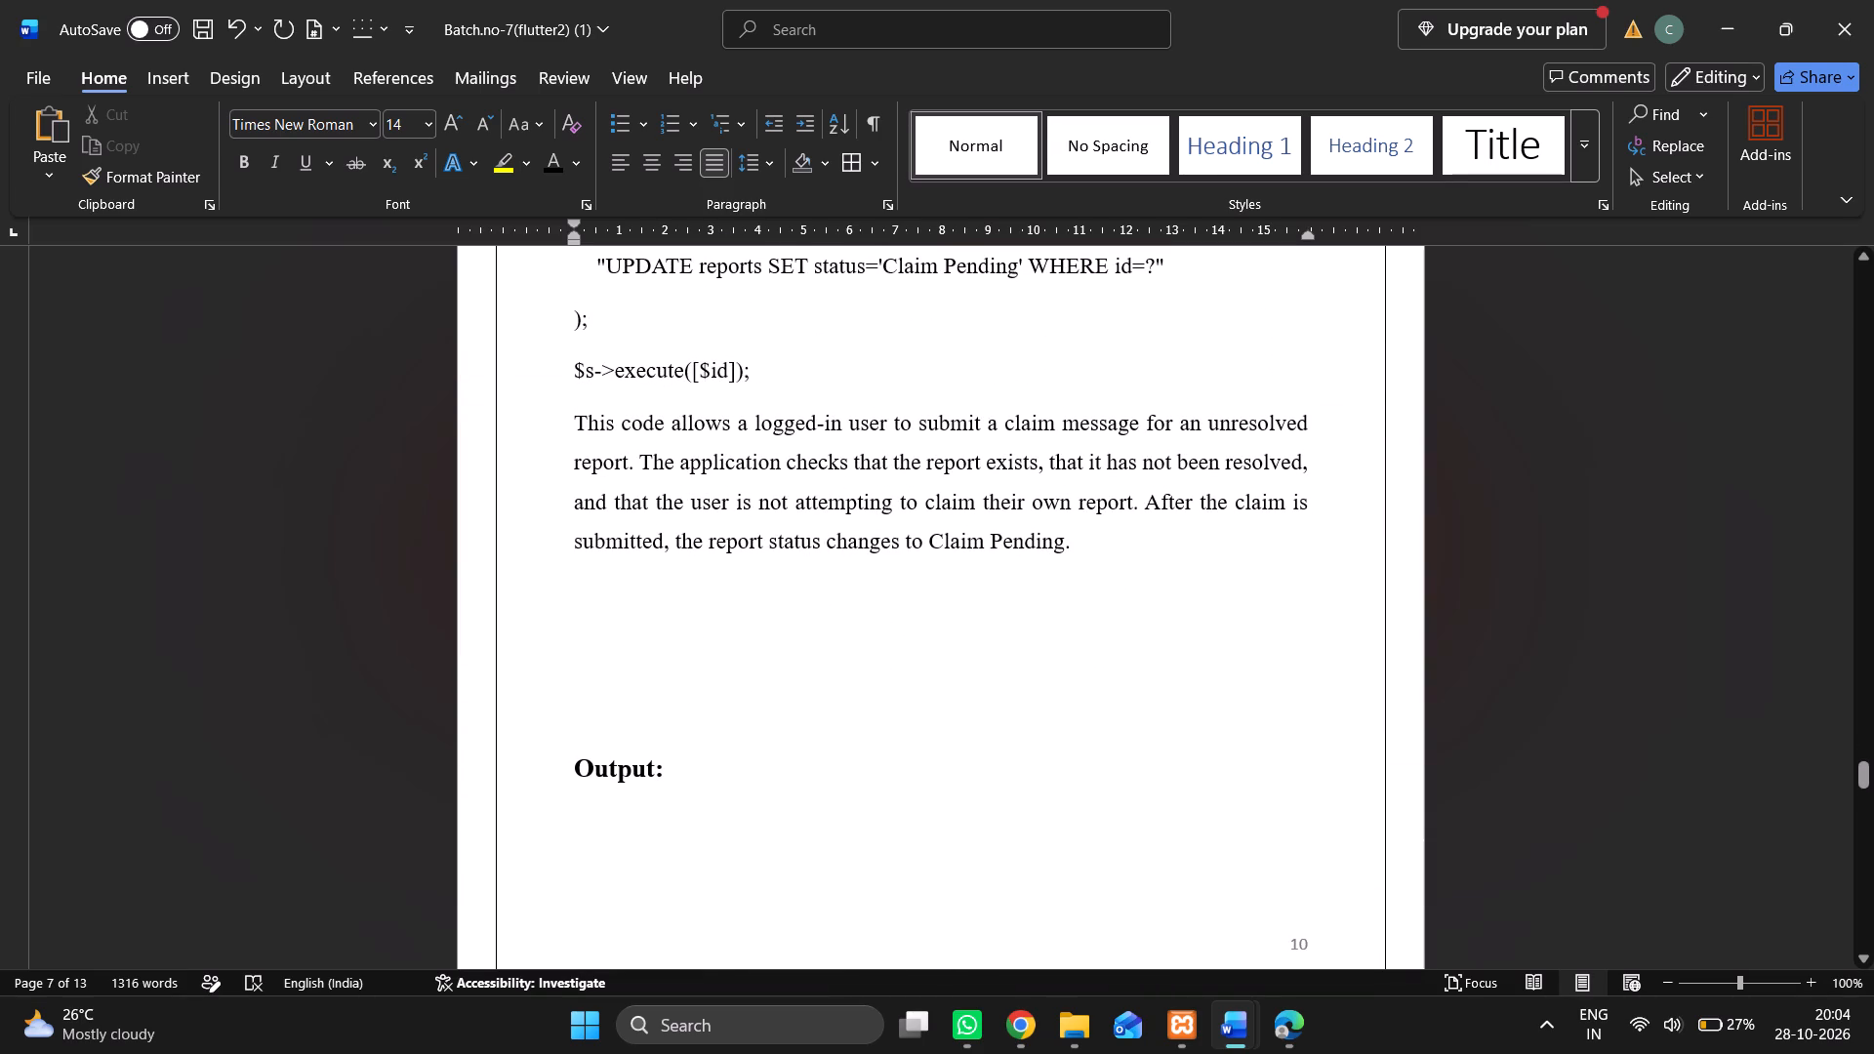
click(651, 698)
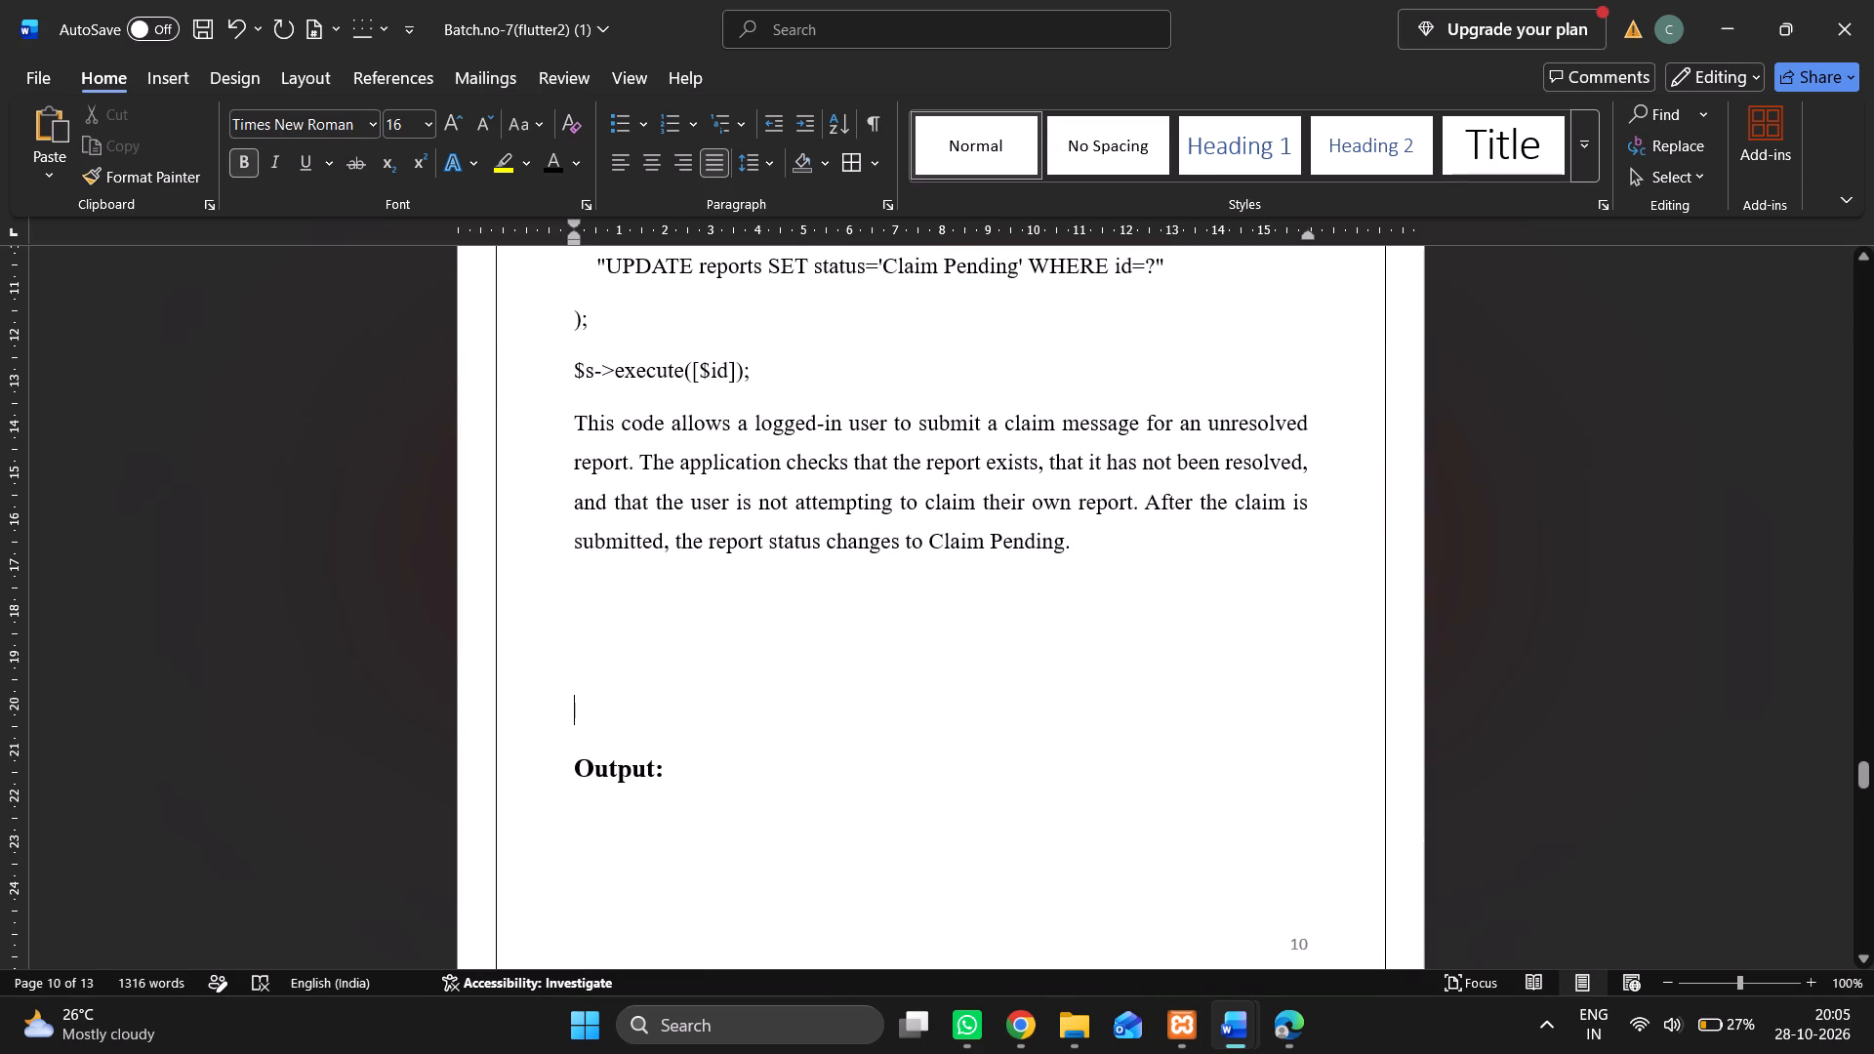
key(BackSpace)
key(BackSpace)
key(BackSpace)
key(Return)
key(Return)
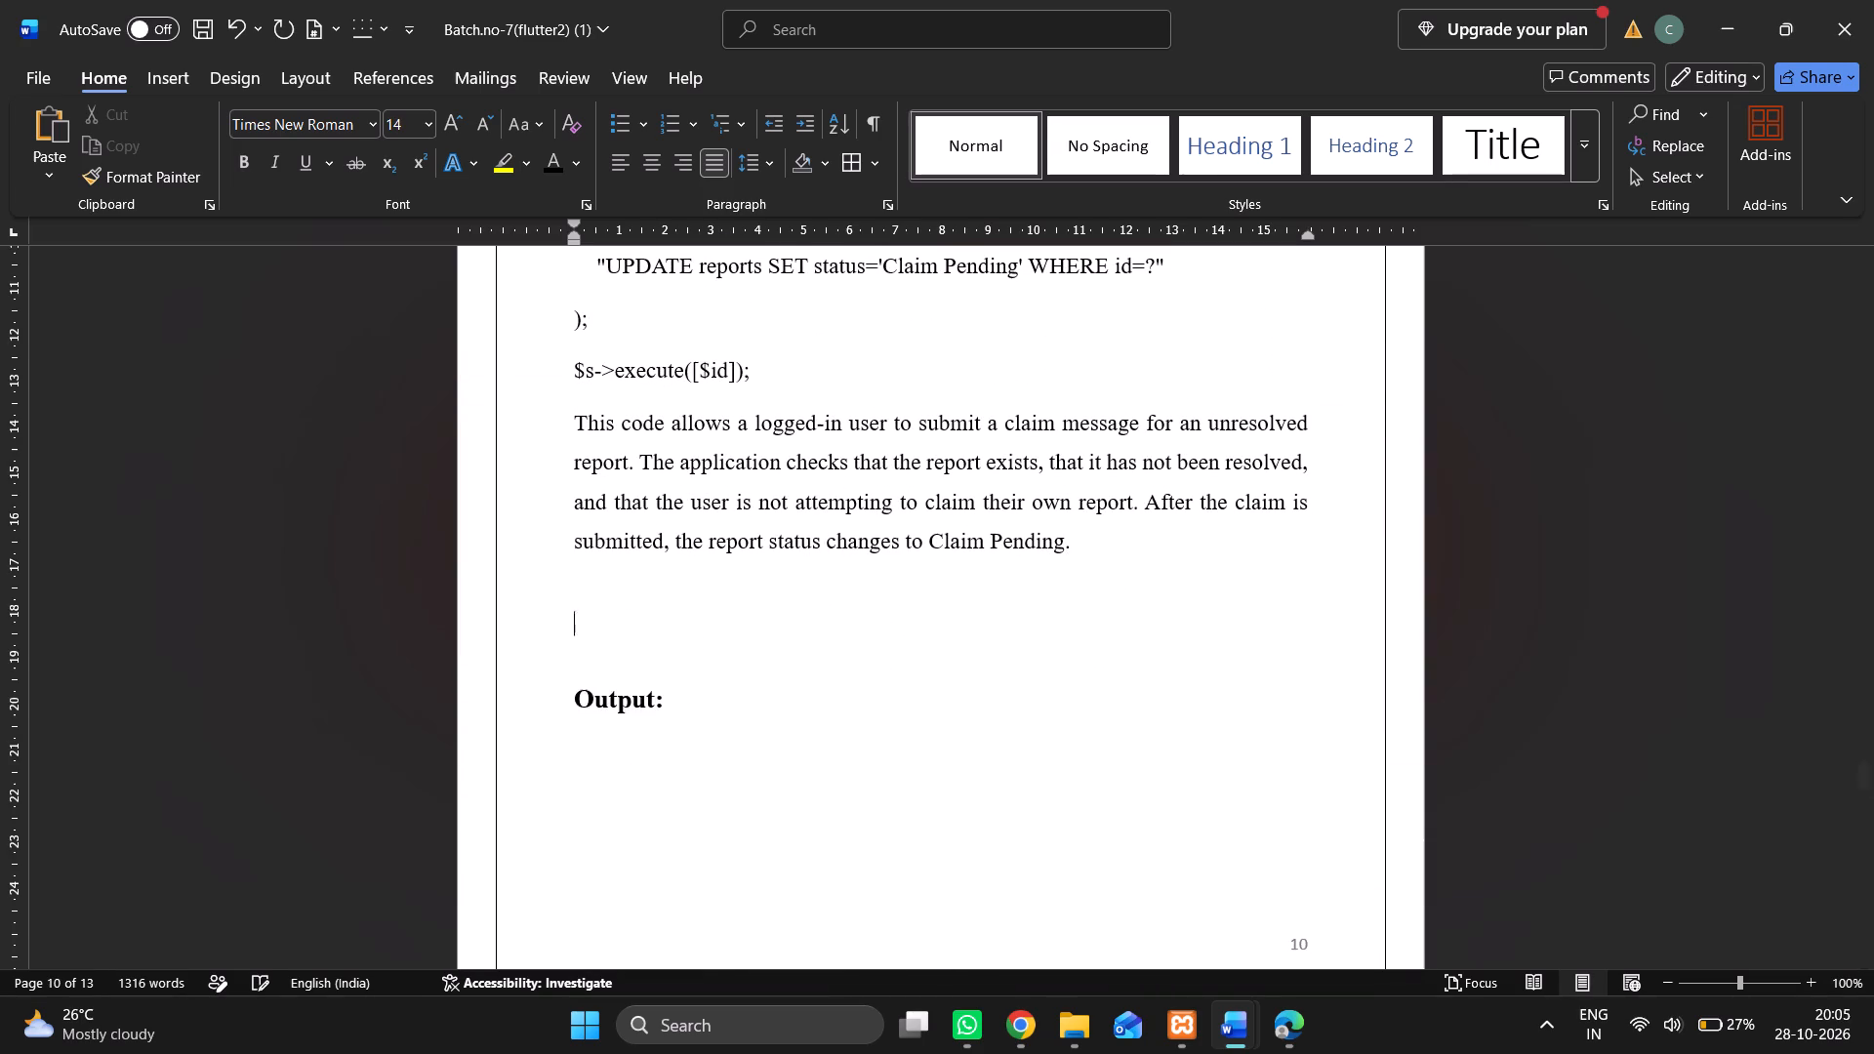
key(Return)
key(Return)
key(Return)
key(Return)
key(Return)
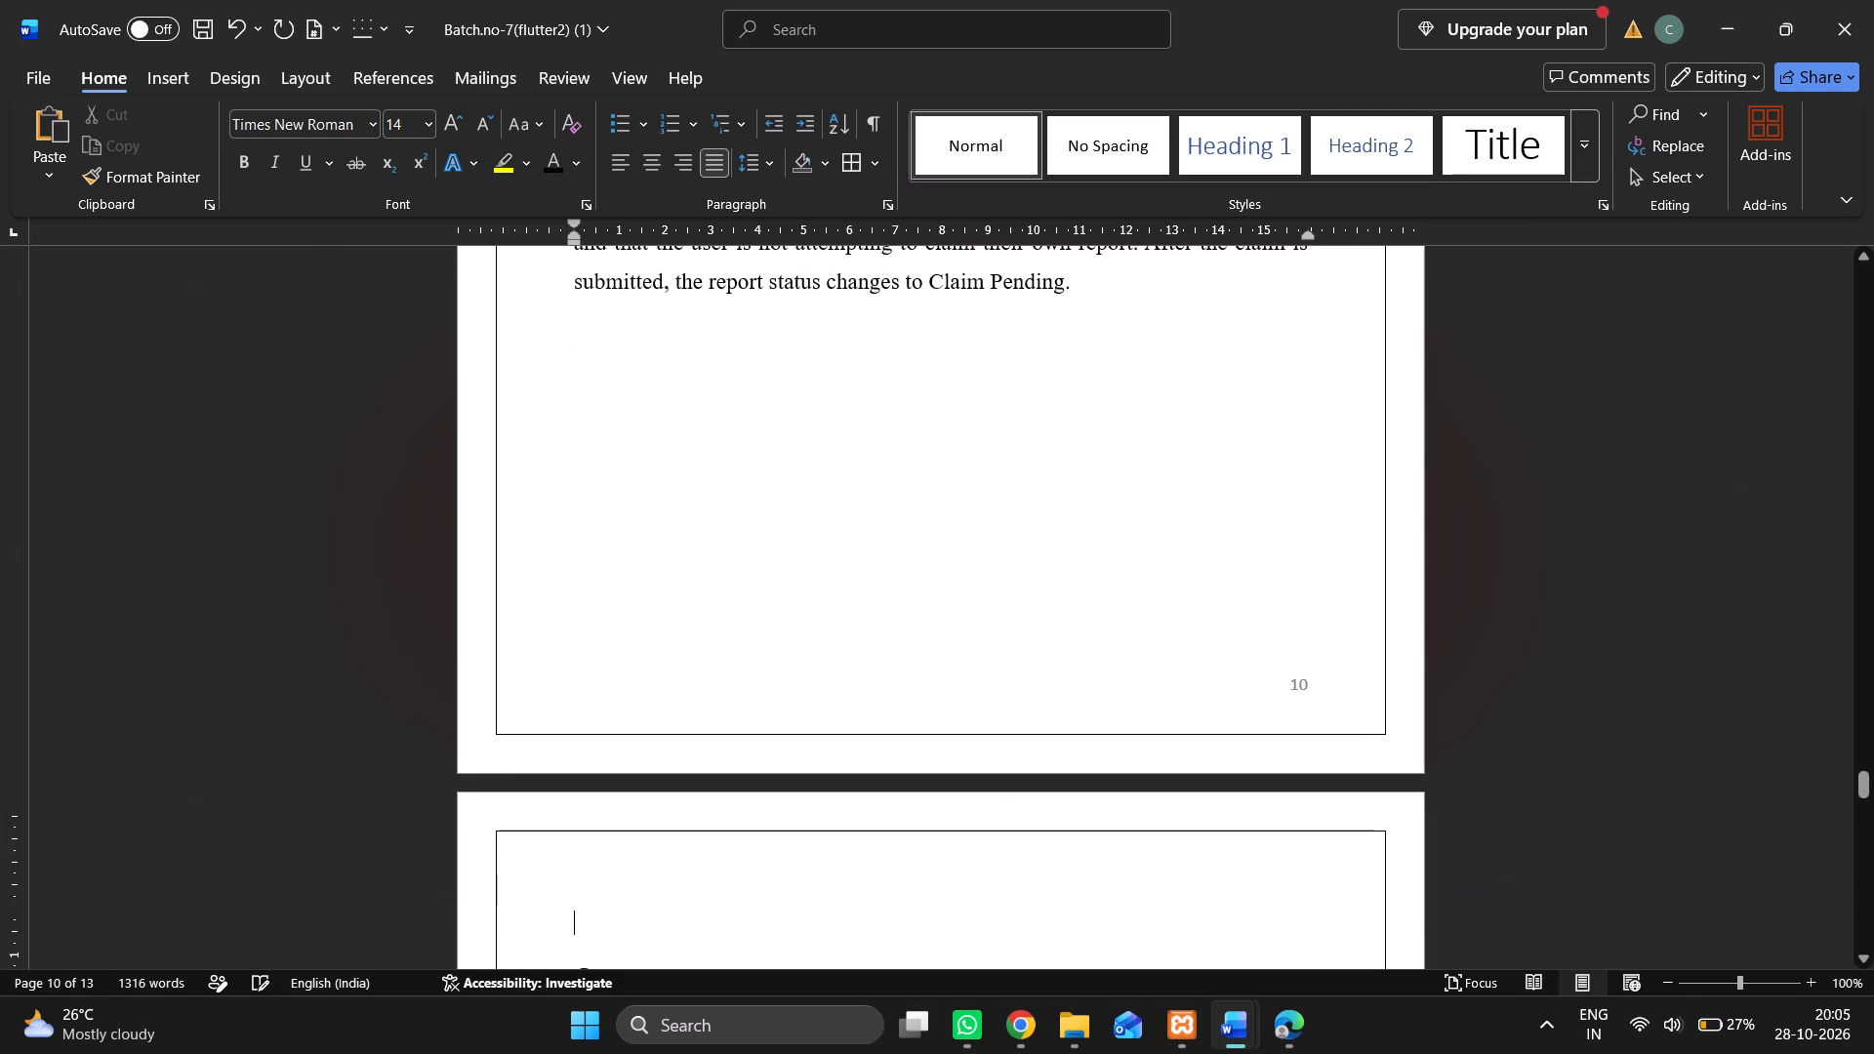
scroll(1034, 700, down, 7)
key(BackSpace)
Review the output section of the report, from the "Output:" heading and its quiz app screenshots to the last page.
scroll(1006, 701, down, 5)
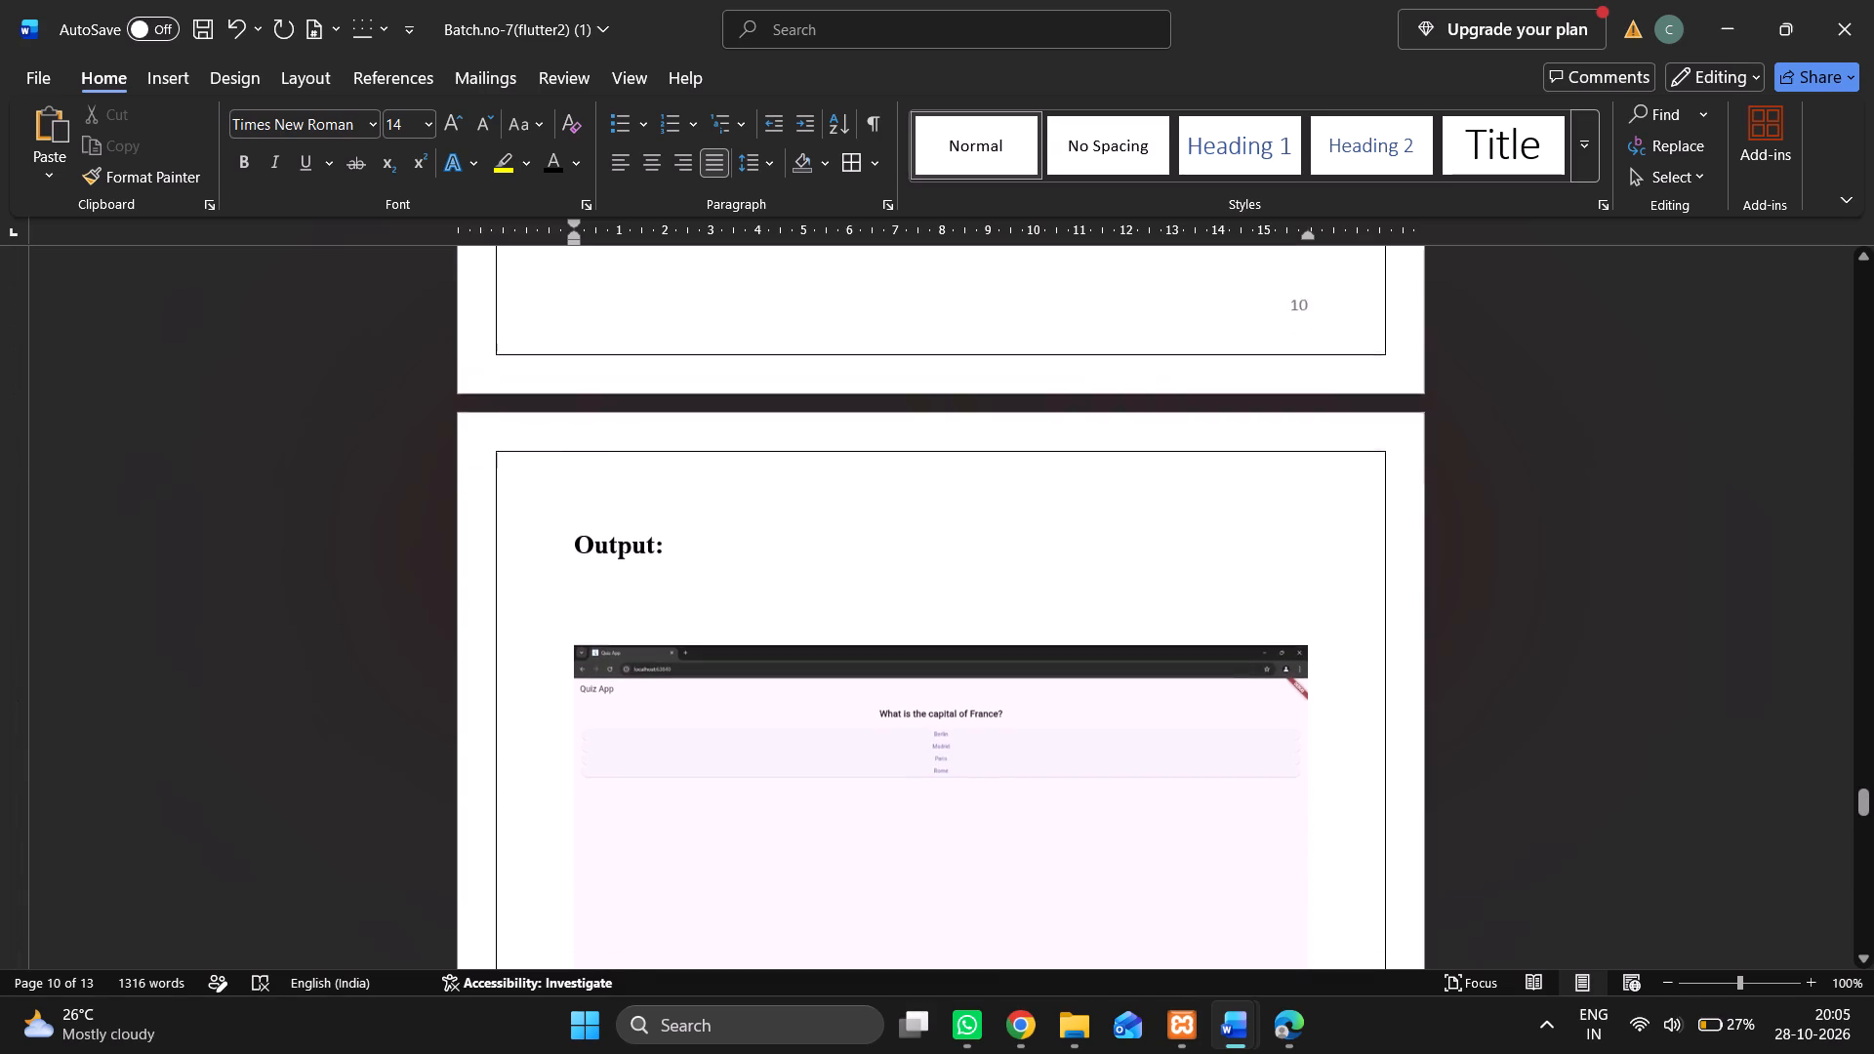
scroll(1006, 701, down, 10)
scroll(1003, 696, down, 20)
scroll(1003, 696, down, 1)
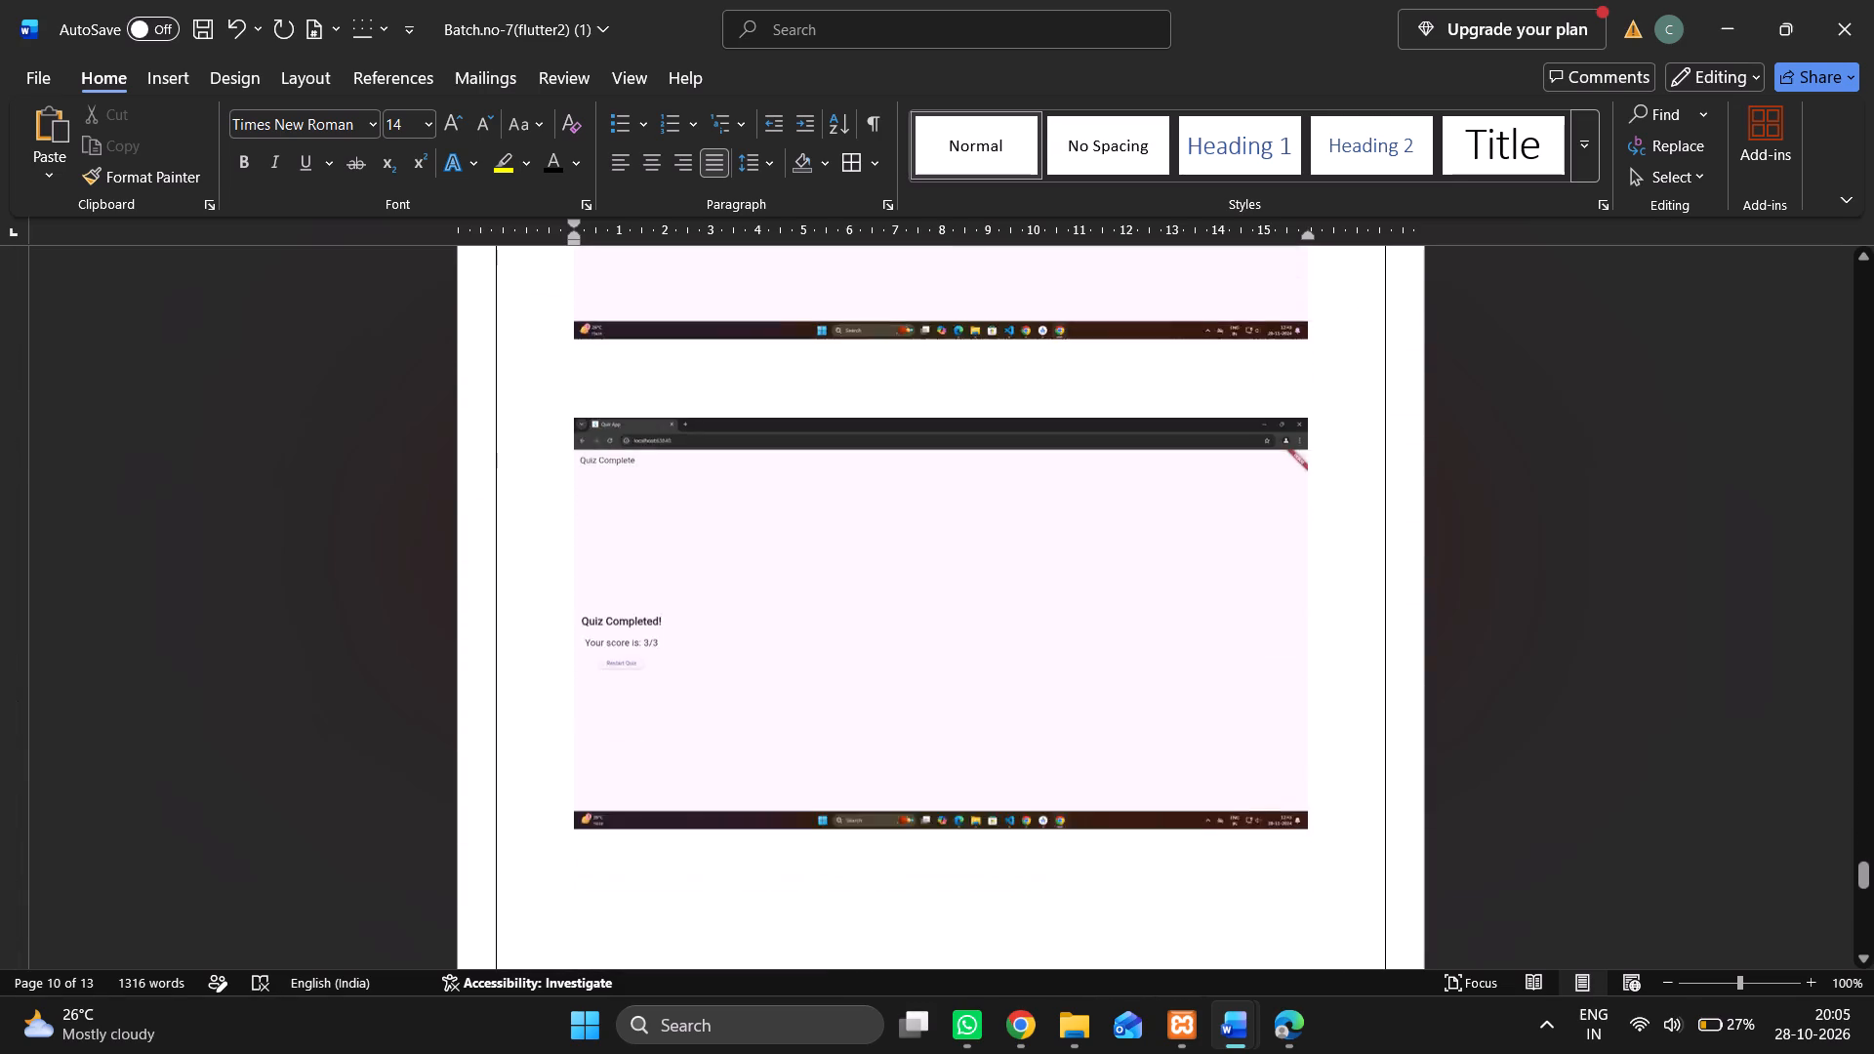
scroll(1003, 694, down, 17)
scroll(999, 684, down, 14)
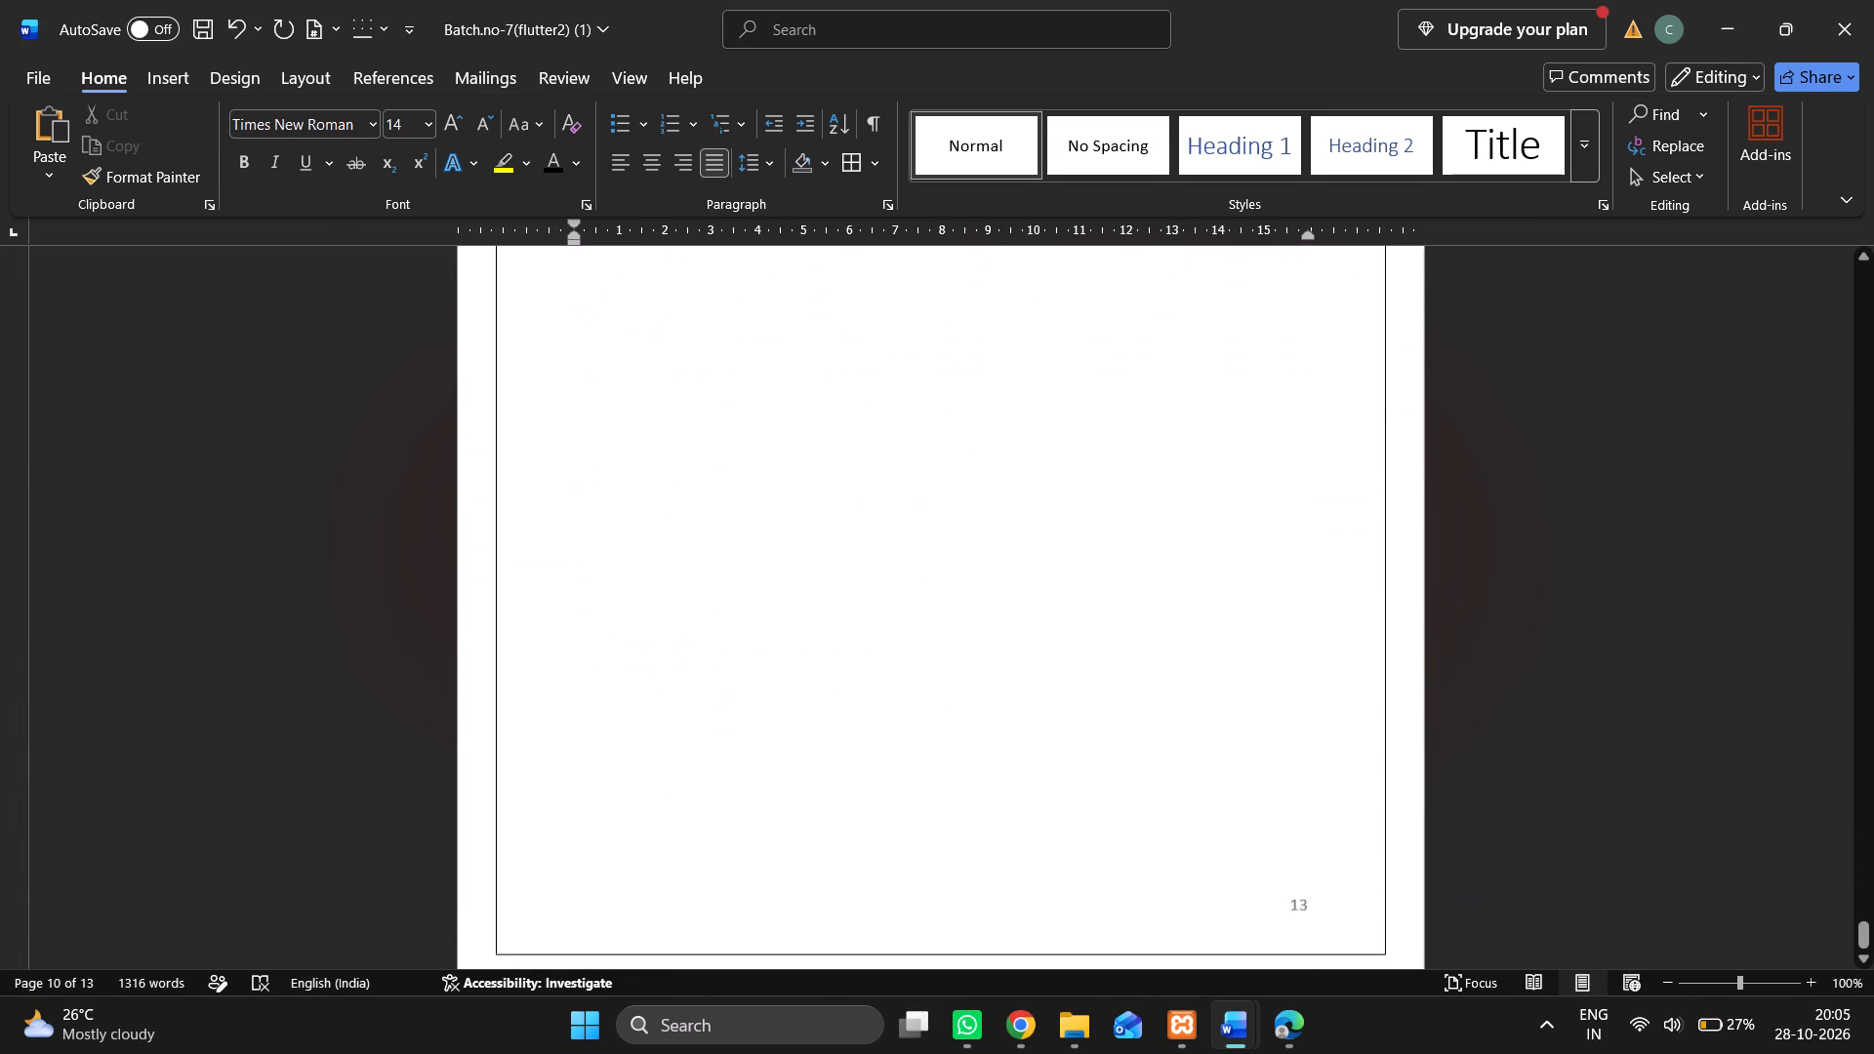
scroll(999, 681, down, 9)
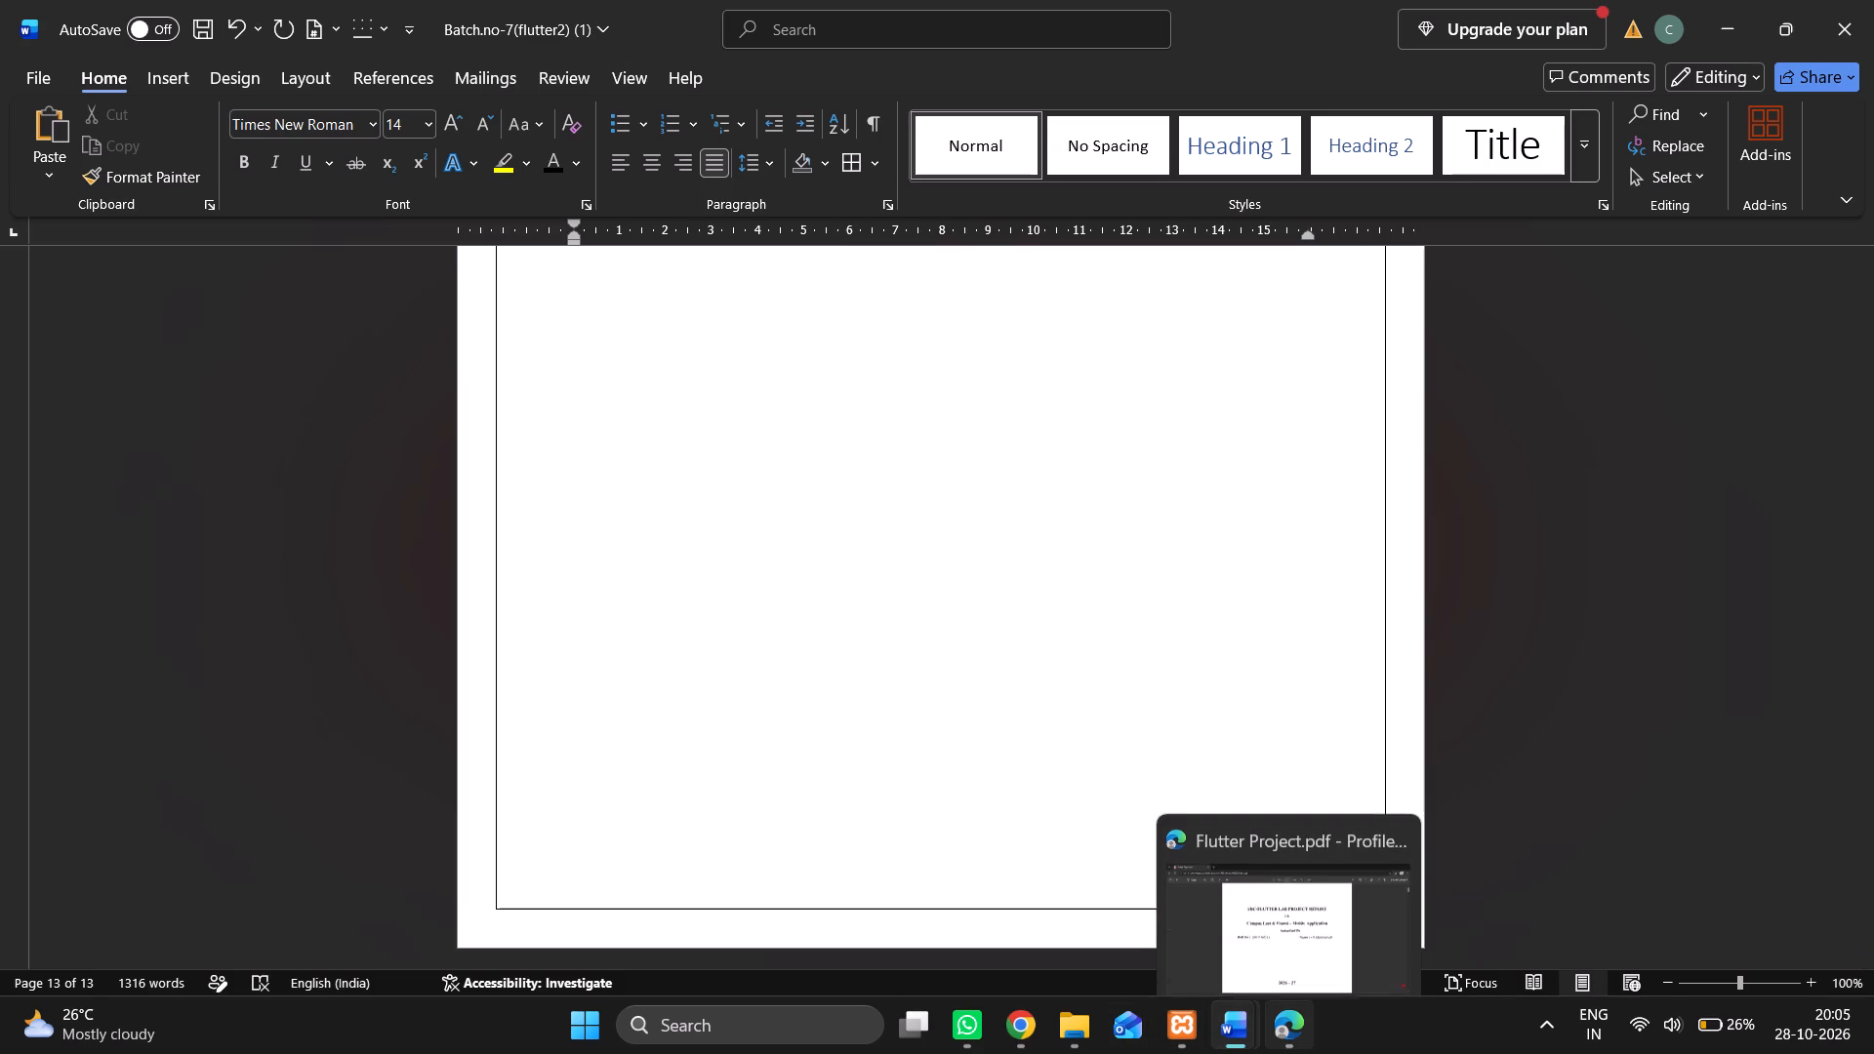
Switch to the CampusFind_Project_Documentation document and examine the sections after the code, from "How to Run the Project" through "Files Included in the Supplied Project".
click(1370, 910)
scroll(626, 363, down, 2)
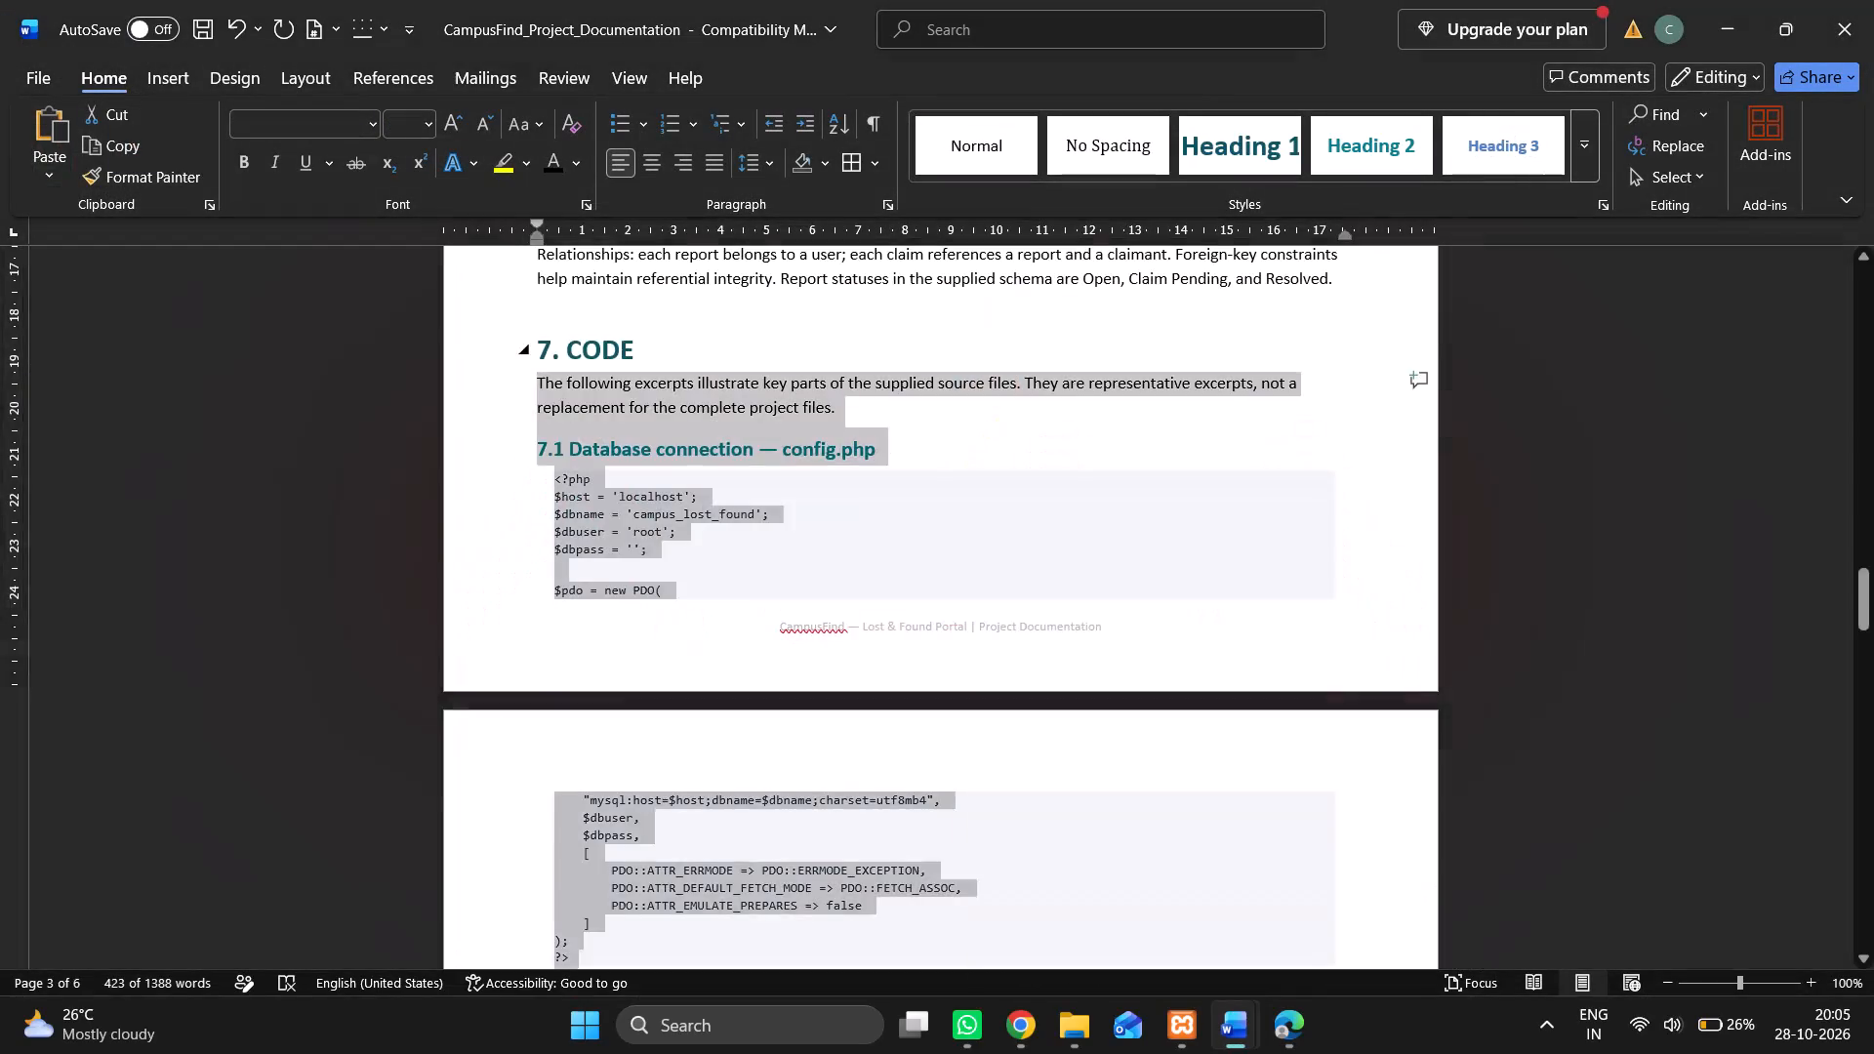
scroll(626, 363, down, 20)
scroll(626, 363, down, 20)
scroll(626, 363, down, 7)
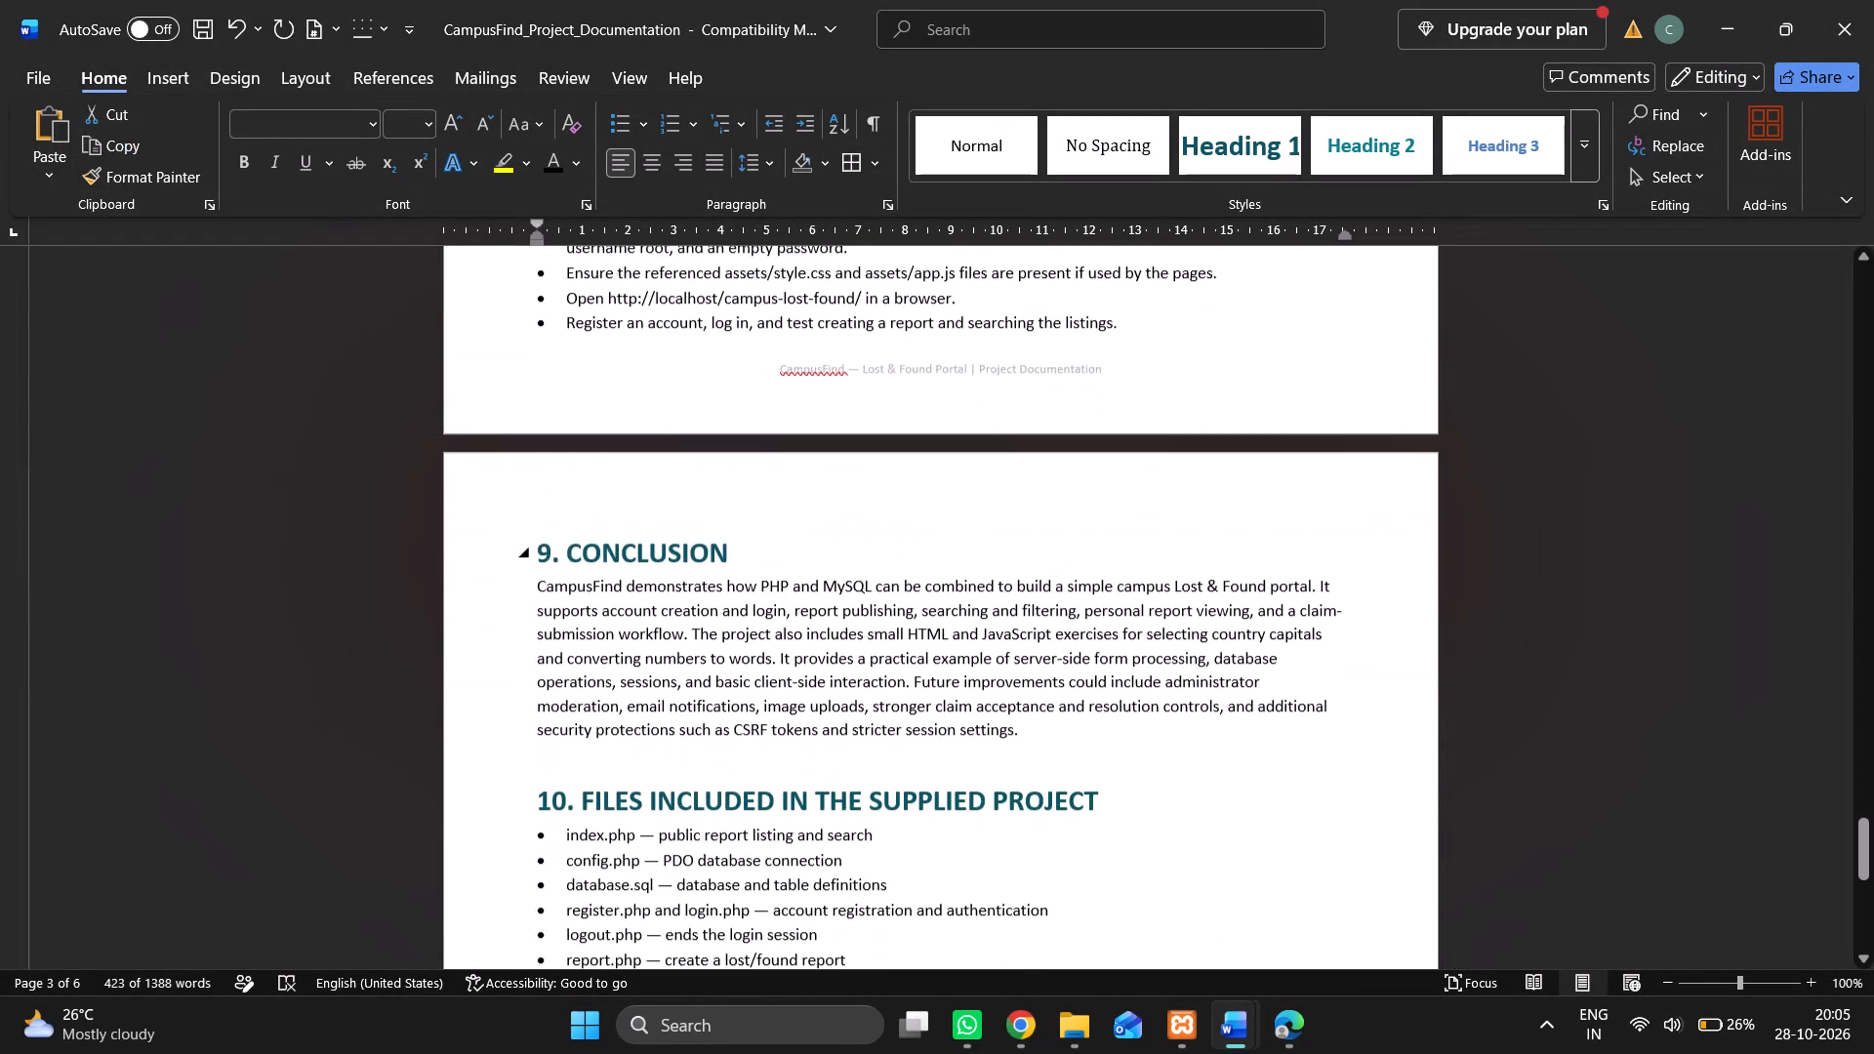
scroll(769, 572, up, 6)
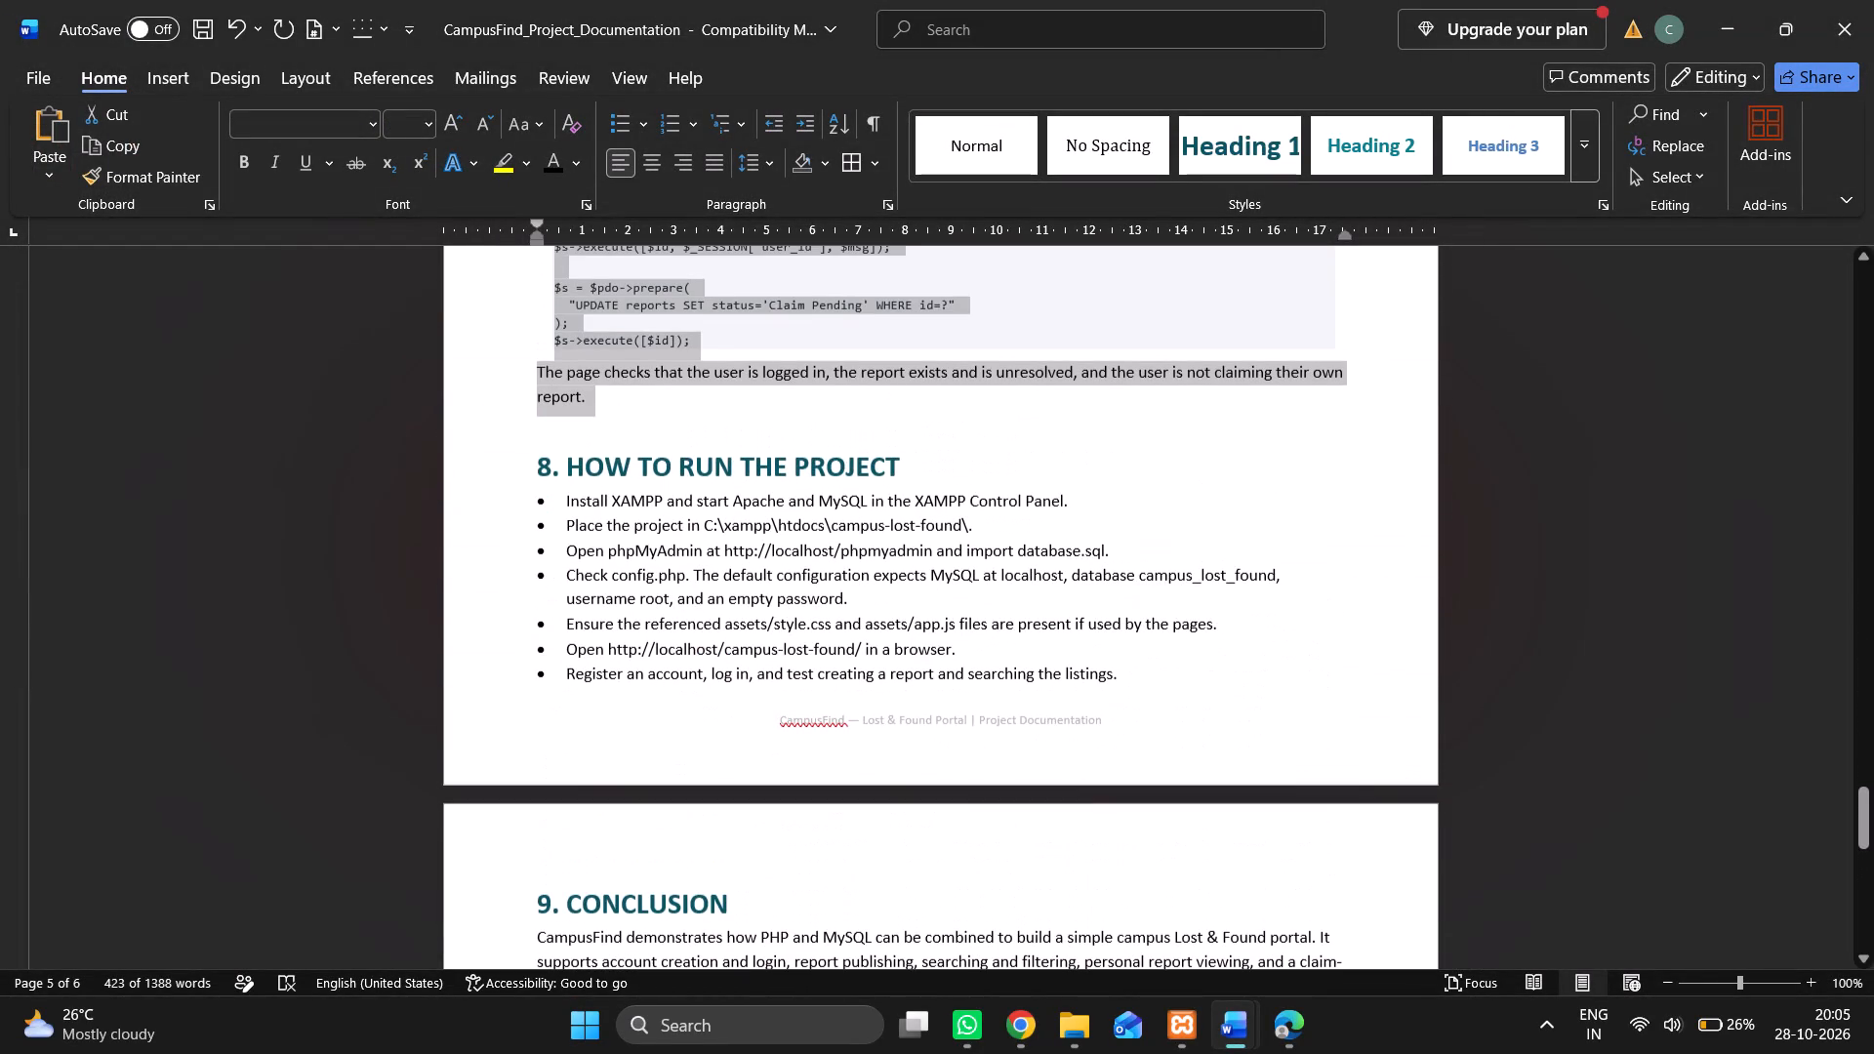
scroll(772, 571, down, 3)
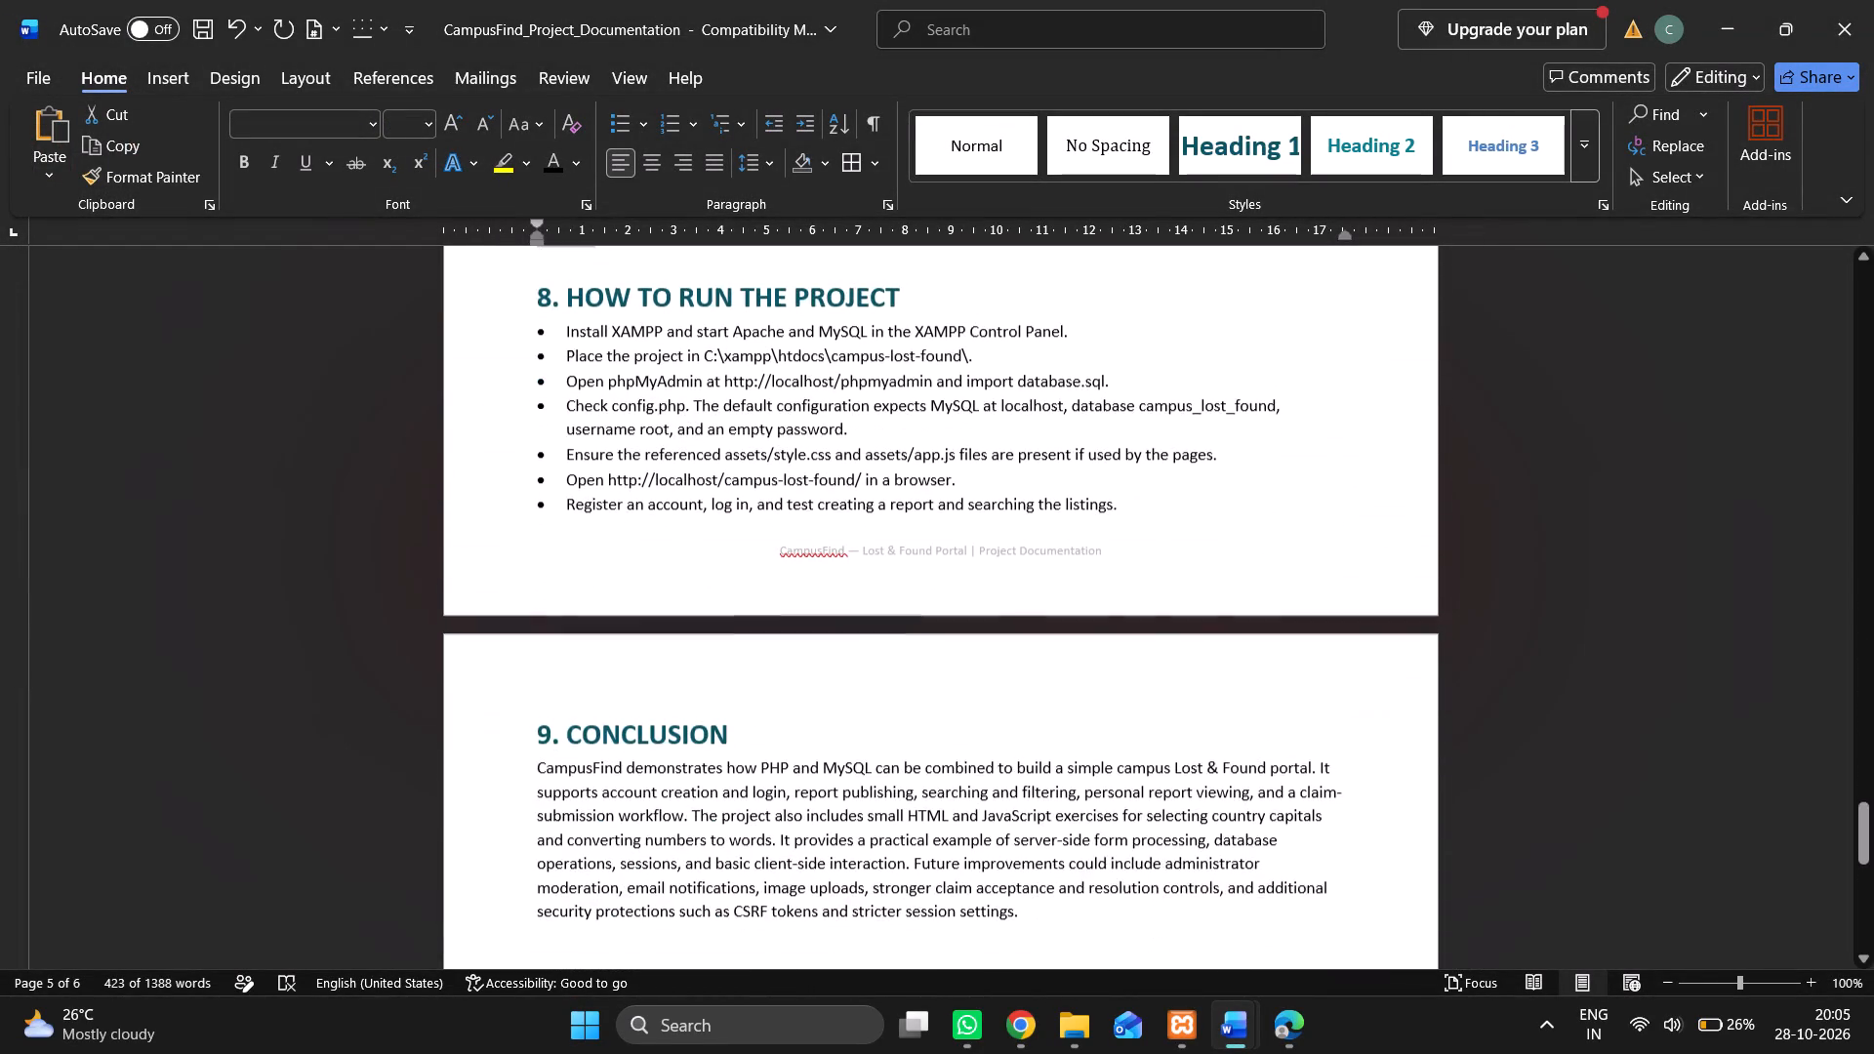
scroll(772, 571, down, 11)
scroll(773, 588, up, 5)
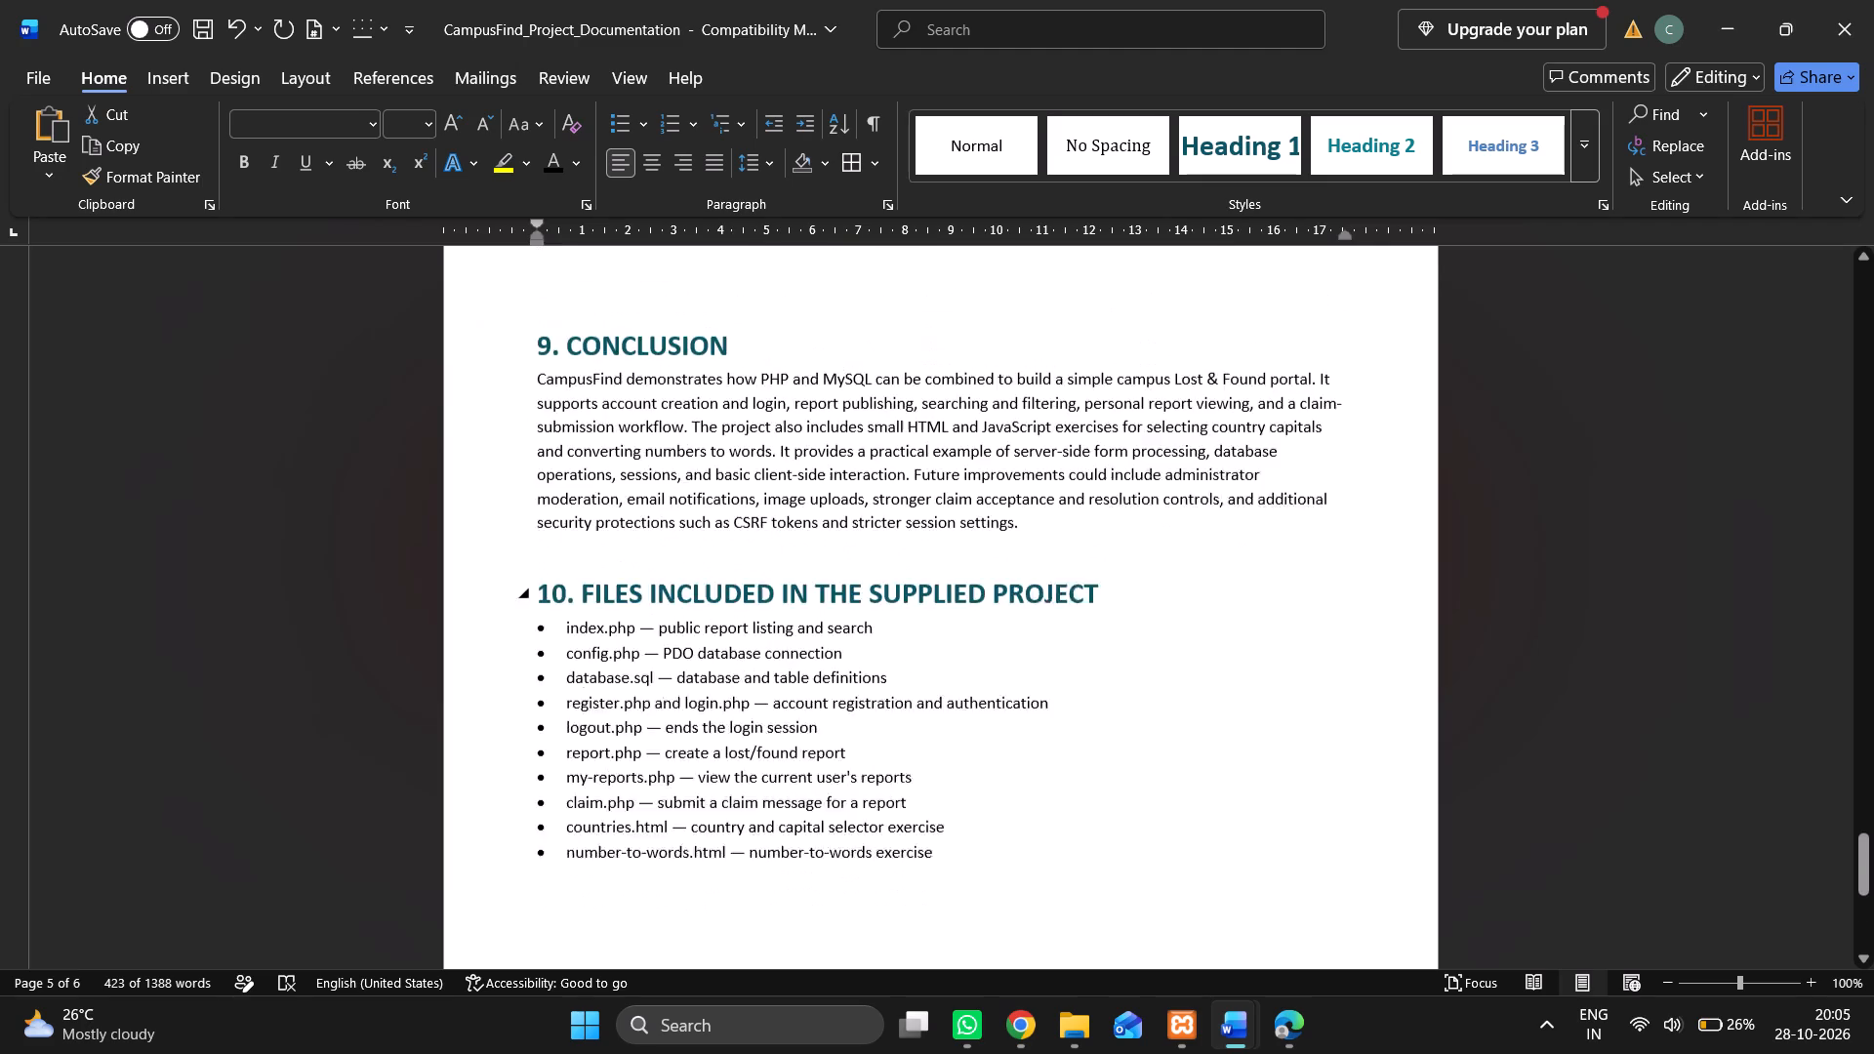
scroll(773, 588, up, 10)
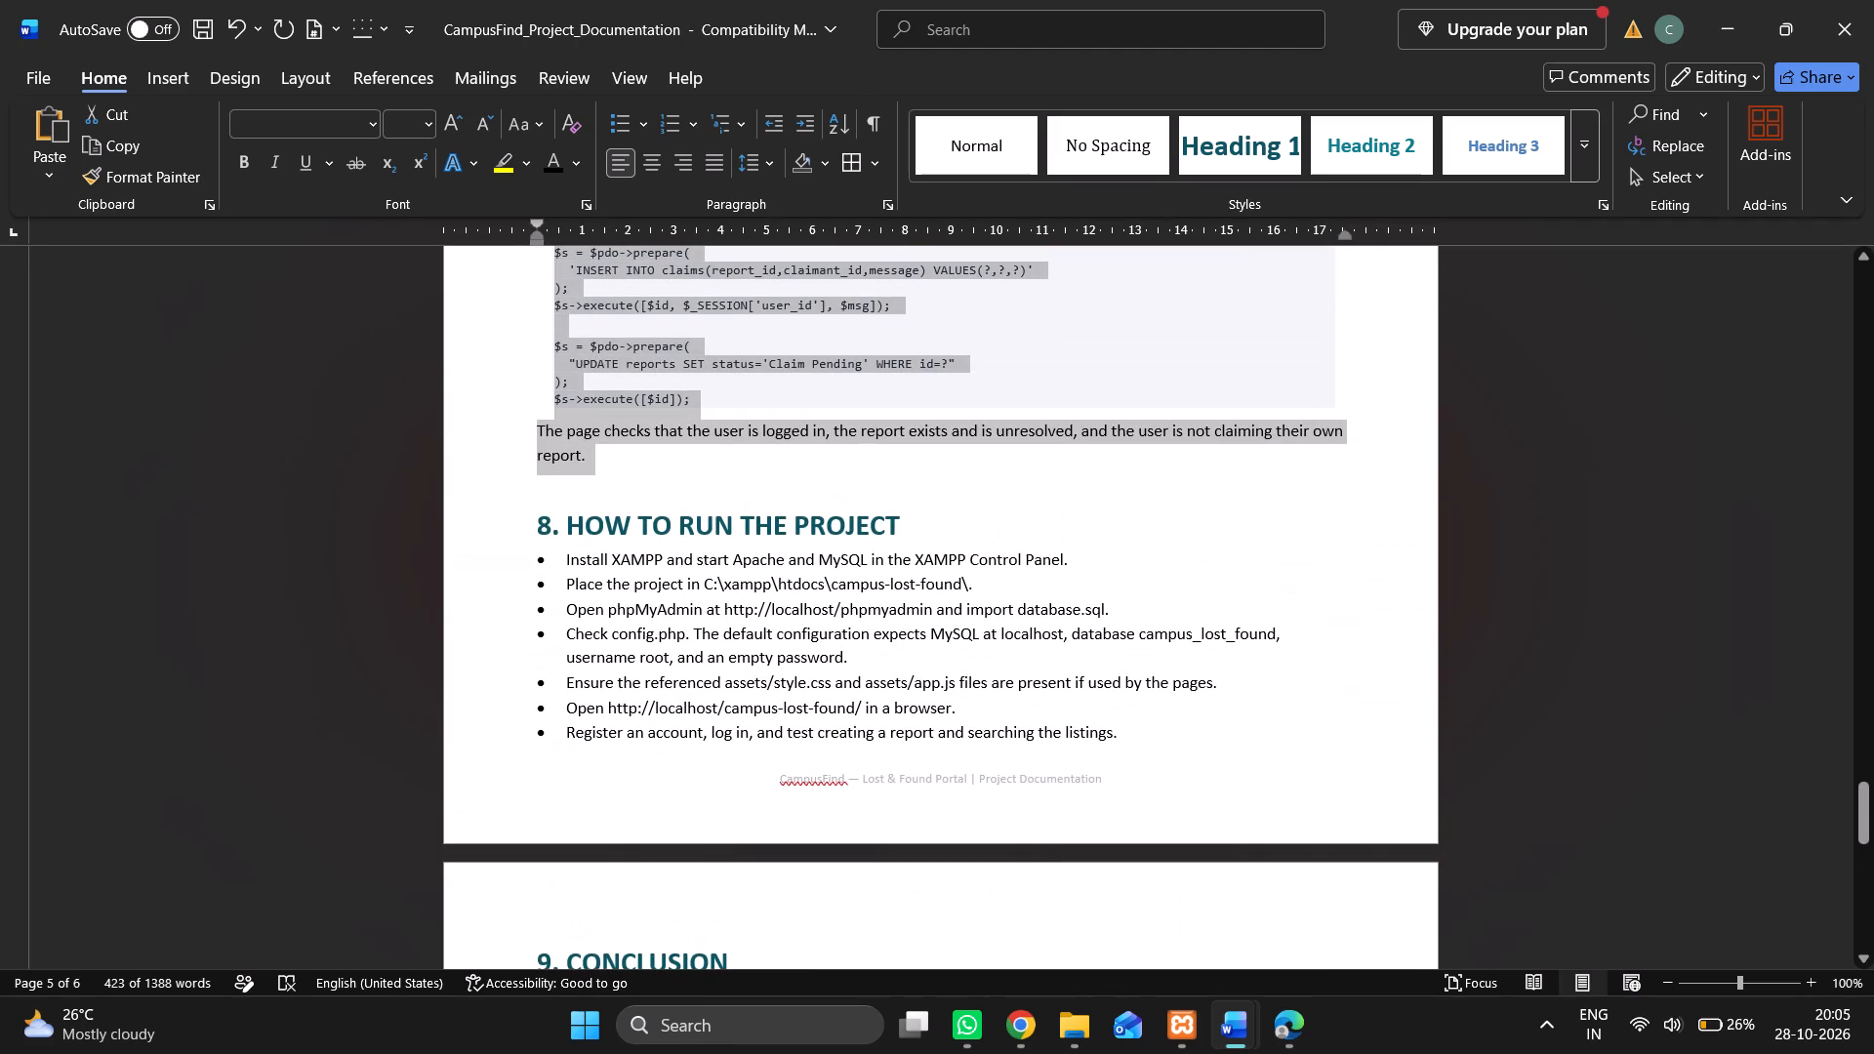
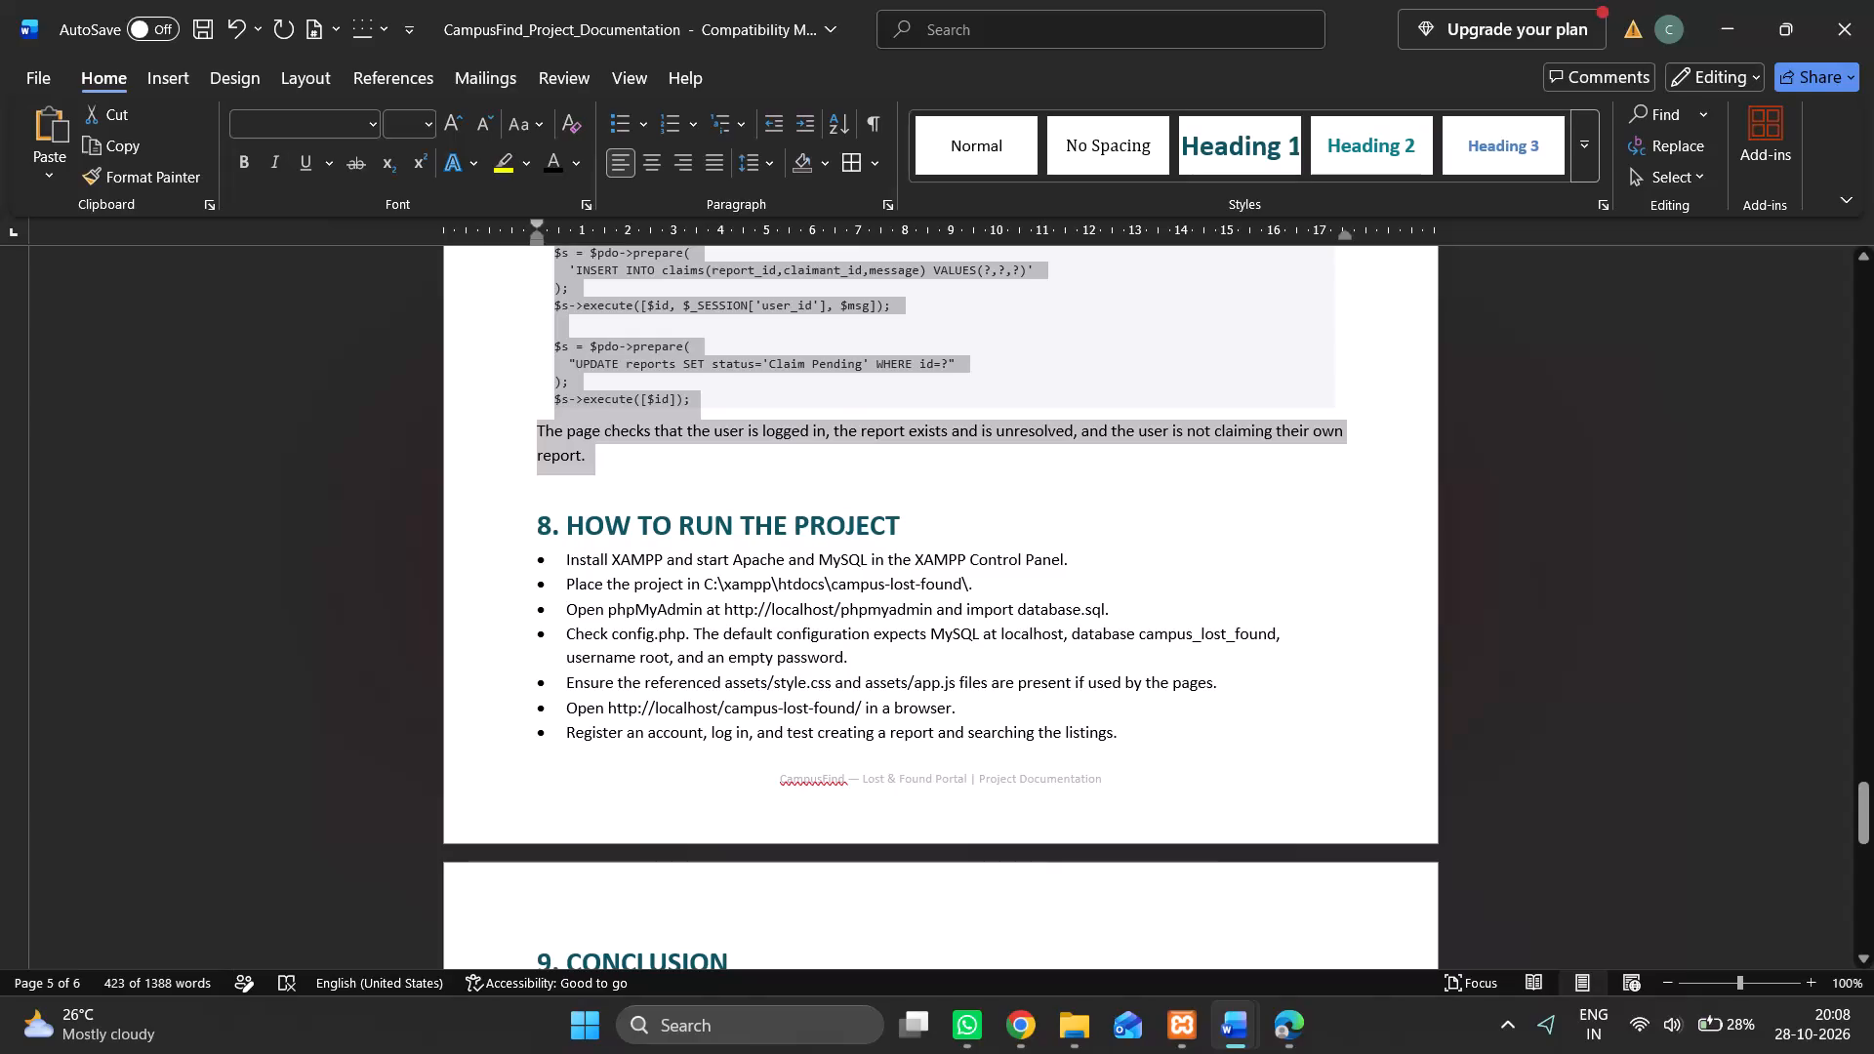
Copy the "HOW TO RUN THE PROJECT" heading text from the documentation into the report above "Output:", removing the surplus blank lines there.
drag(918, 534, 550, 568)
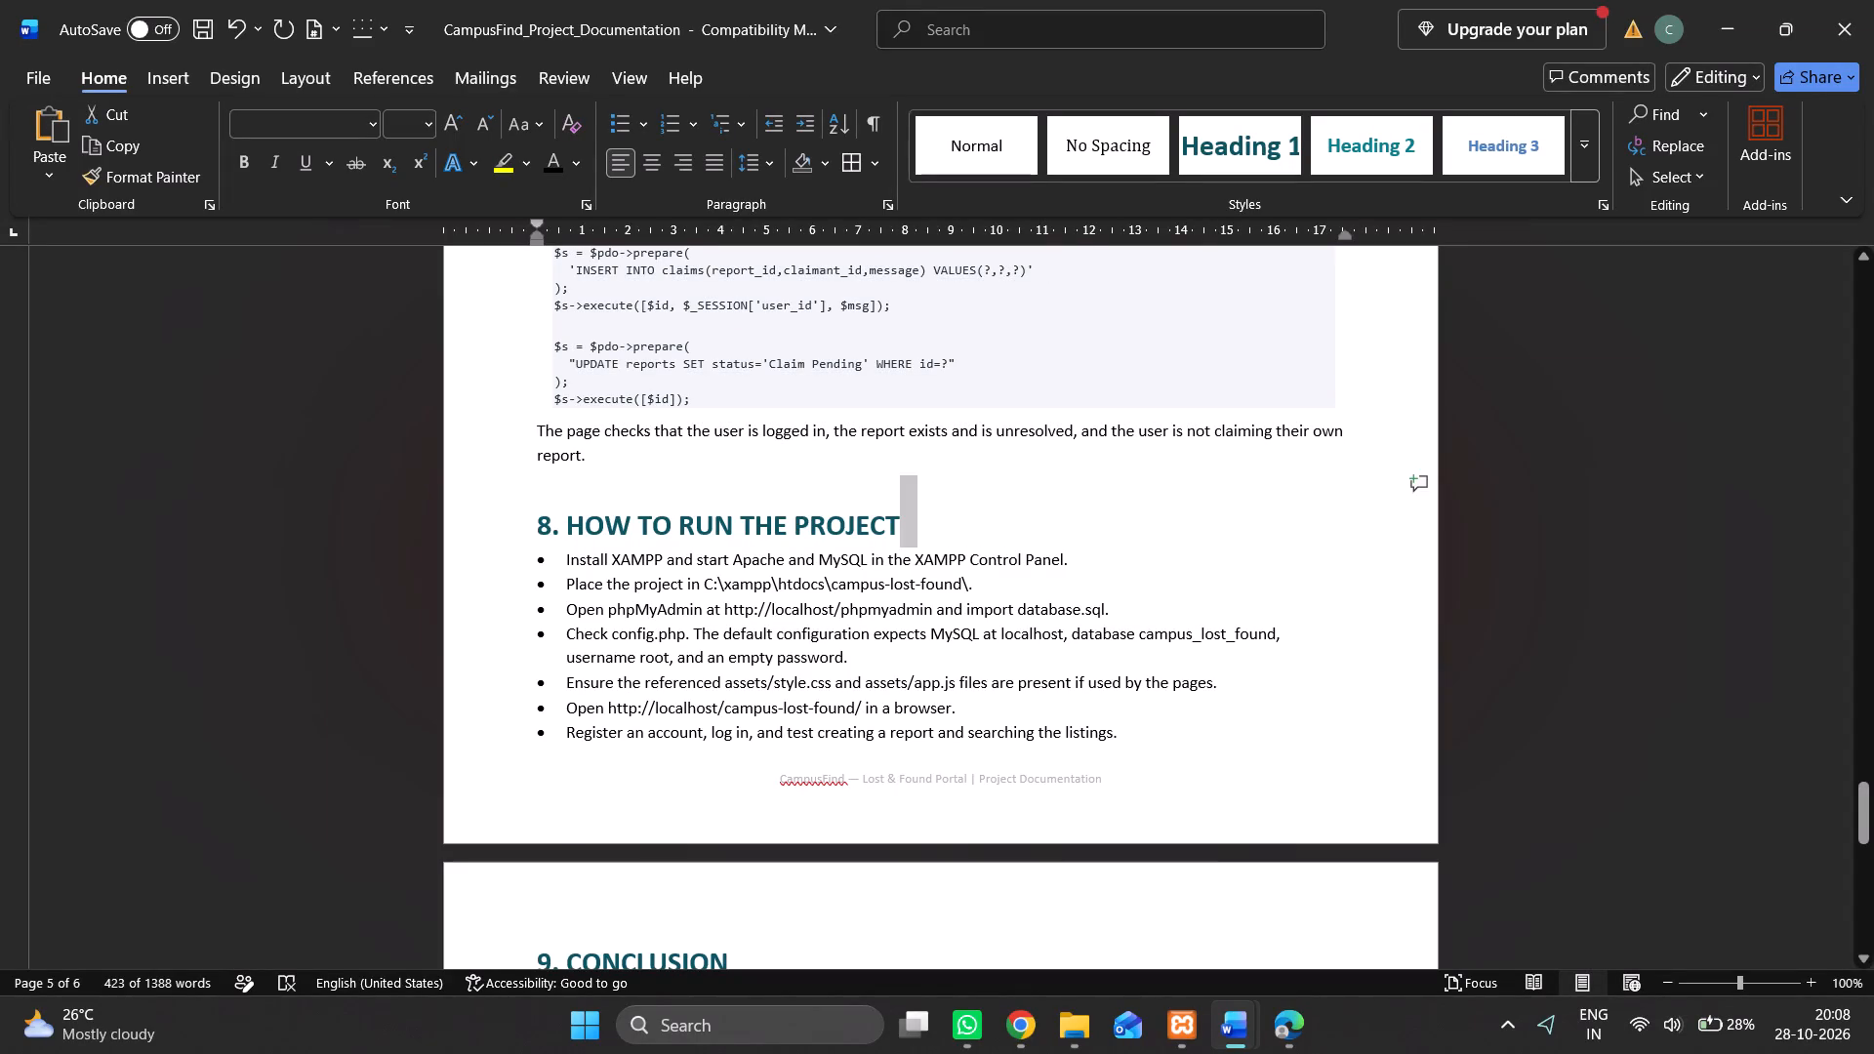
drag(550, 568, 563, 531)
key(ctrl+c)
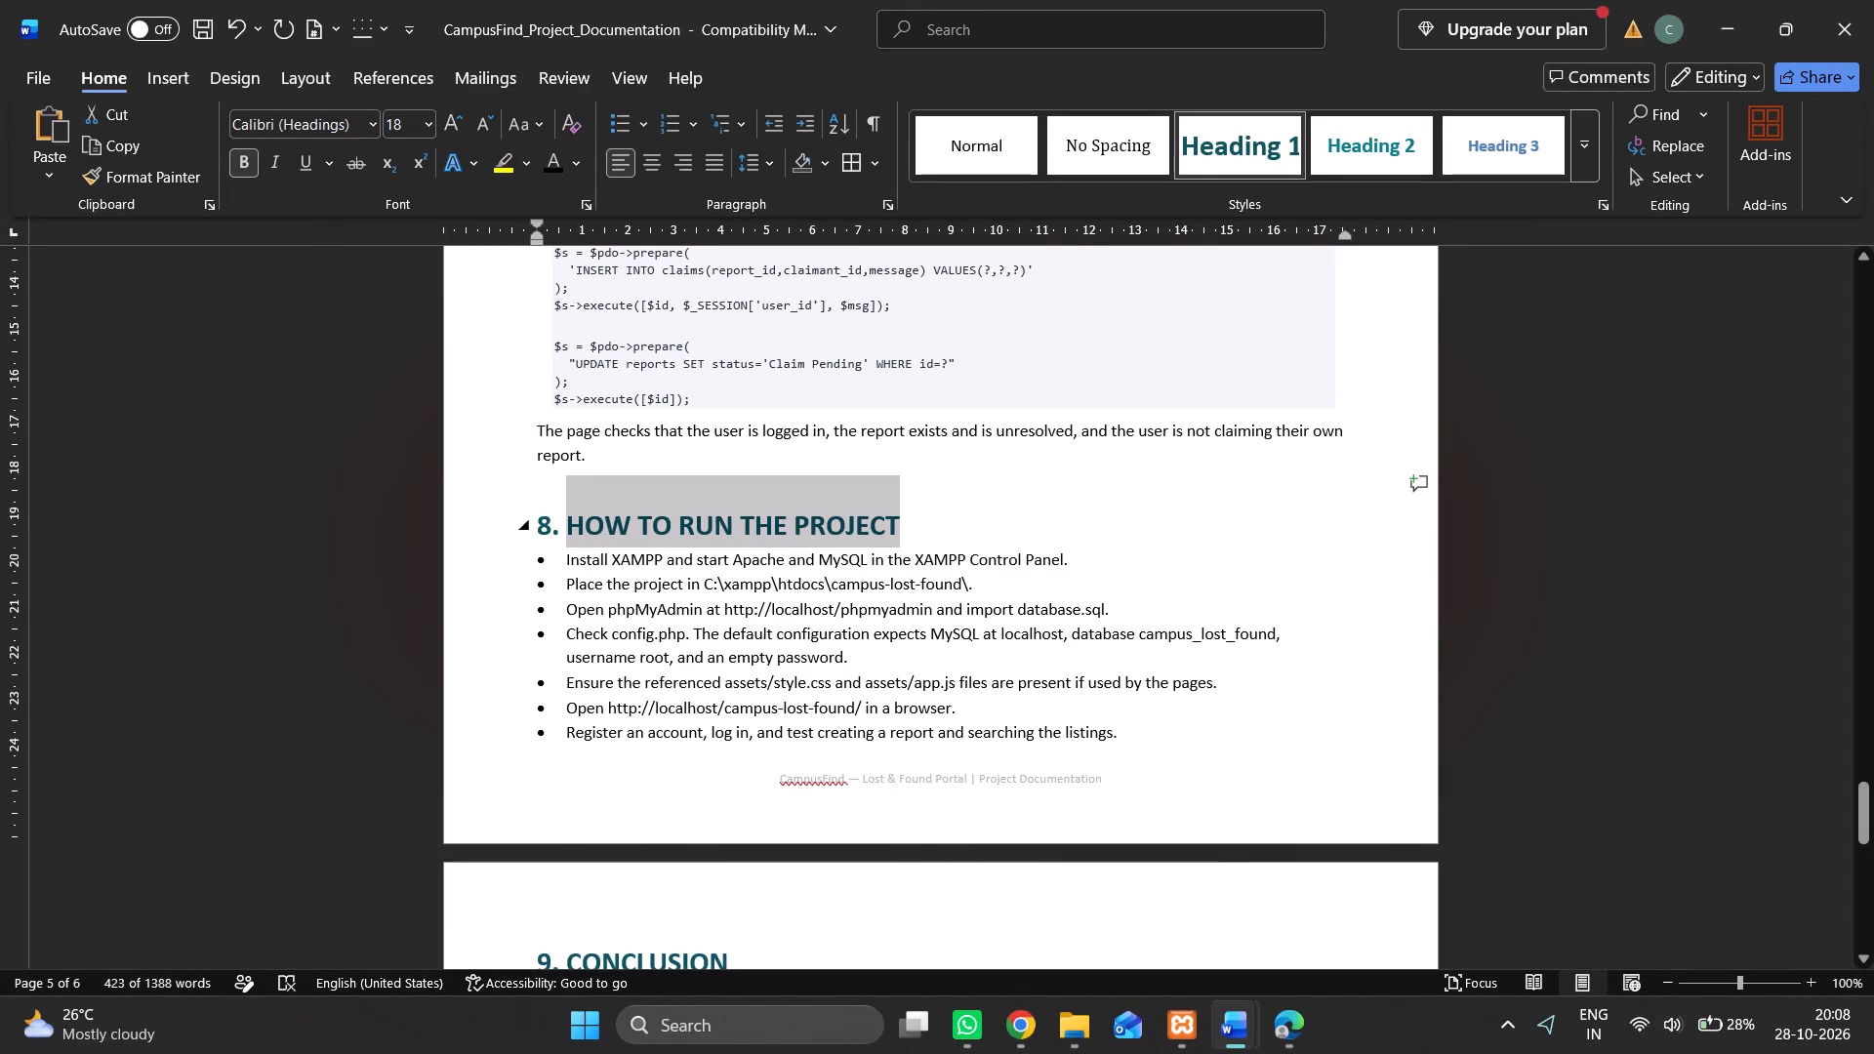
key(alt+Tab)
scroll(835, 597, up, 14)
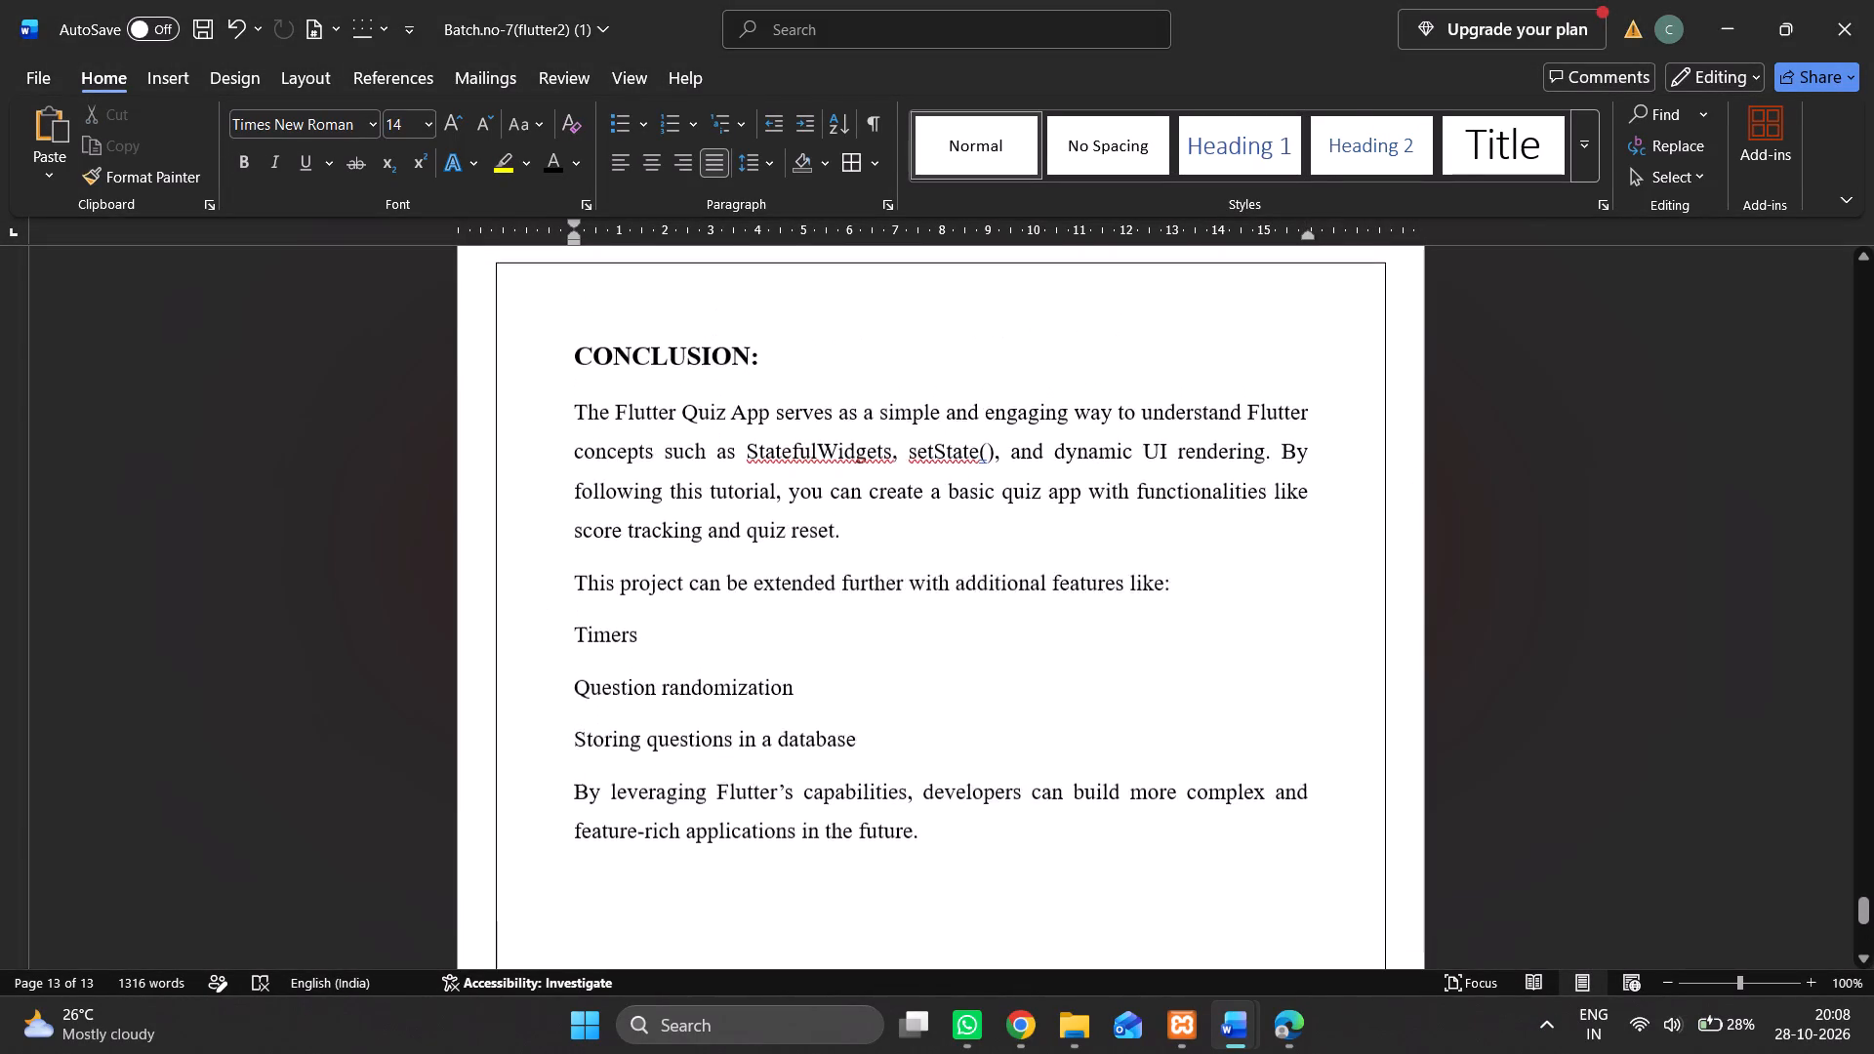
scroll(829, 601, up, 14)
scroll(805, 564, up, 16)
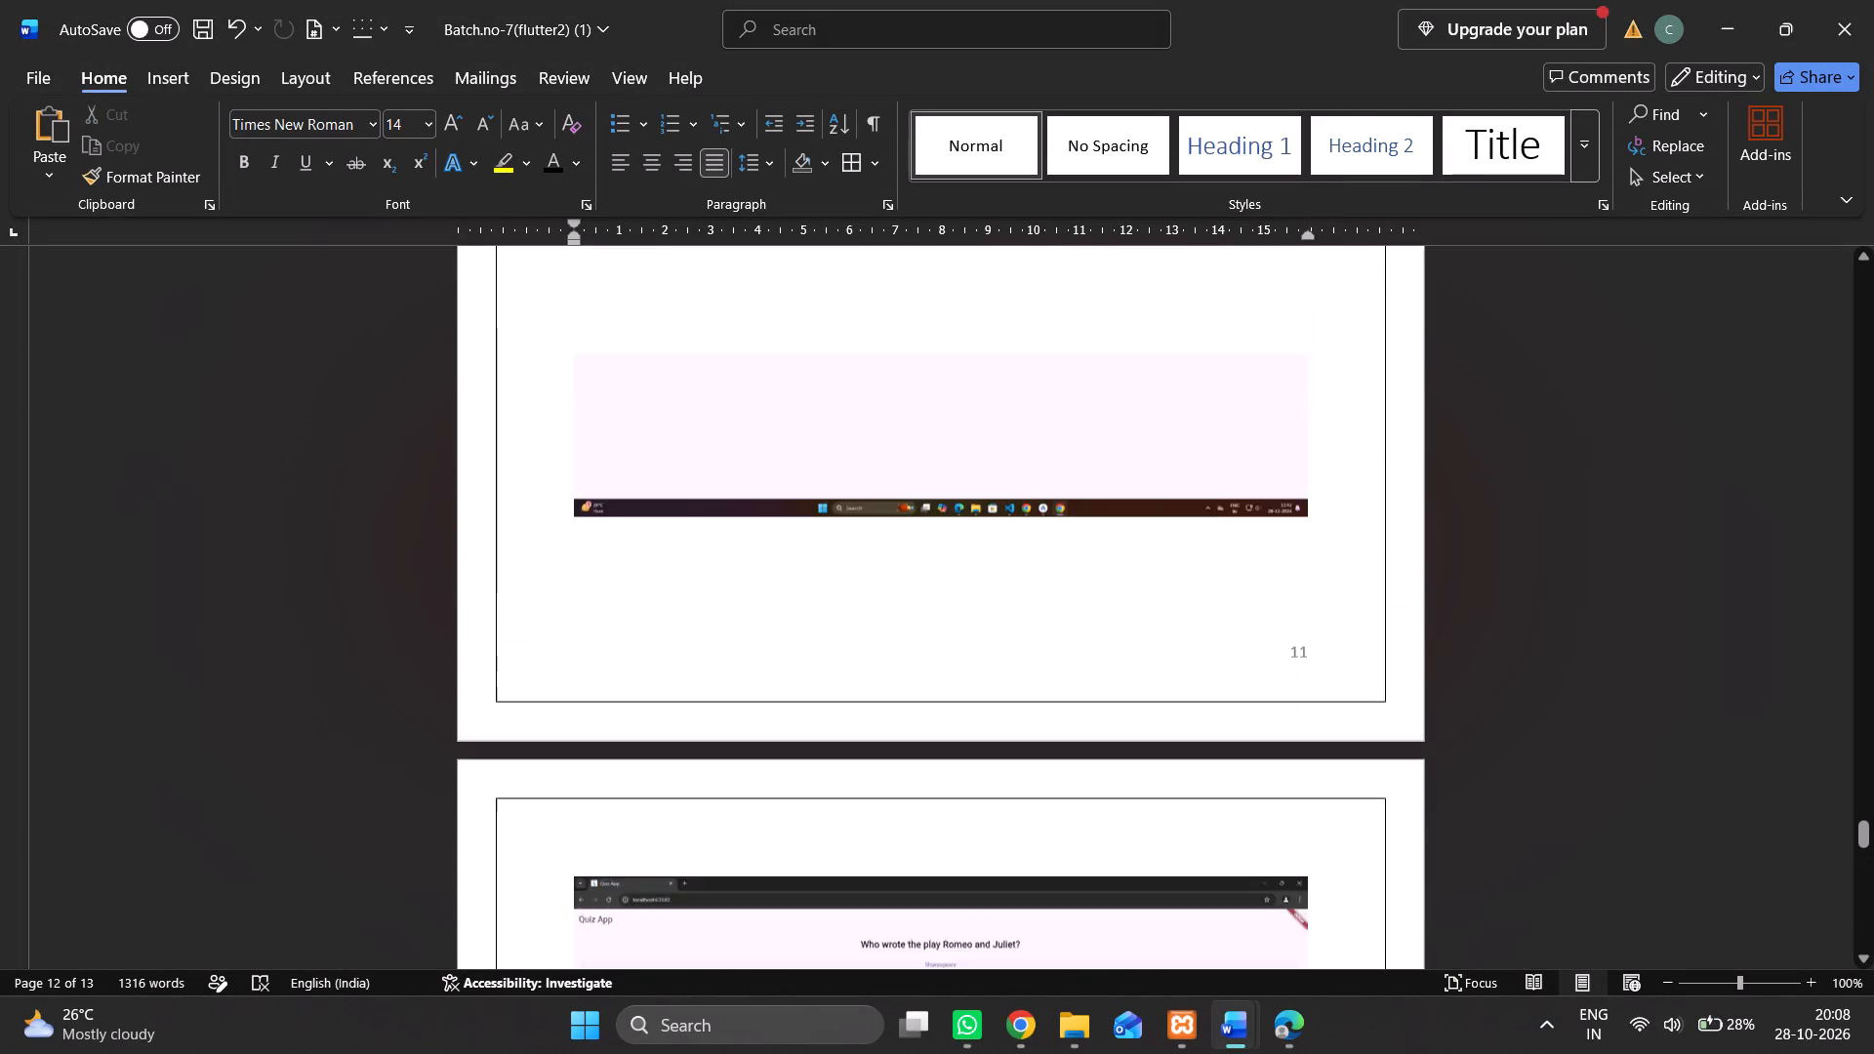
scroll(801, 561, up, 20)
scroll(801, 561, up, 10)
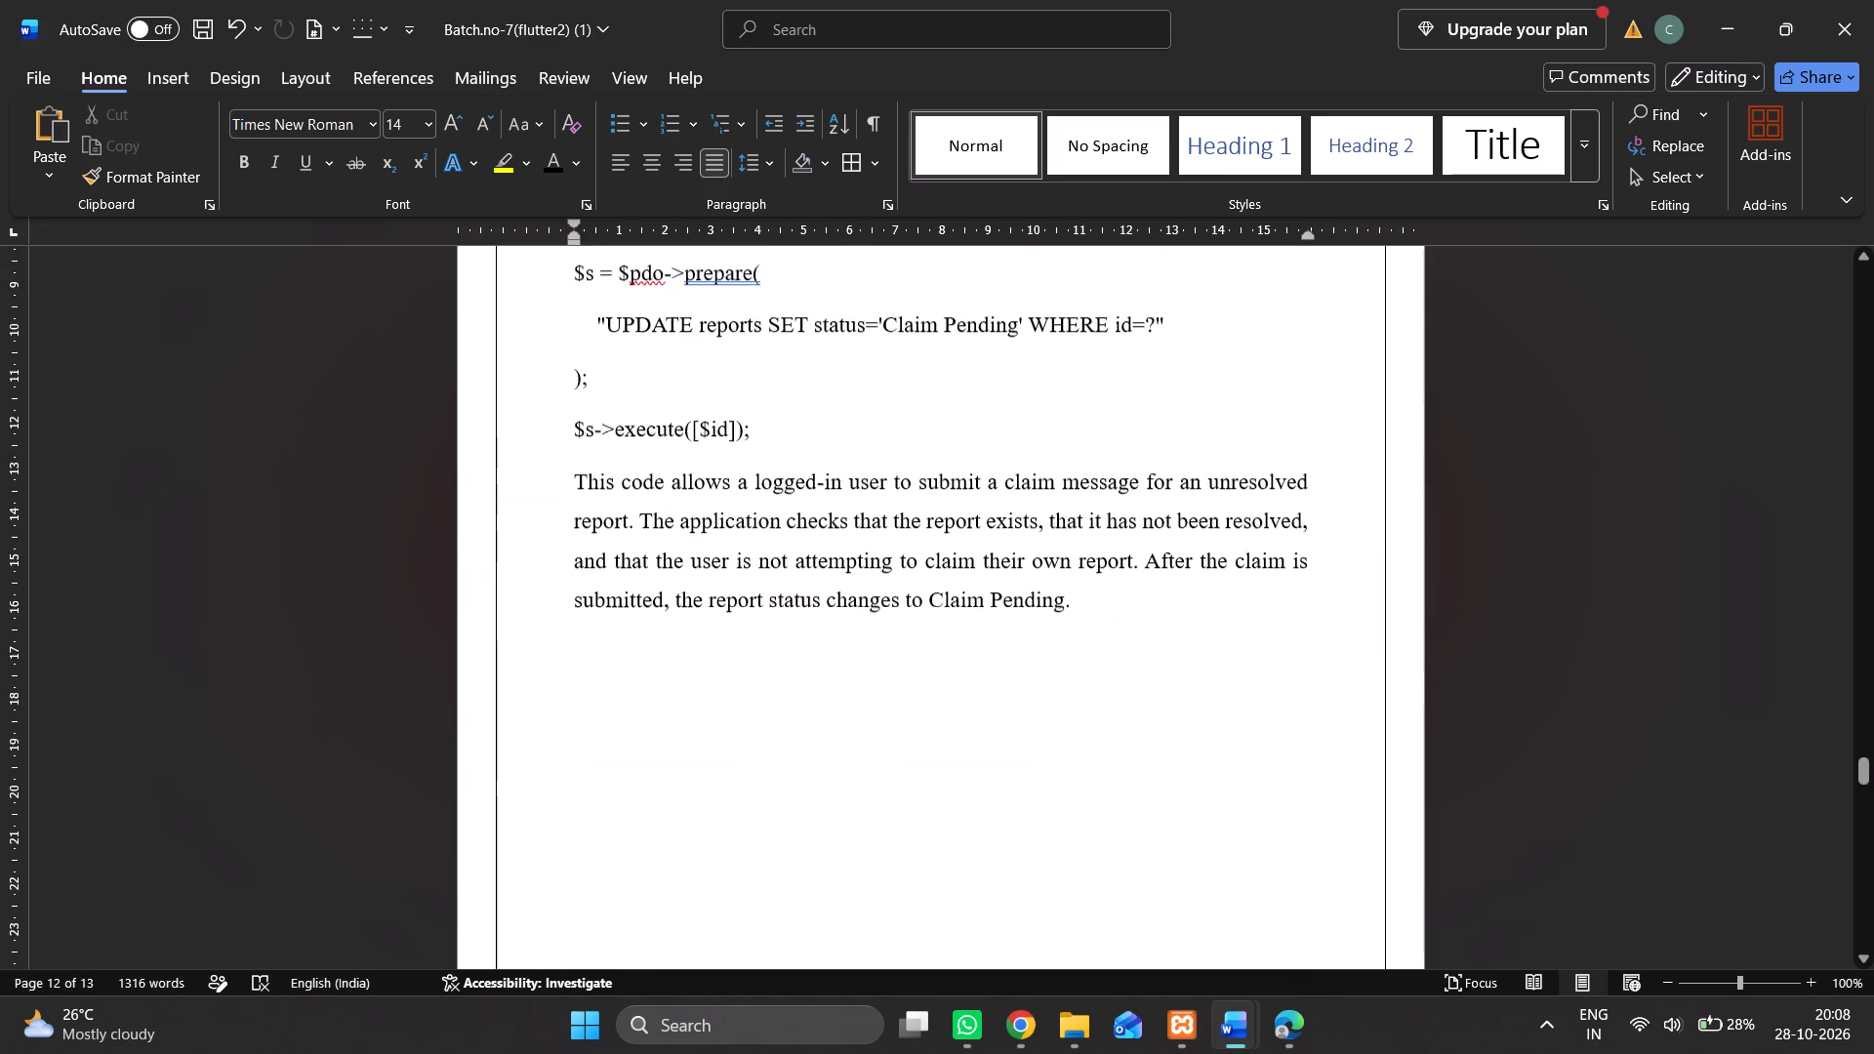
scroll(786, 628, down, 7)
key(BackSpace)
key(BackSpace)
key(BackSpace)
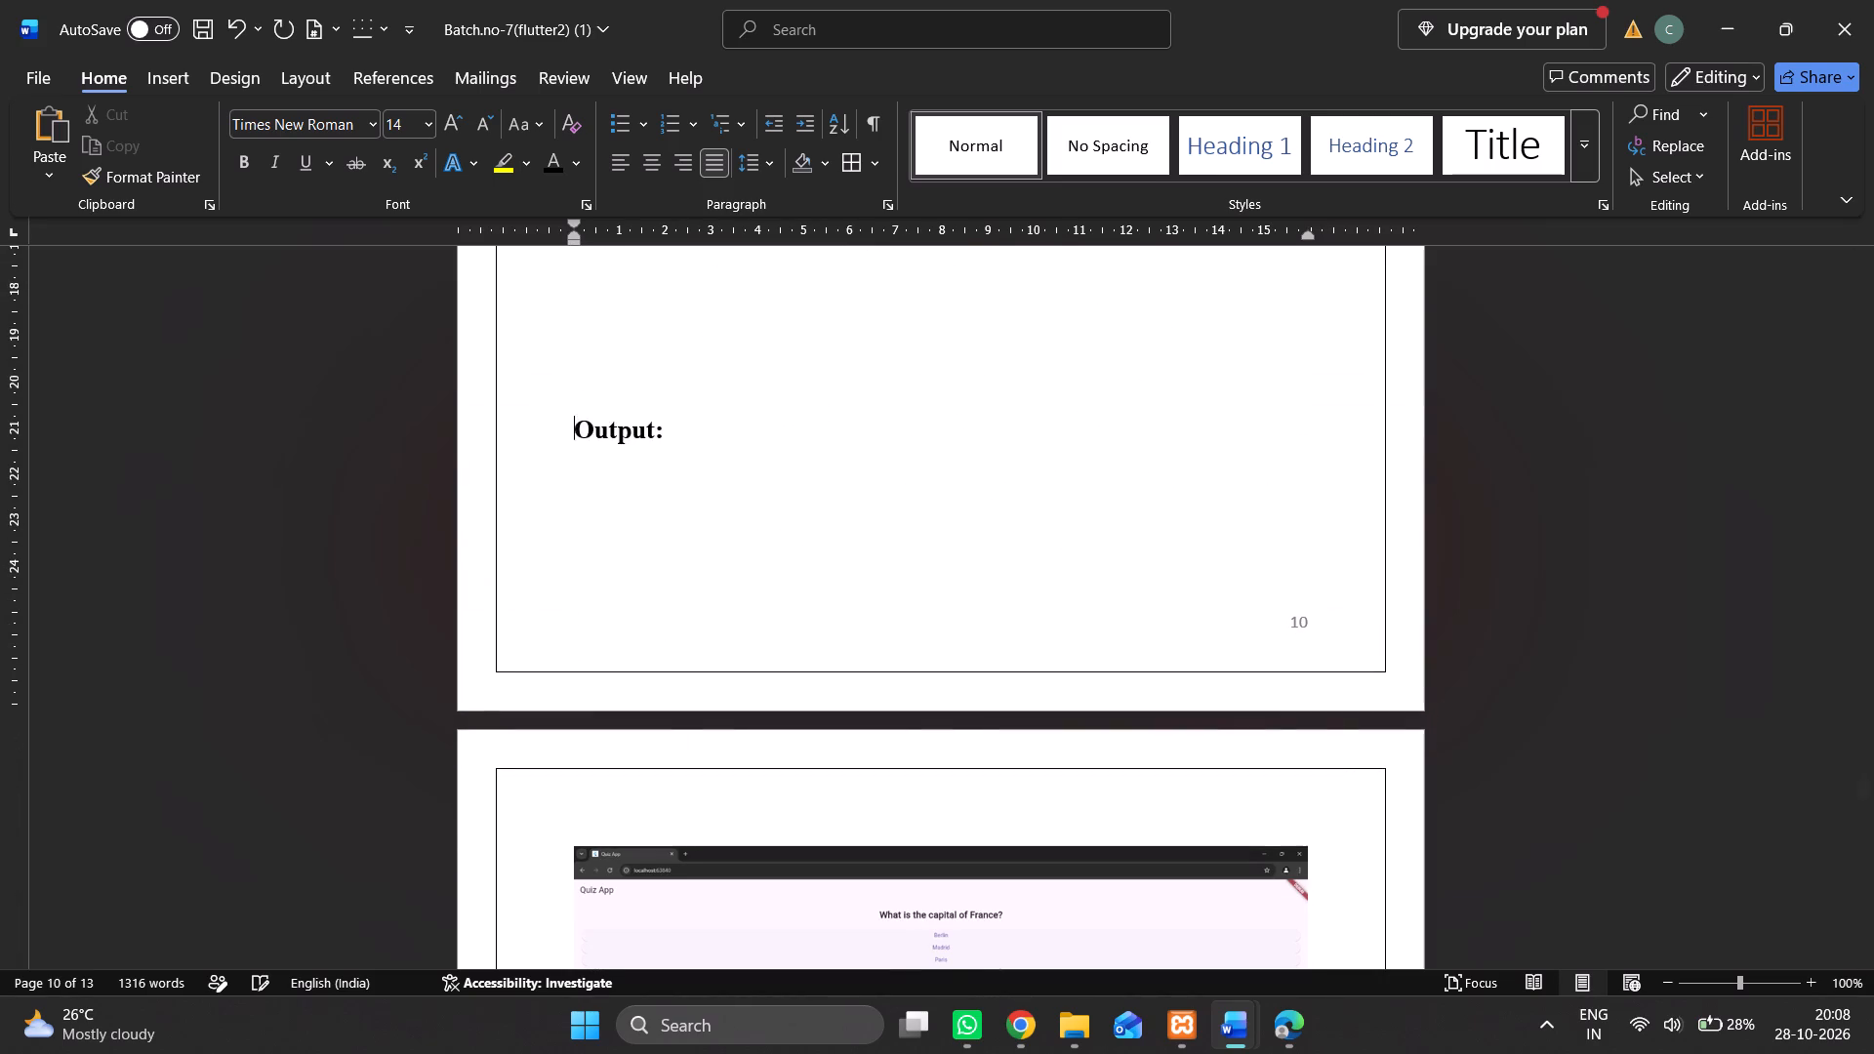
key(BackSpace)
key(BackSpace)
scroll(829, 459, up, 3)
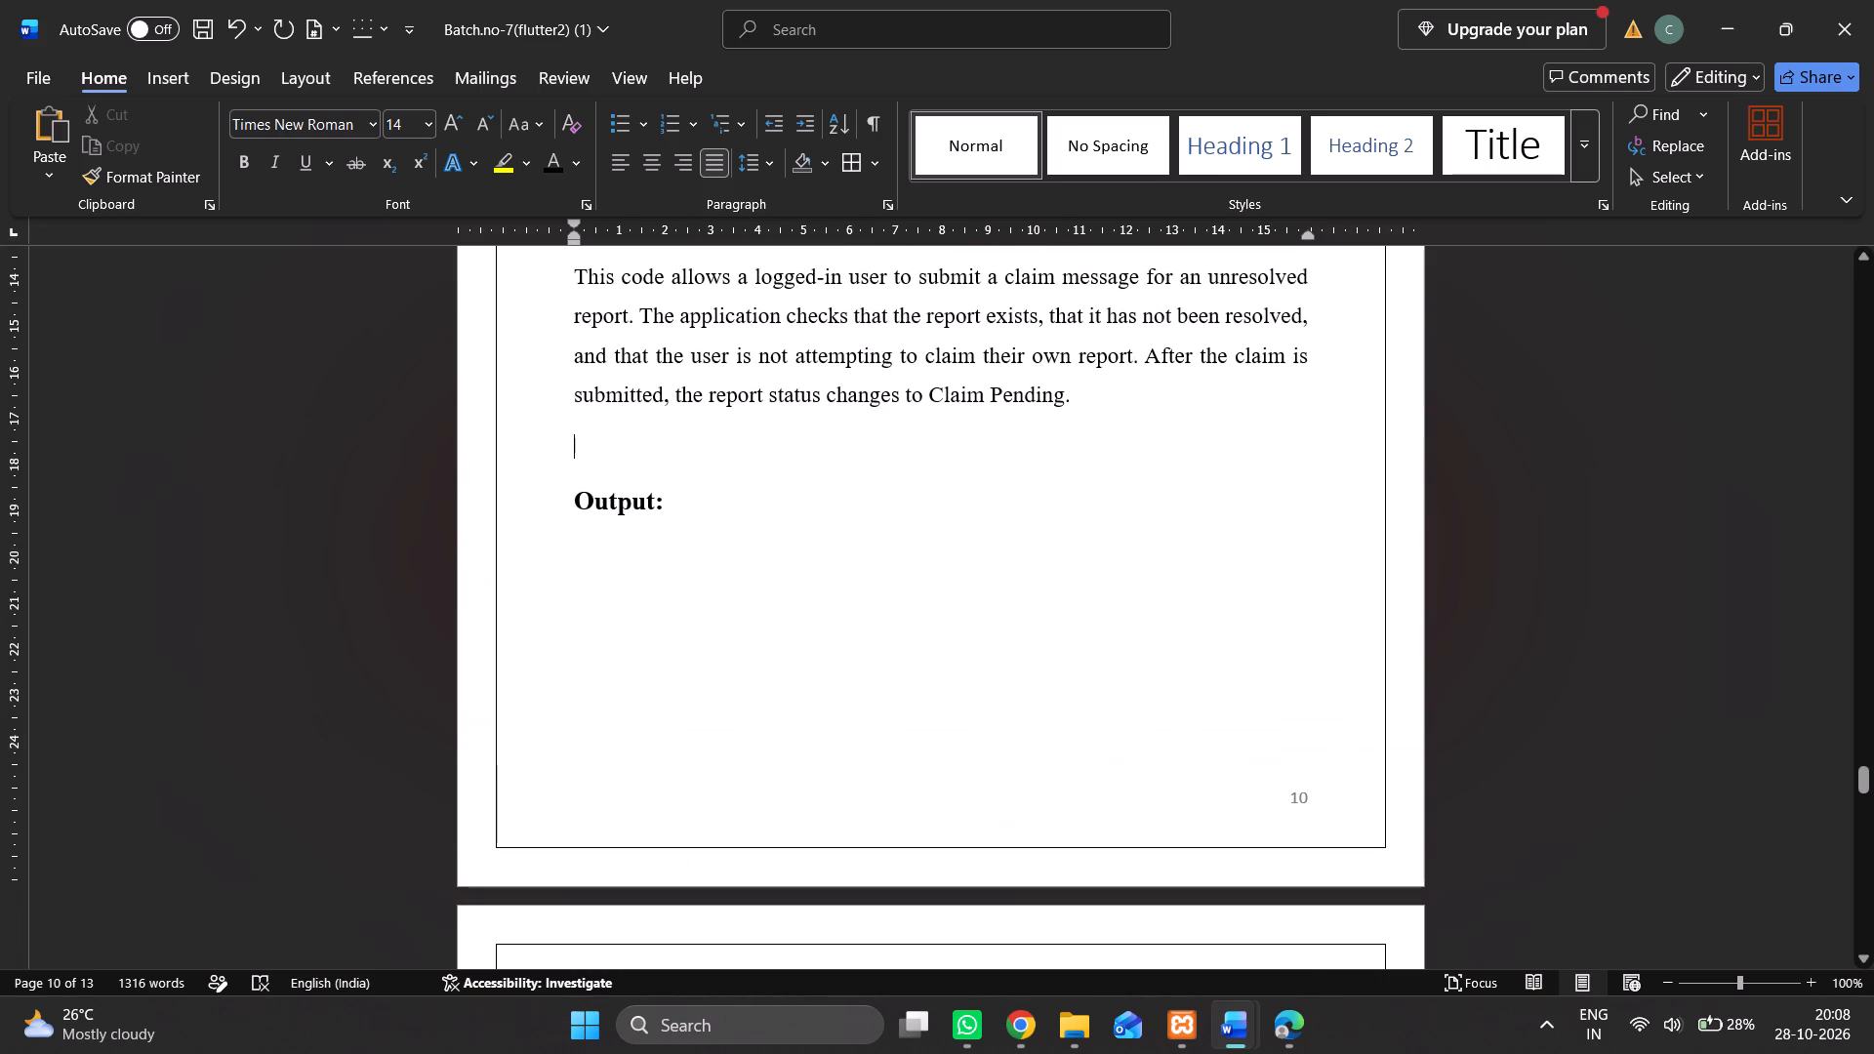
key(ctrl+v)
Format the pasted "HOW TO RUN THE PROJECT" heading as Times New Roman, size 16, bold.
drag(789, 451, 596, 455)
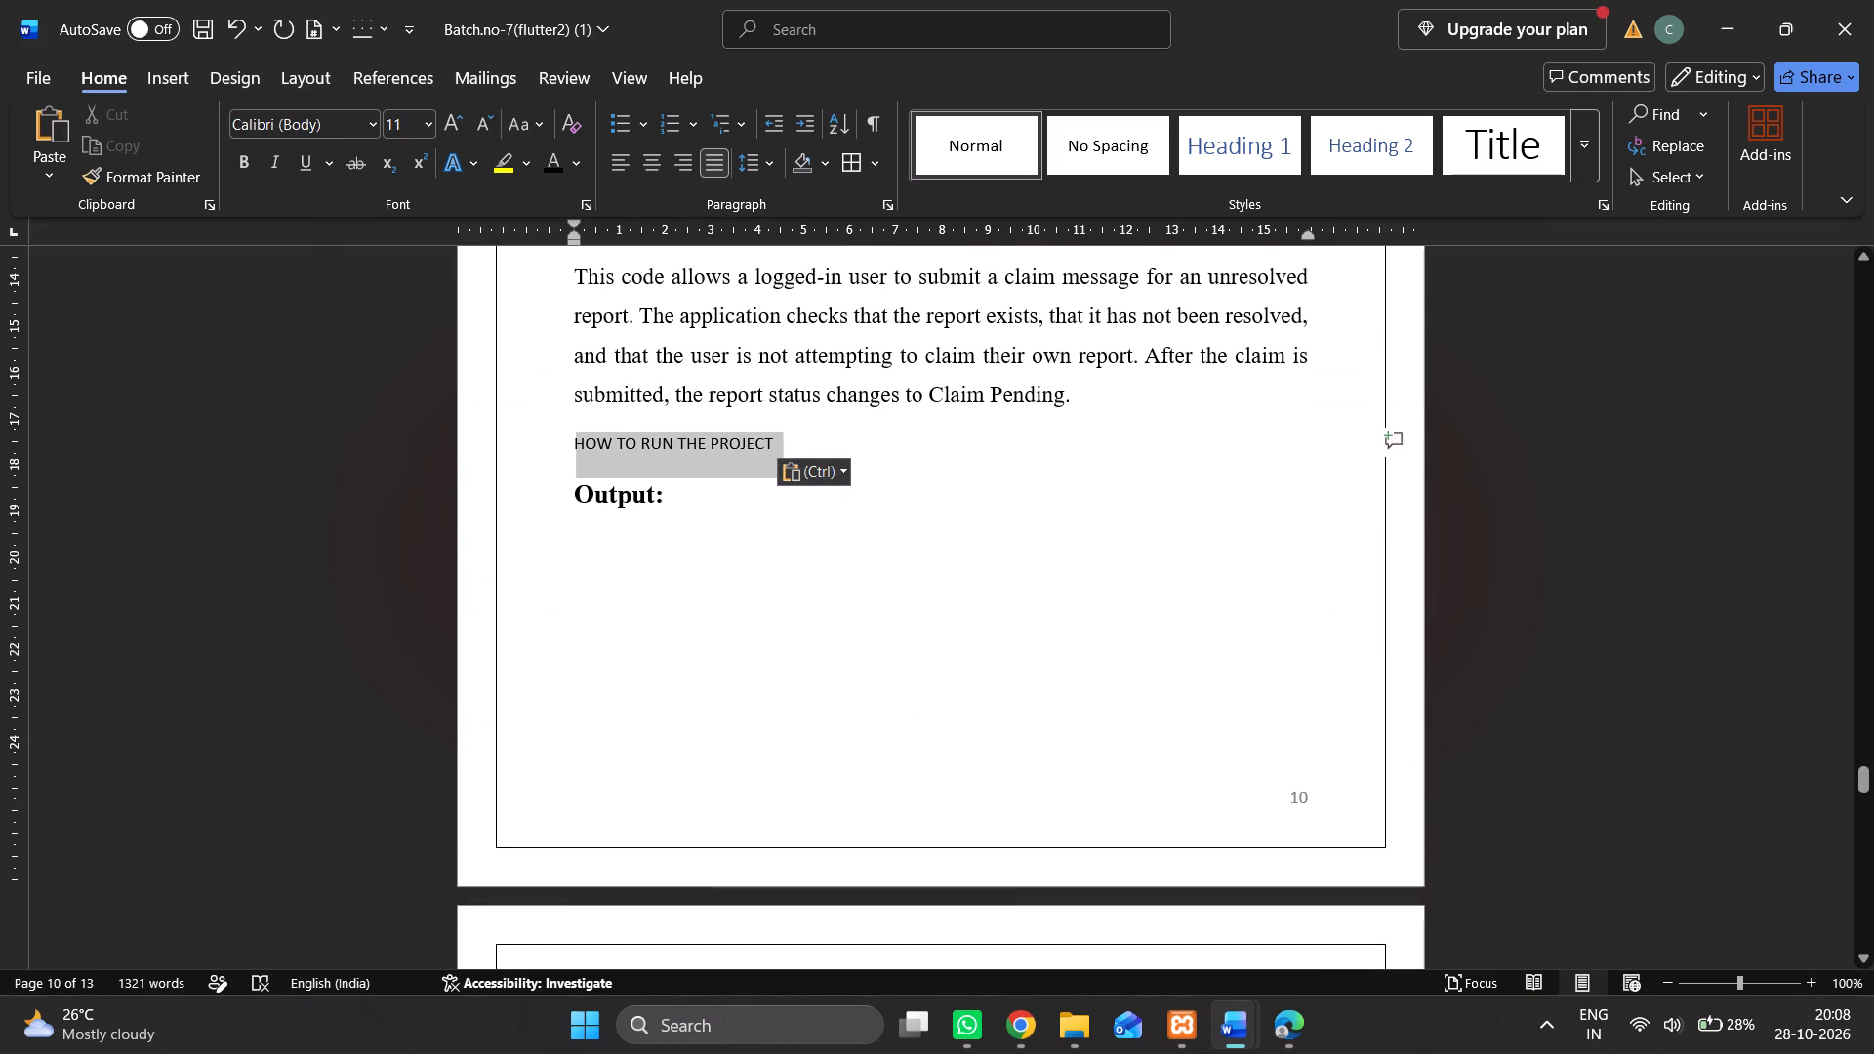
drag(596, 455, 594, 455)
click(365, 130)
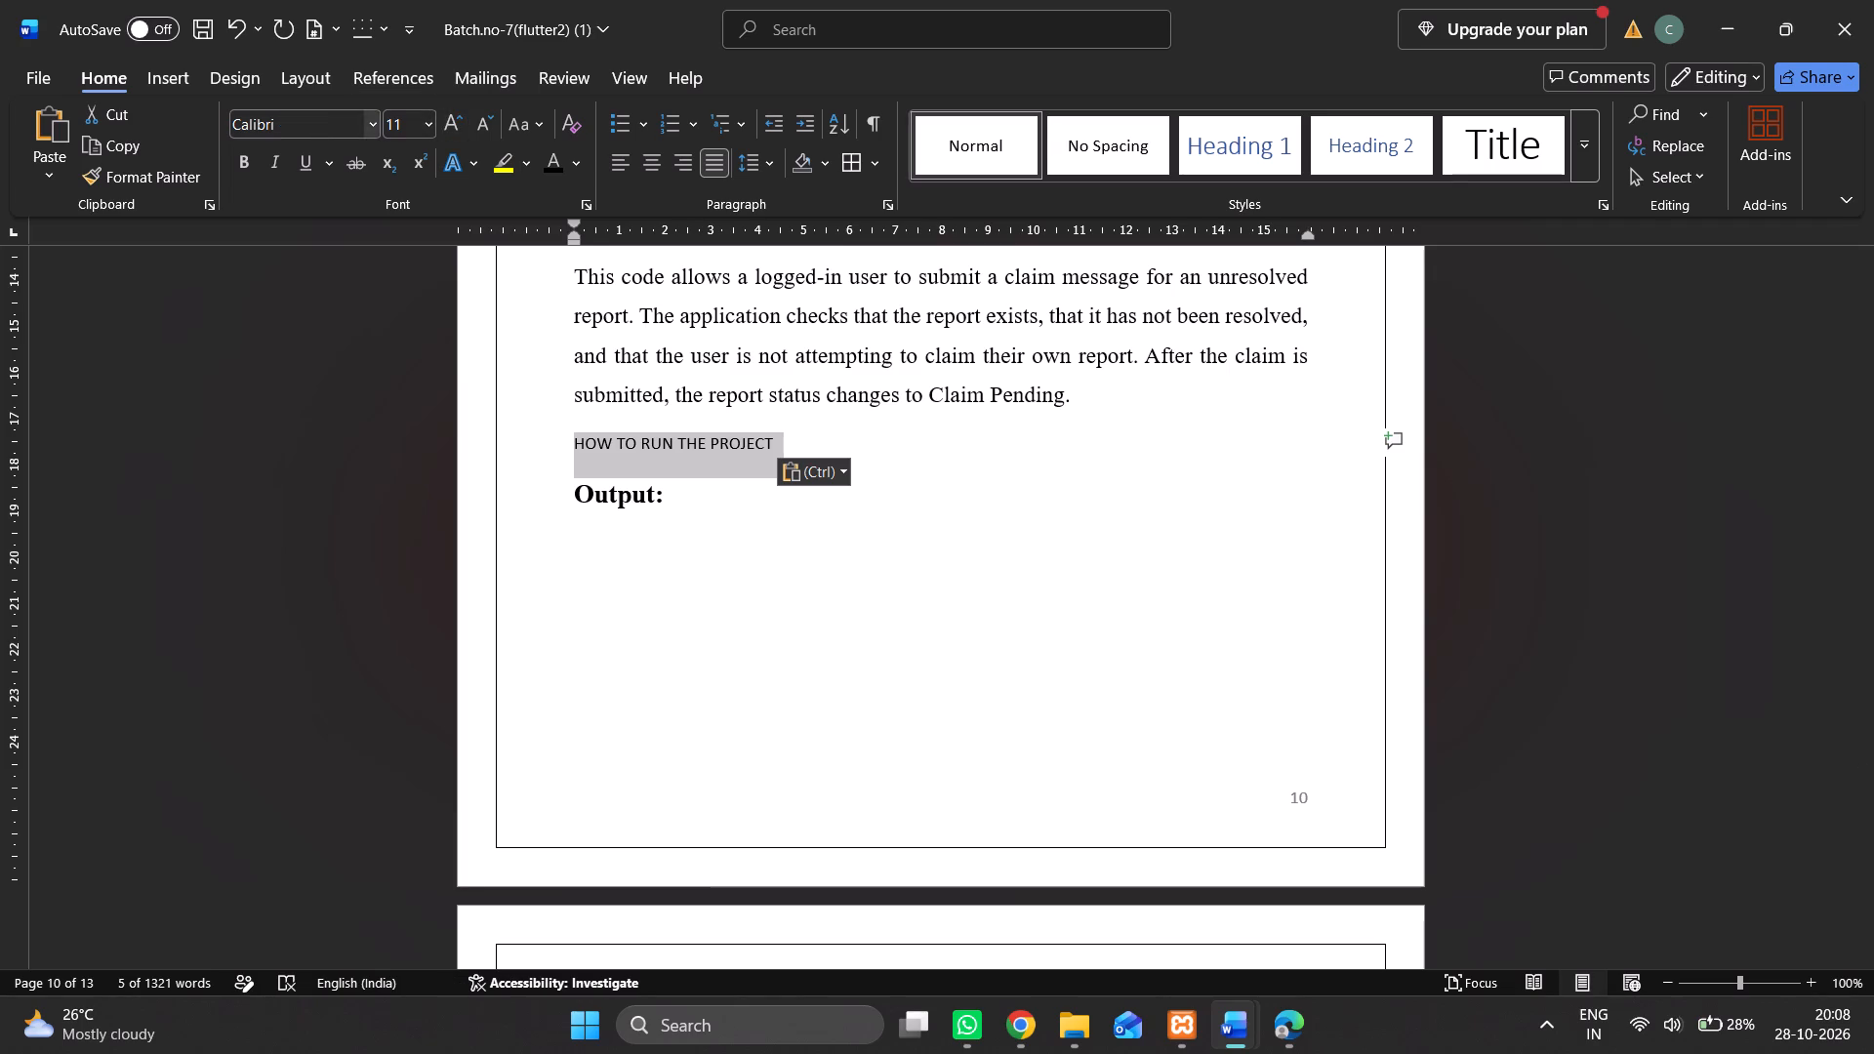
click(336, 303)
triple_click(458, 116)
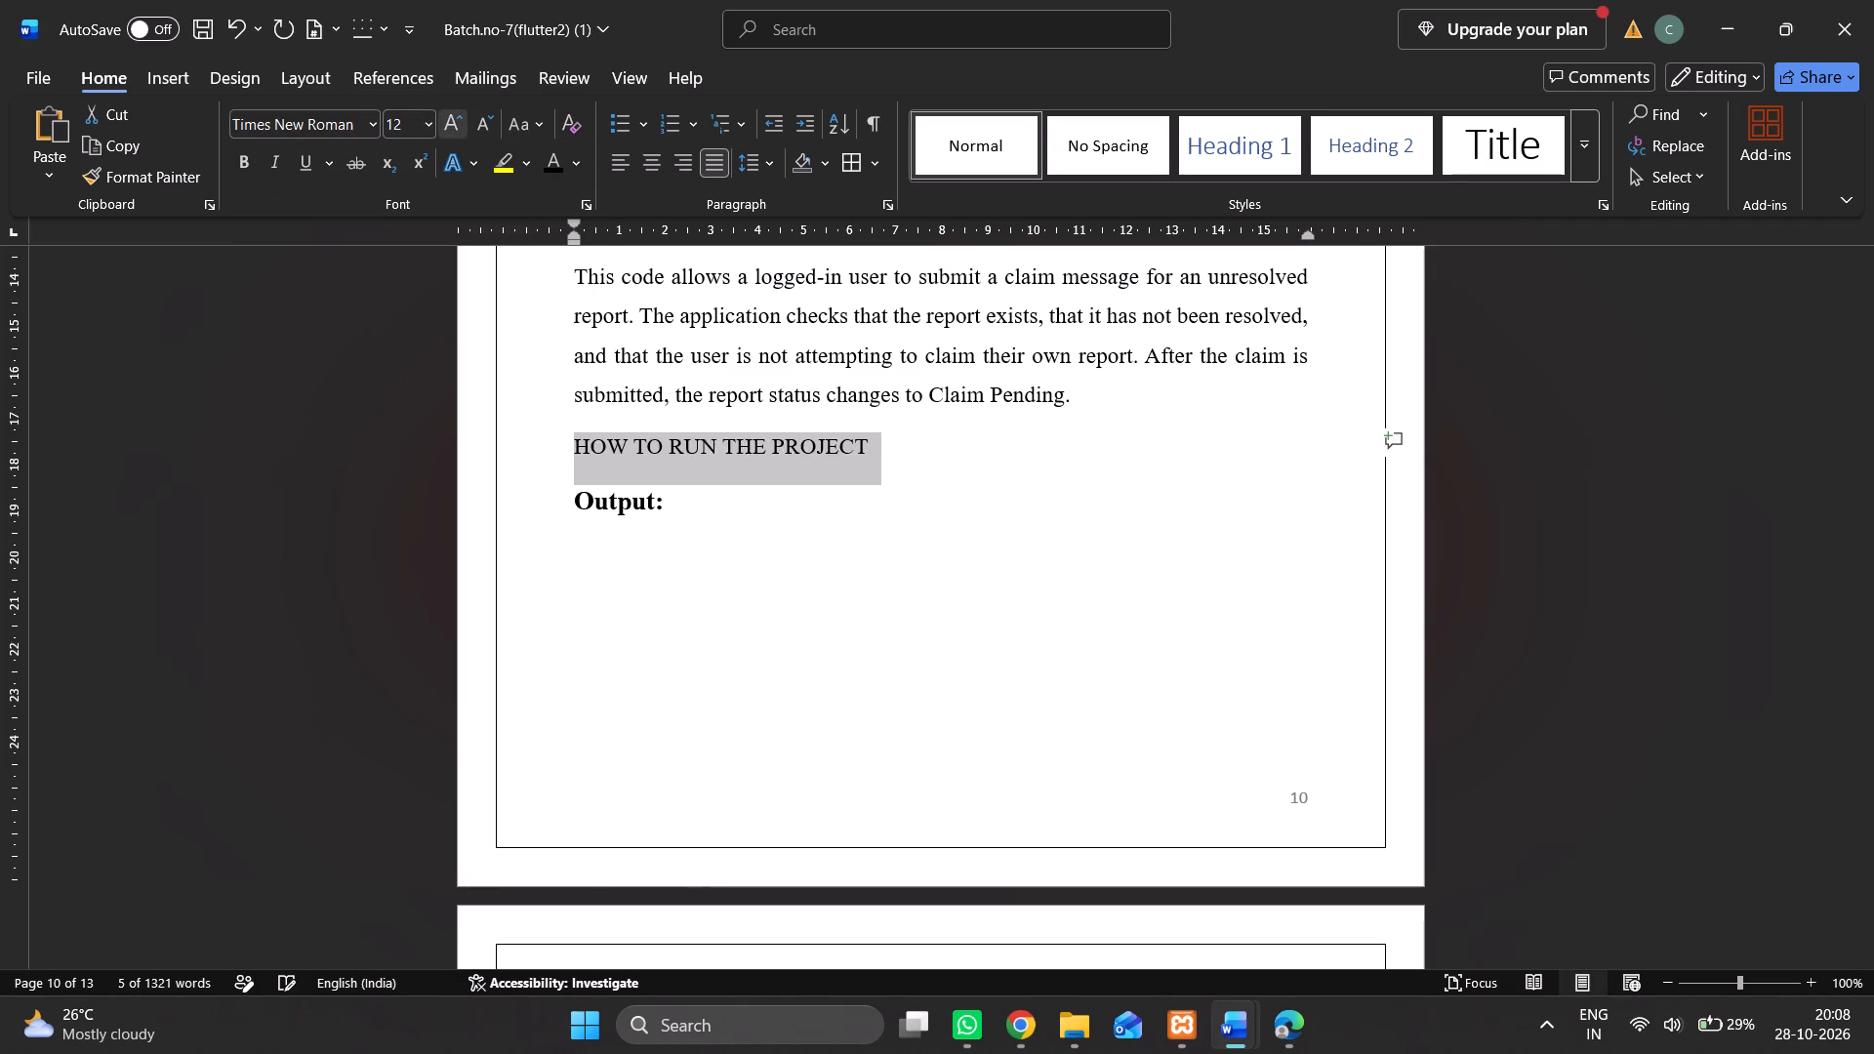
click(248, 170)
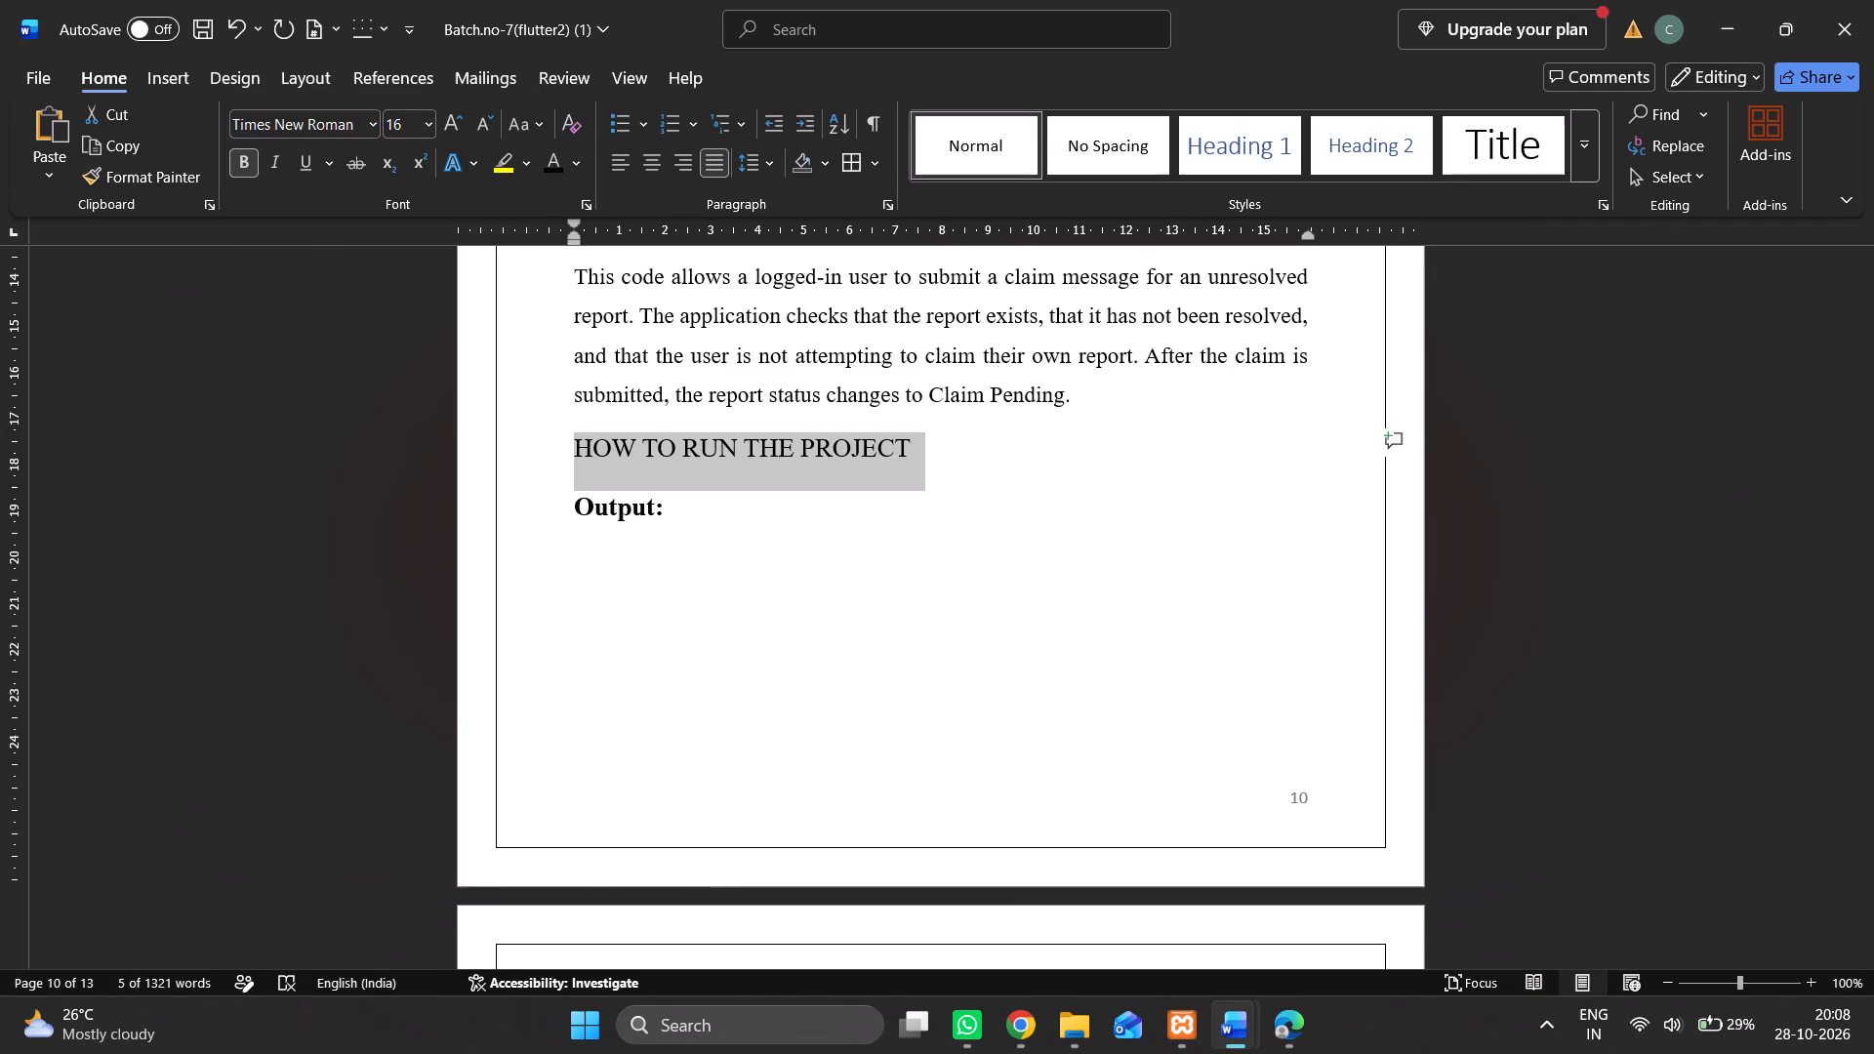
click(920, 479)
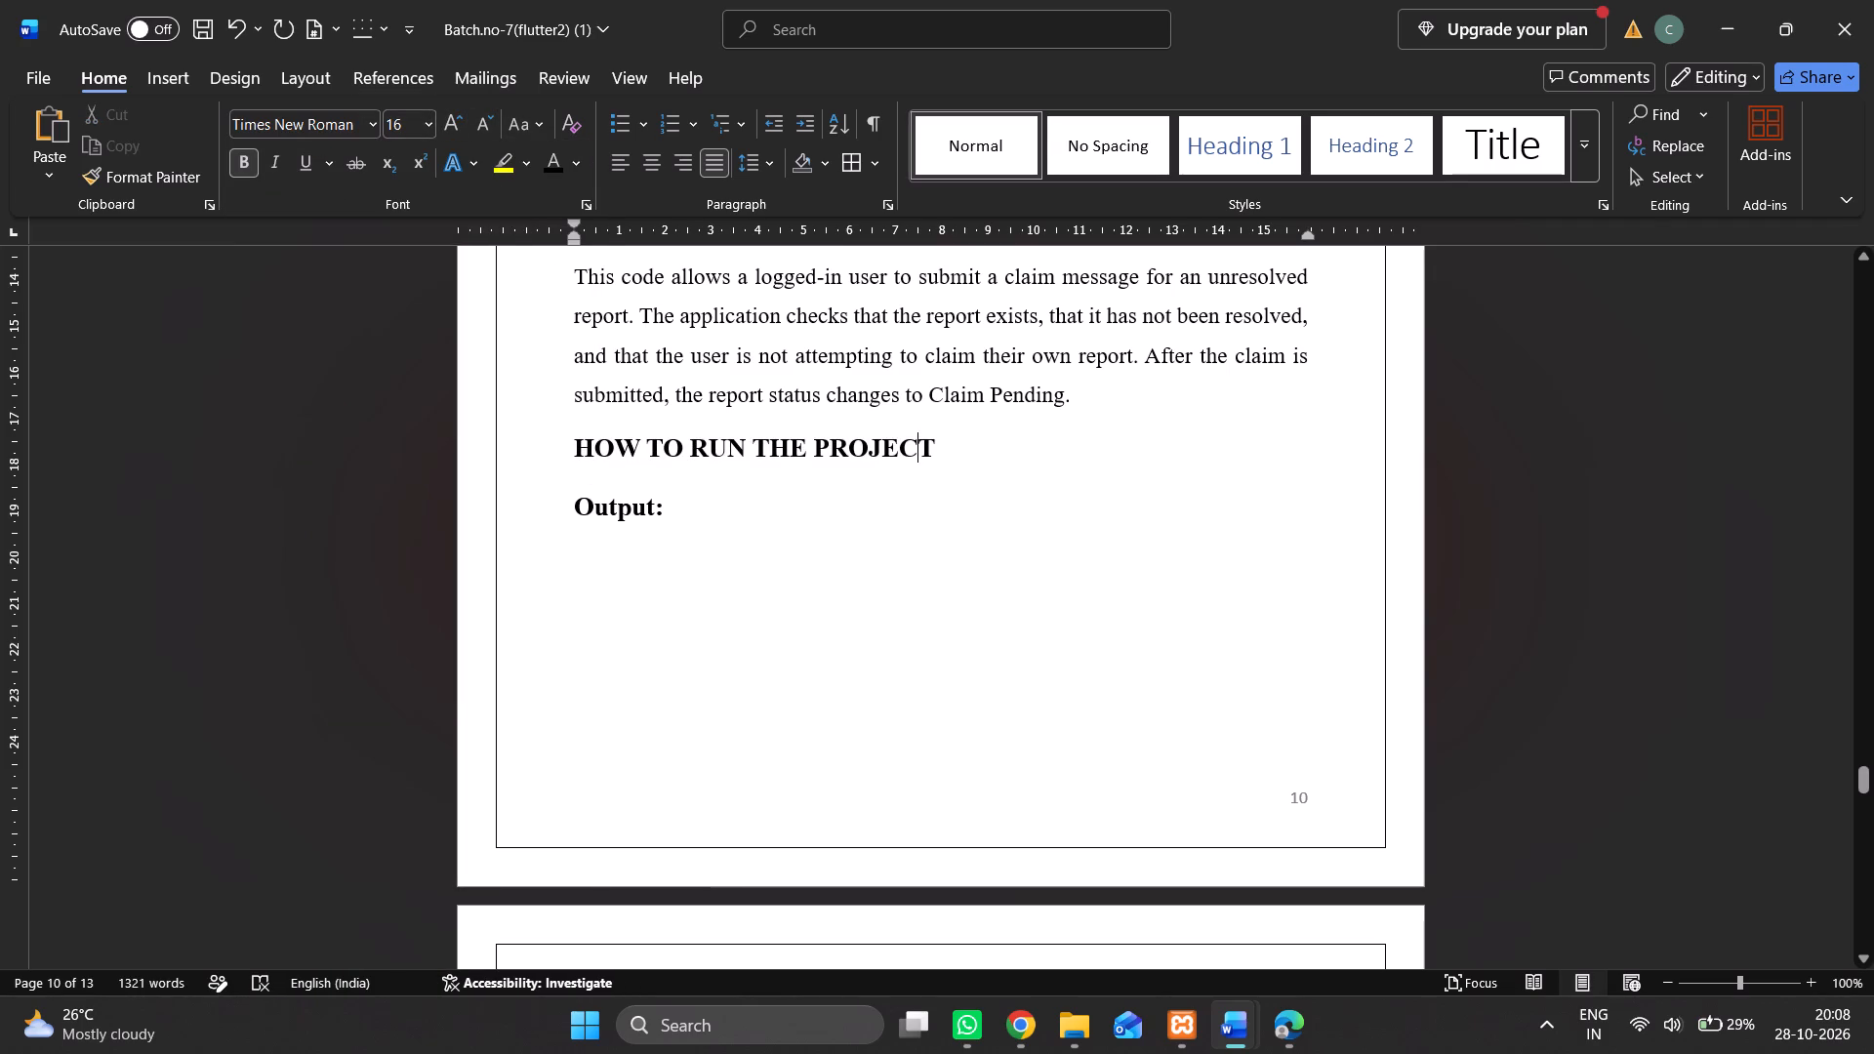
Copy the documentation's bulleted run instructions into a new non-bold, size 14 paragraph below the "HOW TO RUN THE PROJECT" heading.
click(957, 446)
key(Return)
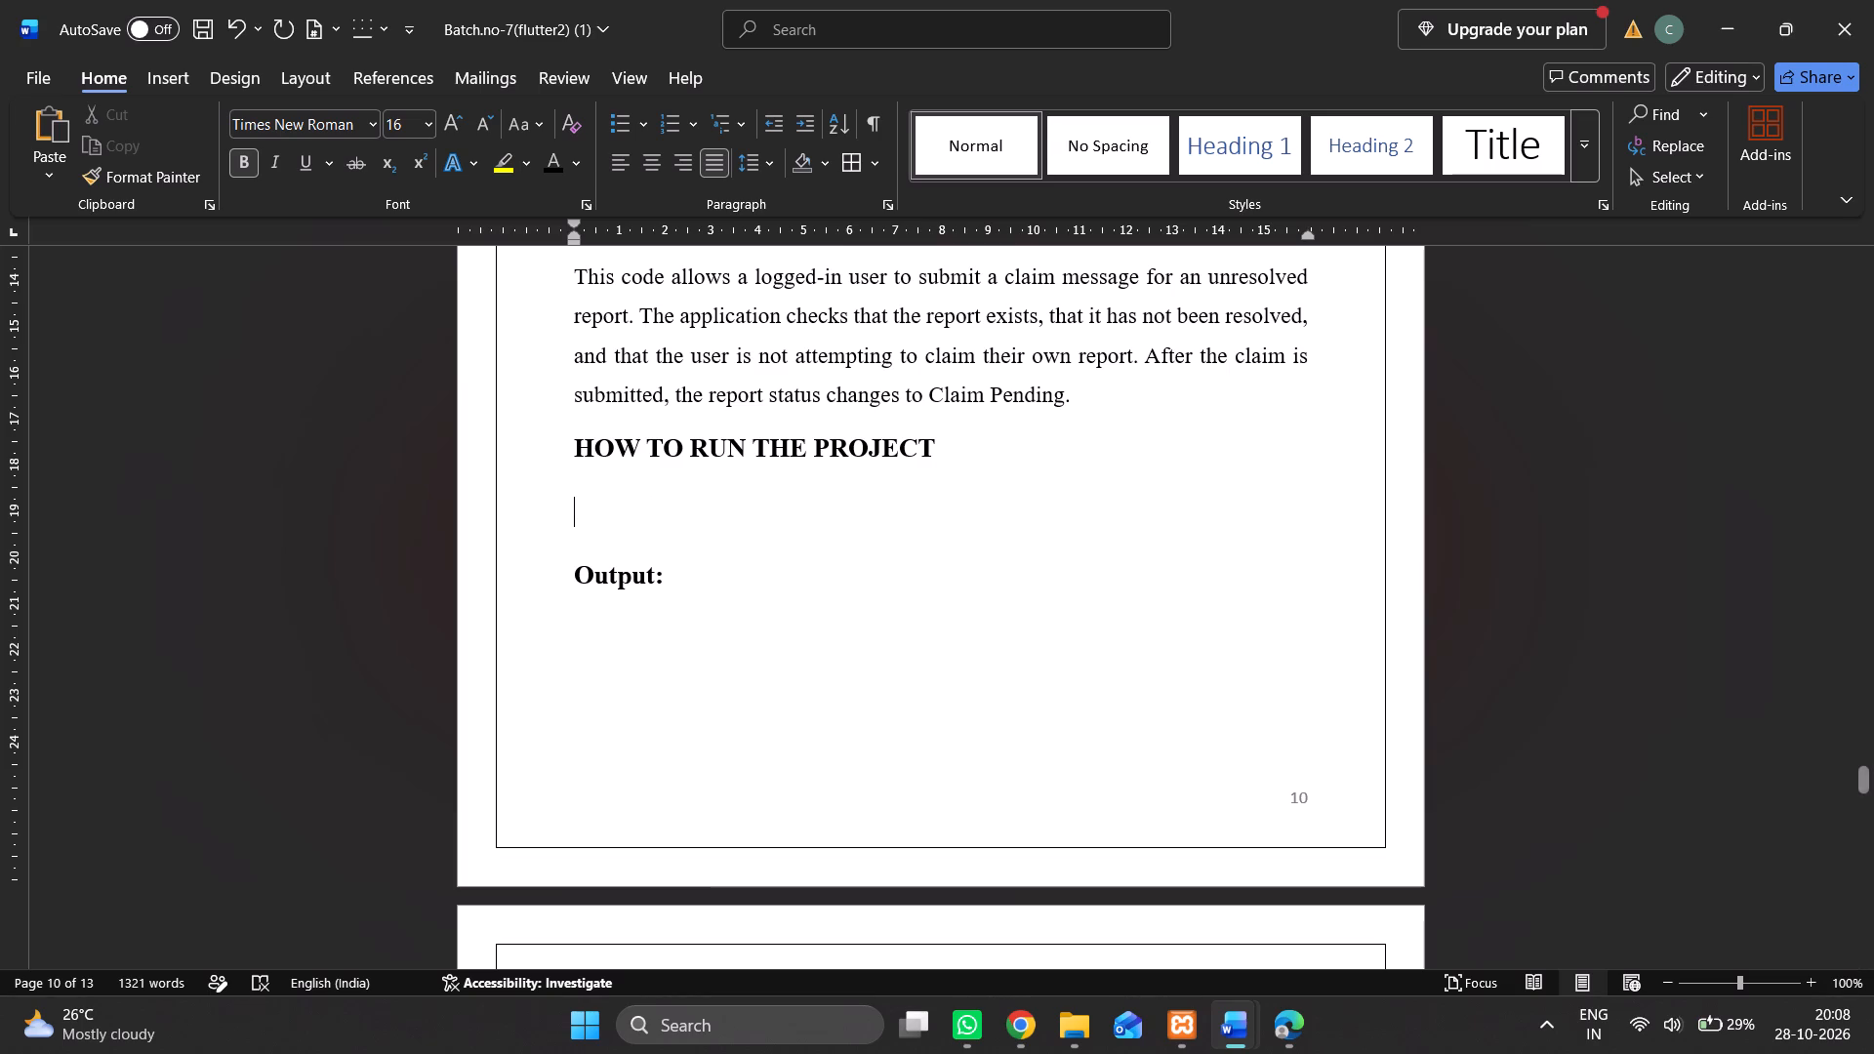
click(240, 166)
click(430, 124)
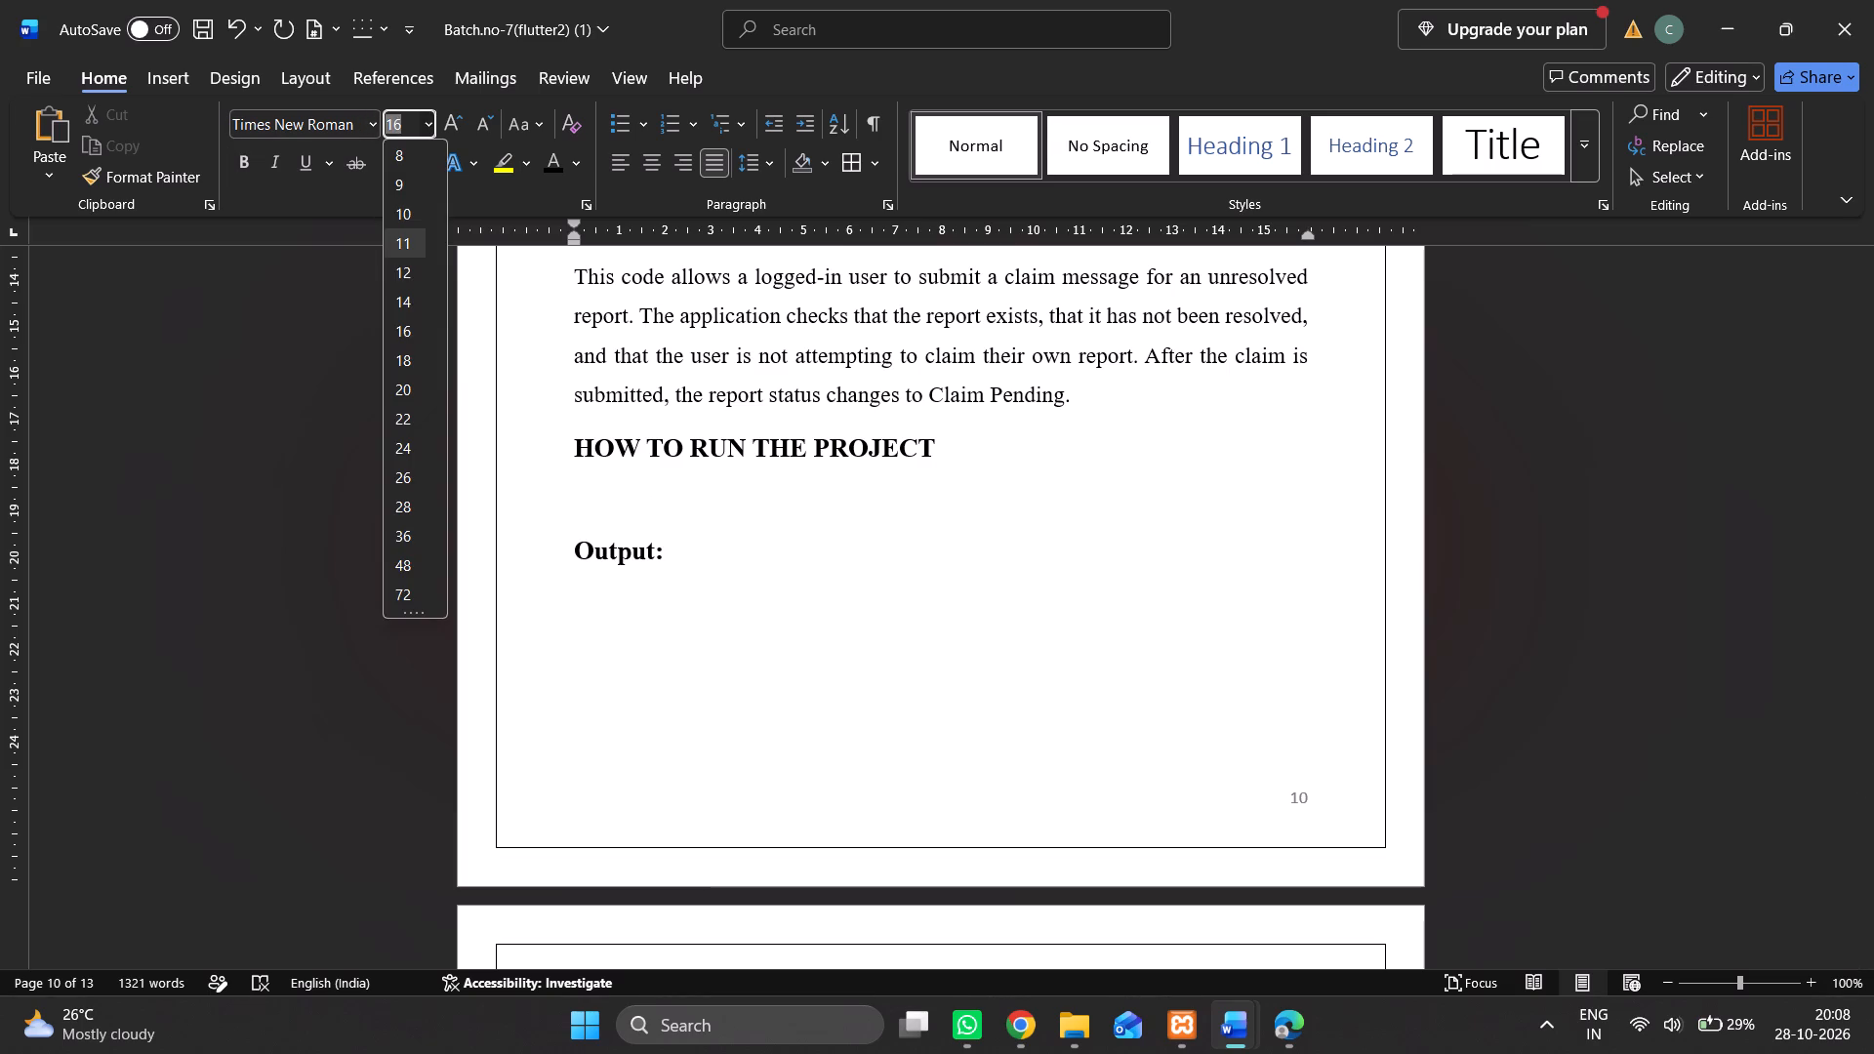
click(407, 298)
key(alt+Tab)
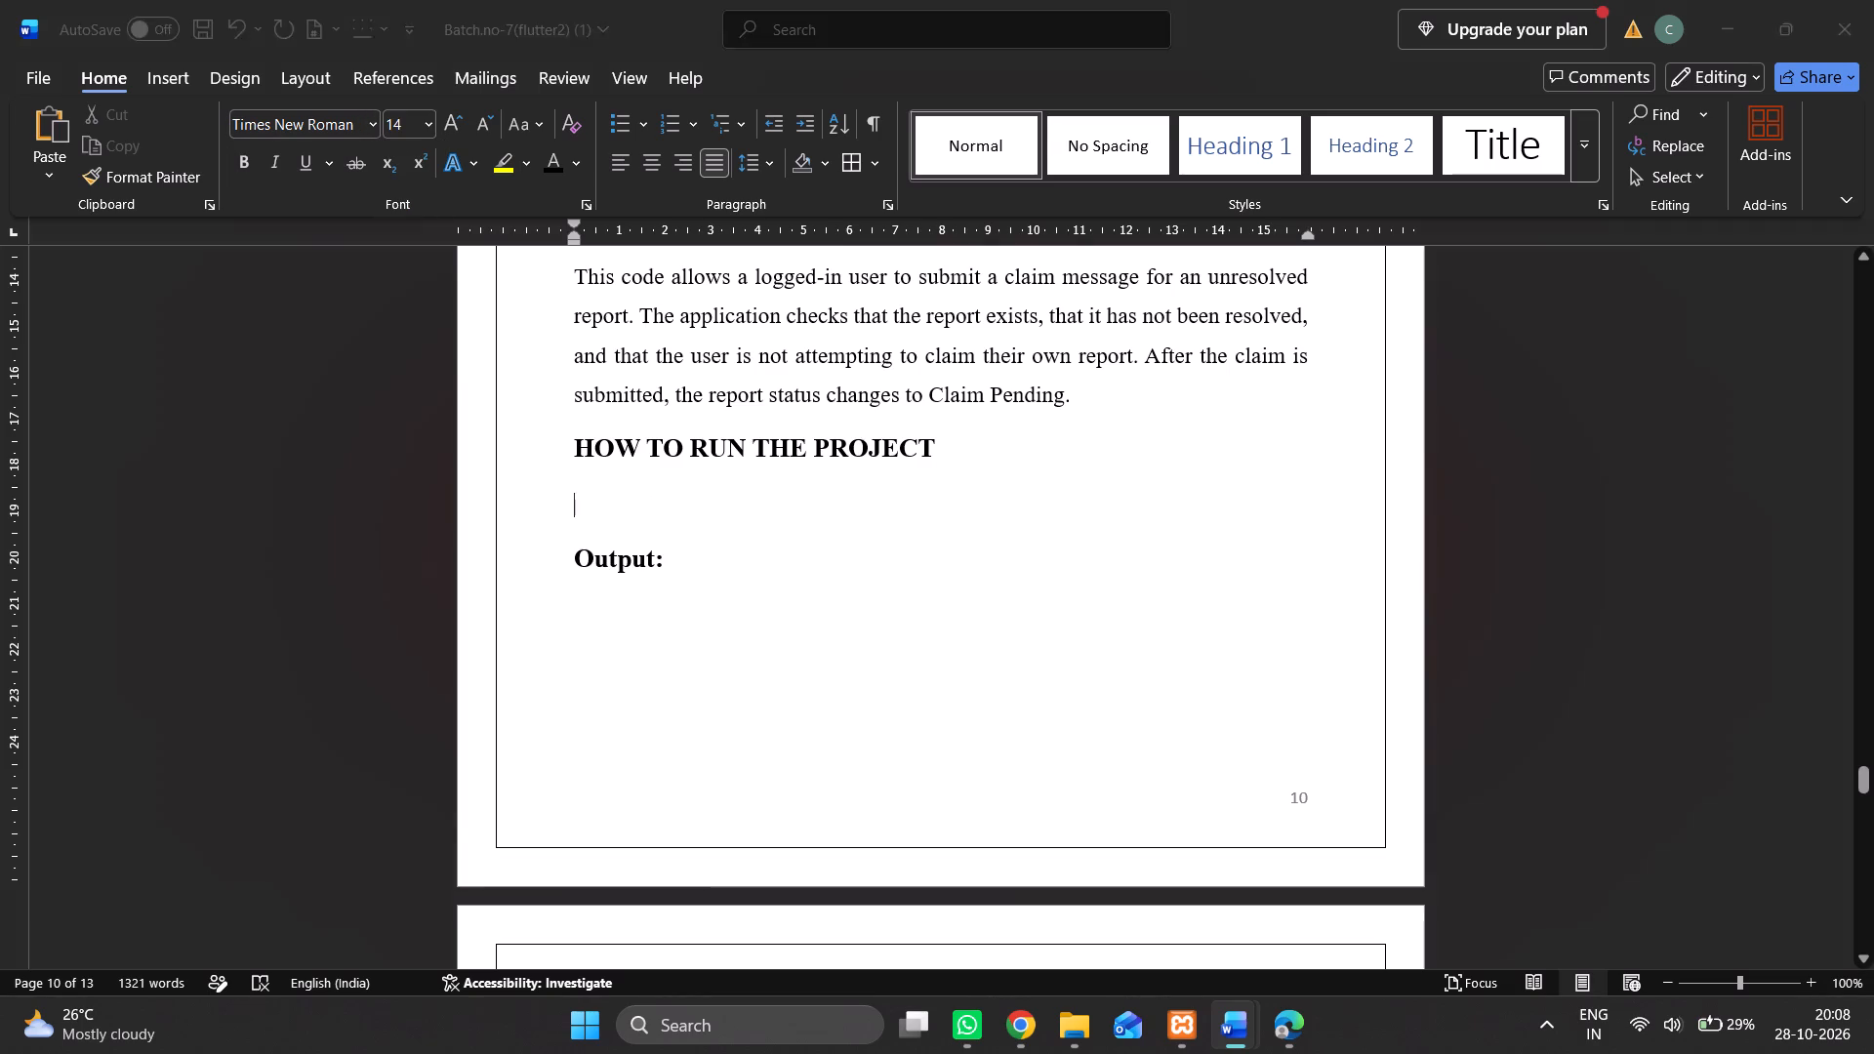
drag(1146, 741, 981, 722)
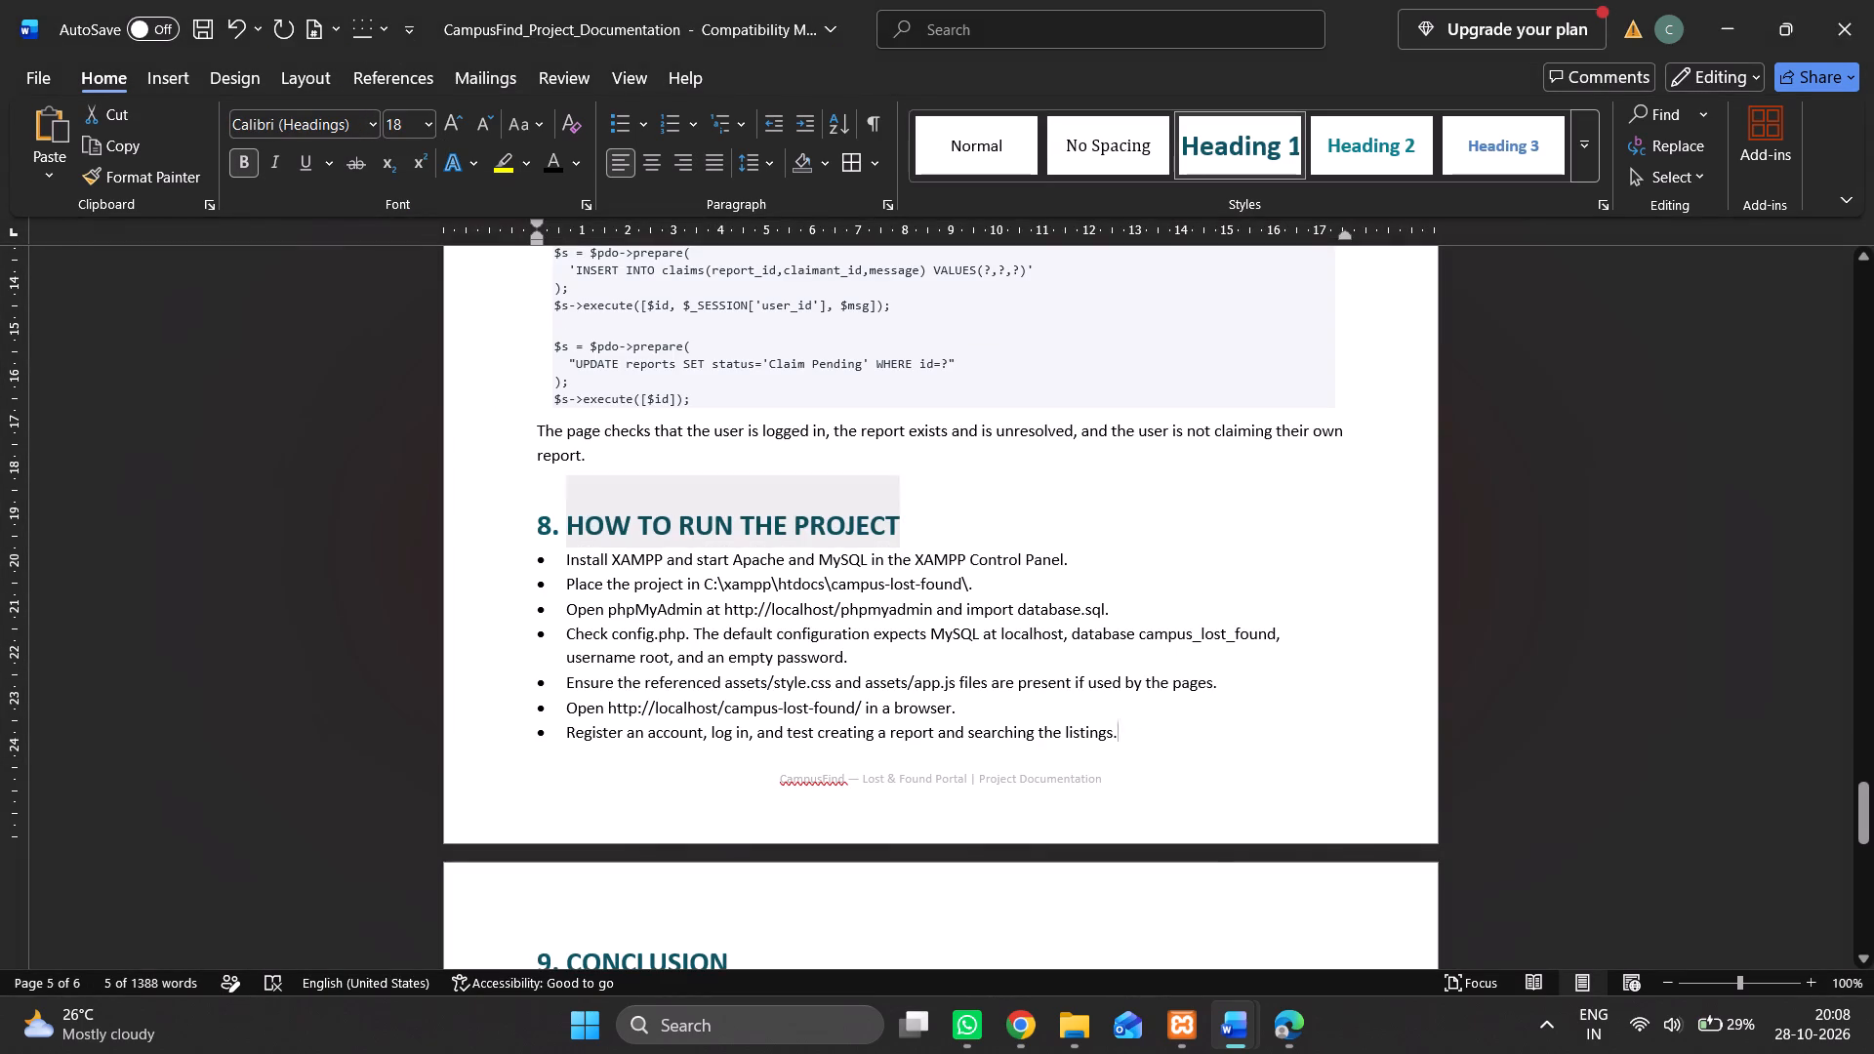
drag(981, 722, 564, 562)
key(ctrl+c)
key(alt+Tab)
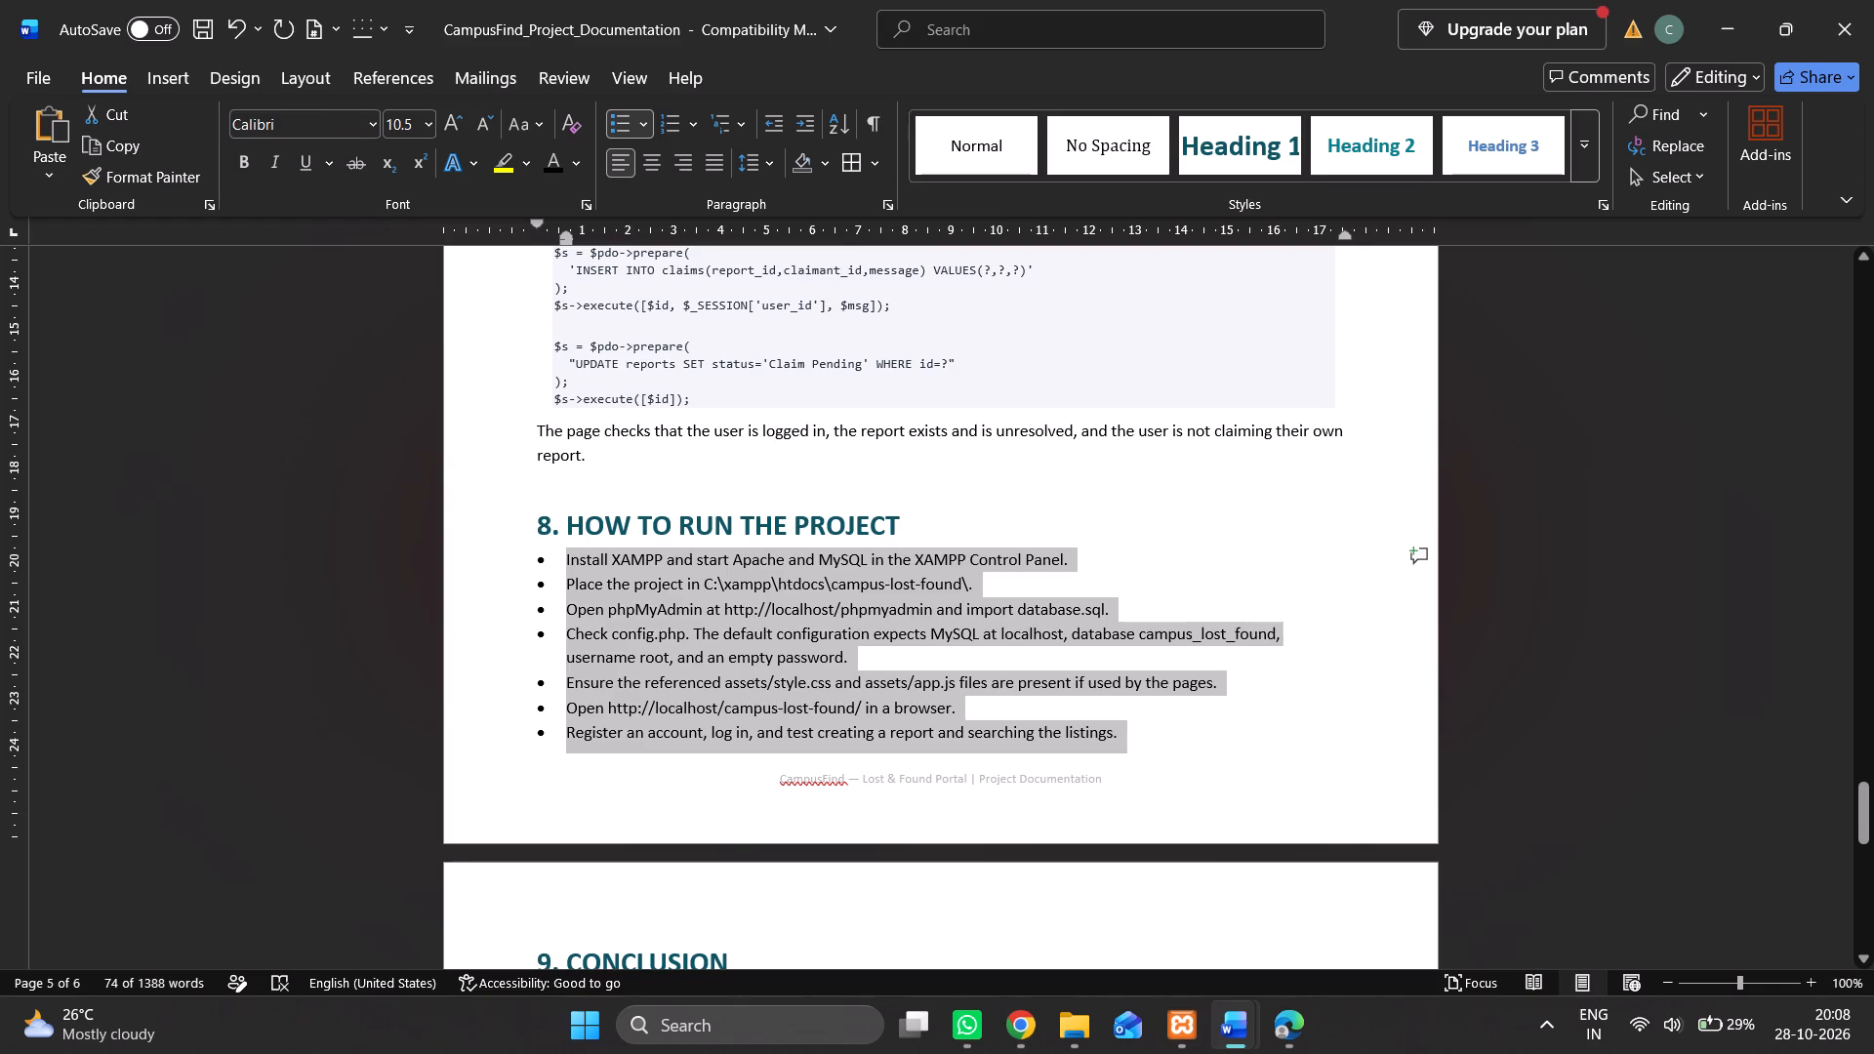
key(ctrl+v)
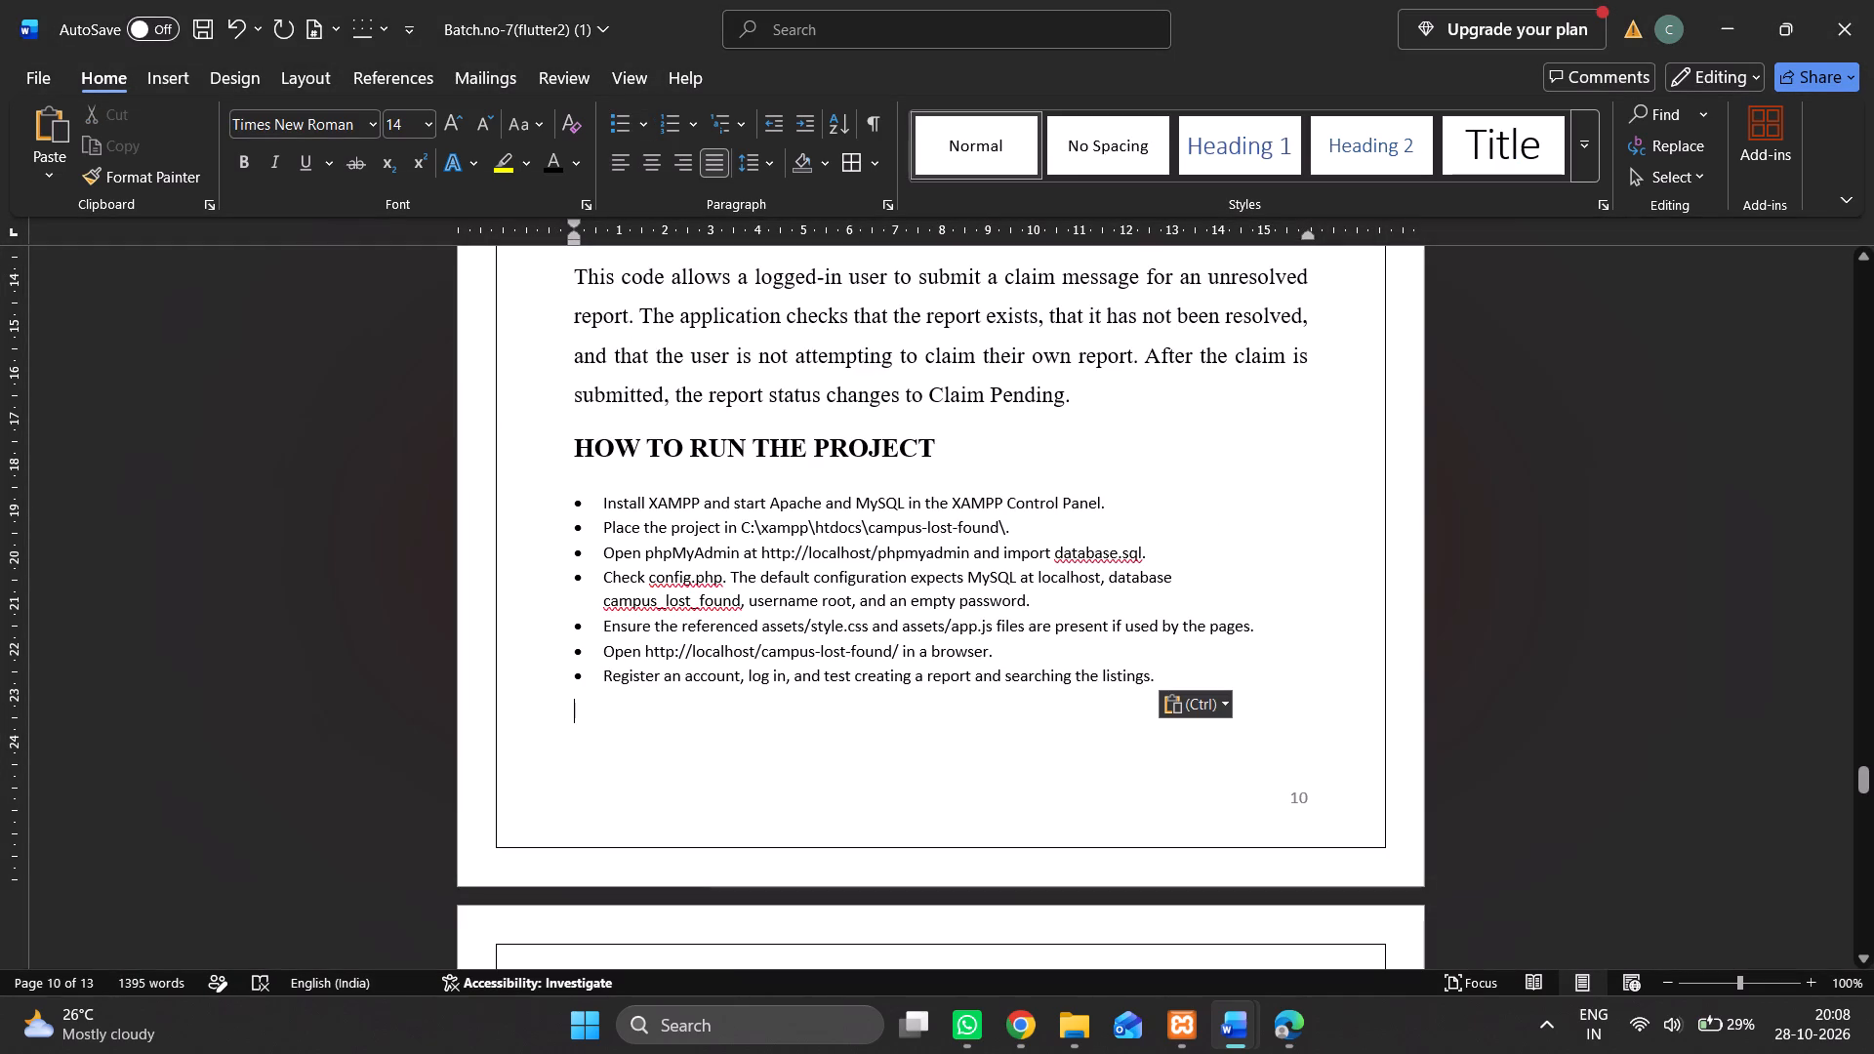
Format the pasted run-instruction bullets as Times New Roman, size 14, with justified alignment.
drag(1172, 679, 609, 514)
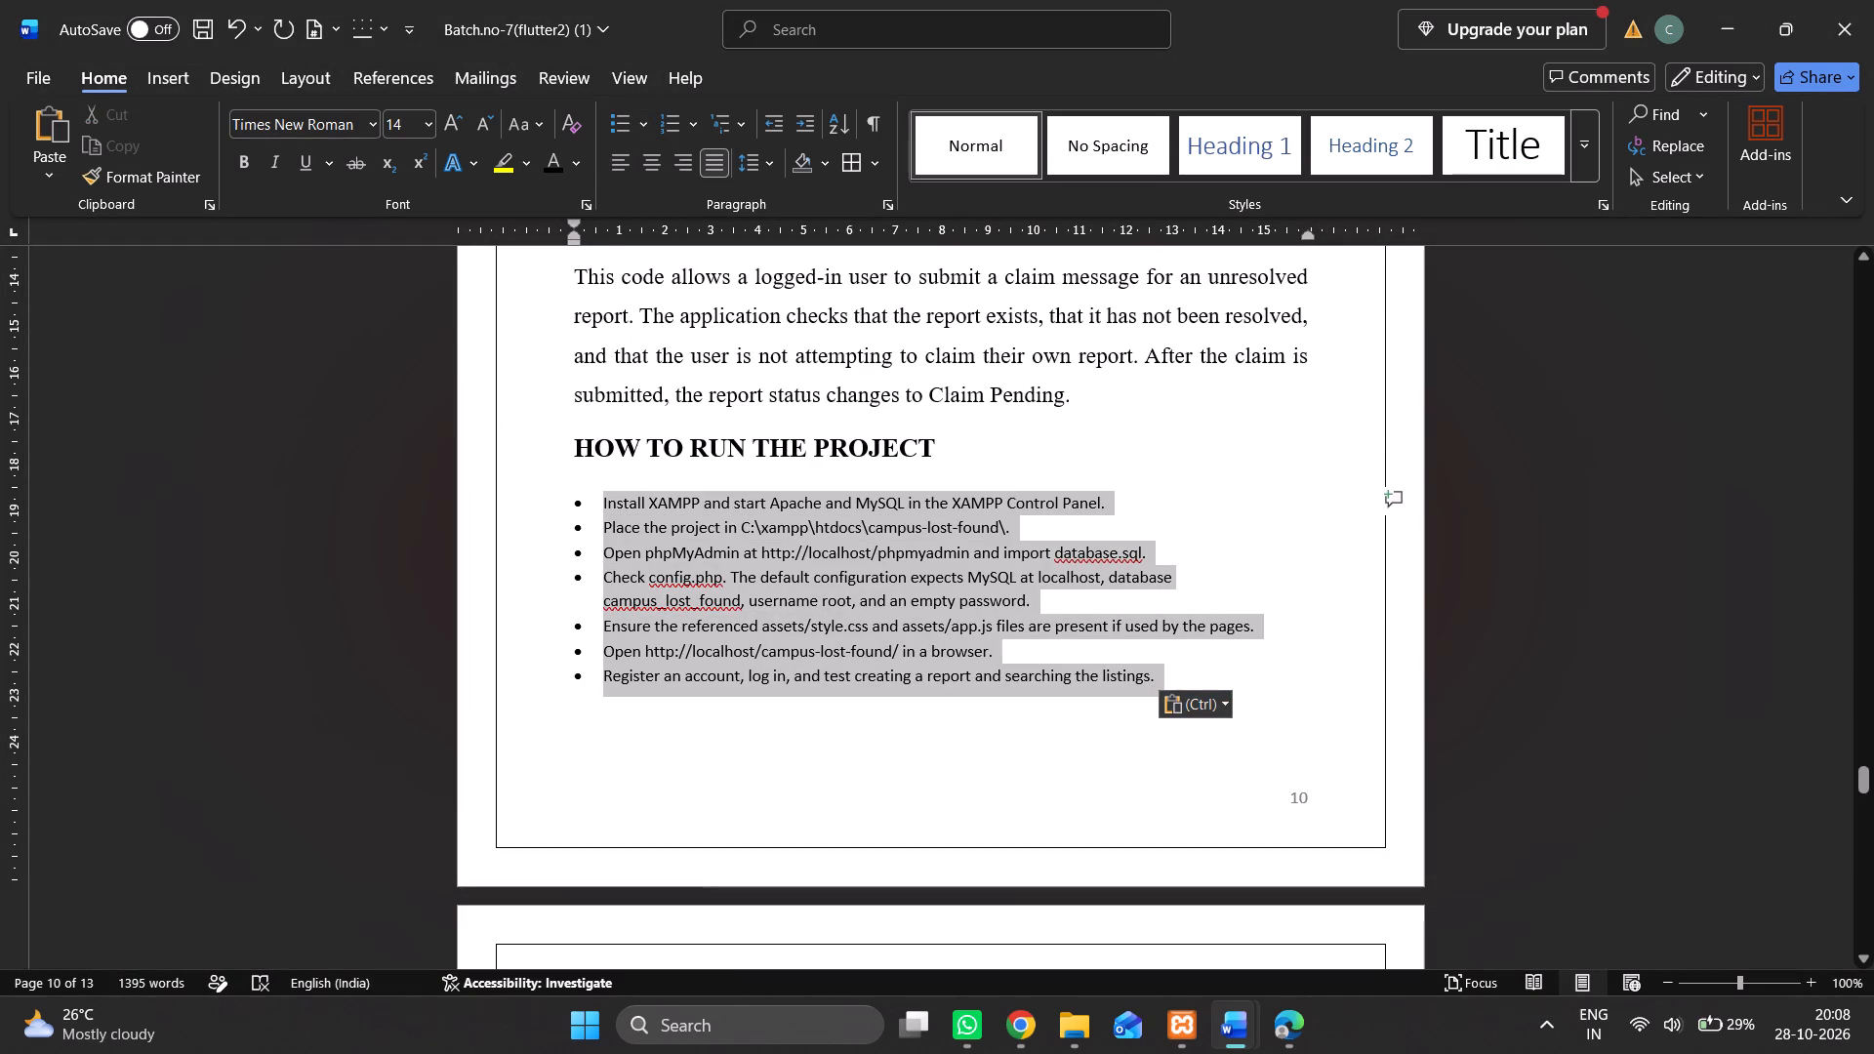
drag(609, 514, 608, 509)
click(370, 125)
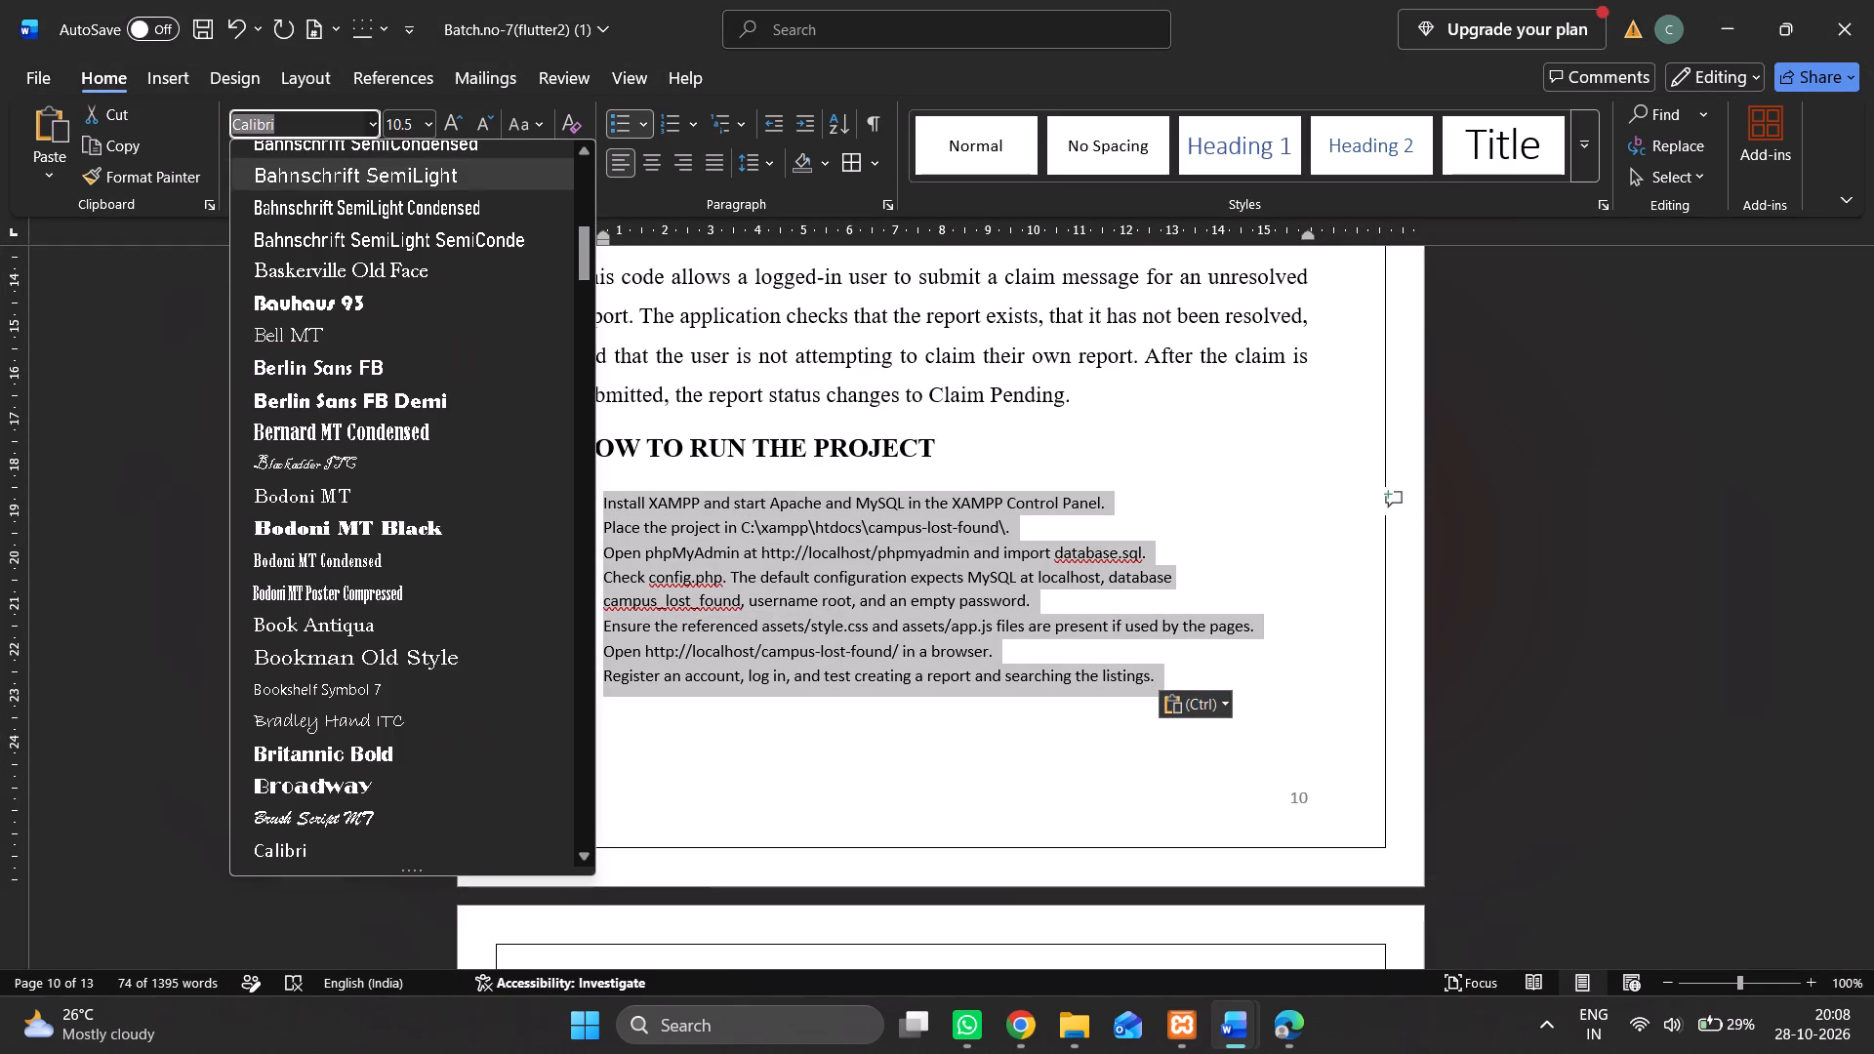
scroll(366, 420, up, 13)
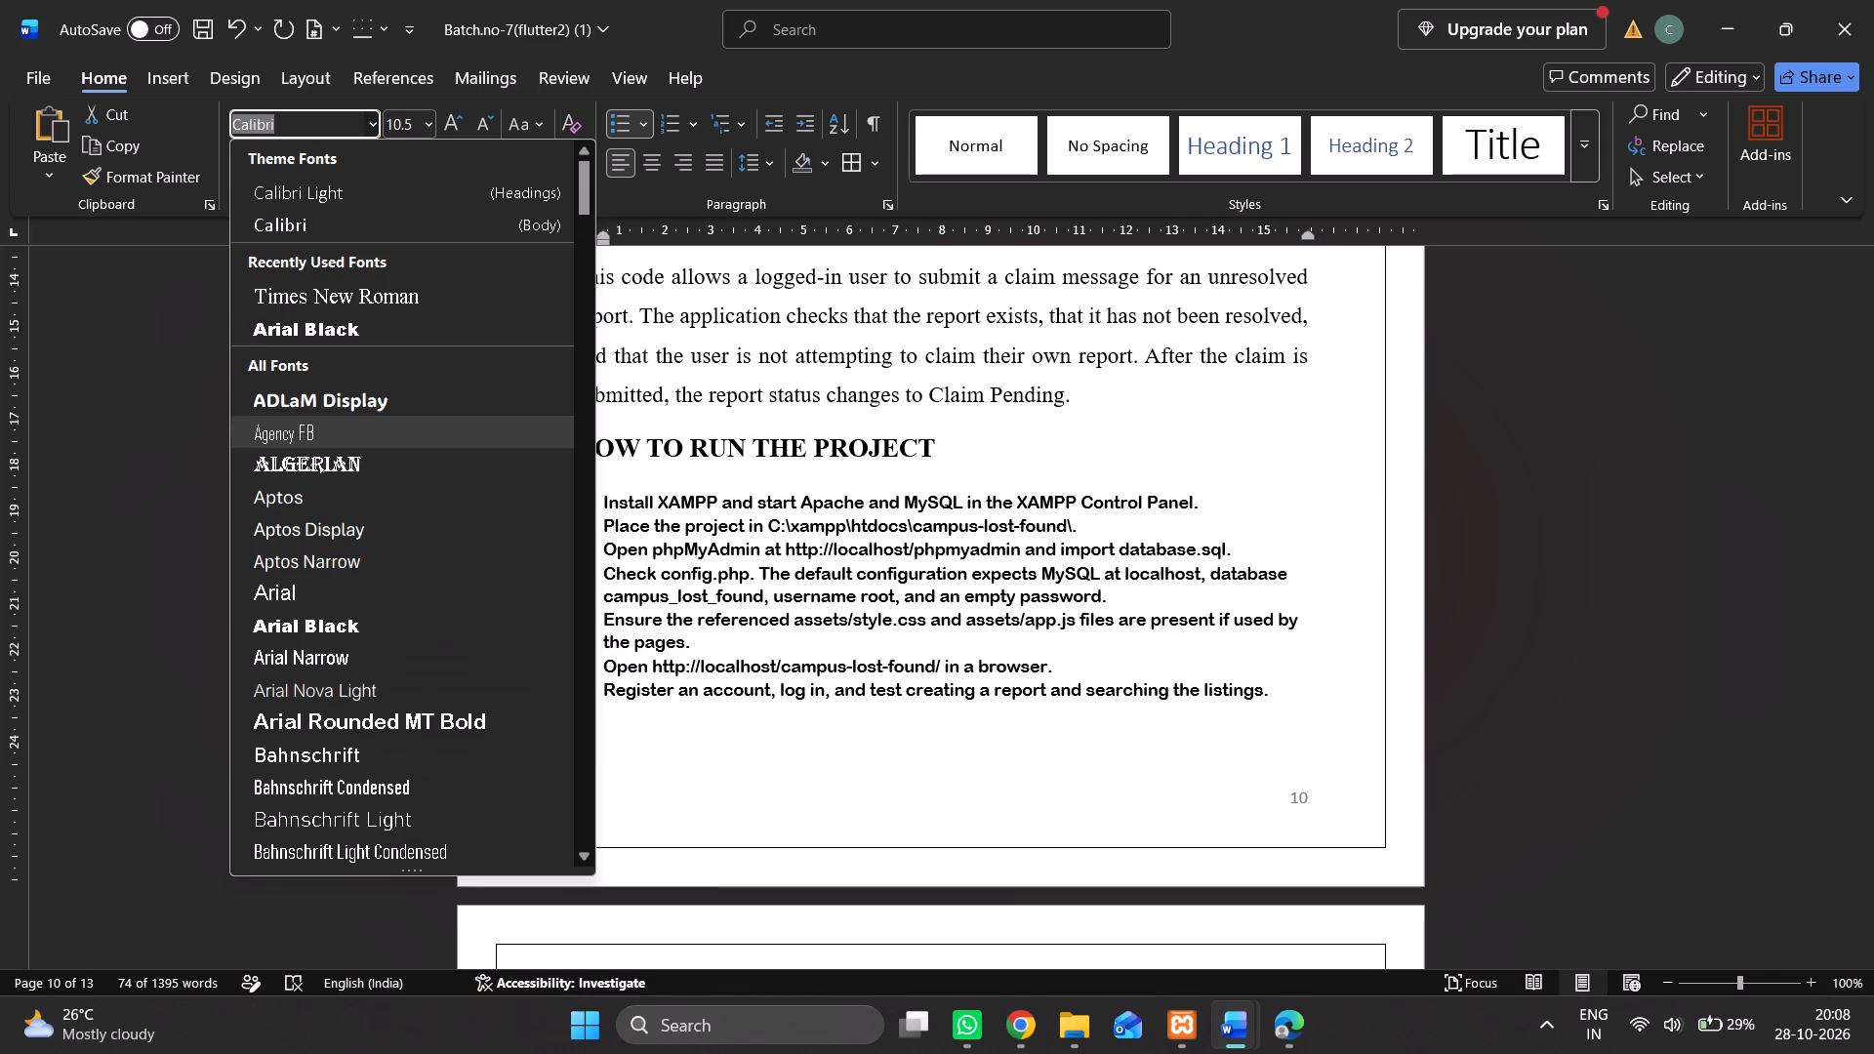
scroll(339, 422, up, 4)
click(348, 289)
click(717, 156)
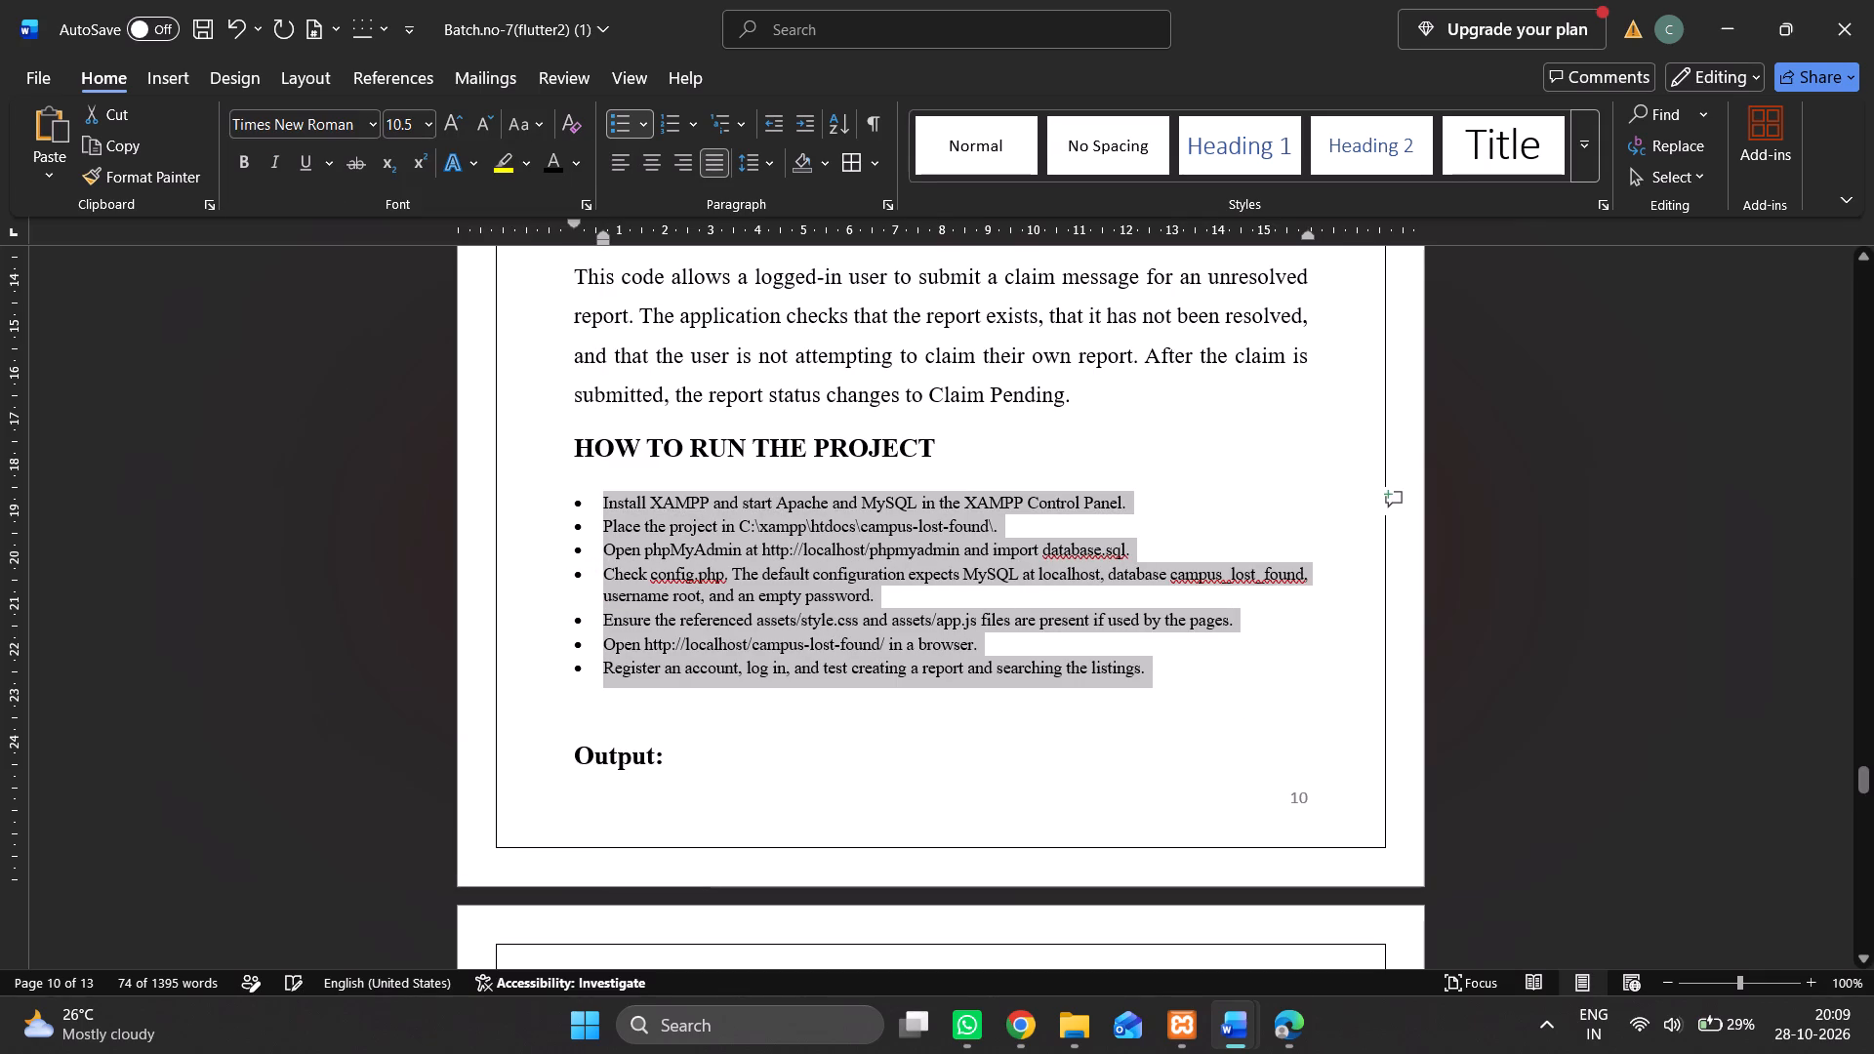
double_click(447, 121)
click(447, 120)
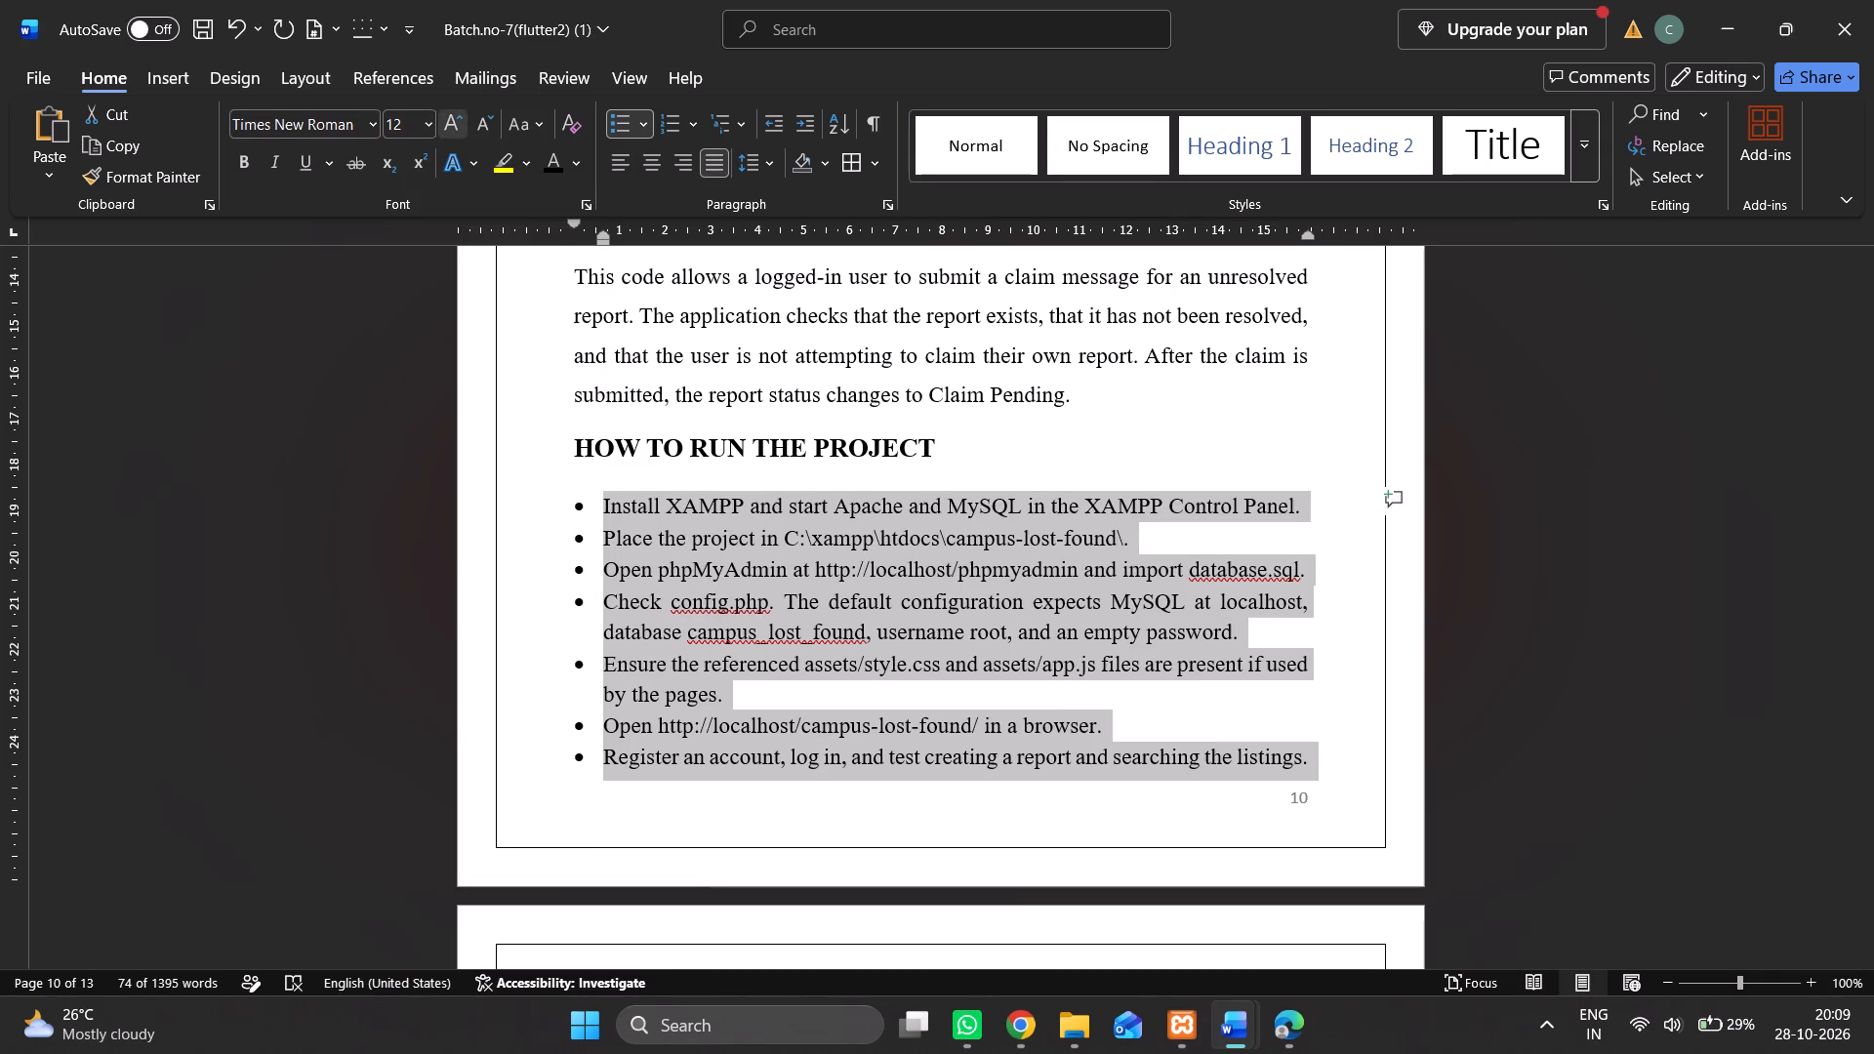
scroll(442, 145, down, 7)
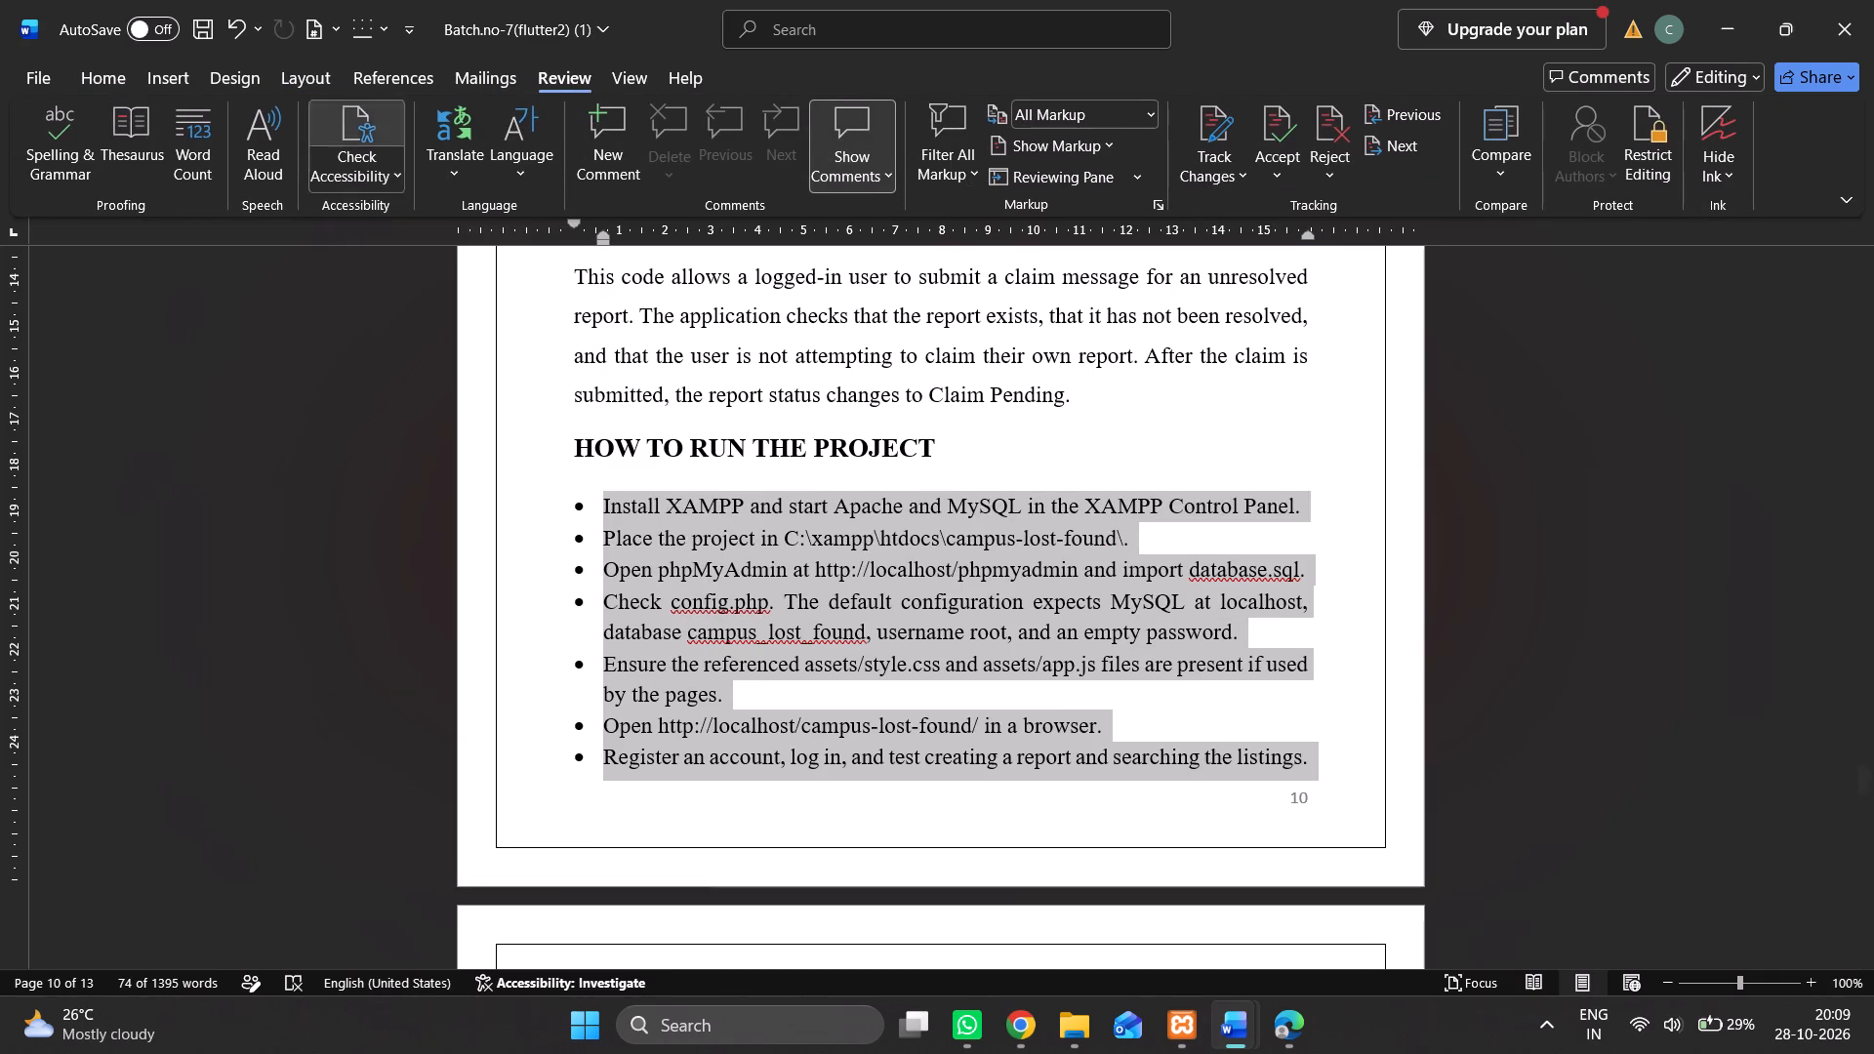
click(106, 79)
Review the report's preceding pages, from the claim code back through the database code to the feature descriptions.
scroll(929, 760, down, 5)
scroll(920, 739, up, 11)
scroll(870, 659, up, 4)
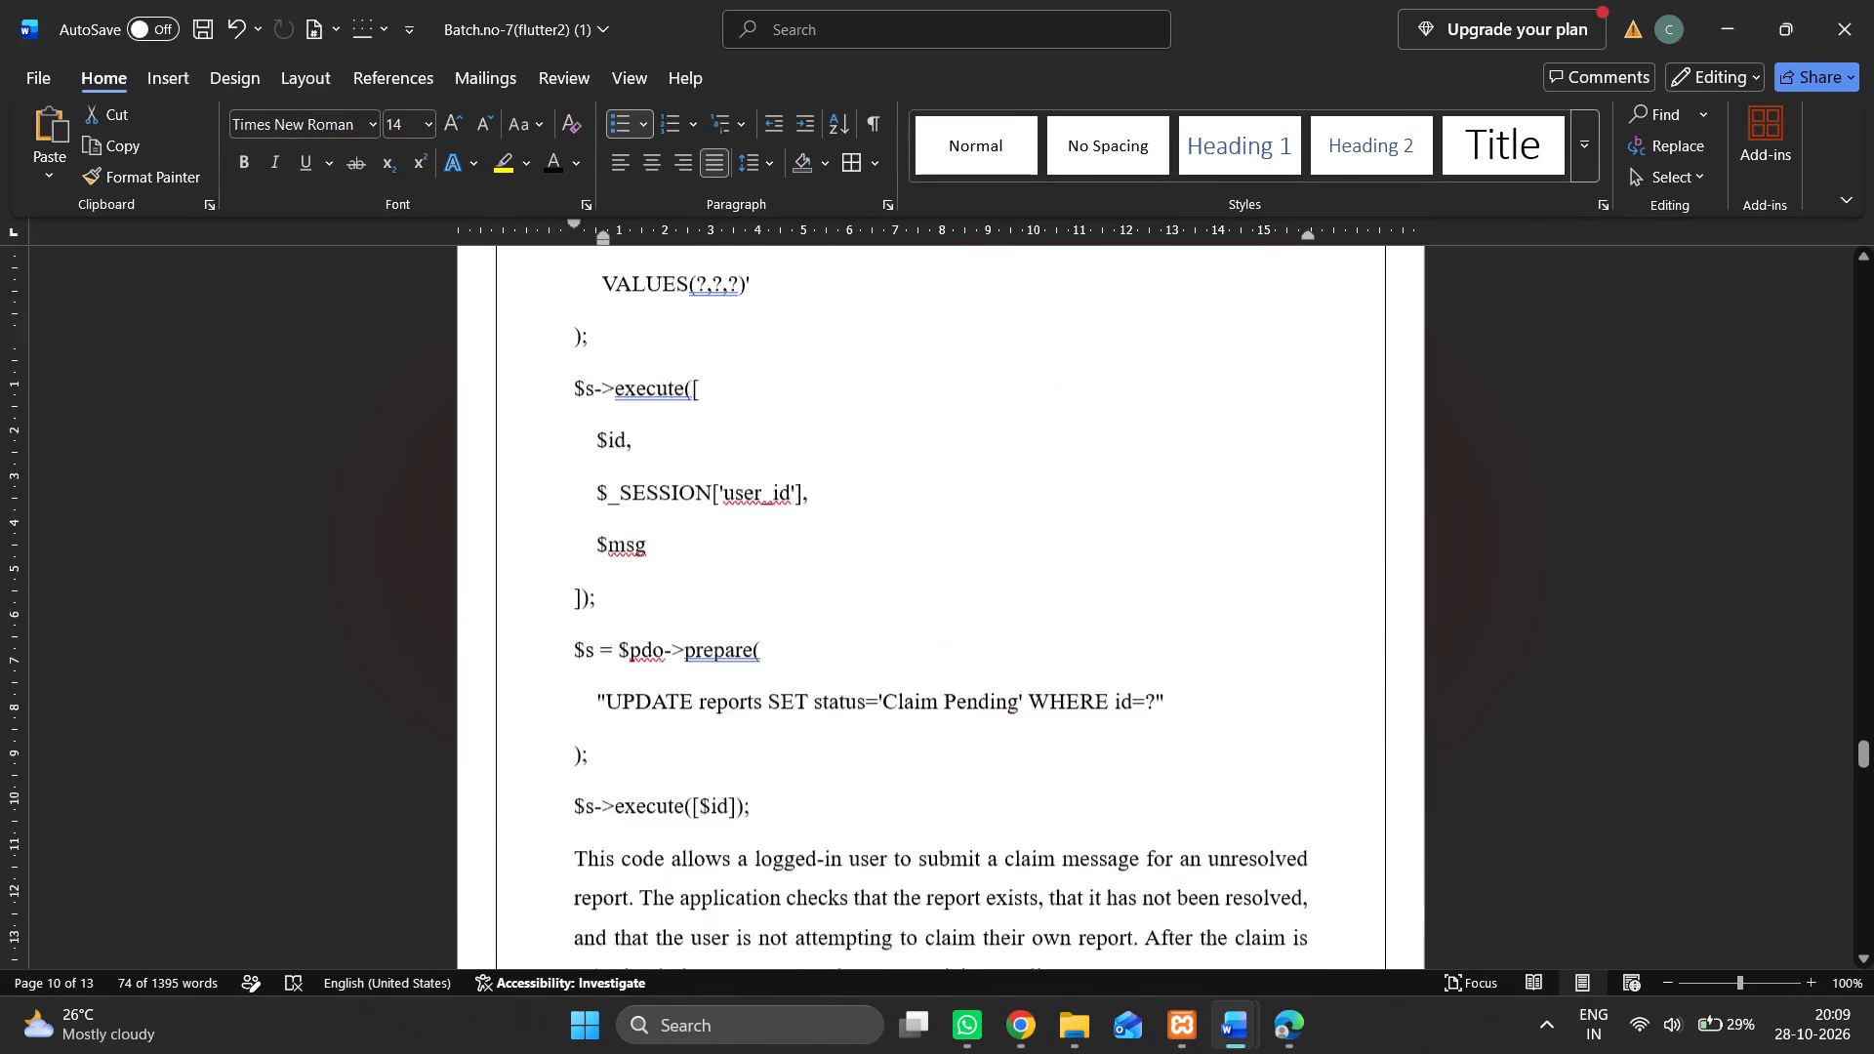
scroll(870, 659, up, 20)
scroll(870, 659, up, 20)
scroll(870, 659, up, 13)
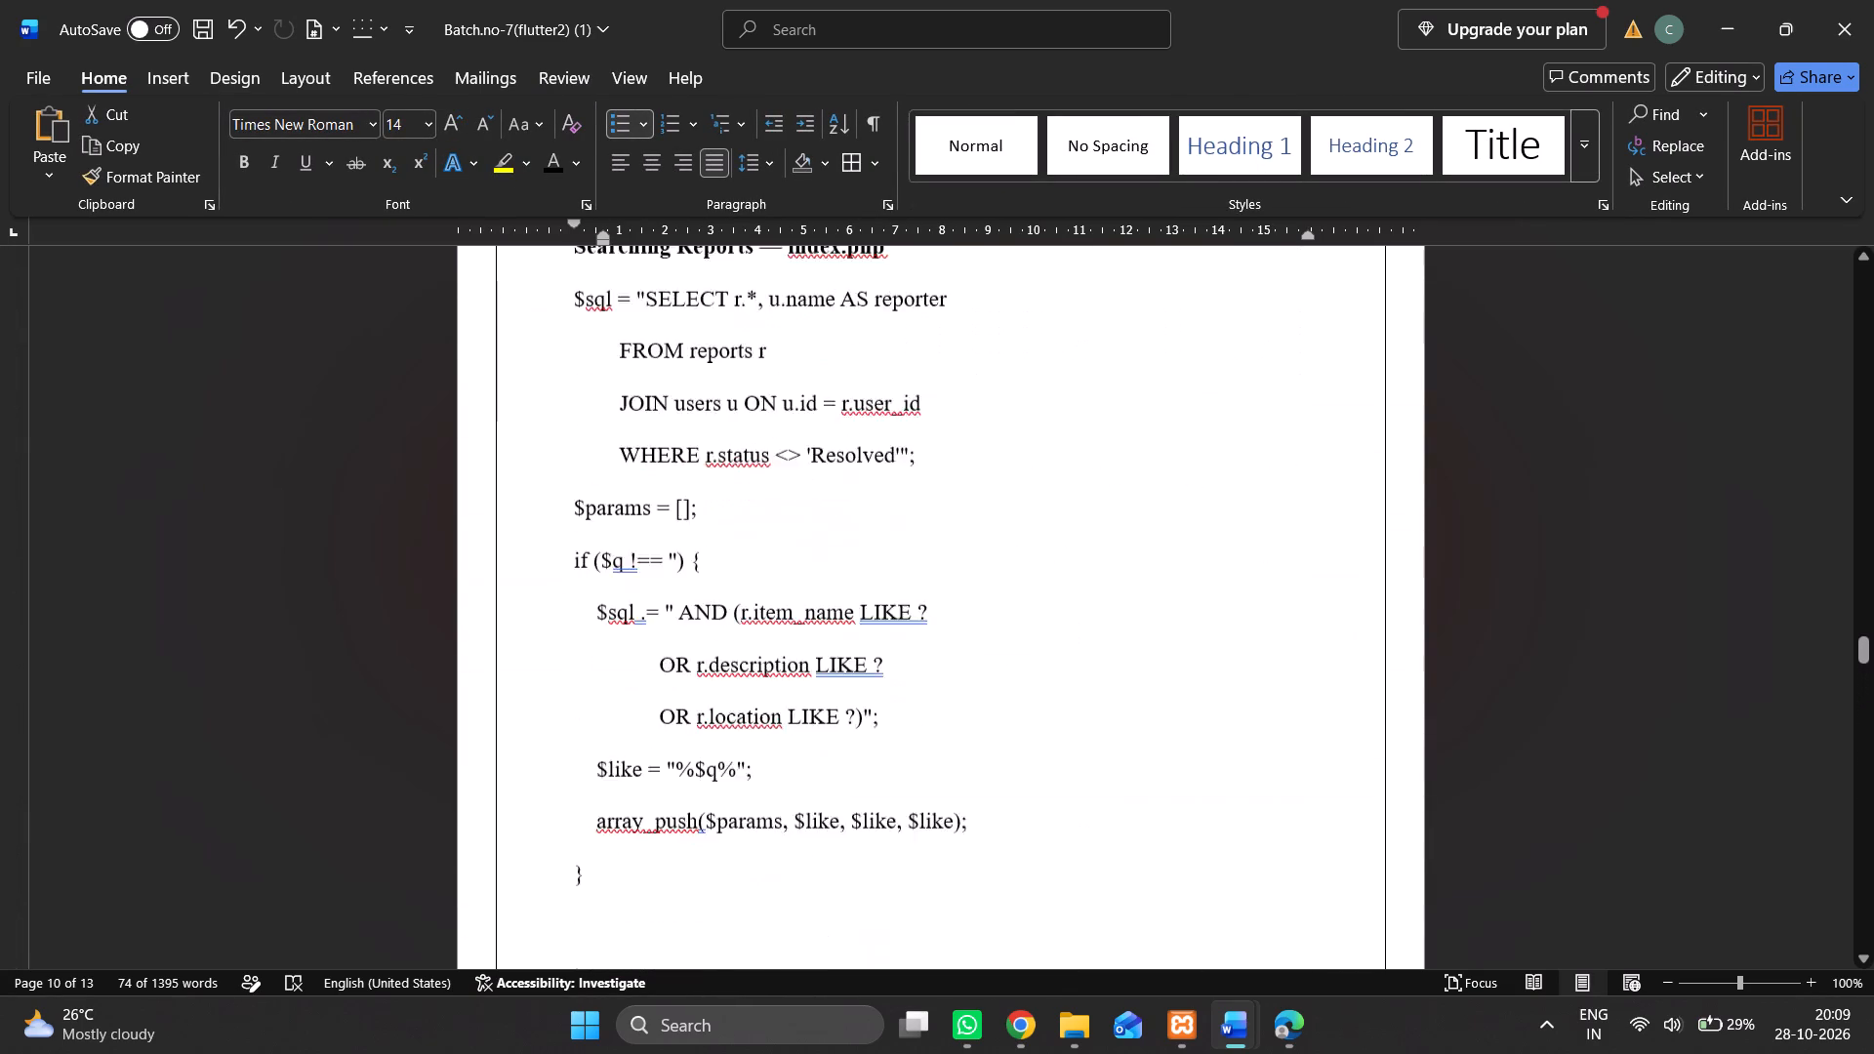
scroll(861, 661, up, 20)
scroll(861, 661, up, 20)
scroll(861, 661, up, 13)
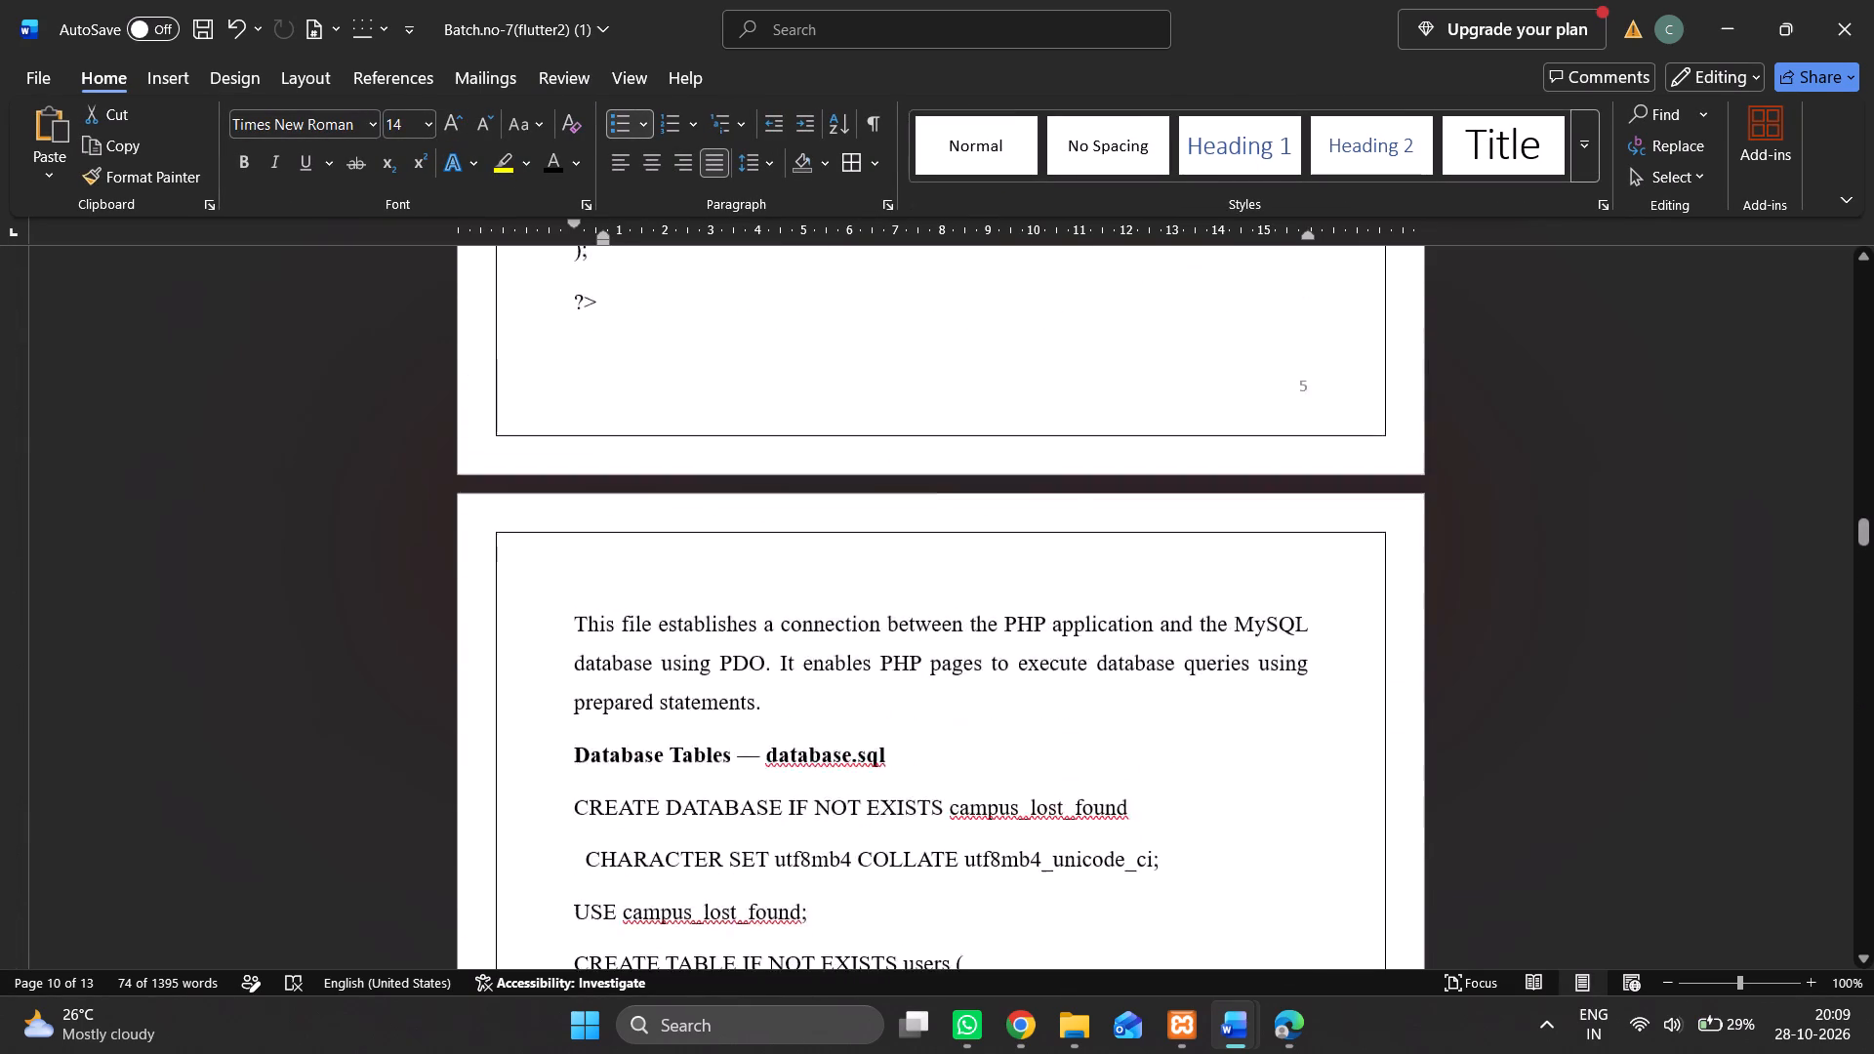
scroll(858, 661, up, 20)
scroll(858, 661, up, 20)
scroll(858, 661, up, 13)
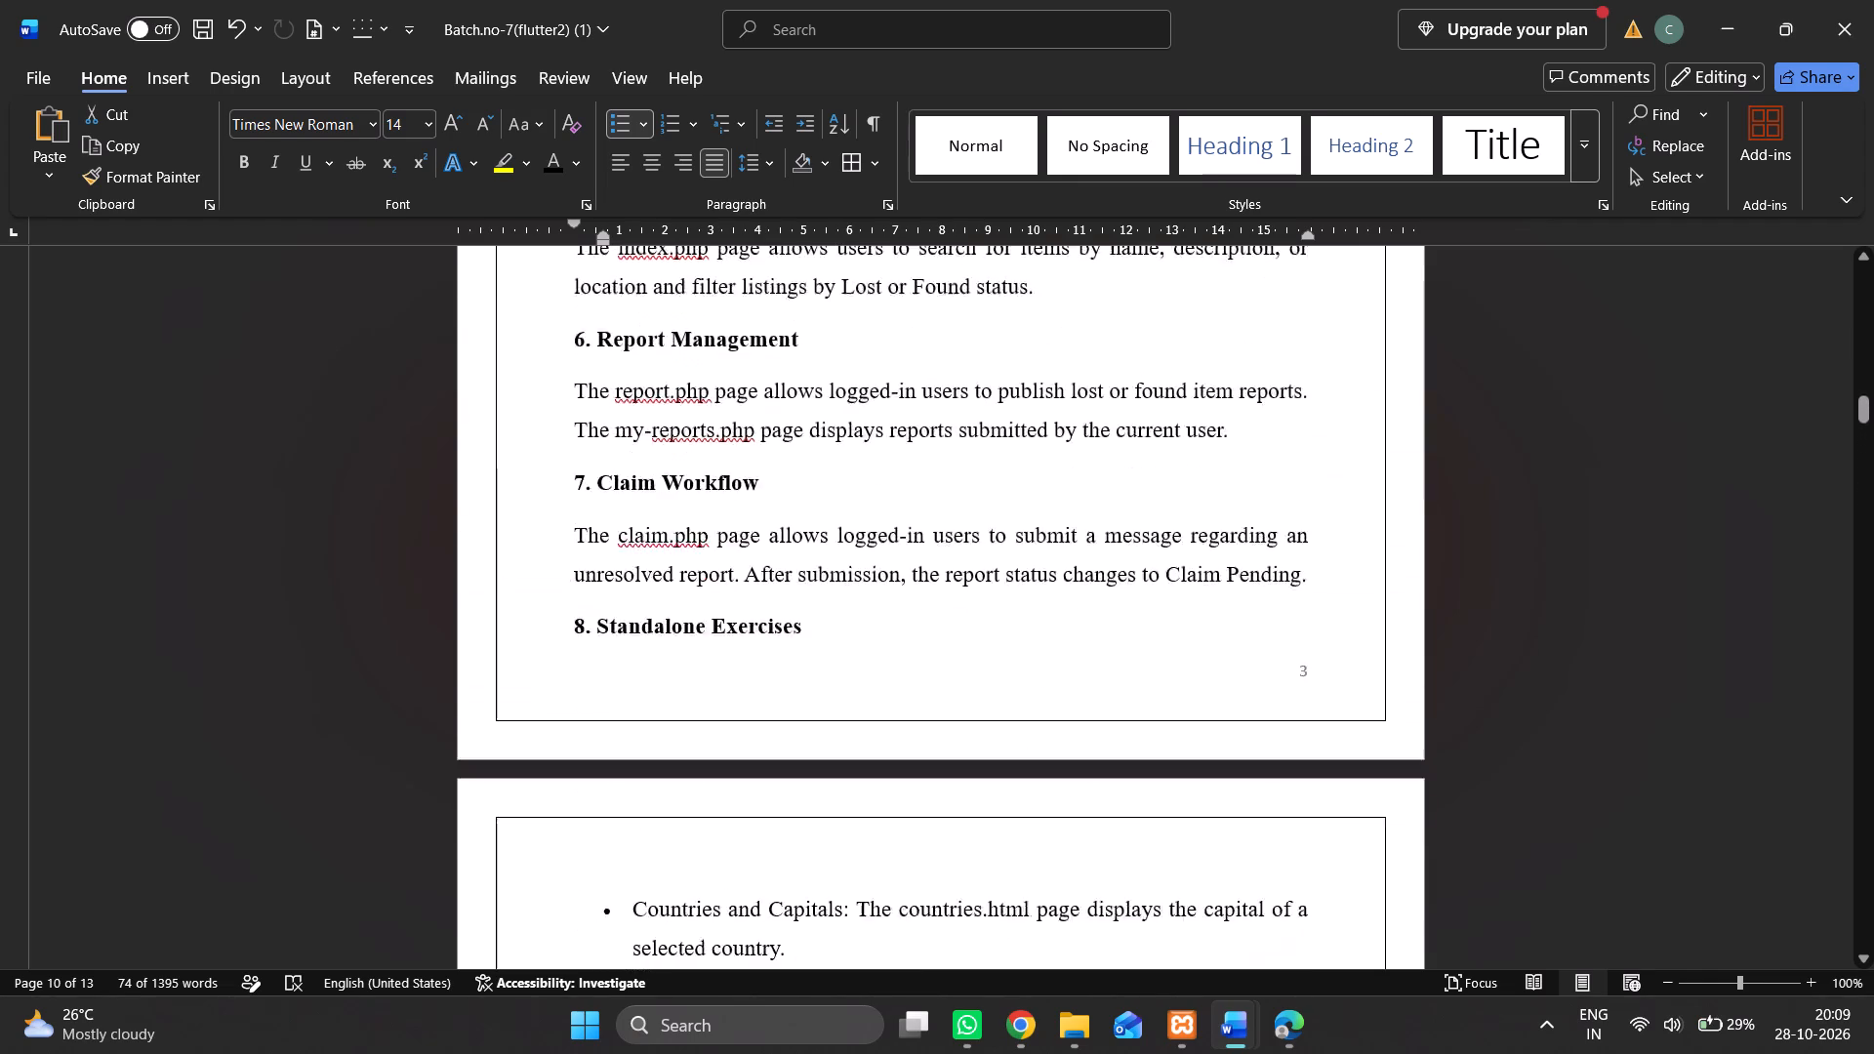
scroll(858, 662, up, 6)
scroll(929, 653, down, 3)
drag(1861, 399, 1828, 564)
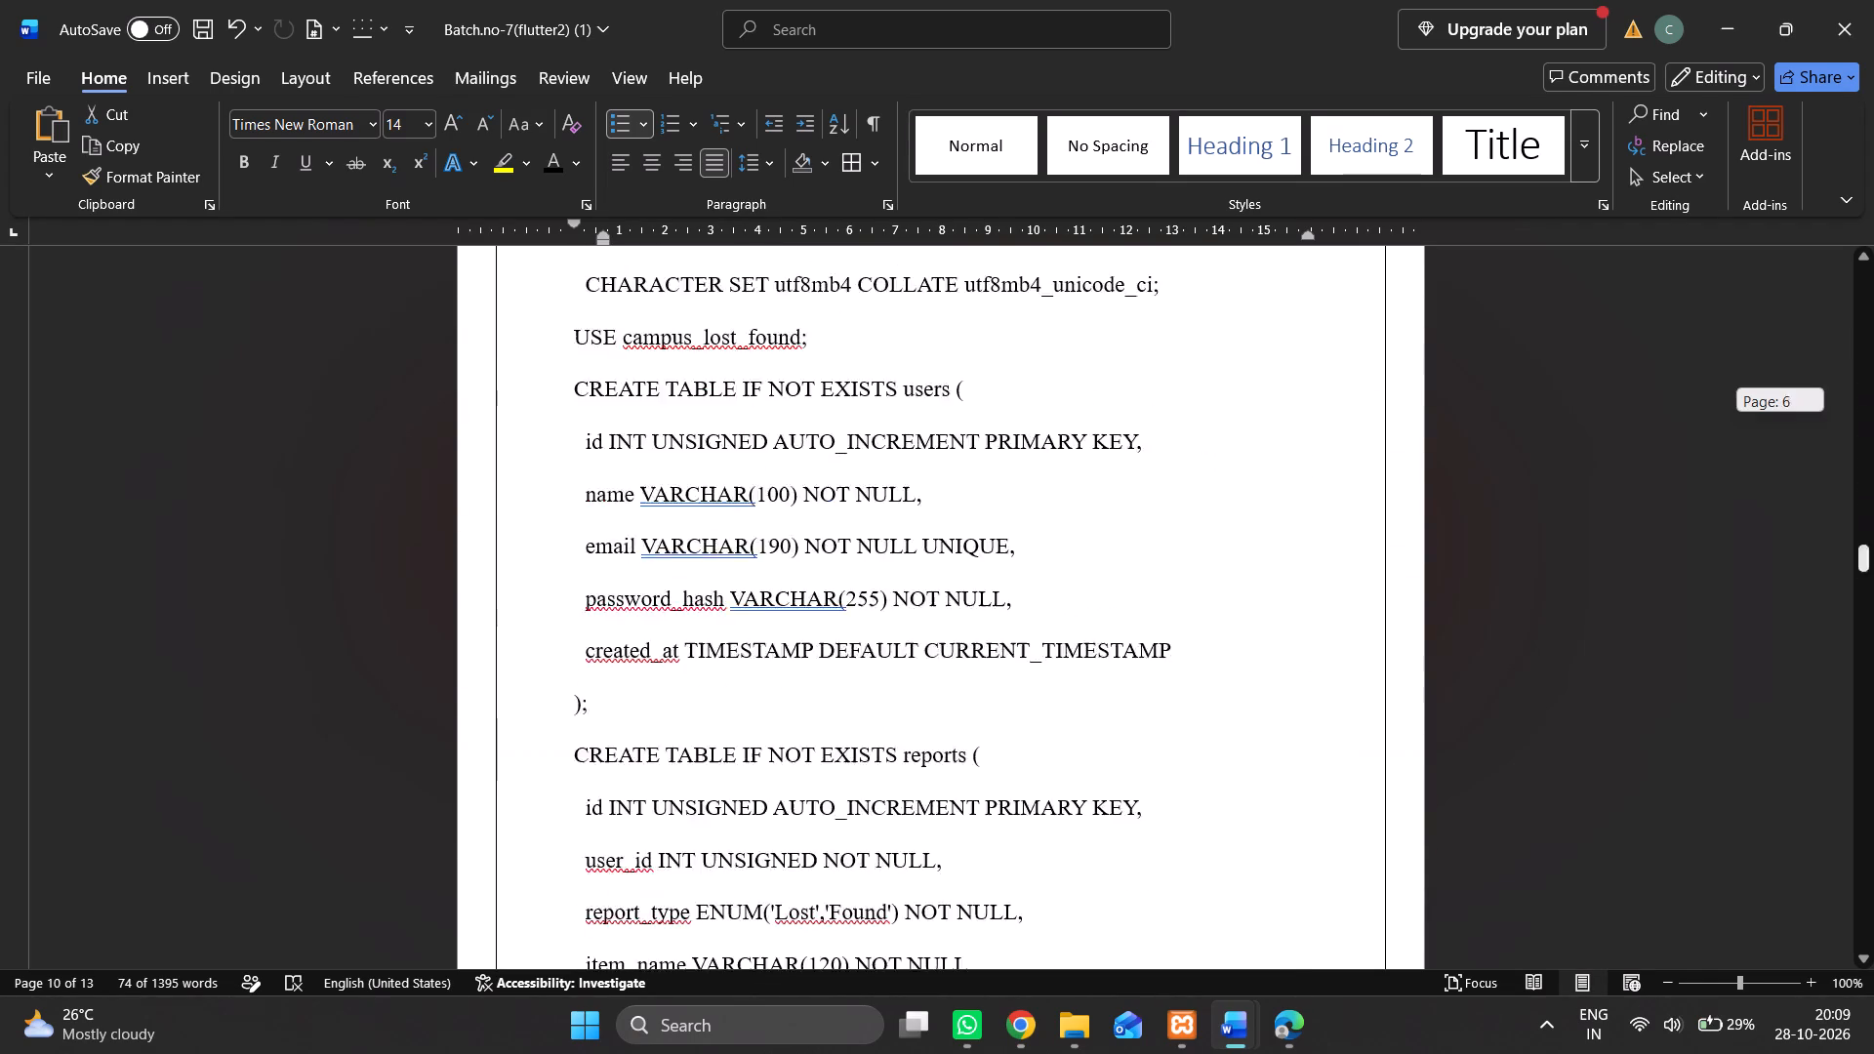
drag(1828, 564, 1851, 786)
click(1629, 578)
Remove the blank line above the "Output:" heading and place the cursor on the empty line below it.
scroll(1189, 534, down, 8)
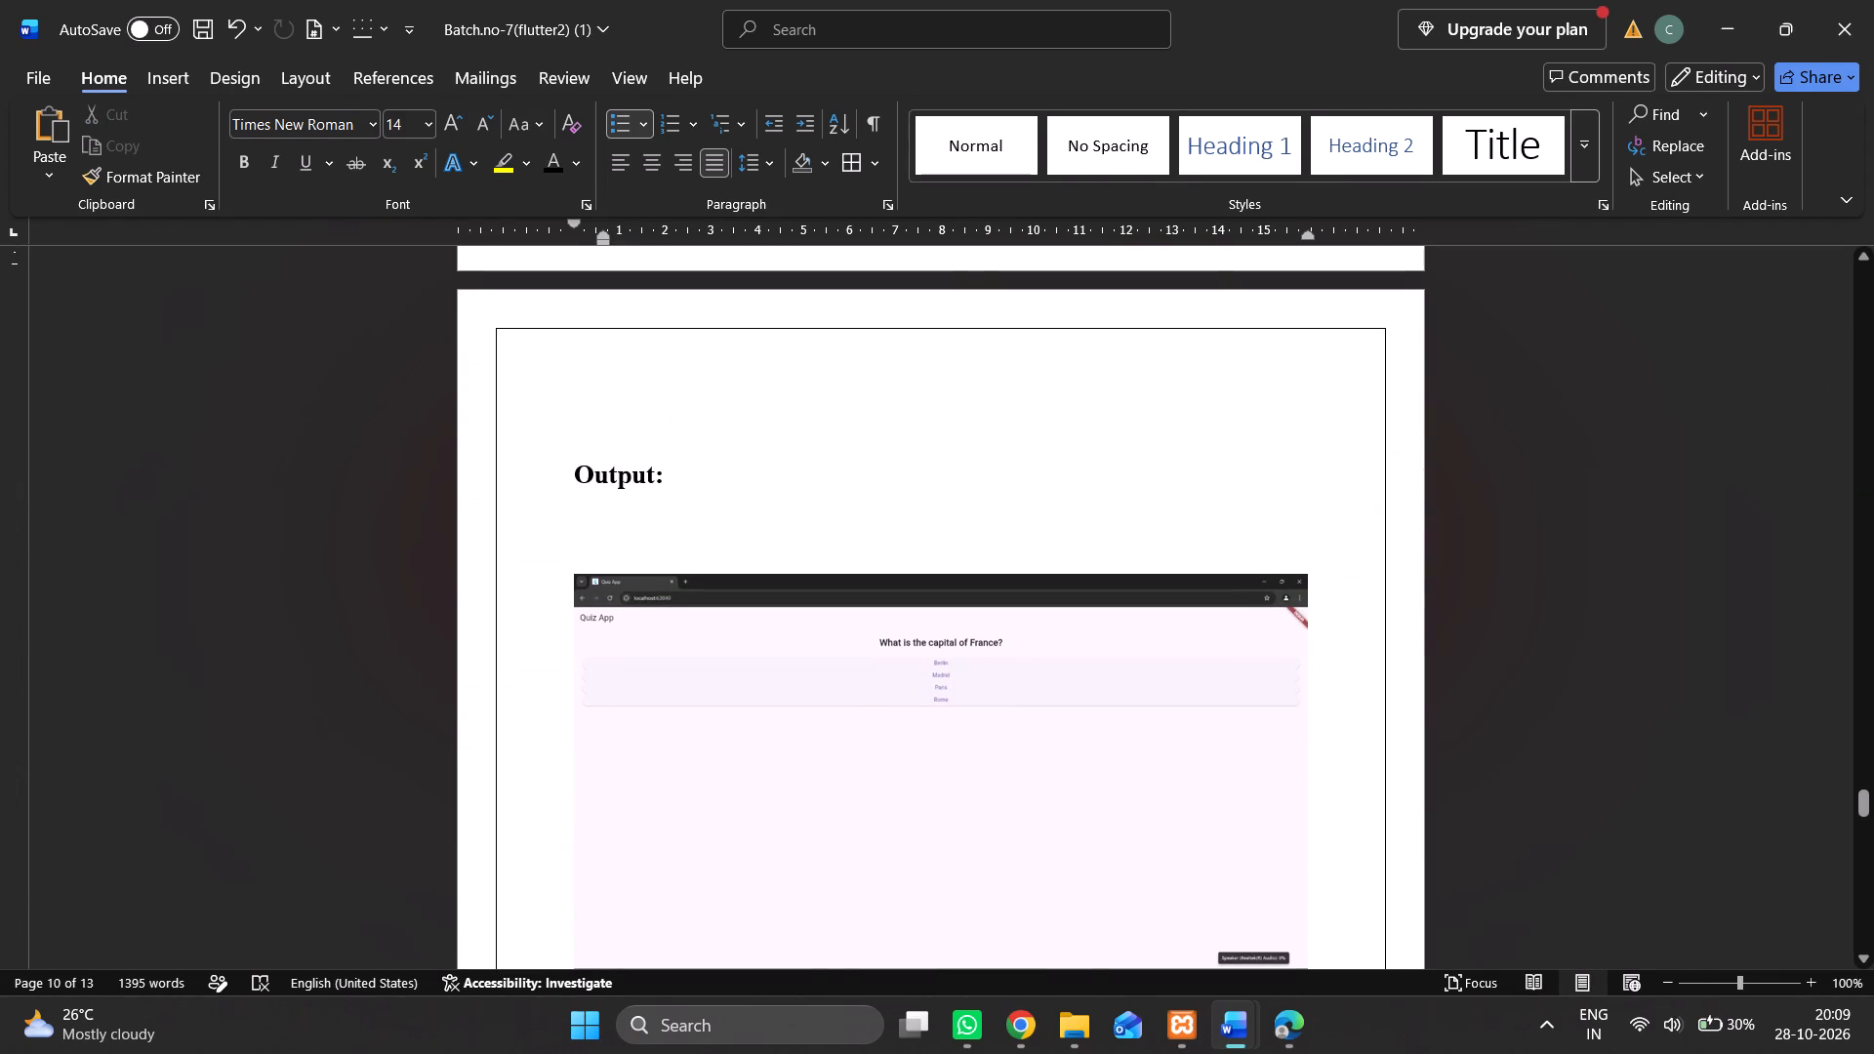
click(605, 426)
key(BackSpace)
click(711, 584)
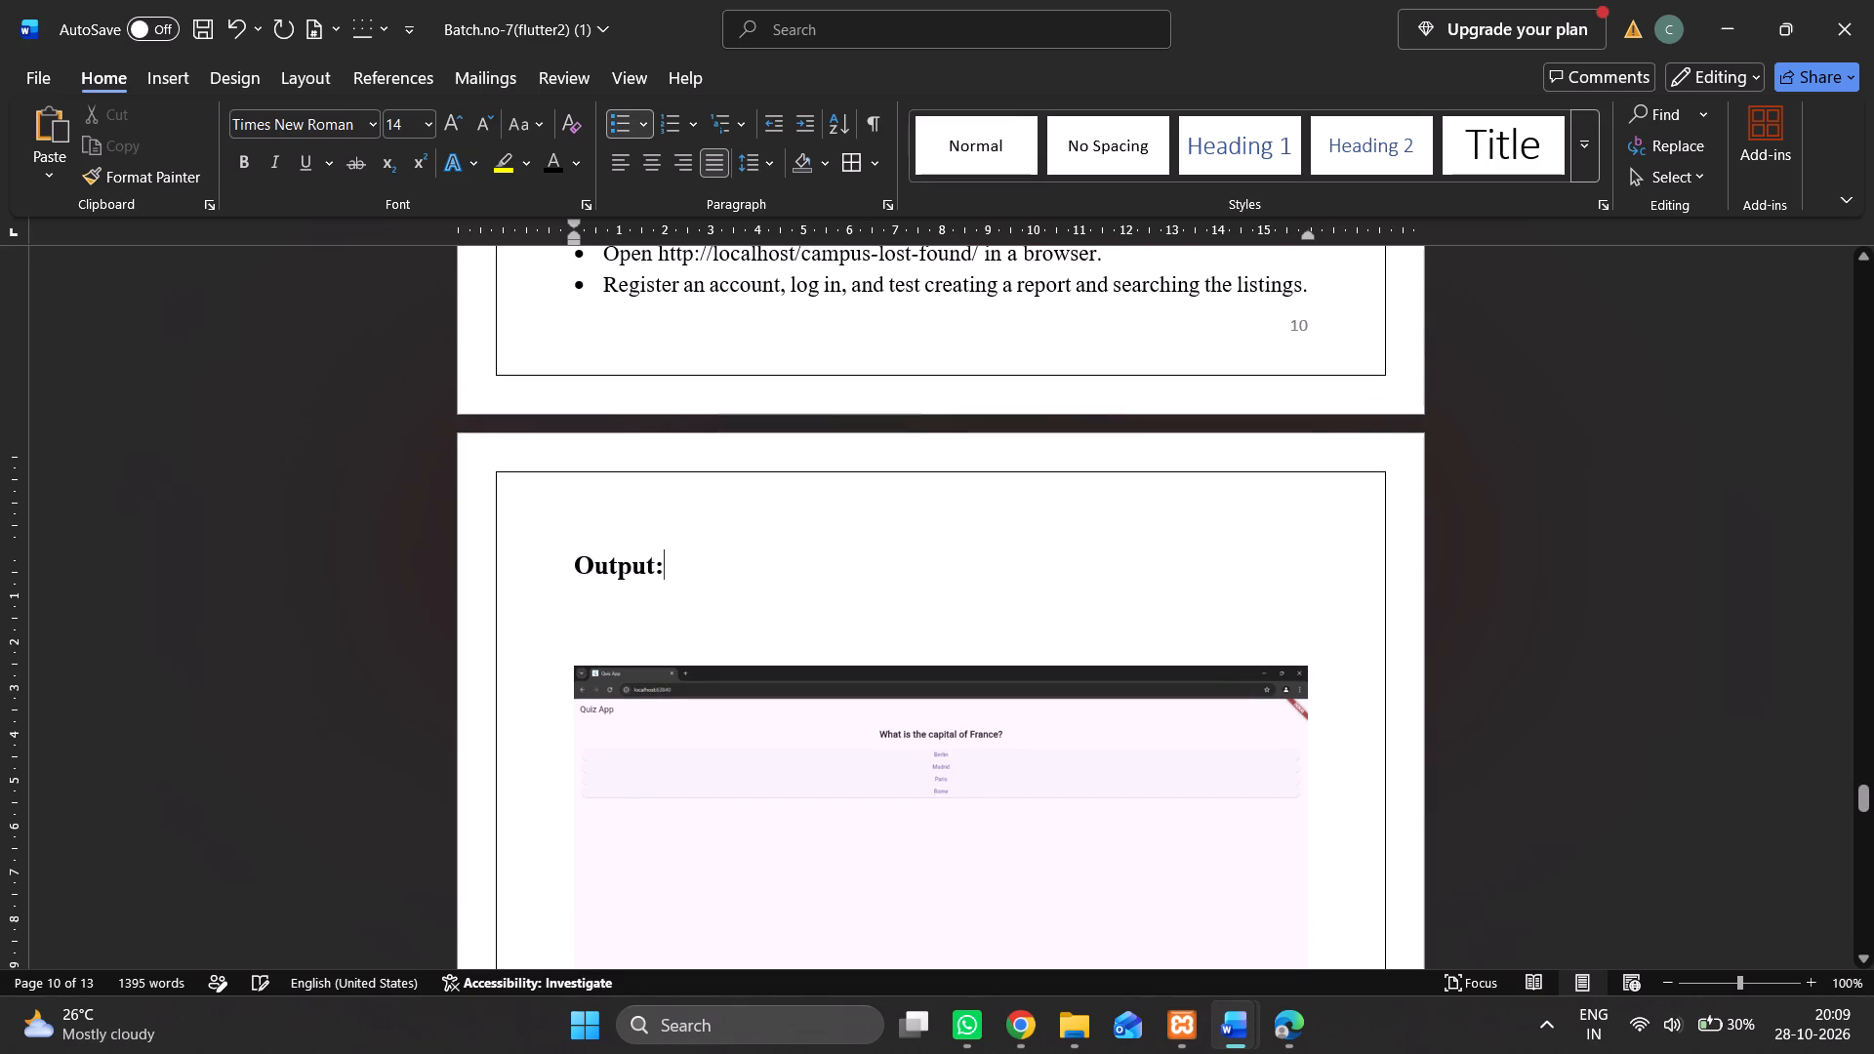
click(654, 636)
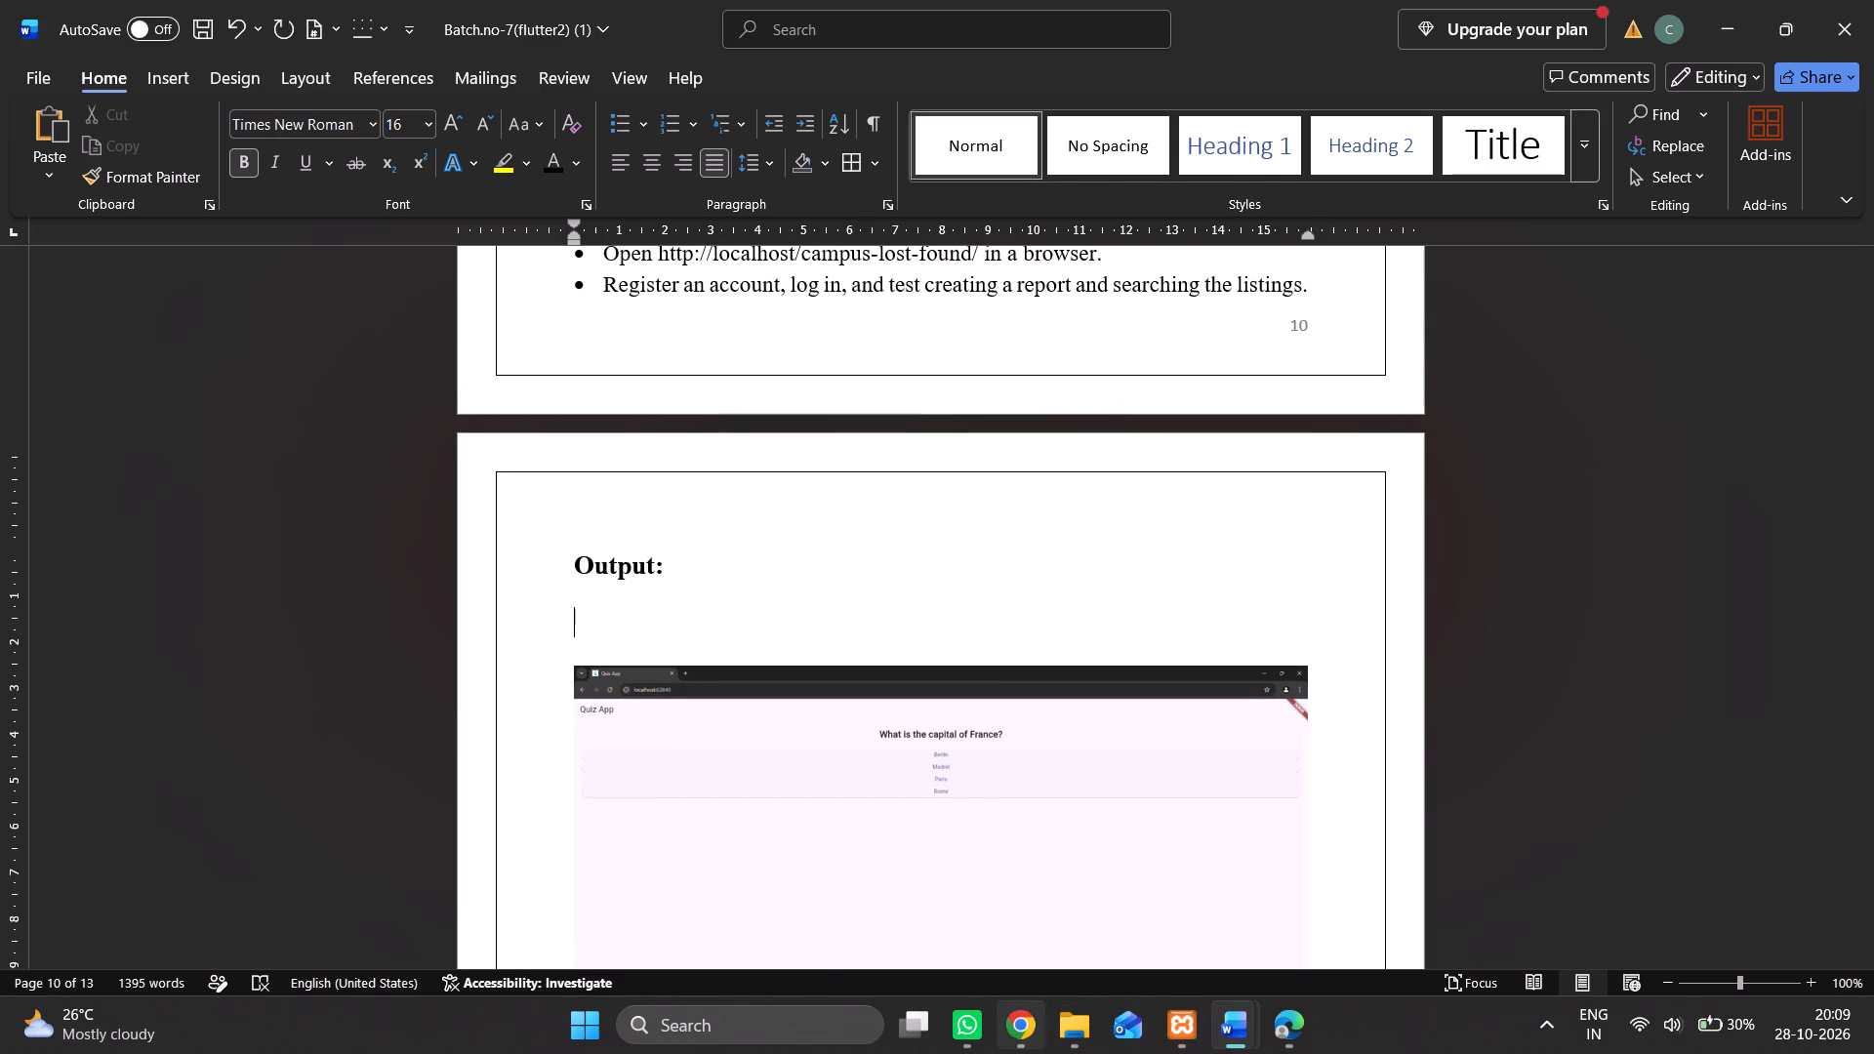
Switch to Chrome and open the CampusFind site at localhost/campus-lost-found/ in a new browser window.
click(1026, 1044)
click(369, 3)
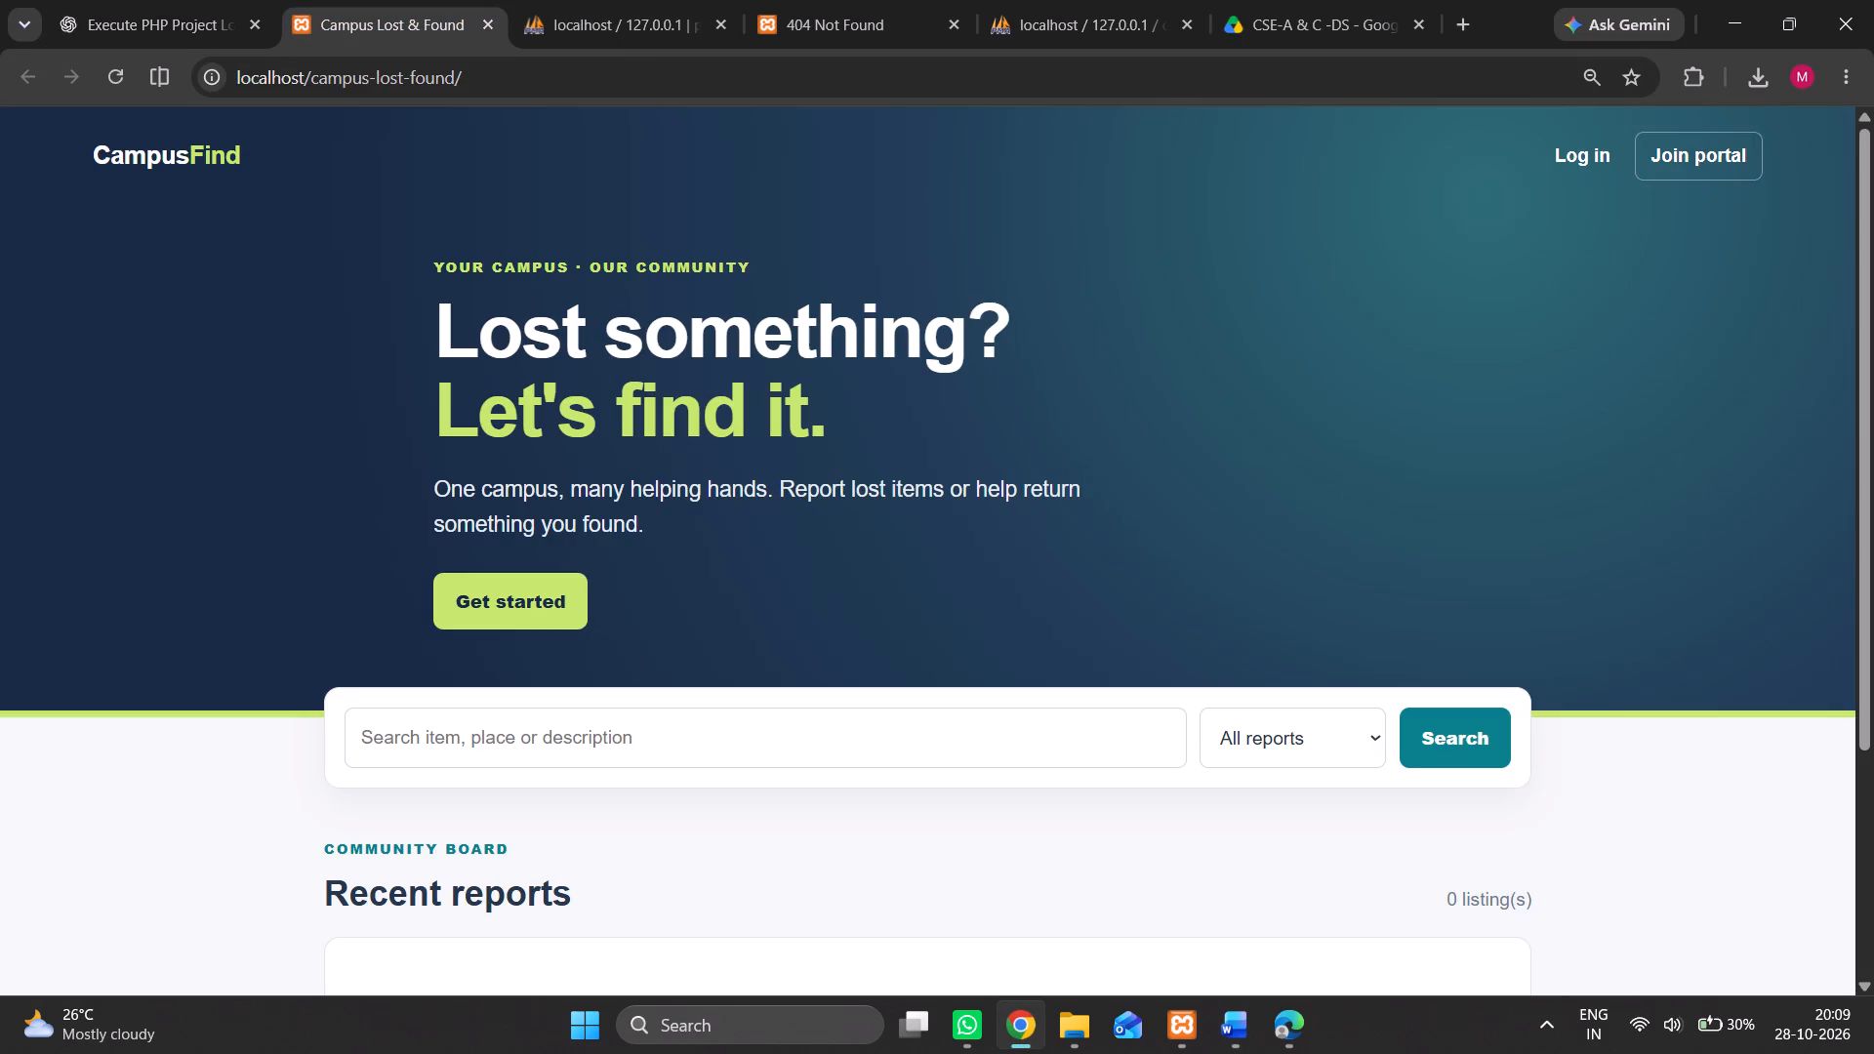
click(491, 79)
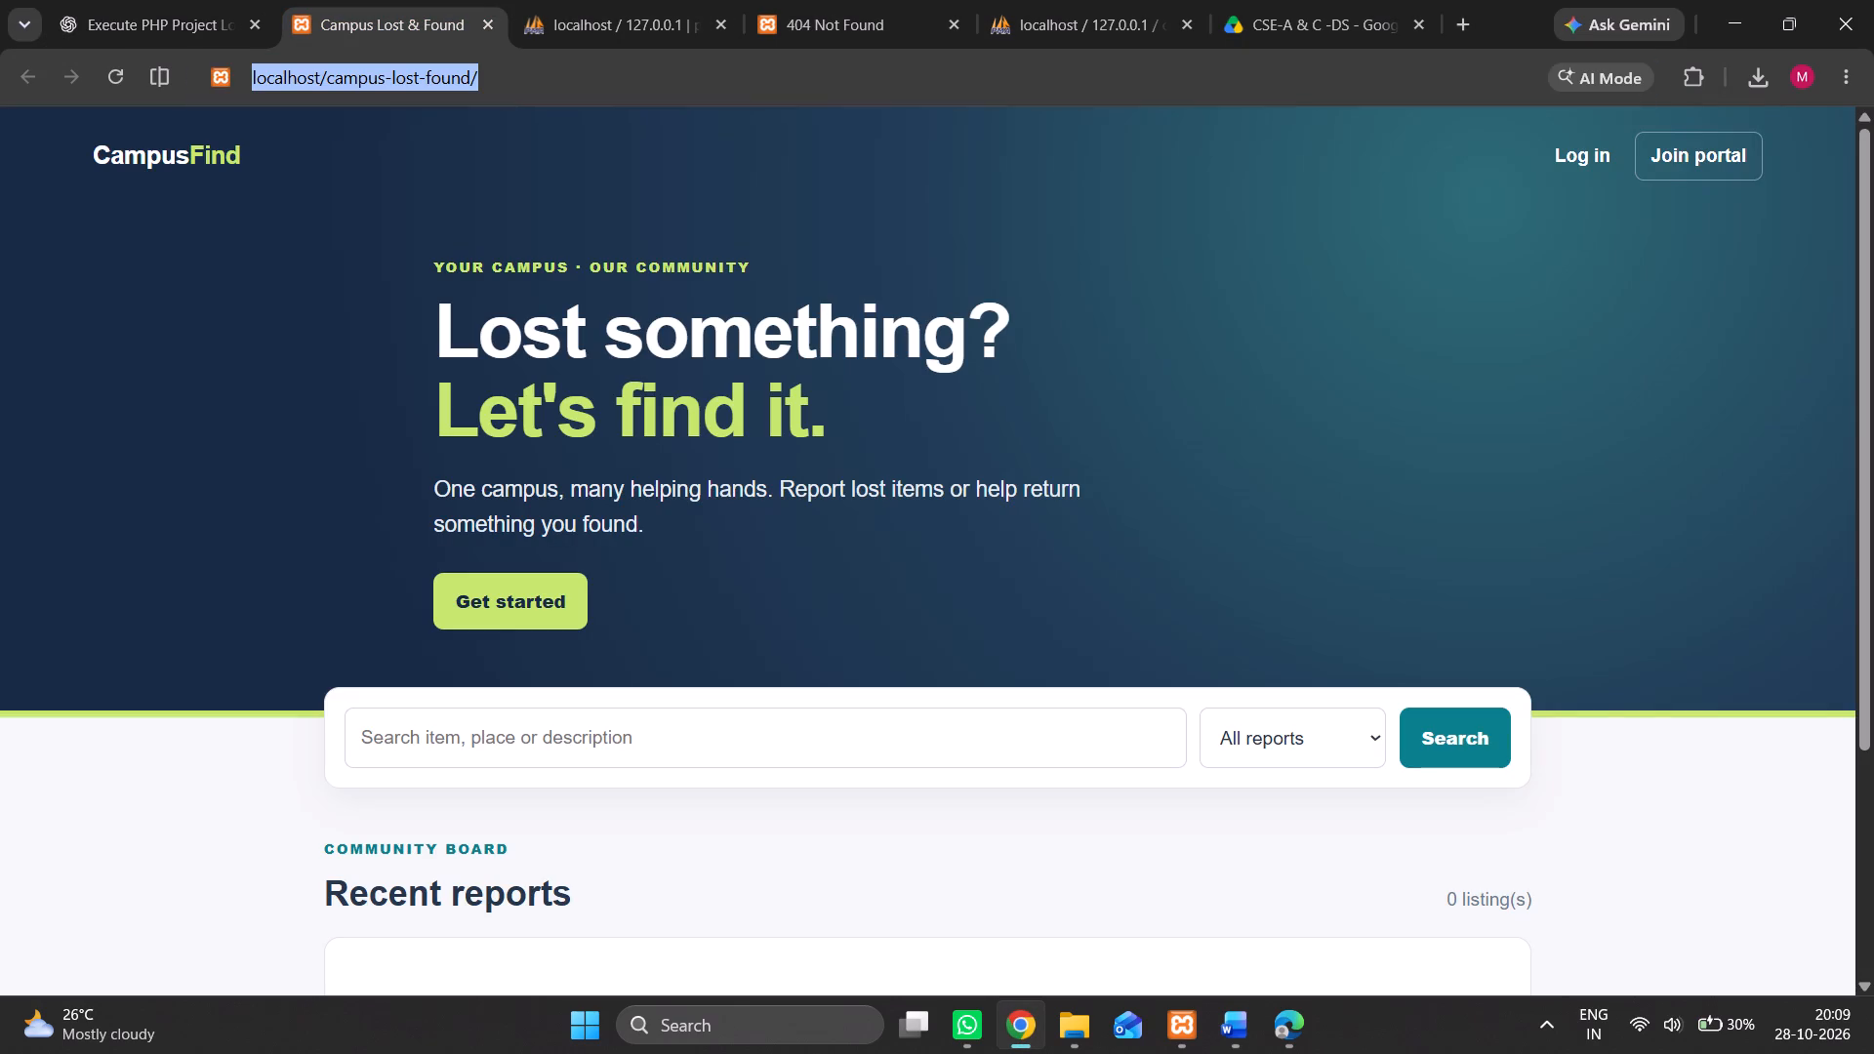
key(ctrl+c)
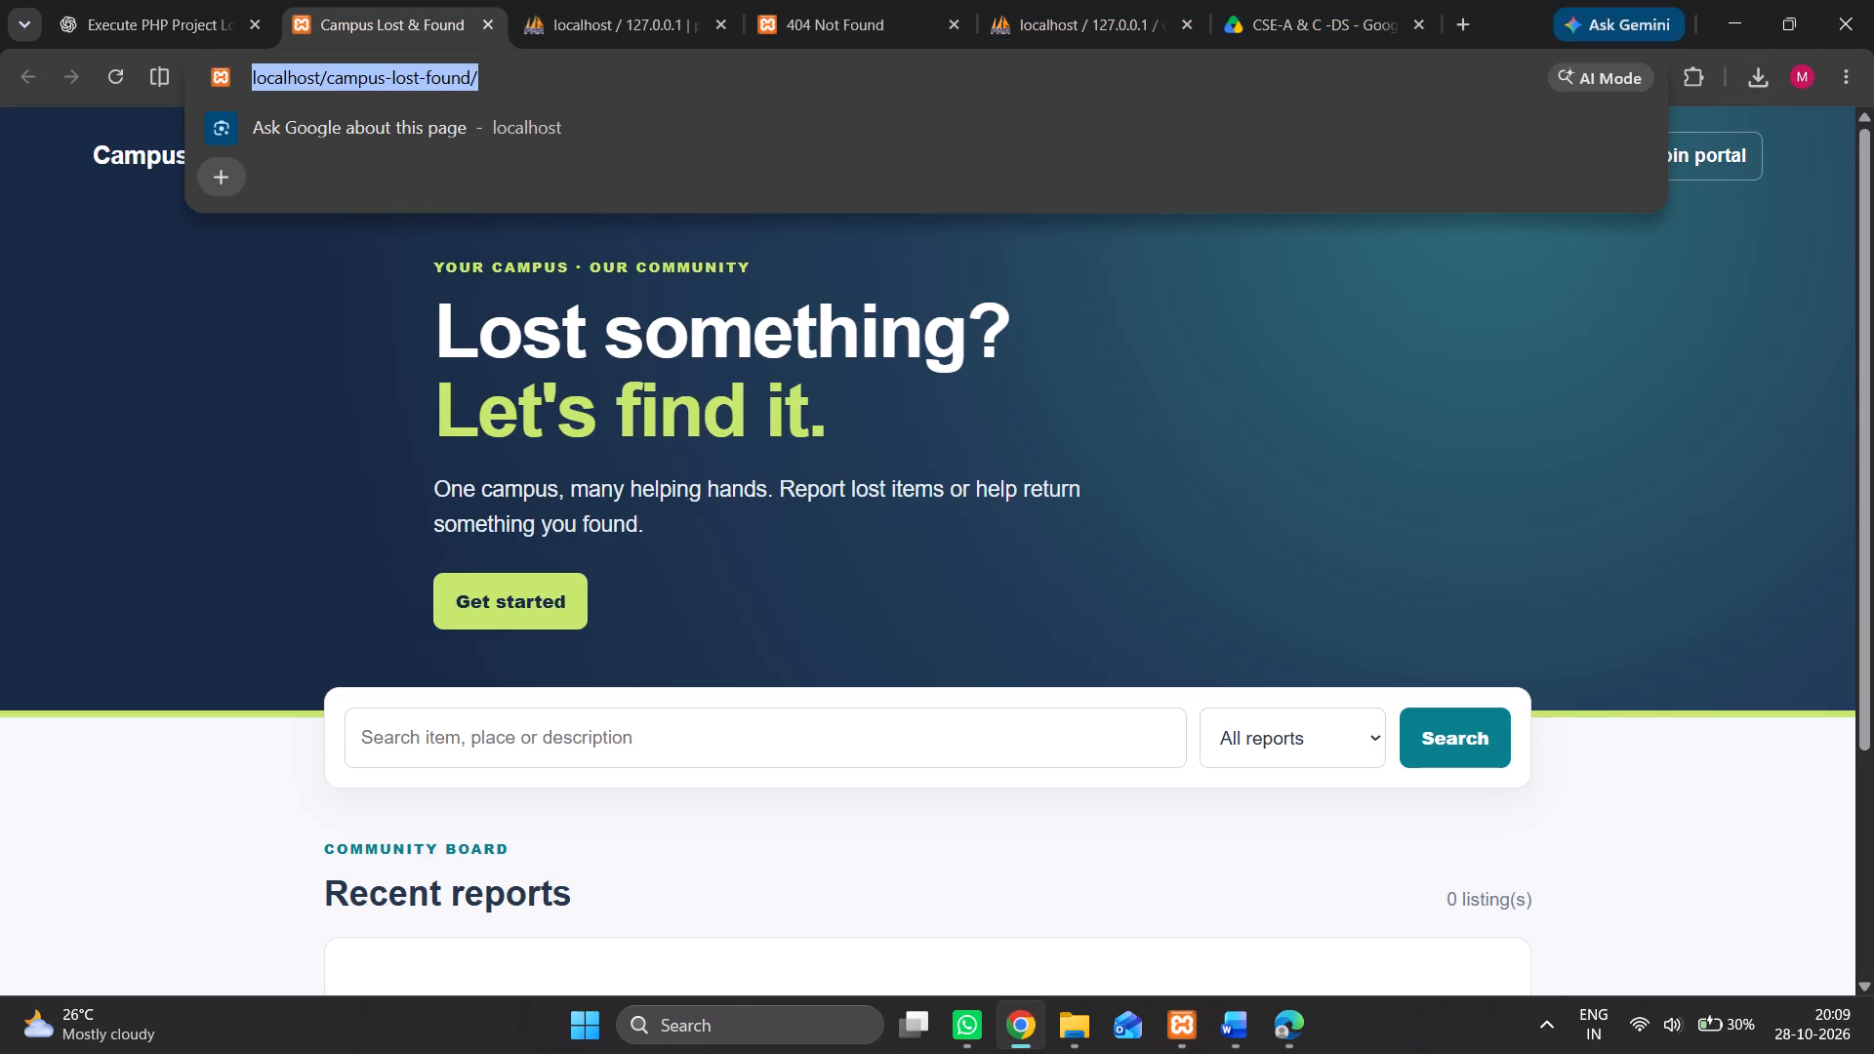
right_click(1026, 1045)
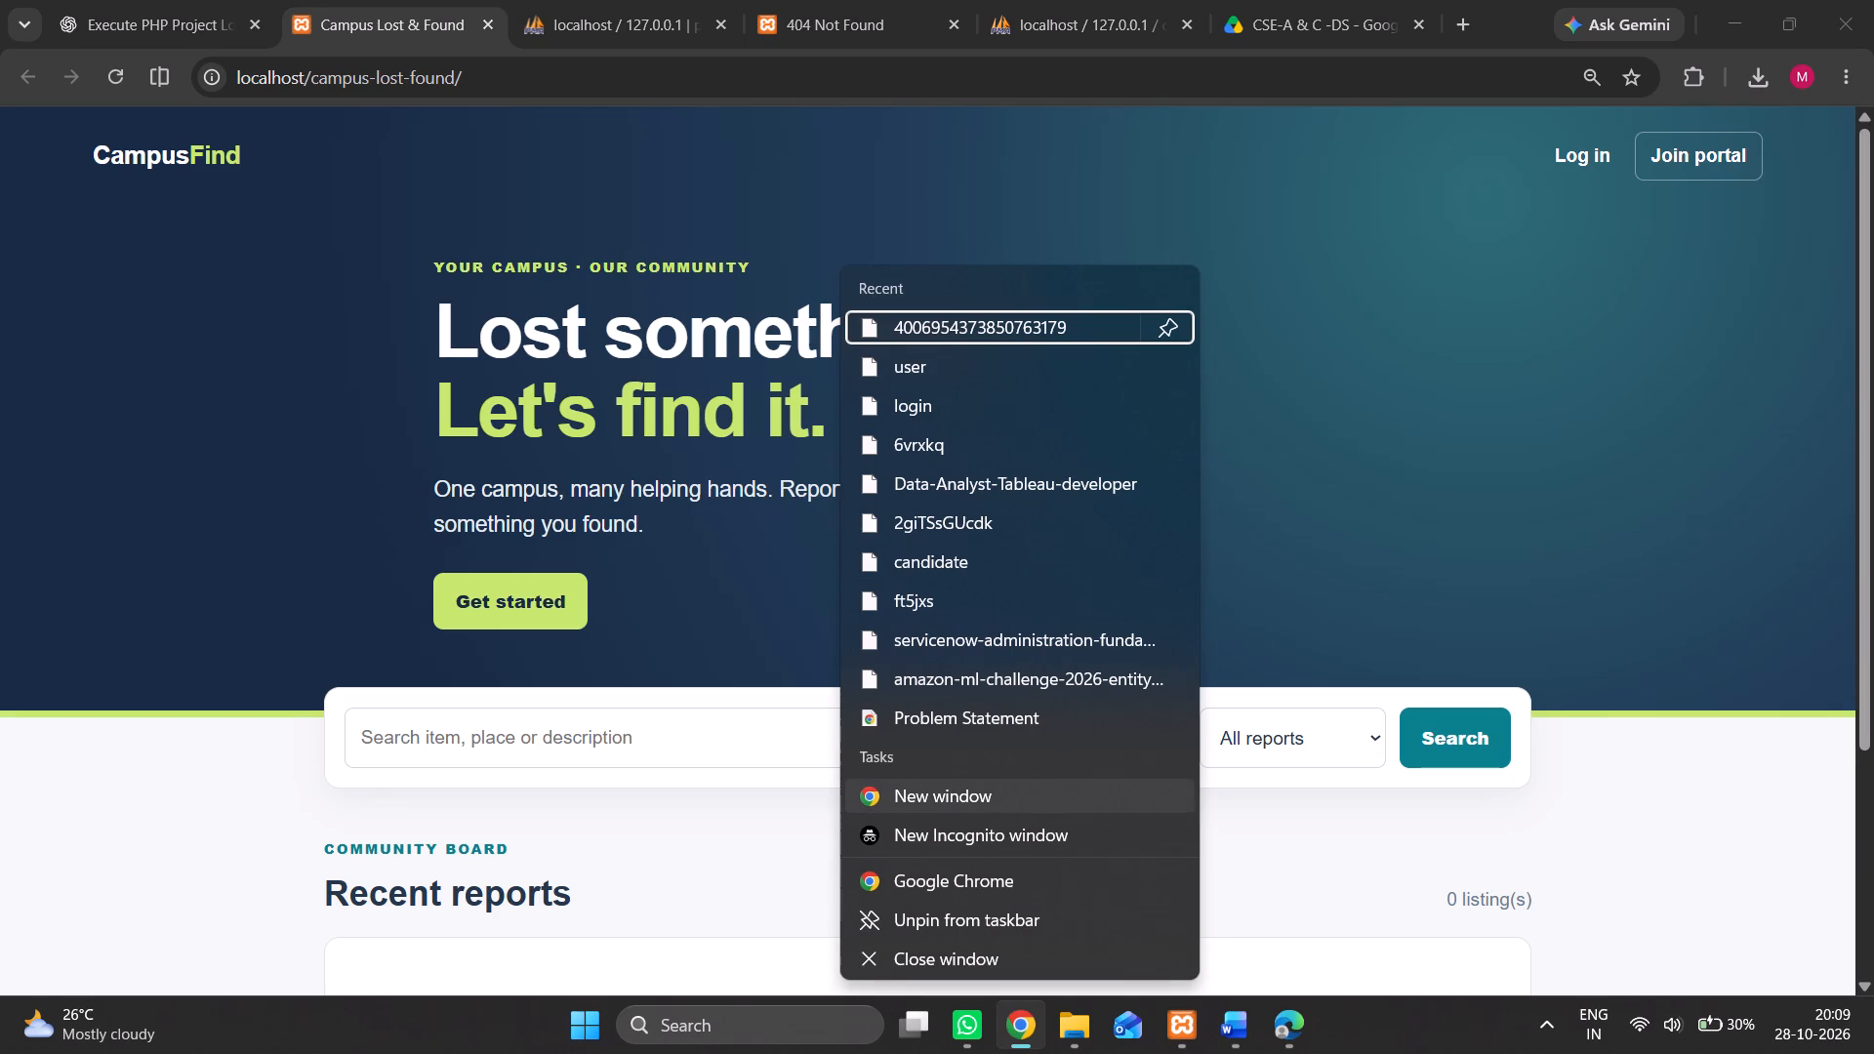
click(977, 799)
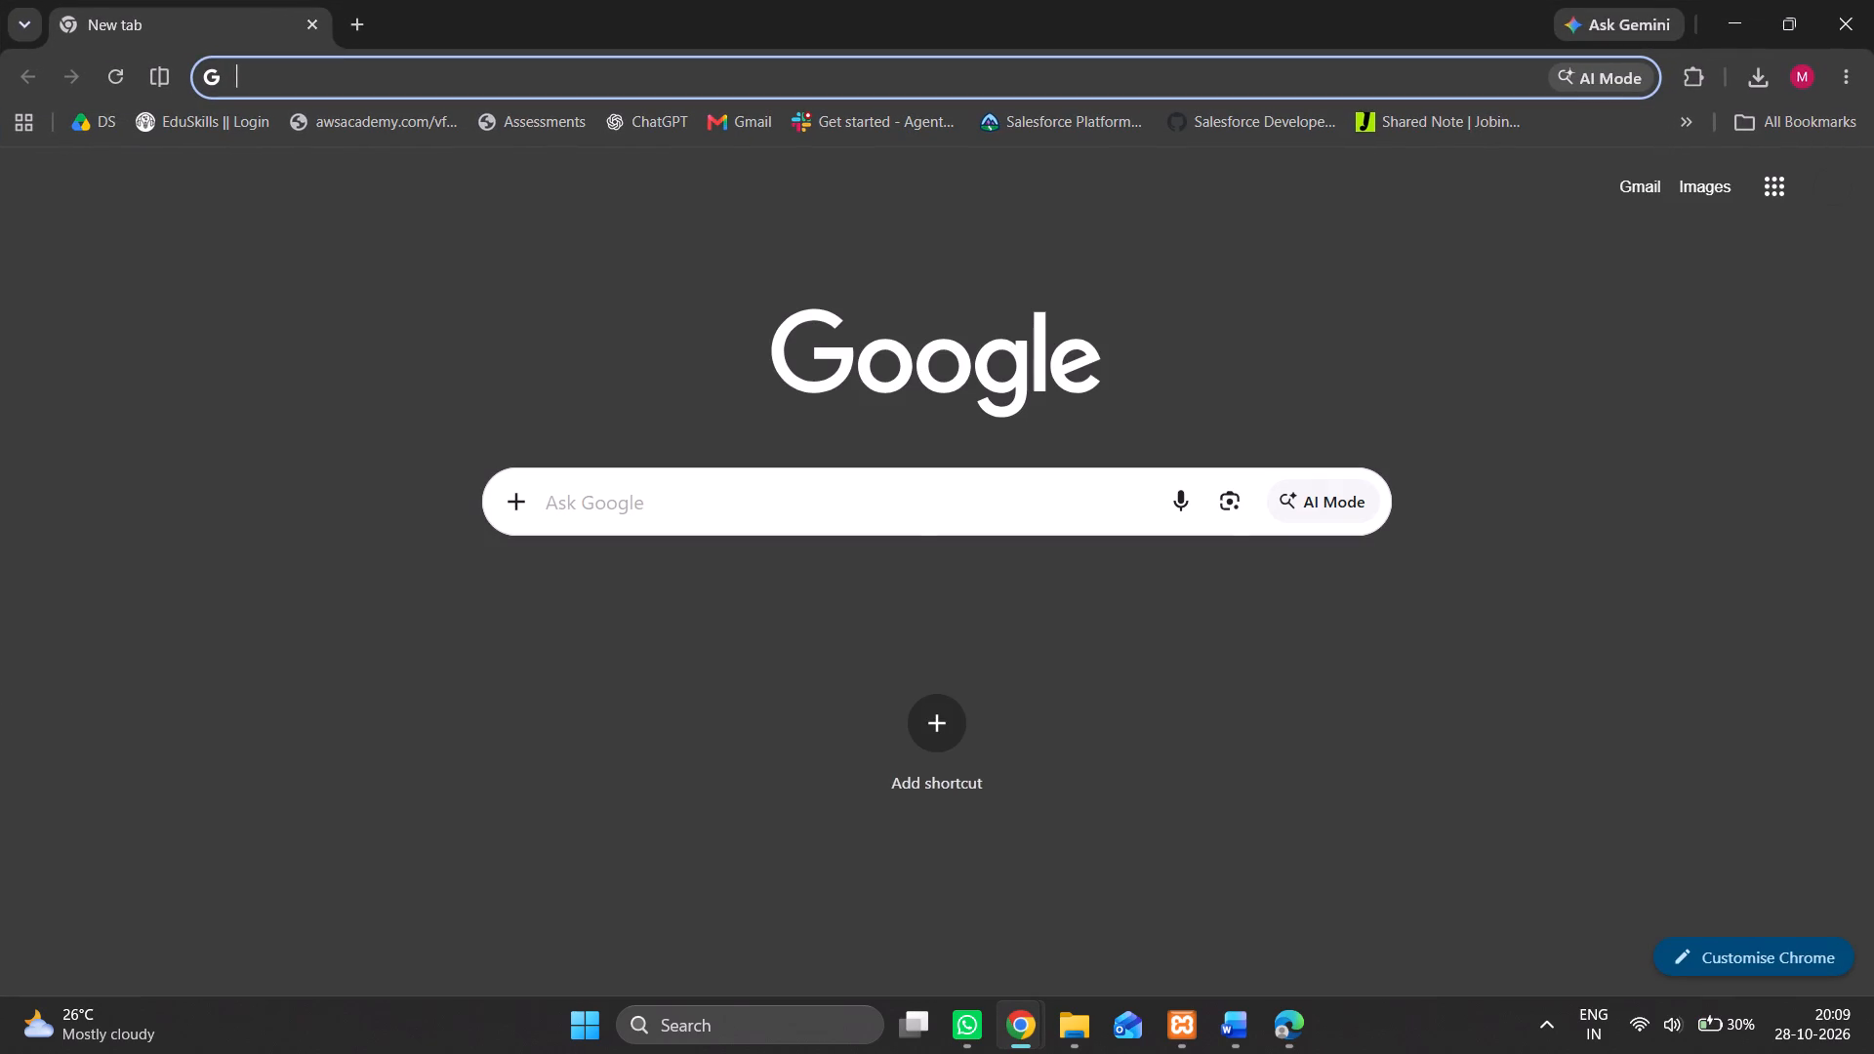
key(ctrl+v)
key(Return)
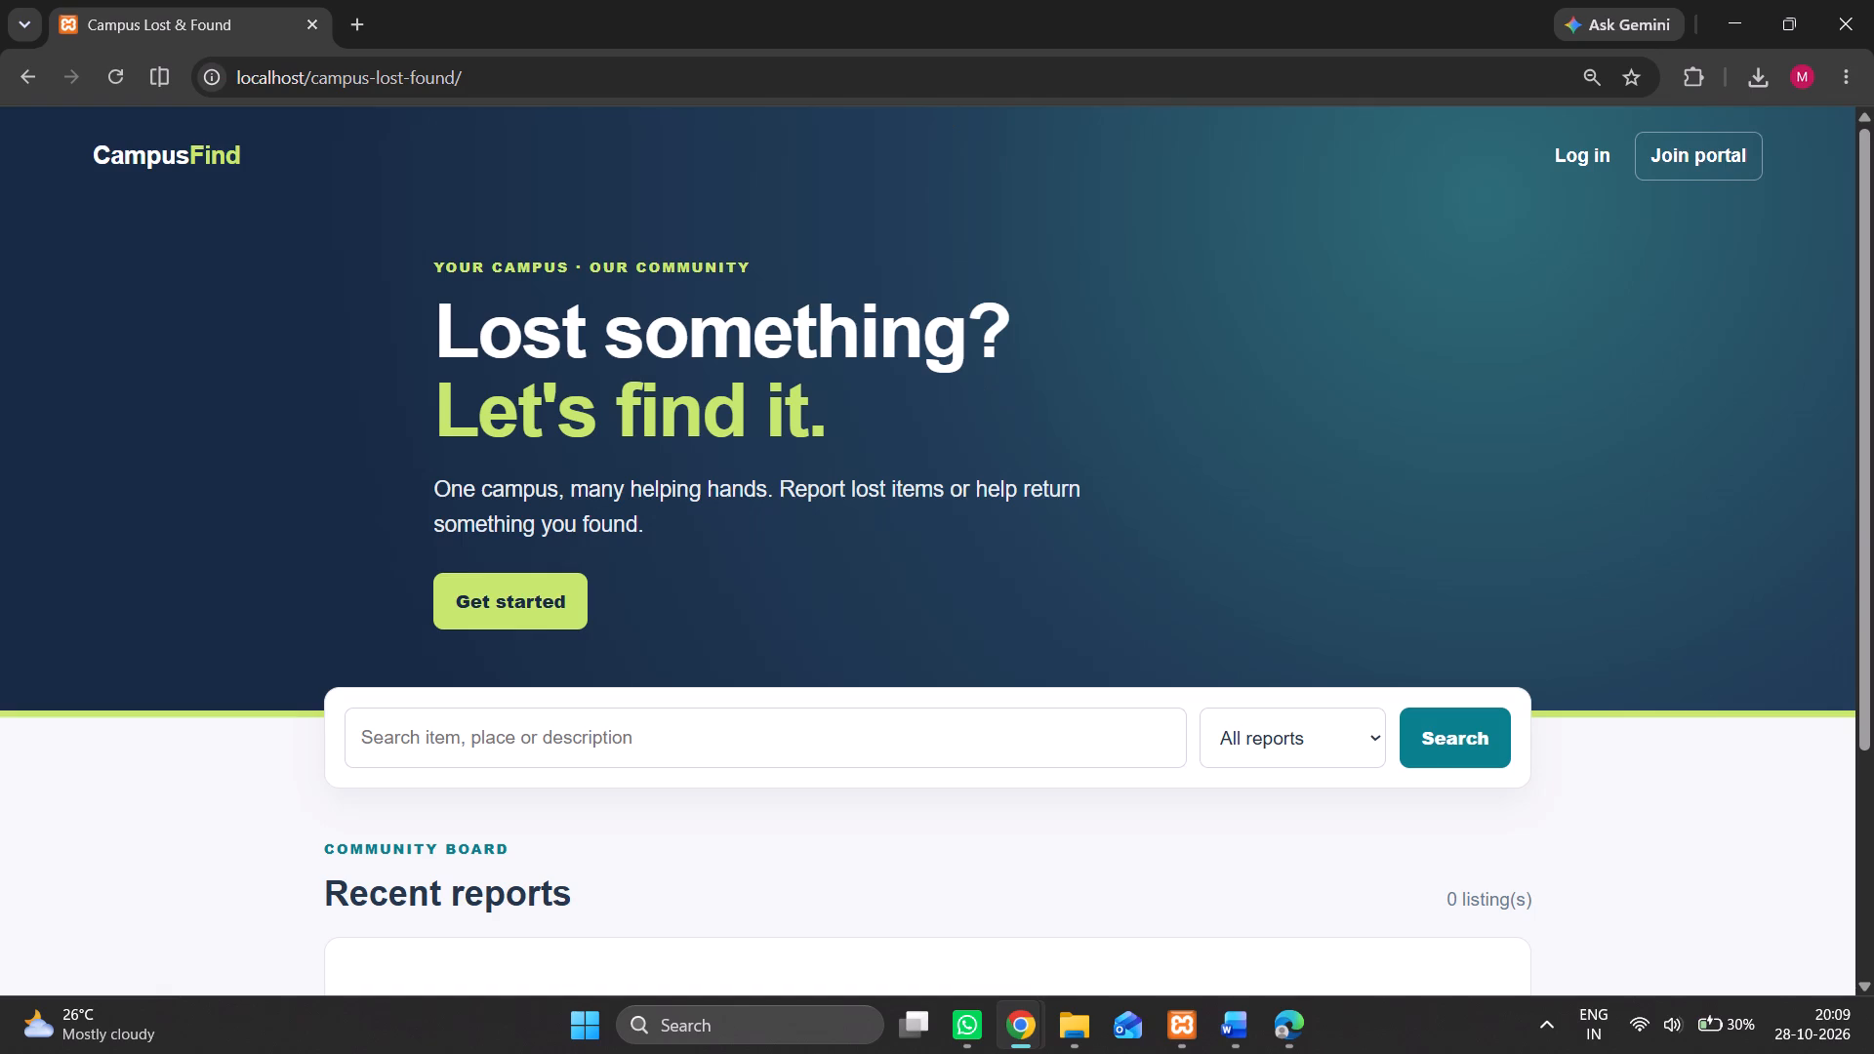
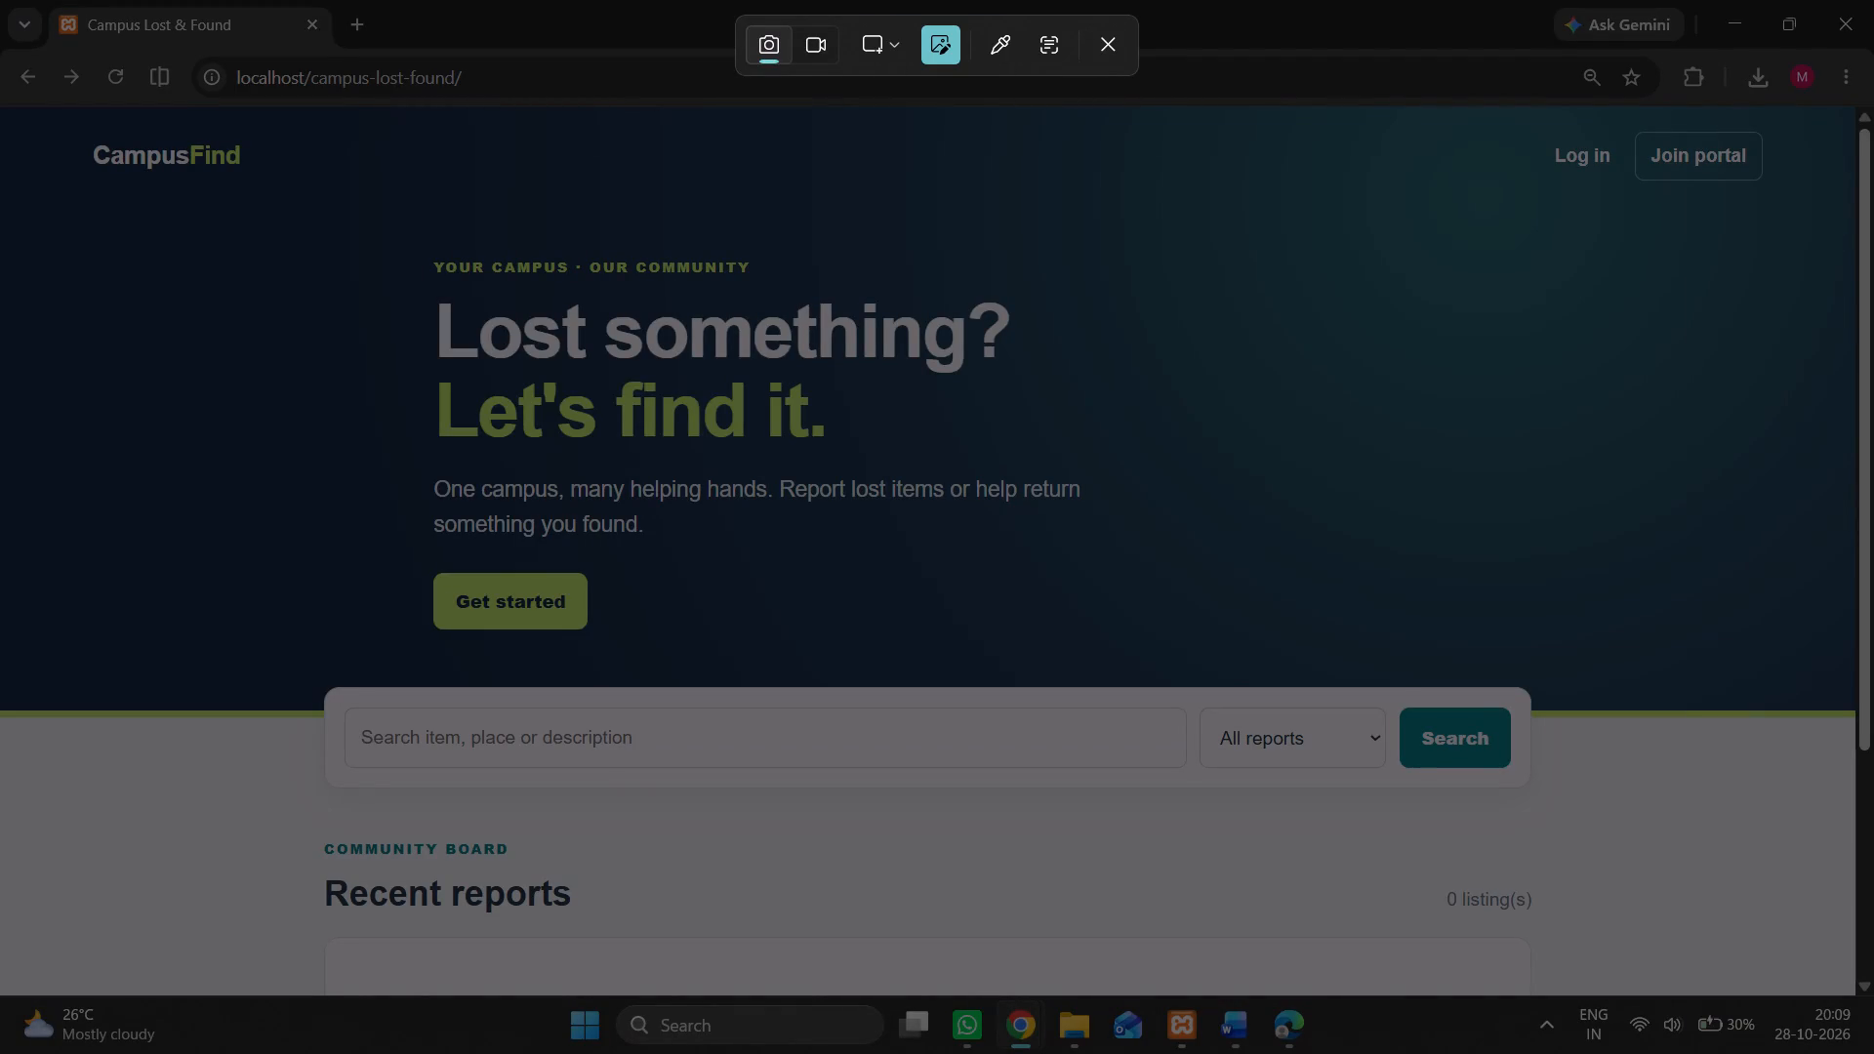
Take a screenshot of the CampusFind home page, framing the whole browser window down to just above the taskbar.
drag(0, 0, 1871, 986)
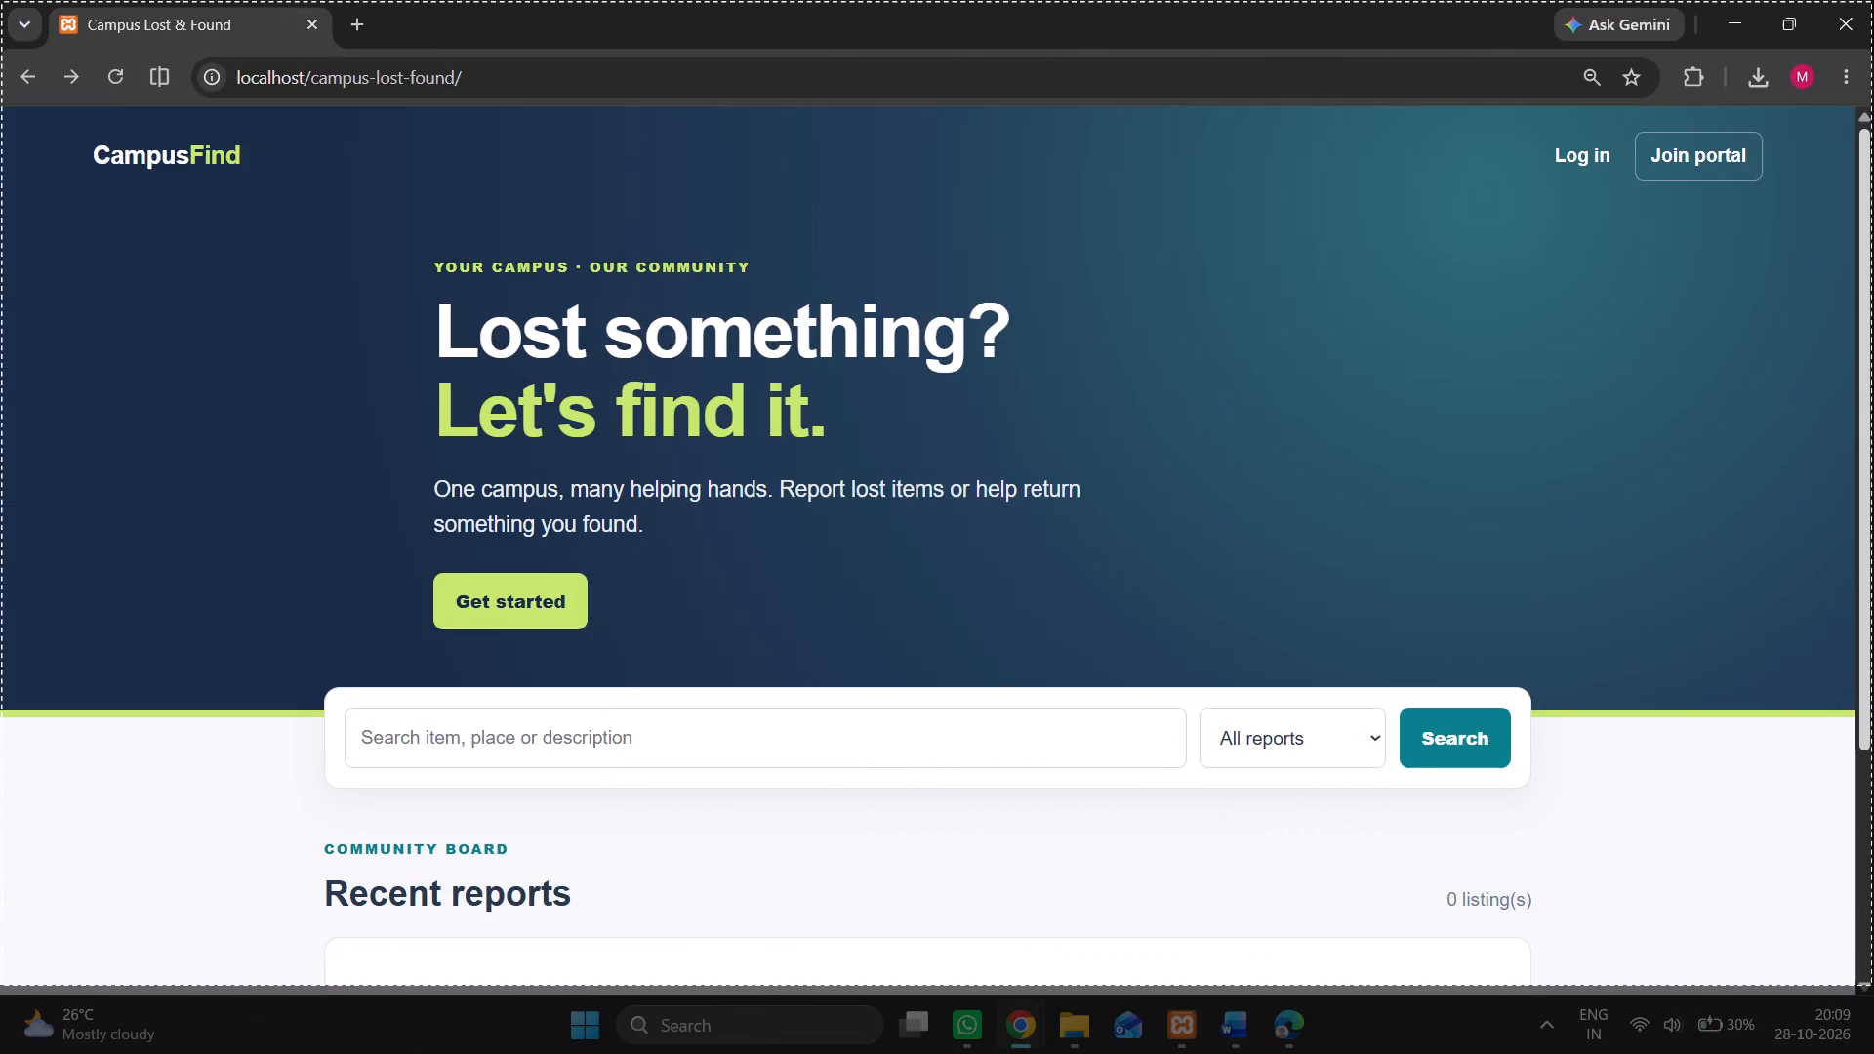
drag(1871, 986, 1873, 1004)
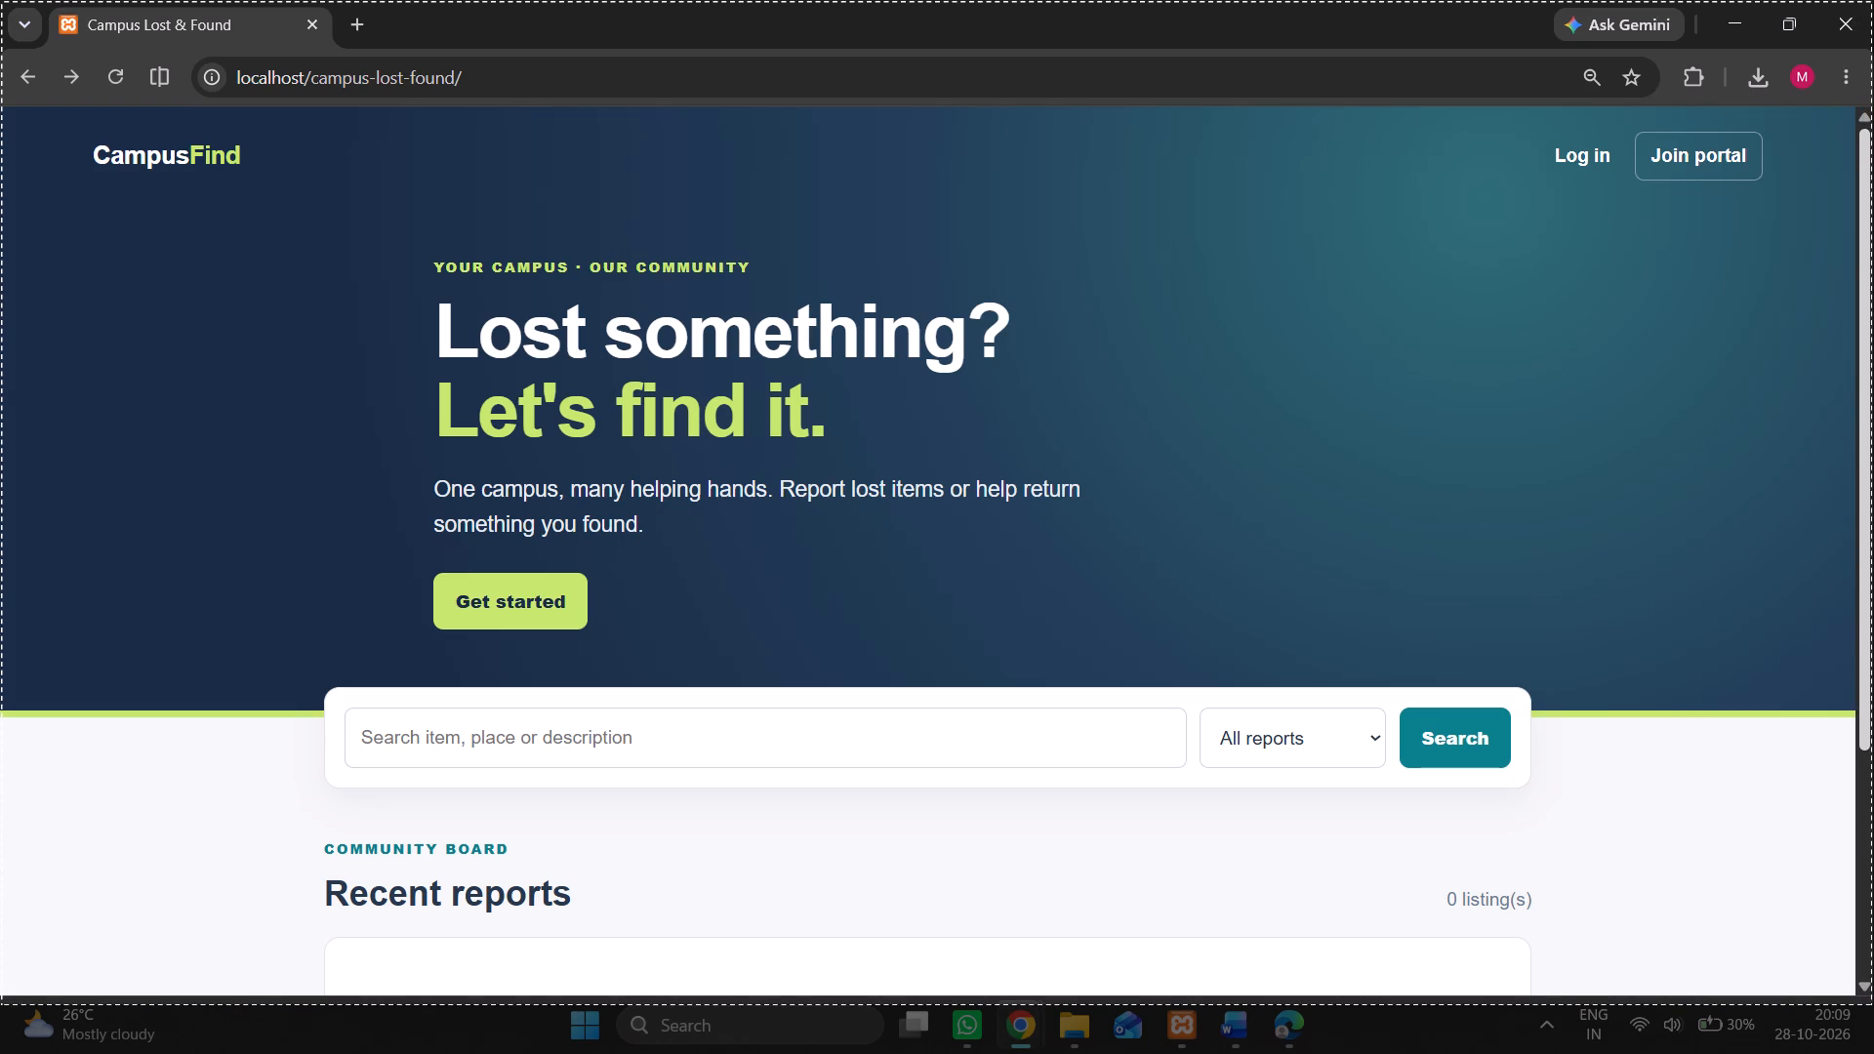
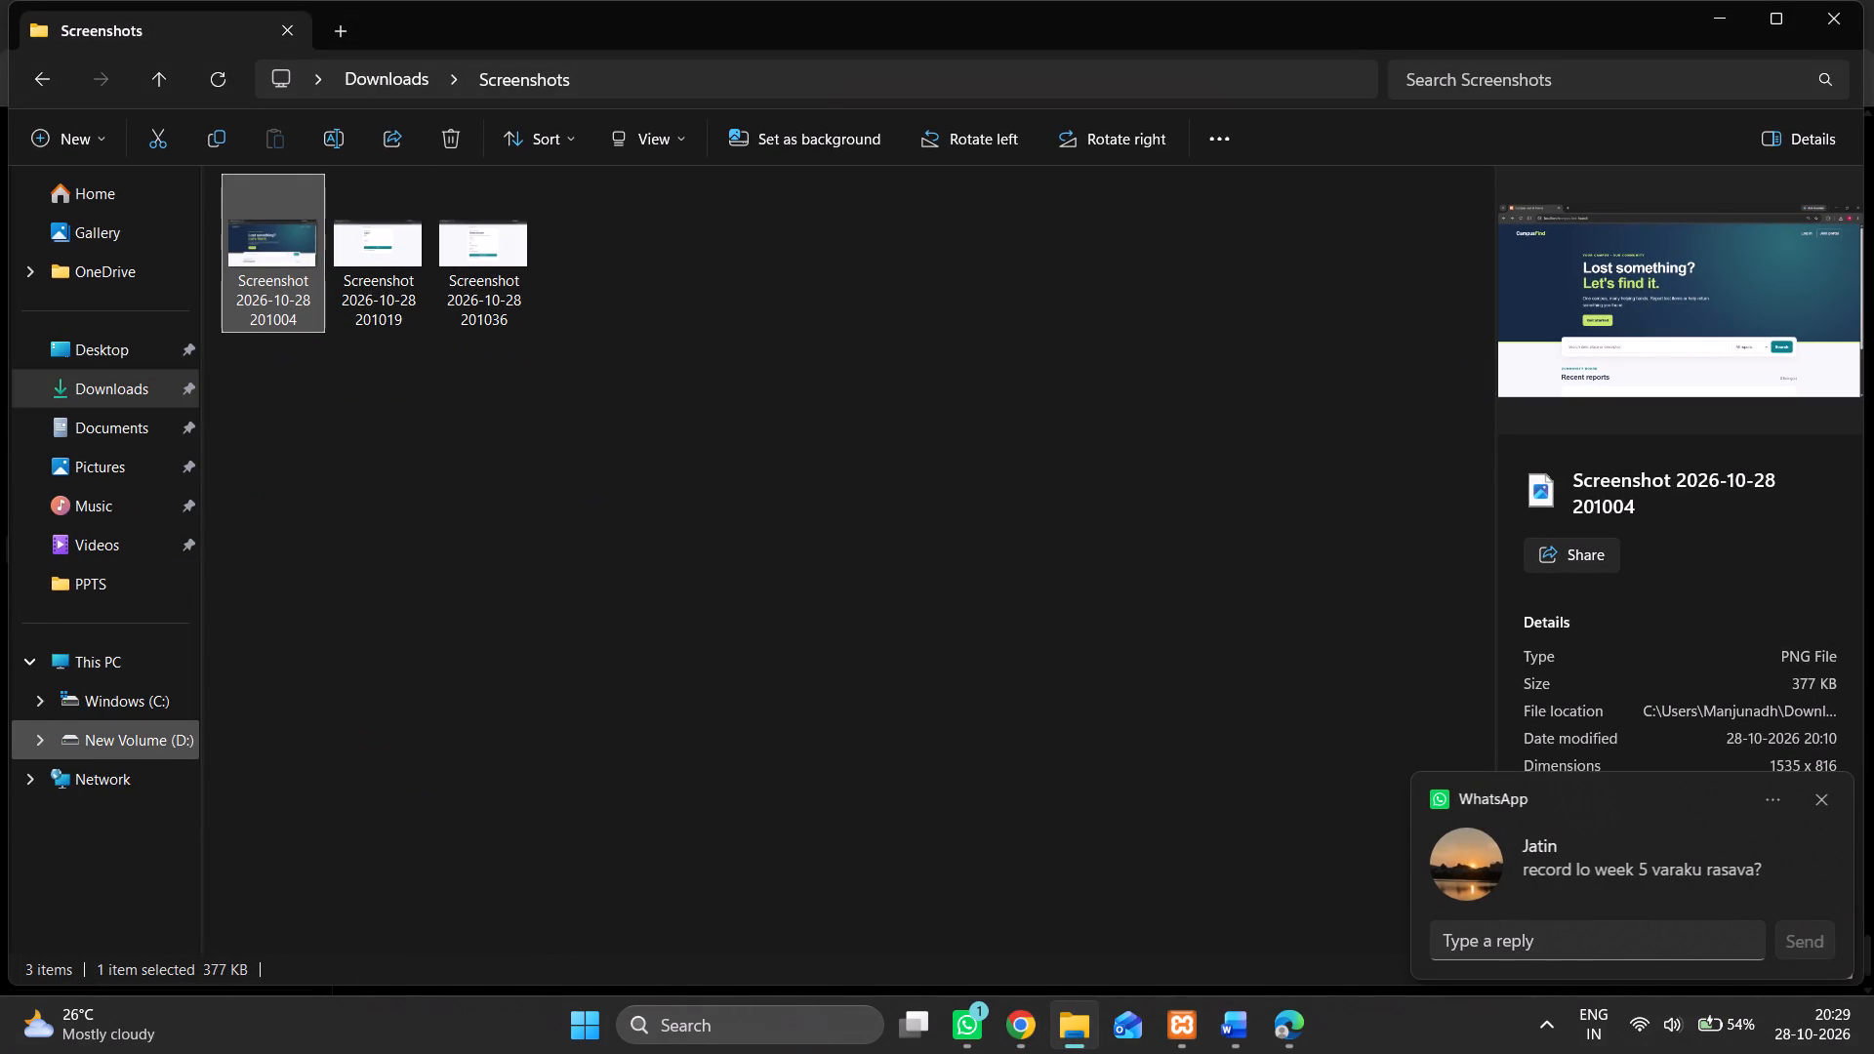
click(100, 709)
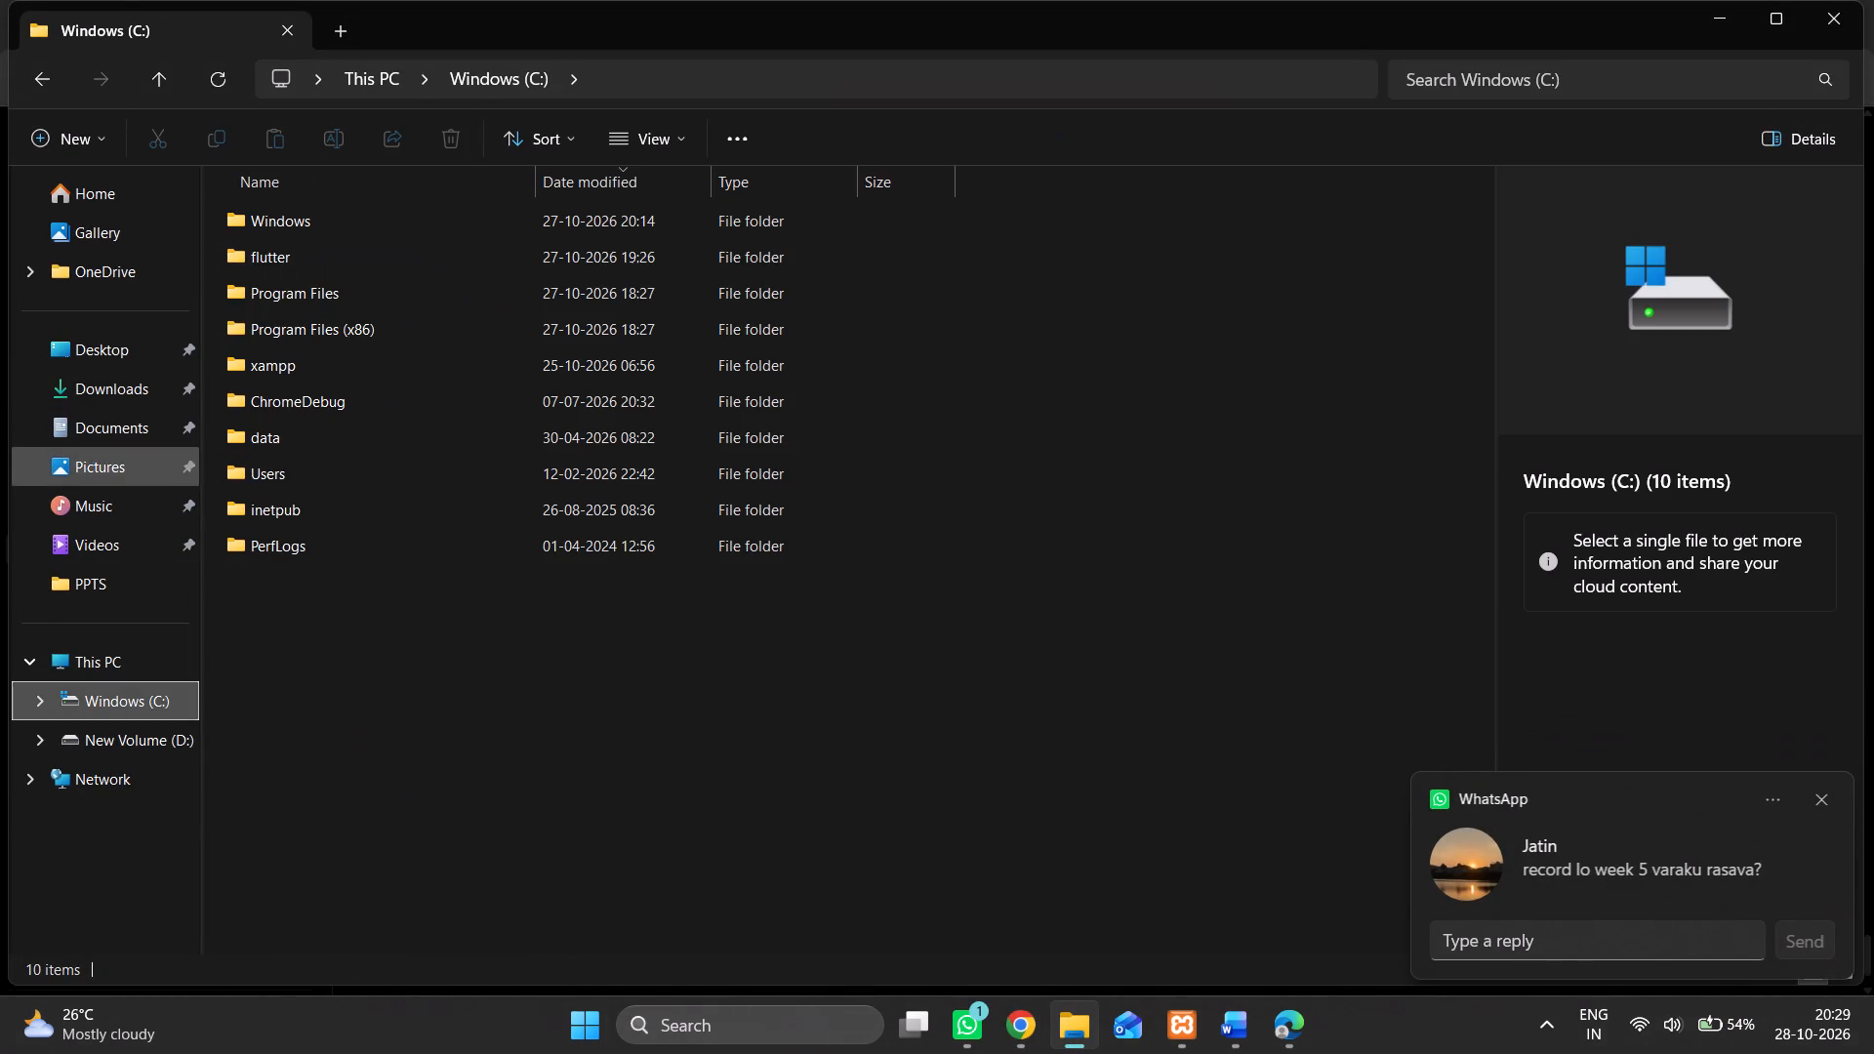
double_click(273, 373)
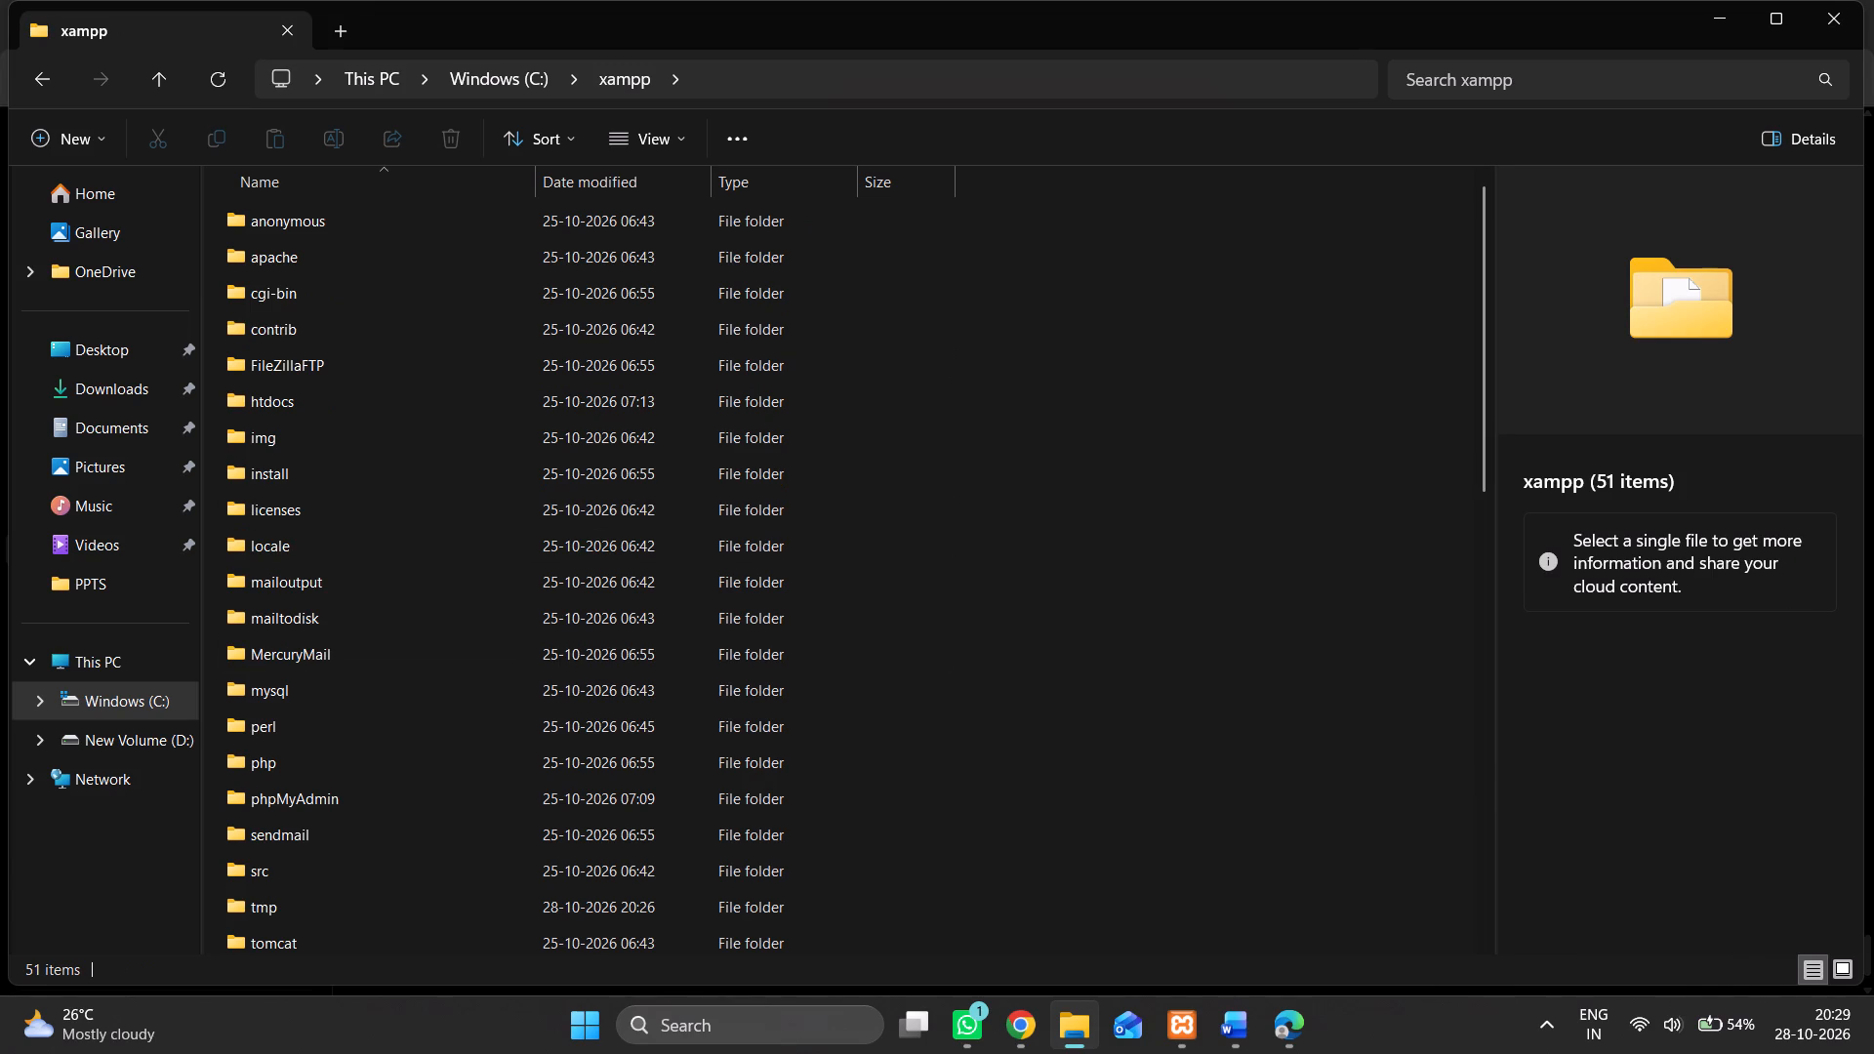
double_click(296, 408)
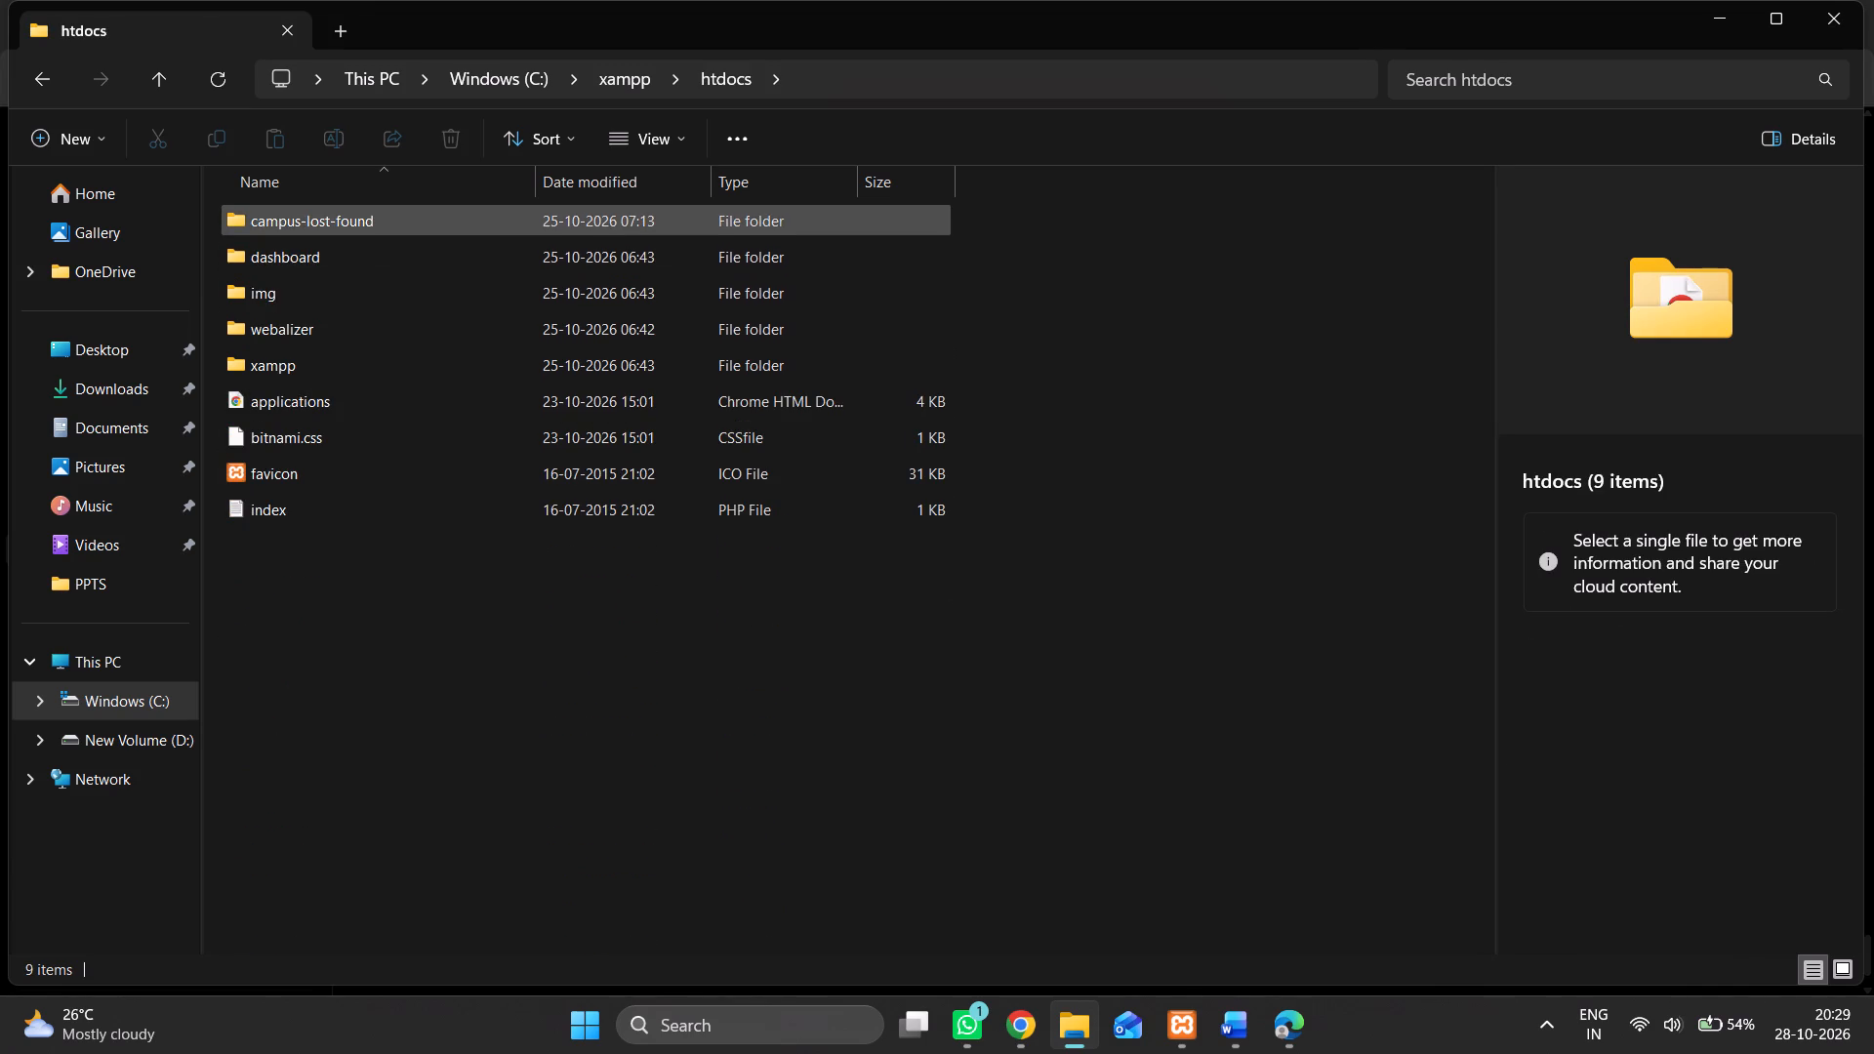
double_click(310, 218)
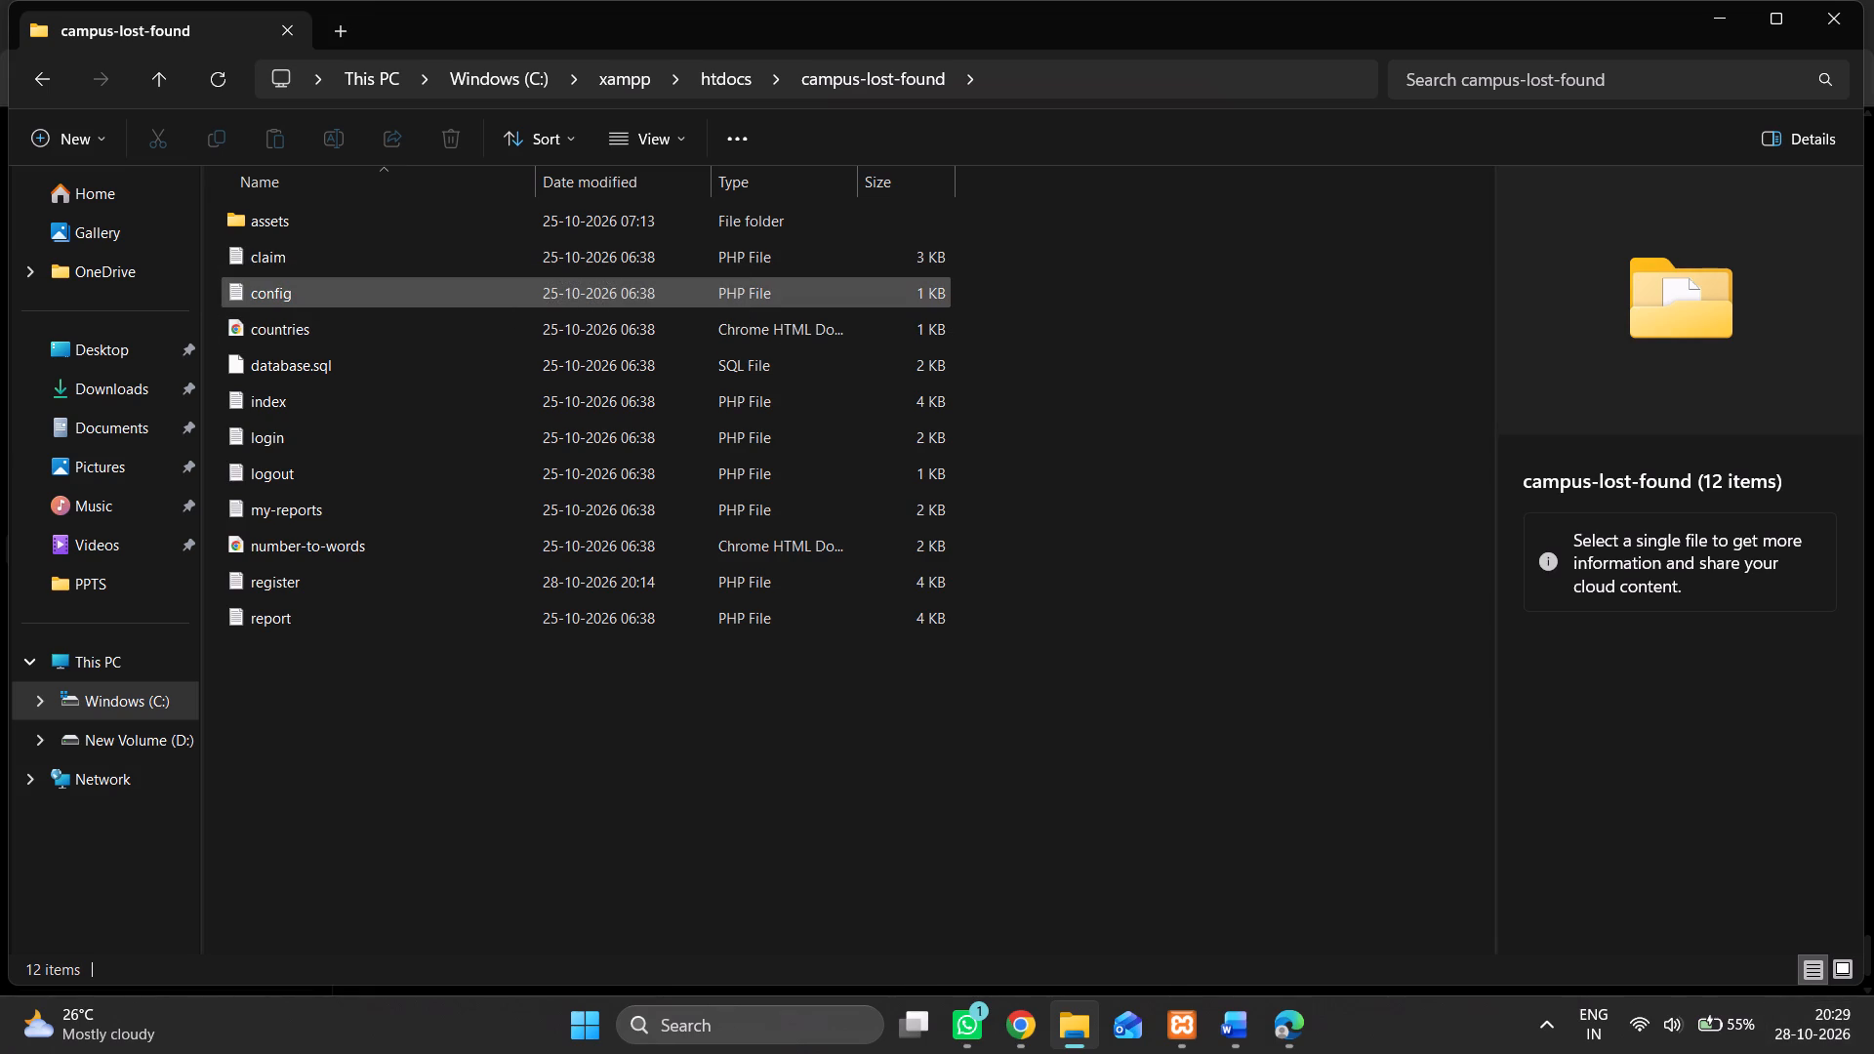
click(358, 728)
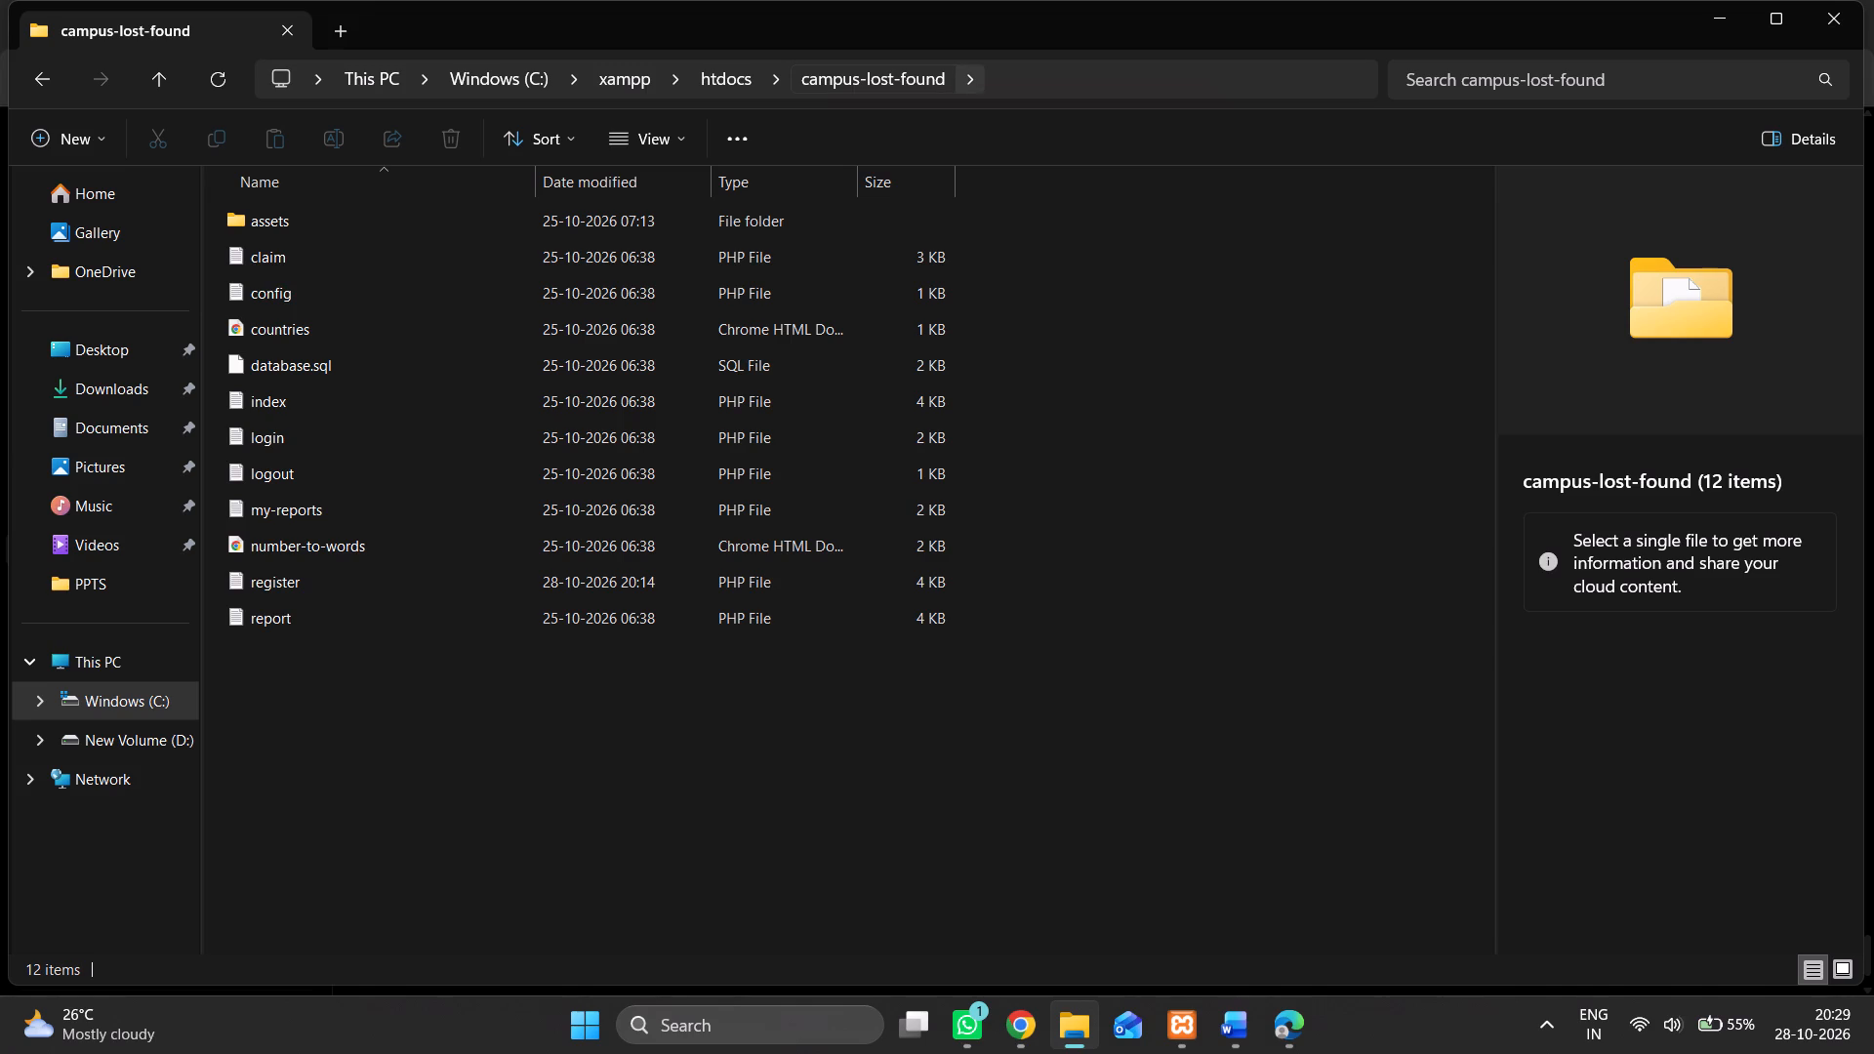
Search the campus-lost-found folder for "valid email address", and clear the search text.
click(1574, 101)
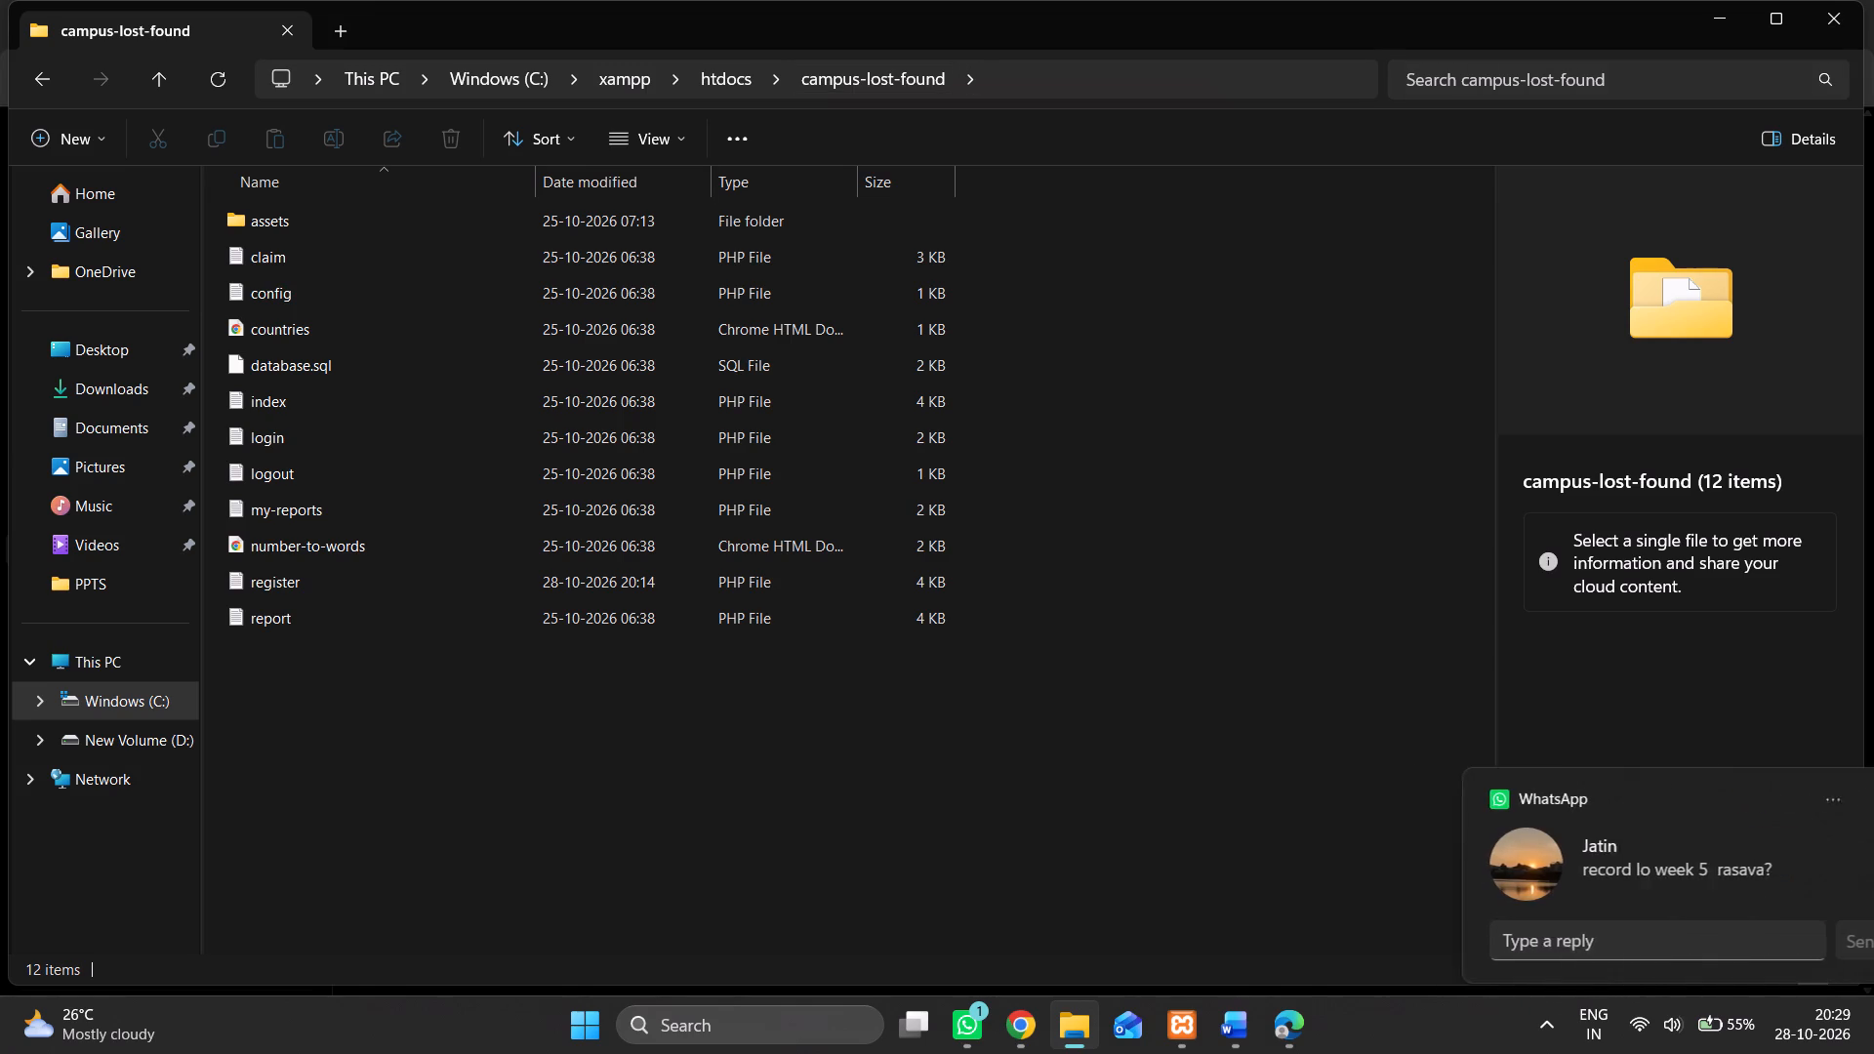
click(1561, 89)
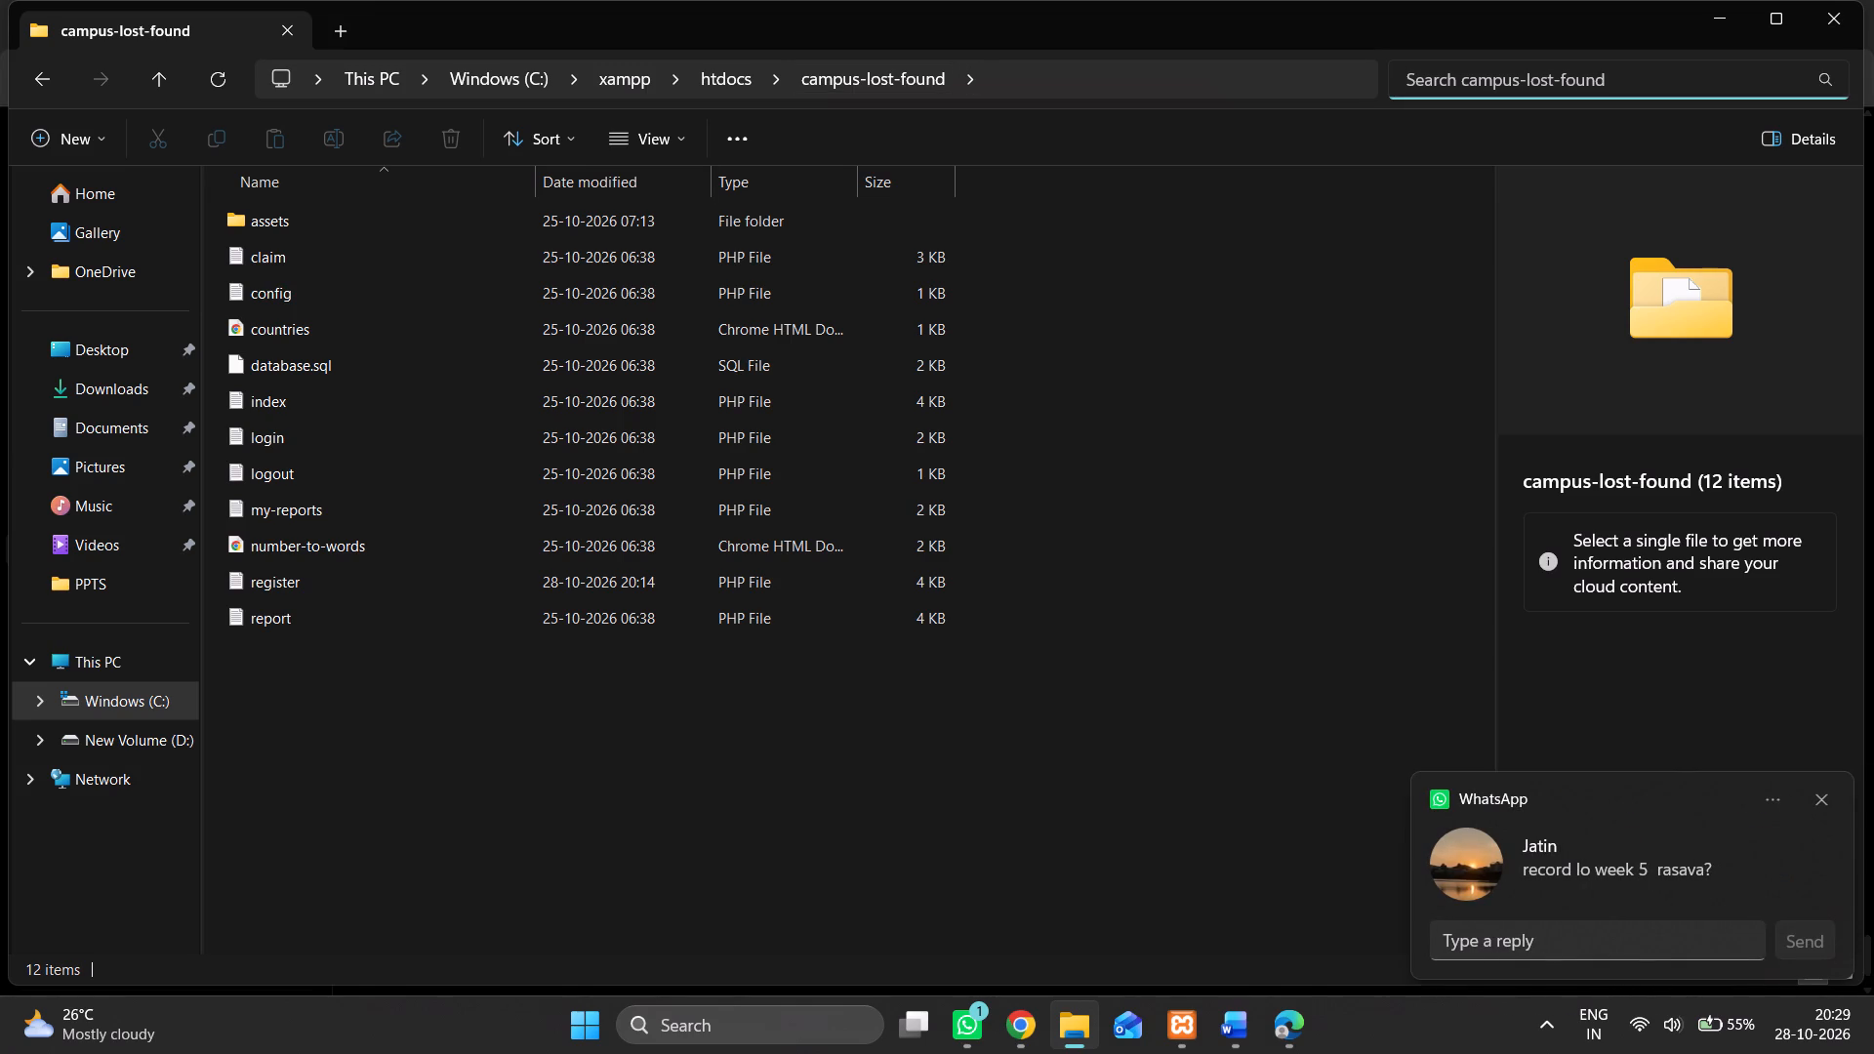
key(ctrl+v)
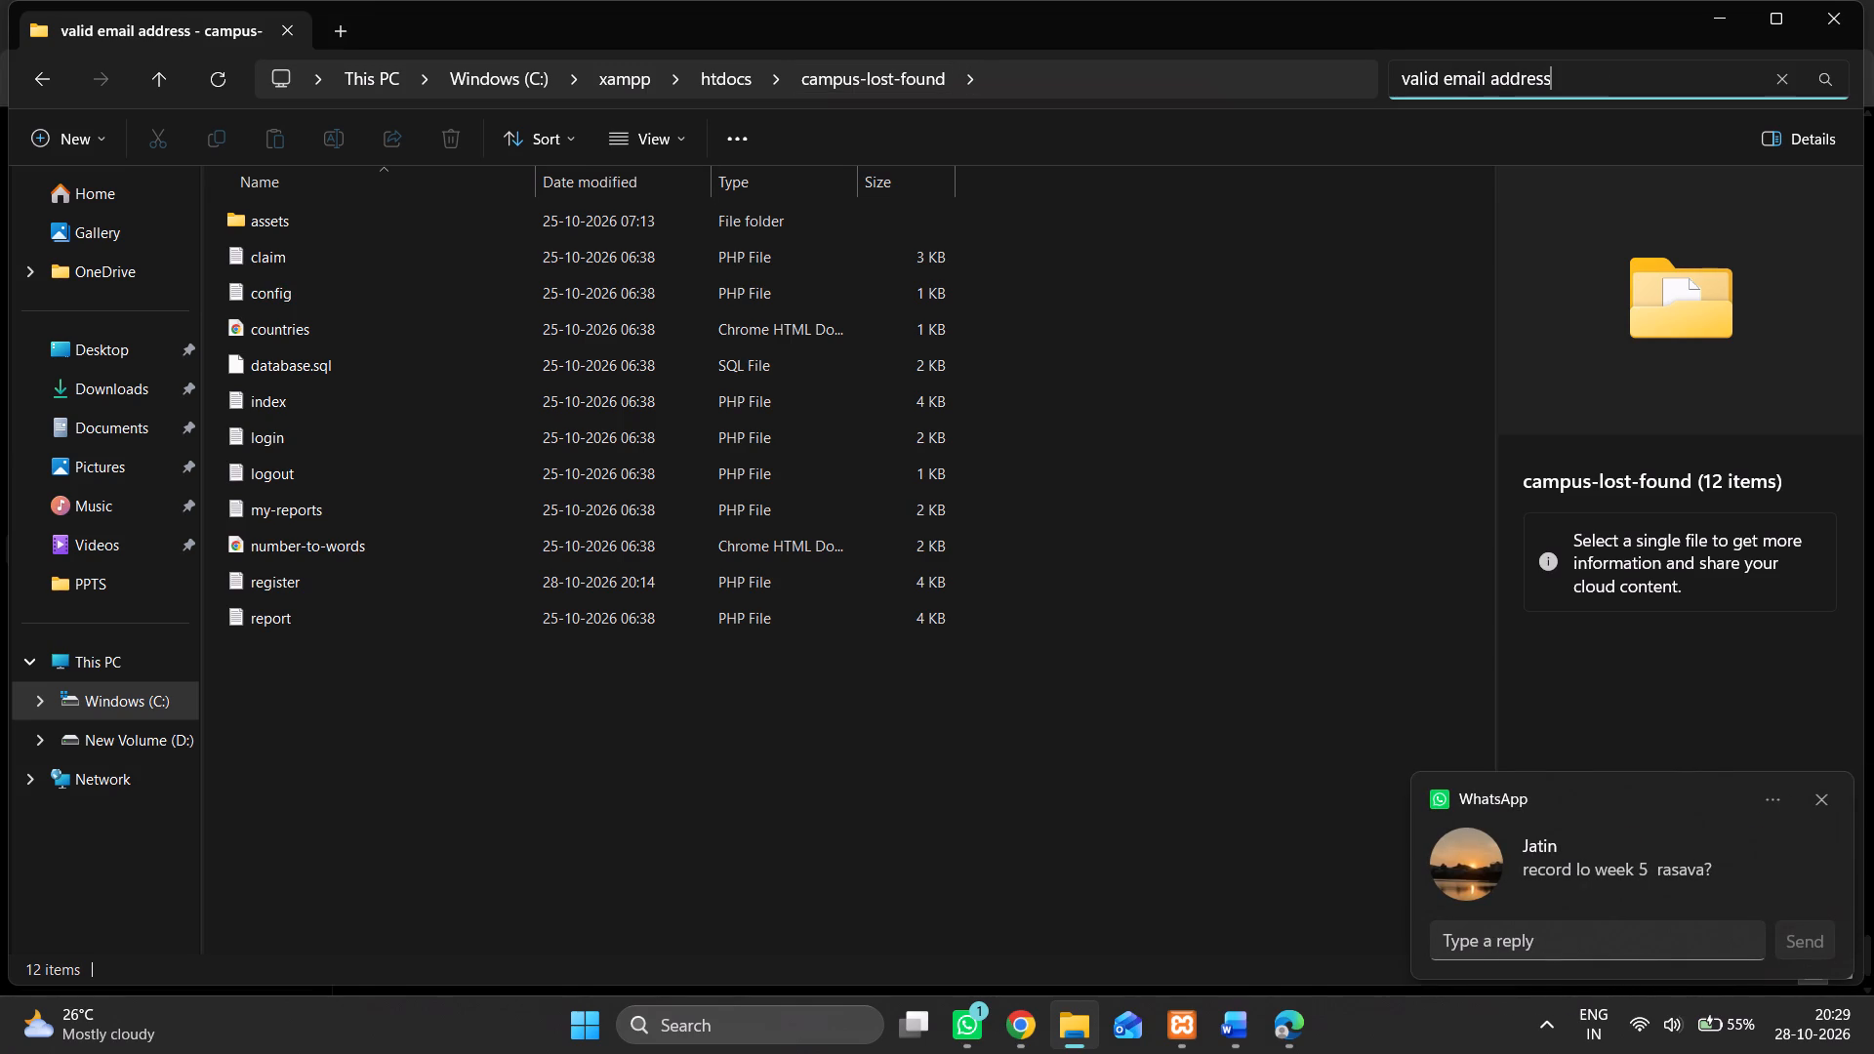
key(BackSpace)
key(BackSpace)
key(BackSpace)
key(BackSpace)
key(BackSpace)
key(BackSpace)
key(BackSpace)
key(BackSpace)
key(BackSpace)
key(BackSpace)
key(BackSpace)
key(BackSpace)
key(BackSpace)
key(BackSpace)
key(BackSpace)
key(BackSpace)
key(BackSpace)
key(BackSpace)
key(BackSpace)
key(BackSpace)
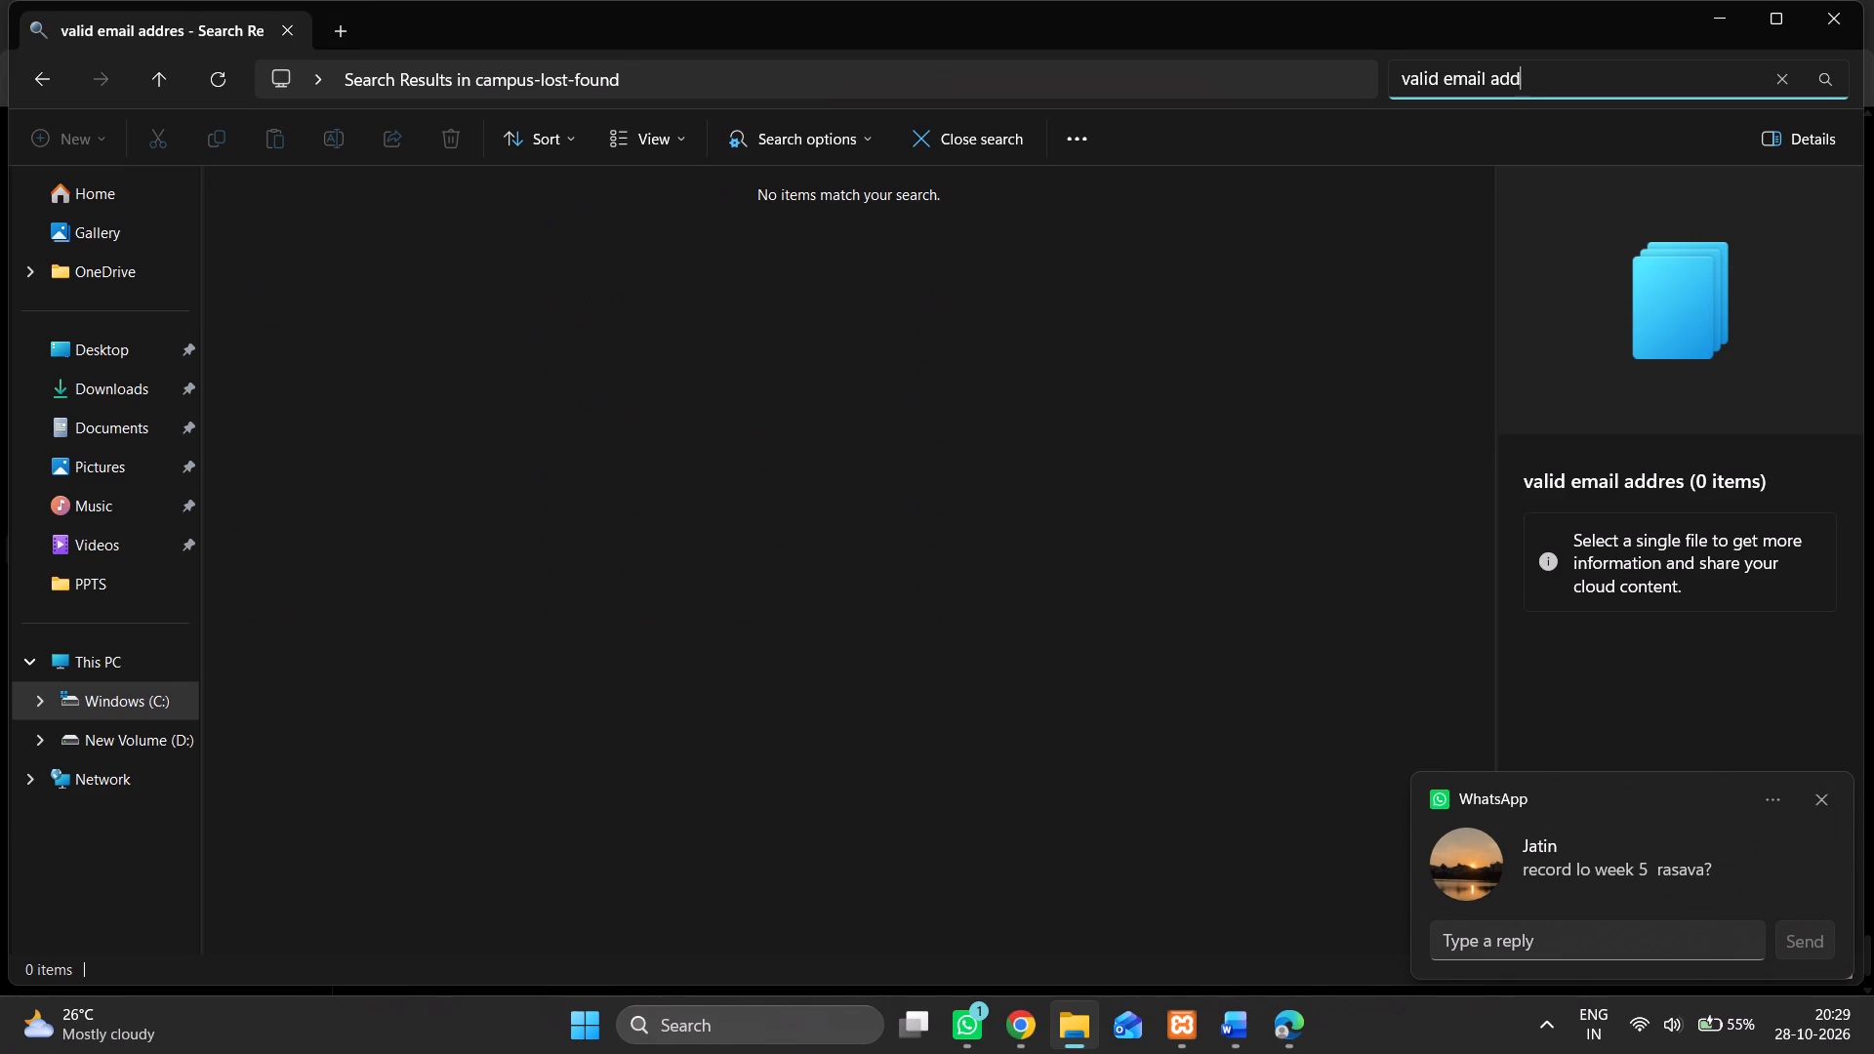
Search the folder for "app", open app.js with Notepad just this once, and return to the campus-lost-found folder.
text(app)
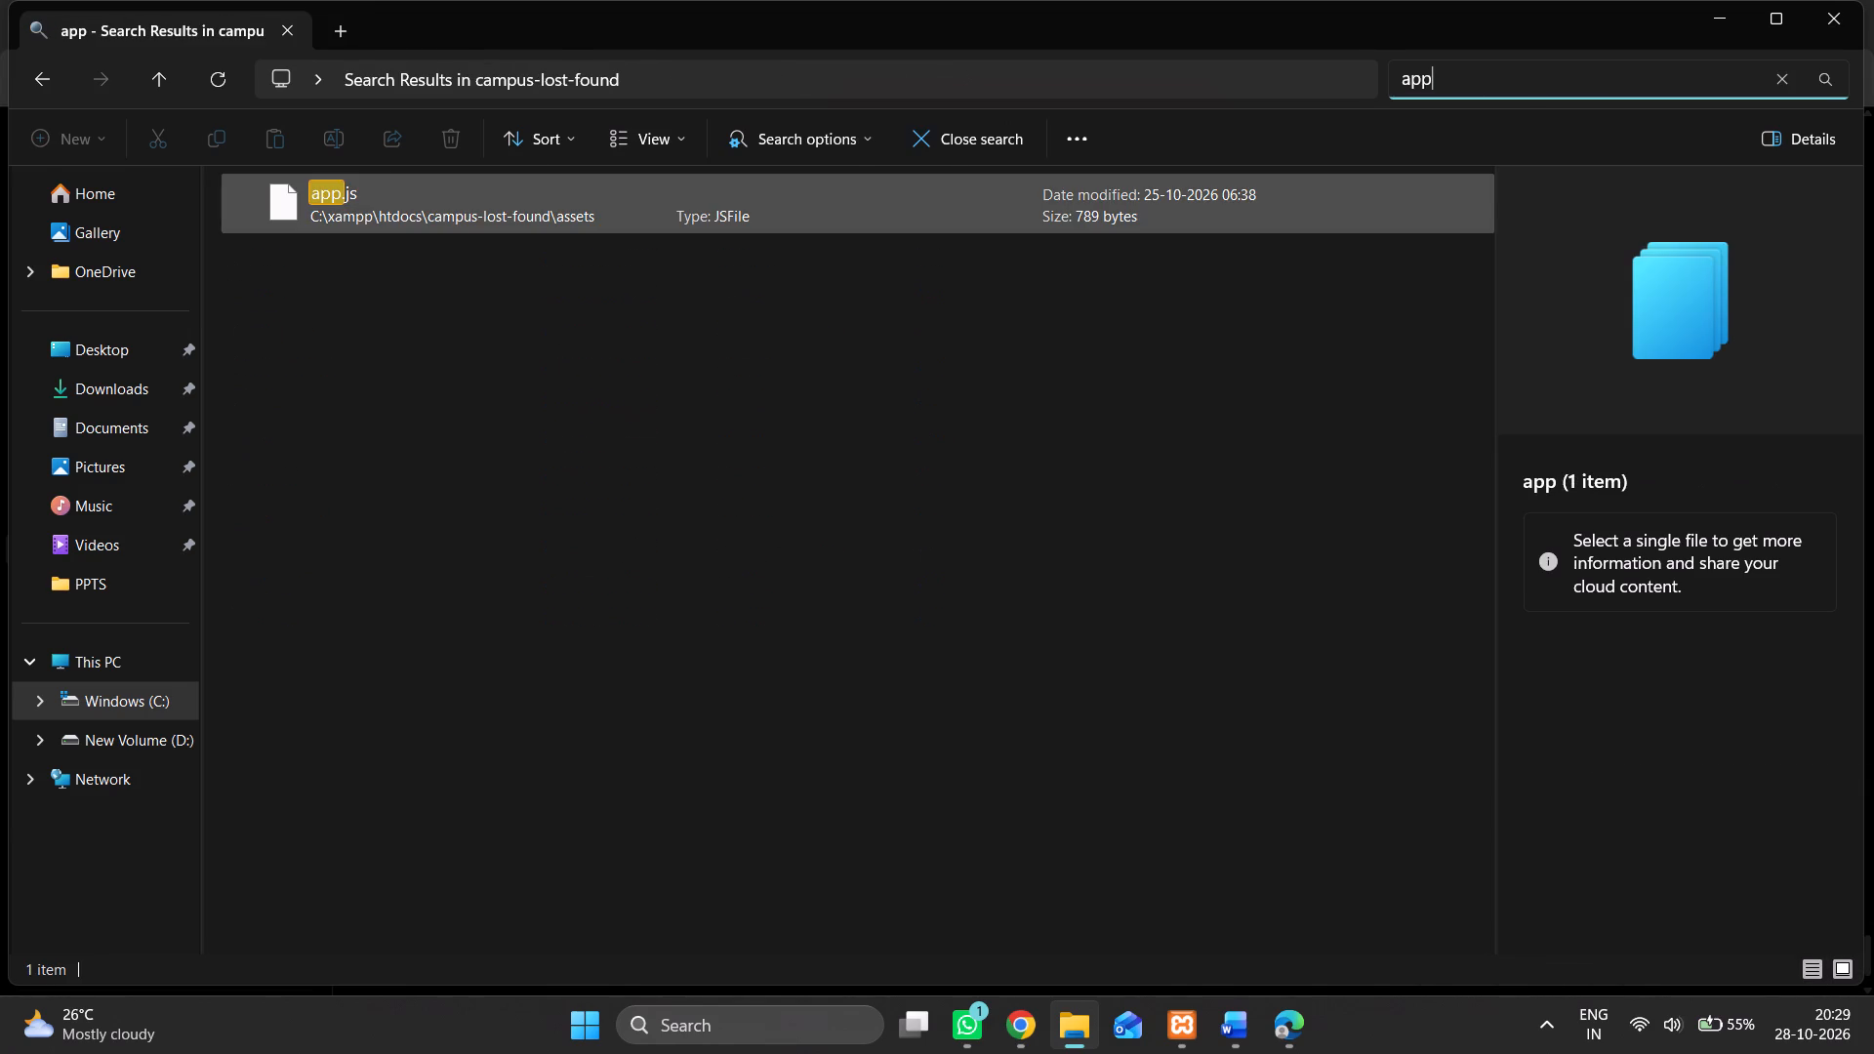
double_click(728, 189)
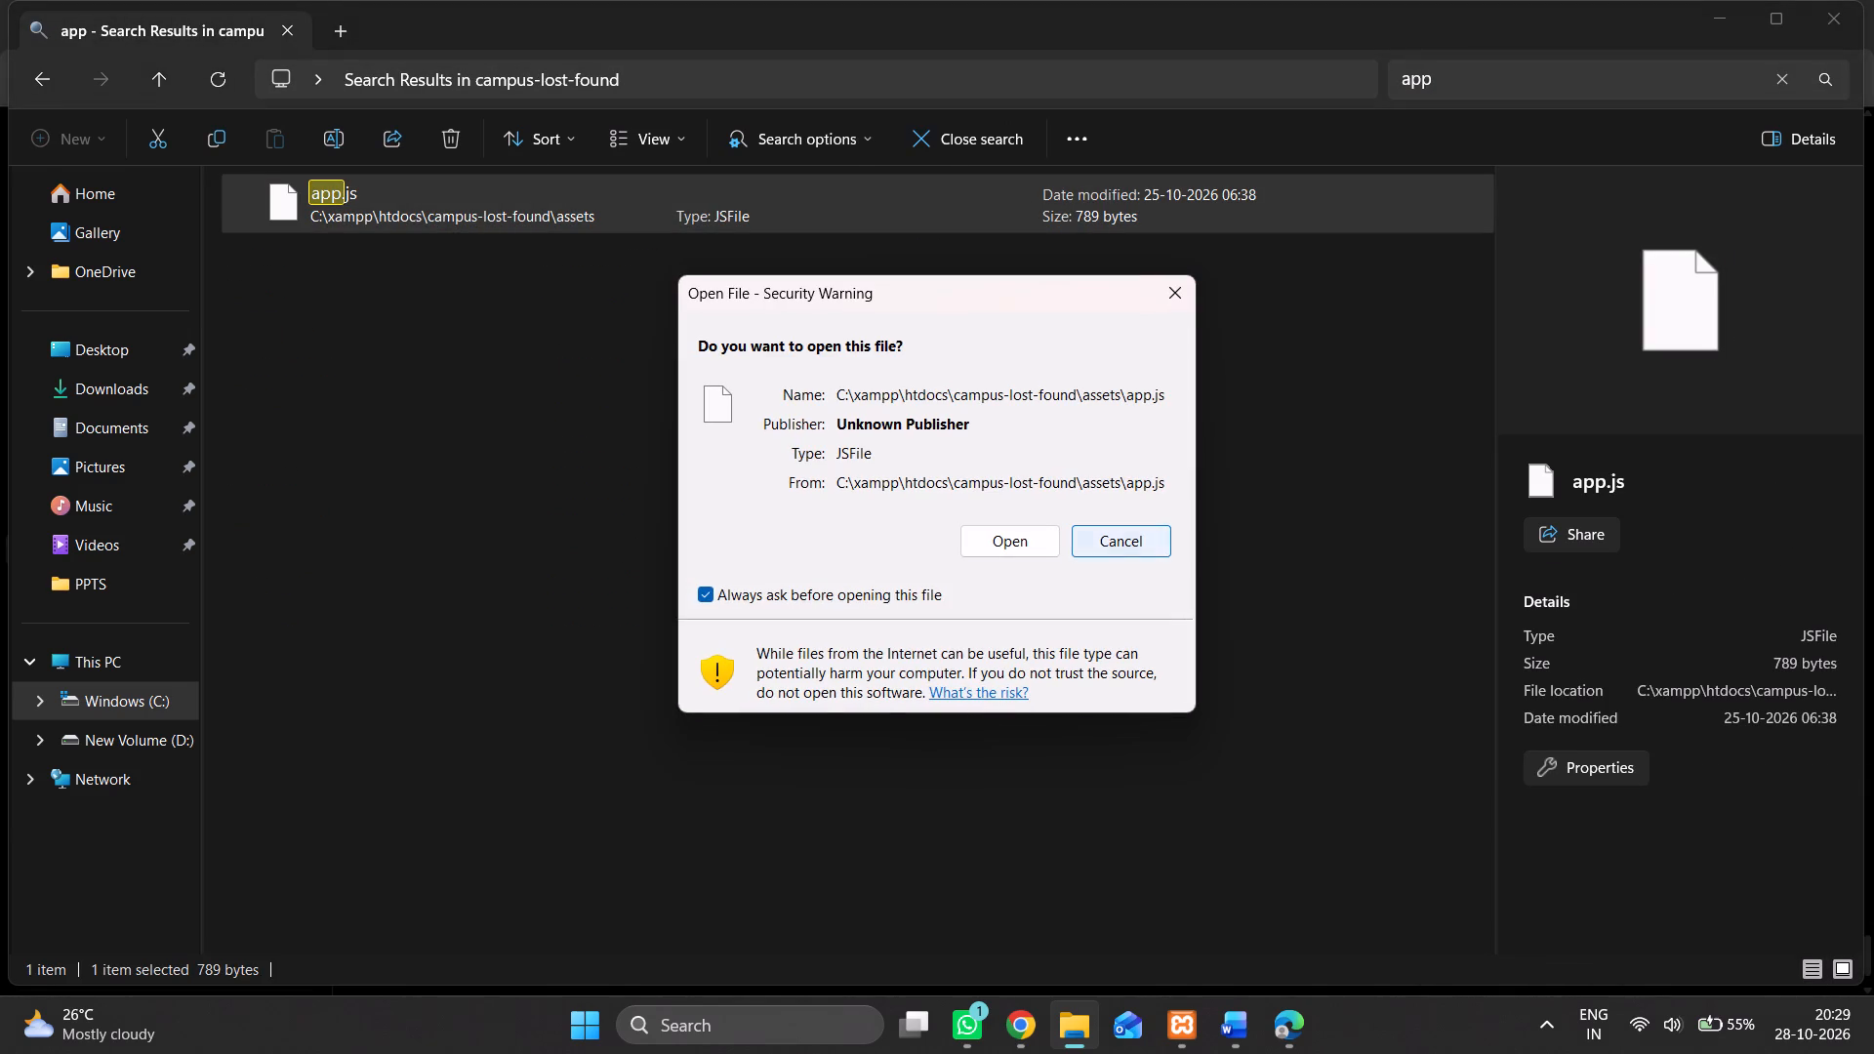
click(1007, 543)
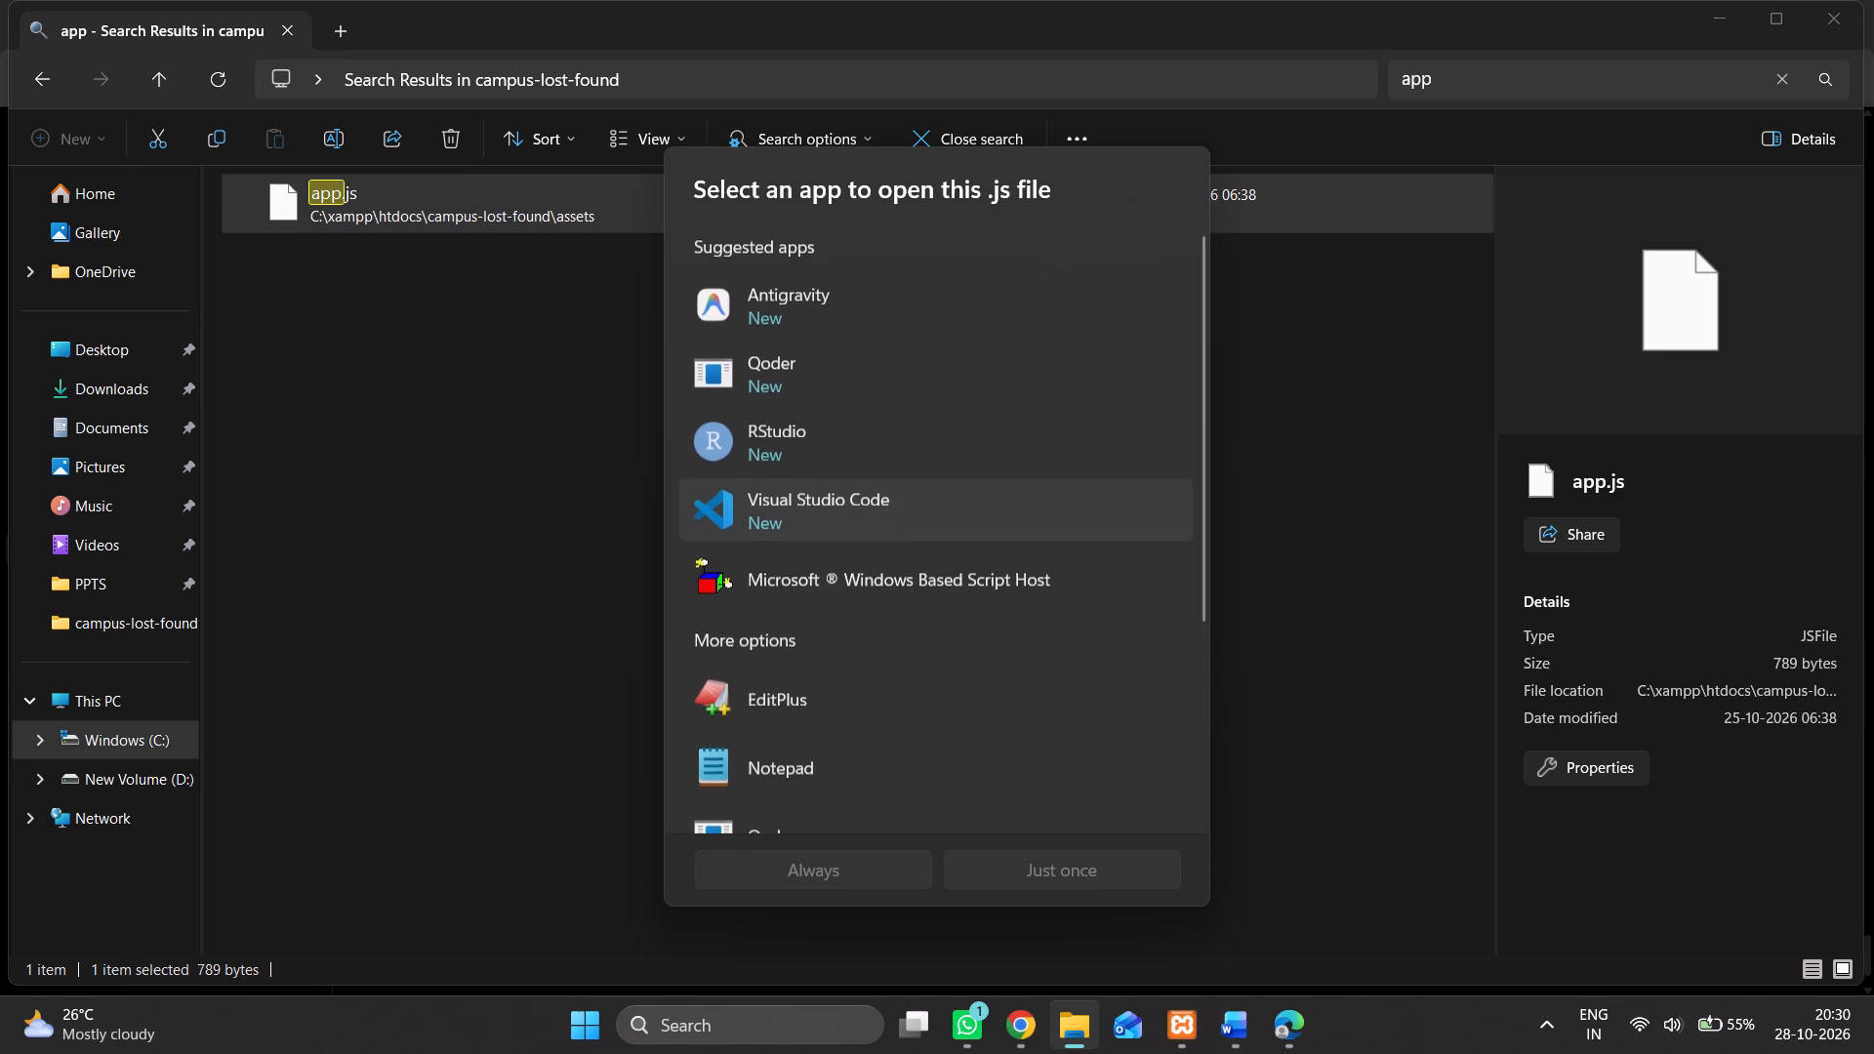
click(832, 790)
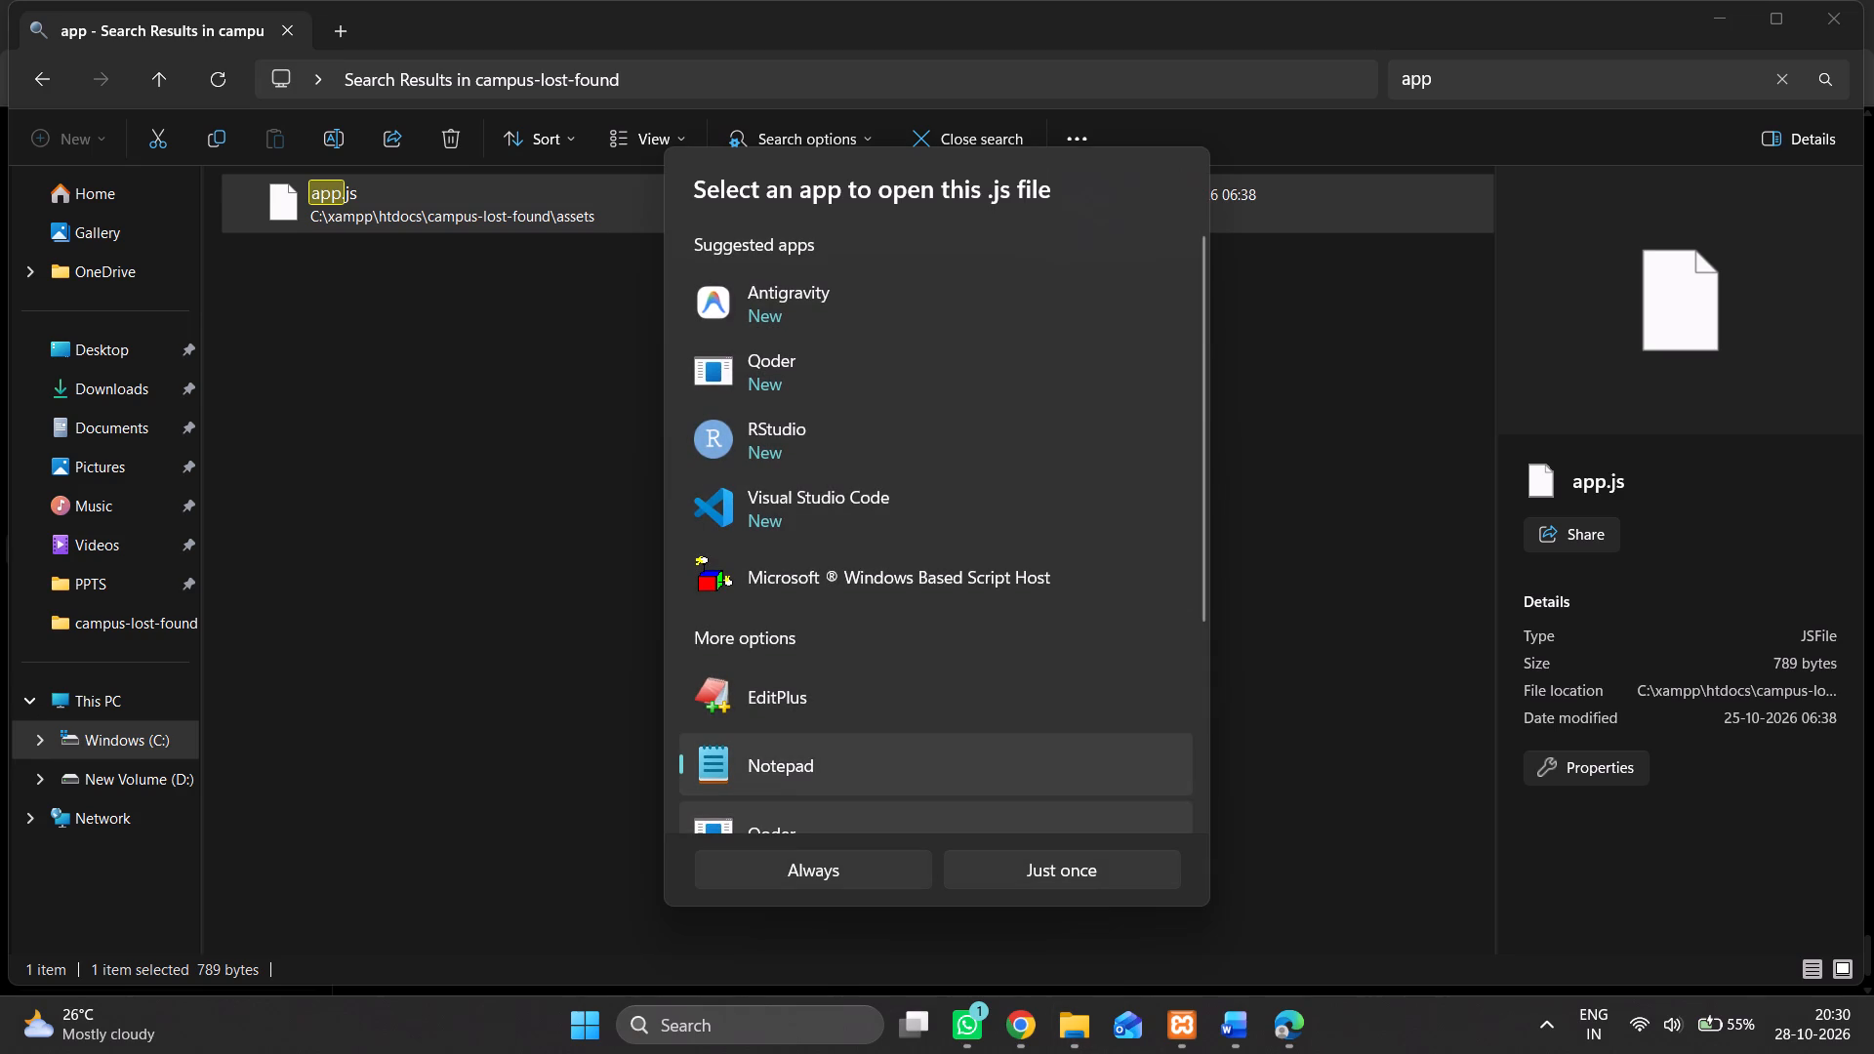
click(1013, 870)
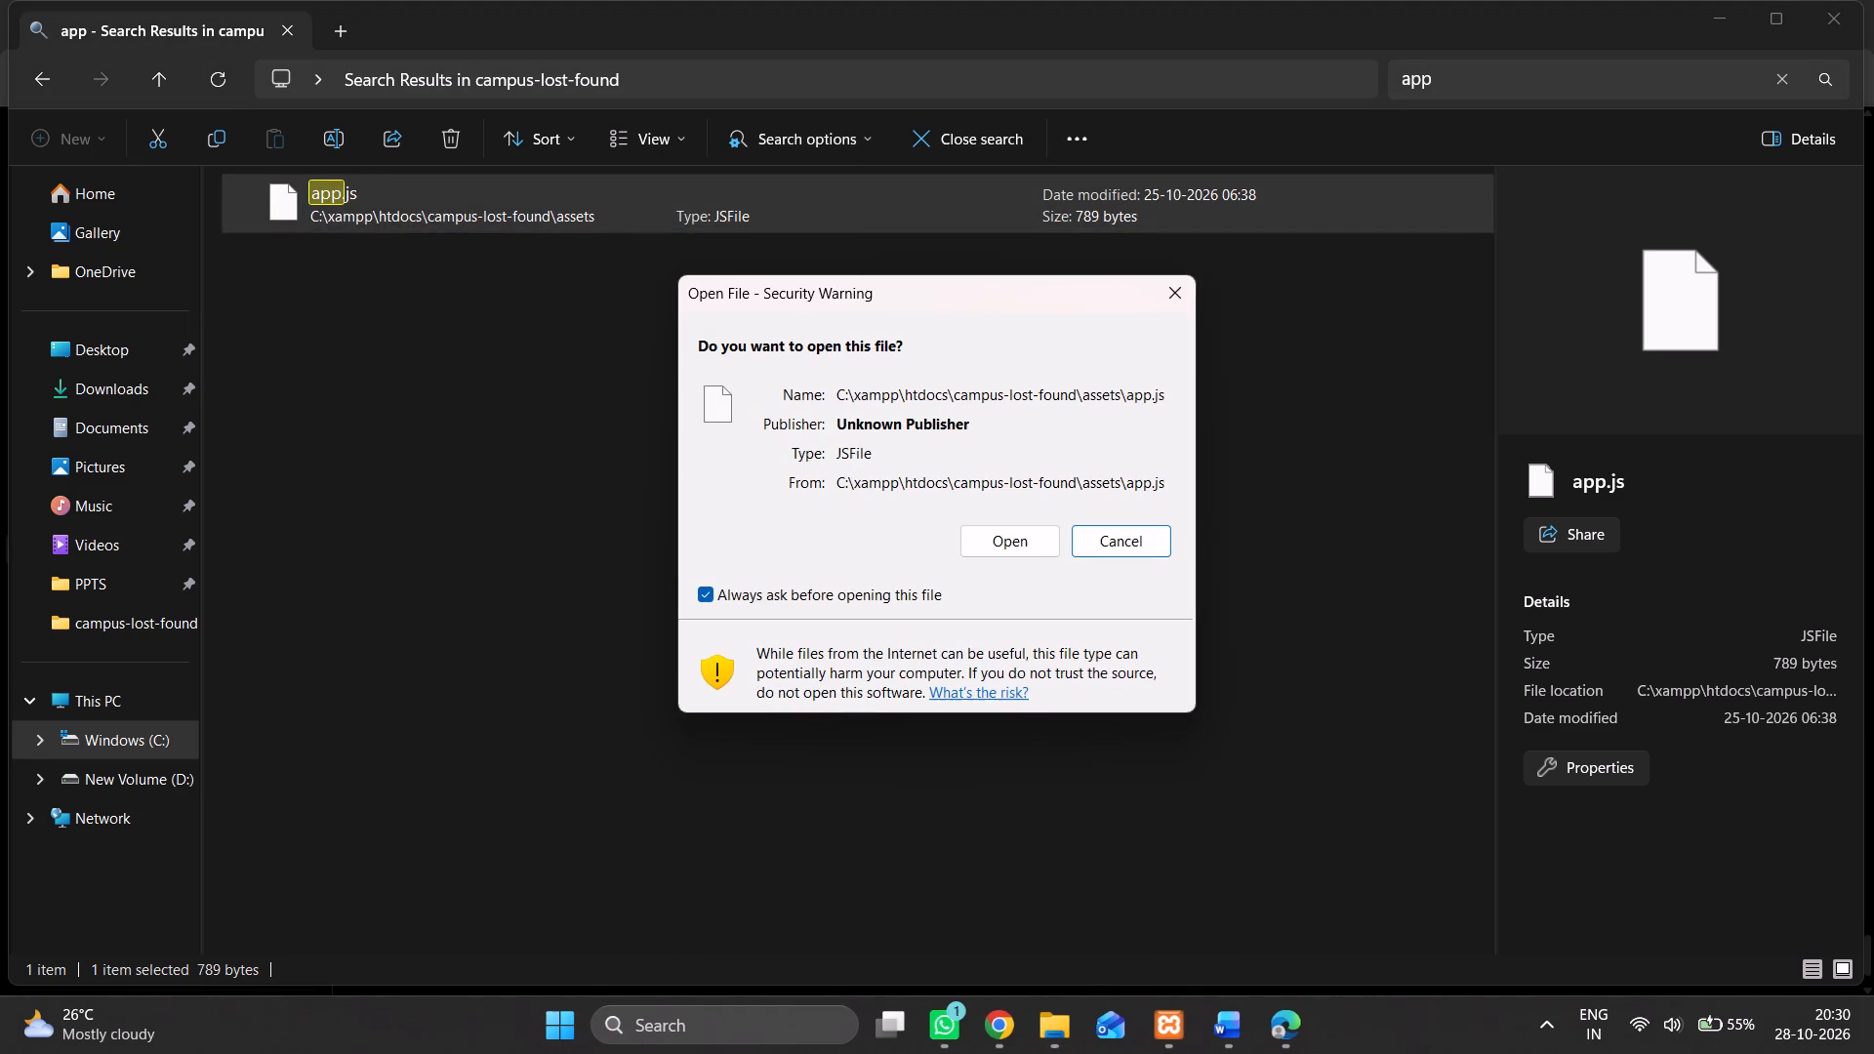
click(1027, 539)
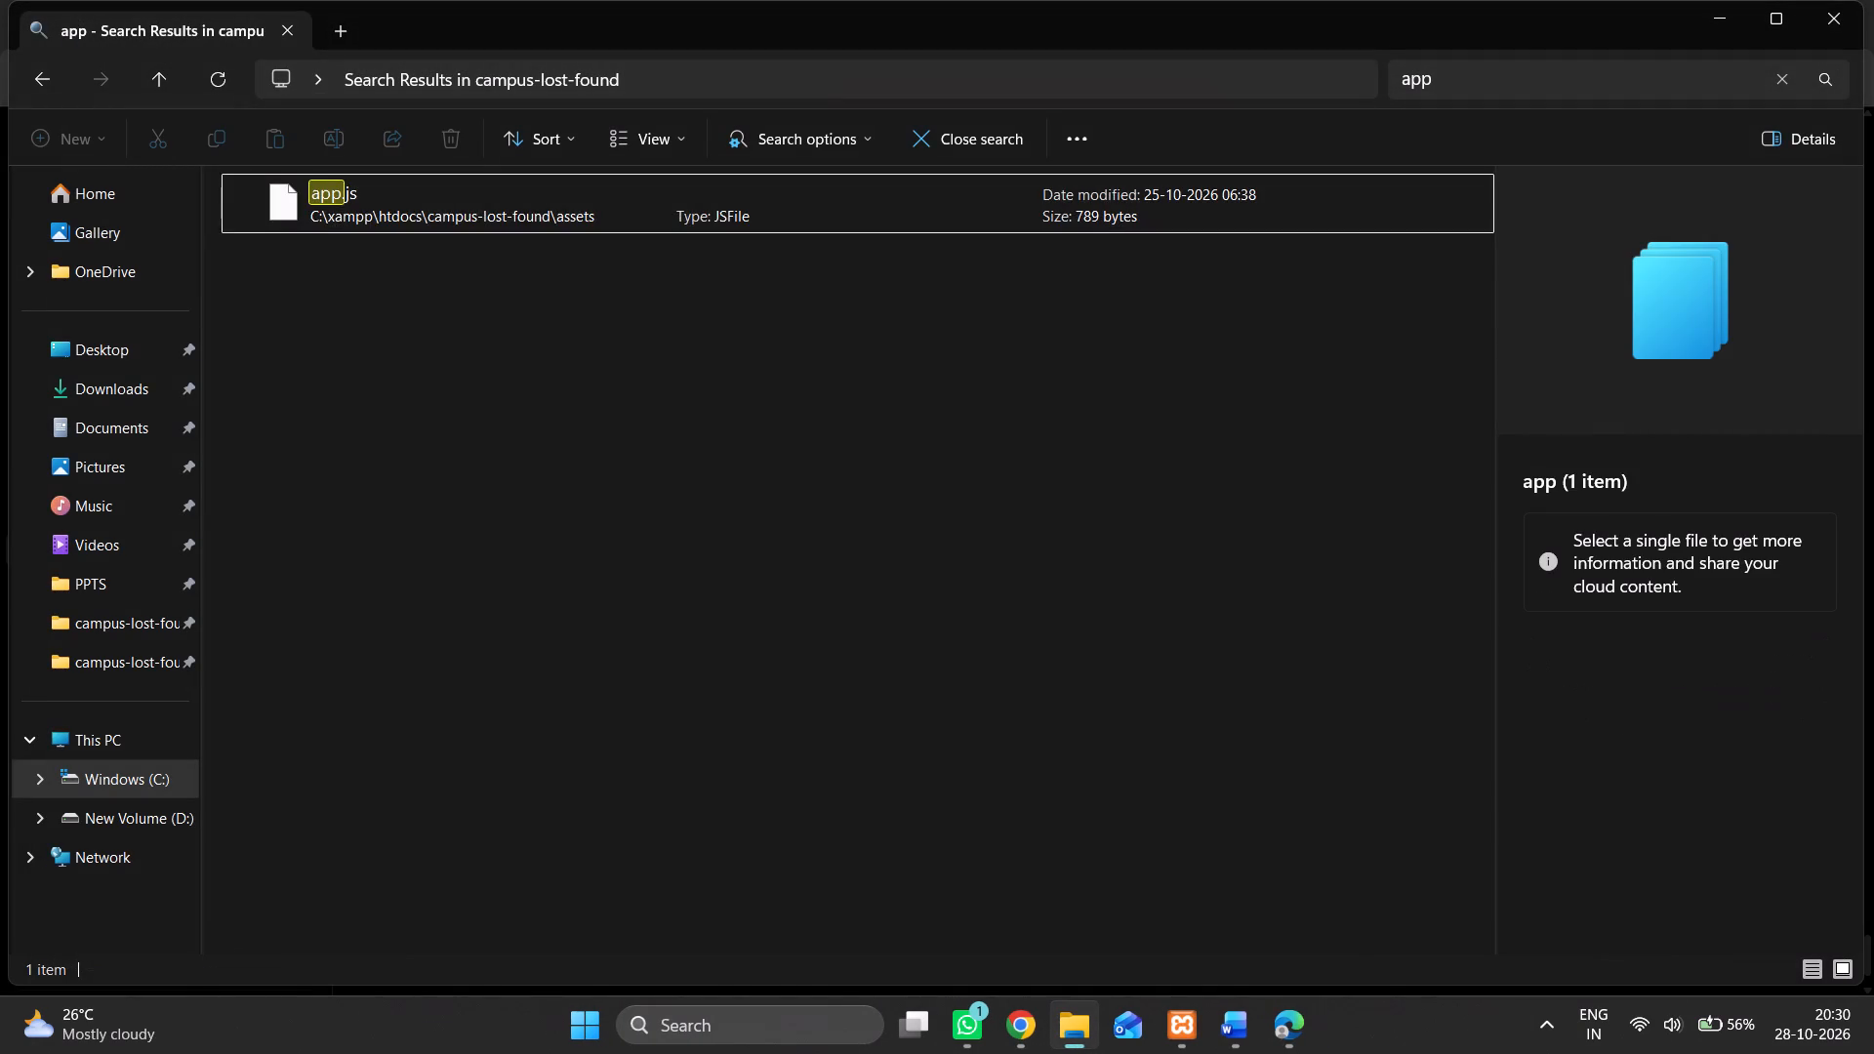